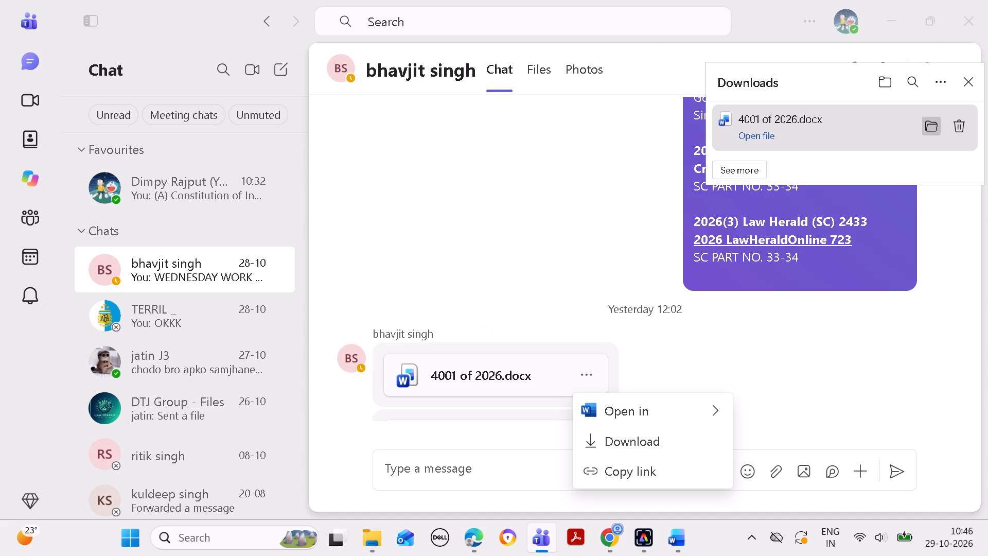
# Open the downloaded judgment 4001 of 2026.docx and go through it to the end of the Cases Cited list.
pyautogui.press('Return')
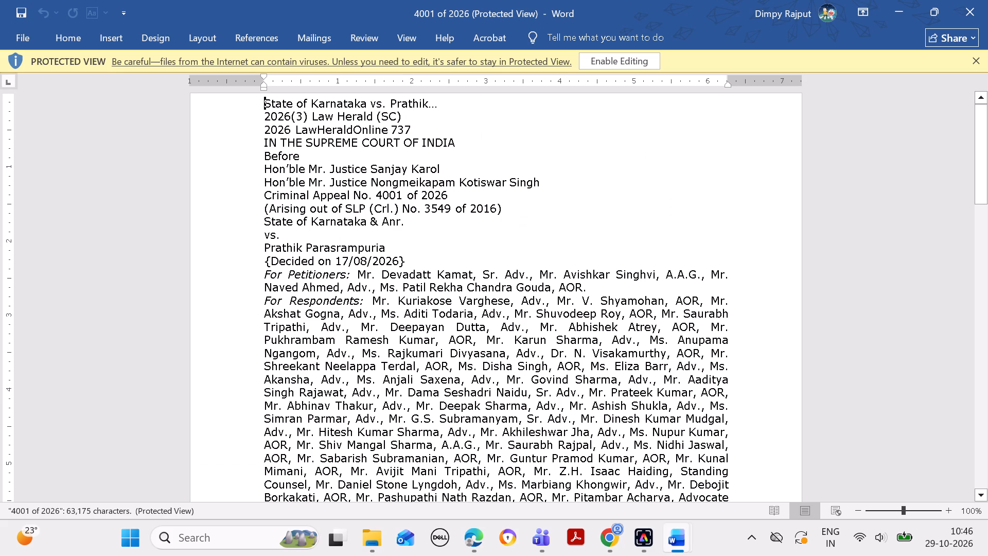
pyautogui.press('Down')
pyautogui.press('Down')
pyautogui.press('Down')
pyautogui.press('Down')
pyautogui.press('Down')
pyautogui.press('Down')
pyautogui.press('Down')
pyautogui.press('Down')
pyautogui.press('Down')
pyautogui.press('Down')
pyautogui.press('Down')
pyautogui.press('Down')
pyautogui.press('Down')
pyautogui.press('Down')
pyautogui.press('Down')
pyautogui.press('Down')
pyautogui.press('Down')
pyautogui.press('Down')
pyautogui.press('Down')
pyautogui.press('Down')
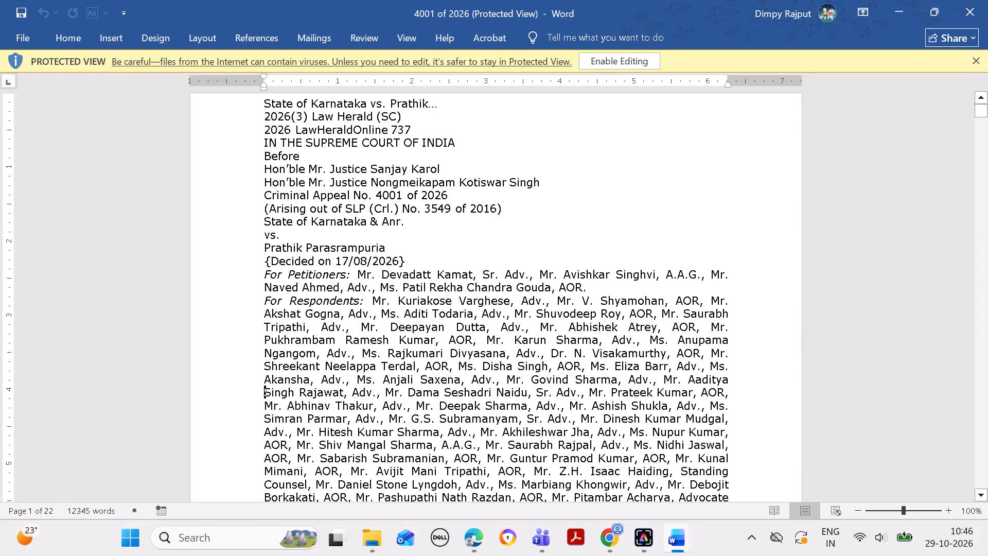
pyautogui.press('Down')
pyautogui.press('Down')
pyautogui.press('Down')
pyautogui.press('Down')
pyautogui.press('Down')
pyautogui.press('Down')
pyautogui.press('Down')
pyautogui.press('Down')
pyautogui.press('Down')
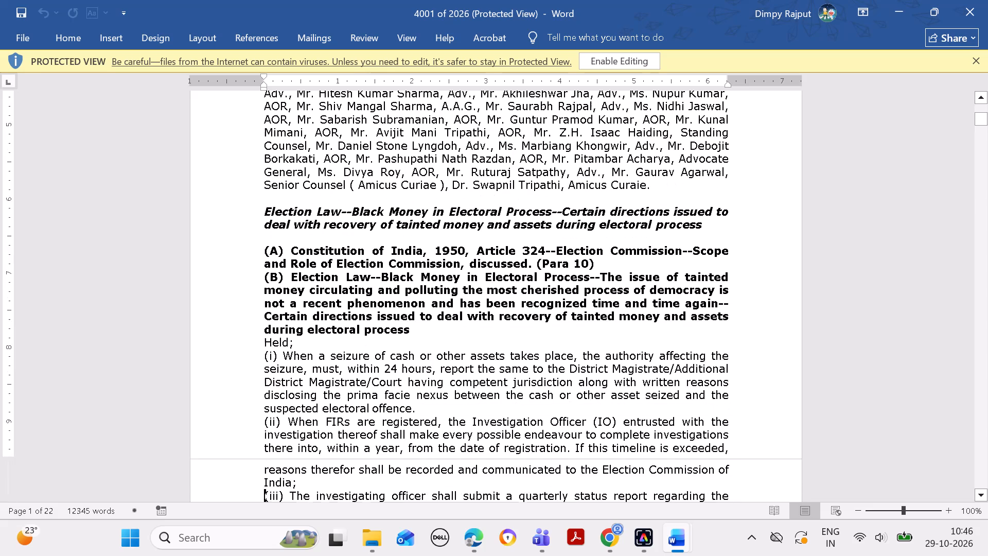
pyautogui.press('Down')
pyautogui.press('Down')
pyautogui.press('Down')
pyautogui.press('Down')
pyautogui.press('Down')
pyautogui.press('Down')
pyautogui.press('Down')
pyautogui.press('Down')
pyautogui.press('Down')
pyautogui.press('Down')
pyautogui.press('Down')
pyautogui.press('Down')
pyautogui.press('Down')
pyautogui.press('Down')
pyautogui.press('Down')
pyautogui.press('Down')
pyautogui.press('Down')
pyautogui.press('Down')
pyautogui.press('Down')
pyautogui.press('Down')
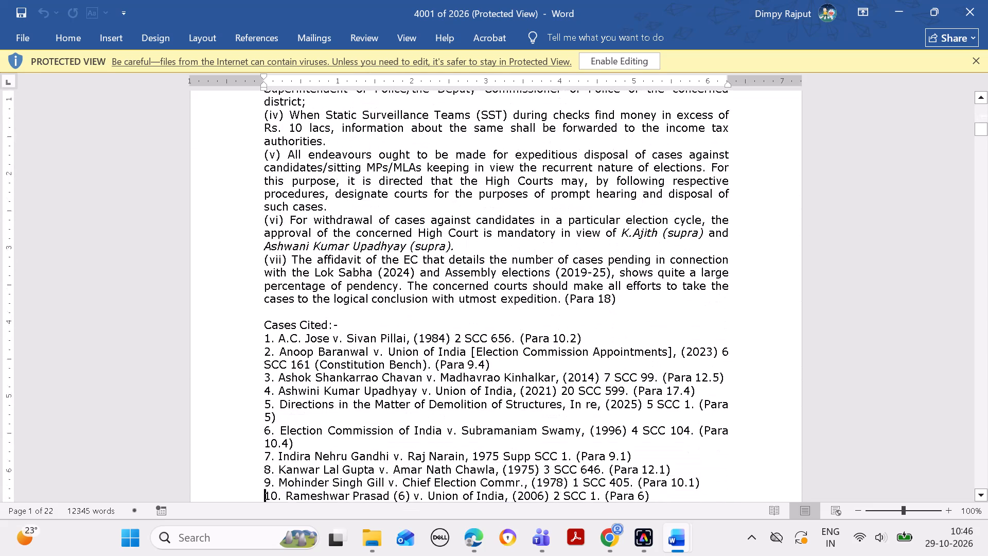
pyautogui.press('Down')
pyautogui.press('Down')
pyautogui.press('Down')
pyautogui.press('Down')
pyautogui.press('Down')
pyautogui.press('Down')
pyautogui.press('Down')
pyautogui.press('Down')
pyautogui.press('Down')
pyautogui.press('Down')
pyautogui.press('Down')
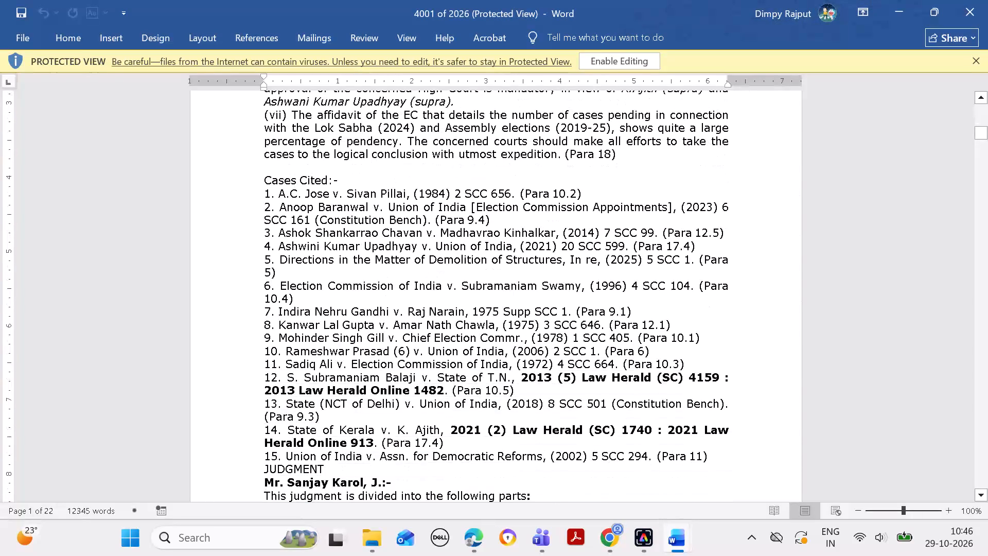
pyautogui.press('Down')
pyautogui.press('Down')
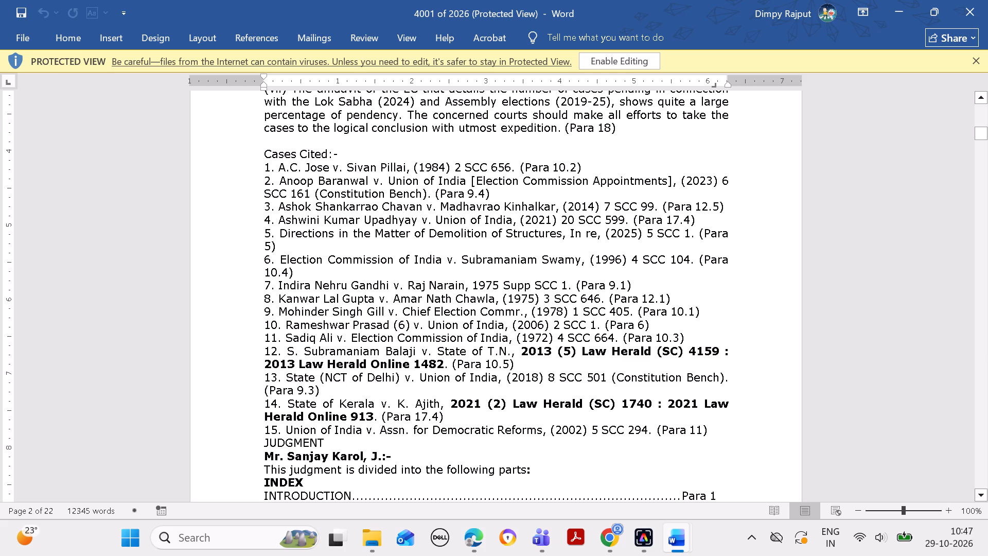
# Copy petitioner "A.C. Jose" from cited case 1 and, from the record's Cases Cited section, search existing cases by that petitioner.
pyautogui.moveTo(279, 167); pyautogui.dragTo(314, 166)
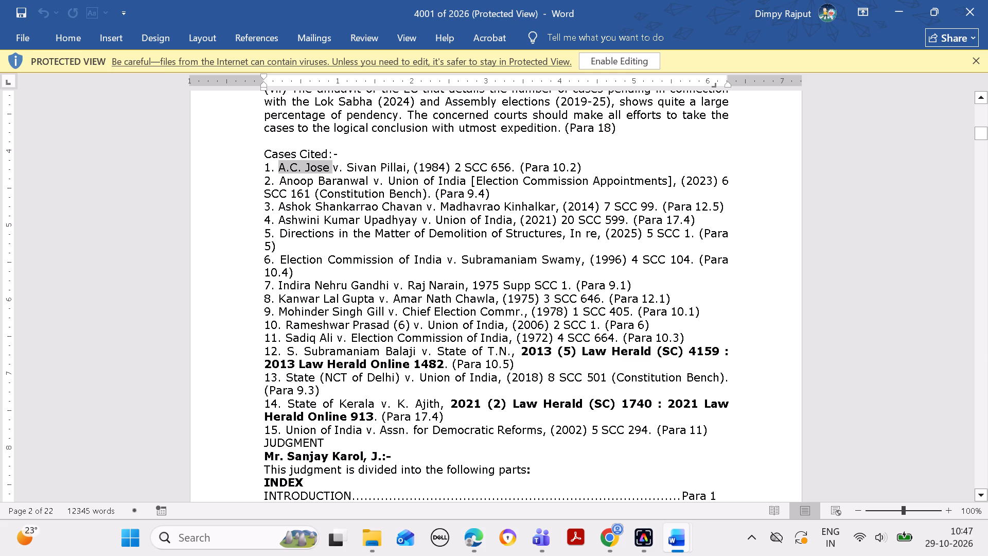
pyautogui.moveTo(314, 166); pyautogui.dragTo(316, 166)
pyautogui.hotkey('ctrl', 'c')
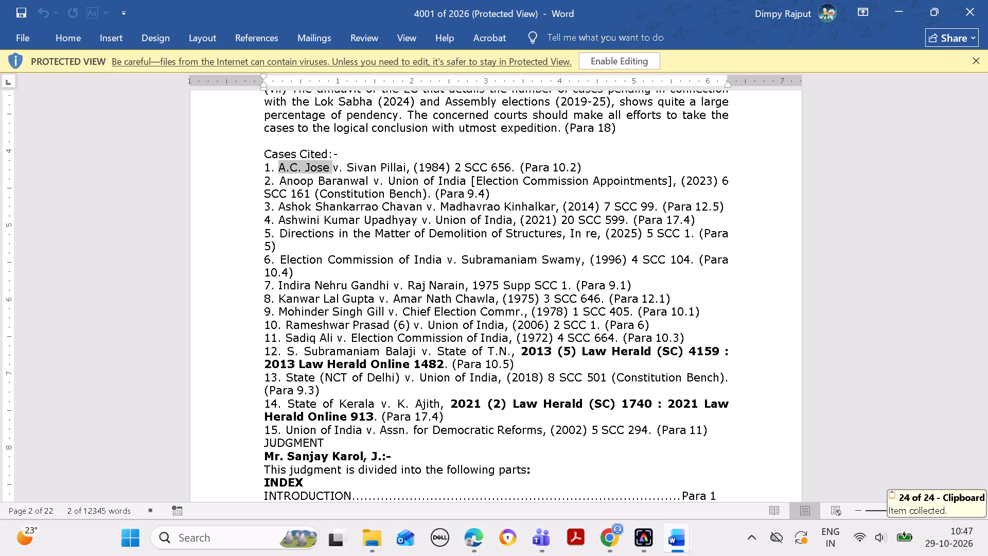
pyautogui.click(478, 543)
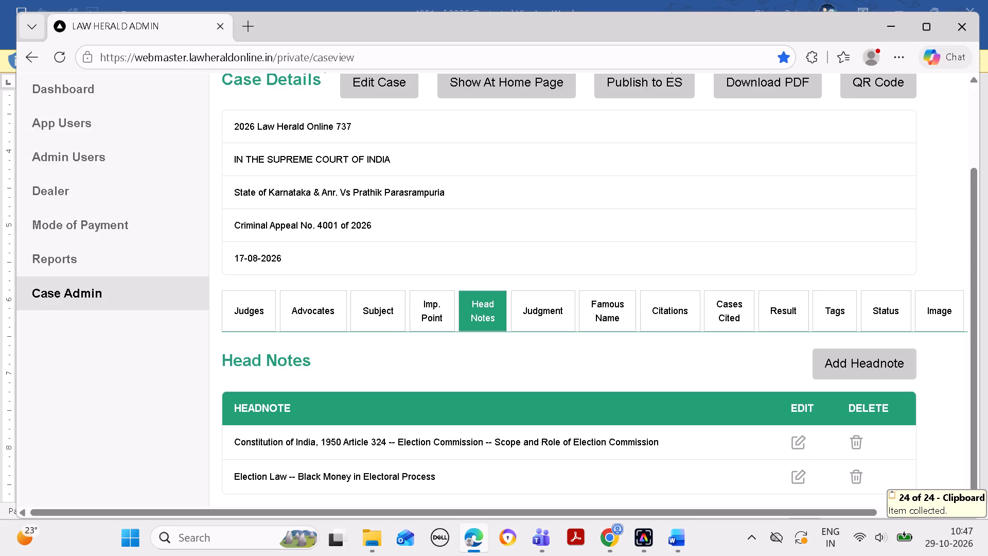
pyautogui.click(718, 315)
pyautogui.scroll(-5, 713, 325)
pyautogui.click(286, 432)
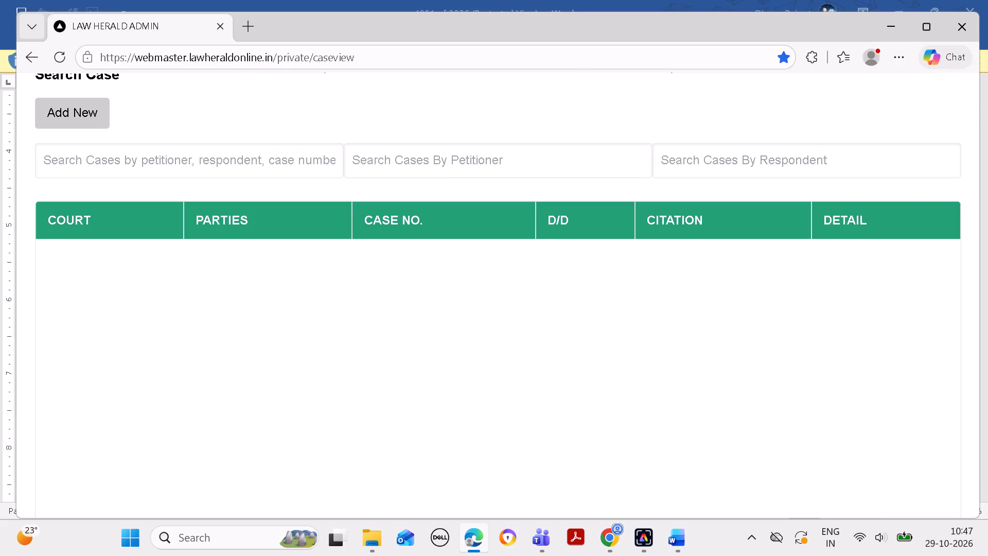
pyautogui.click(526, 165)
pyautogui.hotkey('ctrl', 'v')
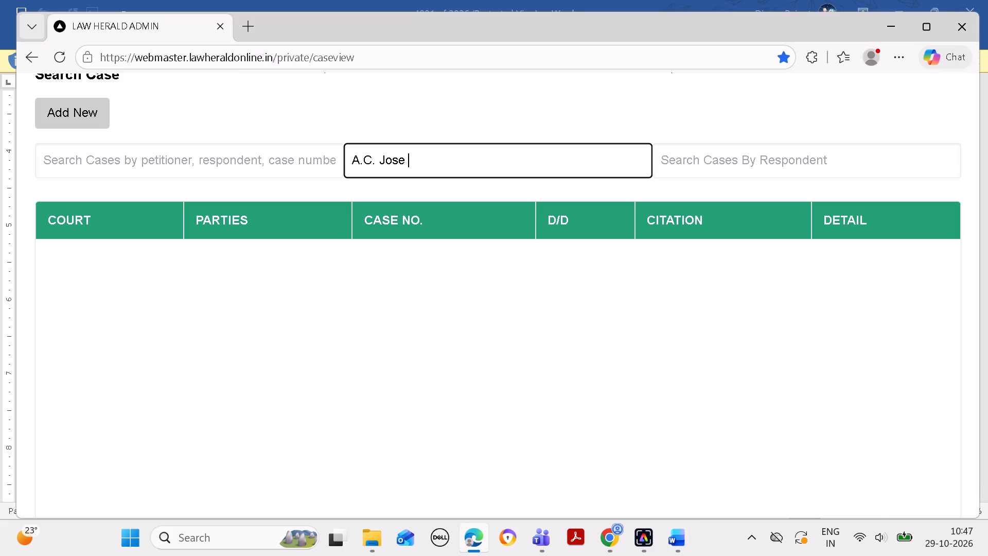
pyautogui.press('BackSpace')
pyautogui.click(86, 112)
pyautogui.click(374, 180)
pyautogui.hotkey('ctrl', 'v')
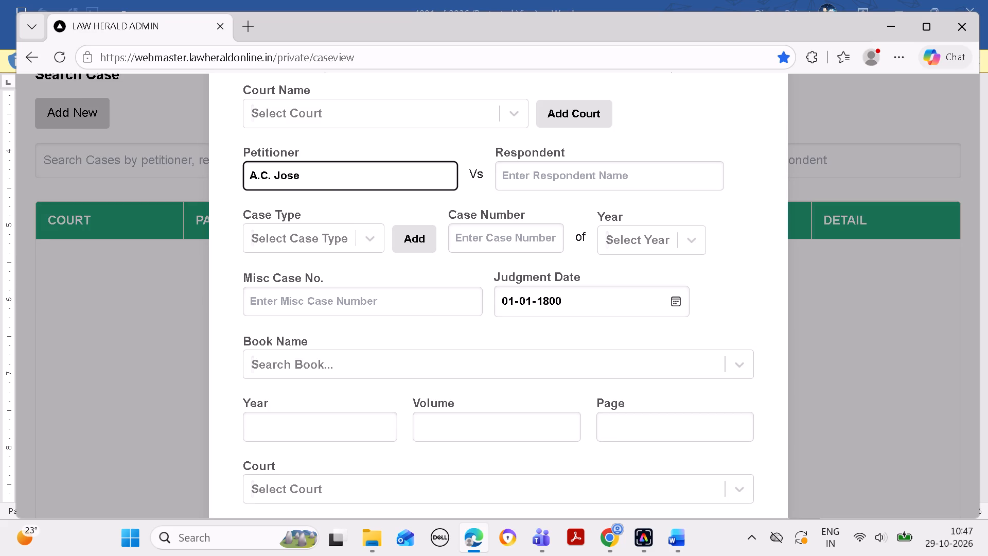
pyautogui.click(672, 529)
pyautogui.click(716, 471)
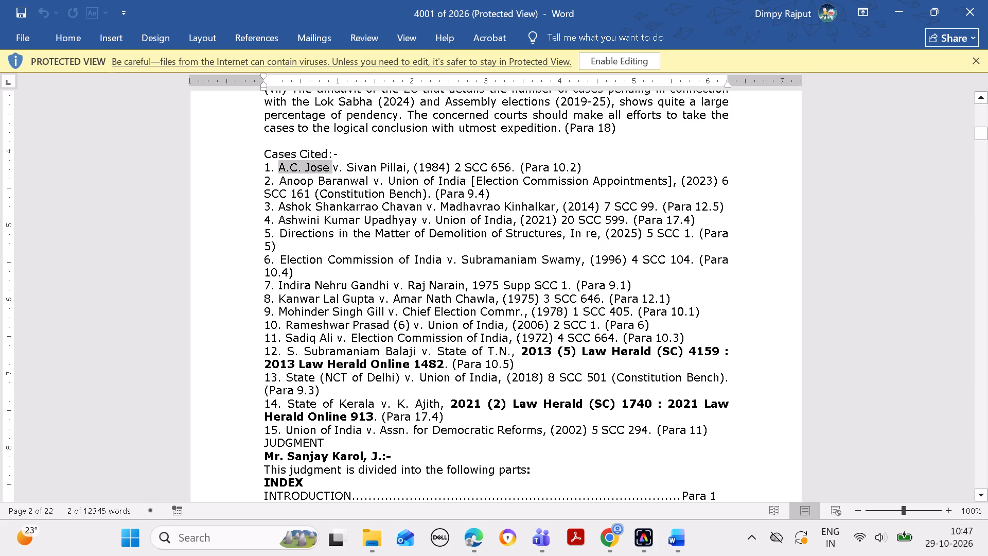
pyautogui.moveTo(347, 162); pyautogui.dragTo(391, 165)
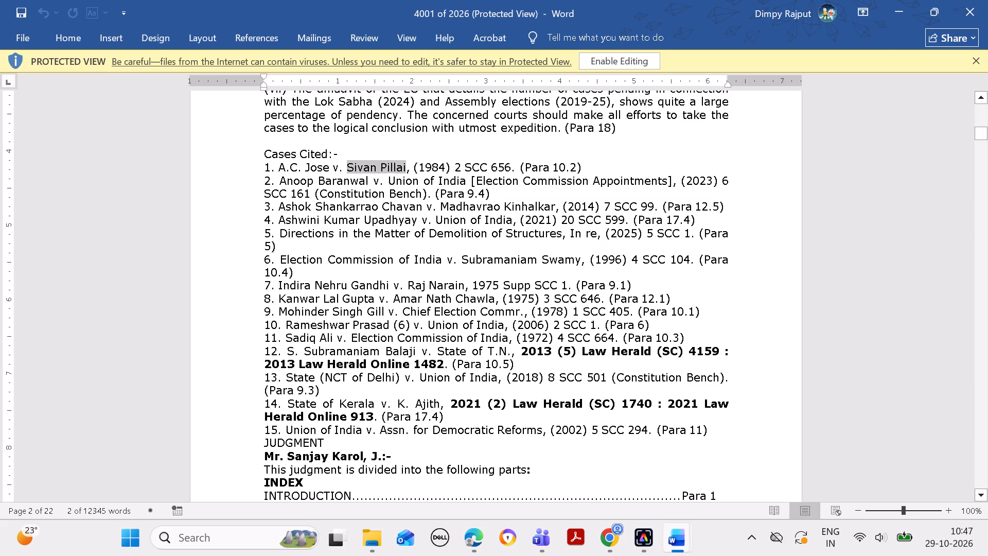
pyautogui.moveTo(391, 165); pyautogui.dragTo(400, 165)
pyautogui.hotkey('ctrl', 'c')
pyautogui.click(471, 538)
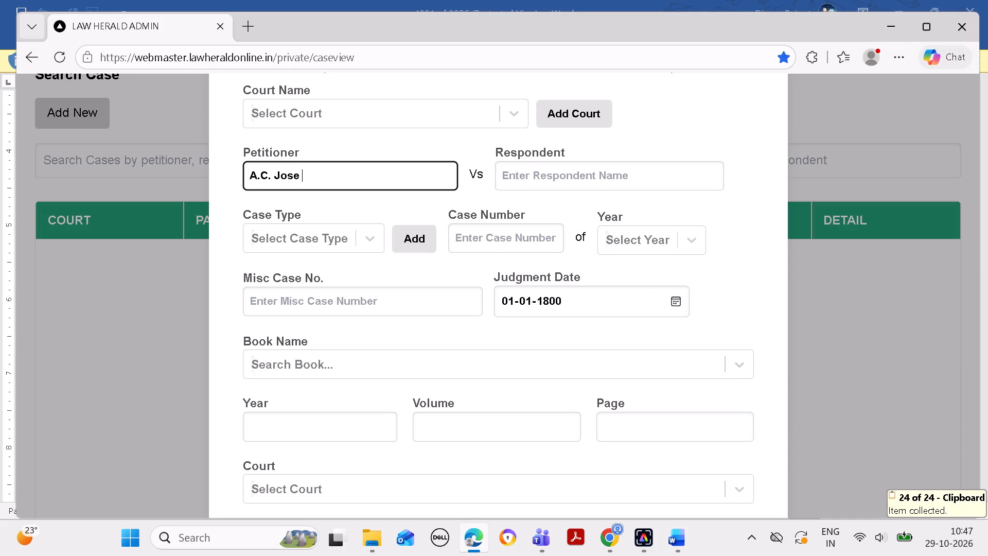
pyautogui.click(553, 181)
pyautogui.hotkey('ctrl', 'v')
# Copy the citation year 1984 of cited case 1 from the Word judgment into the new case's book Year.
pyautogui.click(678, 535)
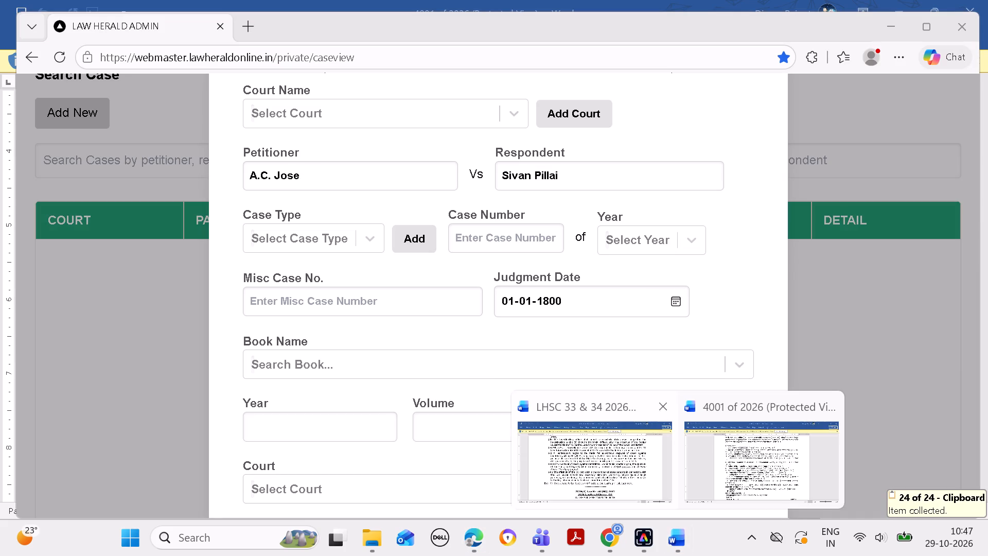
pyautogui.click(721, 473)
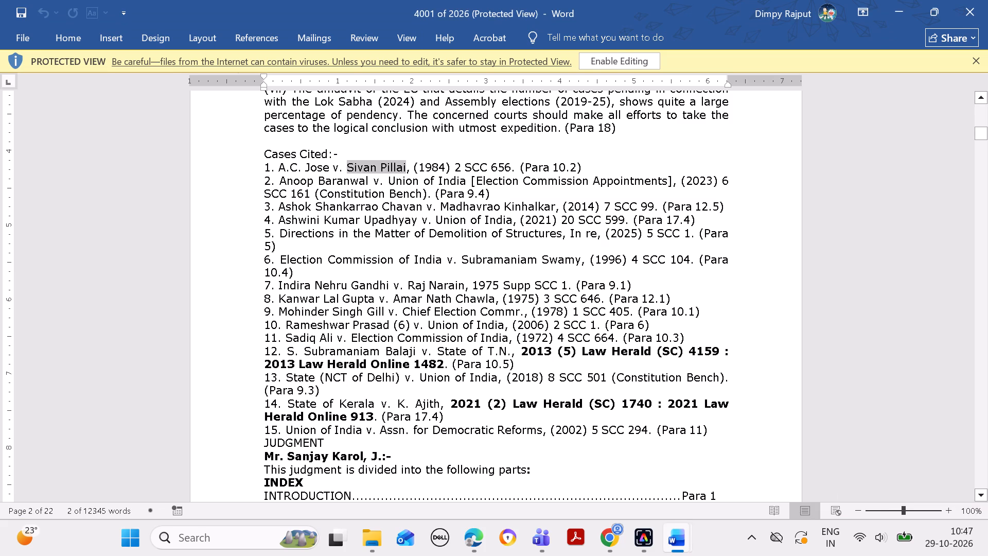
pyautogui.moveTo(421, 167); pyautogui.dragTo(441, 167)
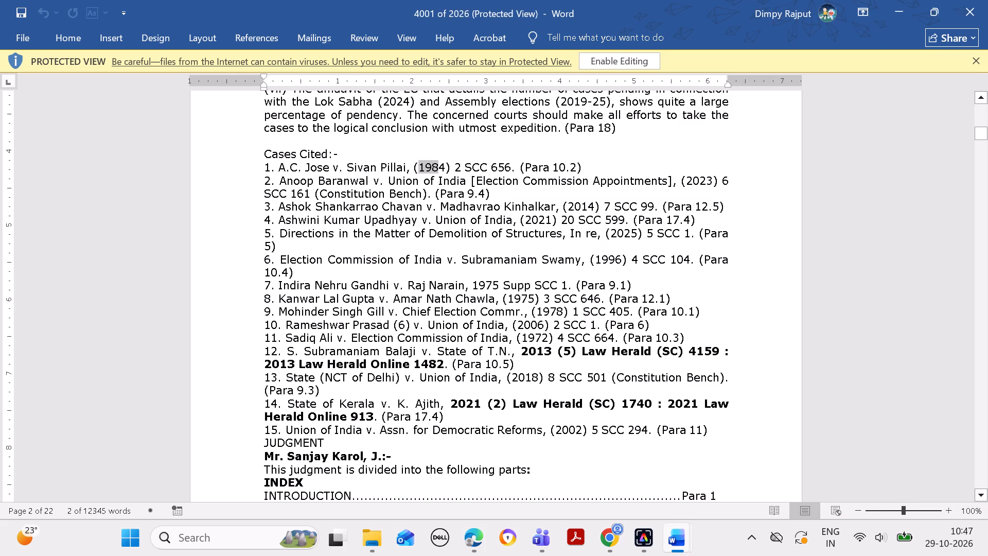
pyautogui.moveTo(441, 167); pyautogui.dragTo(442, 168)
pyautogui.hotkey('ctrl', 'c')
pyautogui.click(477, 532)
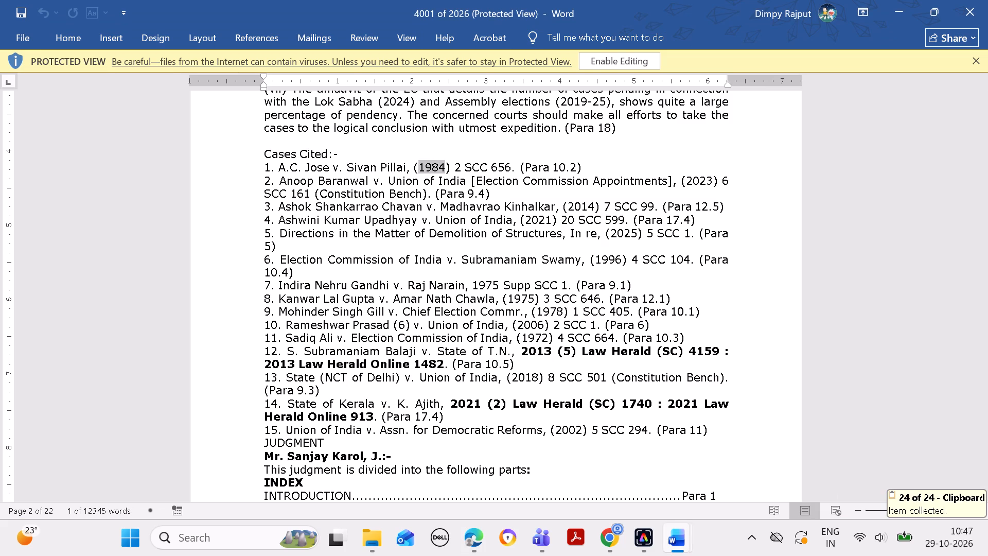
pyautogui.click(483, 541)
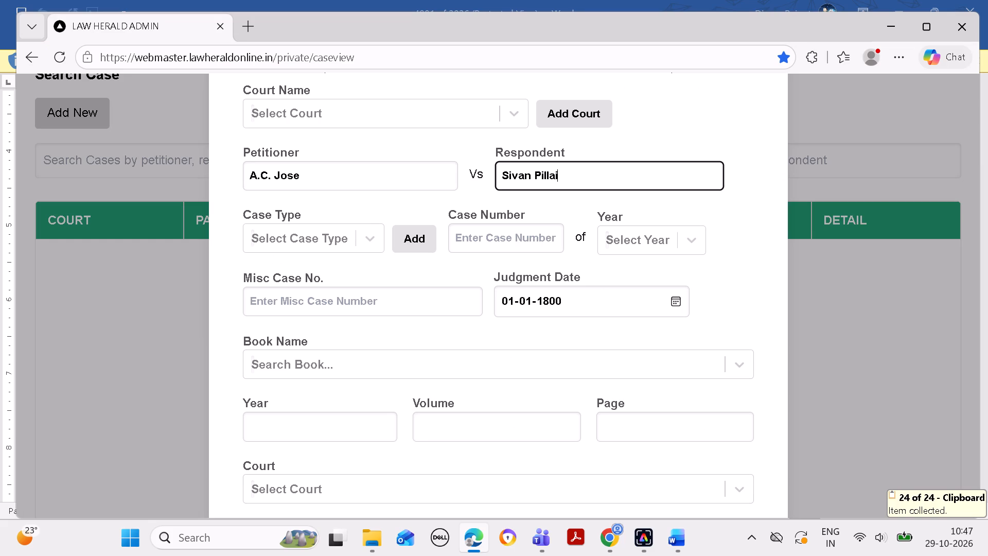
pyautogui.click(323, 418)
pyautogui.hotkey('ctrl', 'v')
# Copy volume 2 and page 656 of cited case 1 from the Word judgment into the new case's citation details.
pyautogui.click(680, 541)
pyautogui.click(749, 482)
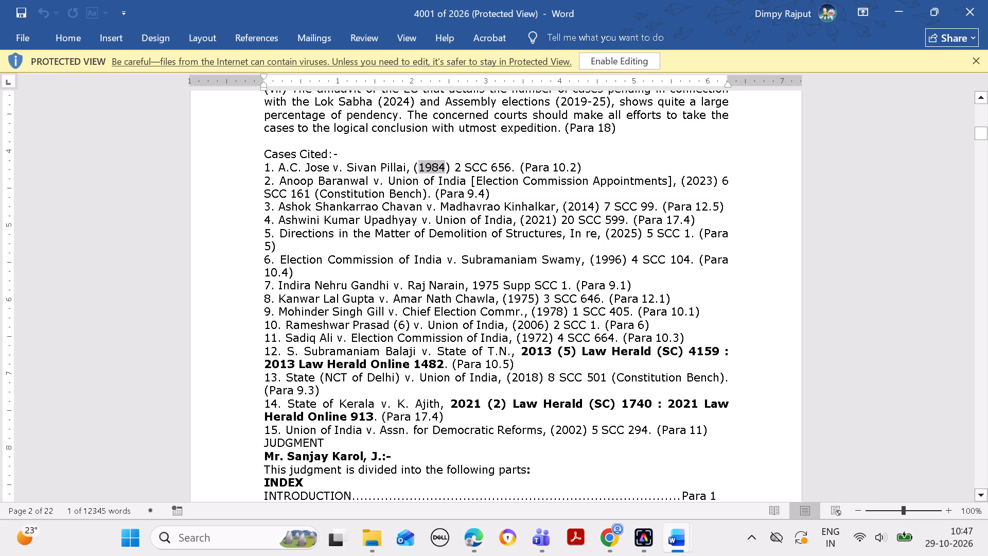
pyautogui.moveTo(453, 164); pyautogui.dragTo(462, 166)
pyautogui.hotkey('ctrl', 'c')
pyautogui.click(473, 532)
pyautogui.click(504, 416)
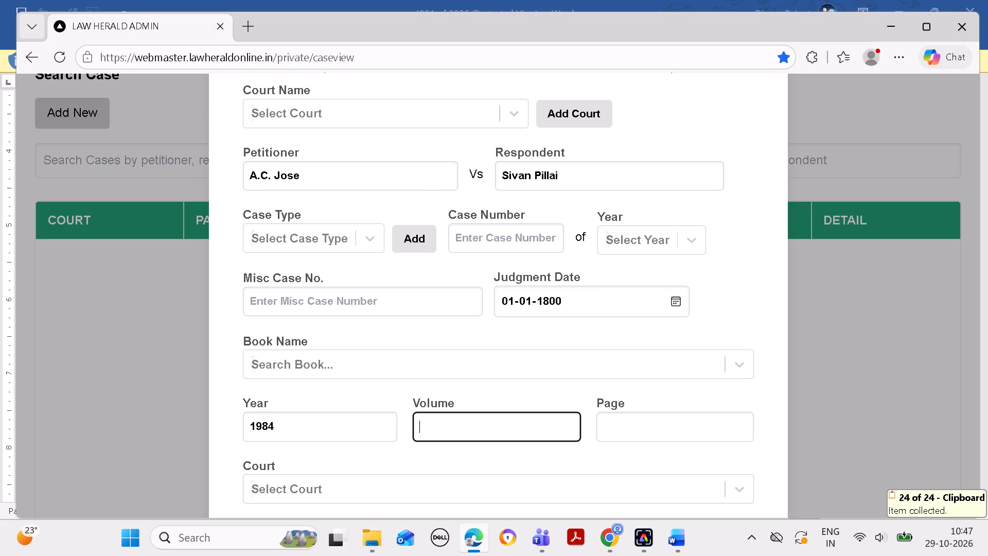
pyautogui.hotkey('ctrl', 'v')
pyautogui.click(685, 553)
pyautogui.click(742, 474)
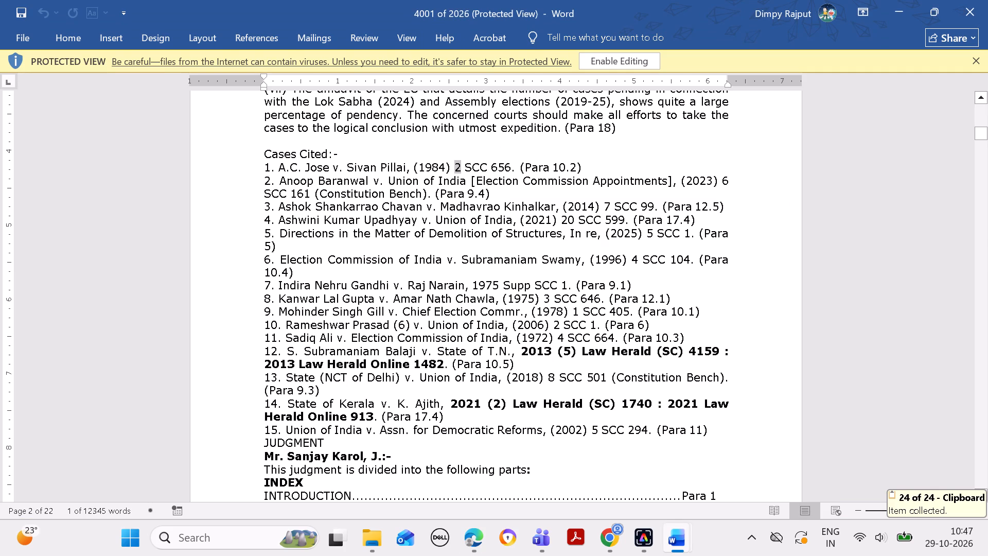
pyautogui.moveTo(490, 165); pyautogui.dragTo(509, 169)
pyautogui.hotkey('ctrl', 'c')
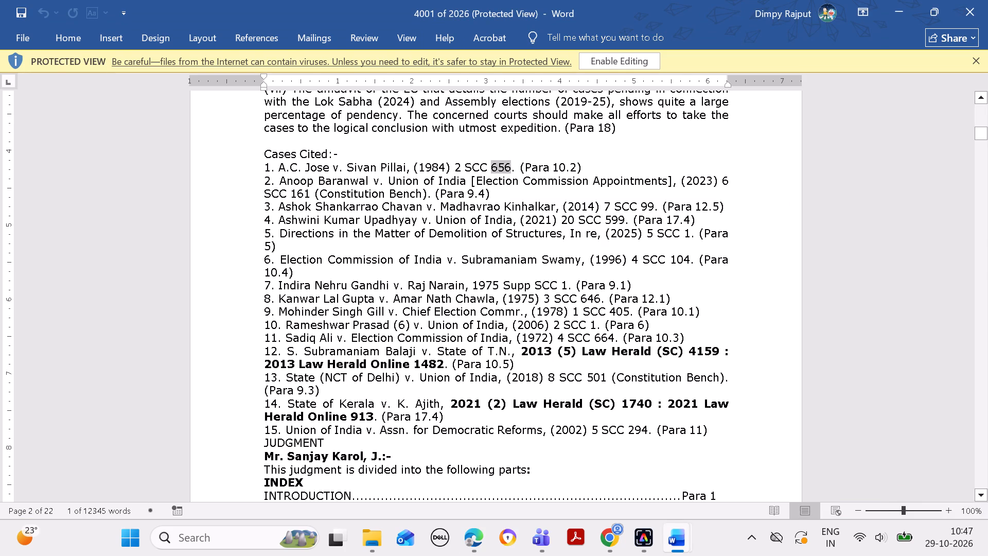
pyautogui.click(480, 537)
pyautogui.click(665, 425)
pyautogui.hotkey('ctrl', 'v')
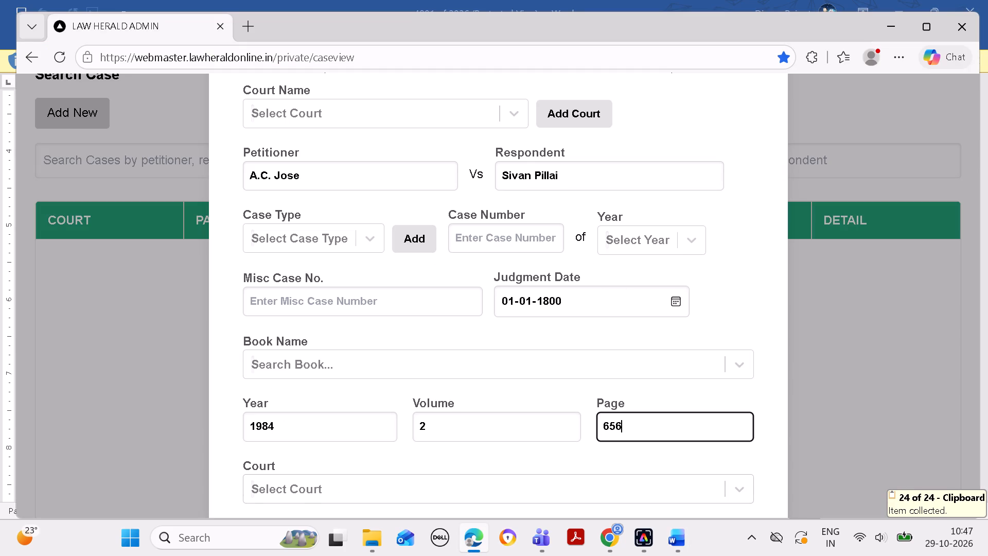
# Copy "SCC" from the first citation in the Word judgment and choose SCC as the new case's Book Name.
pyautogui.click(686, 546)
pyautogui.click(757, 464)
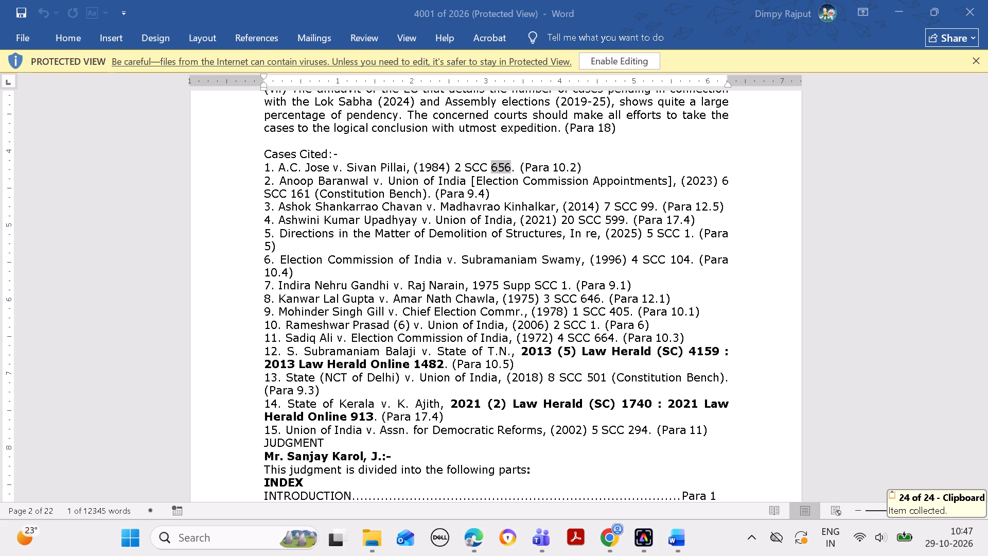
pyautogui.moveTo(466, 169); pyautogui.dragTo(481, 170)
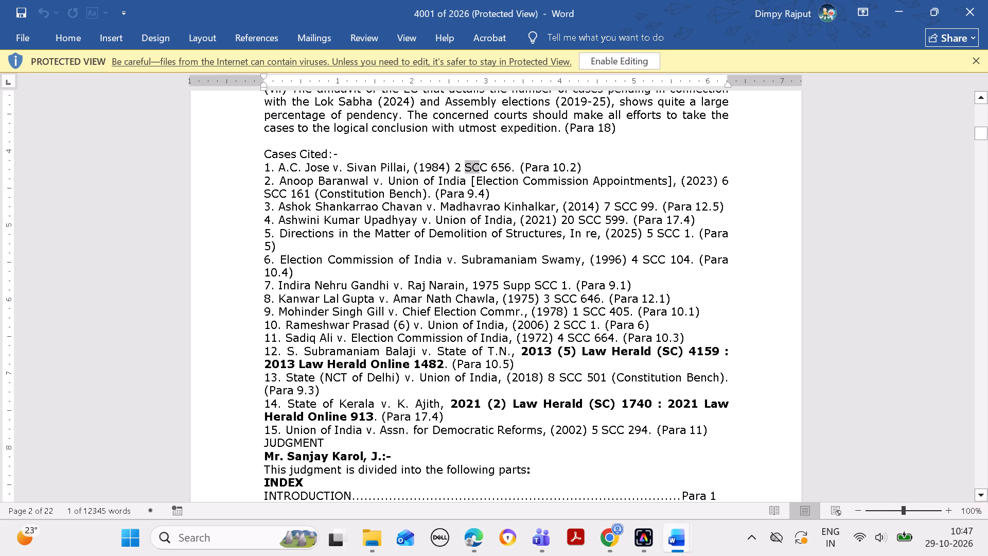
pyautogui.moveTo(481, 170); pyautogui.dragTo(486, 171)
pyautogui.hotkey('ctrl', 'c')
pyautogui.click(475, 532)
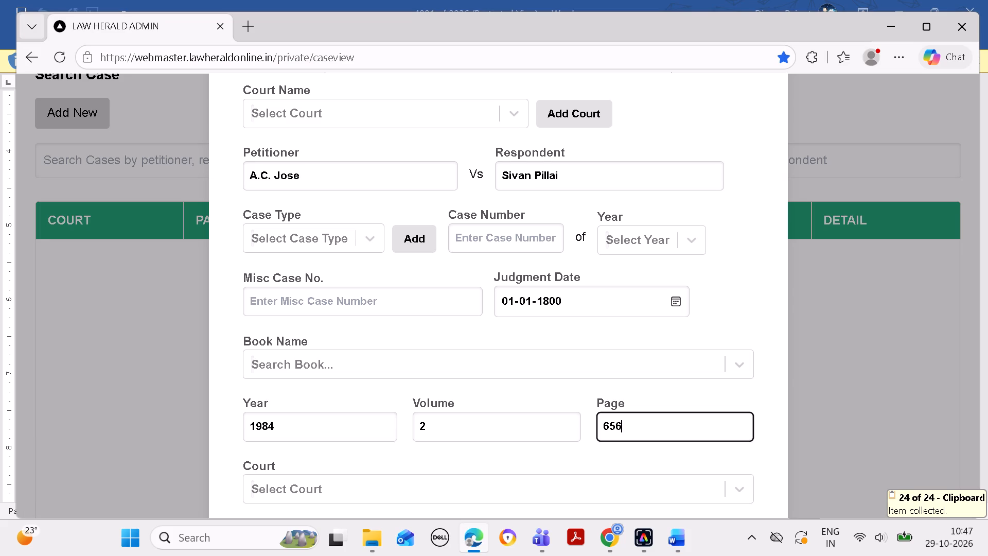
pyautogui.click(505, 358)
pyautogui.hotkey('ctrl', 'v')
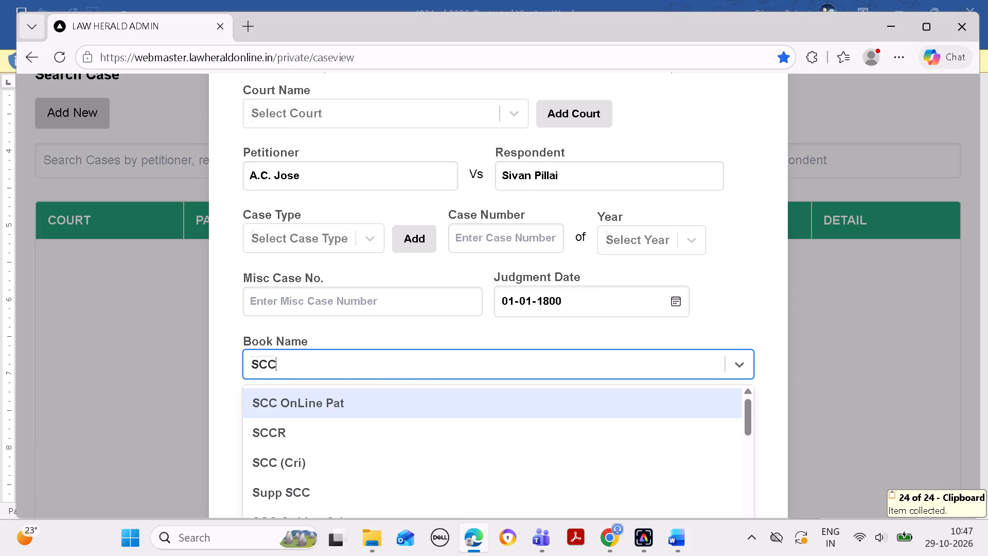
pyautogui.moveTo(751, 407); pyautogui.dragTo(753, 459)
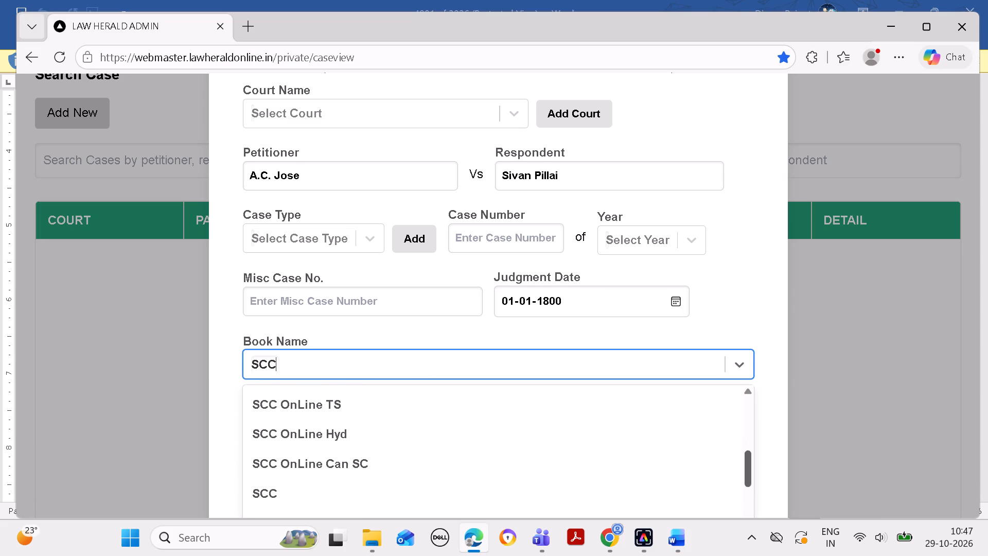
pyautogui.moveTo(753, 459); pyautogui.dragTo(751, 466)
pyautogui.click(583, 444)
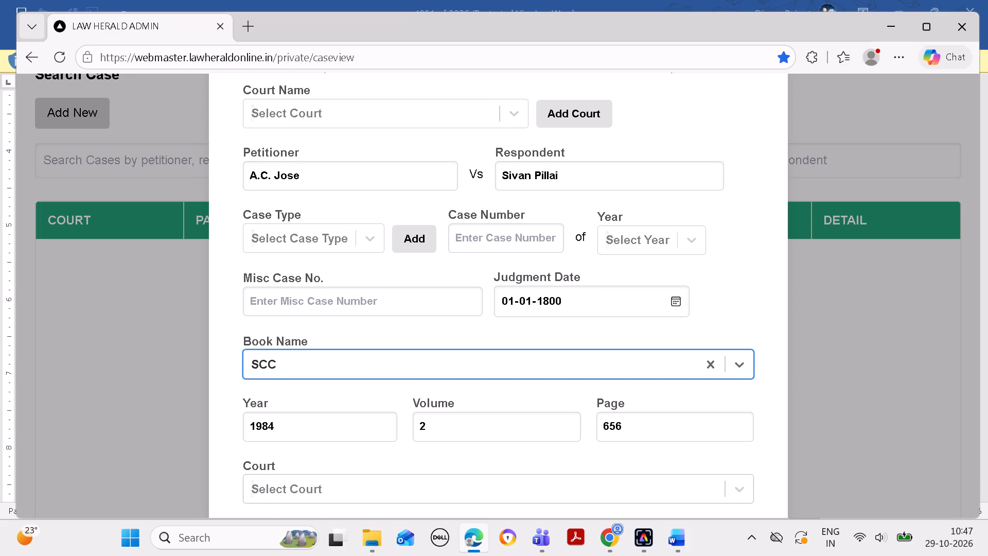
# Set the citation's Court to the blank "( )" option.
pyautogui.click(510, 485)
pyautogui.click(509, 517)
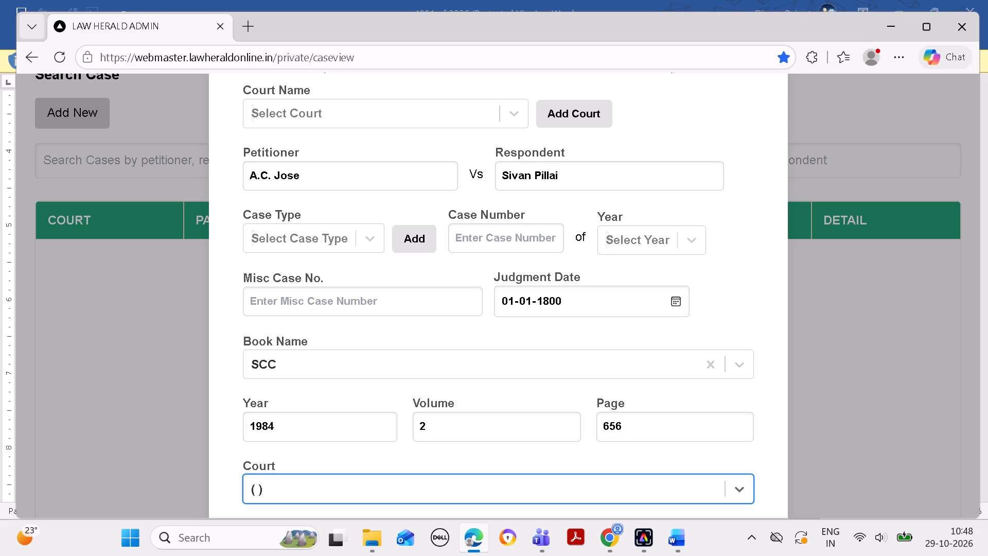
# Set the new case's Court Name to IN THE SUPREME COURT OF INDIA (SC) and save it as an attached cited case.
pyautogui.click(435, 109)
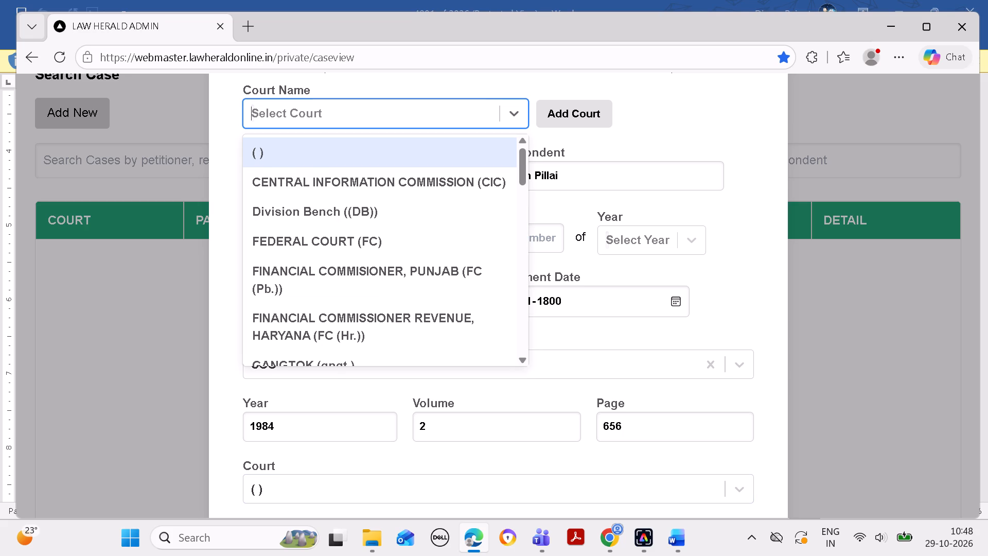
pyautogui.write('in the')
pyautogui.press('space')
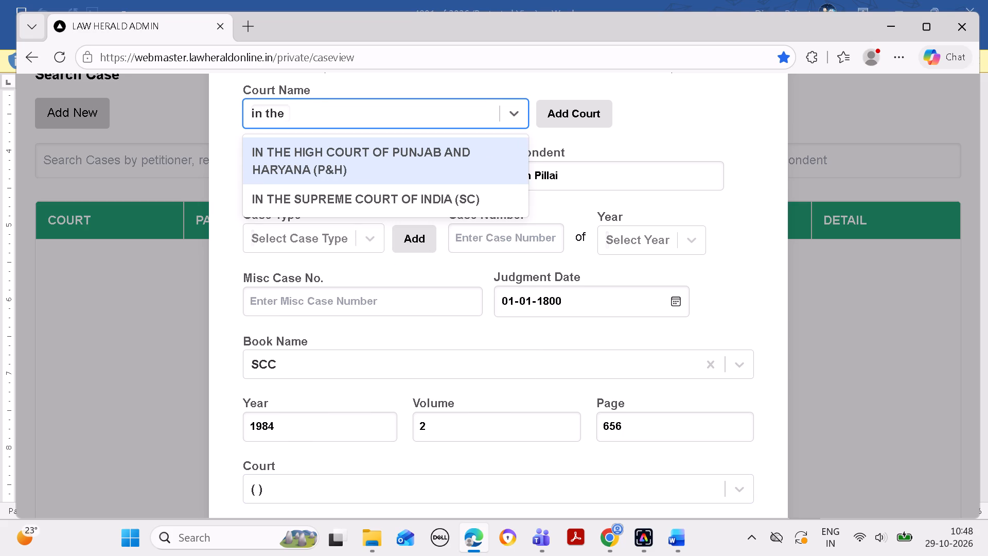
pyautogui.click(427, 202)
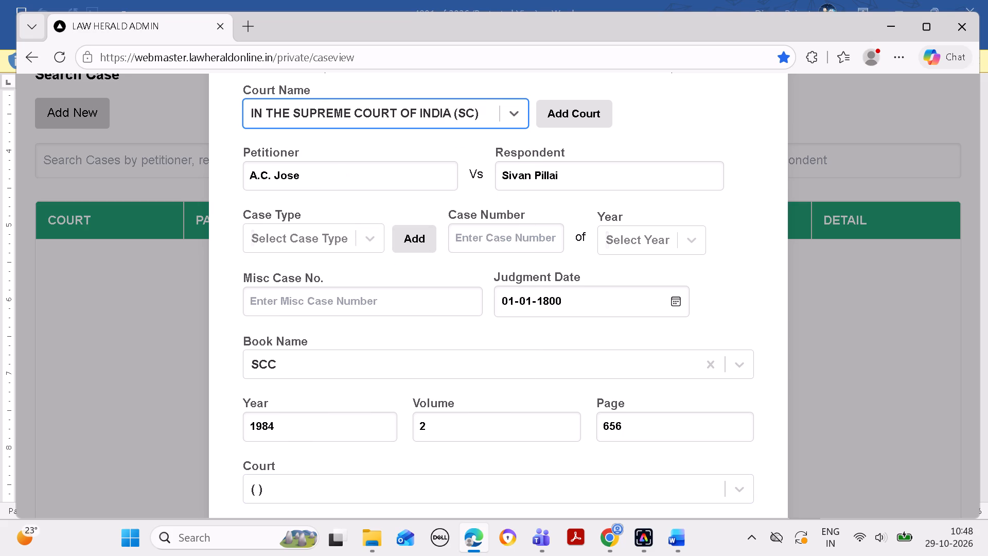
pyautogui.press('Return')
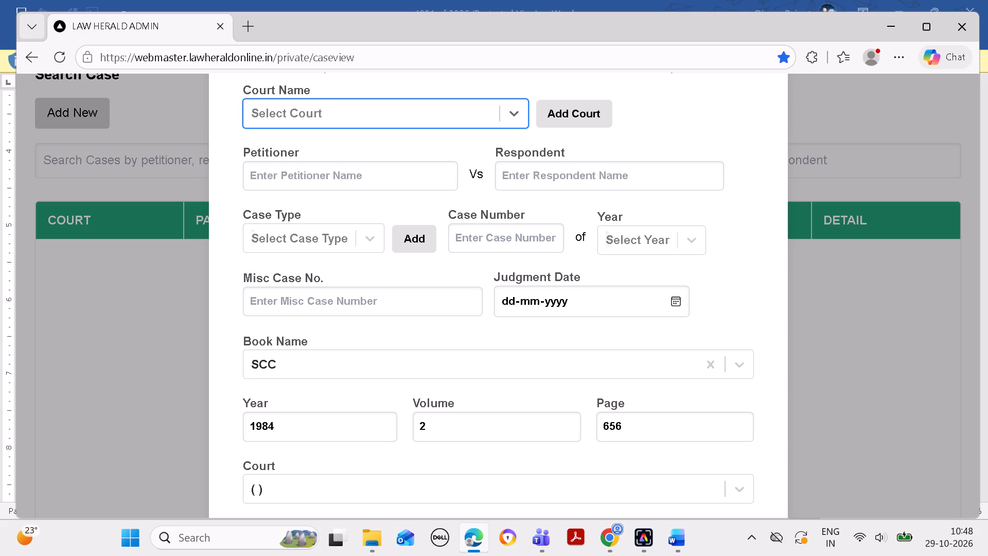
pyautogui.click(645, 166)
pyautogui.click(649, 163)
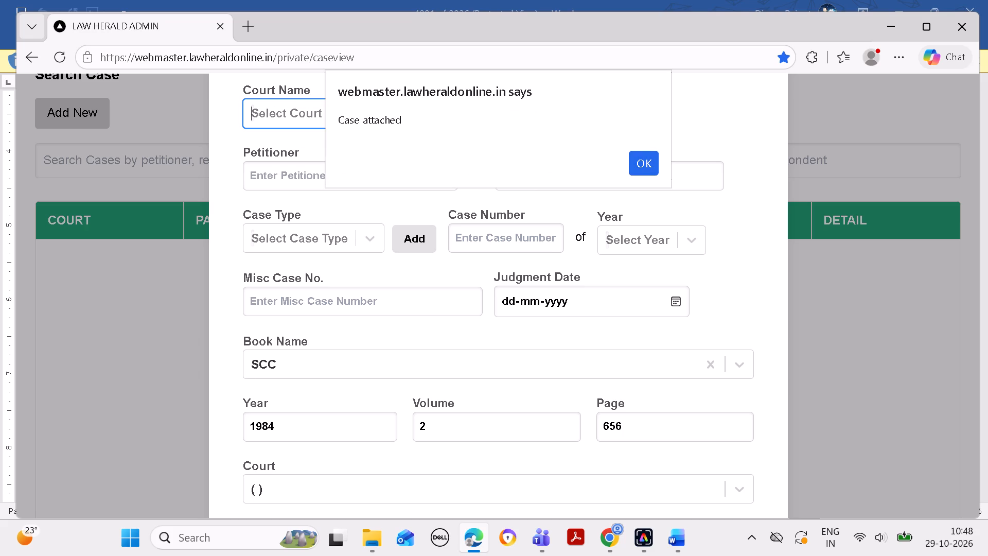
pyautogui.click(636, 163)
pyautogui.scroll(-6, 603, 258)
# Copy the petitioner of cited case 2 from the 4001 of 2026 Word judgment and search existing cases by that petitioner.
pyautogui.click(674, 527)
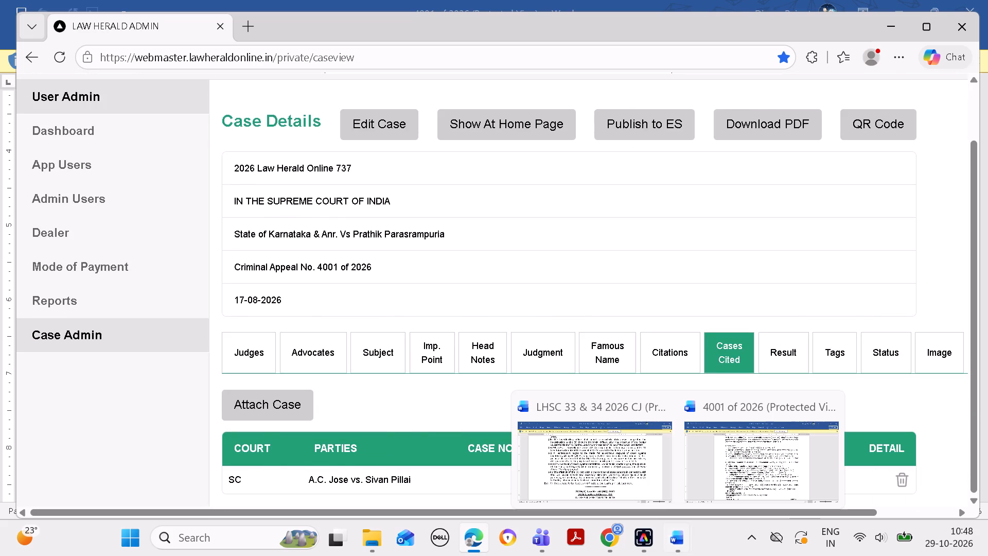
pyautogui.click(708, 476)
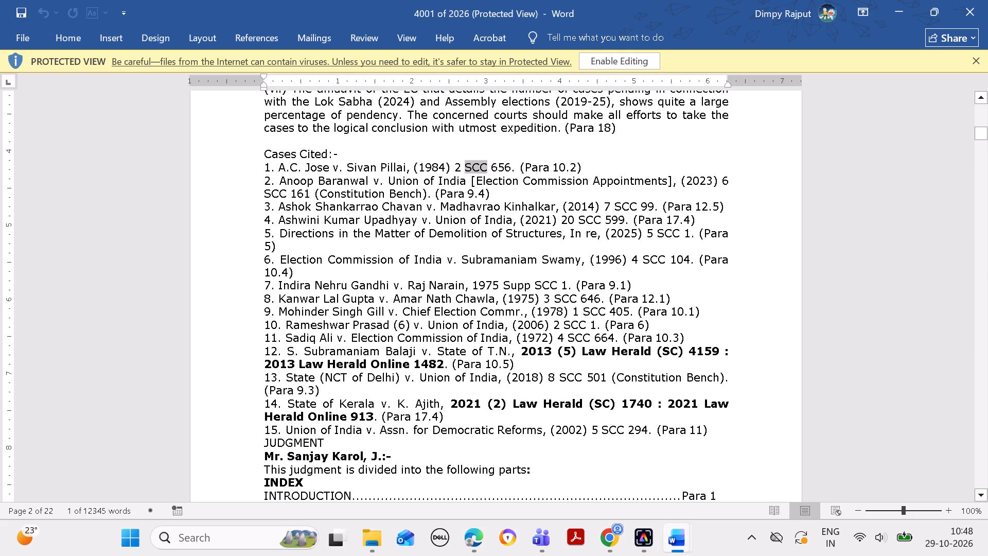
pyautogui.moveTo(281, 177); pyautogui.dragTo(334, 177)
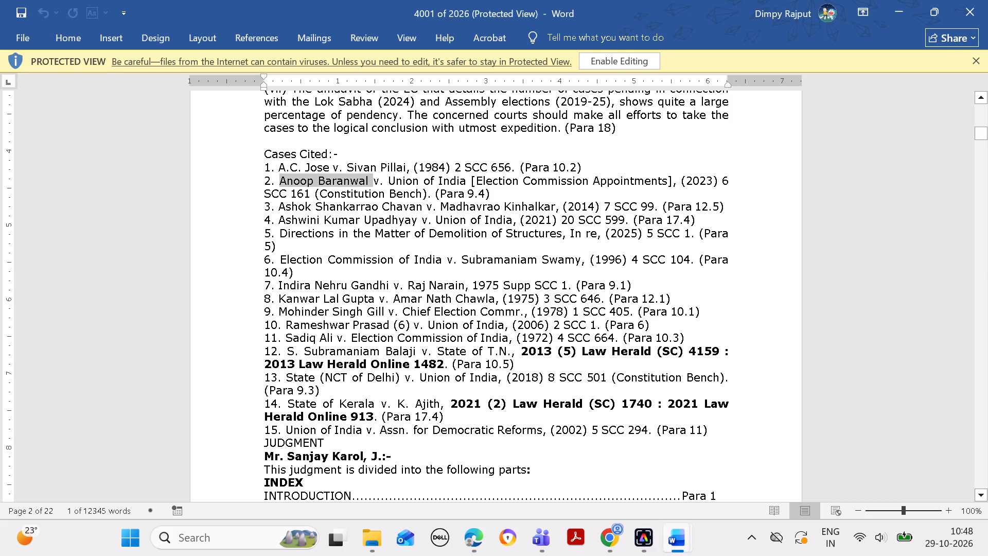
pyautogui.hotkey('ctrl', 'c')
pyautogui.click(480, 535)
pyautogui.click(478, 530)
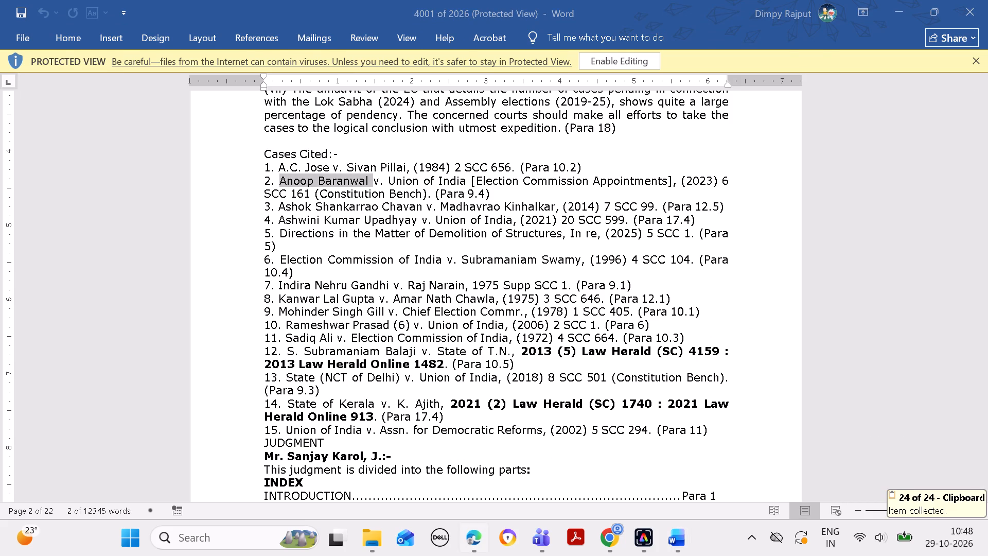
pyautogui.click(292, 406)
pyautogui.moveTo(466, 173); pyautogui.dragTo(459, 168)
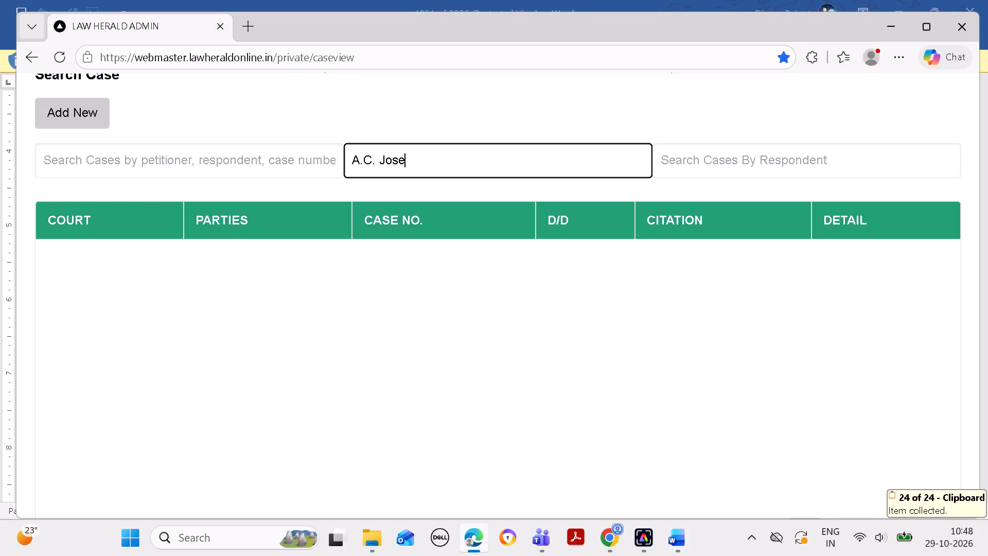
pyautogui.moveTo(459, 168); pyautogui.dragTo(324, 161)
pyautogui.press('BackSpace')
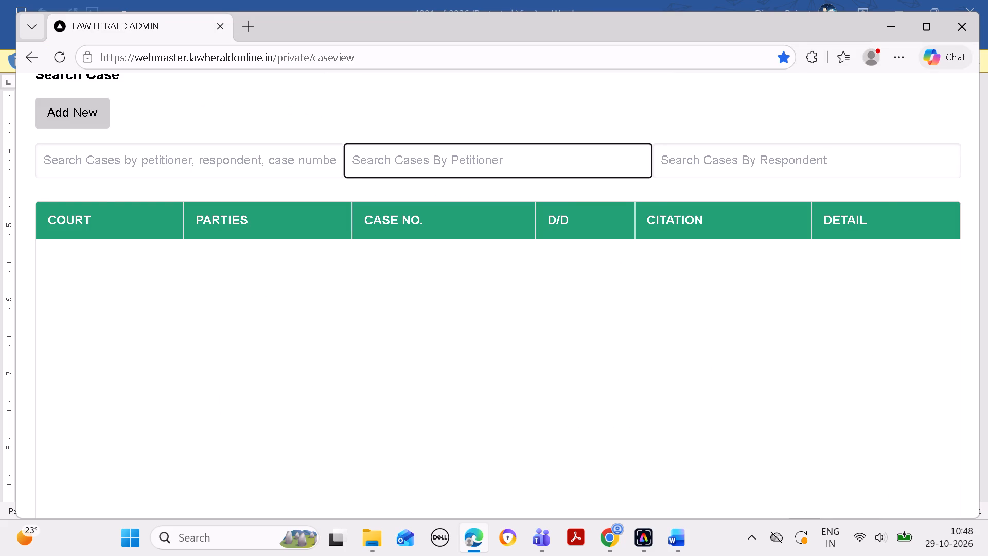
pyautogui.hotkey('ctrl', 'v')
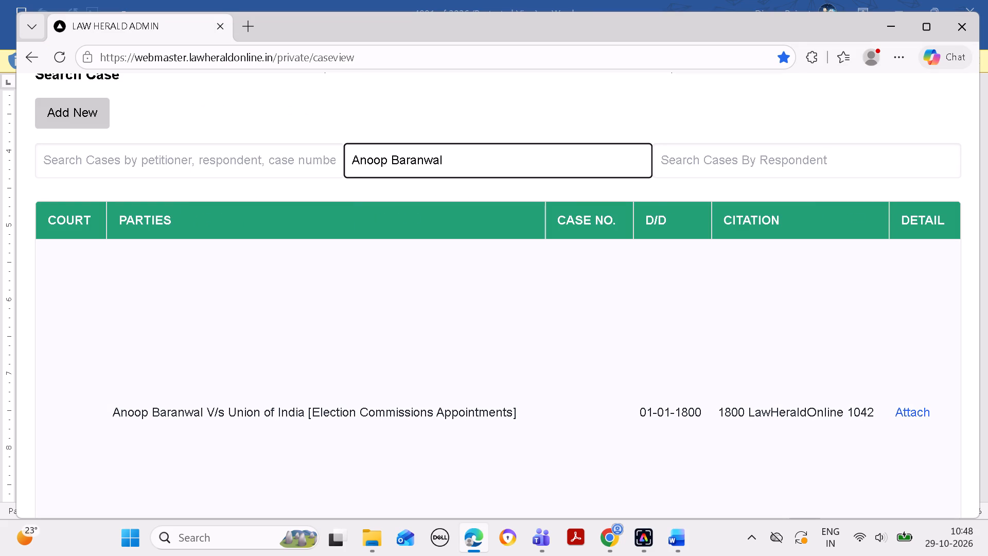
# Check cited case 2 in the Word judgment and attach the matching case against Union of India [Election Commissions Appointments].
pyautogui.click(672, 545)
pyautogui.click(732, 473)
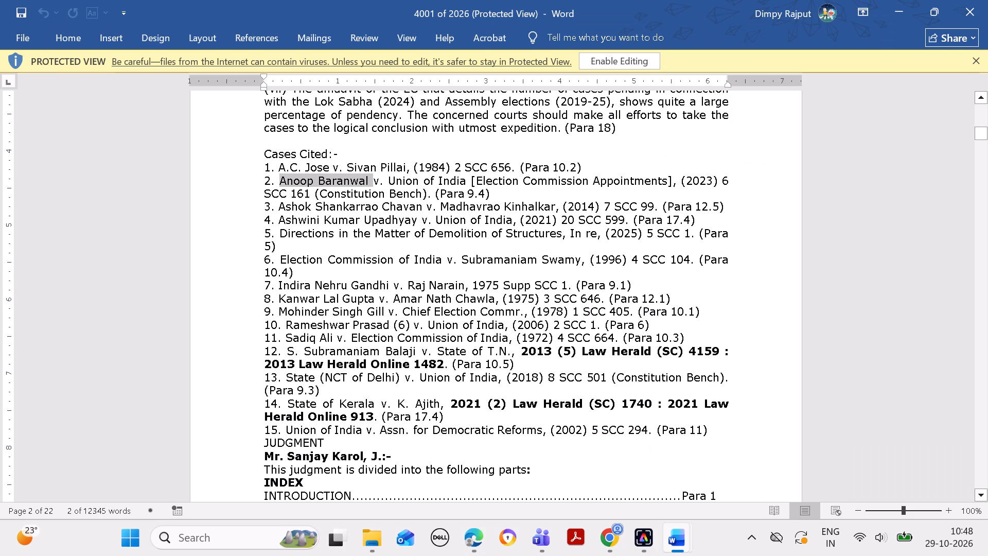
pyautogui.click(481, 540)
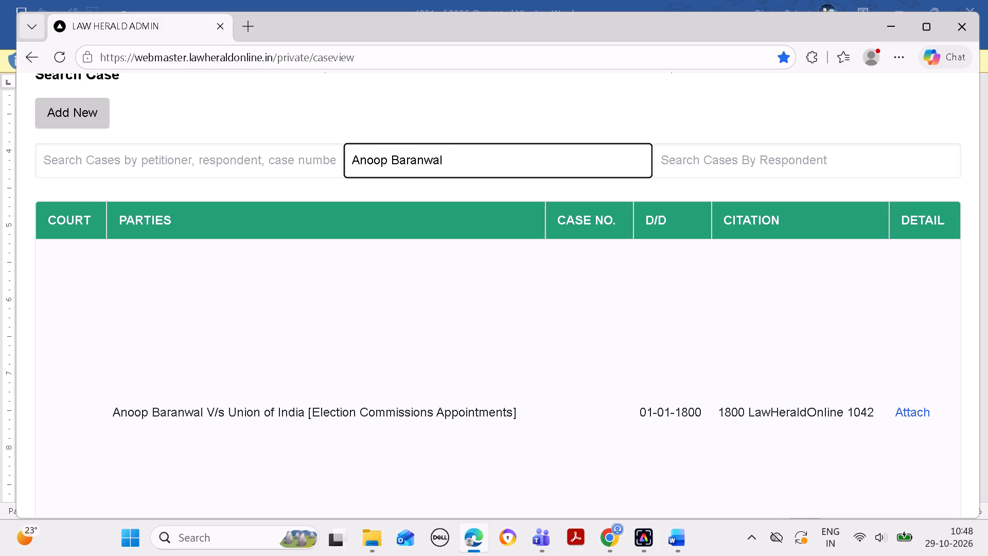
pyautogui.click(917, 408)
pyautogui.click(637, 170)
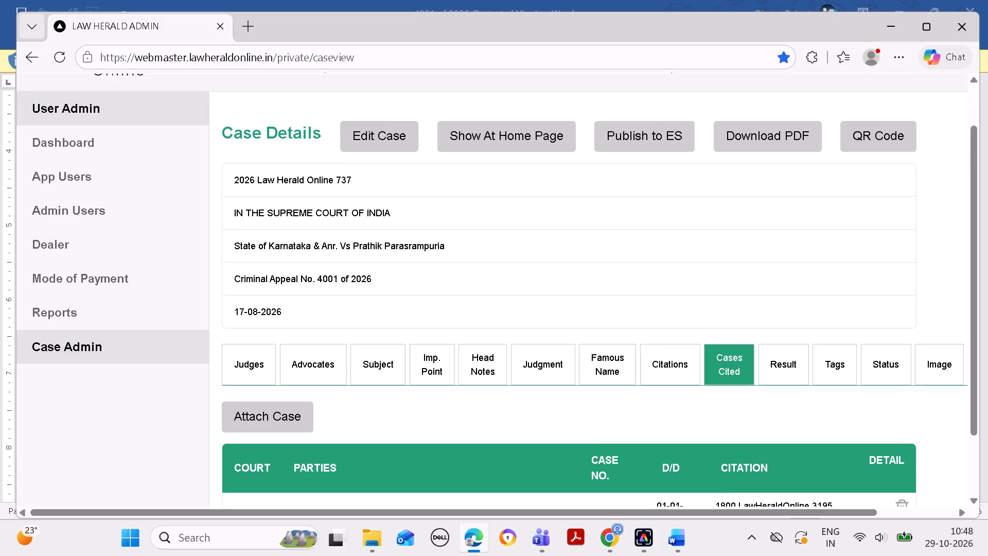
pyautogui.scroll(-5, 635, 222)
pyautogui.scroll(-1, 674, 375)
# Copy the full petitioner name of cited case 3 from the Word judgment and search existing cases by that petitioner.
pyautogui.click(686, 540)
pyautogui.click(750, 453)
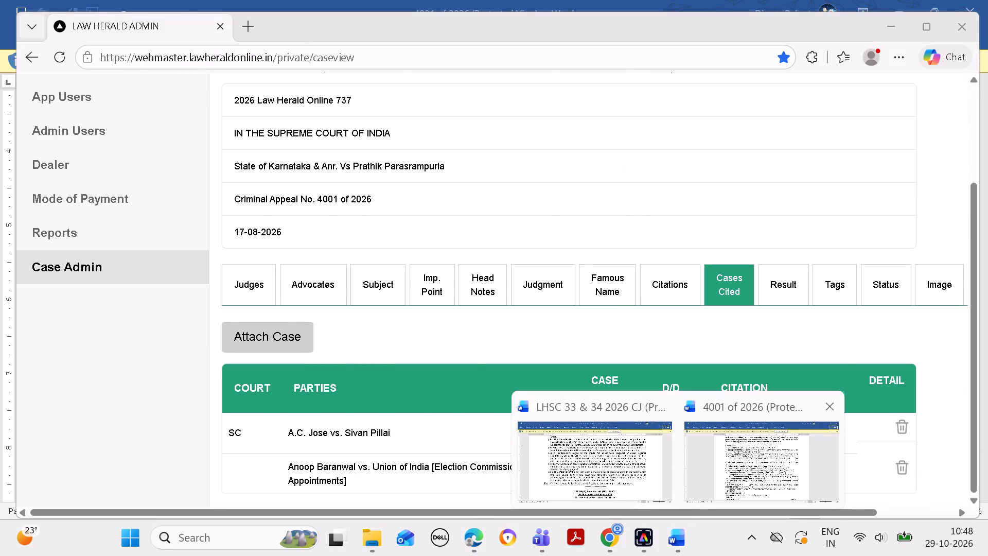
pyautogui.moveTo(278, 202); pyautogui.dragTo(341, 201)
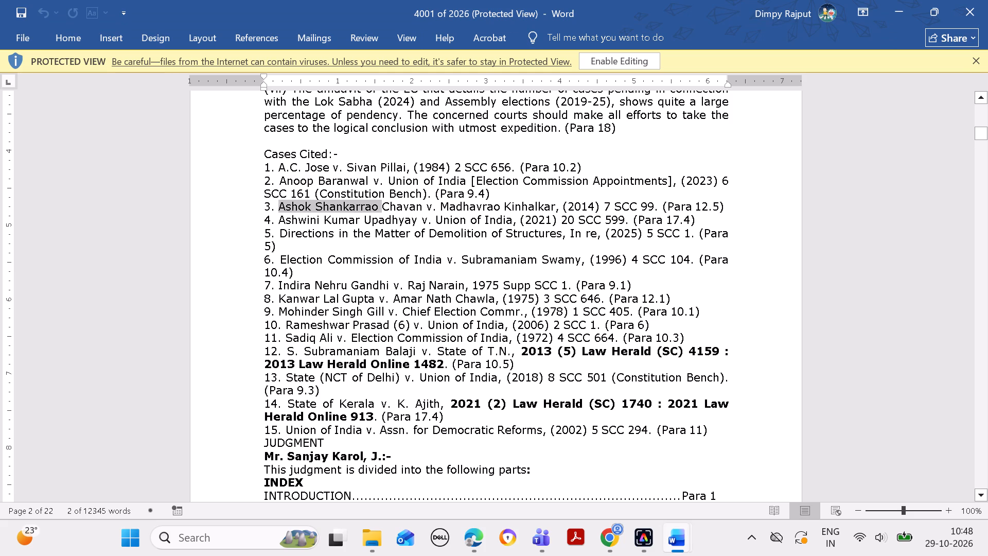
pyautogui.moveTo(341, 201); pyautogui.dragTo(390, 204)
pyautogui.hotkey('ctrl', 'c')
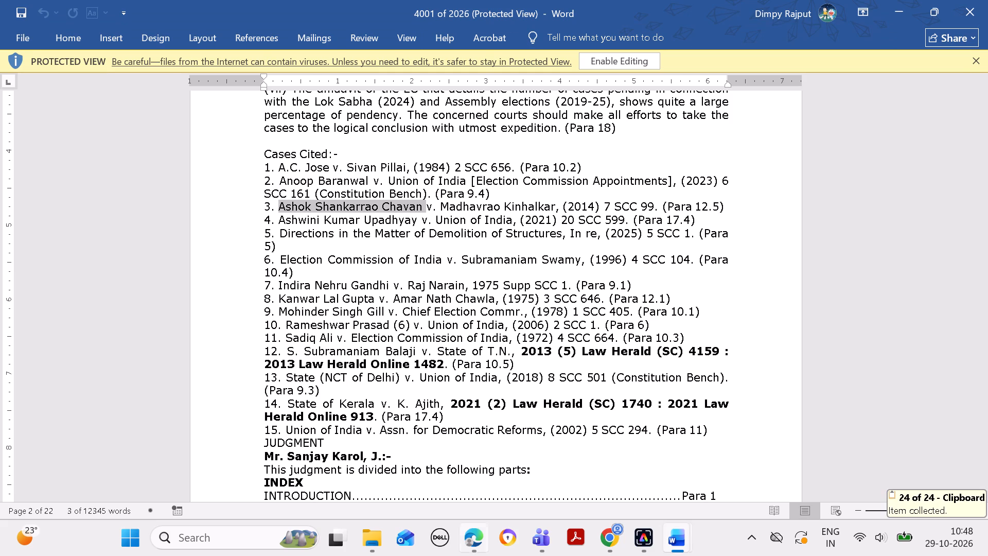
pyautogui.click(477, 533)
pyautogui.click(285, 330)
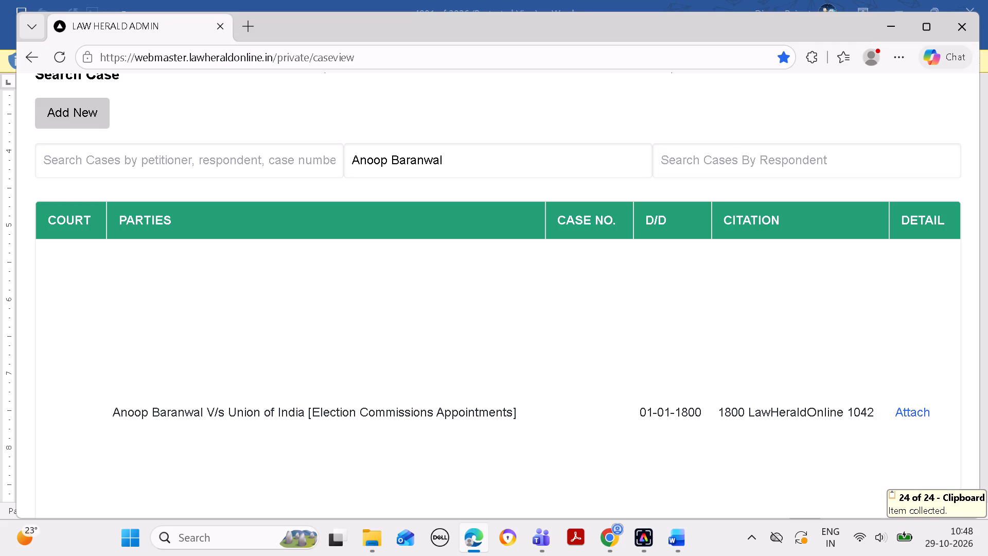
pyautogui.moveTo(521, 170); pyautogui.dragTo(293, 160)
pyautogui.press('BackSpace')
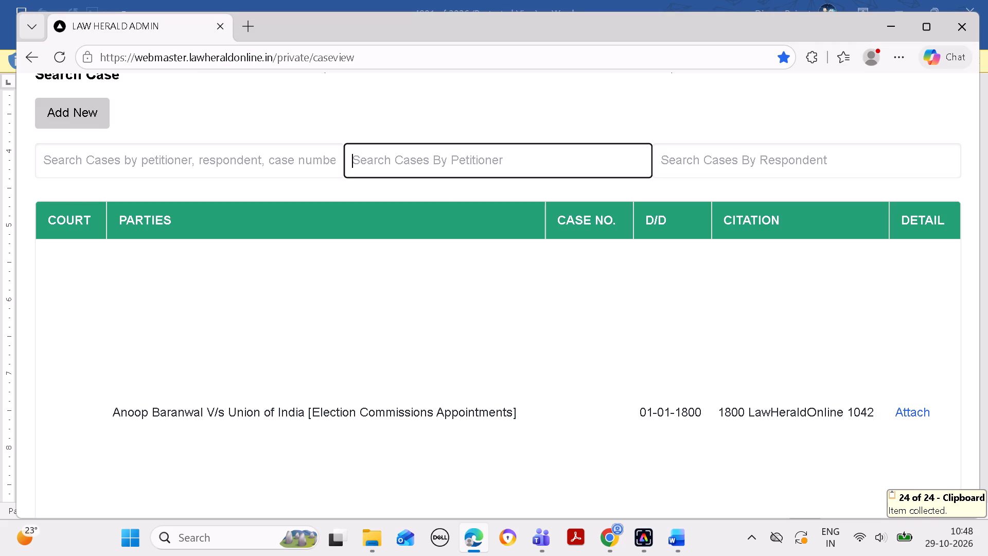
pyautogui.hotkey('ctrl', 'v')
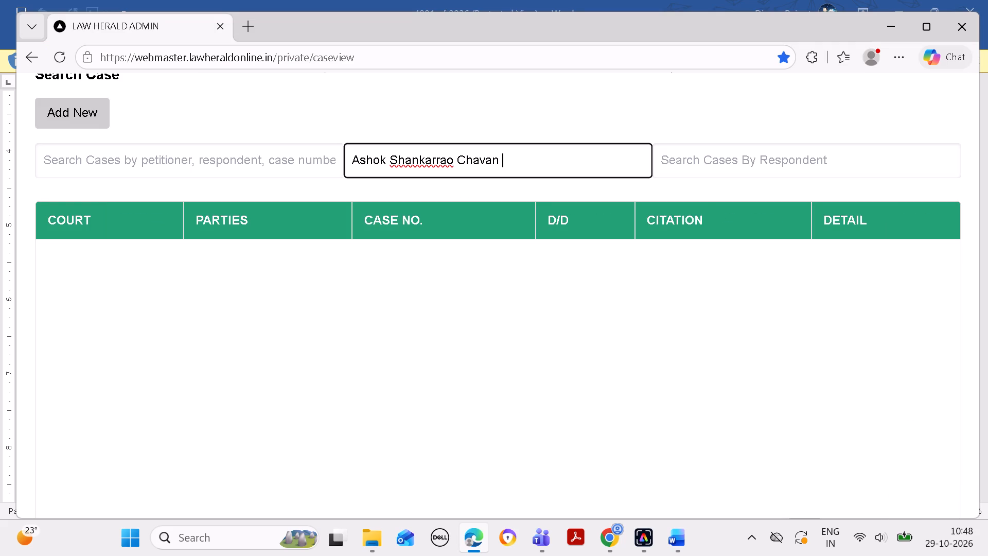
# Broaden the petitioner search for cited case 3 by removing the surname from the search text.
pyautogui.press('BackSpace')
pyautogui.press('BackSpace')
pyautogui.press('BackSpace')
pyautogui.press('BackSpace')
pyautogui.press('BackSpace')
pyautogui.press('BackSpace')
pyautogui.press('BackSpace')
pyautogui.press('BackSpace')
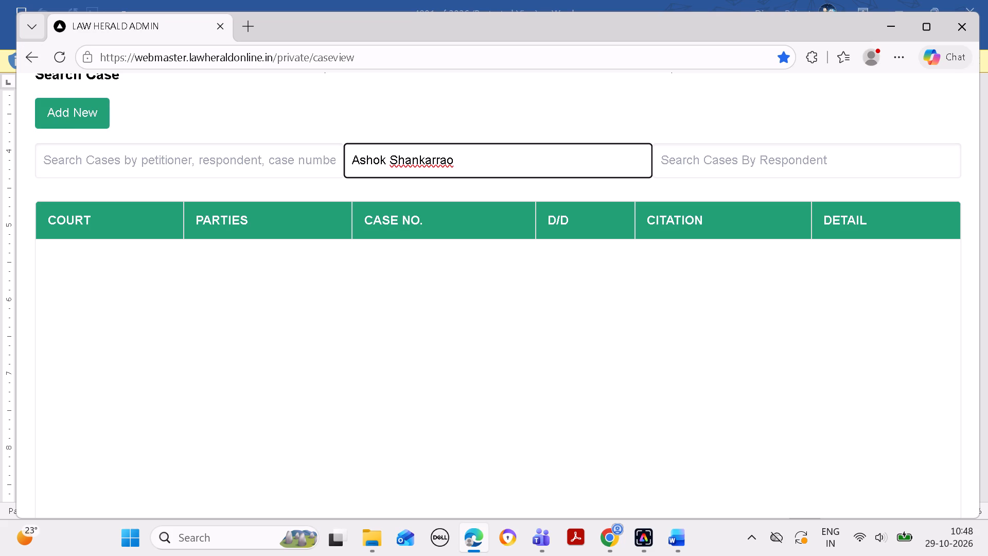
# Start a new case for cited case 3 and copy its petitioner and respondent names from the Word judgment.
pyautogui.click(88, 107)
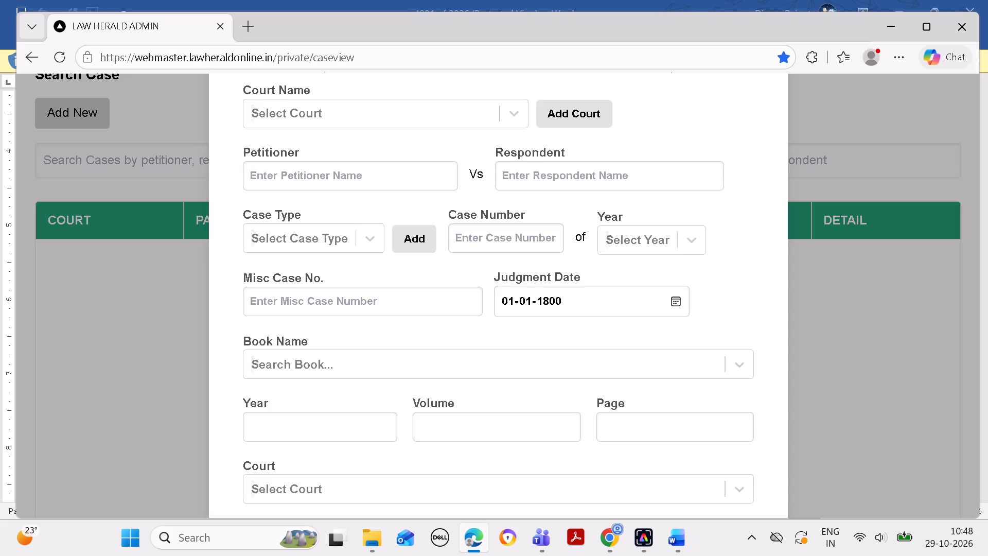
pyautogui.click(331, 181)
pyautogui.hotkey('ctrl', 'v')
pyautogui.click(687, 524)
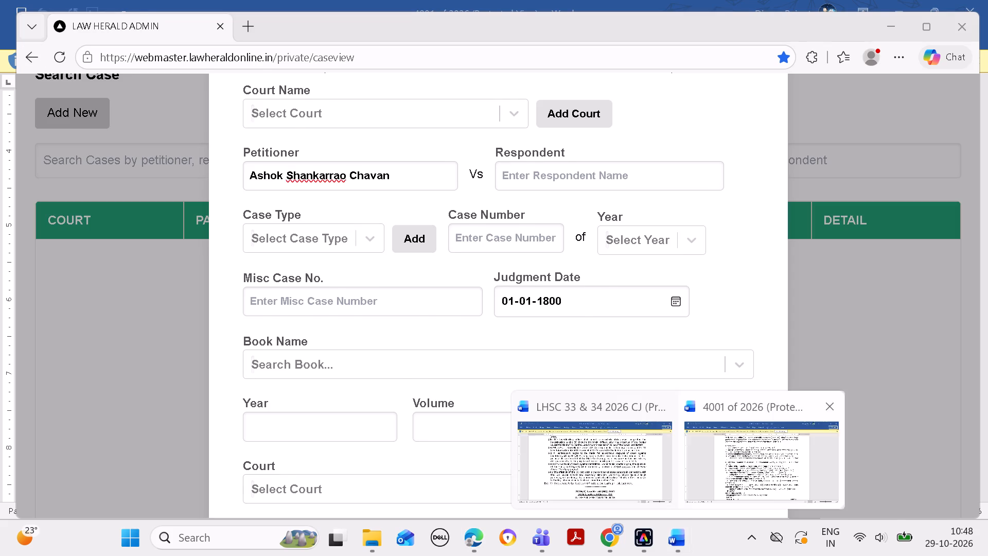
pyautogui.click(781, 480)
pyautogui.tripleClick(946, 508)
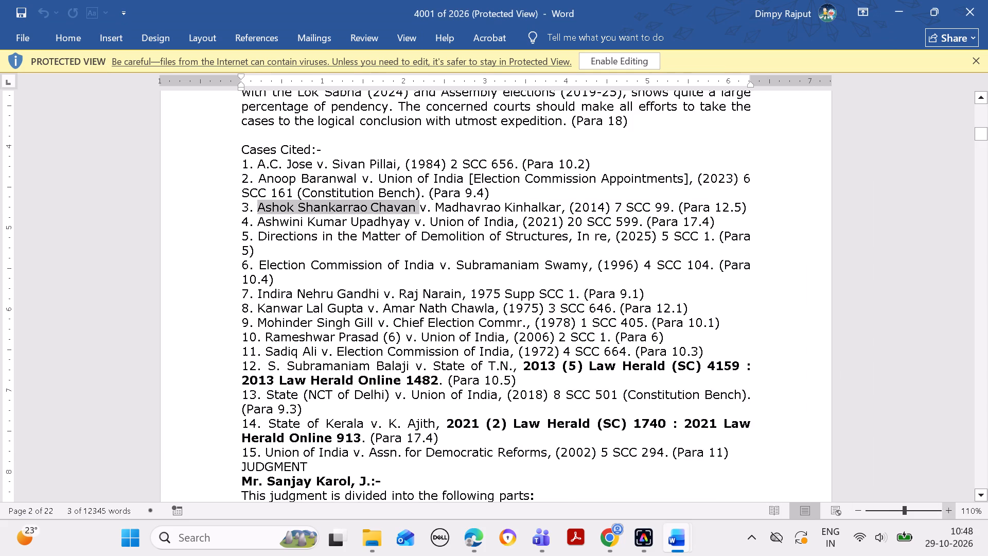
pyautogui.moveTo(428, 205); pyautogui.dragTo(470, 205)
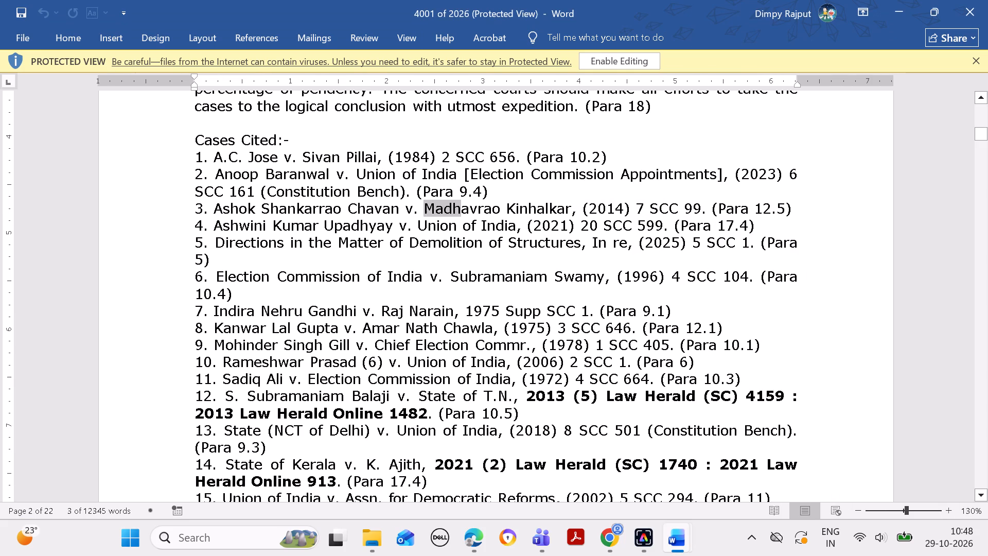
pyautogui.moveTo(470, 205); pyautogui.dragTo(542, 204)
pyautogui.hotkey('ctrl', 'c')
pyautogui.moveTo(481, 524); pyautogui.dragTo(481, 519)
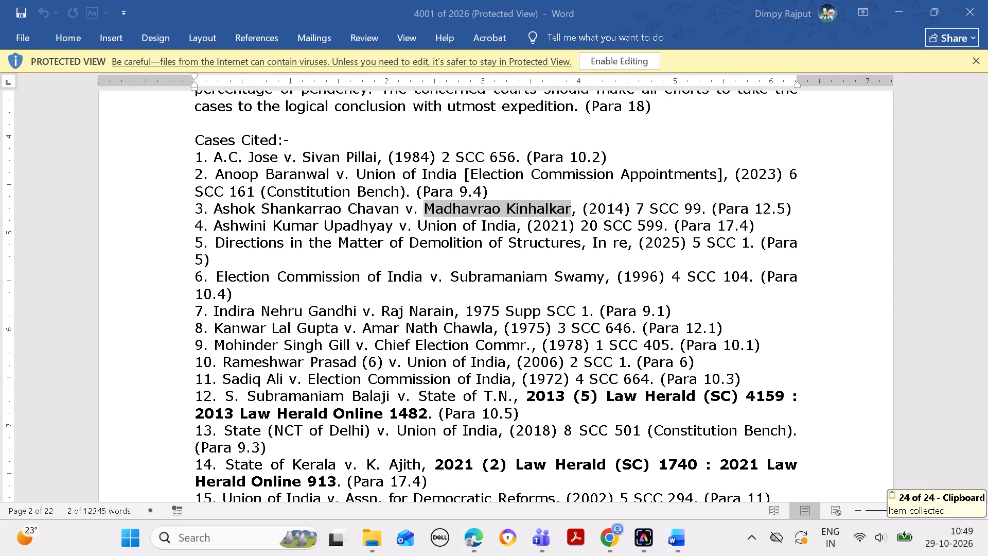
pyautogui.click(482, 528)
pyautogui.click(594, 179)
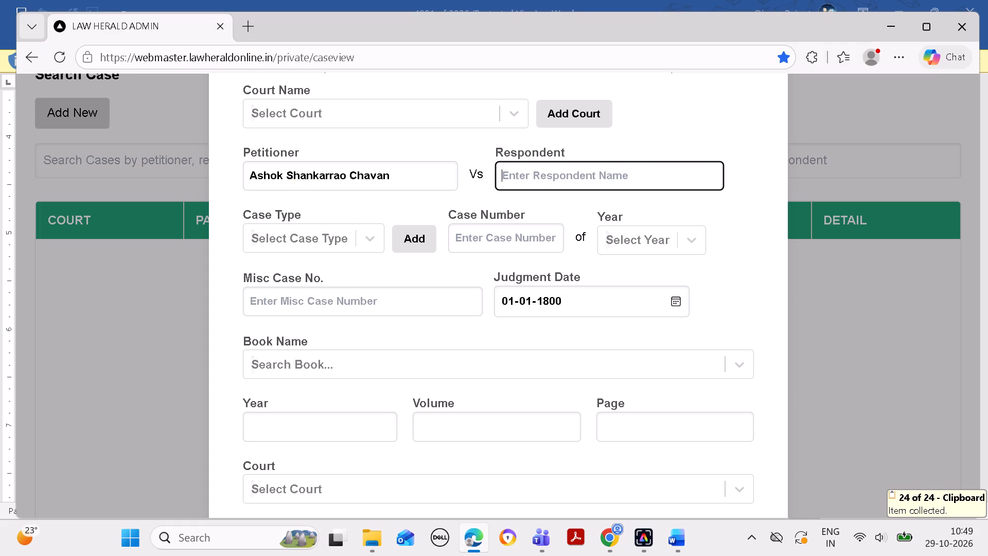
pyautogui.hotkey('ctrl', 'v')
# Copy the citation year 2014 of cited case 3 from the Word judgment into the new case's book Year.
pyautogui.click(680, 522)
pyautogui.click(700, 471)
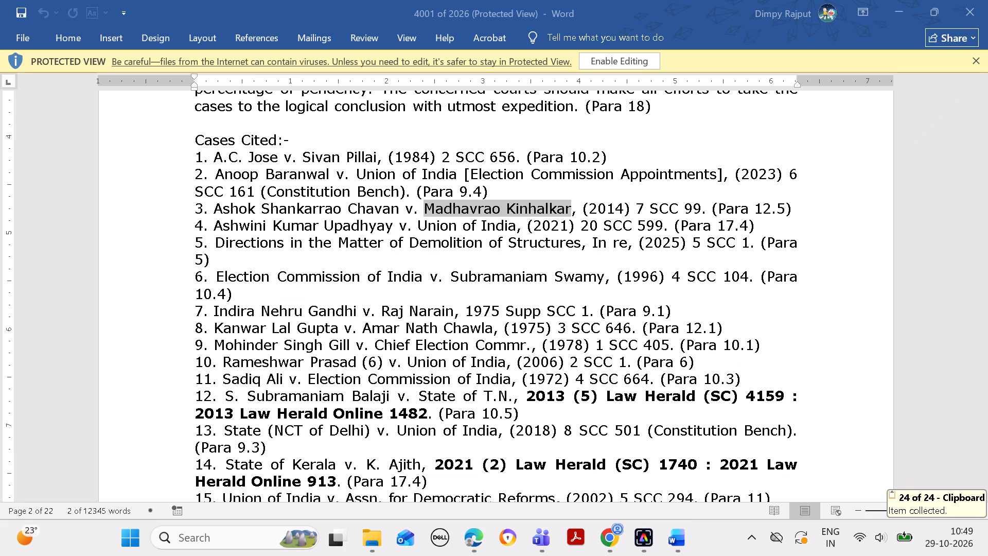
pyautogui.moveTo(591, 203); pyautogui.dragTo(604, 203)
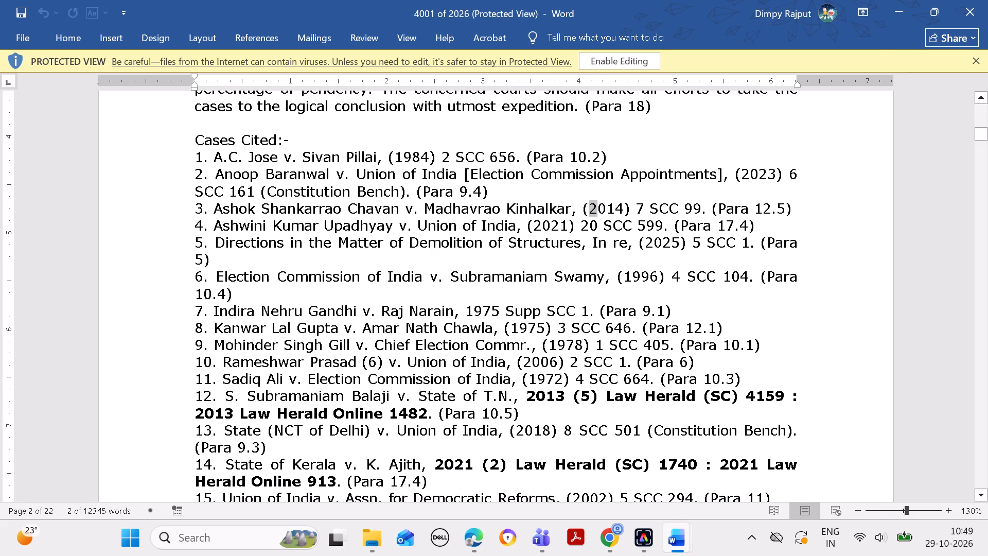
pyautogui.moveTo(604, 203); pyautogui.dragTo(620, 207)
pyautogui.hotkey('ctrl', 'c')
pyautogui.click(488, 527)
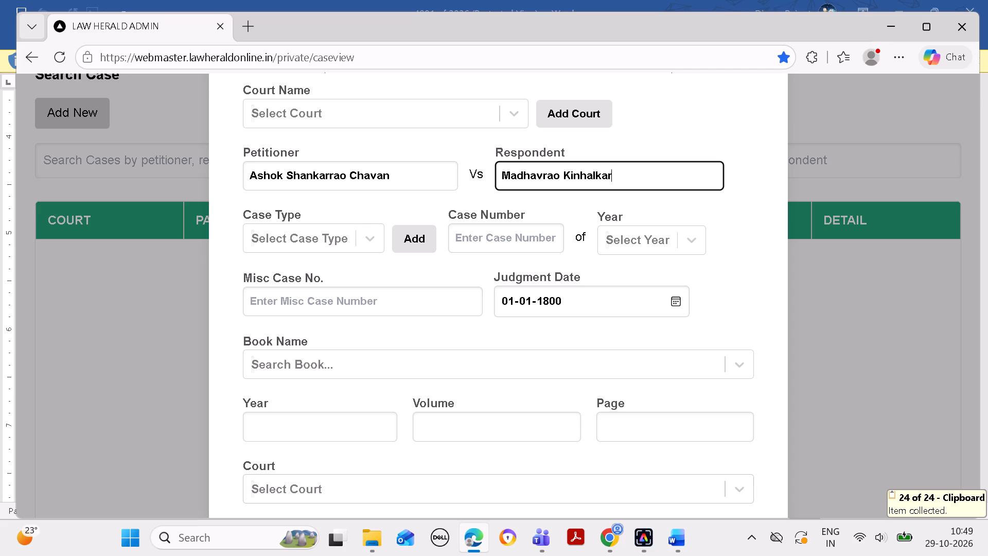
pyautogui.click(393, 428)
pyautogui.hotkey('ctrl', 'v')
# Copy volume 7 of cited case 3 from the Word judgment into the new case's Volume.
pyautogui.click(672, 540)
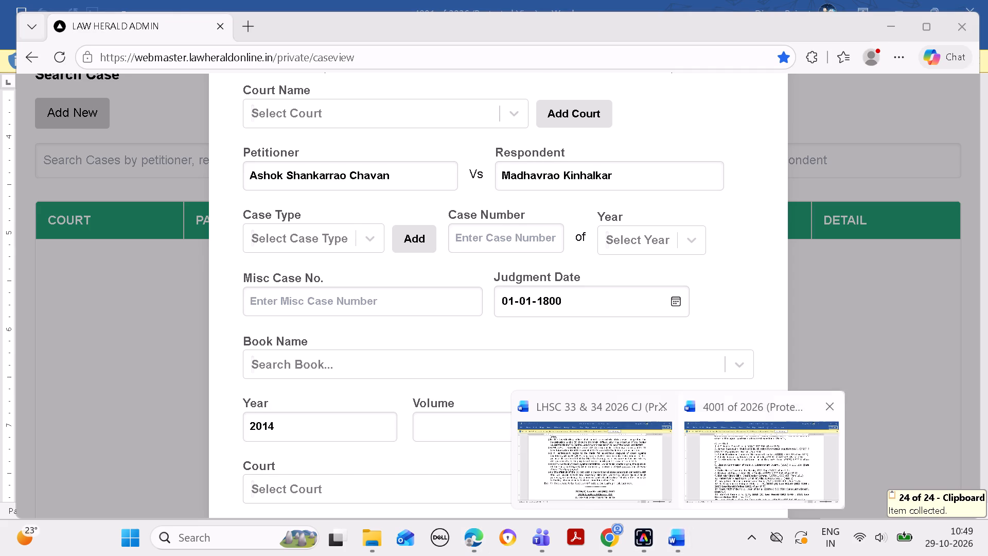
pyautogui.click(712, 458)
pyautogui.moveTo(634, 205); pyautogui.dragTo(636, 205)
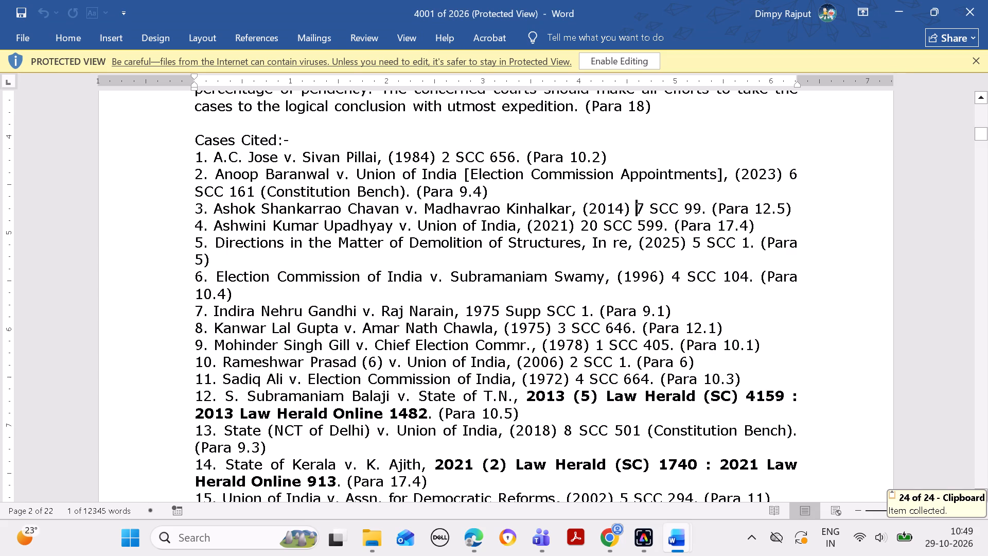
pyautogui.moveTo(636, 205); pyautogui.dragTo(642, 209)
pyautogui.hotkey('ctrl', 'c')
pyautogui.click(487, 539)
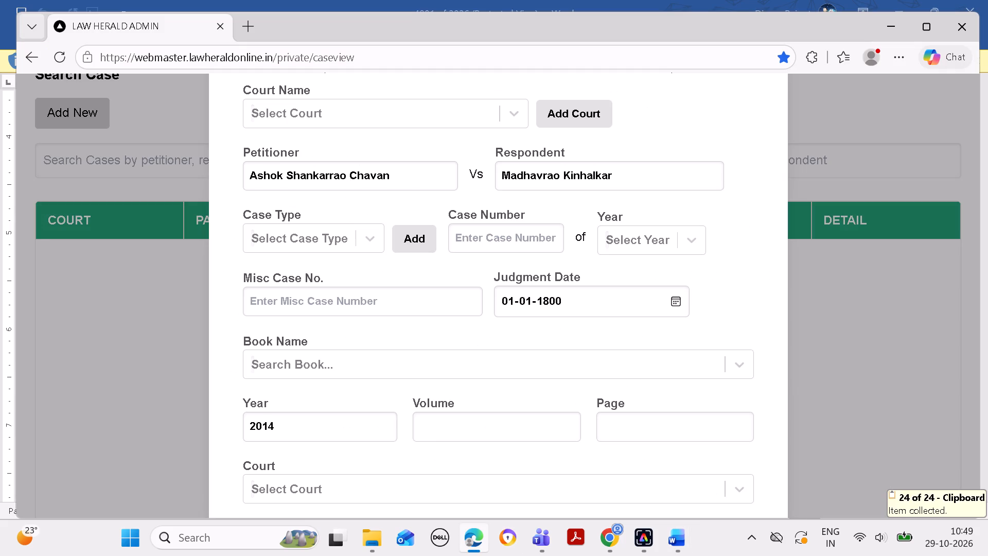
pyautogui.click(498, 414)
pyautogui.hotkey('ctrl', 'v')
# Copy page number 99 of cited case 3 from the Word judgment into the new case's Page.
pyautogui.click(674, 541)
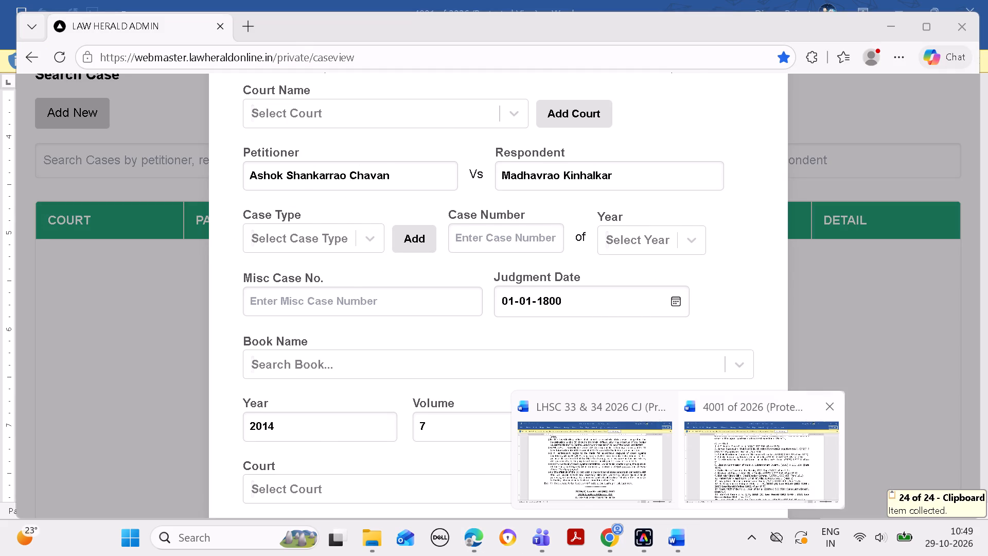
pyautogui.click(726, 461)
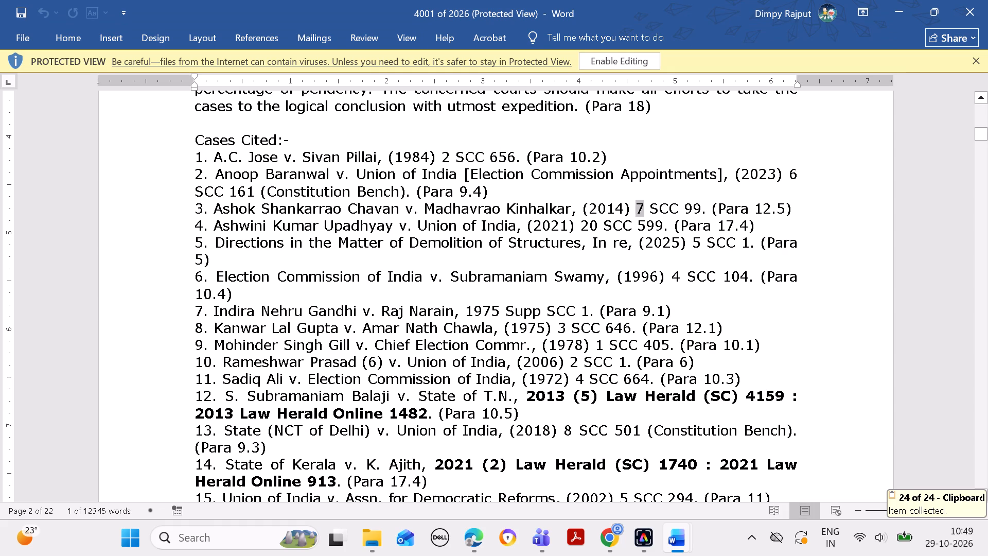
pyautogui.moveTo(686, 207); pyautogui.dragTo(700, 209)
pyautogui.hotkey('ctrl', 'c')
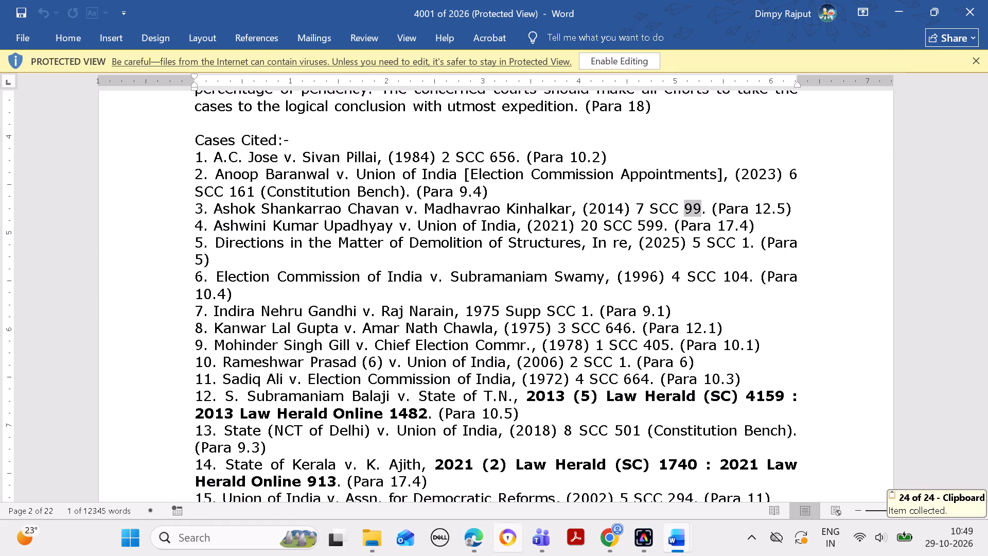
pyautogui.click(482, 538)
pyautogui.click(647, 430)
pyautogui.hotkey('ctrl', 'v')
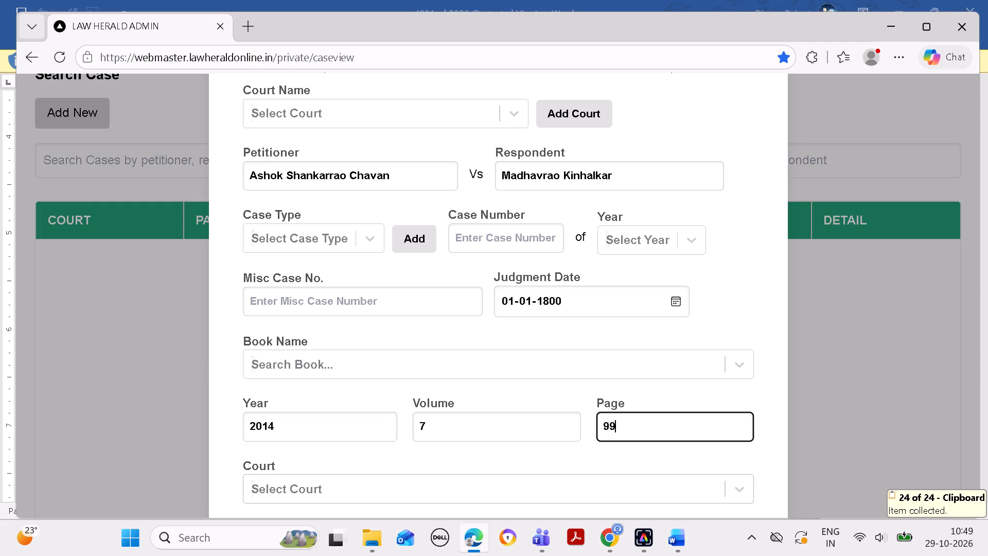
# Choose the blank "( )" entry as the citation Court of the new case.
pyautogui.click(626, 491)
pyautogui.click(580, 512)
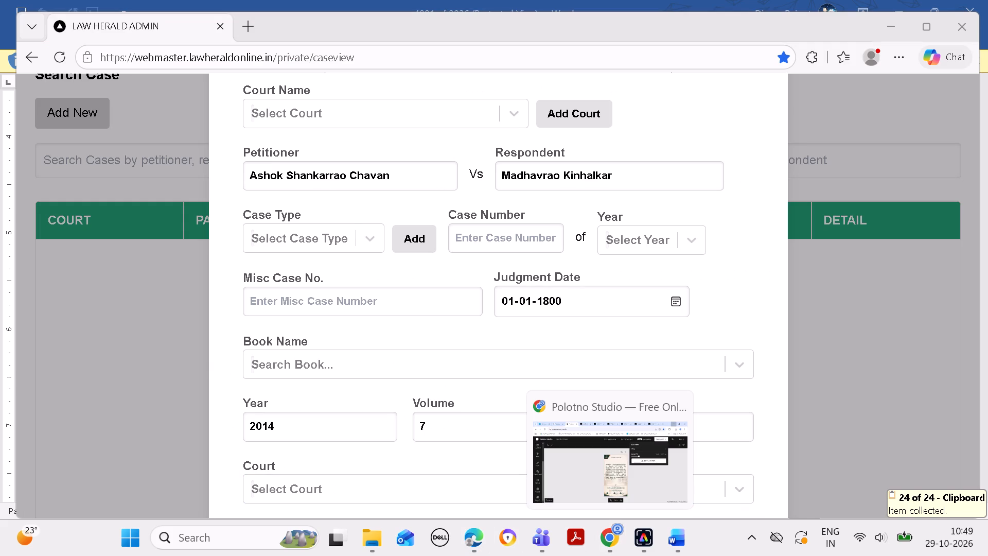
pyautogui.click(479, 484)
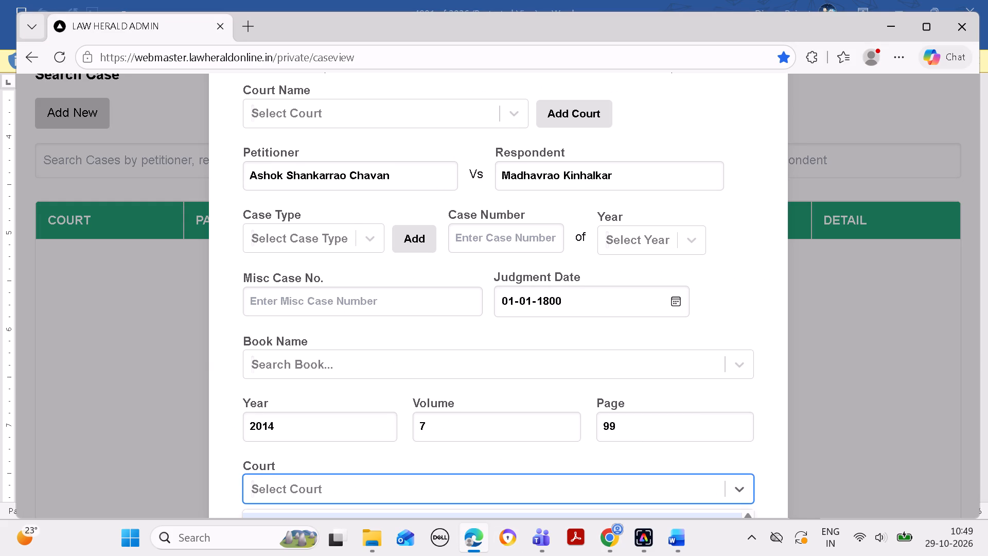
pyautogui.click(491, 513)
# Find the law reports matching "scc" and set the new case's Book Name to SCC.
pyautogui.click(478, 353)
pyautogui.press('s')
pyautogui.write('cc')
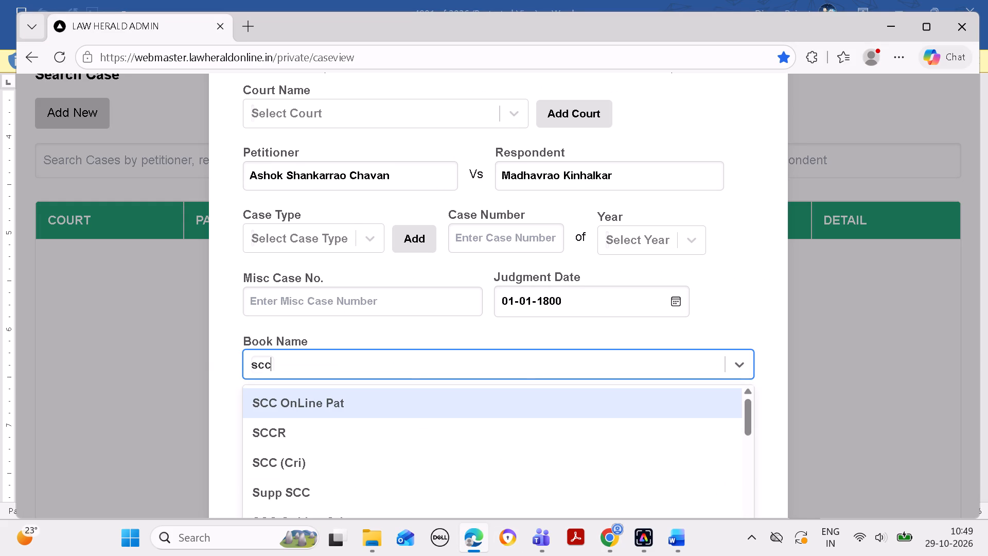
pyautogui.press('Down')
pyautogui.press('Down')
pyautogui.press('Down')
pyautogui.press('Down')
pyautogui.press('Down')
pyautogui.press('Down')
pyautogui.press('Down')
pyautogui.press('Down')
pyautogui.press('Down')
pyautogui.press('Down')
pyautogui.press('Down')
pyautogui.press('Down')
pyautogui.press('Down')
pyautogui.press('Down')
pyautogui.press('Down')
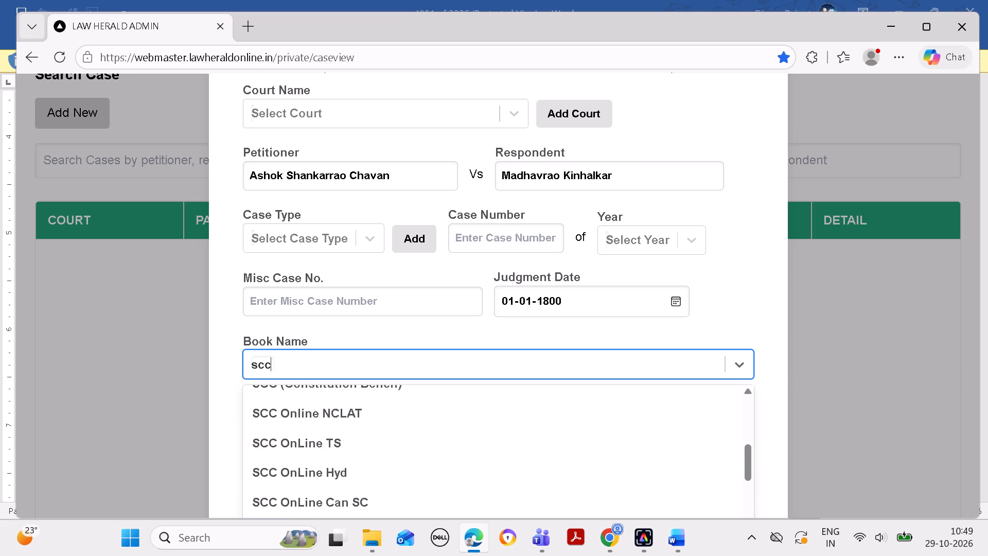
pyautogui.press('Down')
pyautogui.press('Down')
pyautogui.press('Down')
pyautogui.click(423, 478)
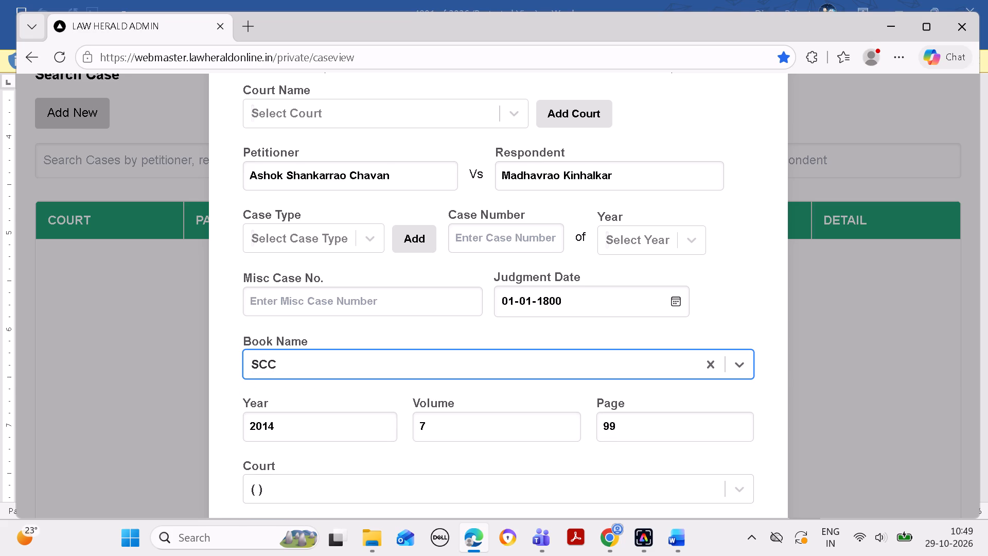
# Set the new case's Court Name to IN THE SUPREME COURT OF INDIA (SC) and submit it as cited case 3.
pyautogui.click(451, 105)
pyautogui.write('in the')
pyautogui.press('space')
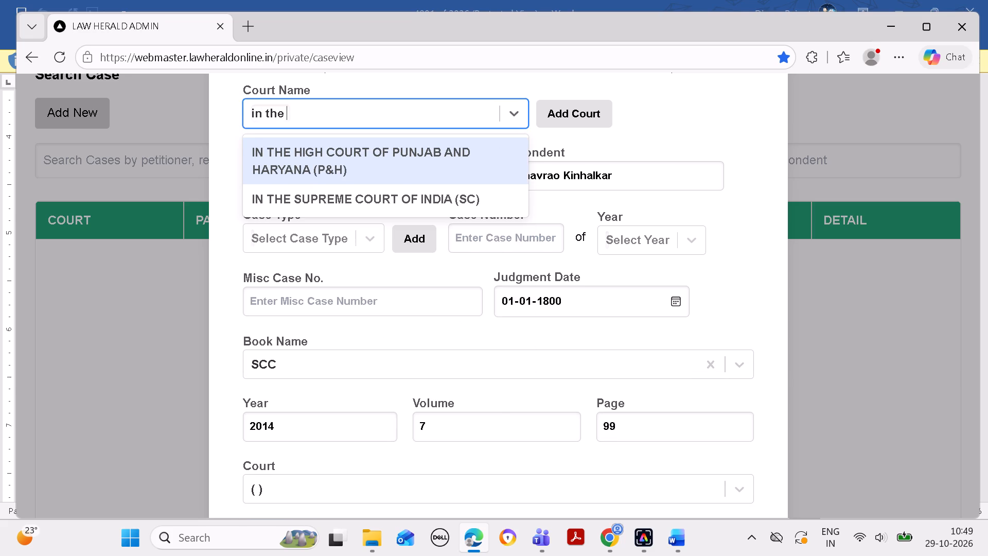
pyautogui.click(448, 201)
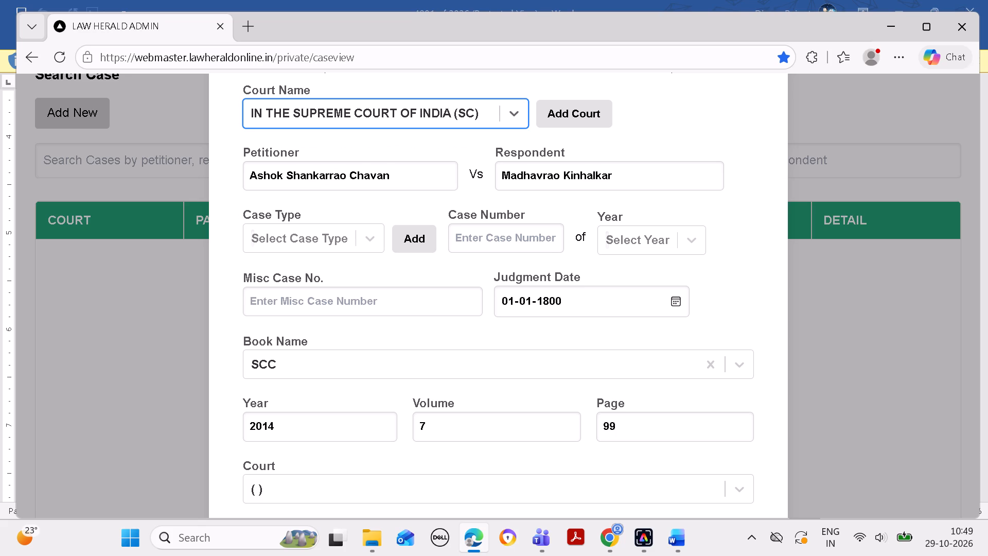
pyautogui.press('Return')
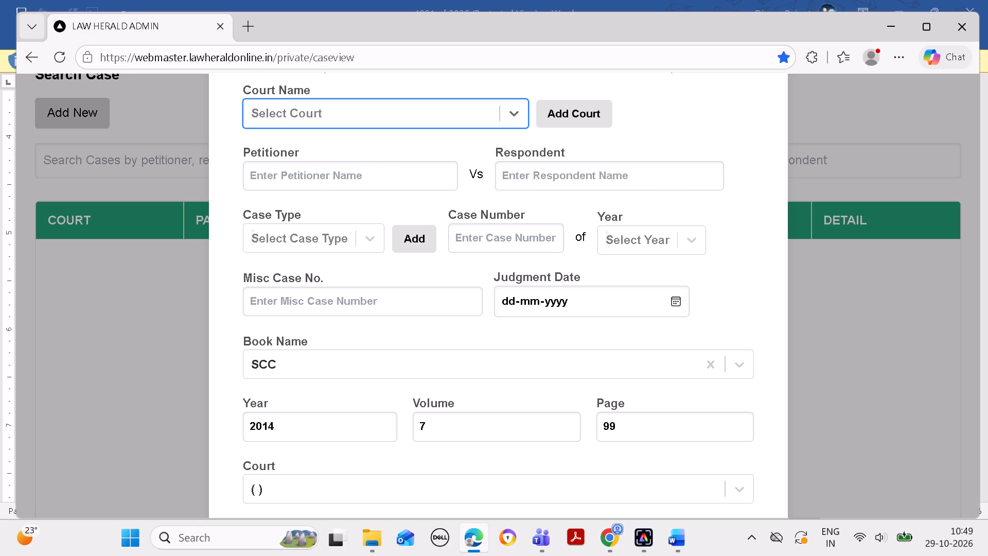
pyautogui.click(657, 153)
pyautogui.click(649, 164)
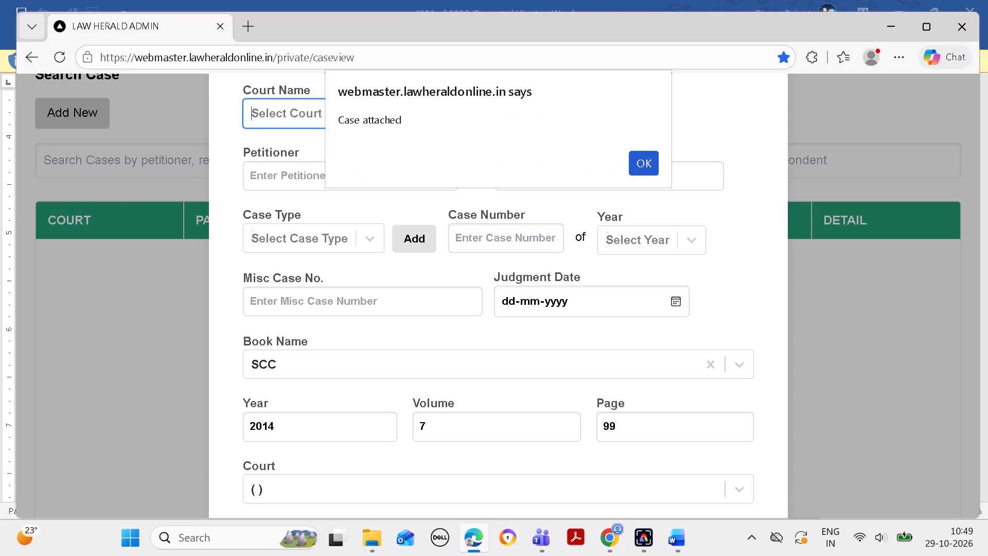
# Copy the petitioner name of cited case 4 from the Word judgment and search the existing cases by that petitioner.
pyautogui.scroll(-5, 612, 294)
pyautogui.click(675, 544)
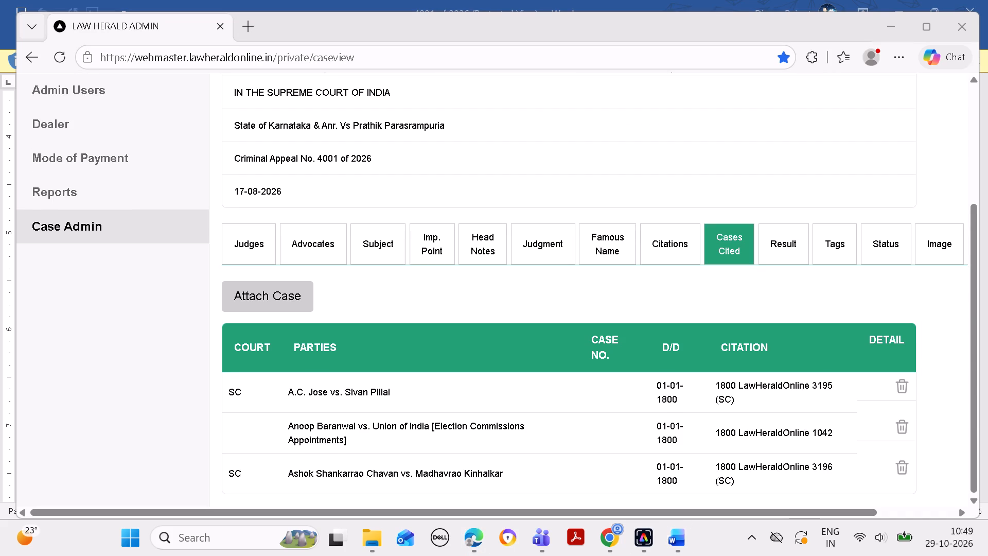
pyautogui.click(690, 542)
pyautogui.click(686, 539)
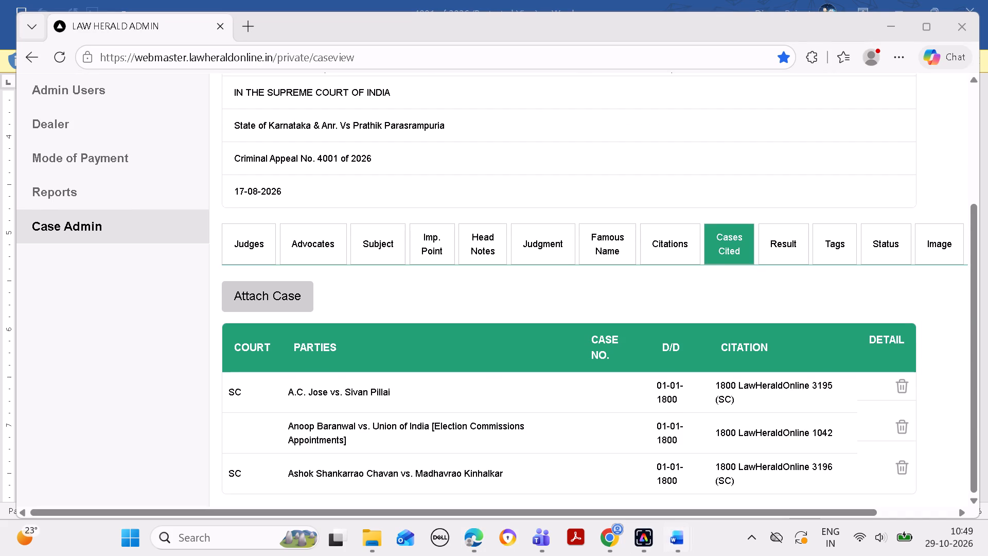
pyautogui.click(679, 535)
pyautogui.click(713, 475)
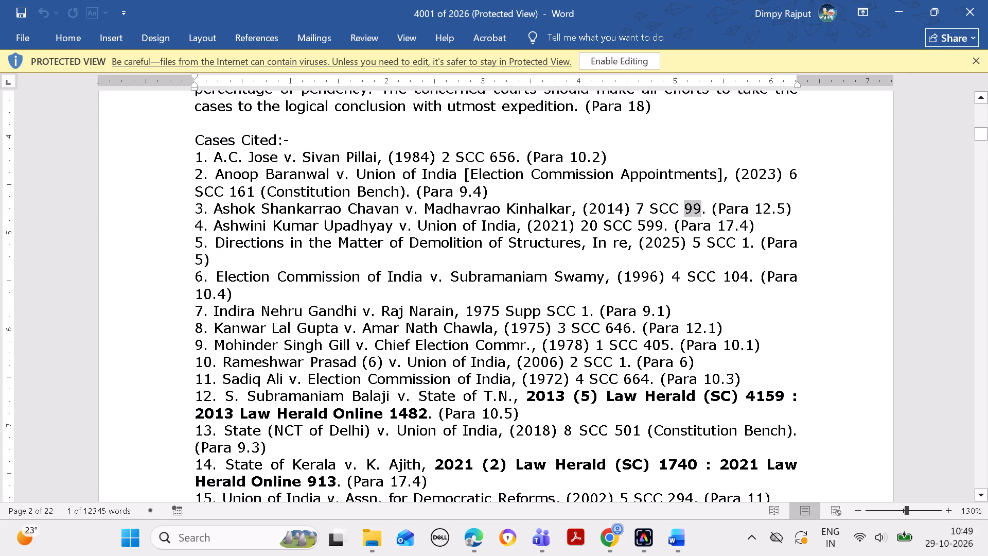
pyautogui.moveTo(220, 223); pyautogui.dragTo(439, 223)
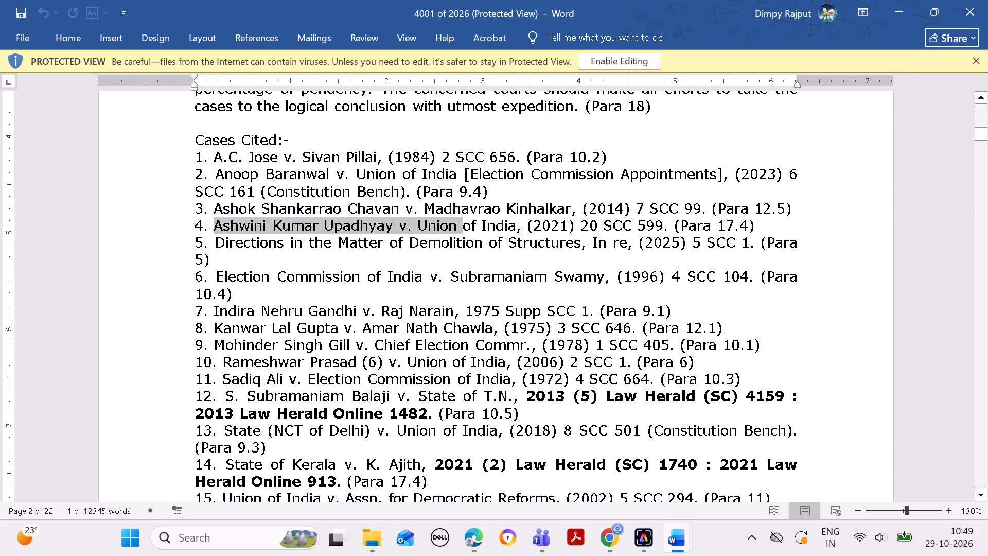
pyautogui.moveTo(439, 223); pyautogui.dragTo(393, 227)
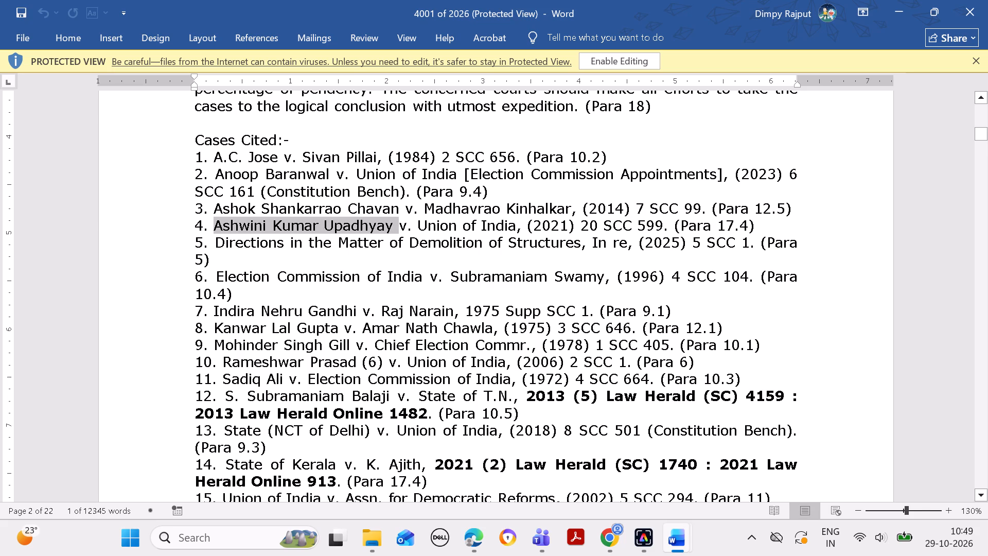
pyautogui.hotkey('ctrl', 'c')
pyautogui.click(476, 535)
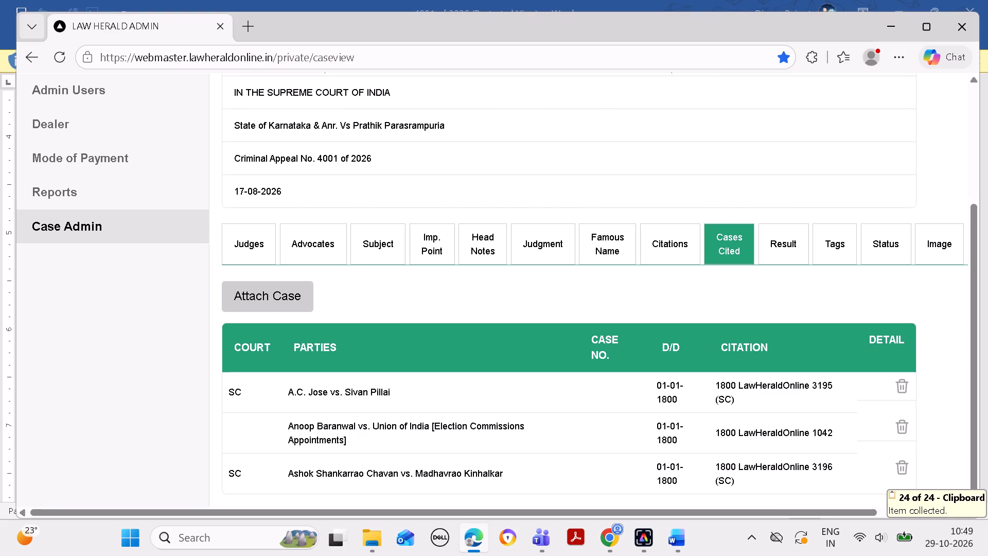
pyautogui.click(297, 302)
pyautogui.moveTo(479, 169); pyautogui.dragTo(425, 164)
pyautogui.moveTo(367, 162); pyautogui.dragTo(0, 167)
pyautogui.press('BackSpace')
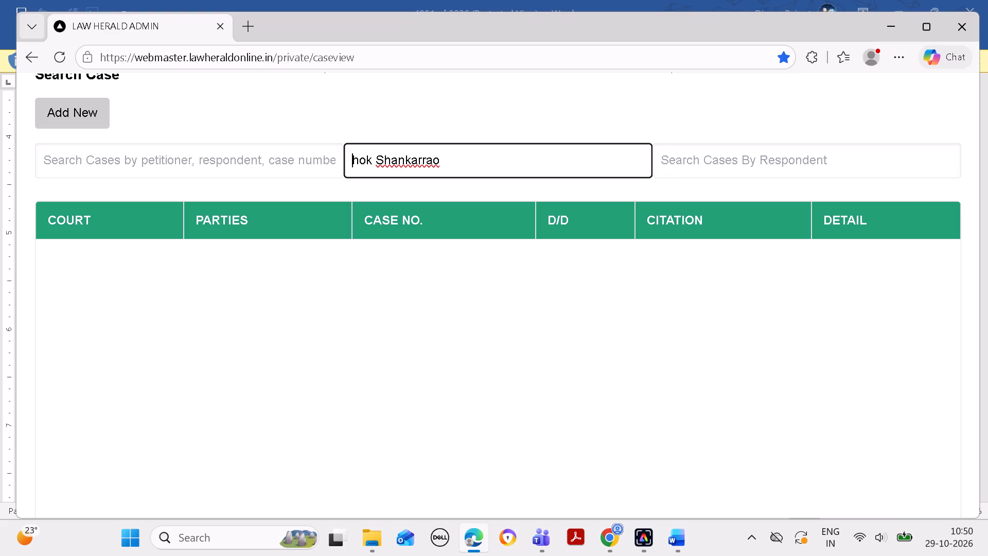
pyautogui.press('BackSpace')
pyautogui.moveTo(497, 152); pyautogui.dragTo(133, 179)
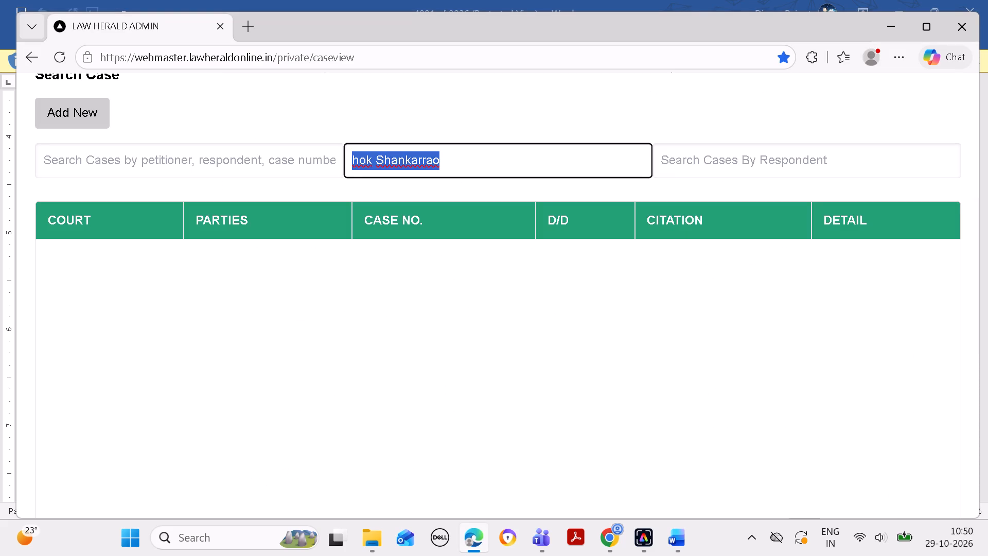
pyautogui.press('BackSpace')
pyautogui.press('BackSpace')
pyautogui.hotkey('ctrl', 'v')
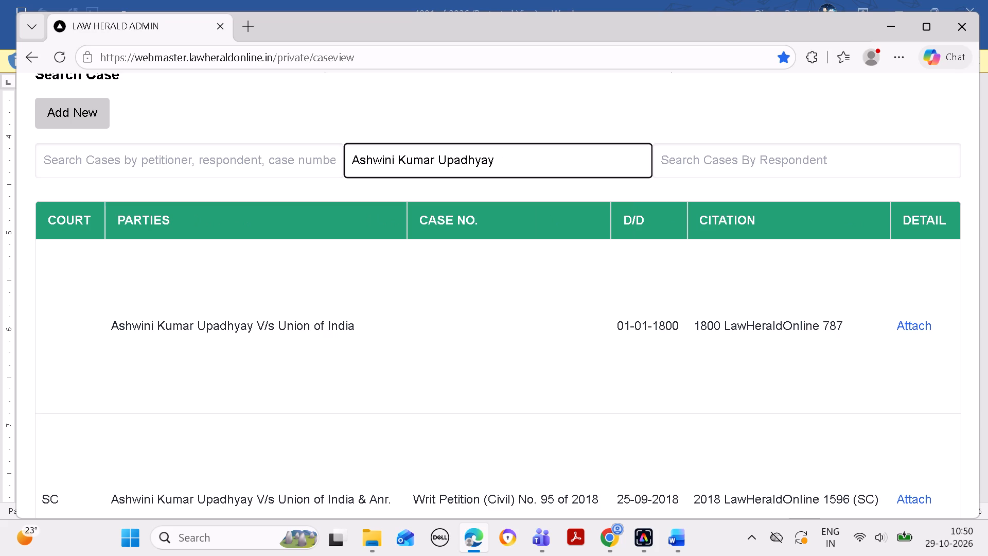
# Check cited case 4 in the Word judgment and attach the matching existing case with citation 1800 LawHeraldOnline 787.
pyautogui.click(678, 536)
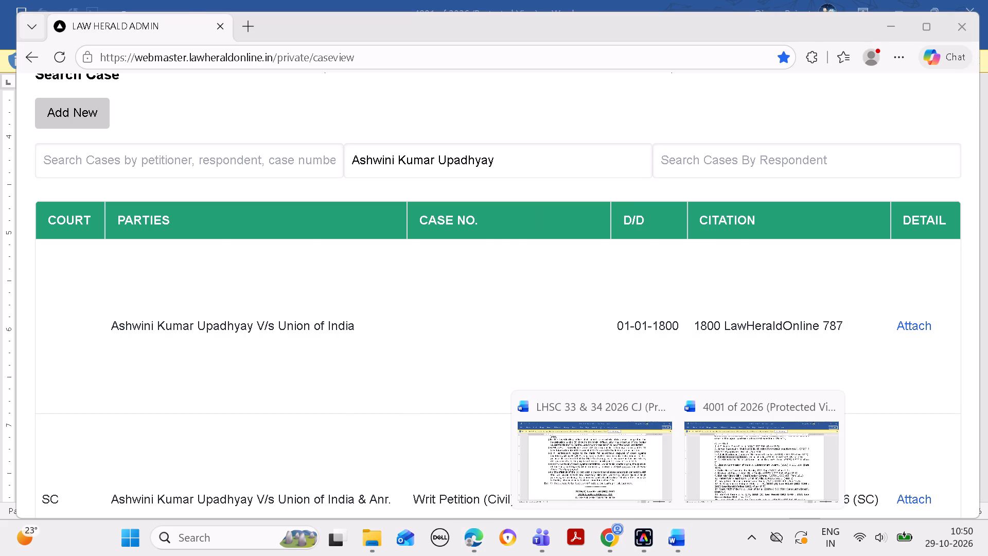
pyautogui.click(730, 492)
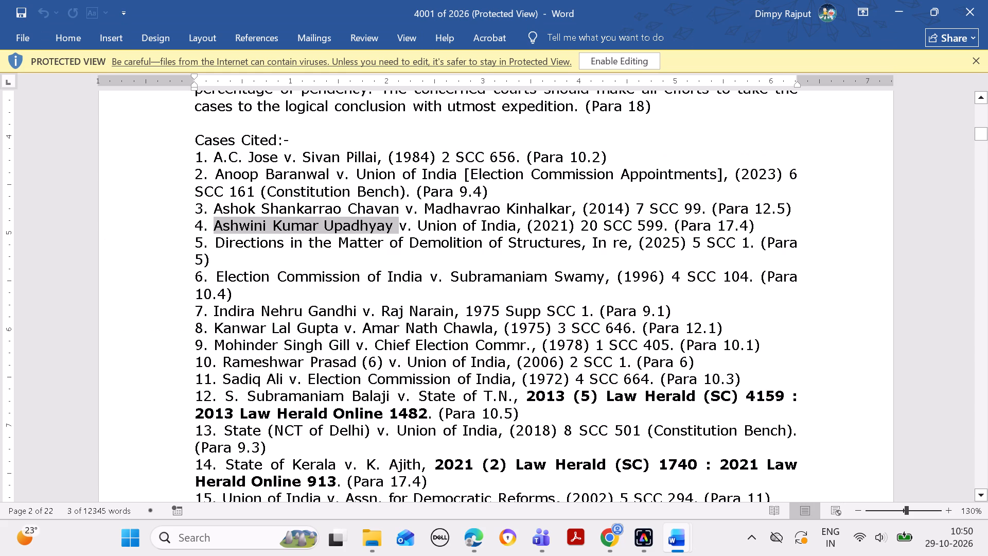
pyautogui.click(476, 541)
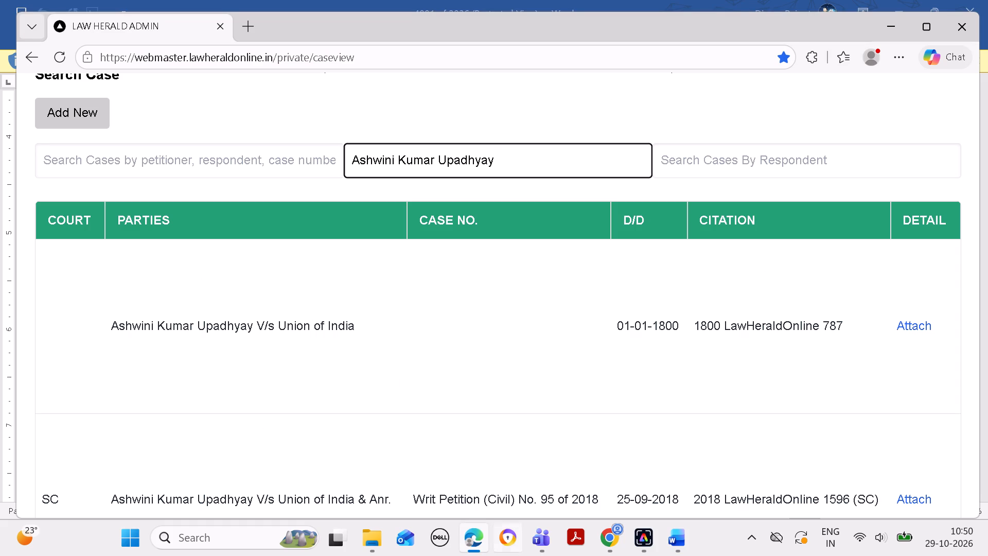
pyautogui.click(927, 323)
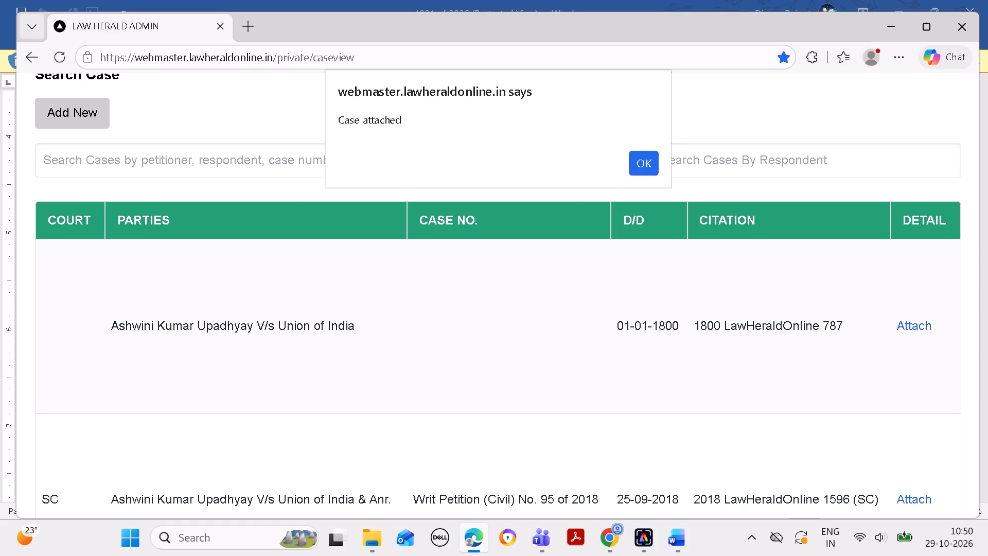
pyautogui.click(645, 162)
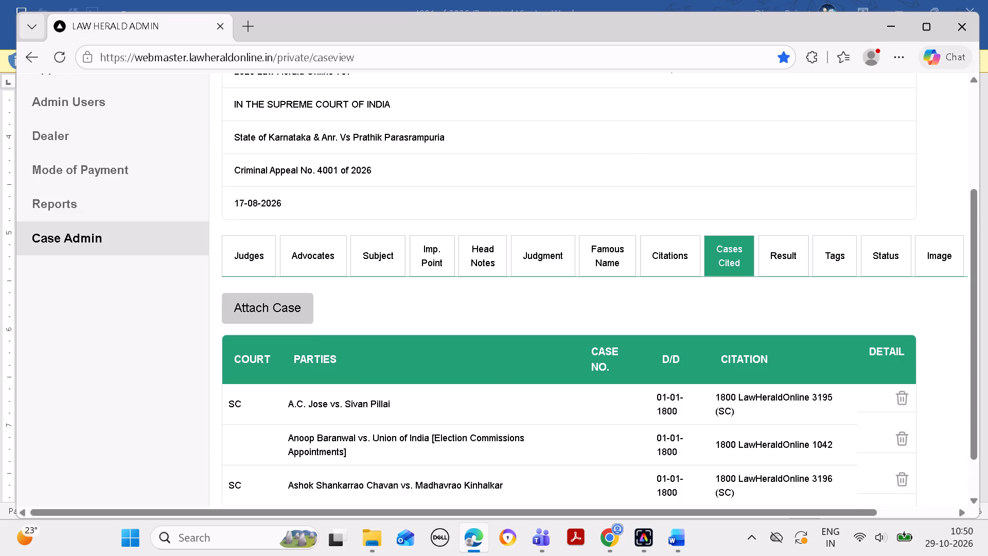
# Copy "Directions in the Matter of Demolition of Structures, In re" from cited case 5 in the Word judgment and search existing cases by that petitioner.
pyautogui.scroll(-7, 628, 273)
pyautogui.click(685, 542)
pyautogui.click(746, 479)
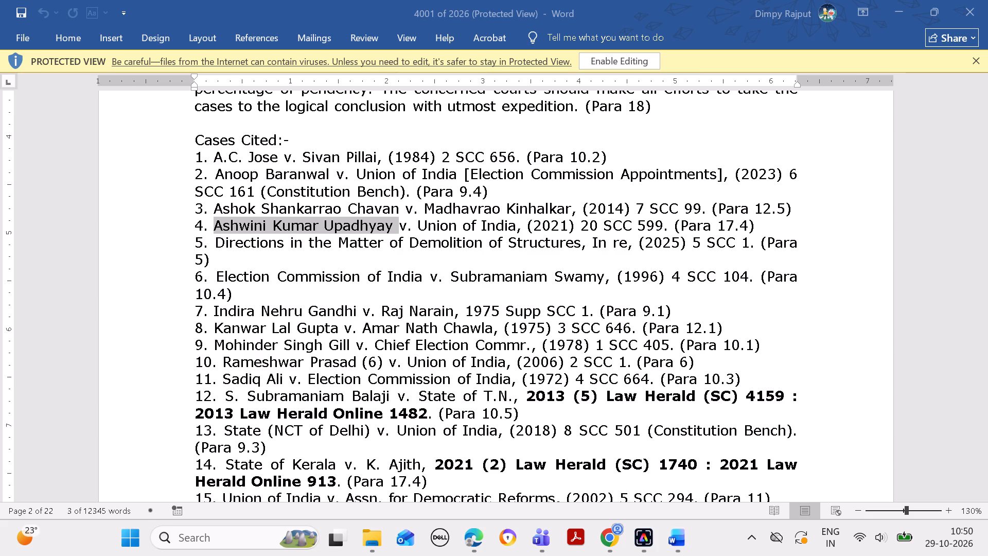
pyautogui.moveTo(213, 241); pyautogui.dragTo(589, 258)
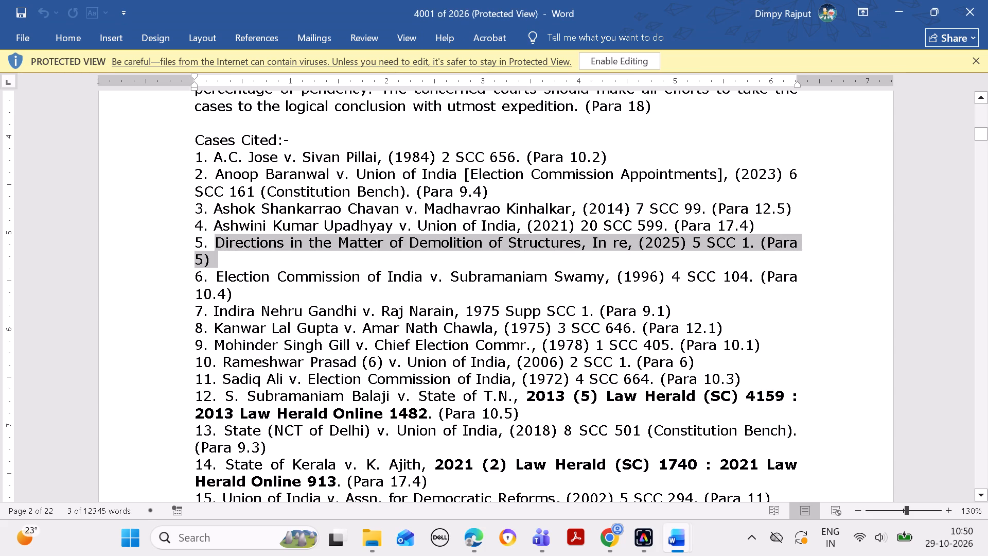
pyautogui.moveTo(589, 258); pyautogui.dragTo(427, 251)
pyautogui.click(560, 263)
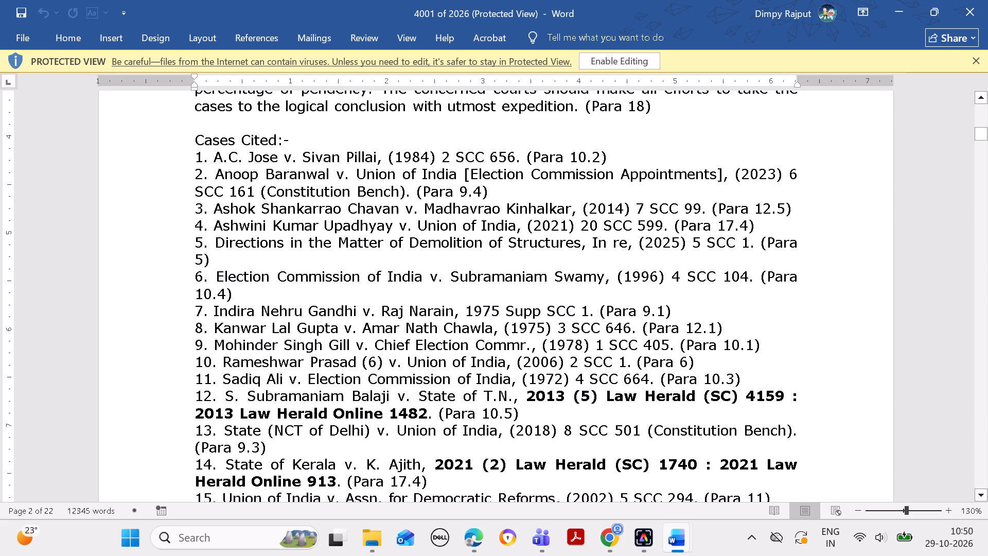
pyautogui.moveTo(217, 239); pyautogui.dragTo(612, 237)
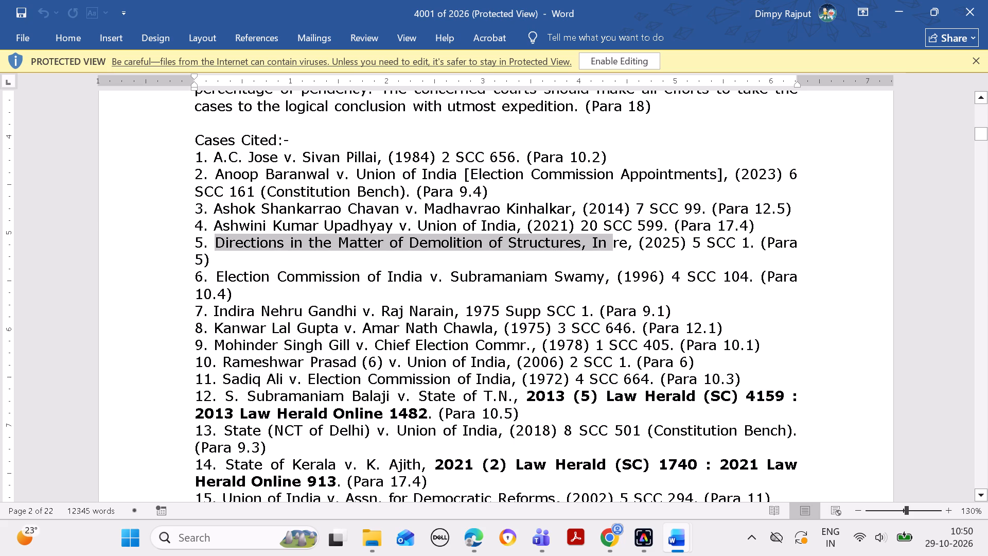
pyautogui.moveTo(612, 237); pyautogui.dragTo(624, 241)
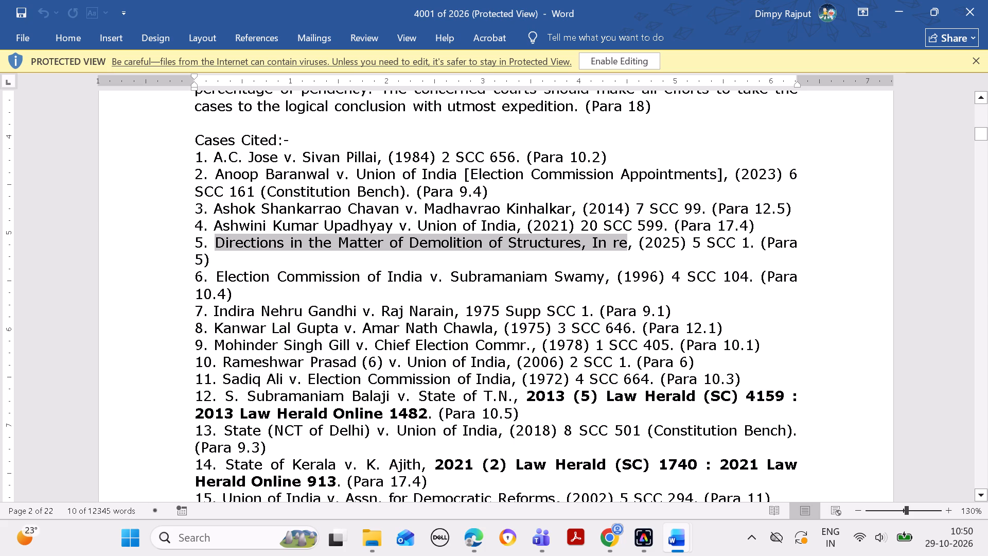
pyautogui.hotkey('ctrl', 'c')
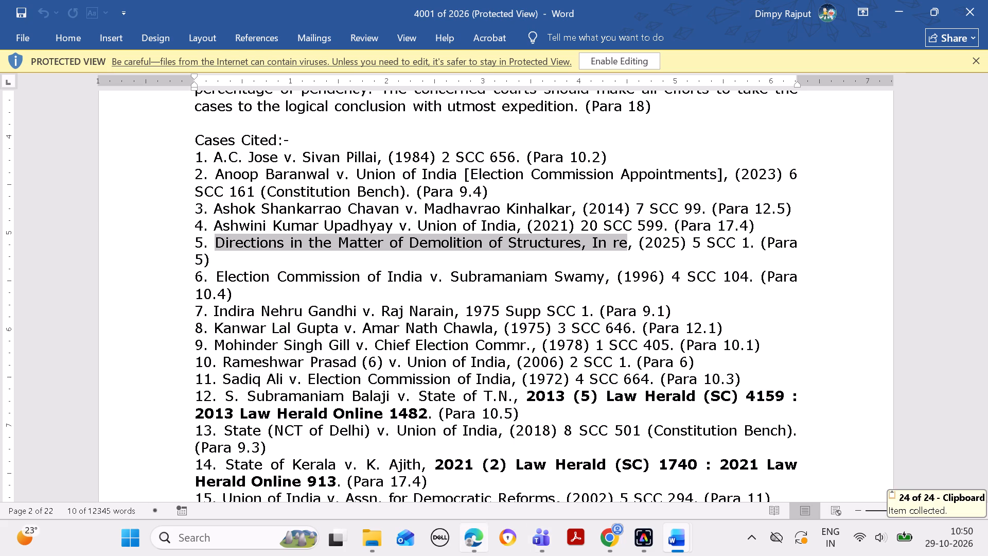
pyautogui.click(471, 544)
pyautogui.click(238, 257)
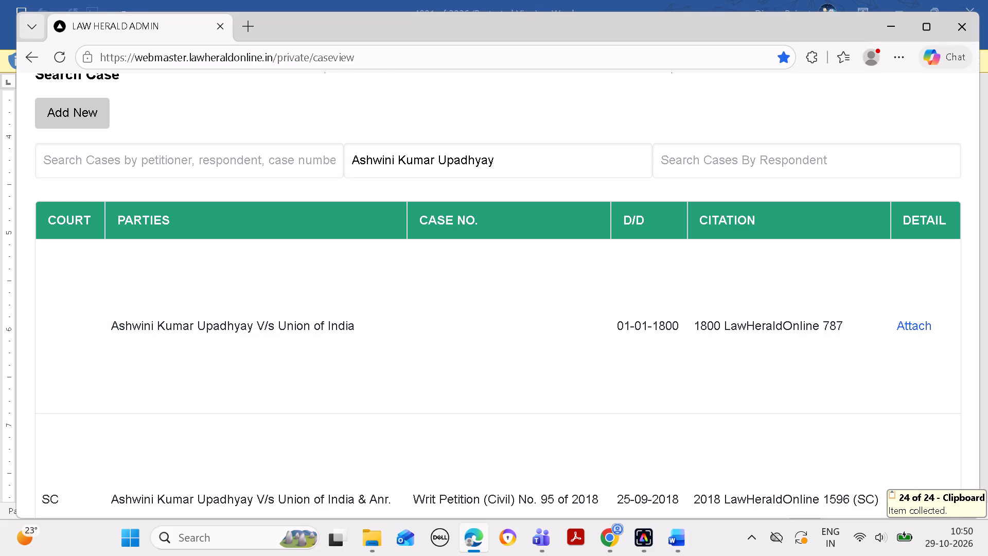
pyautogui.moveTo(535, 152); pyautogui.dragTo(327, 158)
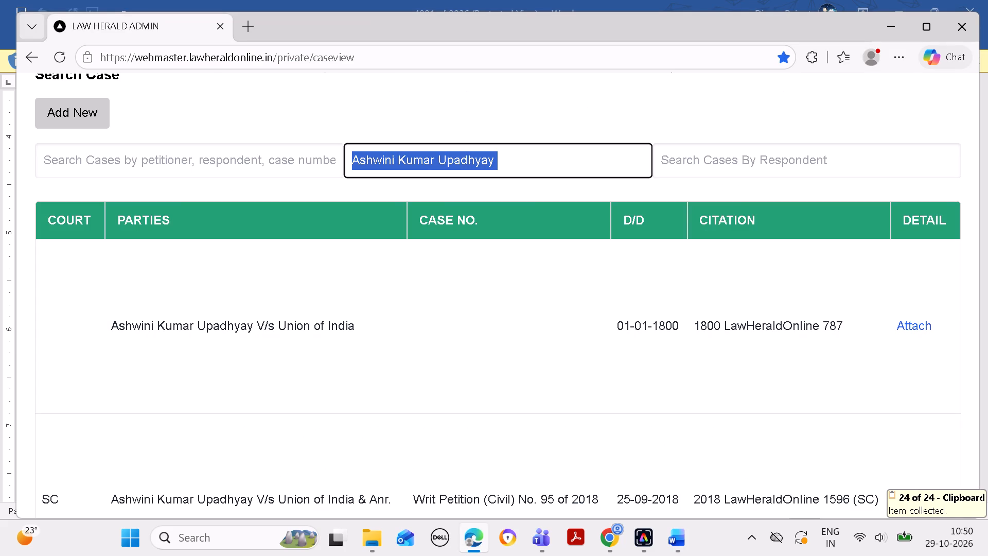
pyautogui.press('BackSpace')
pyautogui.hotkey('ctrl', 'v')
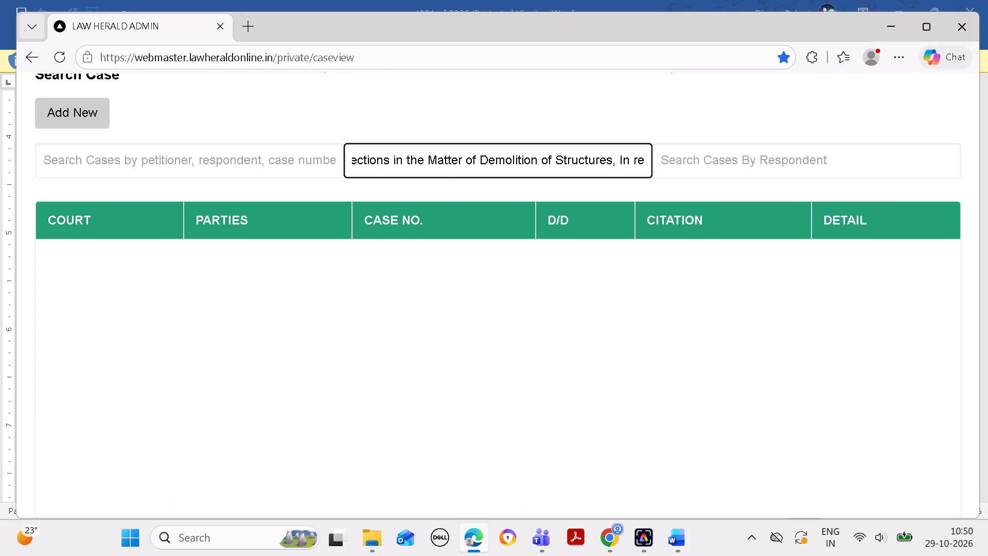
# Shorten the petitioner search gradually to just "Directions", looking for a match to cited case 5.
pyautogui.press('BackSpace')
pyautogui.press('BackSpace')
pyautogui.press('BackSpace')
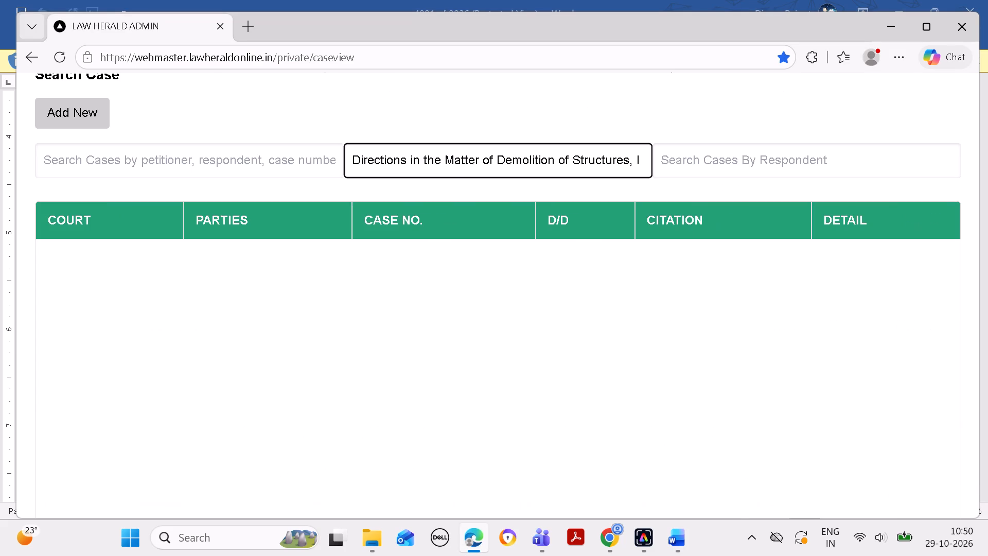
pyautogui.press('BackSpace')
pyautogui.press('BackSpace')
pyautogui.press('BackSpace')
pyautogui.press('BackSpace')
pyautogui.press('BackSpace')
pyautogui.press('BackSpace')
pyautogui.press('BackSpace')
pyautogui.press('BackSpace')
pyautogui.press('BackSpace')
pyautogui.press('BackSpace')
pyautogui.press('BackSpace')
pyautogui.press('BackSpace')
pyautogui.press('BackSpace')
pyautogui.press('BackSpace')
pyautogui.press('BackSpace')
pyautogui.press('BackSpace')
pyautogui.press('BackSpace')
pyautogui.press('BackSpace')
pyautogui.press('BackSpace')
pyautogui.press('BackSpace')
pyautogui.press('BackSpace')
pyautogui.press('BackSpace')
pyautogui.press('BackSpace')
pyautogui.press('BackSpace')
pyautogui.press('BackSpace')
pyautogui.press('BackSpace')
pyautogui.press('BackSpace')
pyautogui.press('BackSpace')
pyautogui.press('BackSpace')
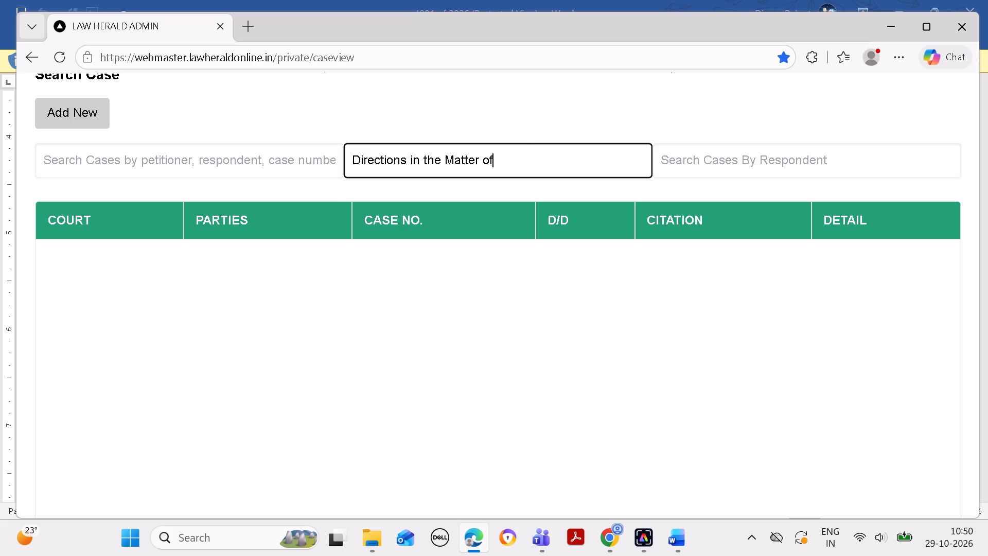
pyautogui.press('BackSpace')
pyautogui.press('BackSpace')
pyautogui.press('BackSpace')
pyautogui.press('BackSpace')
pyautogui.press('BackSpace')
pyautogui.press('BackSpace')
pyautogui.press('BackSpace')
pyautogui.press('BackSpace')
pyautogui.press('BackSpace')
pyautogui.press('BackSpace')
pyautogui.press('BackSpace')
pyautogui.press('BackSpace')
pyautogui.press('BackSpace')
pyautogui.press('BackSpace')
pyautogui.press('BackSpace')
pyautogui.press('BackSpace')
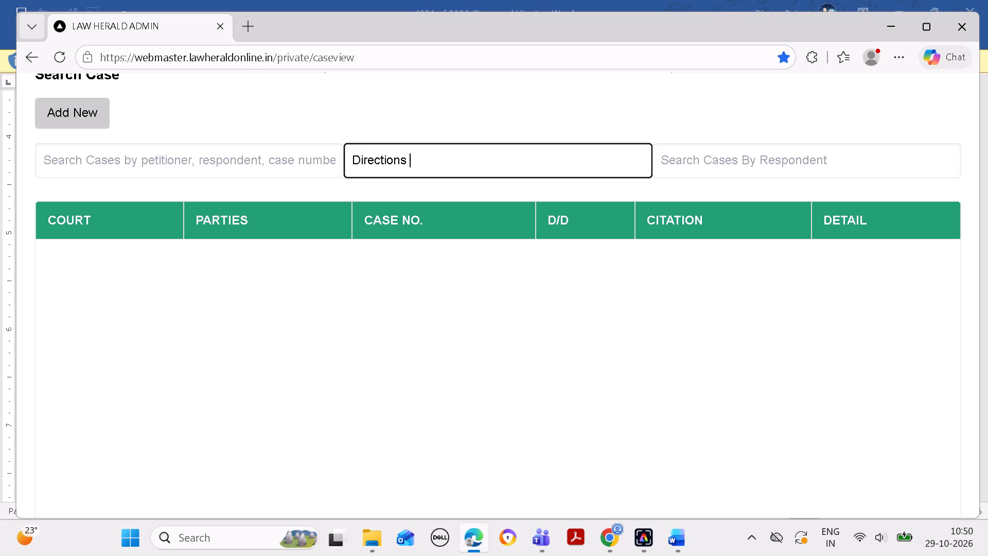
# Copy "In re" from cited case 5 in the Word judgment and search existing cases by that petitioner instead.
pyautogui.click(690, 526)
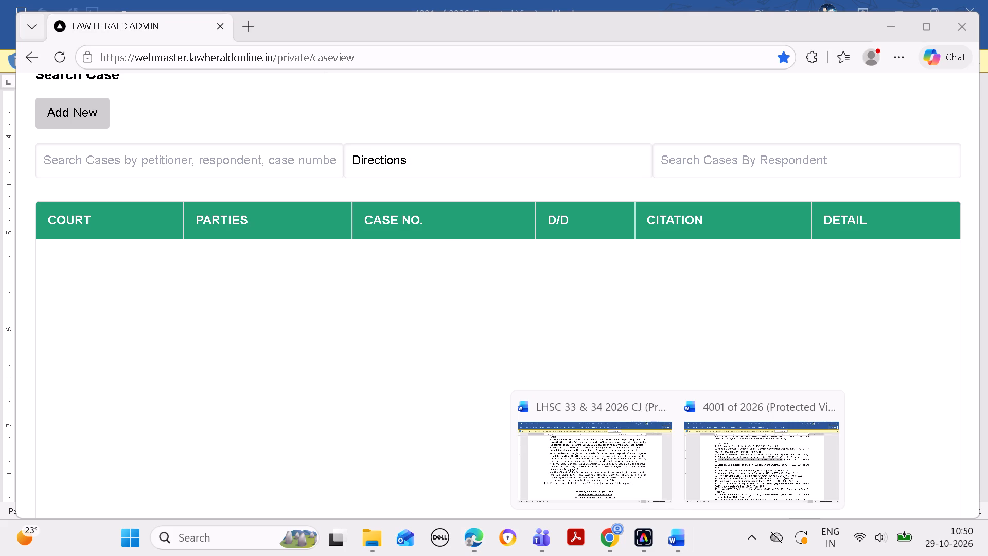
pyautogui.click(724, 477)
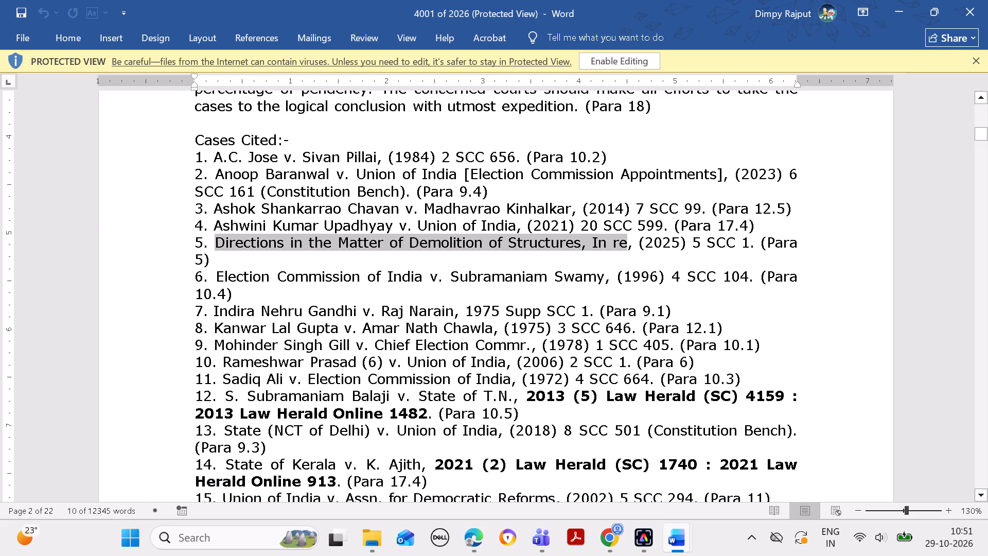
pyautogui.click(639, 269)
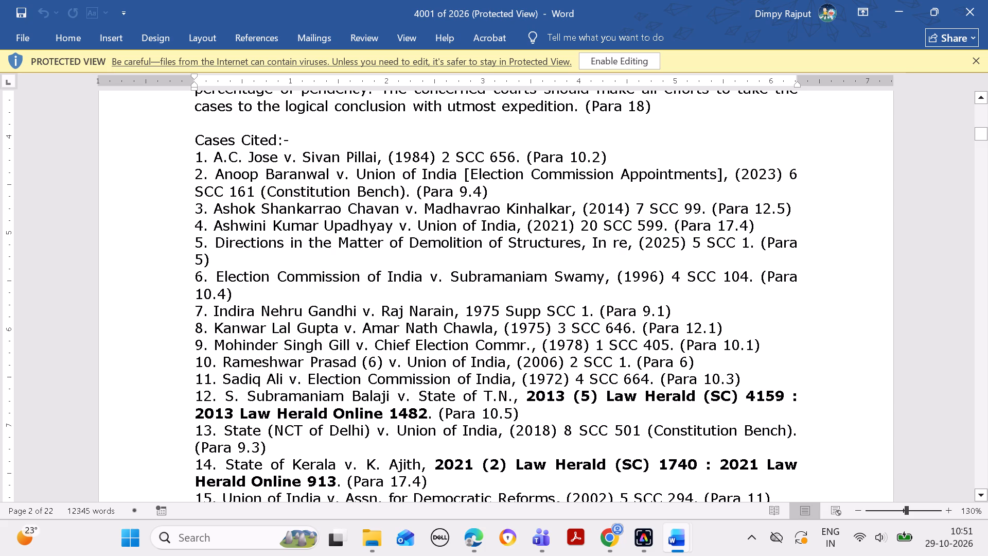
pyautogui.moveTo(595, 240); pyautogui.dragTo(627, 247)
pyautogui.hotkey('ctrl', 'c')
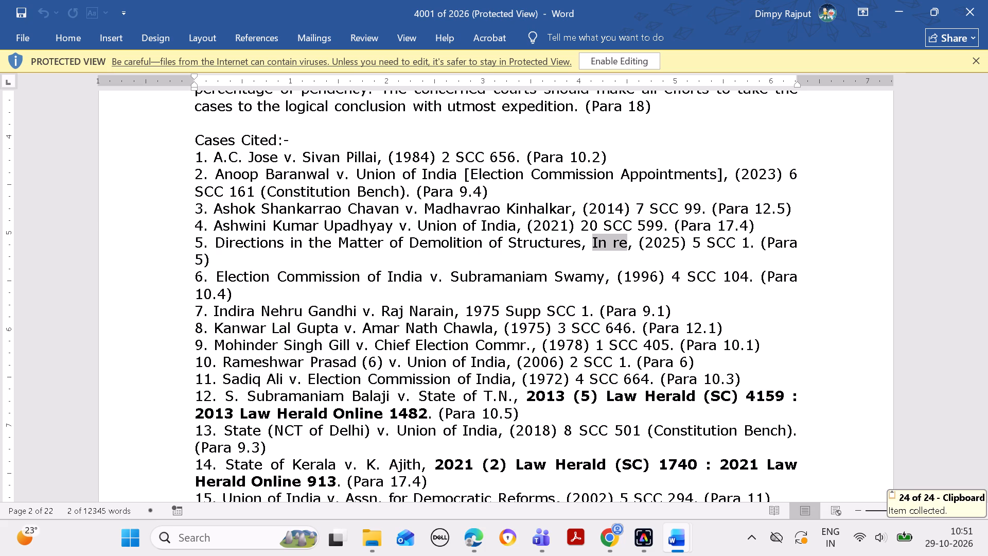
pyautogui.click(479, 538)
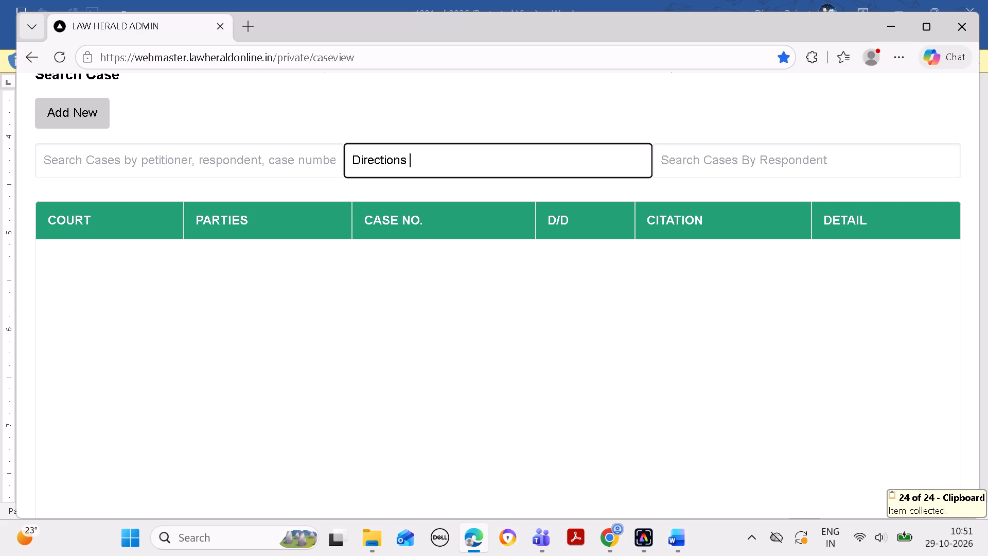
pyautogui.press('BackSpace')
pyautogui.press('BackSpace')
pyautogui.press('BackSpace')
pyautogui.press('BackSpace')
pyautogui.press('BackSpace')
pyautogui.press('BackSpace')
pyautogui.press('BackSpace')
pyautogui.press('BackSpace')
pyautogui.press('BackSpace')
pyautogui.press('BackSpace')
pyautogui.press('BackSpace')
pyautogui.press('BackSpace')
pyautogui.press('BackSpace')
pyautogui.press('BackSpace')
pyautogui.press('BackSpace')
pyautogui.press('BackSpace')
pyautogui.press('BackSpace')
pyautogui.press('BackSpace')
pyautogui.press('BackSpace')
pyautogui.hotkey('ctrl', 'v')
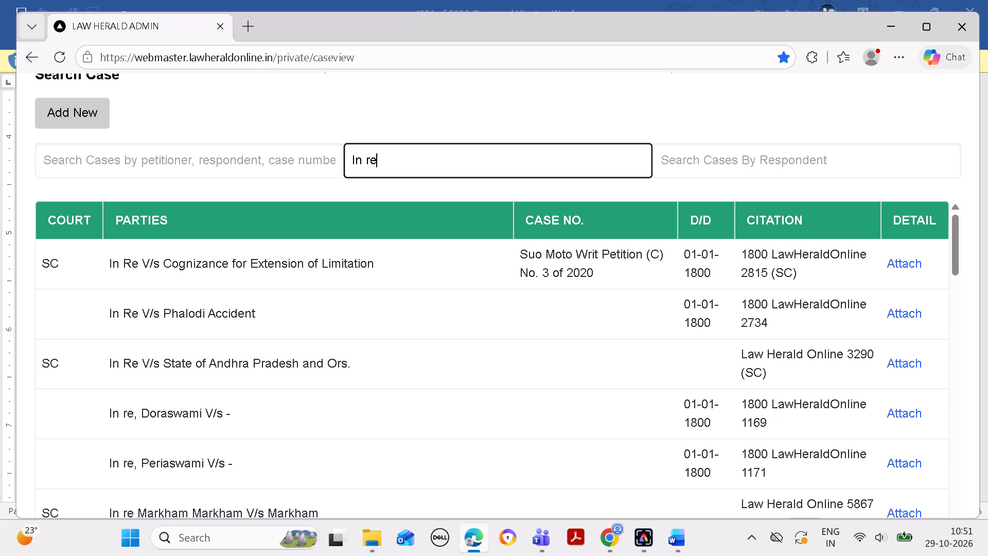
# Recheck cited case 5 in the Word judgment and look through the "In re" results for the Demolition of Structures case.
pyautogui.click(669, 552)
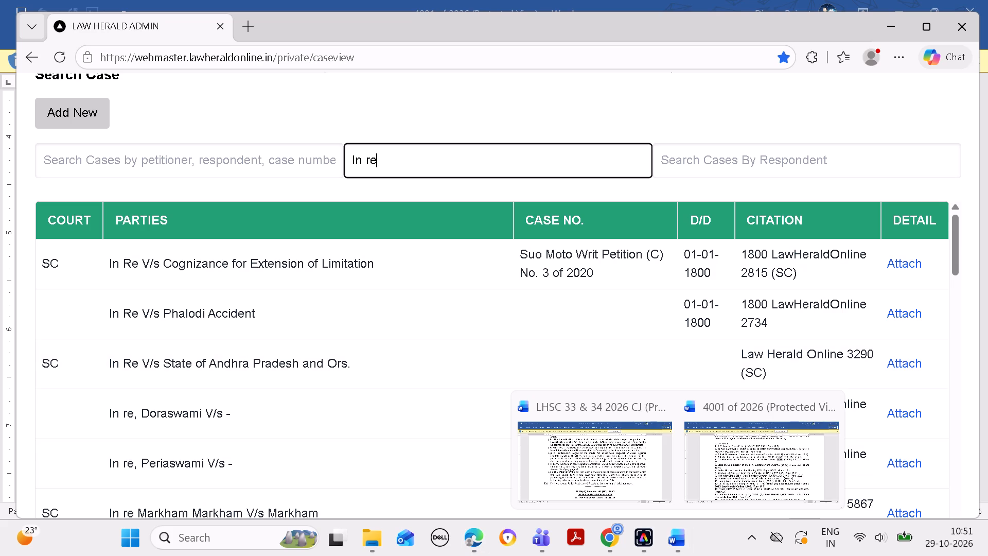
pyautogui.click(720, 489)
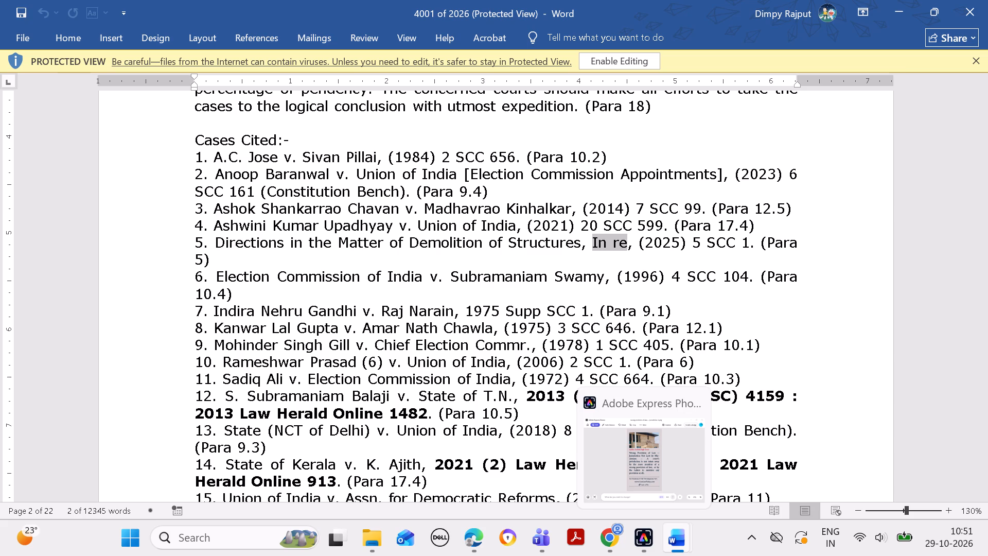
pyautogui.click(599, 264)
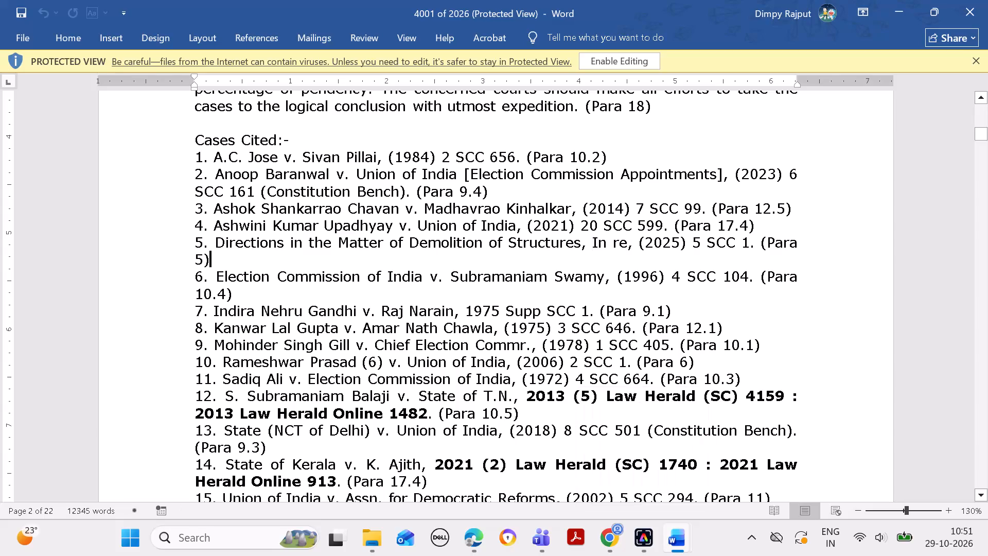
pyautogui.click(682, 532)
pyautogui.click(753, 439)
pyautogui.click(684, 536)
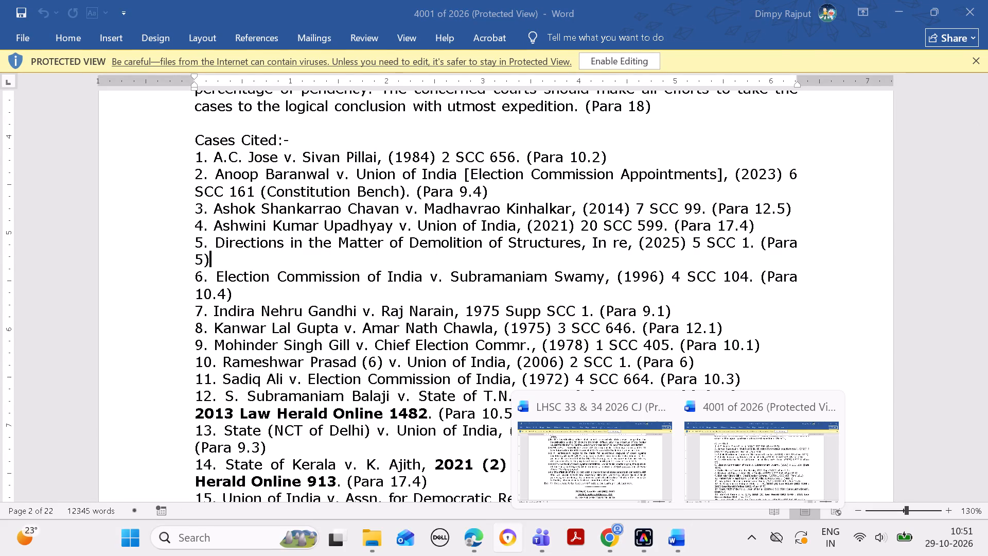
pyautogui.click(488, 535)
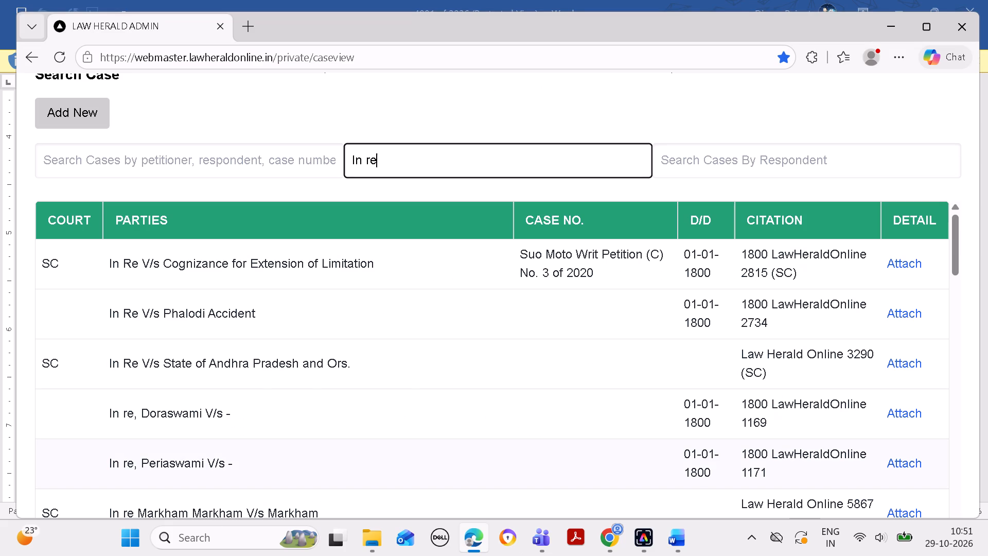
pyautogui.press('Down')
pyautogui.press('Down')
pyautogui.press('Down')
pyautogui.press('Down')
pyautogui.press('Down')
pyautogui.press('Down')
pyautogui.press('Down')
pyautogui.press('Down')
pyautogui.press('Down')
pyautogui.press('Down')
pyautogui.press('Down')
pyautogui.press('Down')
pyautogui.press('Down')
pyautogui.moveTo(955, 259); pyautogui.dragTo(962, 289)
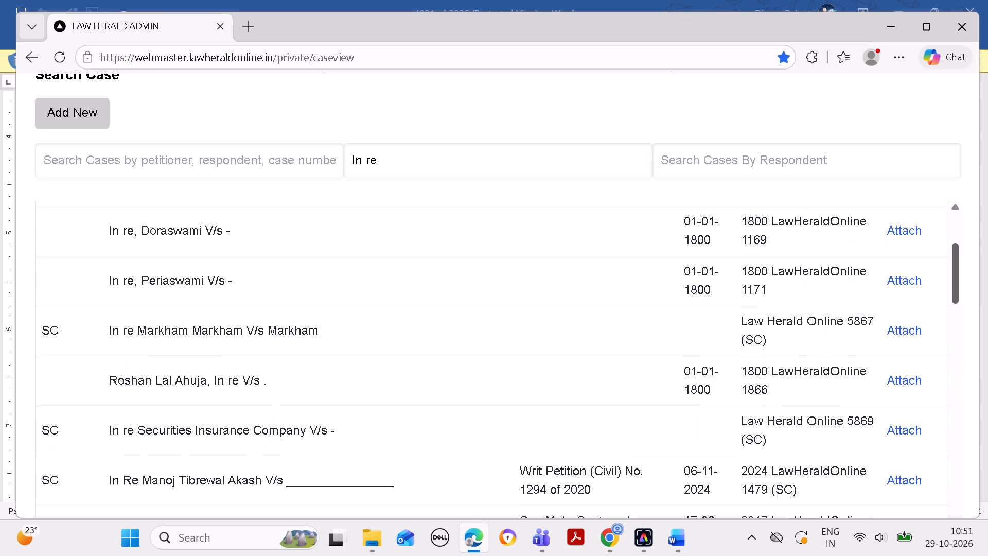
pyautogui.moveTo(962, 289); pyautogui.dragTo(959, 346)
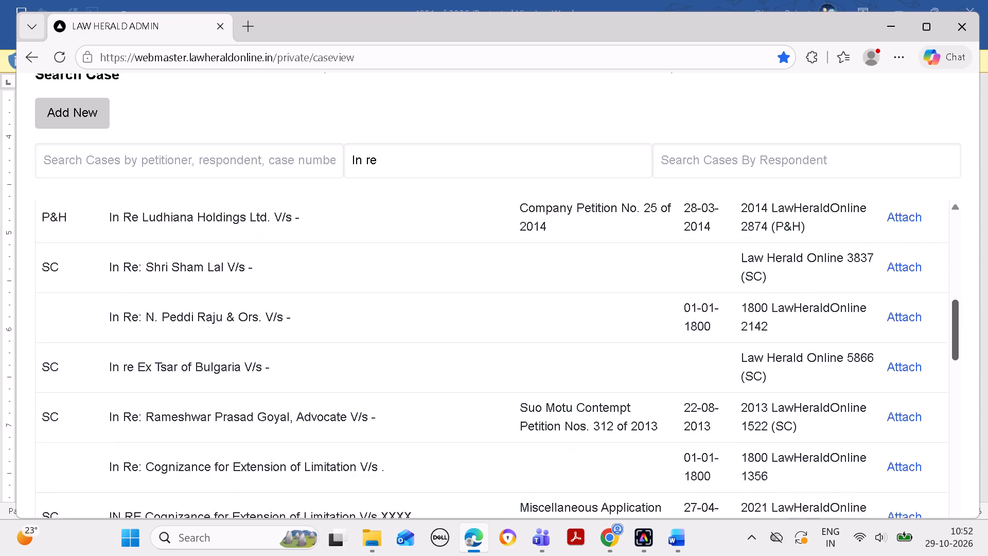
pyautogui.moveTo(959, 346); pyautogui.dragTo(952, 408)
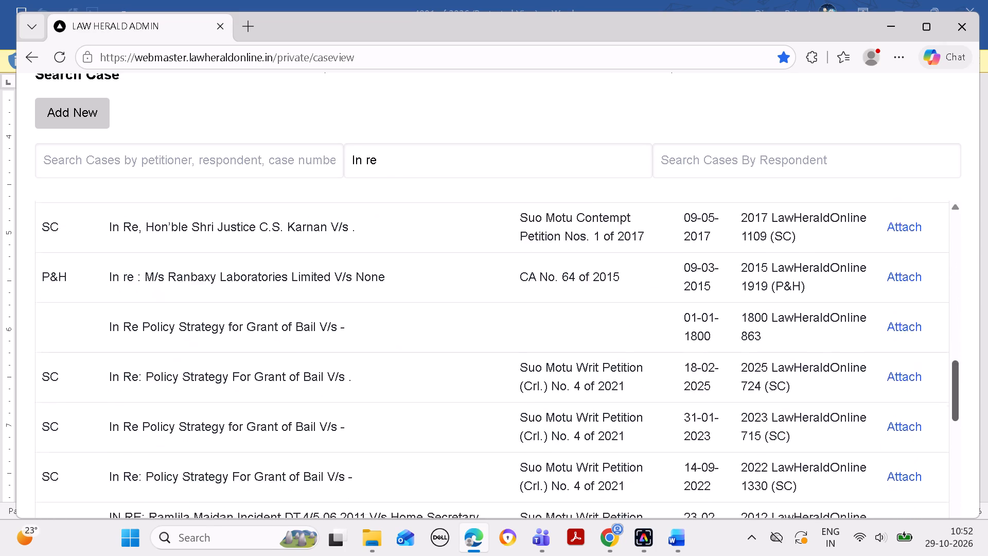
pyautogui.moveTo(952, 408); pyautogui.dragTo(937, 493)
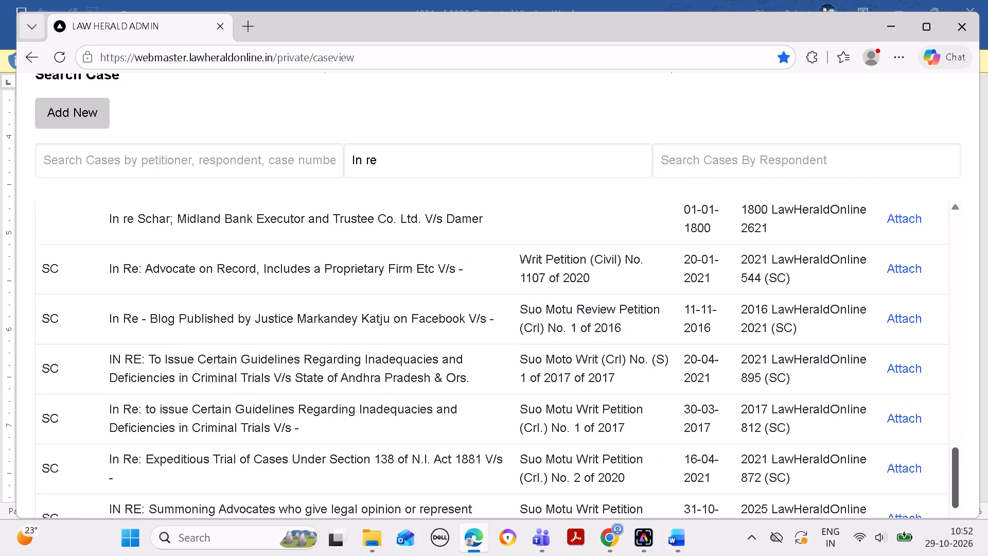
pyautogui.moveTo(937, 493); pyautogui.dragTo(934, 501)
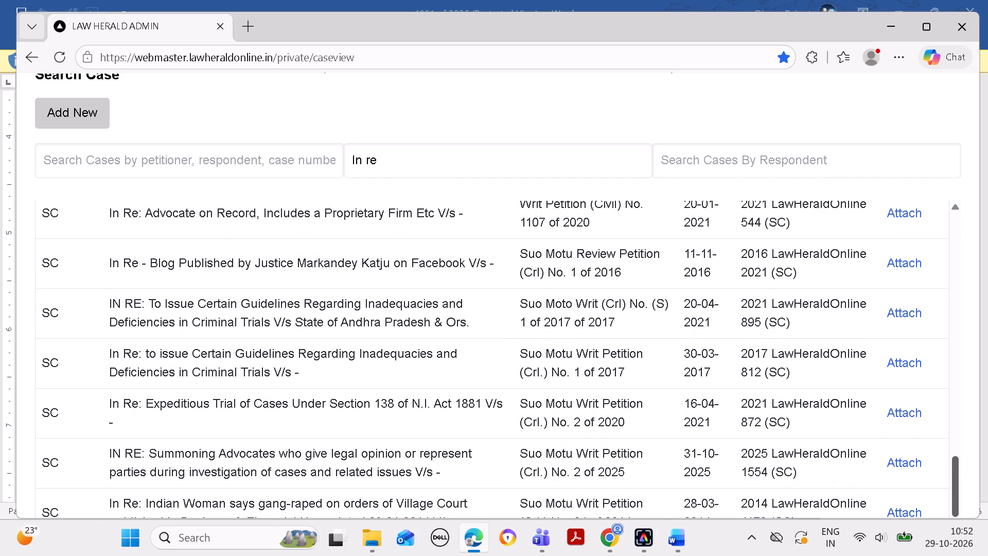
# Look through the remaining "In re" results for the Demolition of Structures case.
pyautogui.moveTo(934, 501); pyautogui.dragTo(934, 521)
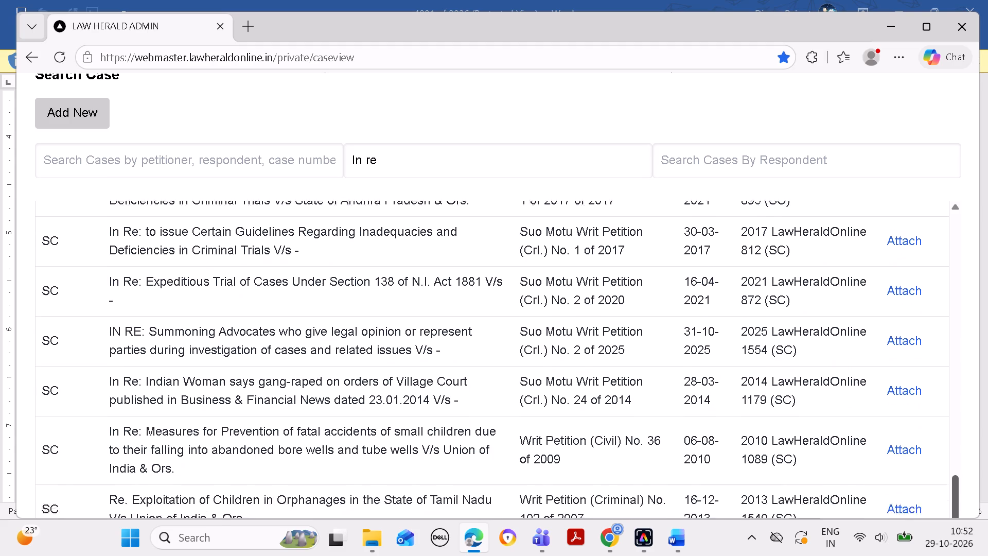
pyautogui.moveTo(934, 521); pyautogui.dragTo(934, 540)
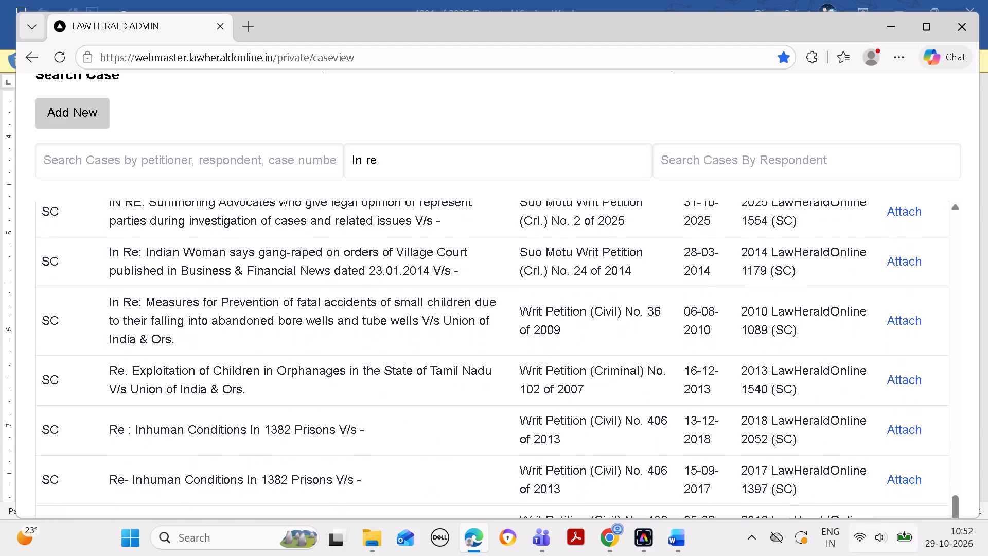
# Start a new case entry with "Directions in the Matter of Demolition of Structures", copied from cited case 5 in the Word judgment, as petitioner.
pyautogui.click(688, 538)
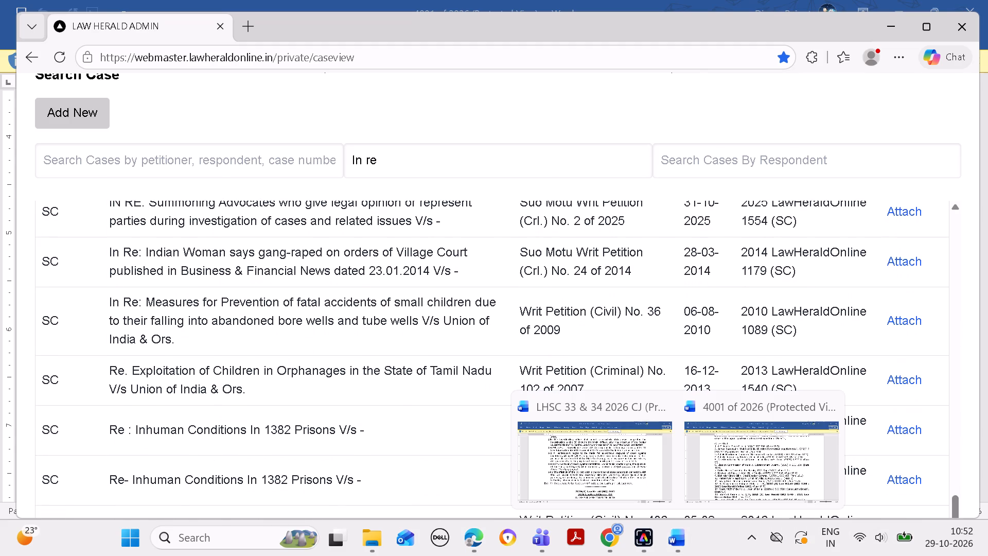
pyautogui.click(743, 468)
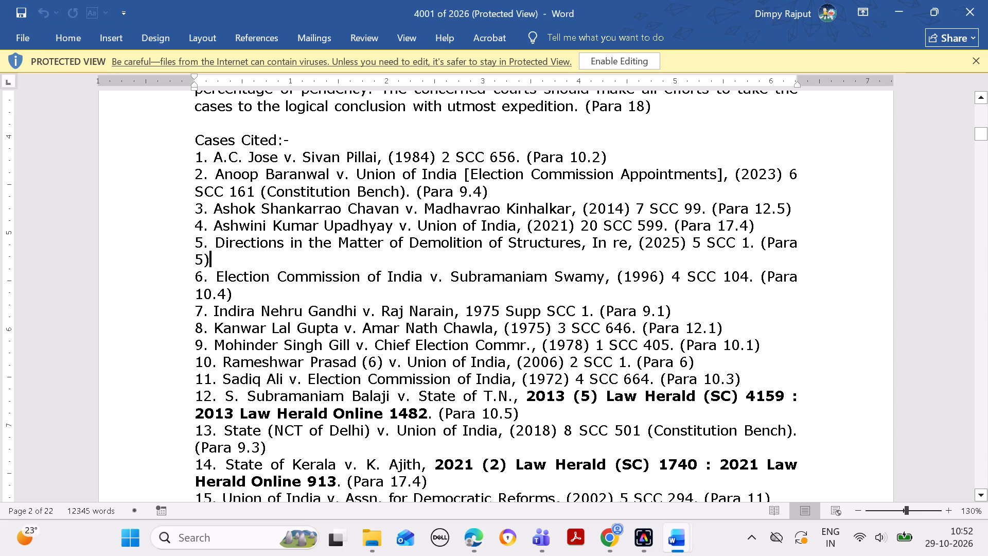
pyautogui.moveTo(213, 241); pyautogui.dragTo(252, 239)
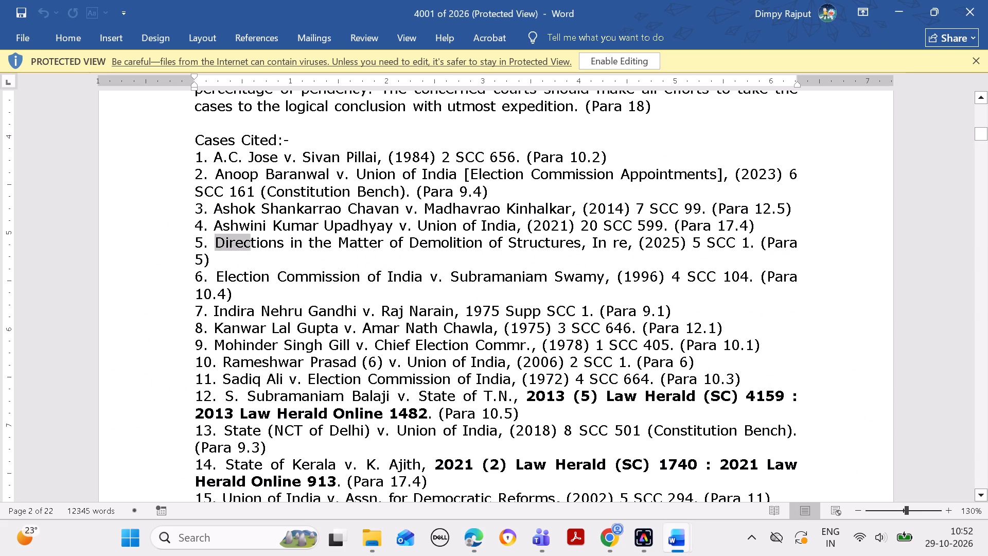
pyautogui.moveTo(252, 239); pyautogui.dragTo(529, 240)
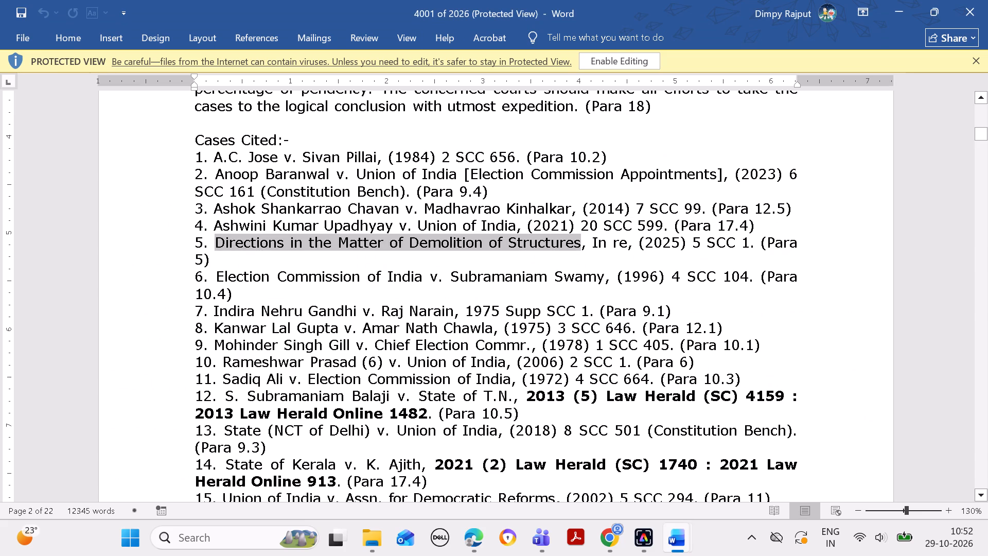
pyautogui.hotkey('ctrl', 'c')
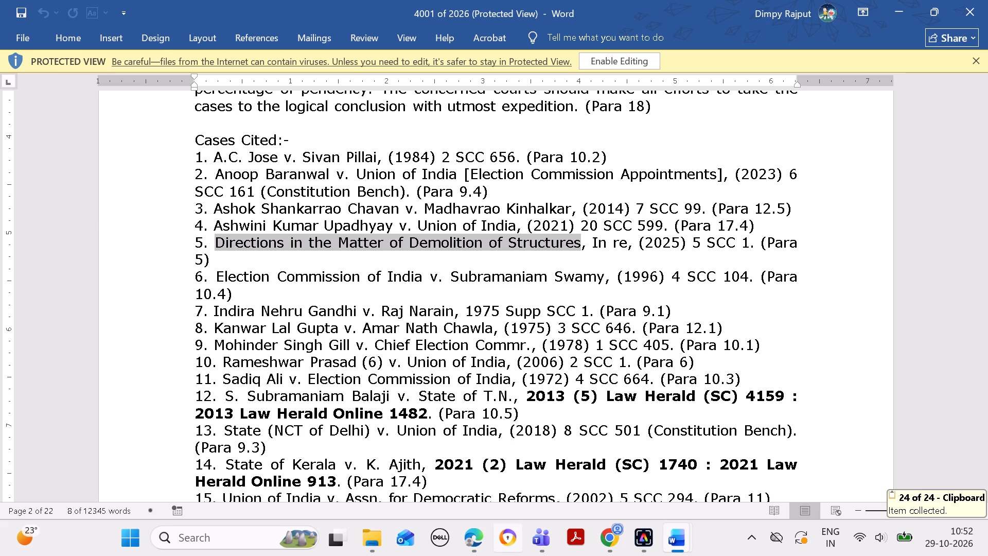
pyautogui.click(478, 535)
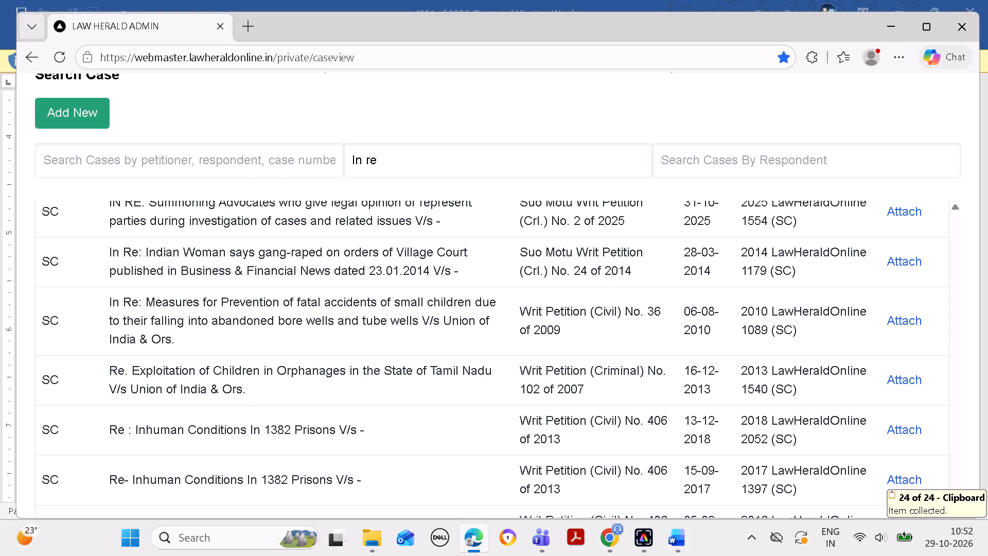
pyautogui.click(87, 124)
pyautogui.click(314, 180)
pyautogui.hotkey('ctrl', 'v')
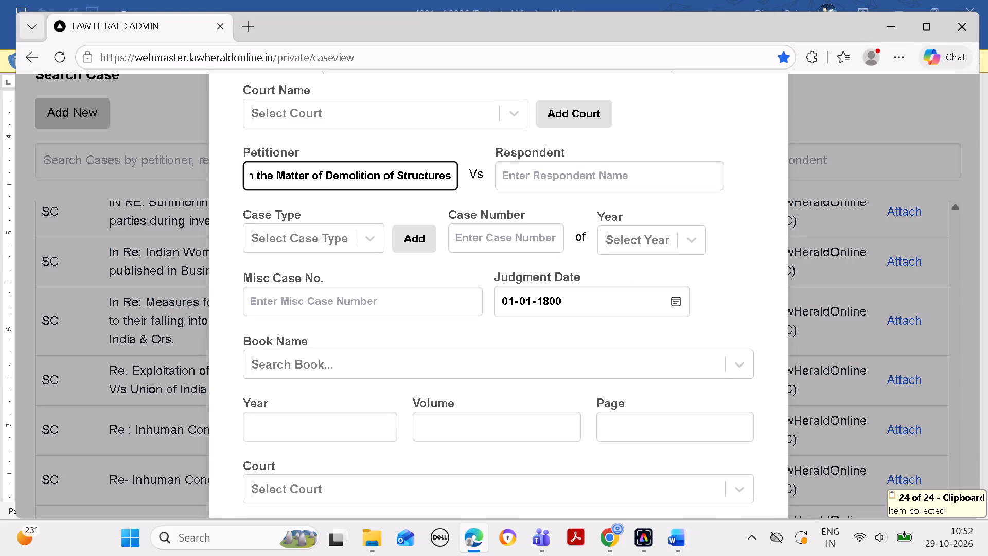
# Copy "In re" from cited case 5 in the Word judgment into the new case's respondent.
pyautogui.click(663, 542)
pyautogui.click(716, 481)
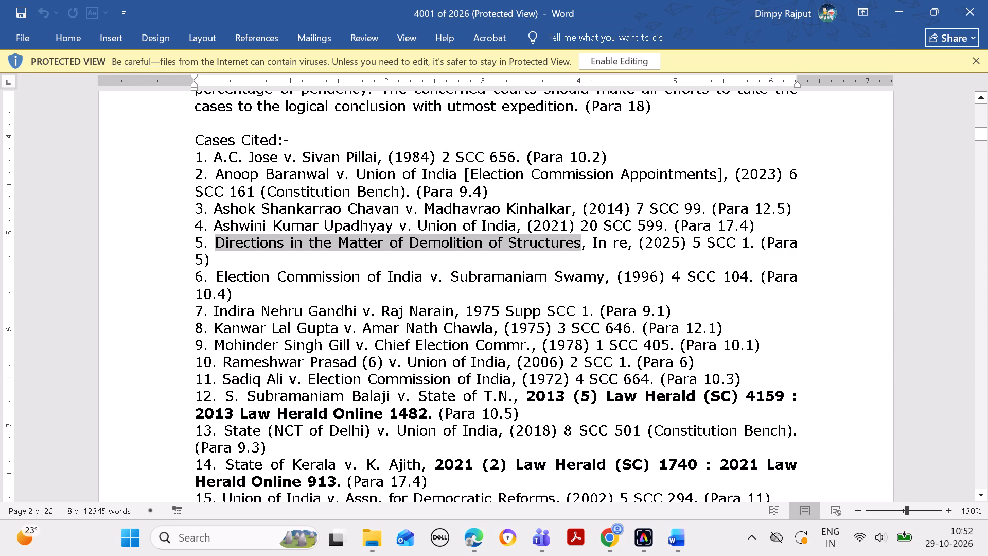
pyautogui.moveTo(593, 239); pyautogui.dragTo(621, 243)
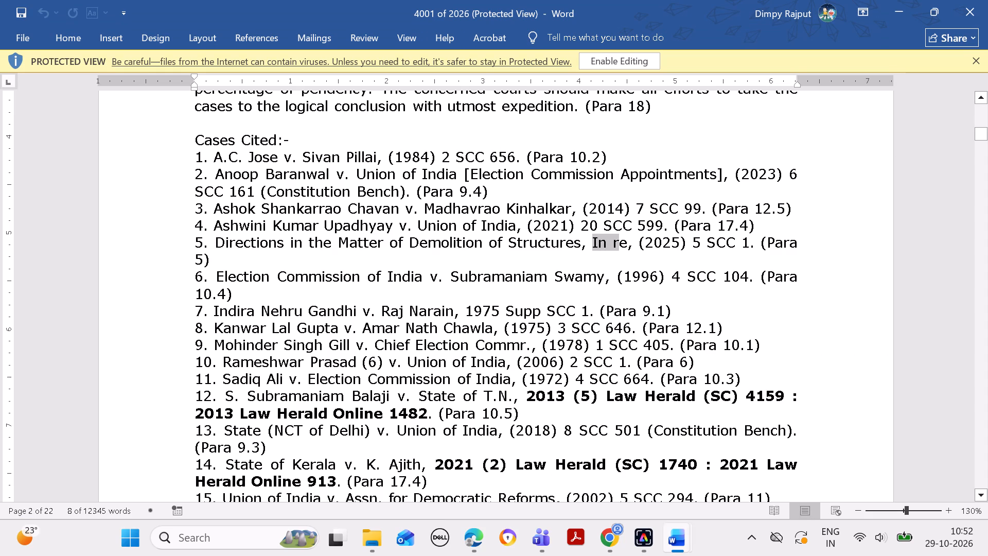
pyautogui.moveTo(621, 243); pyautogui.dragTo(625, 244)
pyautogui.hotkey('ctrl', 'c')
pyautogui.click(463, 537)
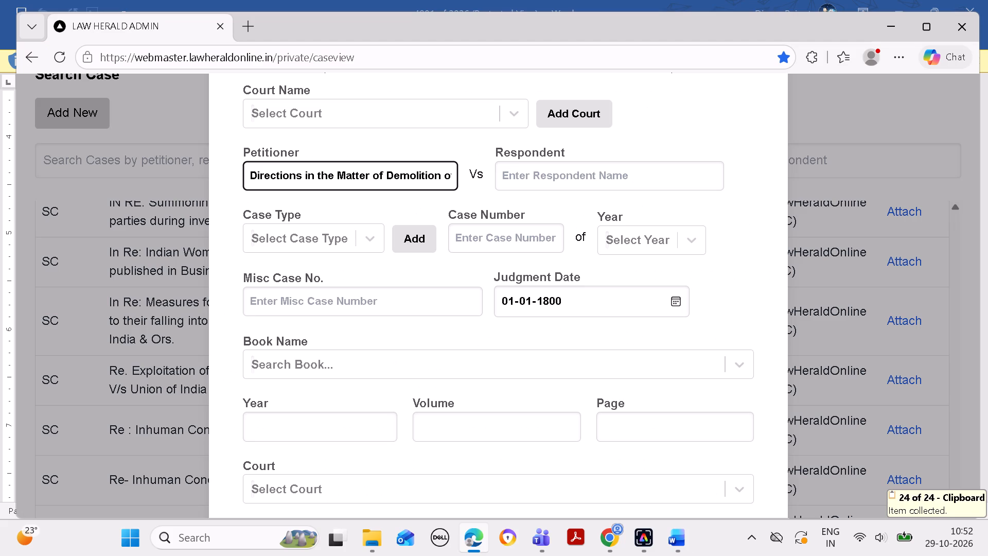
pyautogui.click(575, 176)
pyautogui.hotkey('ctrl', 'v')
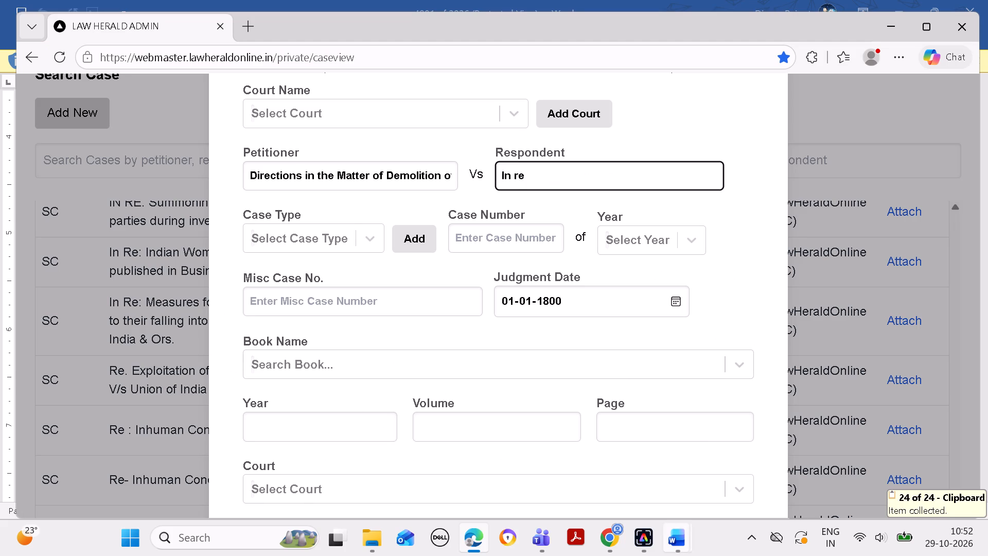
# Copy the citation year 2025 from cited case 5 in the Word judgment into the new case's citation year.
pyautogui.click(681, 545)
pyautogui.click(721, 475)
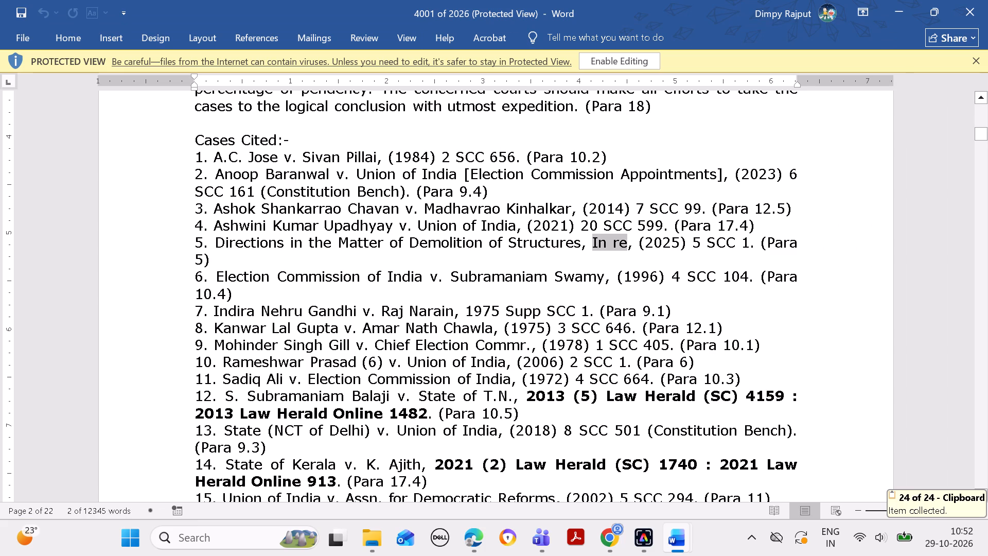
pyautogui.moveTo(644, 244); pyautogui.dragTo(675, 244)
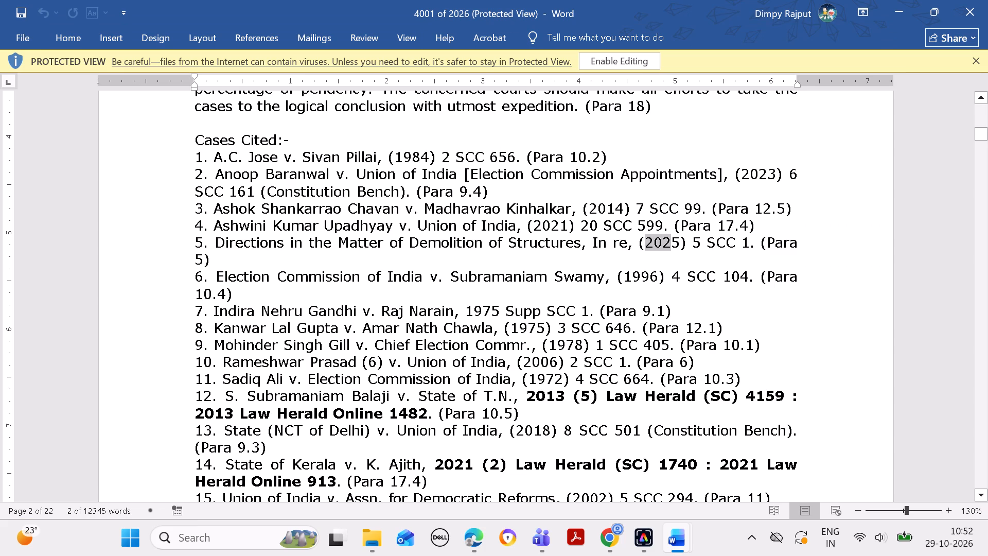
pyautogui.moveTo(675, 244); pyautogui.dragTo(680, 248)
pyautogui.hotkey('ctrl', 'c')
pyautogui.click(473, 544)
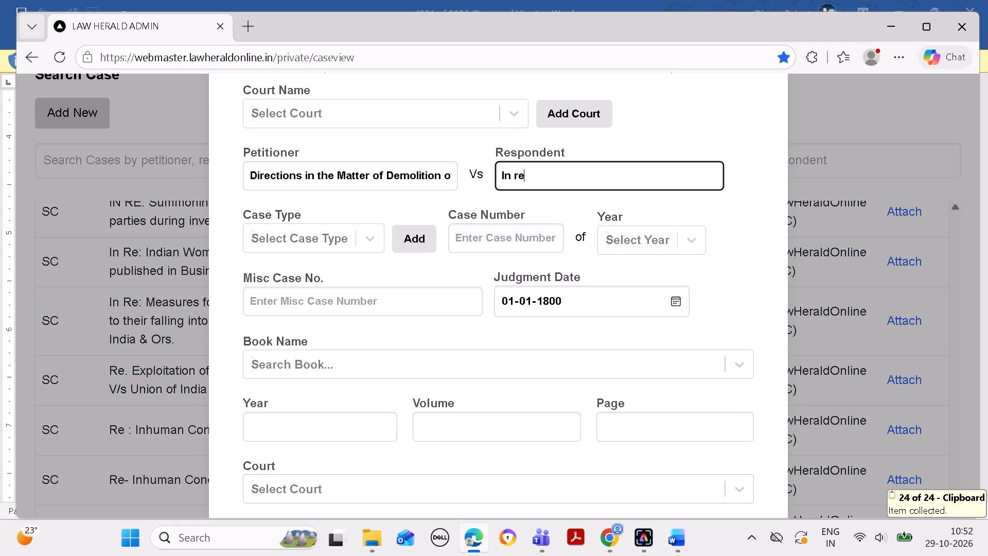
pyautogui.click(361, 432)
pyautogui.hotkey('ctrl', 'v')
# Copy volume 5 from cited case 5 in the Word judgment into the new case's citation and set the page to 1.
pyautogui.click(689, 537)
pyautogui.click(722, 486)
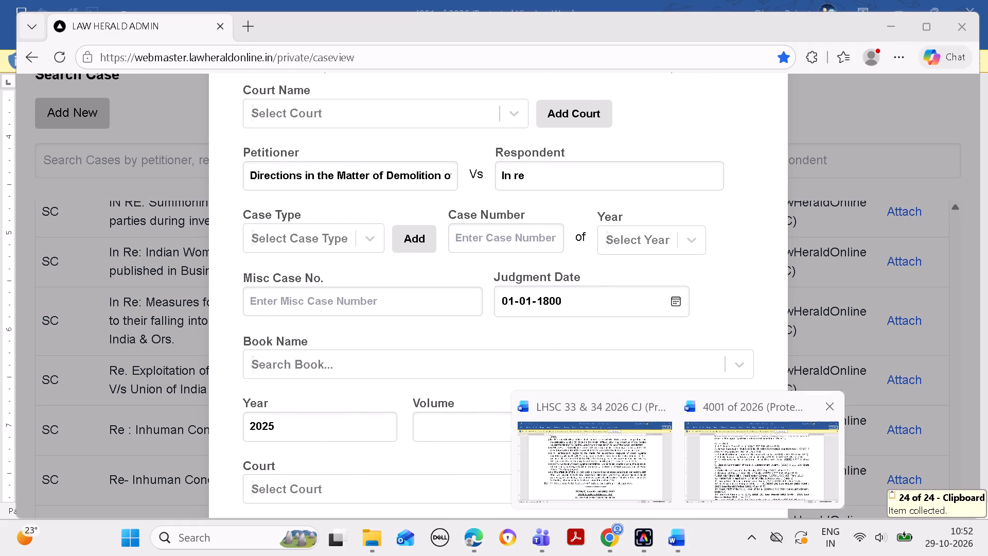
pyautogui.moveTo(694, 239); pyautogui.dragTo(702, 241)
pyautogui.hotkey('ctrl', 'c')
pyautogui.click(479, 536)
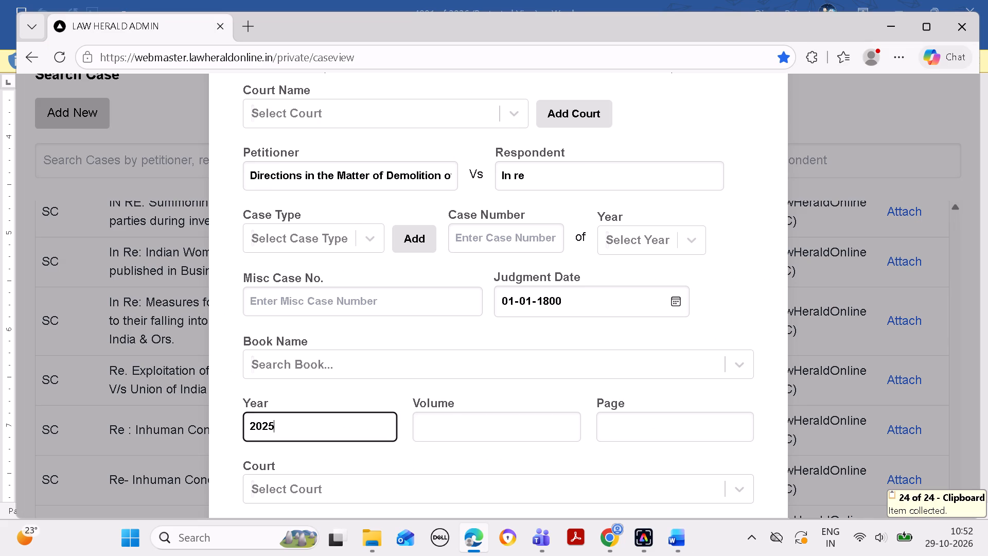
pyautogui.click(476, 422)
pyautogui.hotkey('ctrl', 'v')
pyautogui.click(669, 426)
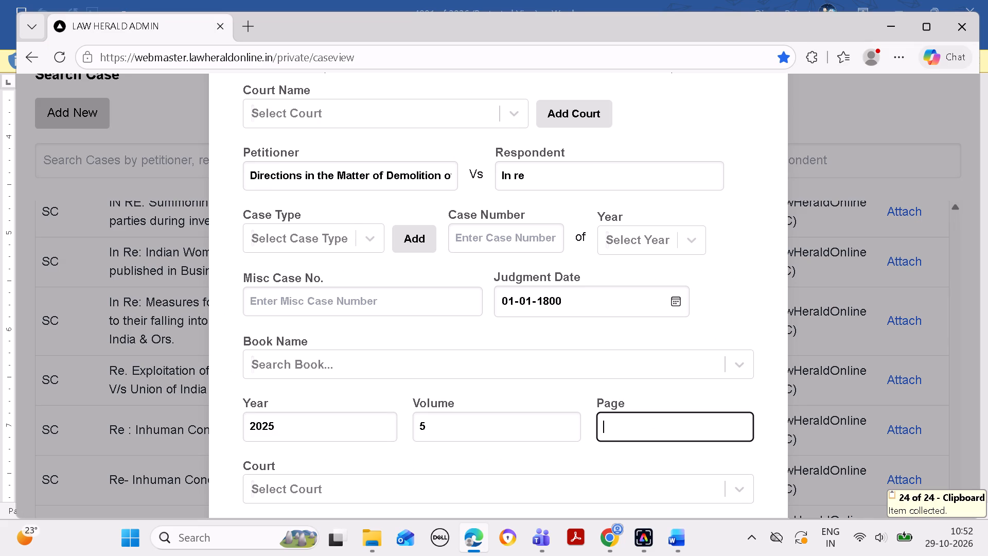
pyautogui.press('1')
# Choose the blank "( )" court option for the citation and set the book name to SCC.
pyautogui.click(627, 479)
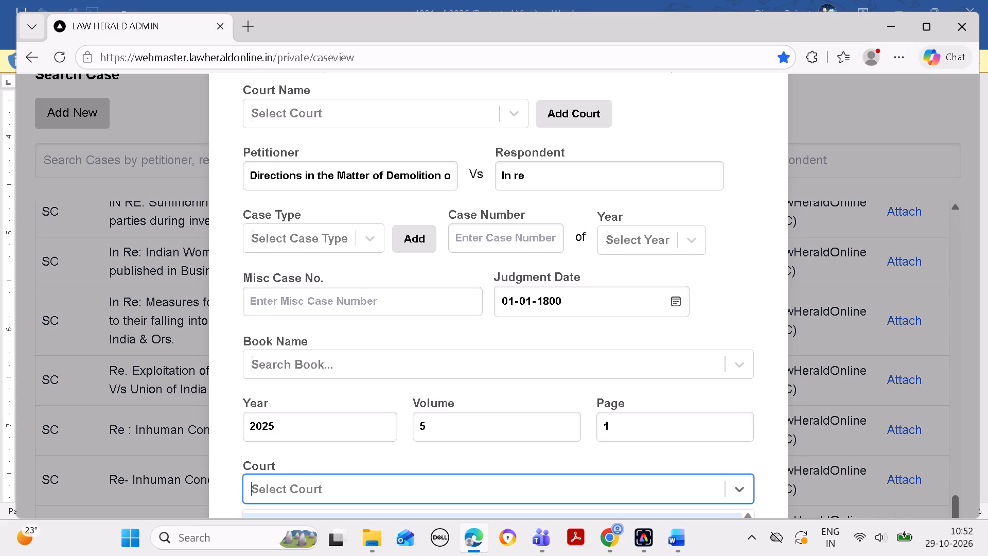
pyautogui.click(616, 514)
pyautogui.click(594, 351)
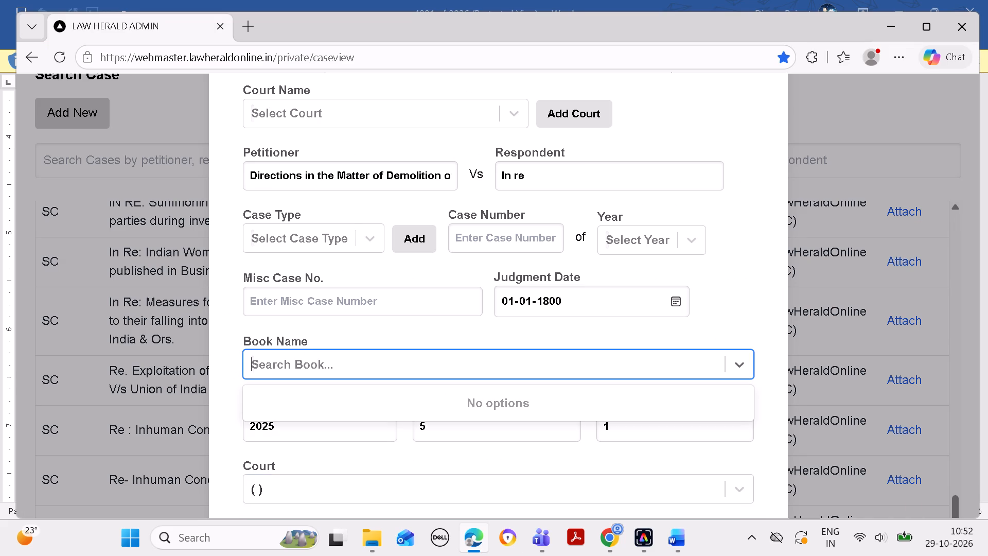
pyautogui.press('s')
pyautogui.write('cc')
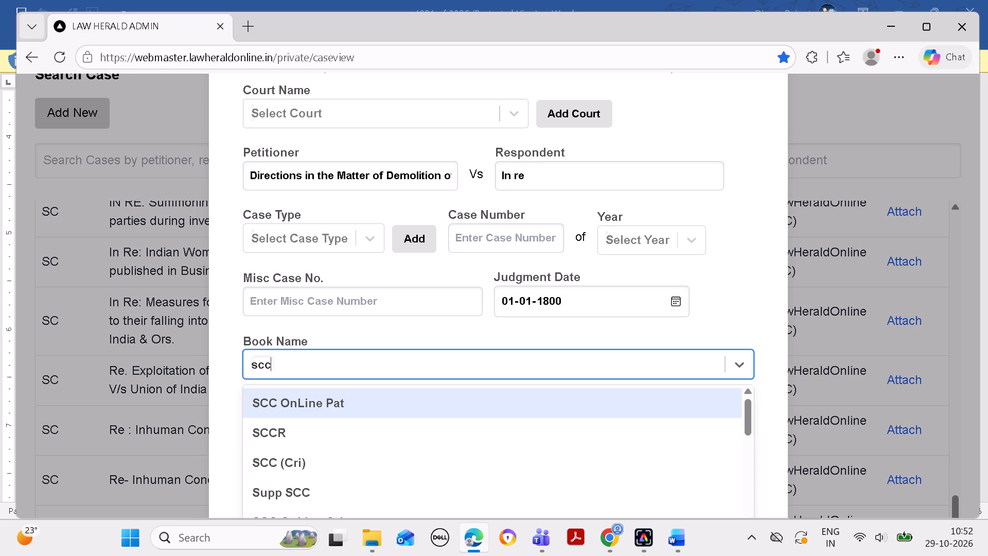
pyautogui.moveTo(749, 426); pyautogui.dragTo(751, 483)
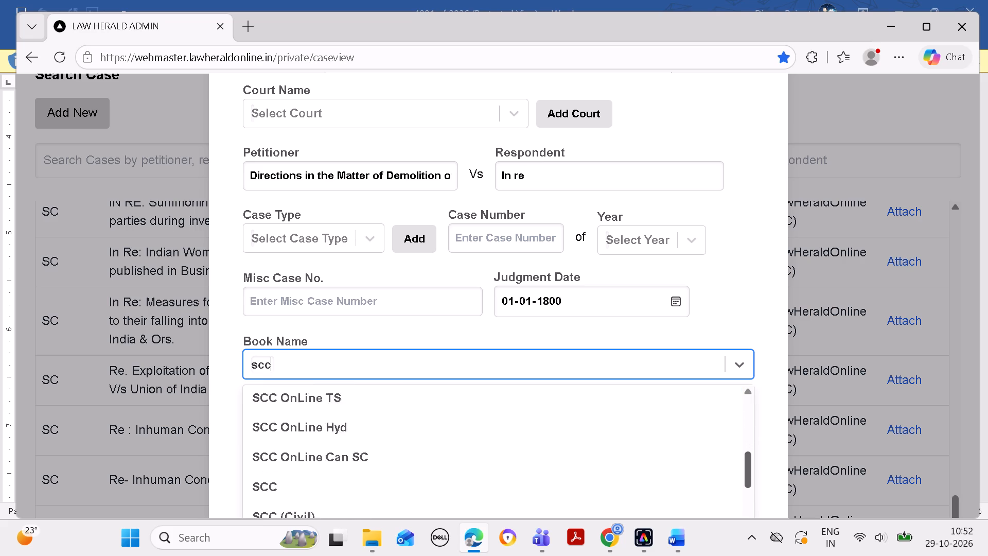
pyautogui.moveTo(751, 483); pyautogui.dragTo(748, 489)
pyautogui.click(629, 422)
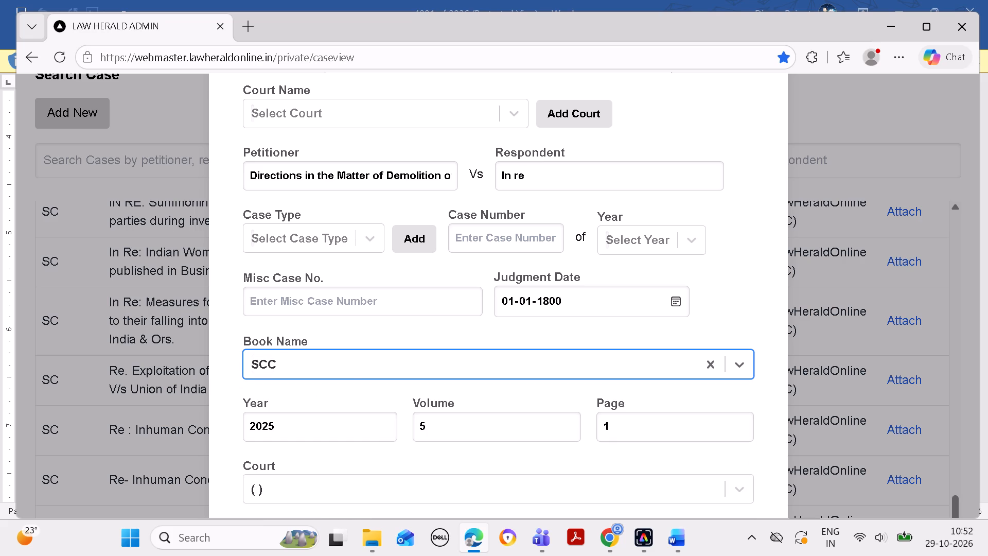
# Set the new case's court name to IN THE SUPREME COURT OF INDIA (SC).
pyautogui.click(436, 112)
pyautogui.write('in the')
pyautogui.press('space')
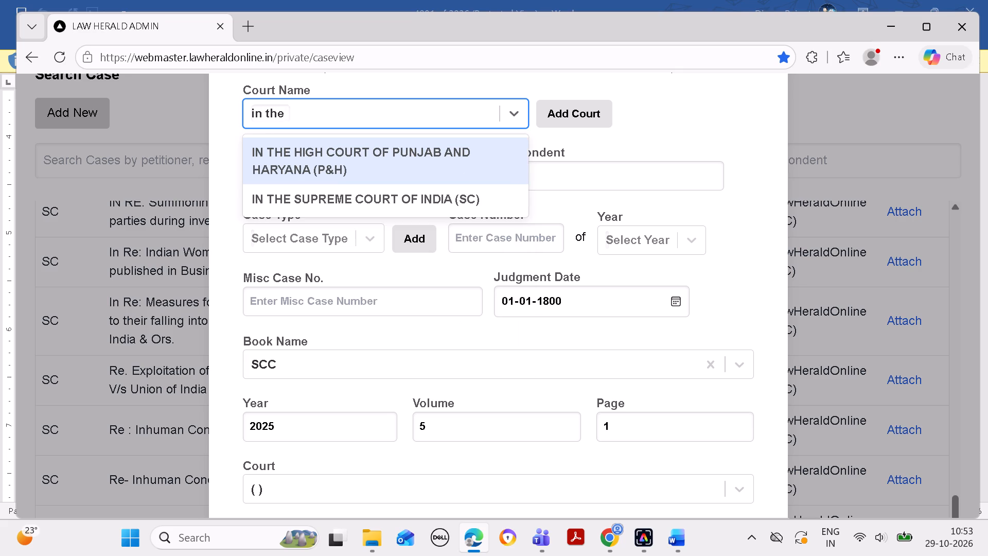
pyautogui.click(452, 198)
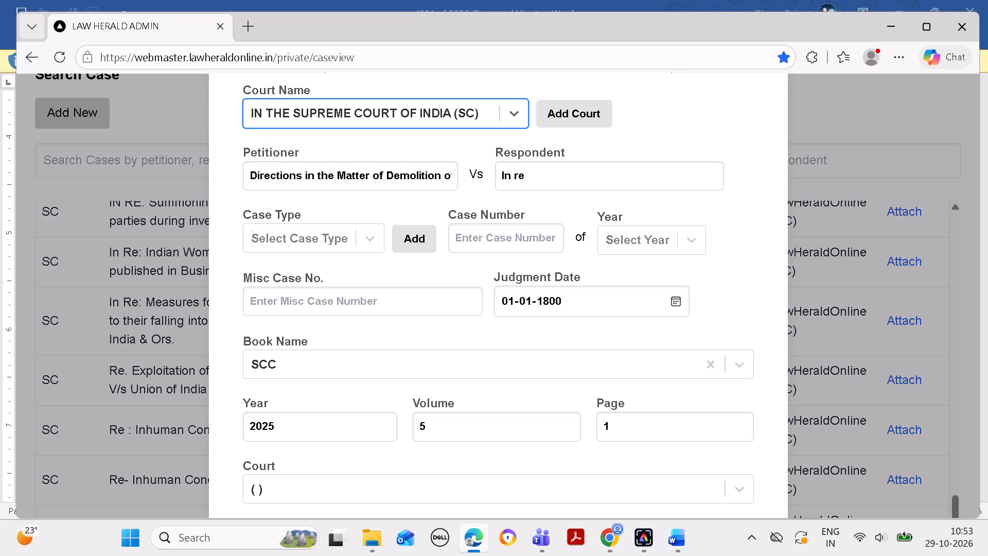
# Recheck cited case 5 in the Word judgment, and save the new case so it is attached to the record.
pyautogui.click(691, 548)
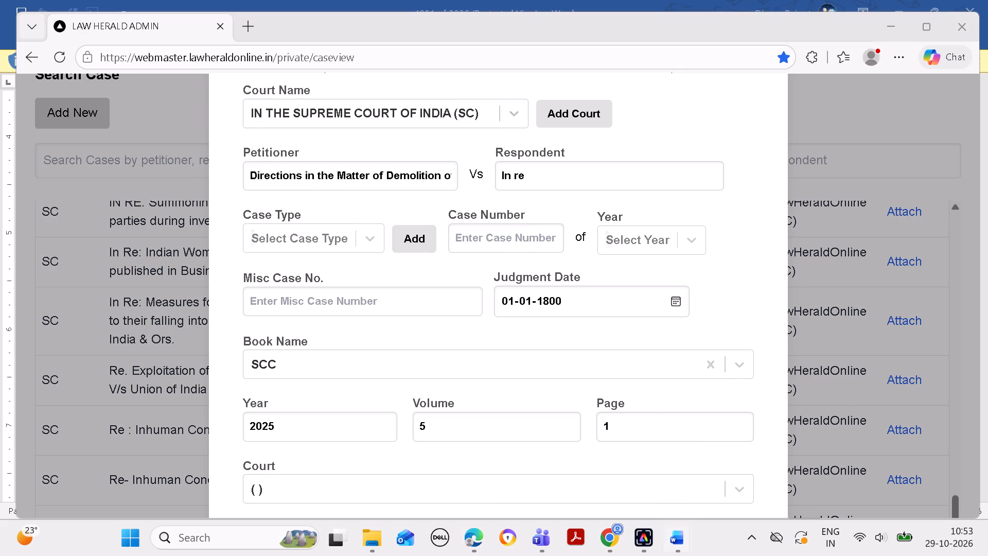
pyautogui.click(743, 502)
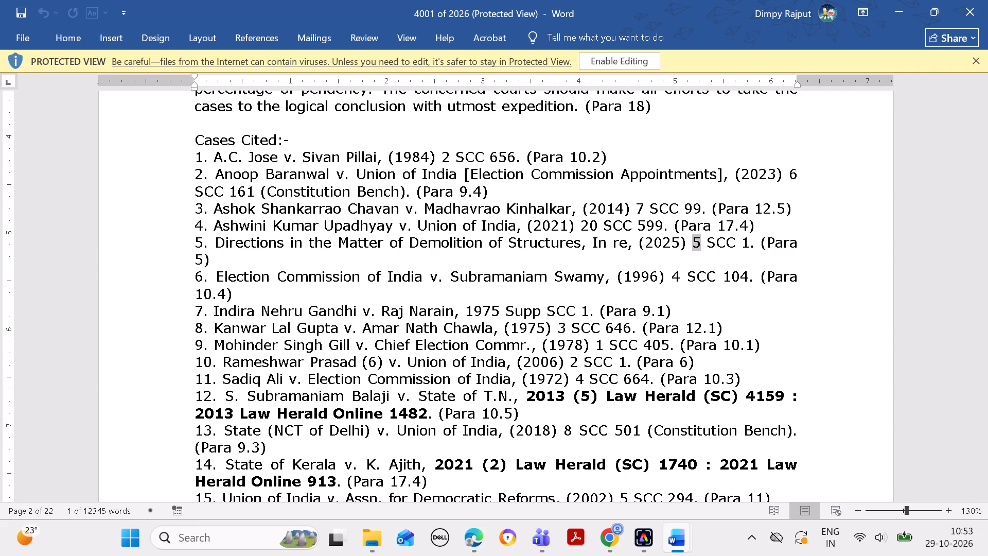
pyautogui.click(479, 540)
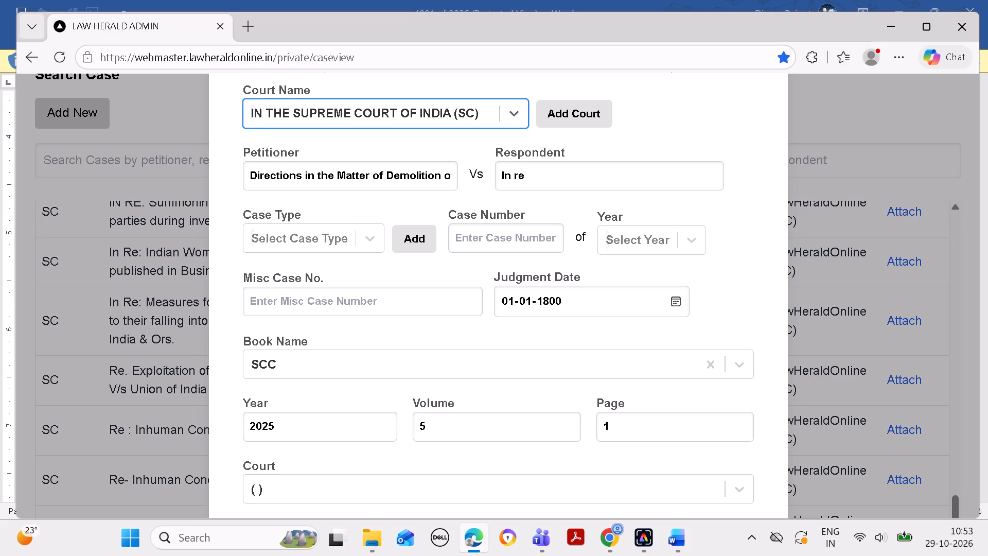
pyautogui.click(669, 540)
pyautogui.click(699, 477)
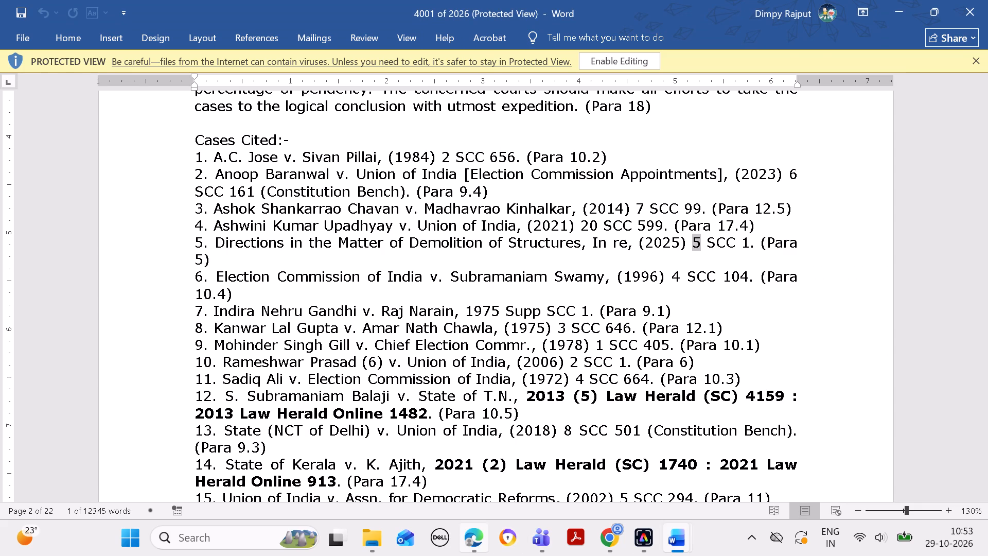
pyautogui.click(472, 536)
pyautogui.press('Return')
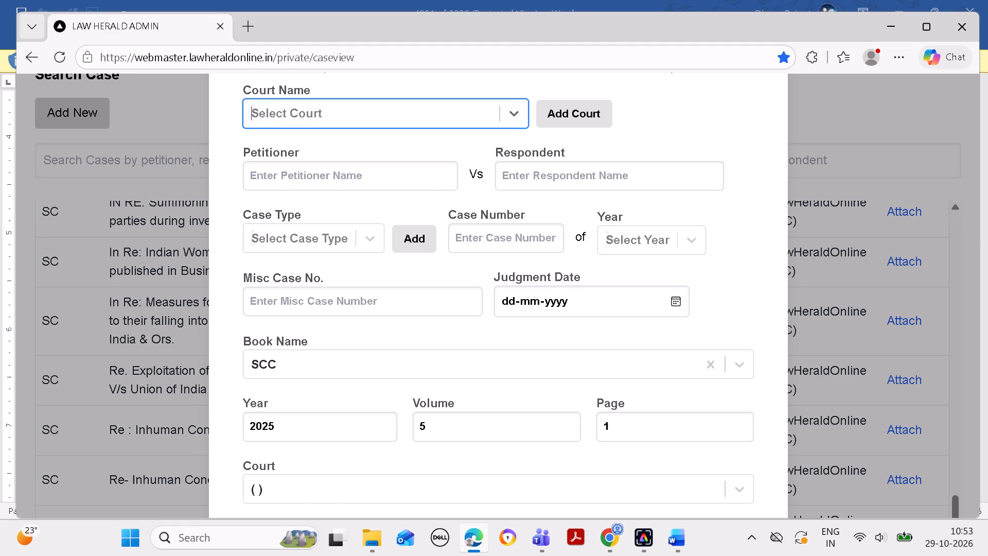
pyautogui.click(643, 152)
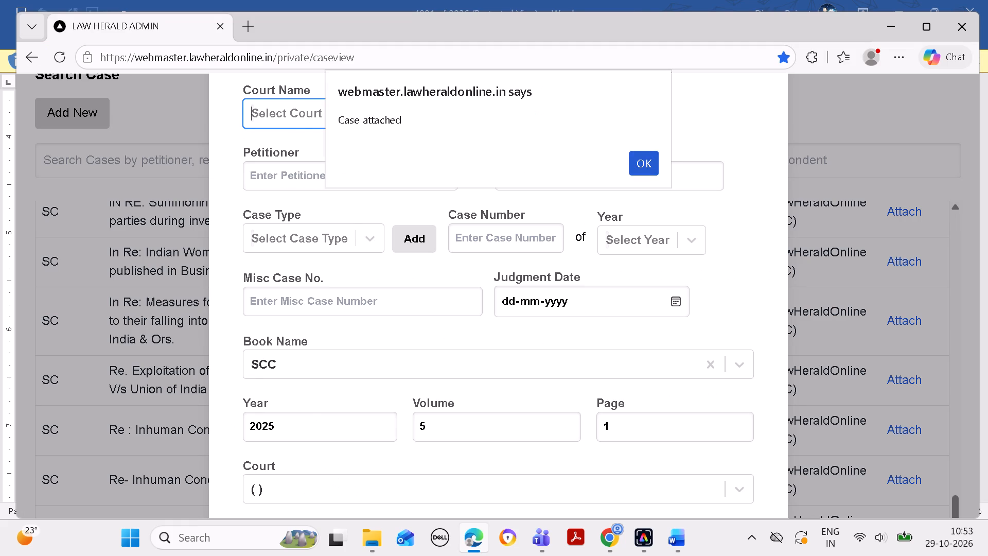
pyautogui.click(647, 159)
# Copy Election Commission of India from cited case 6 in the Word judgment, search attachable cases by that petitioner, and compare against the judgment.
pyautogui.scroll(-6, 615, 265)
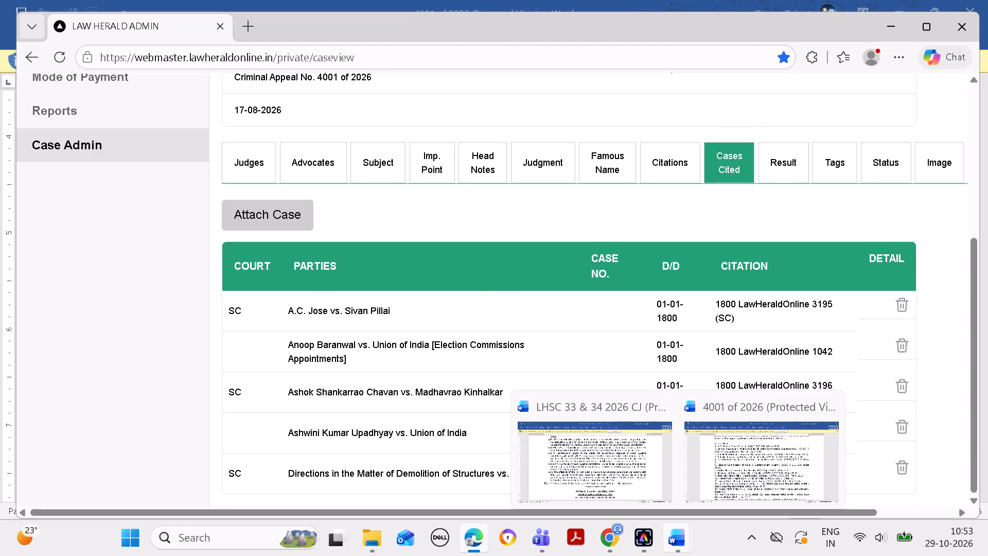
pyautogui.click(716, 467)
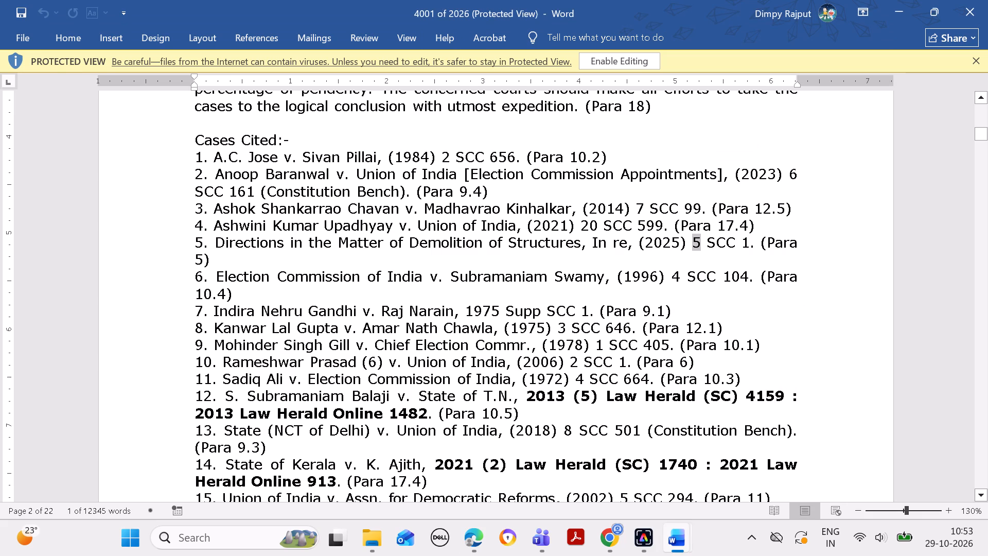
pyautogui.moveTo(216, 269); pyautogui.dragTo(280, 267)
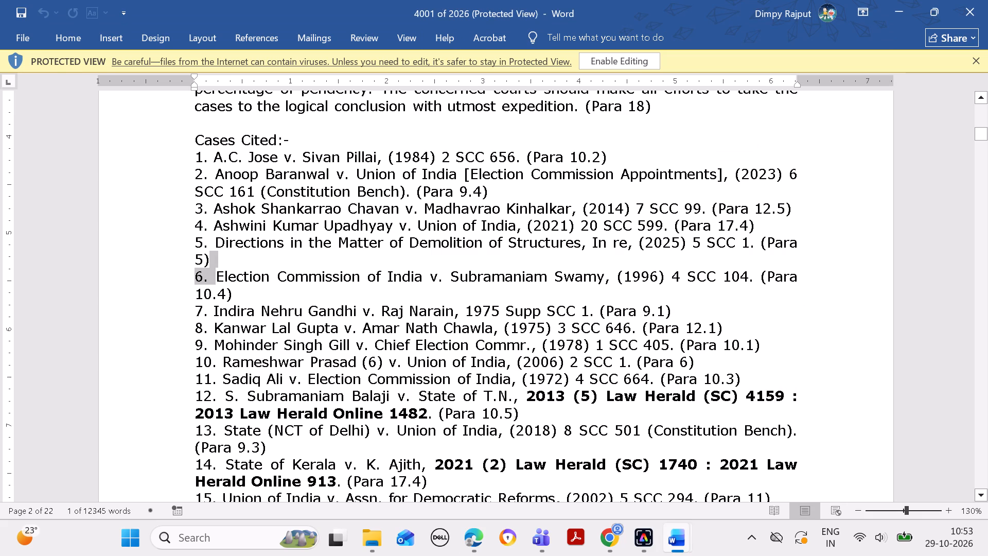
pyautogui.moveTo(280, 267); pyautogui.dragTo(284, 267)
pyautogui.click(287, 281)
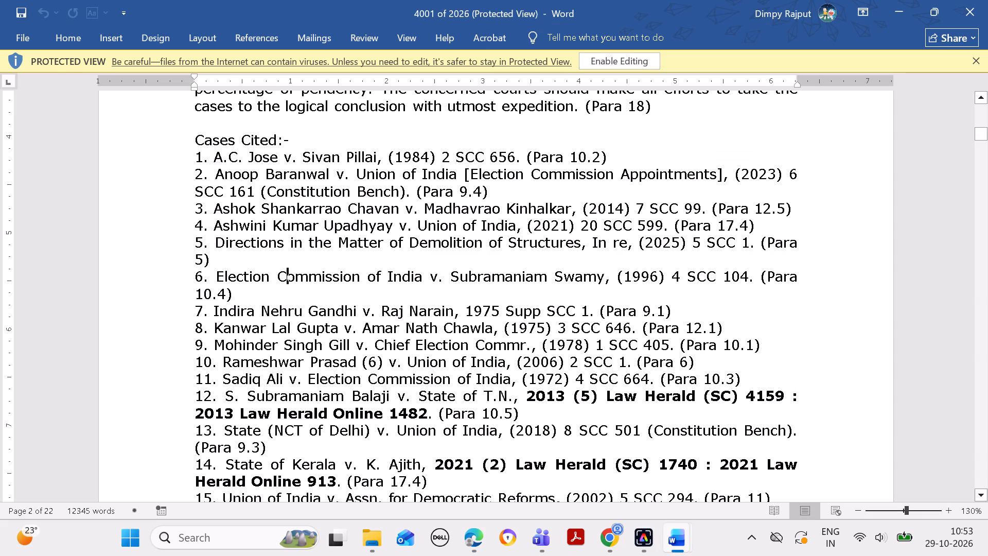
pyautogui.moveTo(219, 276); pyautogui.dragTo(406, 277)
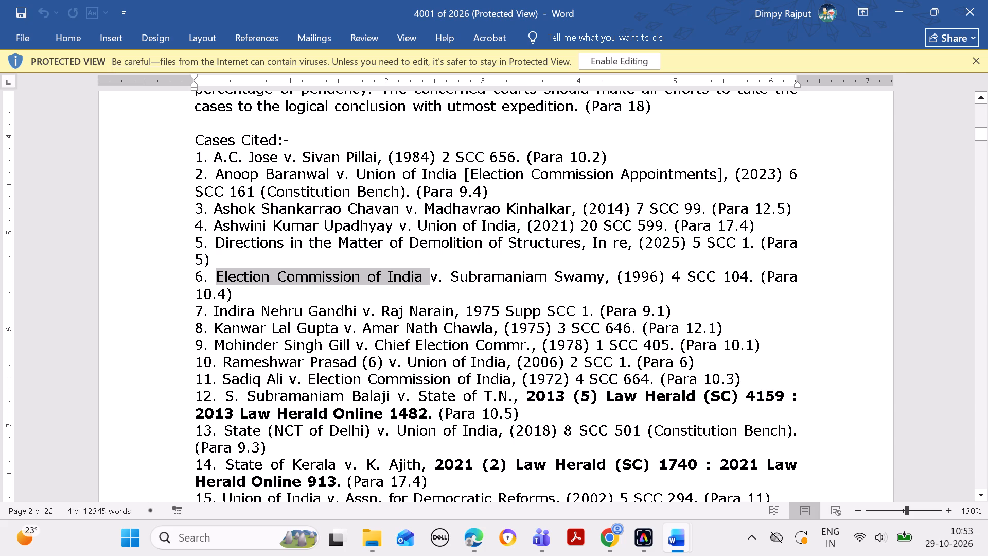
pyautogui.hotkey('ctrl', 'c')
pyautogui.click(477, 540)
pyautogui.click(258, 222)
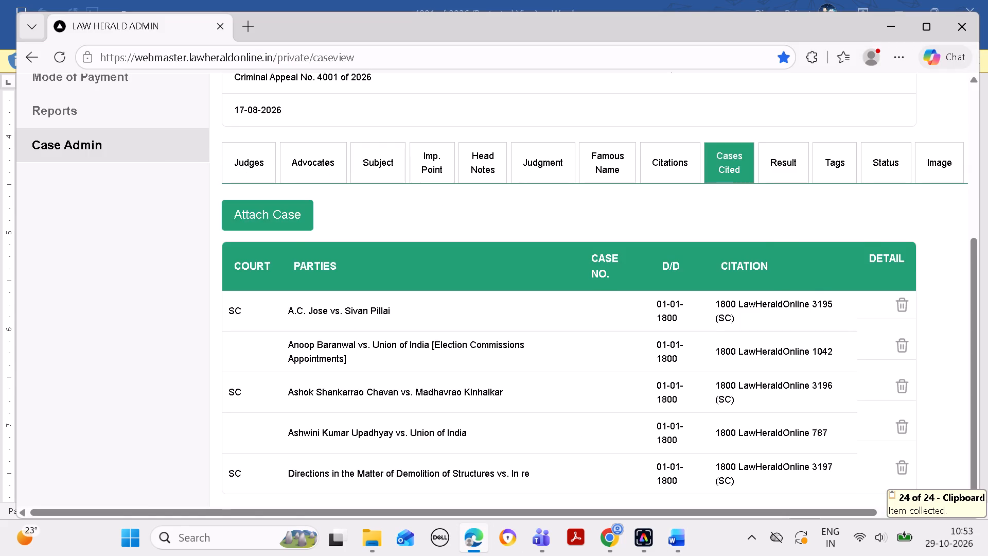
pyautogui.moveTo(433, 161); pyautogui.dragTo(328, 163)
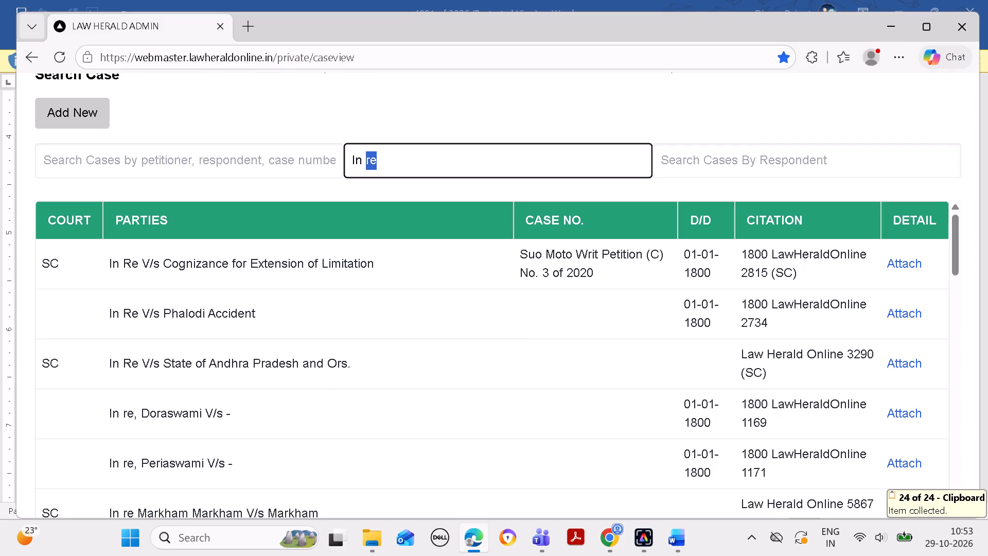
pyautogui.press('BackSpace')
pyautogui.hotkey('ctrl', 'v')
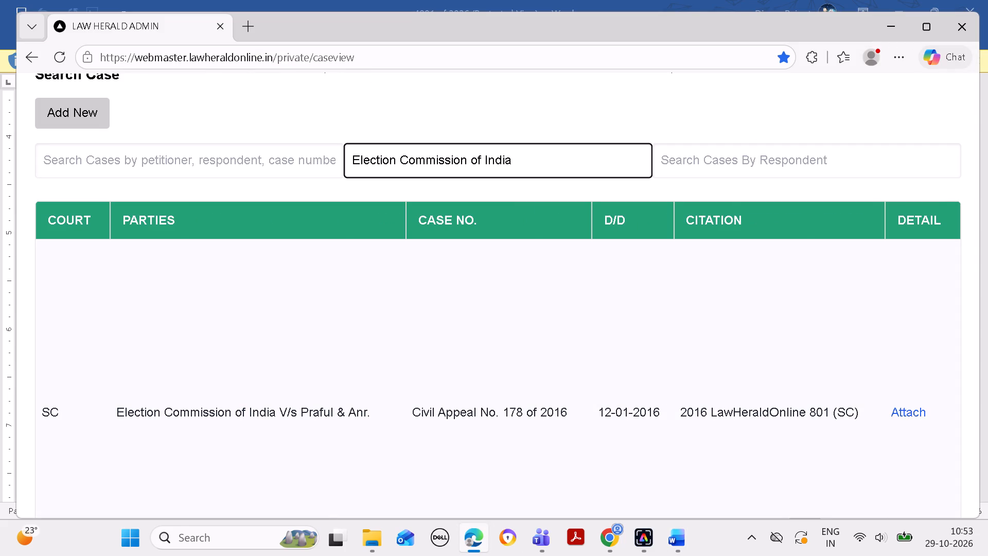
pyautogui.click(677, 537)
pyautogui.click(735, 484)
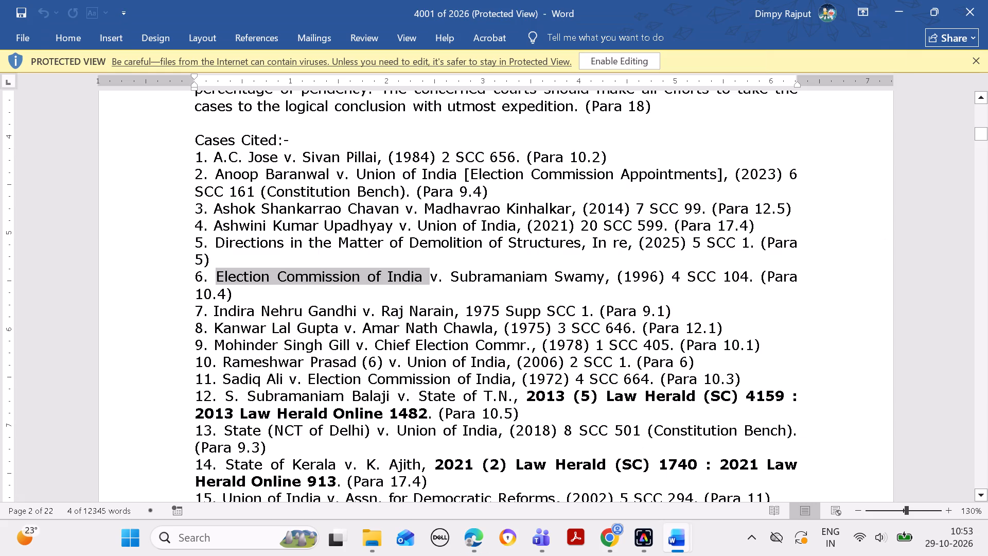
pyautogui.click(480, 528)
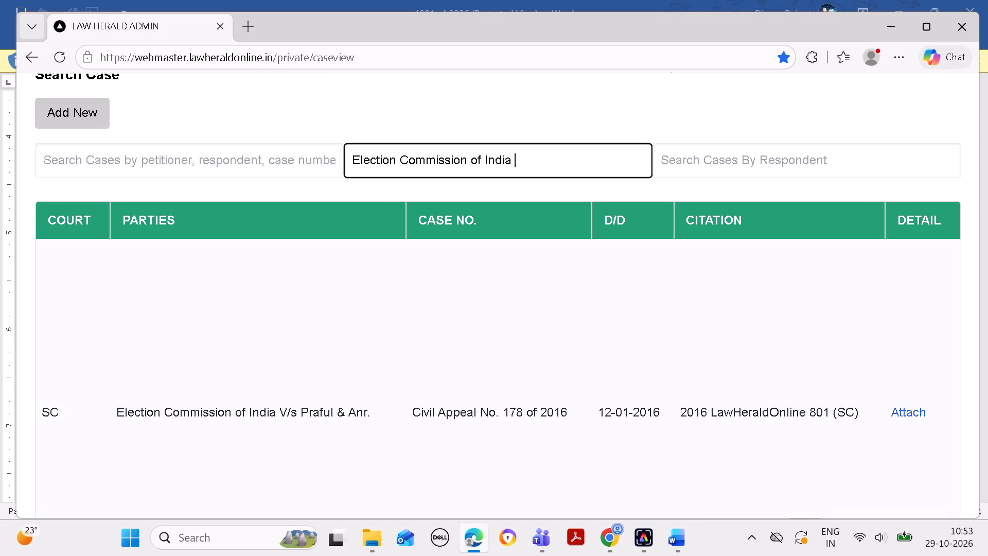
# Start a new case with petitioner Election Commission of India and respondent Subramaniam Swamy, copied from cited case 6 in the Word judgment.
pyautogui.click(96, 117)
pyautogui.click(341, 182)
pyautogui.hotkey('ctrl', 'v')
pyautogui.hotkey('ctrl', 'b')
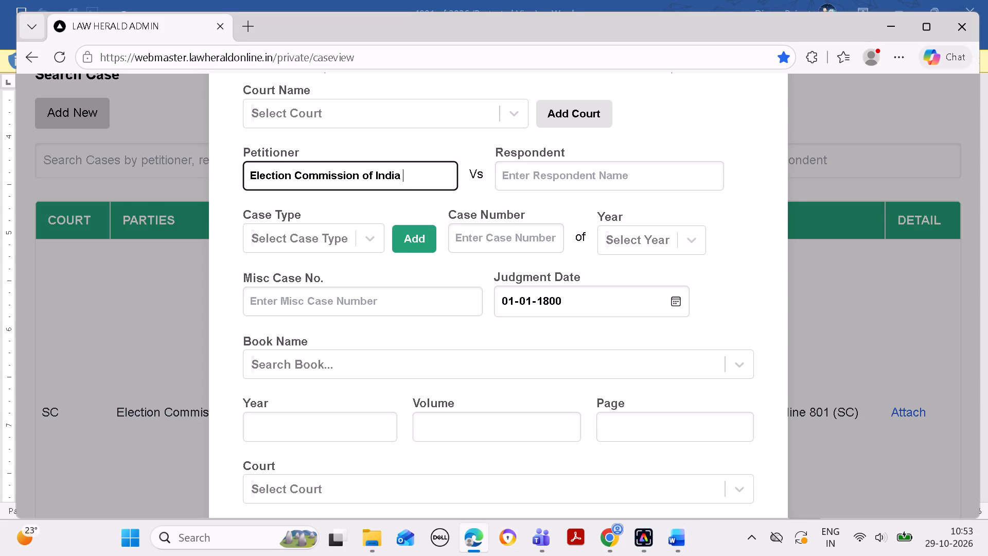
pyautogui.click(681, 543)
pyautogui.click(738, 465)
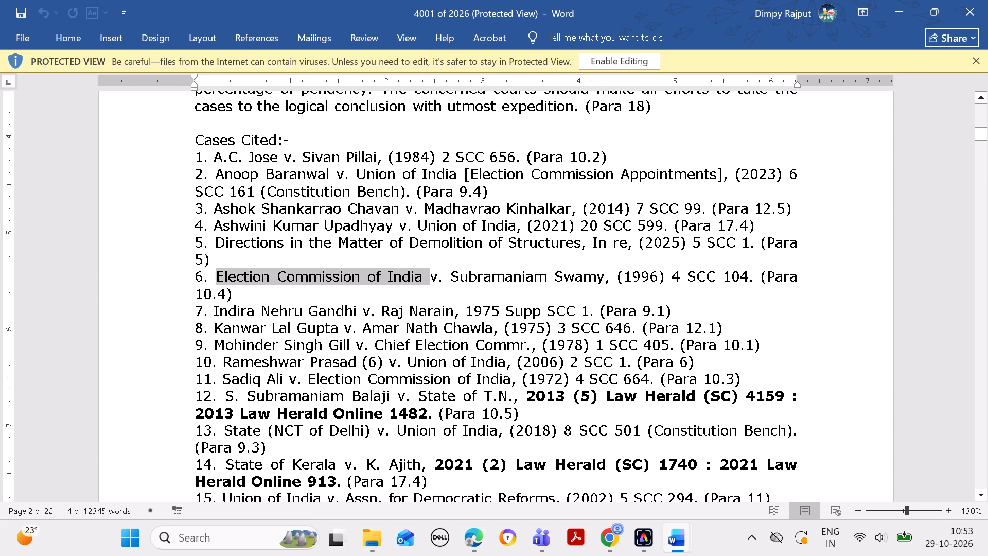
pyautogui.moveTo(450, 275); pyautogui.dragTo(580, 275)
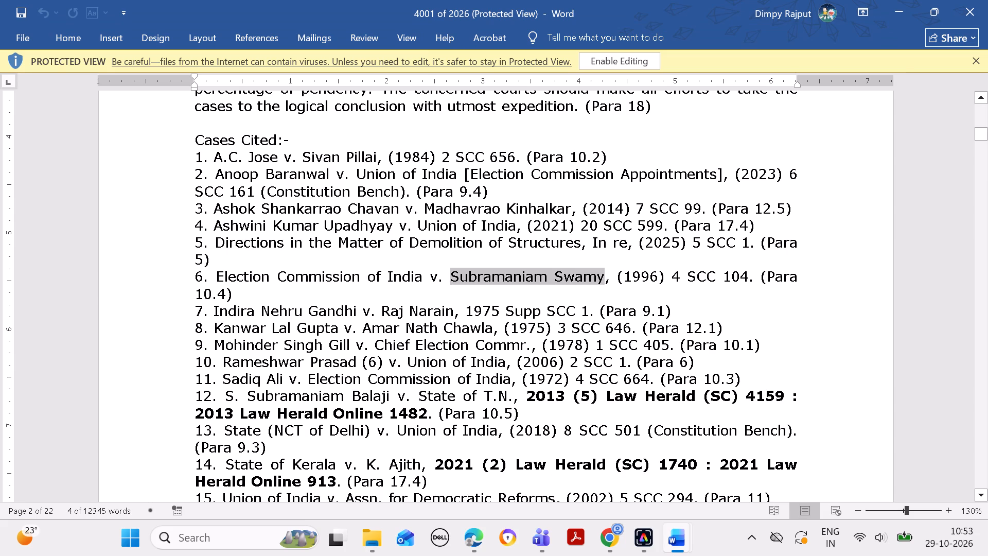
pyautogui.hotkey('ctrl', 'c')
pyautogui.click(476, 540)
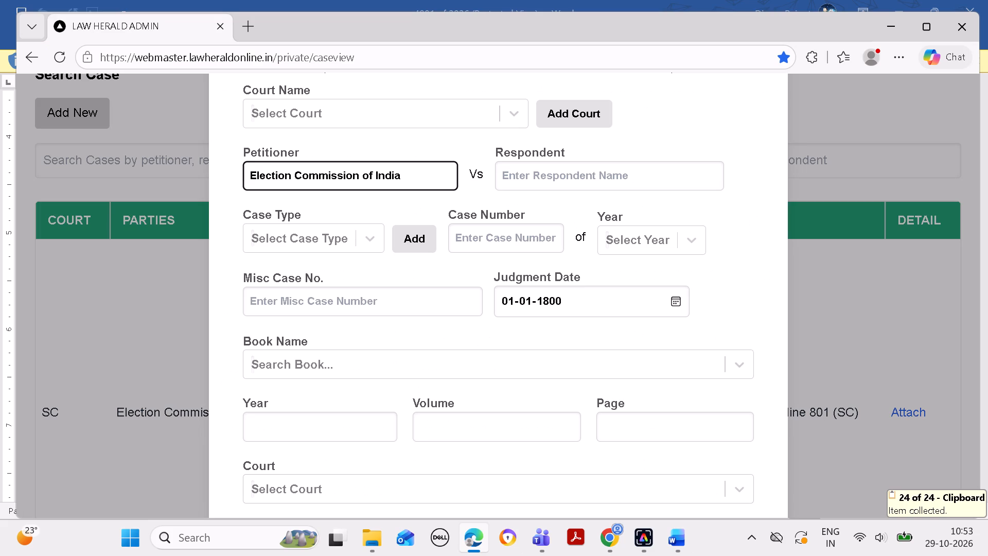
pyautogui.click(622, 180)
pyautogui.hotkey('ctrl', 'v')
# Copy the year 1996 from cited case 6 in the Word judgment into the new case's citation year.
pyautogui.click(693, 526)
pyautogui.click(735, 464)
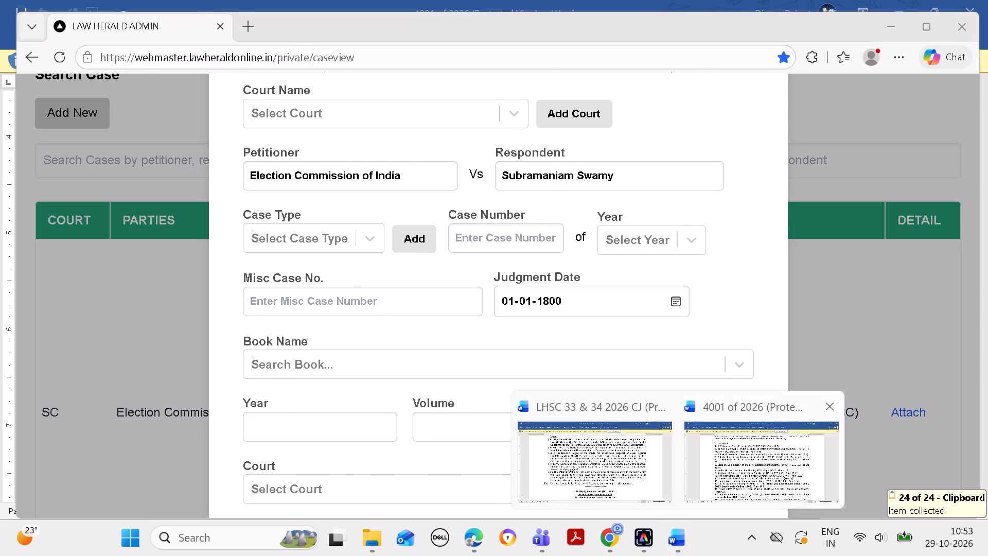
pyautogui.moveTo(626, 276); pyautogui.dragTo(652, 279)
pyautogui.keyDown('ctrl'); pyautogui.click(660, 286); pyautogui.keyUp('ctrl')
pyautogui.click(632, 271)
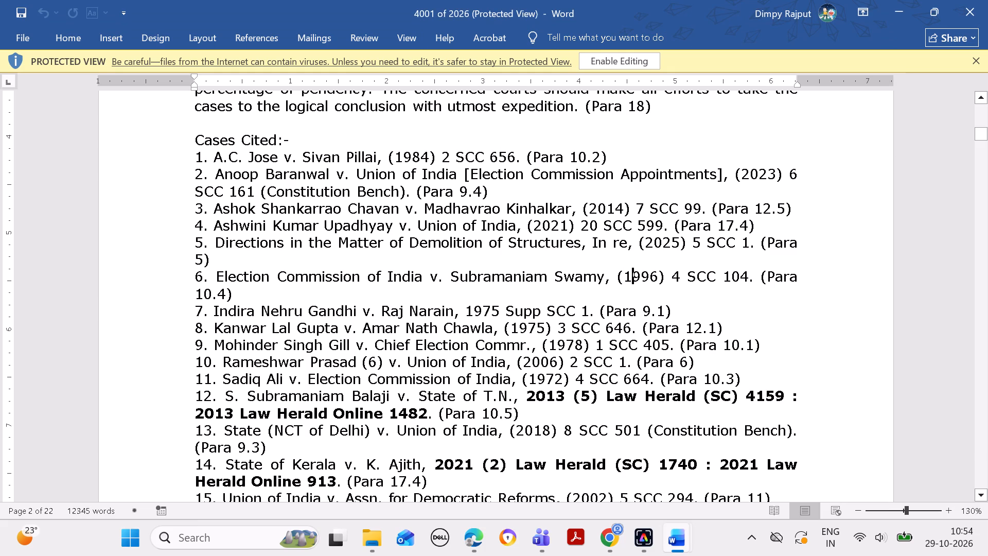
pyautogui.moveTo(627, 271); pyautogui.dragTo(660, 277)
pyautogui.hotkey('ctrl', 'c')
pyautogui.click(486, 536)
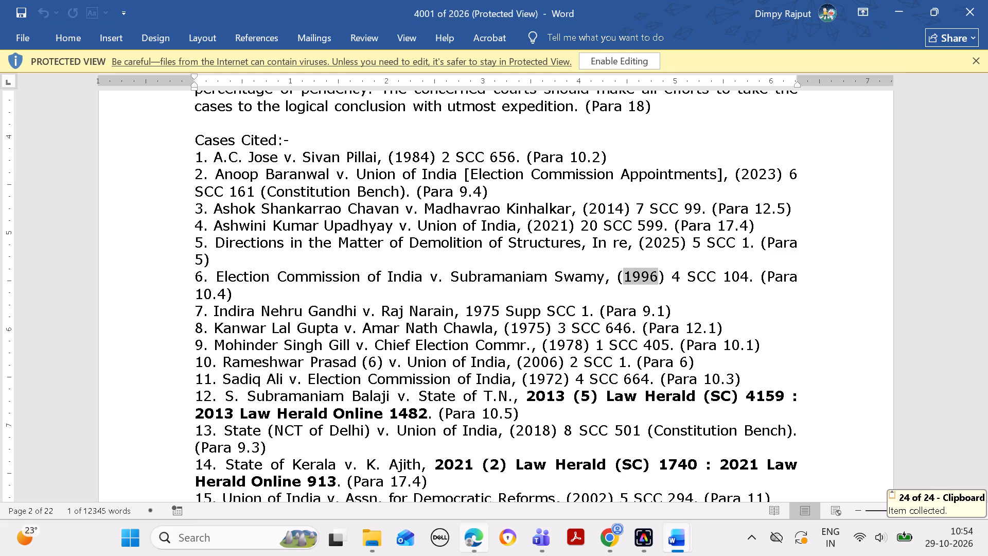
pyautogui.click(483, 526)
pyautogui.click(381, 421)
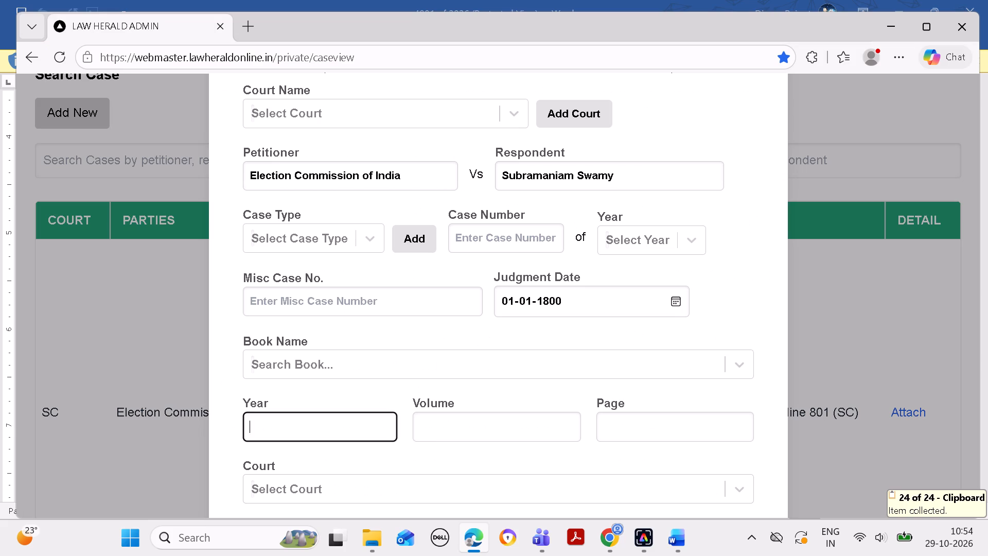
pyautogui.hotkey('ctrl', 'v')
# Copy volume 4 and page 104 from cited case 6 in the Word judgment into the new case's citation.
pyautogui.click(677, 538)
pyautogui.click(725, 446)
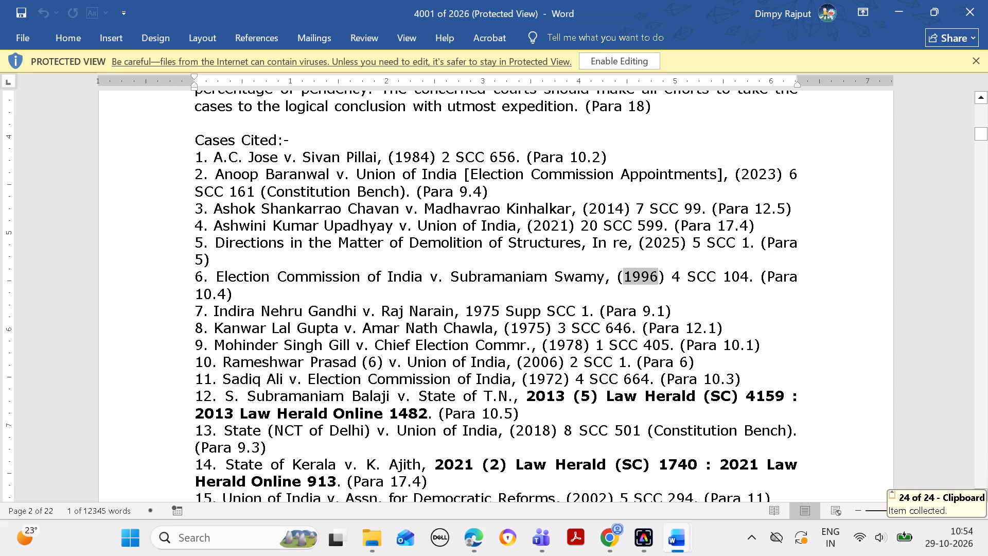
pyautogui.moveTo(672, 278); pyautogui.dragTo(685, 282)
pyautogui.hotkey('ctrl', 'c')
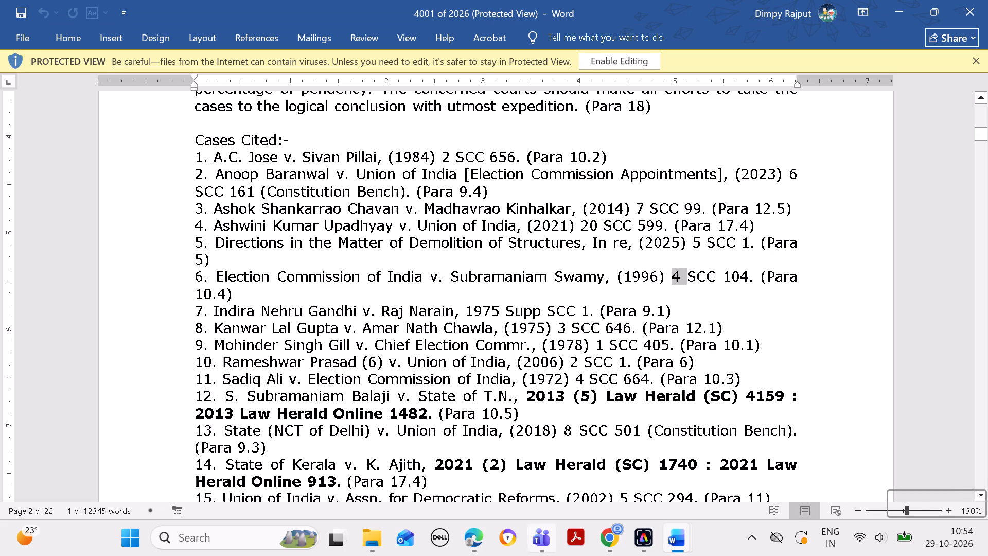
pyautogui.click(483, 536)
pyautogui.click(512, 426)
pyautogui.hotkey('ctrl', 'v')
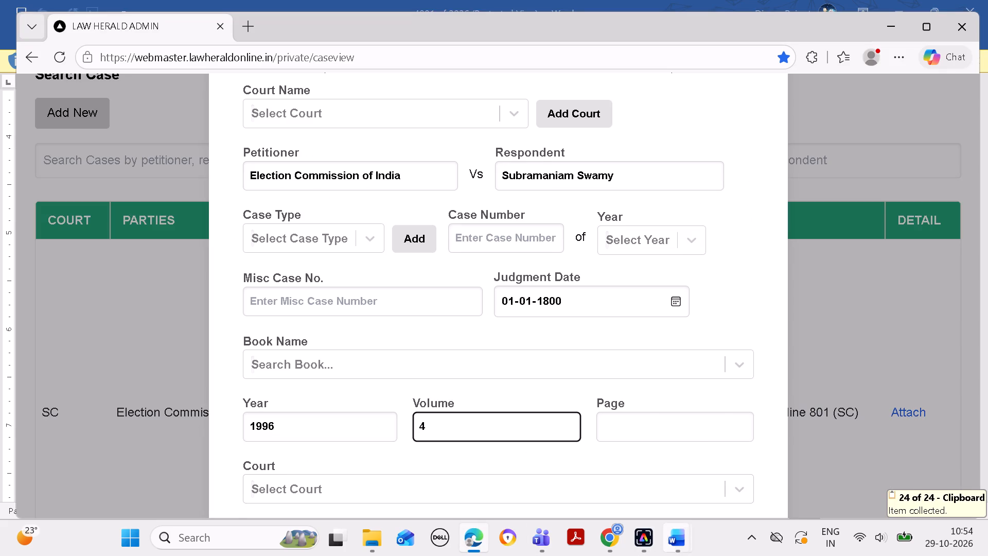
pyautogui.click(672, 540)
pyautogui.click(733, 471)
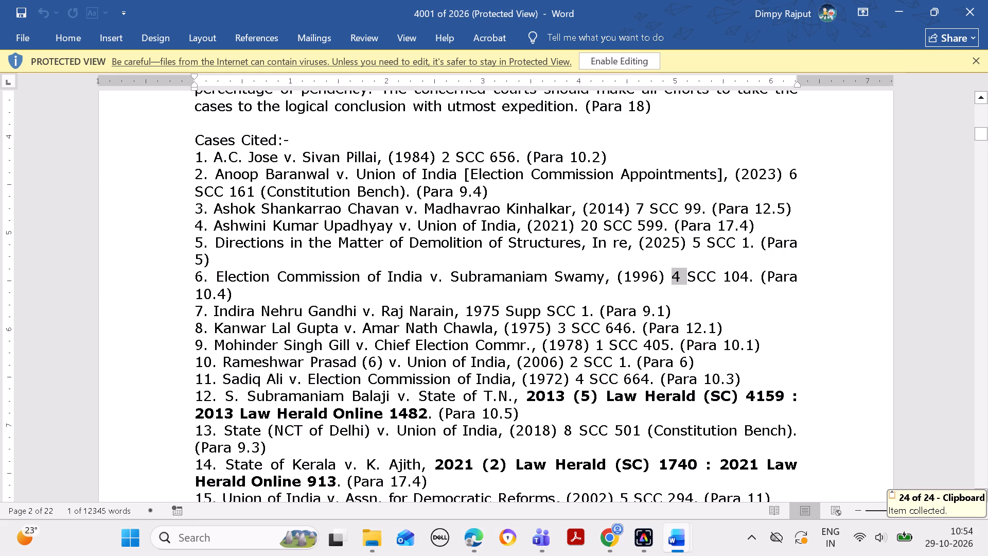
pyautogui.moveTo(723, 276); pyautogui.dragTo(746, 283)
pyautogui.hotkey('ctrl', 'c')
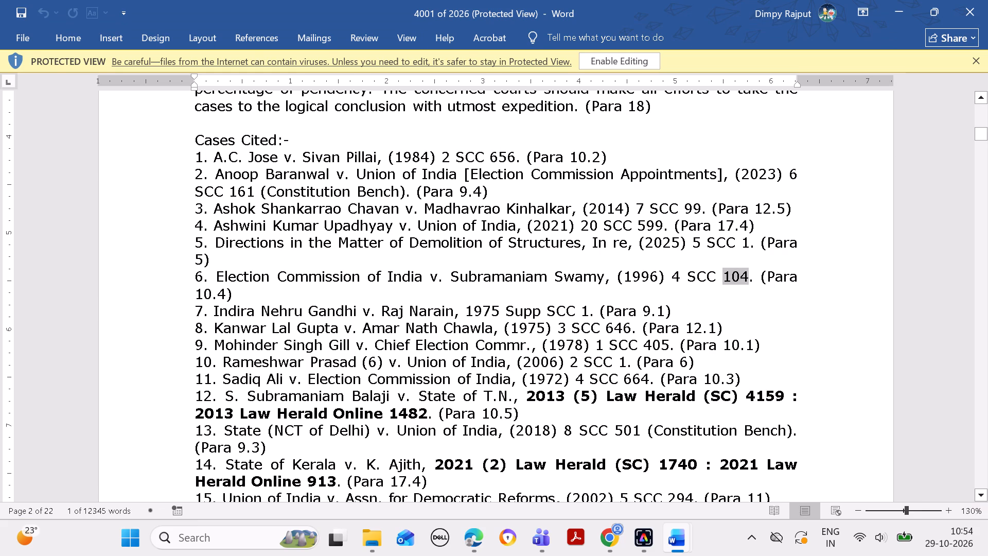
pyautogui.click(460, 538)
pyautogui.click(640, 421)
pyautogui.hotkey('ctrl', 'v')
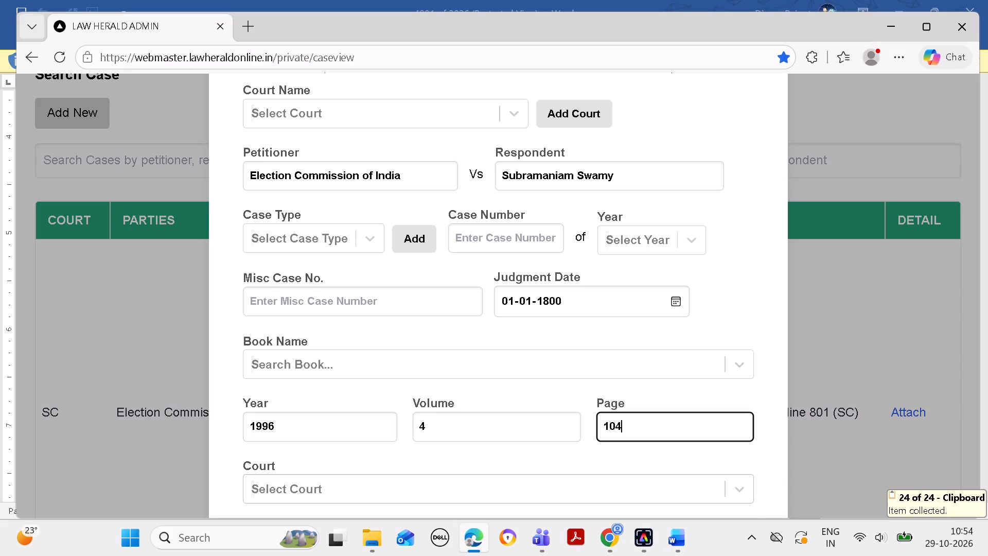
# Choose the blank "( )" court option for the citation and set the book name to SCC, copied from the Word judgment.
pyautogui.click(527, 484)
pyautogui.click(533, 515)
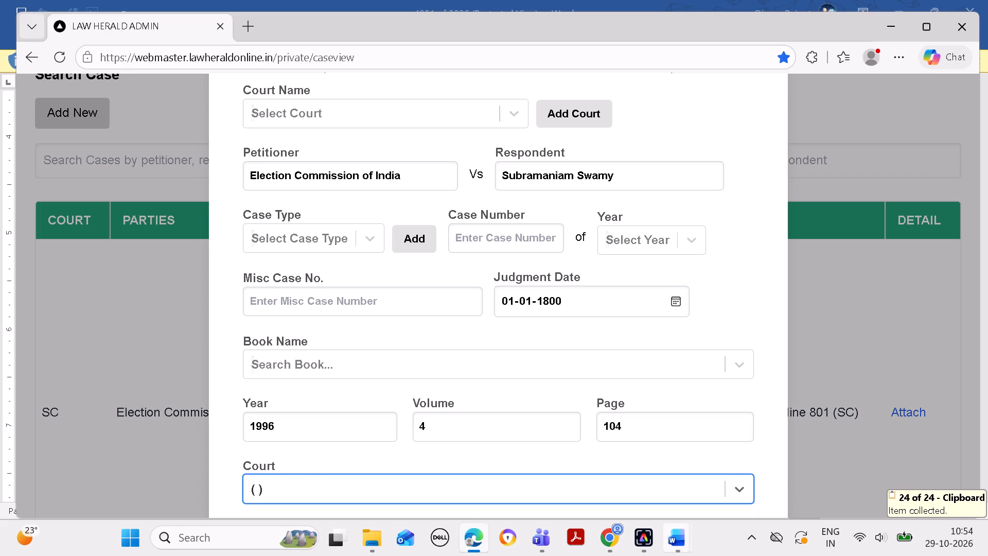
pyautogui.click(677, 535)
pyautogui.click(712, 452)
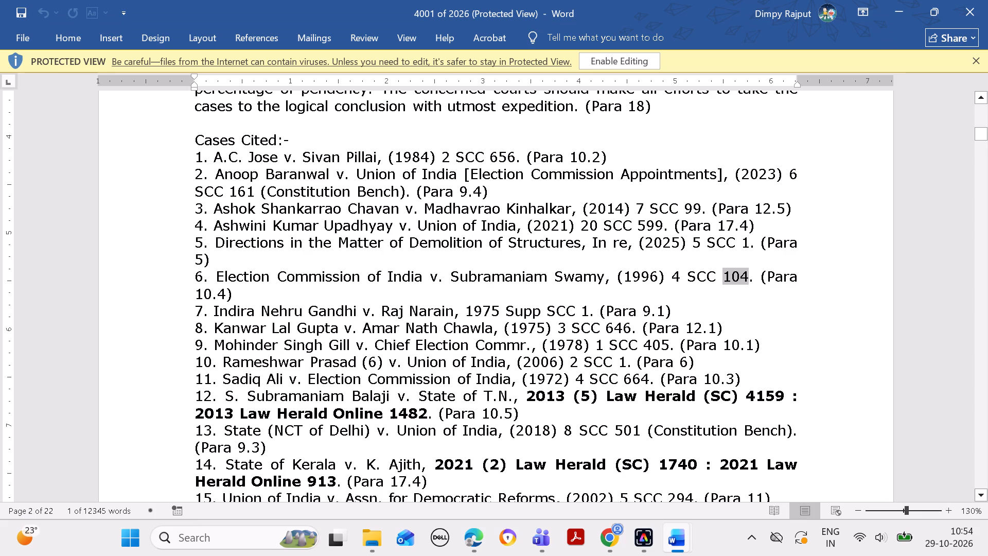
pyautogui.moveTo(691, 274); pyautogui.dragTo(714, 282)
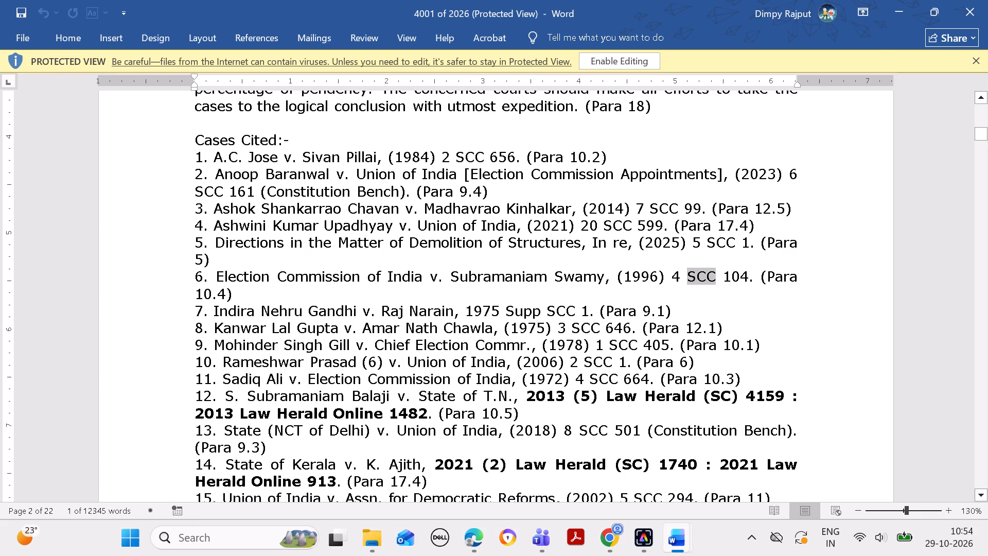
pyautogui.hotkey('ctrl', 'x')
pyautogui.hotkey('ctrl', 'c')
pyautogui.click(473, 539)
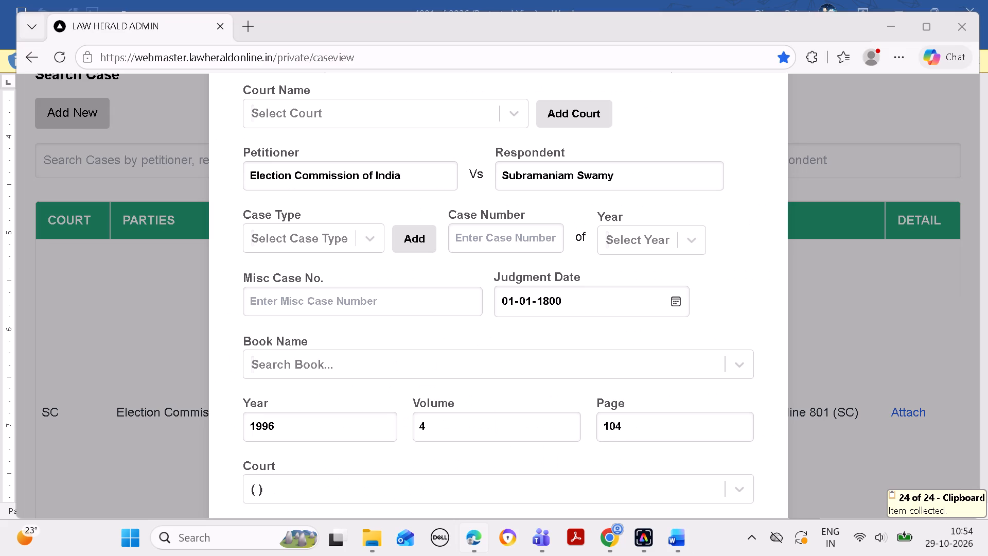
pyautogui.click(469, 351)
pyautogui.hotkey('ctrl', 'v')
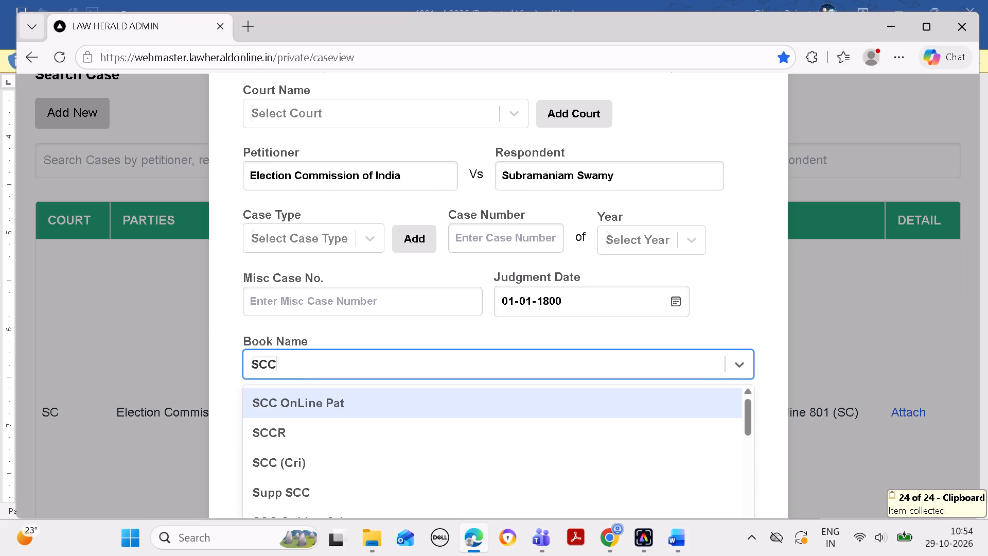
pyautogui.moveTo(747, 423); pyautogui.dragTo(751, 448)
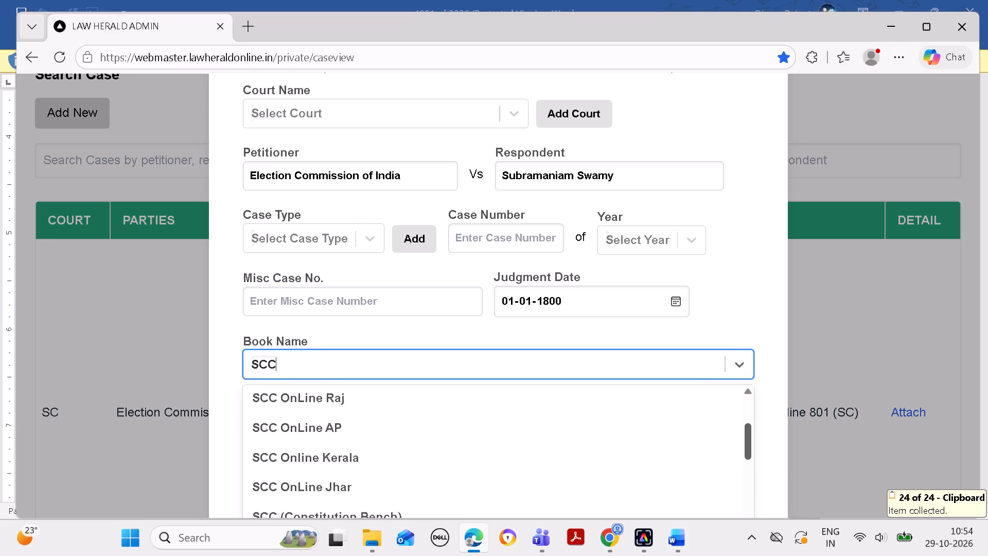
pyautogui.moveTo(751, 448); pyautogui.dragTo(752, 480)
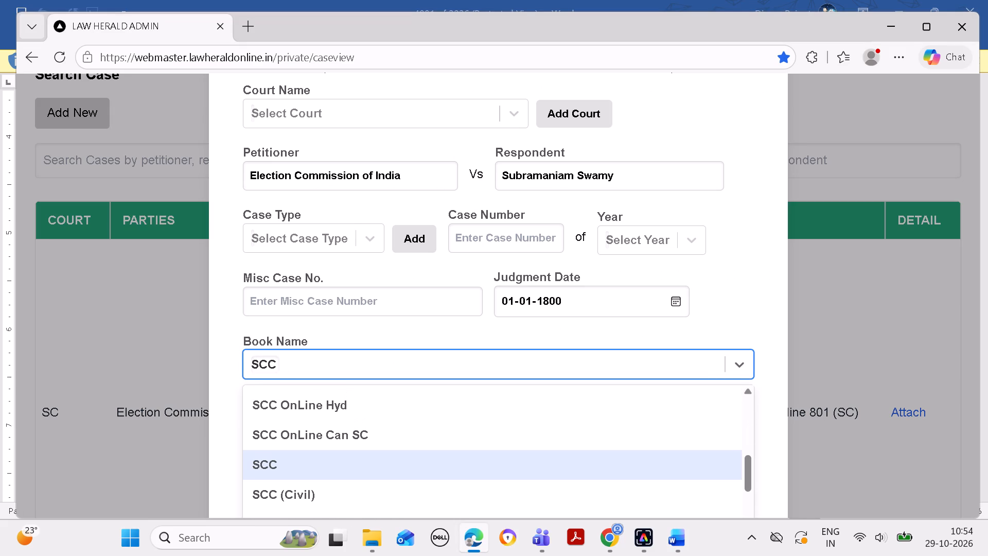
pyautogui.click(423, 465)
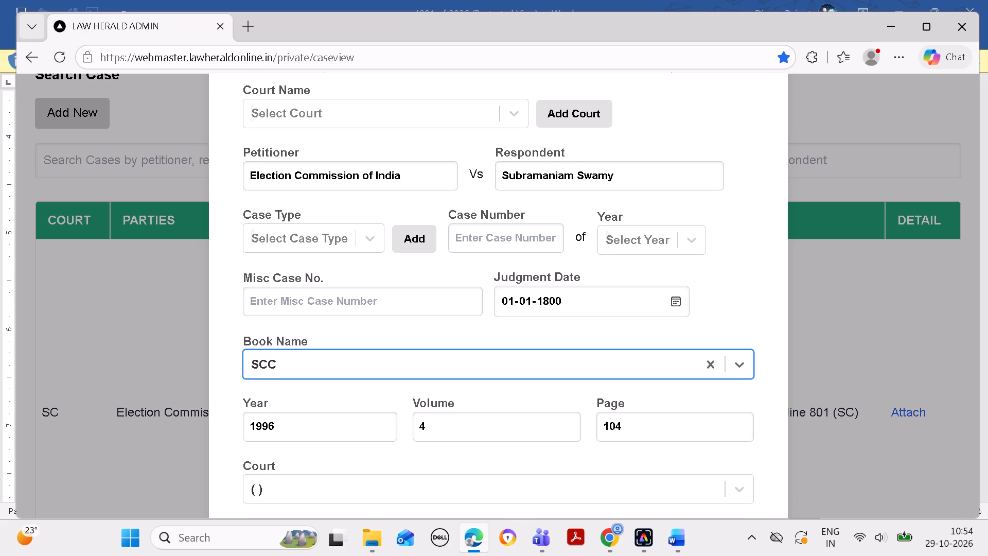
# Set the new case's court name to IN THE SUPREME COURT OF INDIA (SC) and save the case.
pyautogui.click(414, 105)
pyautogui.write('in the')
pyautogui.press('space')
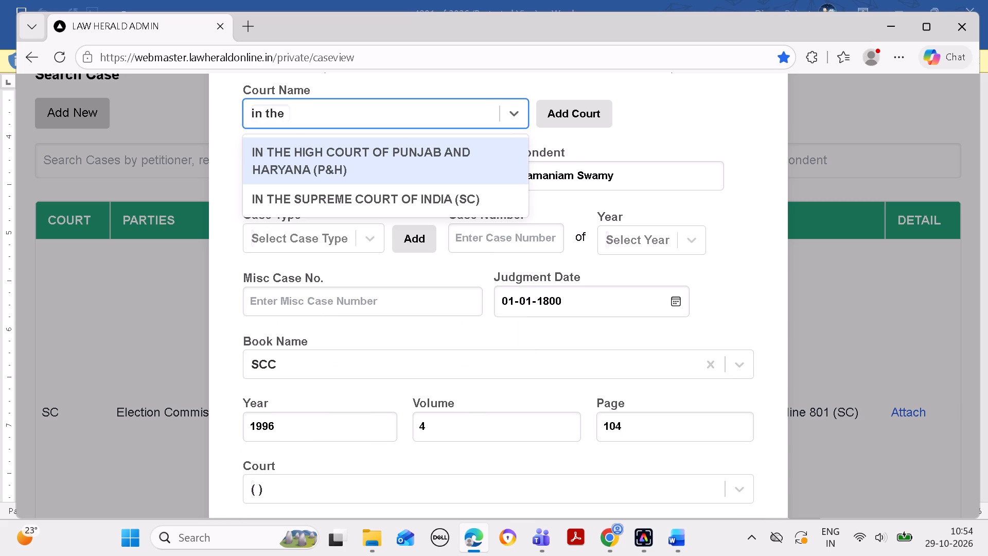
pyautogui.click(444, 202)
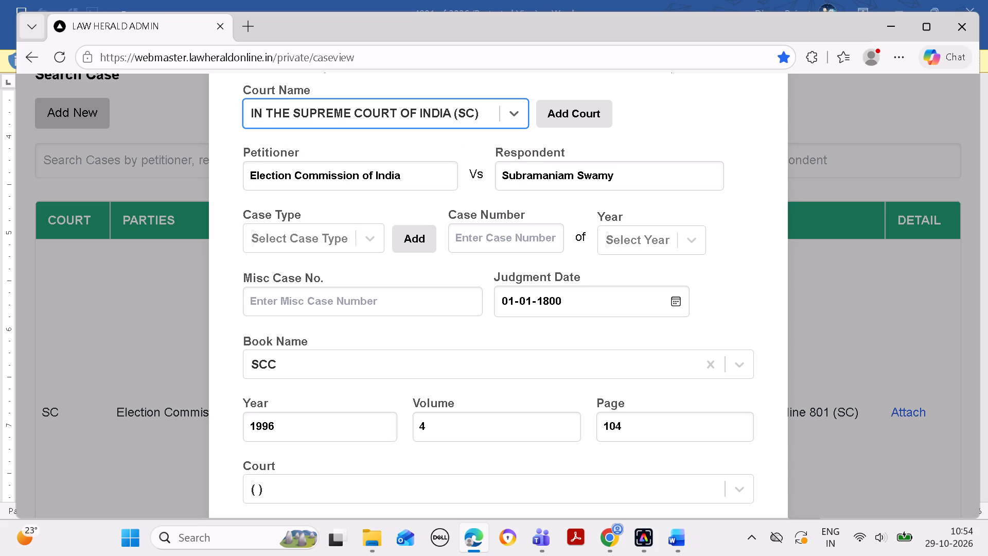
pyautogui.press('Return')
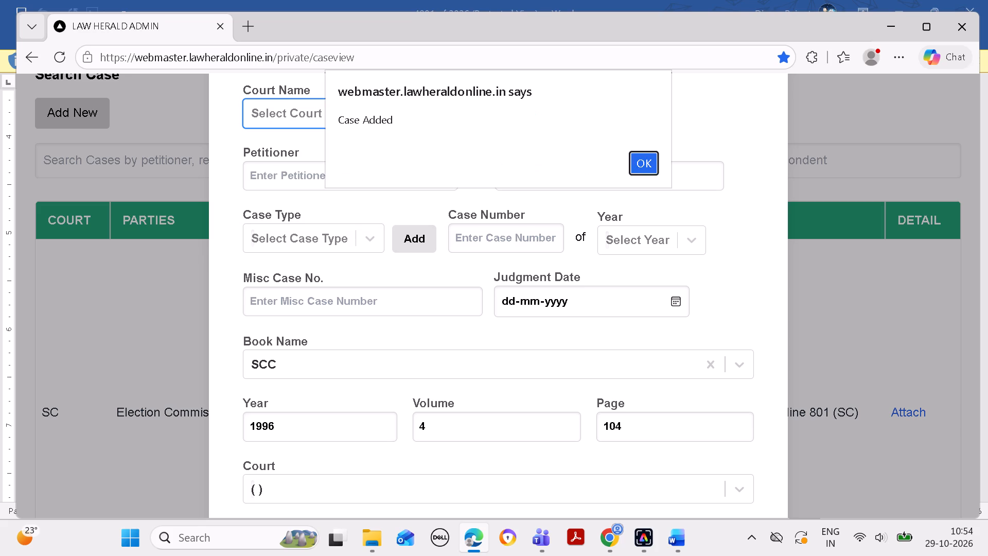
# Acknowledge the saving of cited case 6 and return to the Cases Cited list.
pyautogui.click(641, 169)
pyautogui.click(650, 167)
pyautogui.scroll(-5, 613, 219)
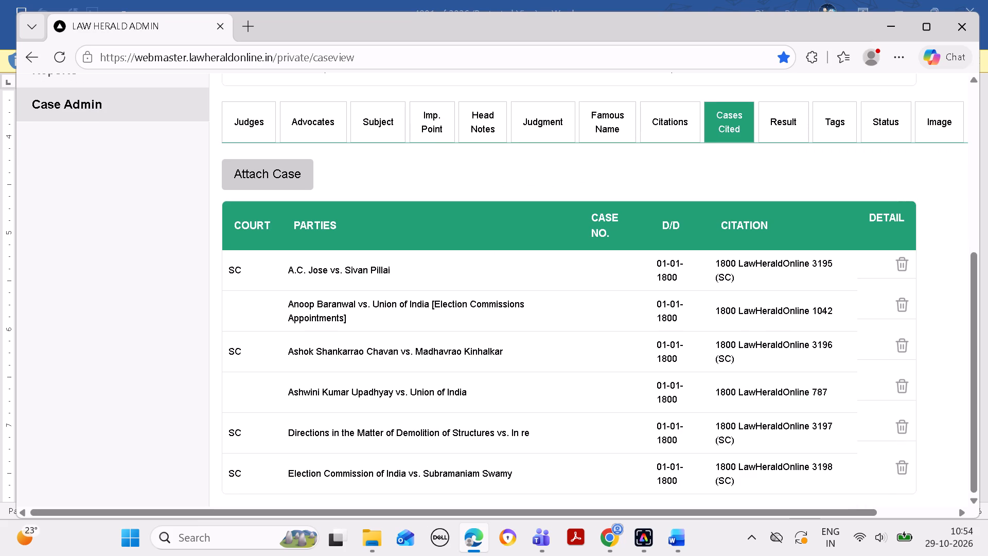
pyautogui.scroll(-4, 595, 238)
# Copy the petitioner Indira Nehru Gandhi from cited case 7 in the Word judgment and search the attachable cases by that petitioner.
pyautogui.click(680, 532)
pyautogui.click(702, 465)
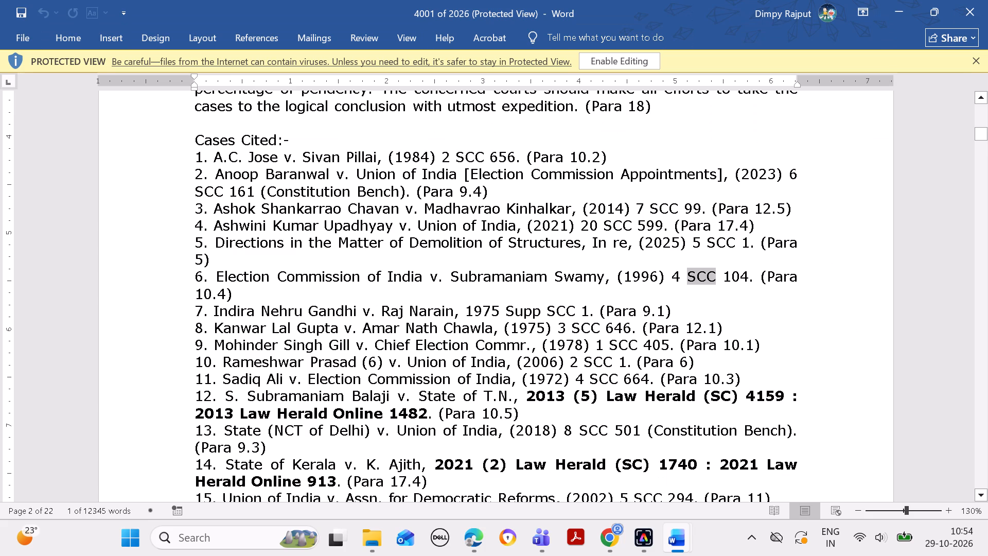
pyautogui.moveTo(214, 310); pyautogui.dragTo(314, 310)
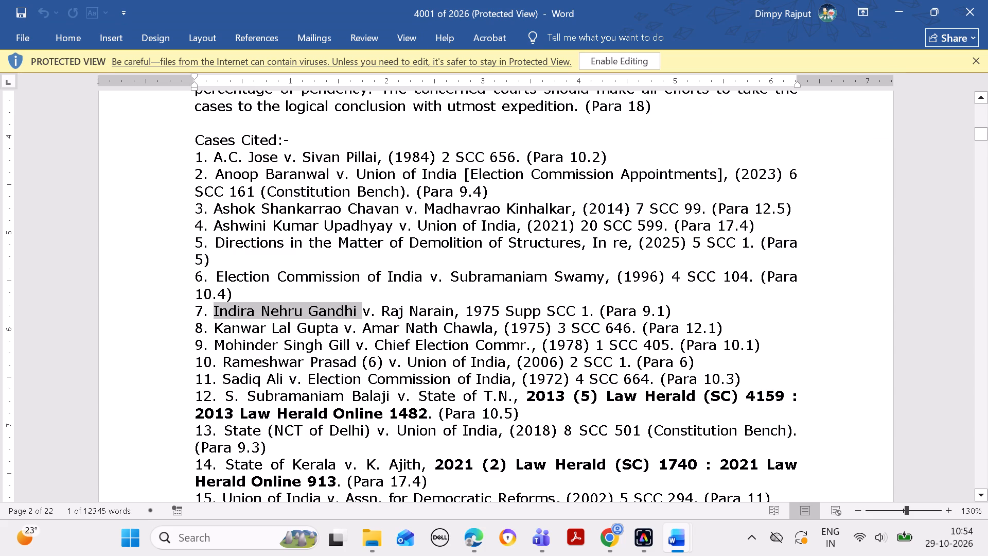
pyautogui.moveTo(314, 310); pyautogui.dragTo(334, 310)
pyautogui.hotkey('ctrl', 'c')
pyautogui.click(482, 531)
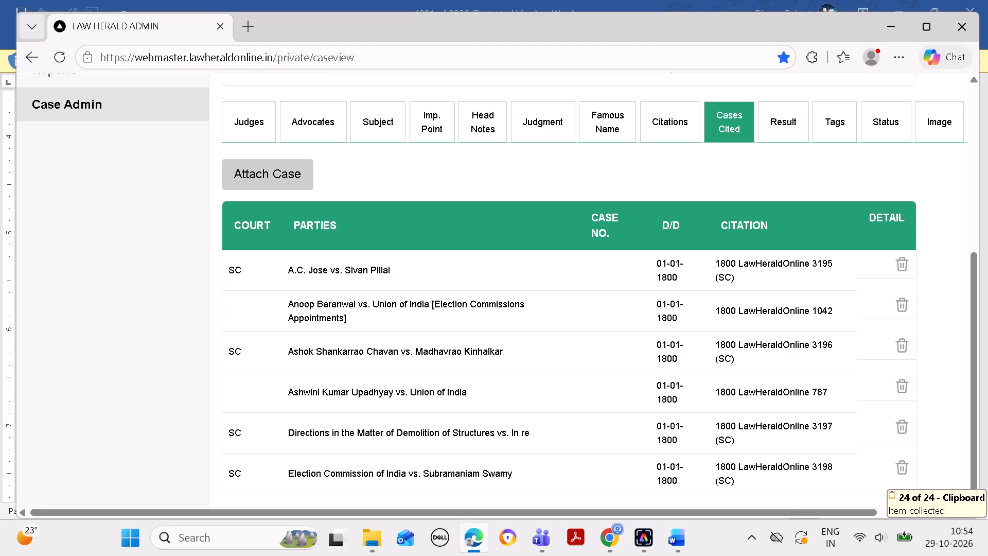
pyautogui.click(263, 187)
pyautogui.moveTo(520, 161); pyautogui.dragTo(312, 158)
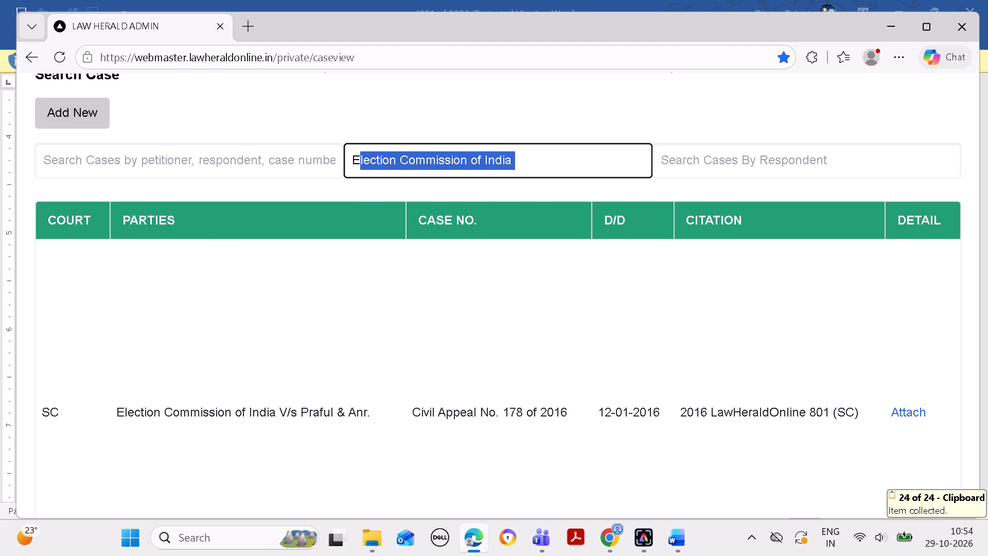
pyautogui.press('BackSpace')
pyautogui.hotkey('ctrl', 'v')
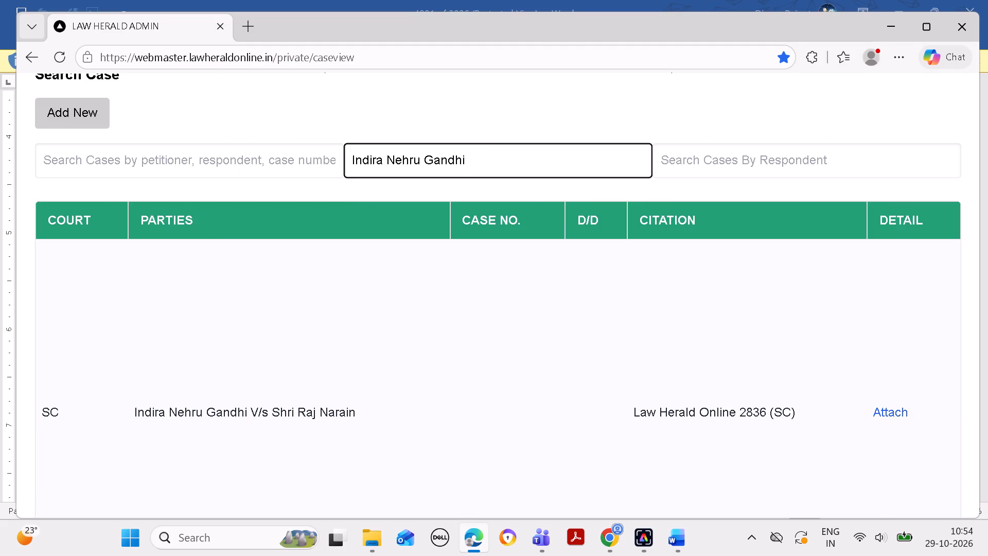
# Compare the match with cited case 7 in the Word judgment and attach Indira Nehru Gandhi V/s Shri Raj Narain to Cases Cited.
pyautogui.click(680, 535)
pyautogui.click(722, 459)
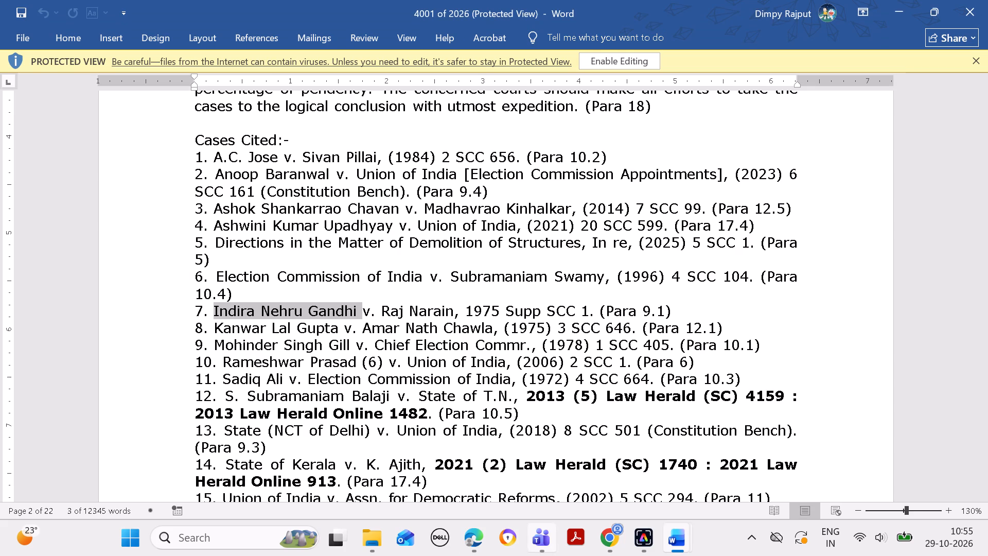
pyautogui.click(456, 543)
pyautogui.click(481, 548)
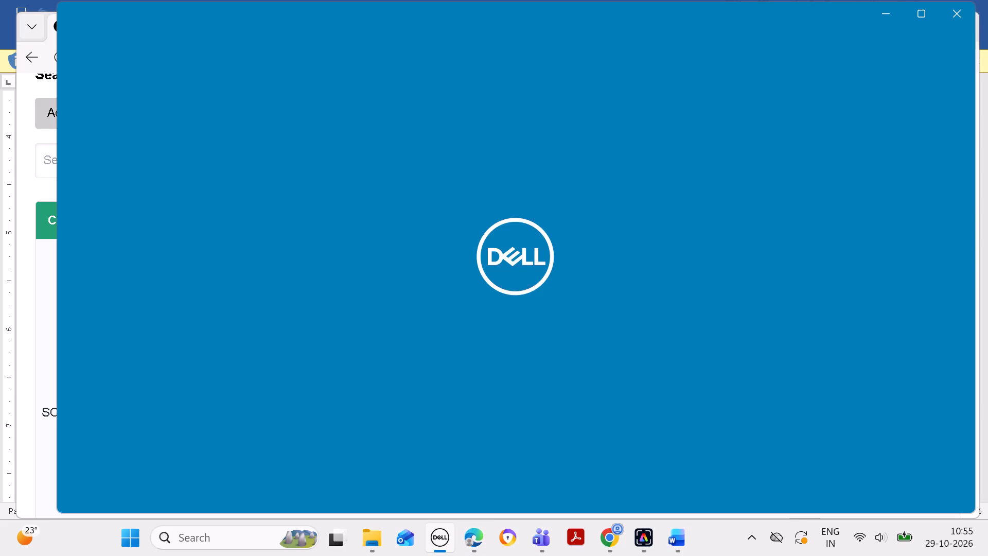
pyautogui.click(479, 540)
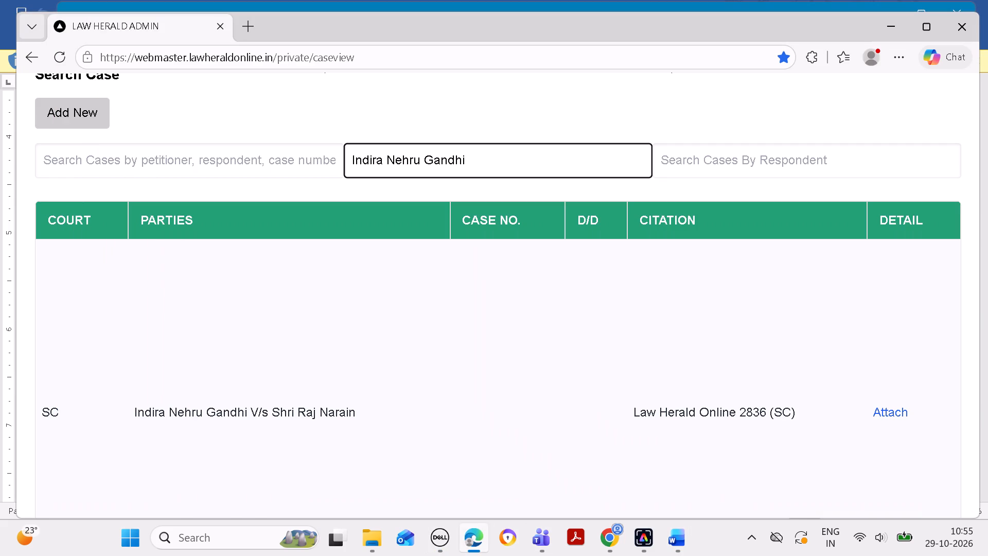
pyautogui.click(668, 535)
pyautogui.click(746, 470)
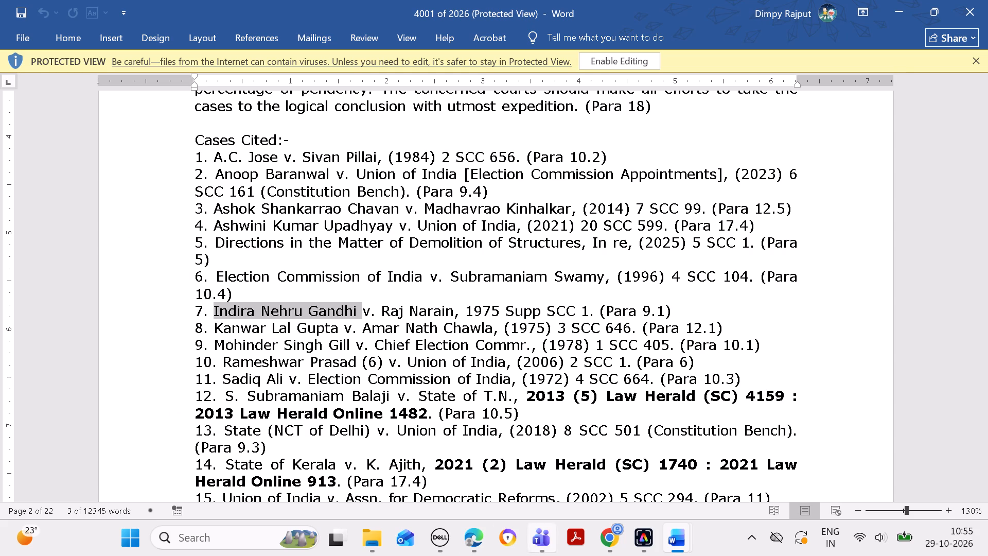
pyautogui.click(477, 535)
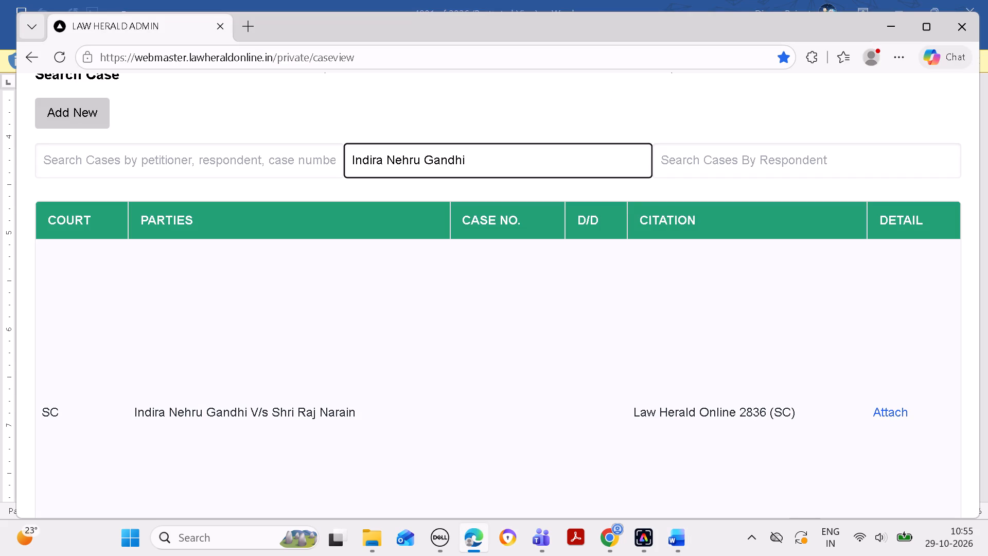
pyautogui.click(880, 415)
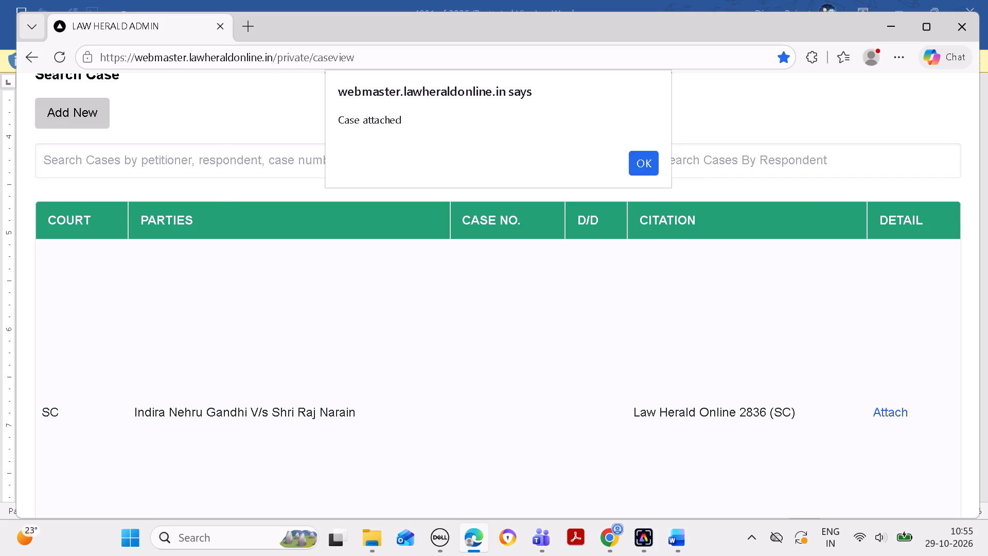
pyautogui.click(646, 167)
pyautogui.scroll(-6, 642, 247)
pyautogui.scroll(-4, 634, 291)
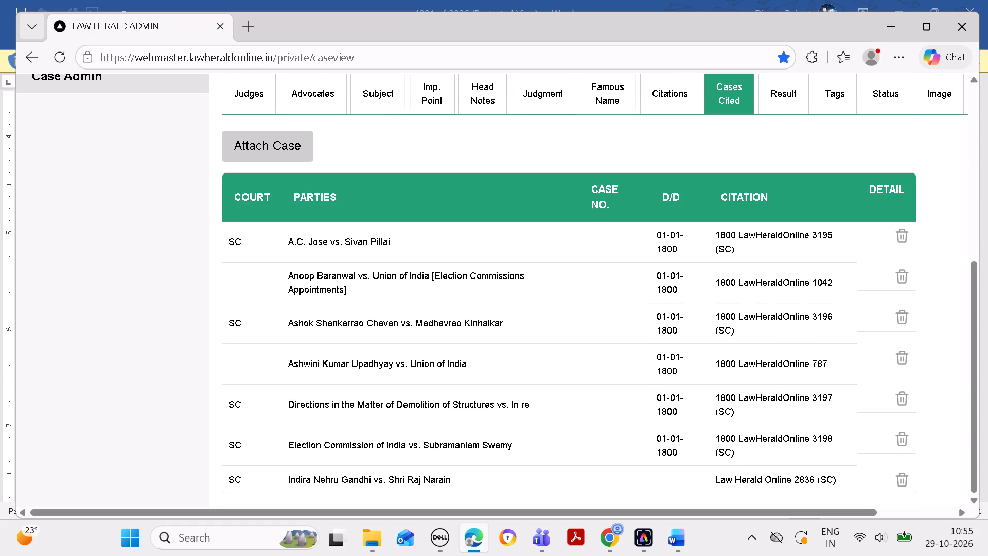
# Copy the petitioner of cited case 8 from the Word judgment and search the attachable cases by that petitioner.
pyautogui.click(683, 542)
pyautogui.click(720, 463)
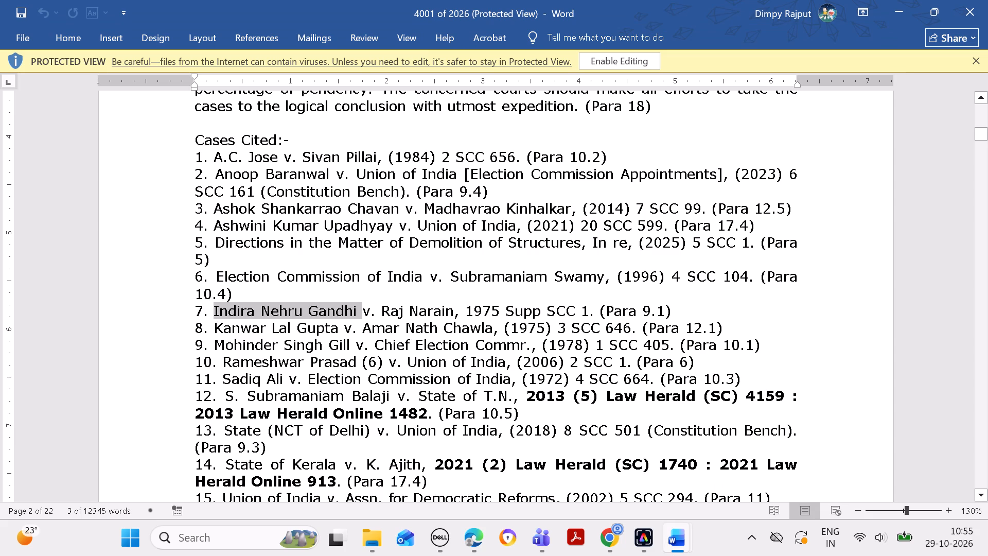
pyautogui.moveTo(215, 325); pyautogui.dragTo(315, 325)
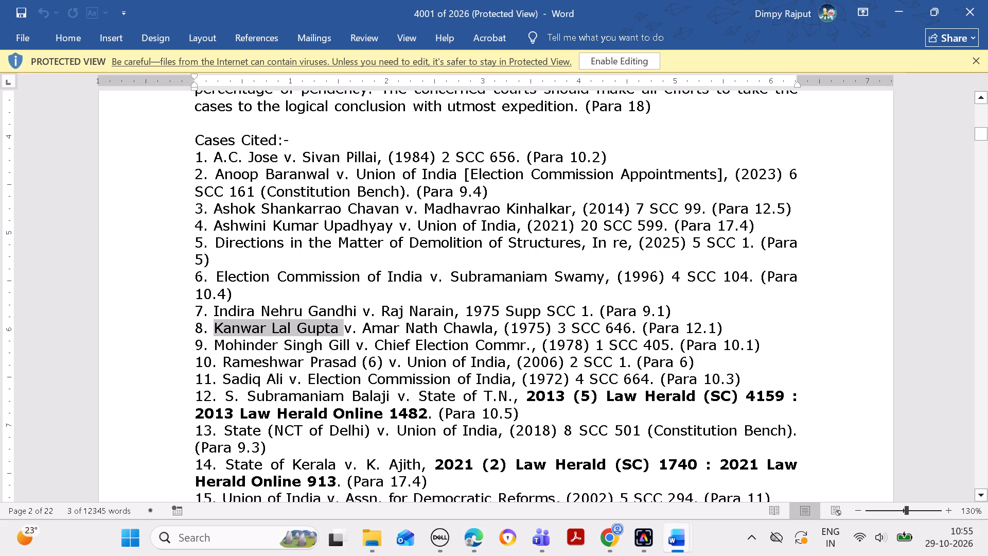
pyautogui.moveTo(315, 325); pyautogui.dragTo(316, 325)
pyautogui.hotkey('ctrl', 'c')
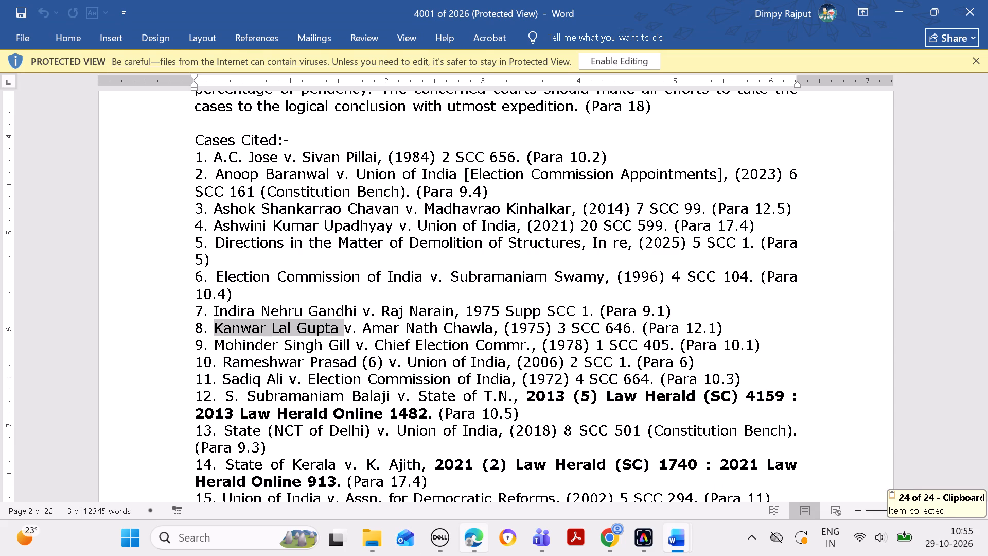
pyautogui.click(481, 537)
pyautogui.click(256, 130)
pyautogui.click(259, 138)
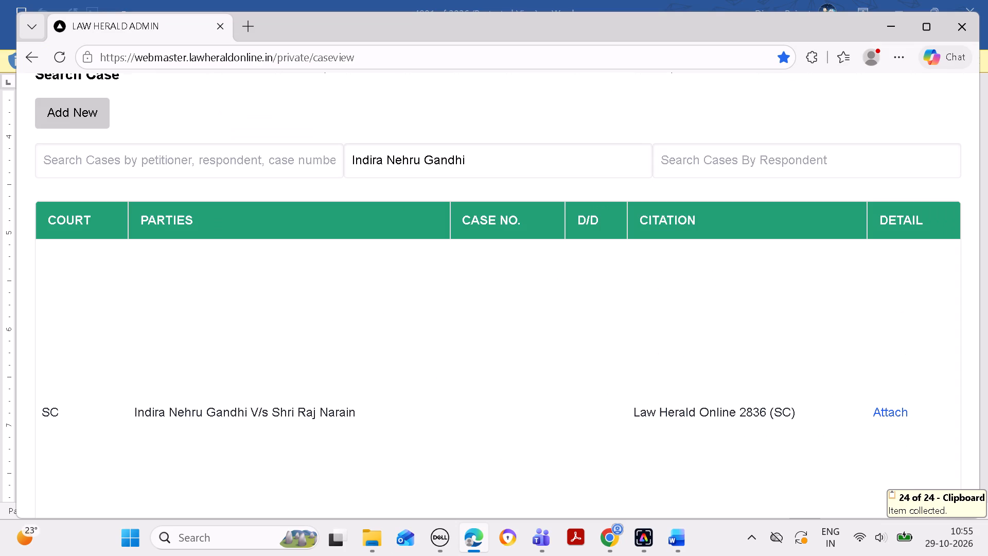
pyautogui.moveTo(499, 169); pyautogui.dragTo(323, 161)
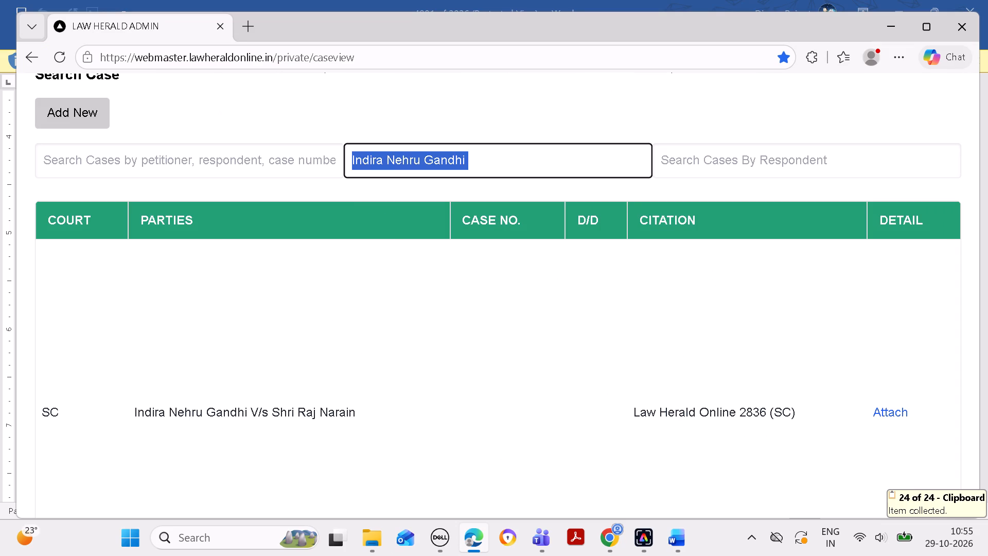
pyautogui.press('BackSpace')
pyautogui.hotkey('ctrl', 'v')
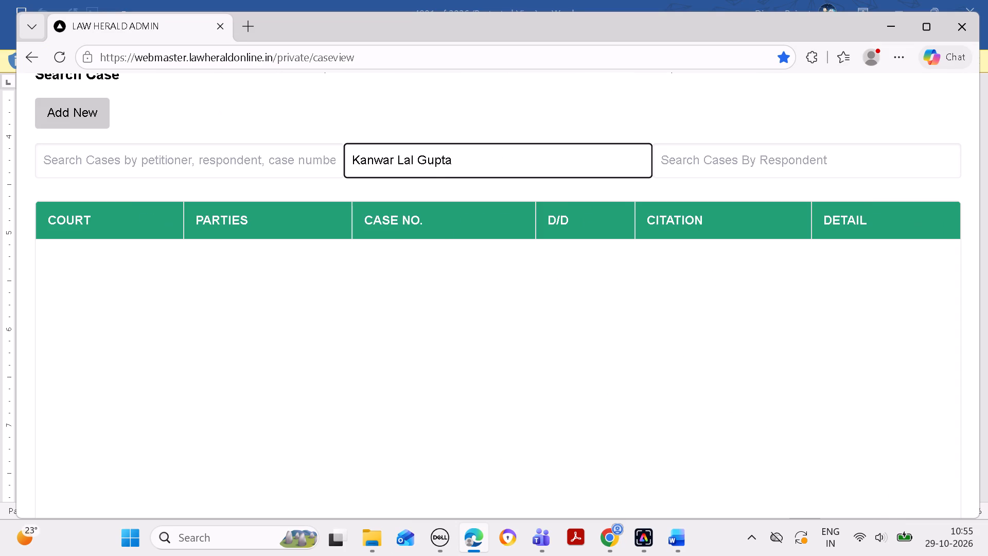
# Shorten the petitioner search to "Kanwar La" to look for broader matches for cited case 8.
pyautogui.press('BackSpace')
pyautogui.press('BackSpace')
pyautogui.press('BackSpace')
pyautogui.press('BackSpace')
pyautogui.press('BackSpace')
pyautogui.press('BackSpace')
pyautogui.press('BackSpace')
pyautogui.press('BackSpace')
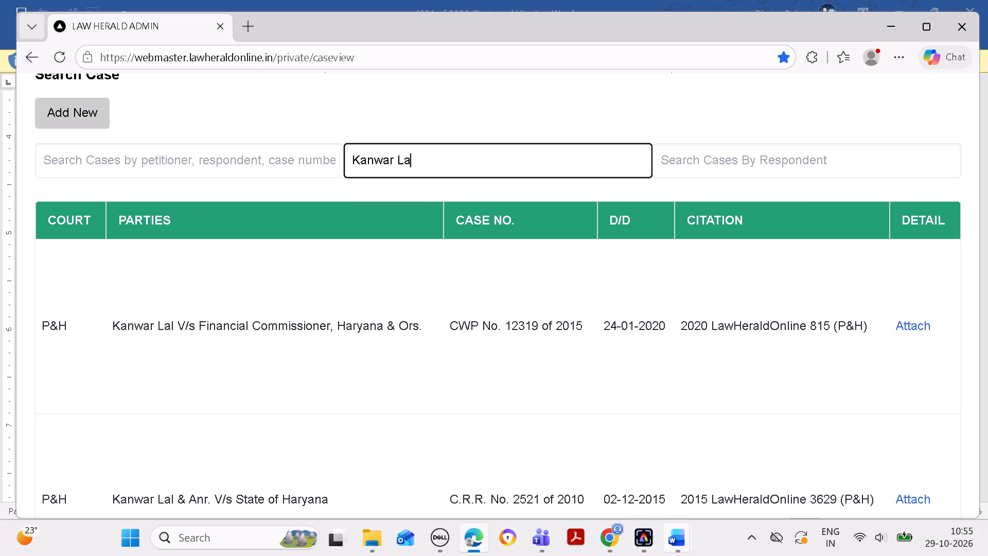
# Copy the respondent of cited case 8 from the Word judgment and add it as the respondent search filter.
pyautogui.click(722, 466)
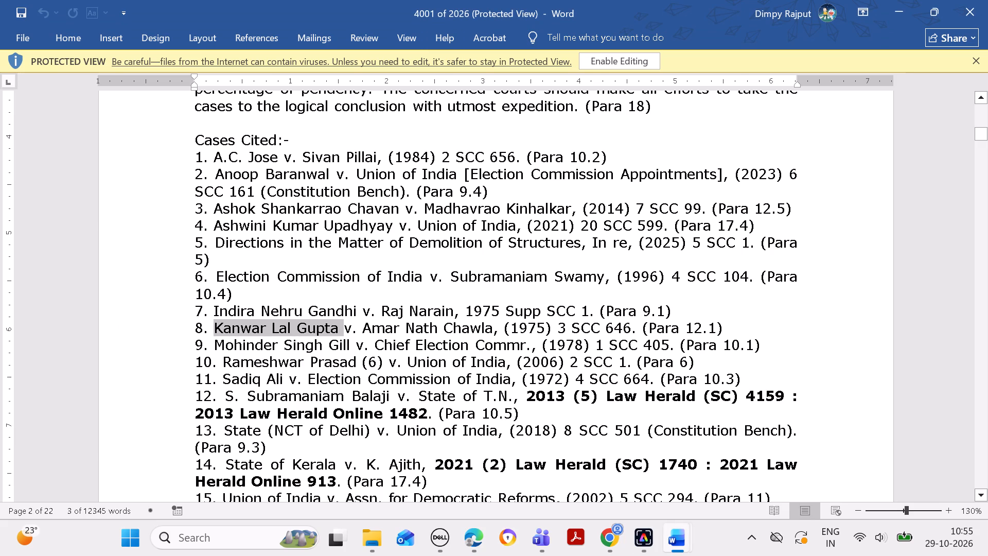
pyautogui.moveTo(362, 320); pyautogui.dragTo(493, 334)
pyautogui.hotkey('ctrl', 'c')
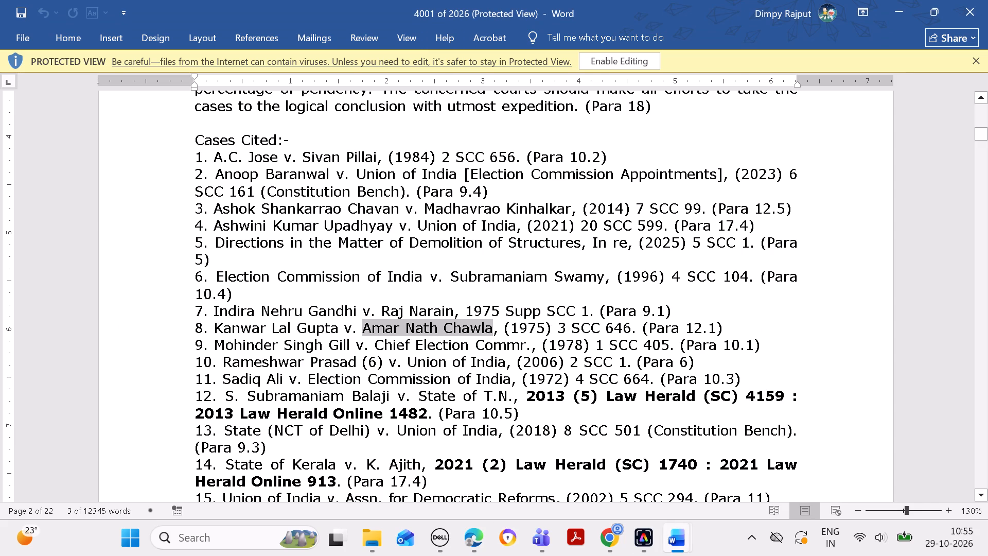
pyautogui.click(476, 544)
pyautogui.click(472, 533)
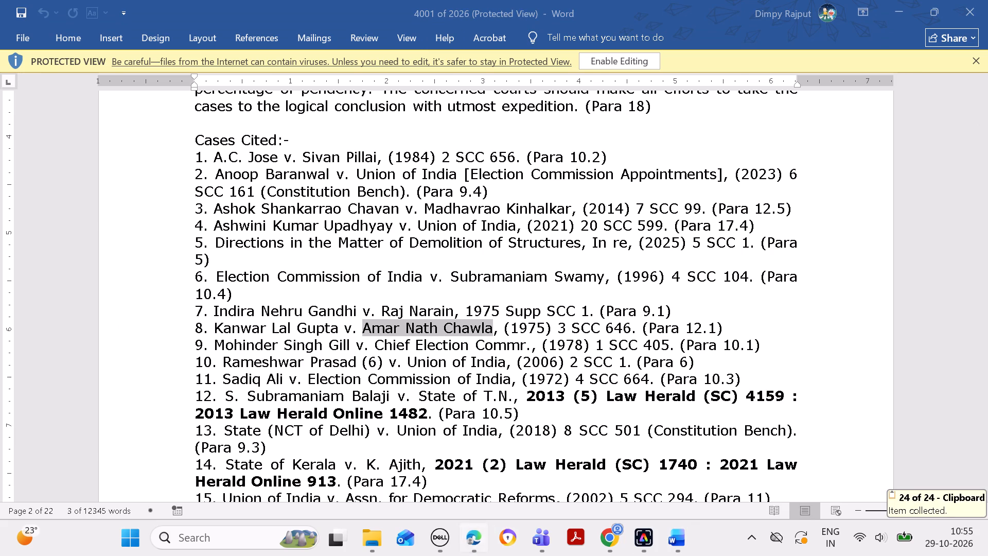
pyautogui.click(478, 541)
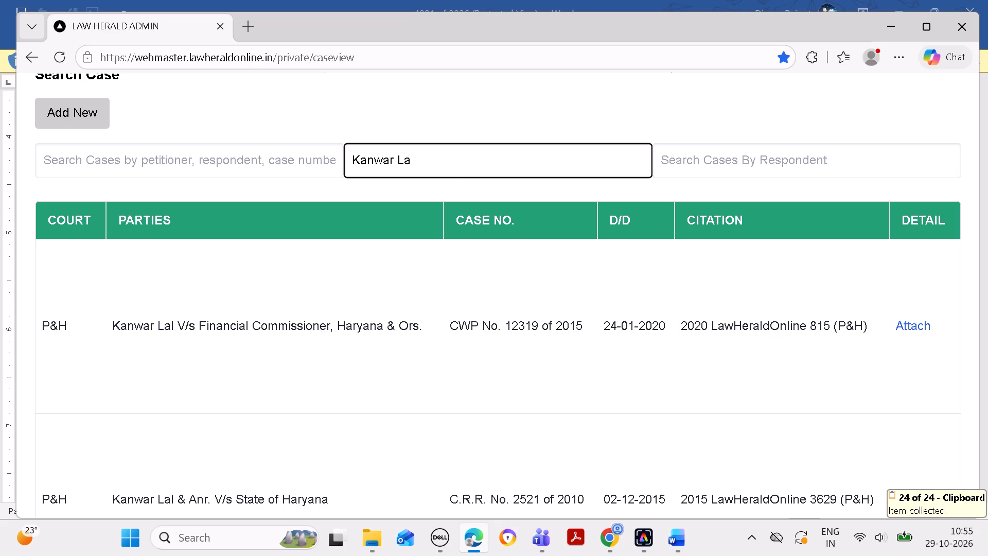
pyautogui.click(703, 162)
pyautogui.hotkey('ctrl', 'v')
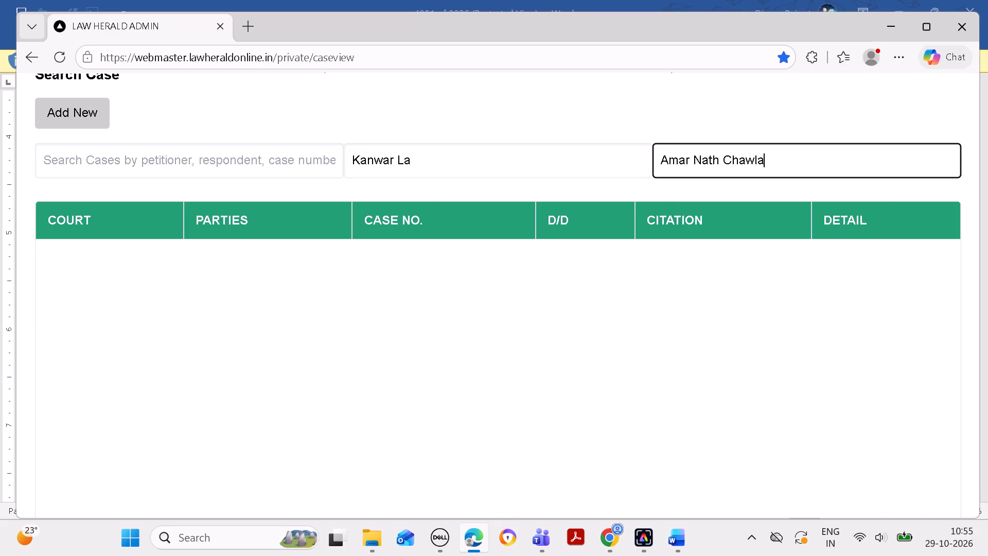
# Shorten the respondent search to "Amar" to look for broader matches for cited case 8.
pyautogui.press('BackSpace')
pyautogui.press('BackSpace')
pyautogui.press('BackSpace')
pyautogui.press('BackSpace')
pyautogui.press('BackSpace')
pyautogui.press('BackSpace')
pyautogui.press('BackSpace')
pyautogui.press('BackSpace')
pyautogui.press('BackSpace')
pyautogui.press('BackSpace')
pyautogui.press('BackSpace')
pyautogui.press('BackSpace')
# Start a new case for cited case 8 and fill in its respondent and petitioner names copied from the Word judgment.
pyautogui.click(93, 116)
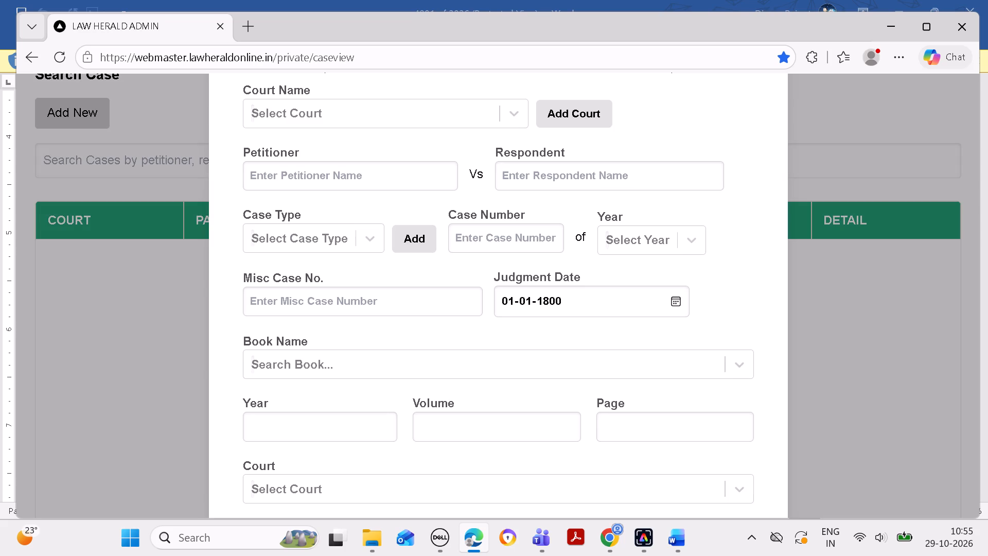
pyautogui.click(564, 164)
pyautogui.hotkey('ctrl', 'v')
pyautogui.click(690, 538)
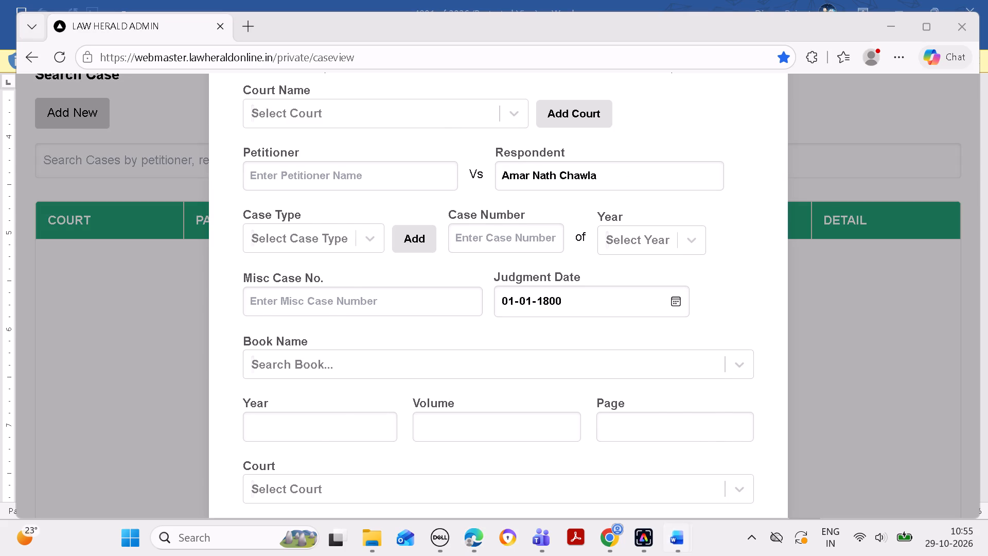
pyautogui.click(720, 472)
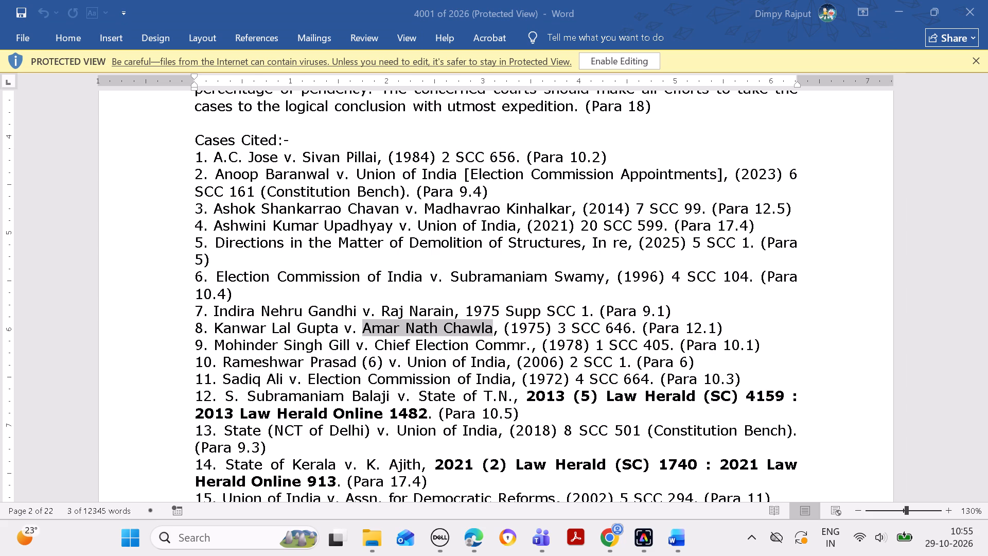
pyautogui.moveTo(215, 326); pyautogui.dragTo(345, 328)
pyautogui.hotkey('ctrl', 'c')
pyautogui.click(469, 528)
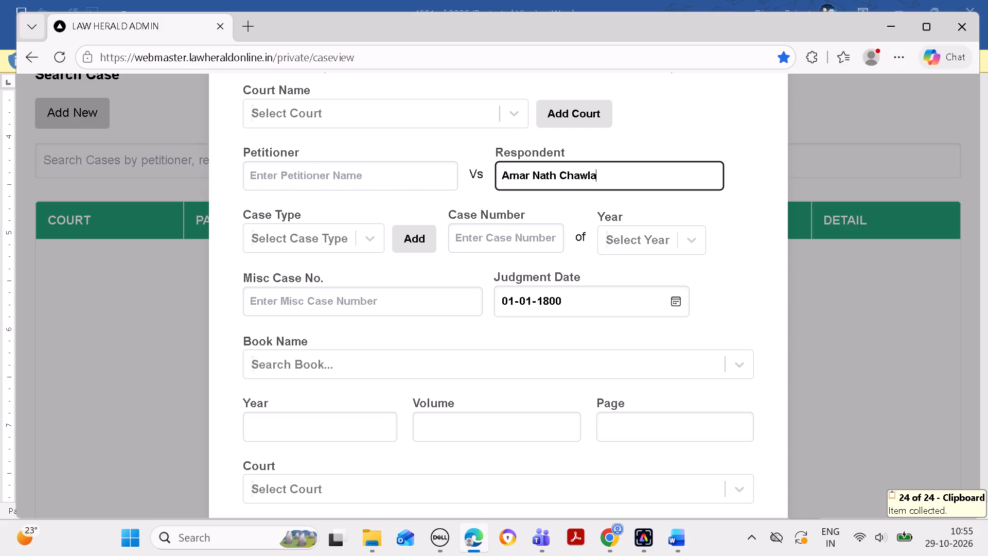
pyautogui.click(321, 182)
pyautogui.hotkey('ctrl', 'v')
# Copy the year 1975 of cited case 8 from the Word judgment into the new case's citation year.
pyautogui.click(682, 533)
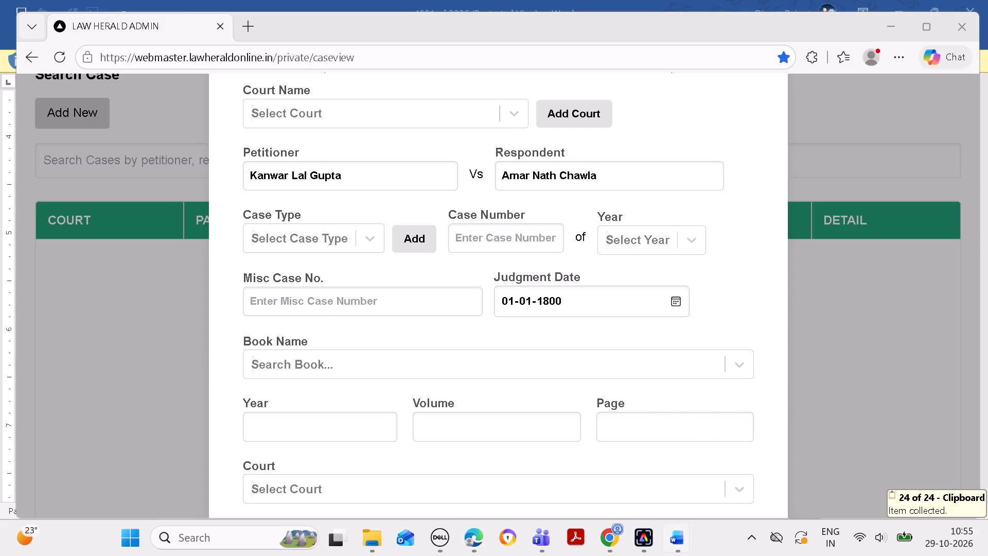
pyautogui.click(735, 461)
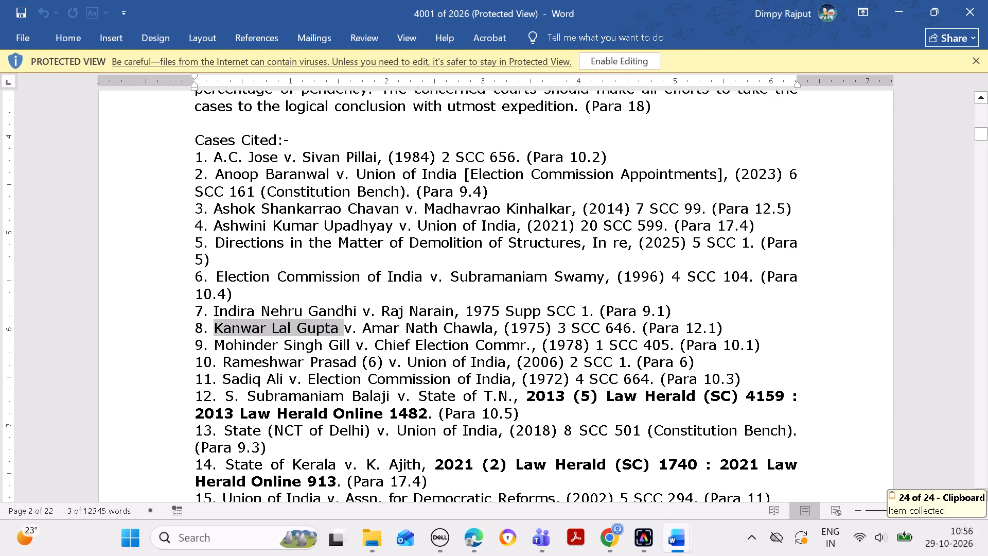
pyautogui.moveTo(510, 323); pyautogui.dragTo(543, 327)
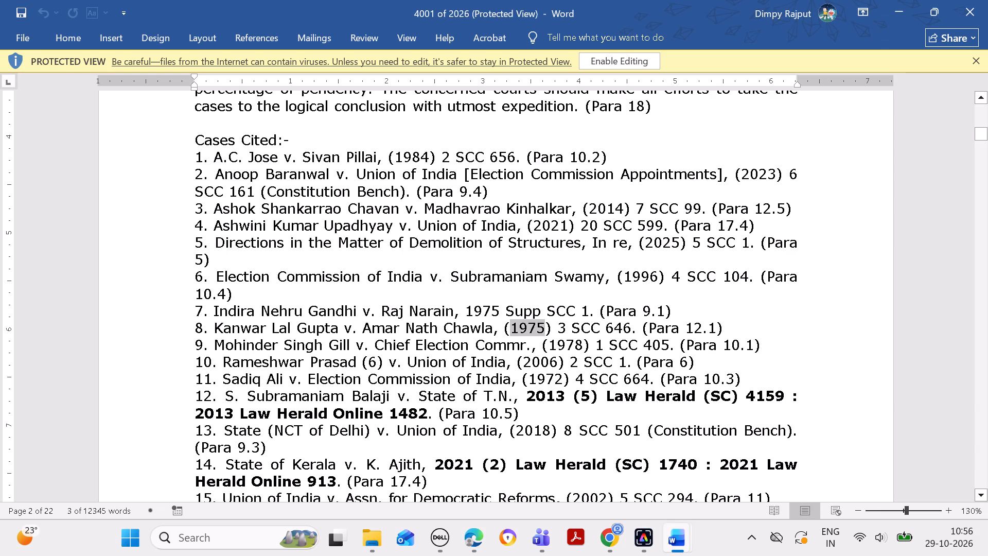
pyautogui.moveTo(543, 327); pyautogui.dragTo(544, 329)
pyautogui.hotkey('ctrl', 'c')
pyautogui.click(477, 541)
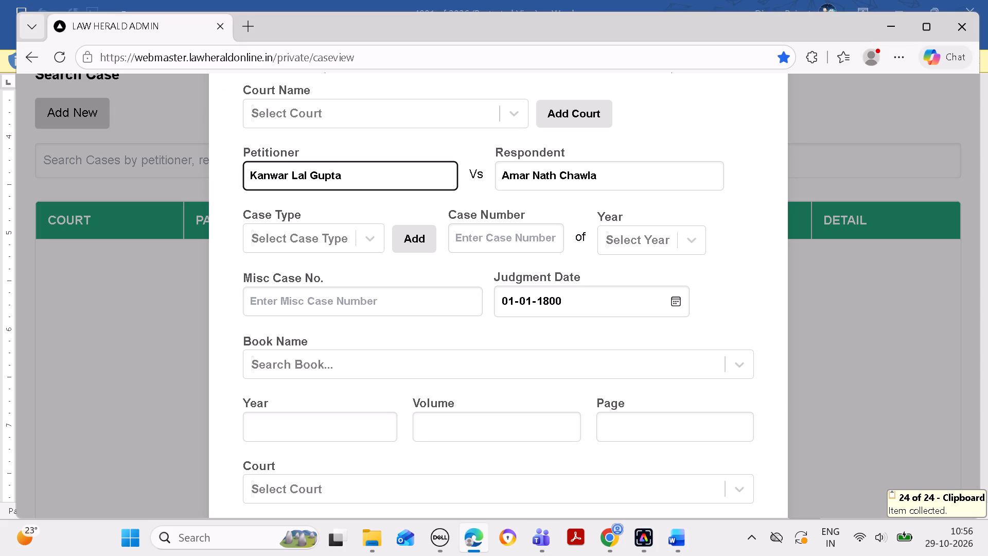
pyautogui.click(376, 419)
pyautogui.hotkey('ctrl', 'v')
# Copy volume number 3 of cited case 8 from the Word judgment into the new case's citation volume.
pyautogui.click(681, 545)
pyautogui.click(730, 473)
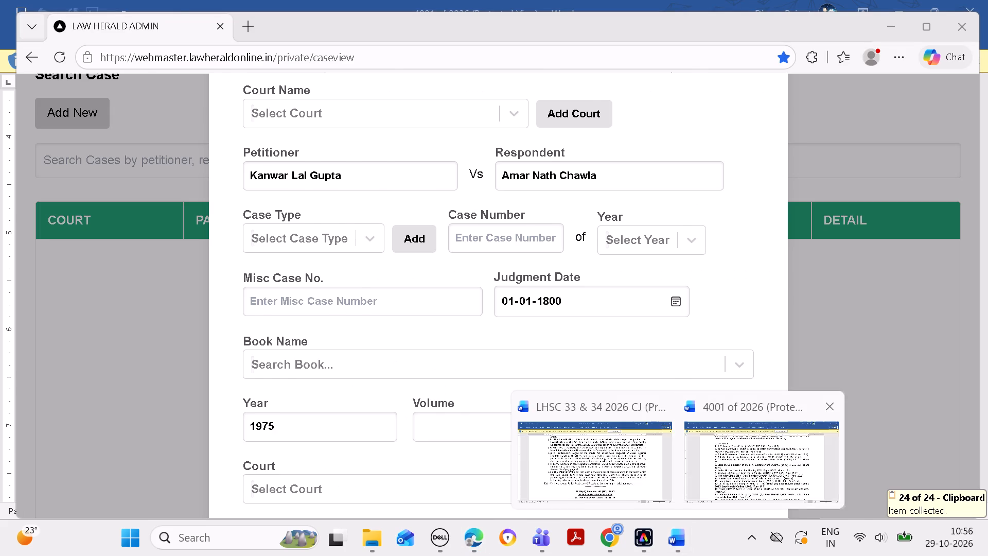
pyautogui.moveTo(557, 326); pyautogui.dragTo(559, 326)
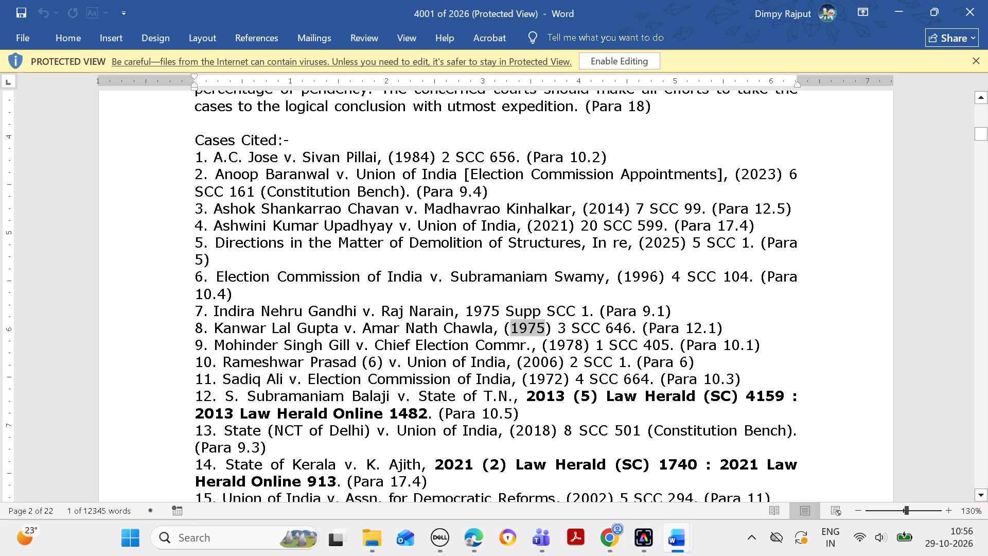
pyautogui.moveTo(559, 326); pyautogui.dragTo(568, 327)
pyautogui.hotkey('ctrl', 'c')
pyautogui.click(477, 547)
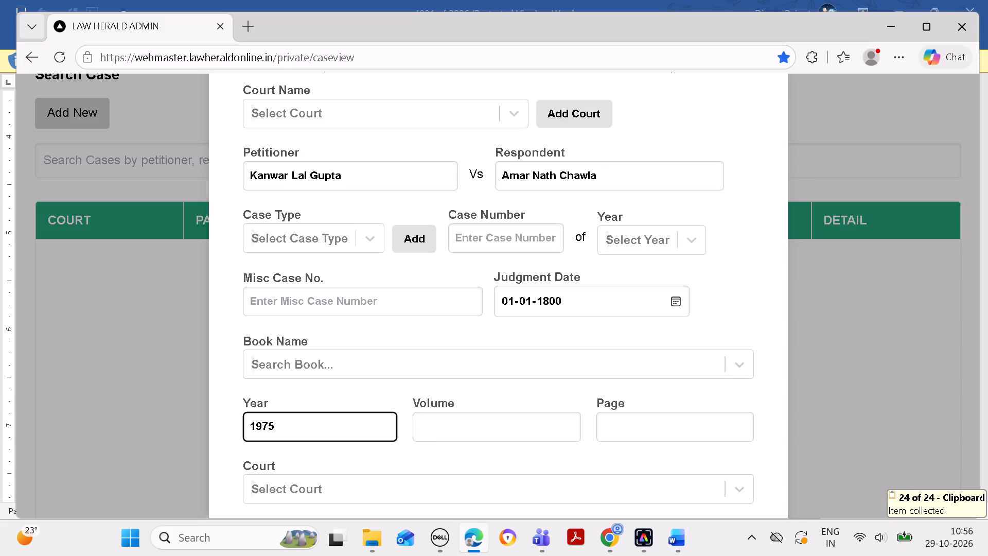
pyautogui.click(471, 437)
pyautogui.hotkey('ctrl', 'v')
# Copy the reporter abbreviation SCC of cited case 8 from the Word judgment and choose SCC as the book name.
pyautogui.click(687, 535)
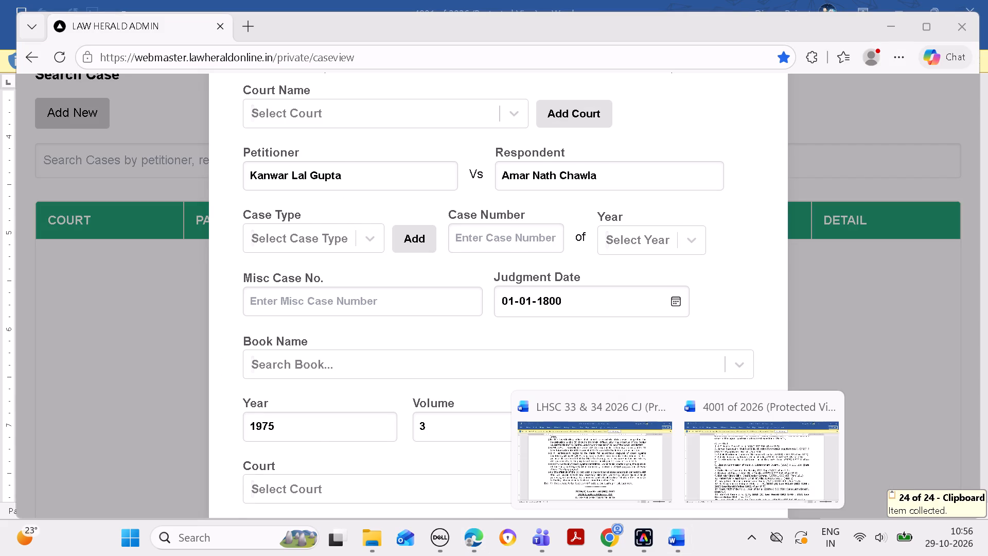
pyautogui.click(714, 482)
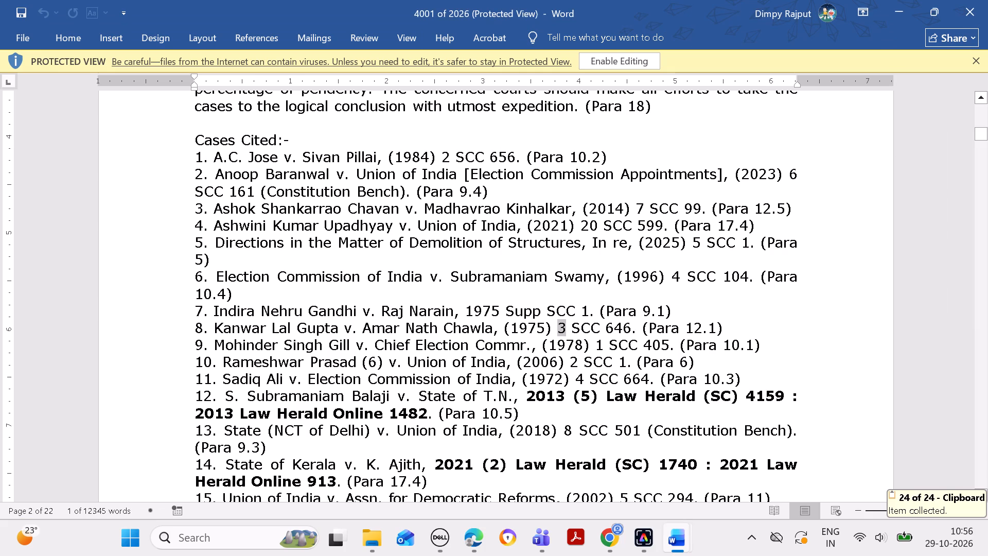
pyautogui.moveTo(571, 321); pyautogui.dragTo(595, 322)
pyautogui.hotkey('ctrl', 'c')
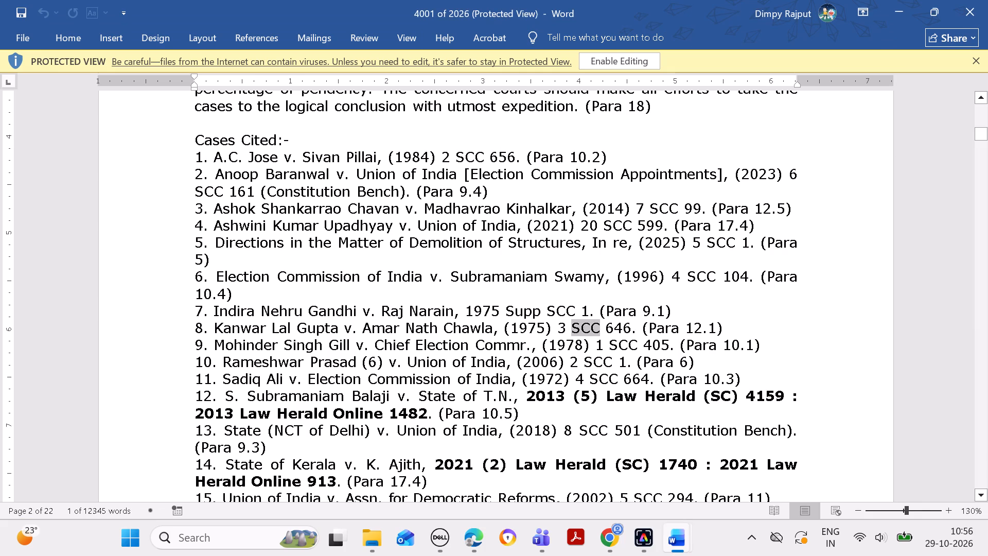
pyautogui.click(478, 537)
pyautogui.click(493, 360)
pyautogui.hotkey('ctrl', 'v')
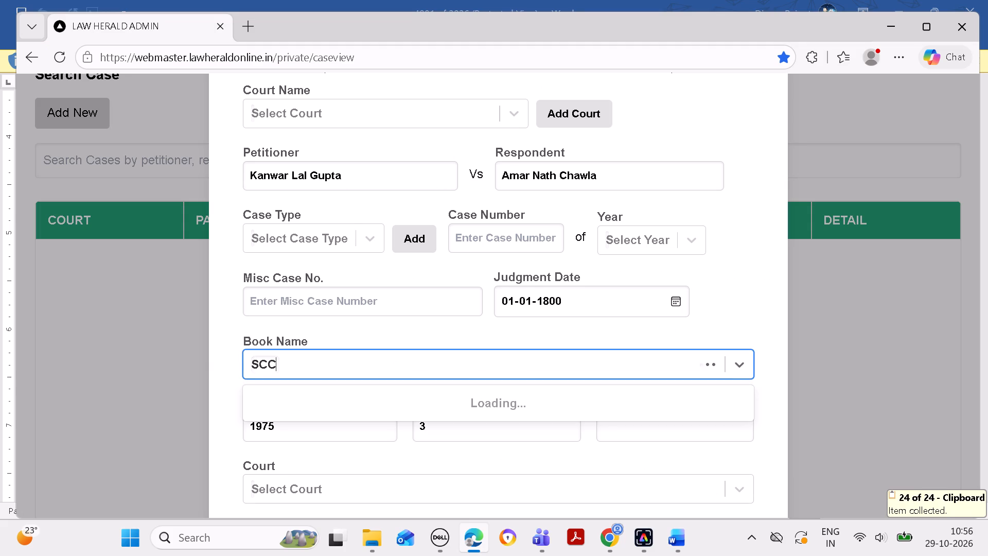
pyautogui.moveTo(753, 418); pyautogui.dragTo(756, 475)
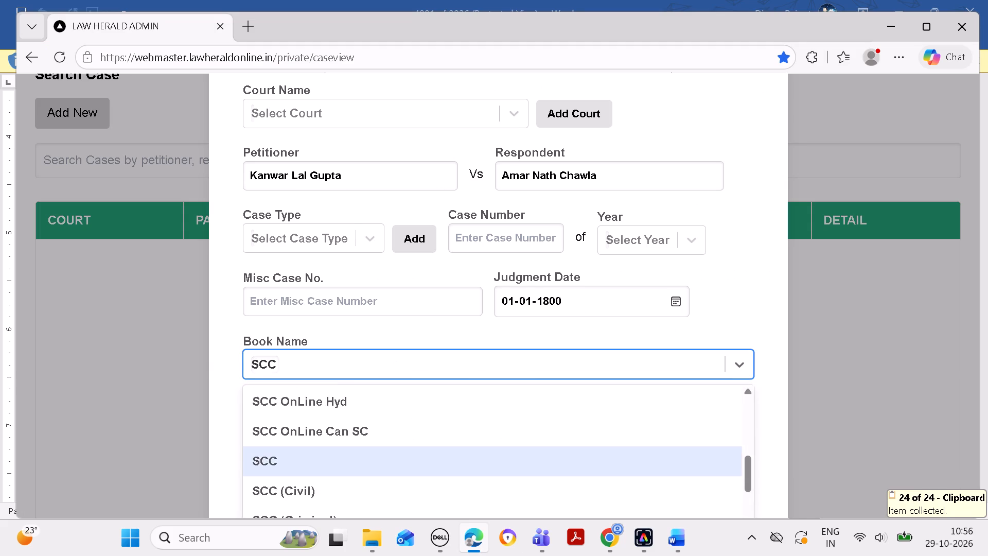
pyautogui.click(648, 463)
# Copy page number 646 of cited case 8 from the Word judgment into the new case's citation page.
pyautogui.click(676, 544)
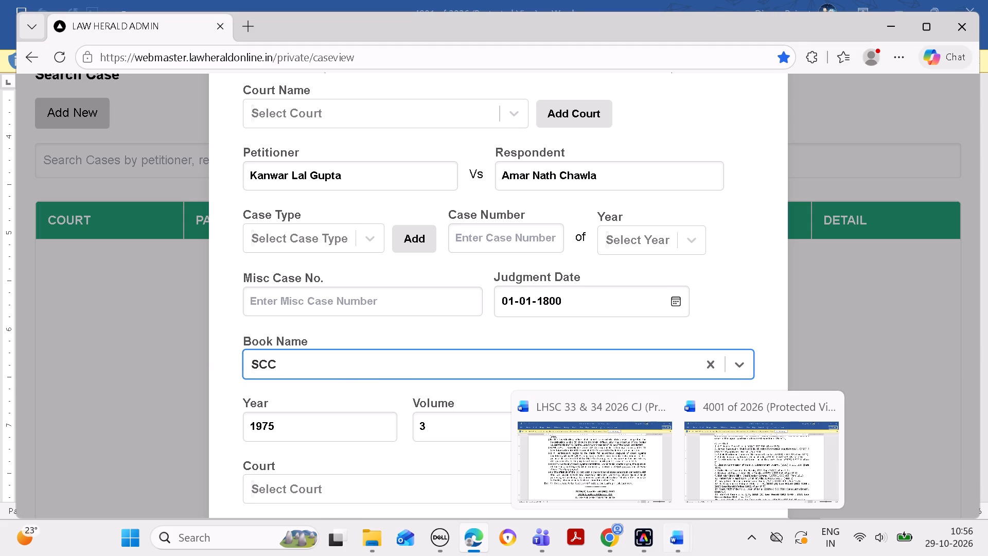
pyautogui.click(737, 492)
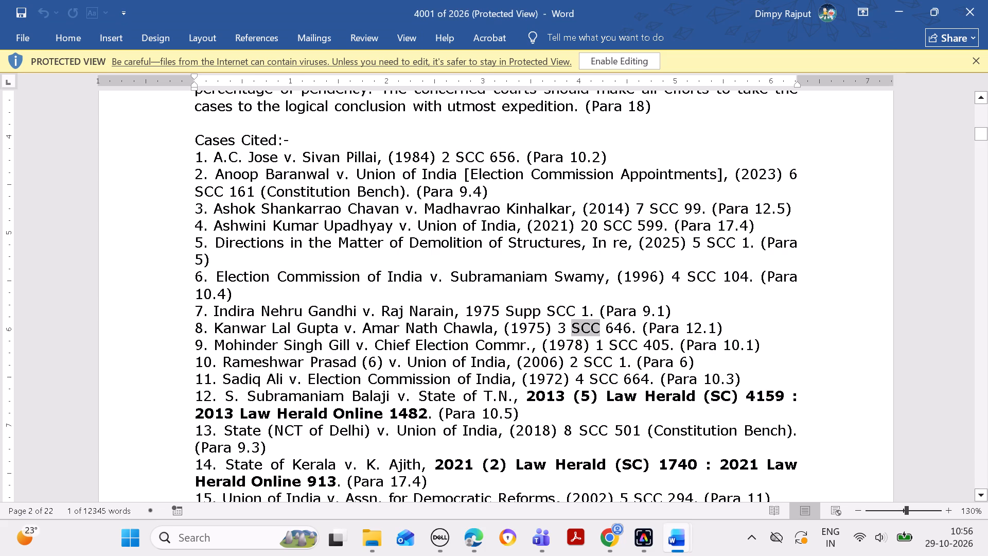
pyautogui.moveTo(609, 325); pyautogui.dragTo(627, 327)
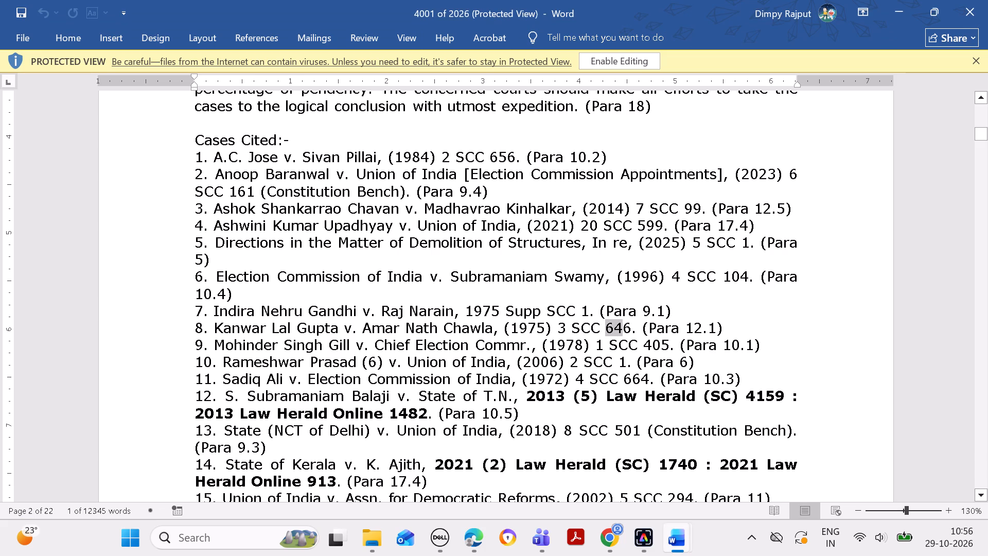
pyautogui.moveTo(627, 327); pyautogui.dragTo(630, 330)
pyautogui.hotkey('ctrl', 'c')
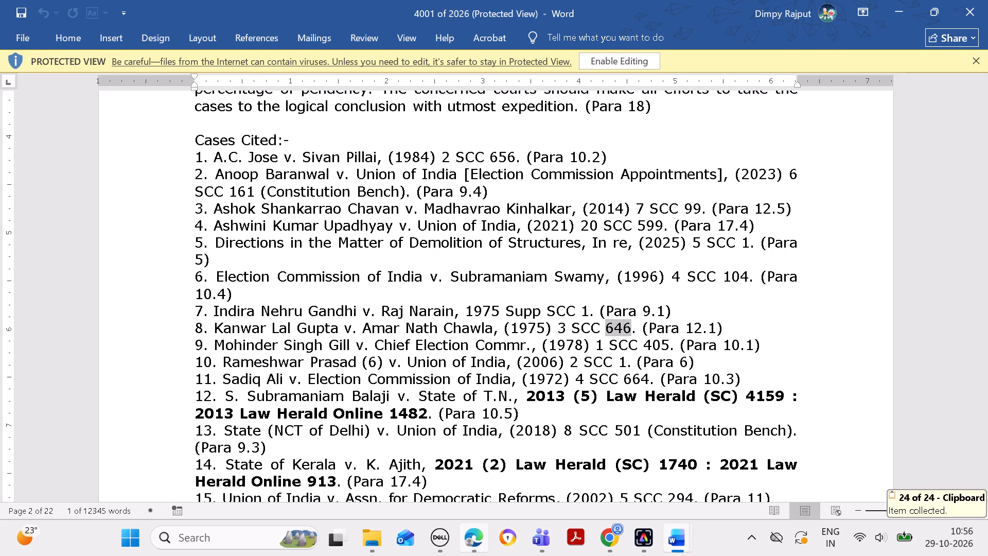
pyautogui.click(472, 538)
pyautogui.click(657, 429)
pyautogui.hotkey('ctrl', 'v')
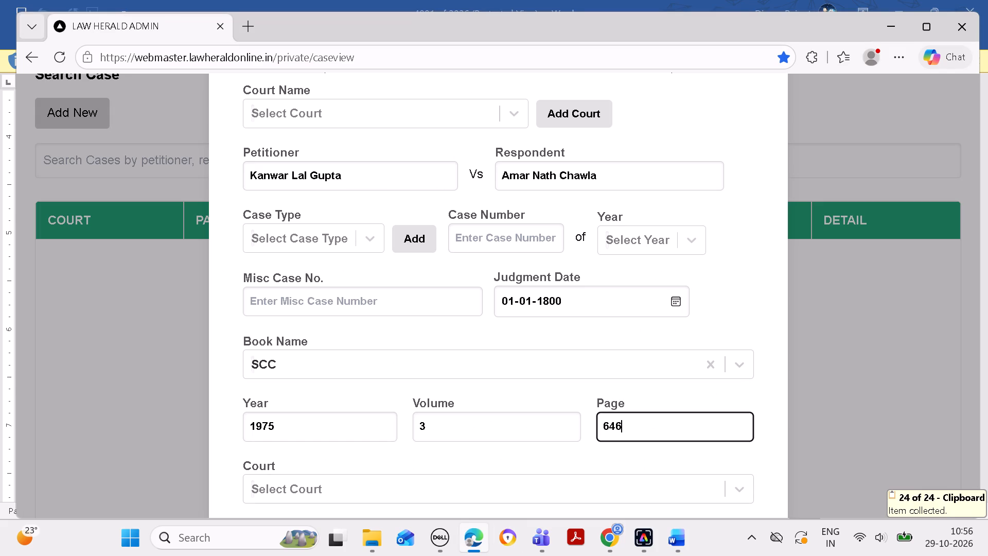
# Set the citation's court to the blank "( )" entry and check cited case 8 in the Word judgment.
pyautogui.click(645, 478)
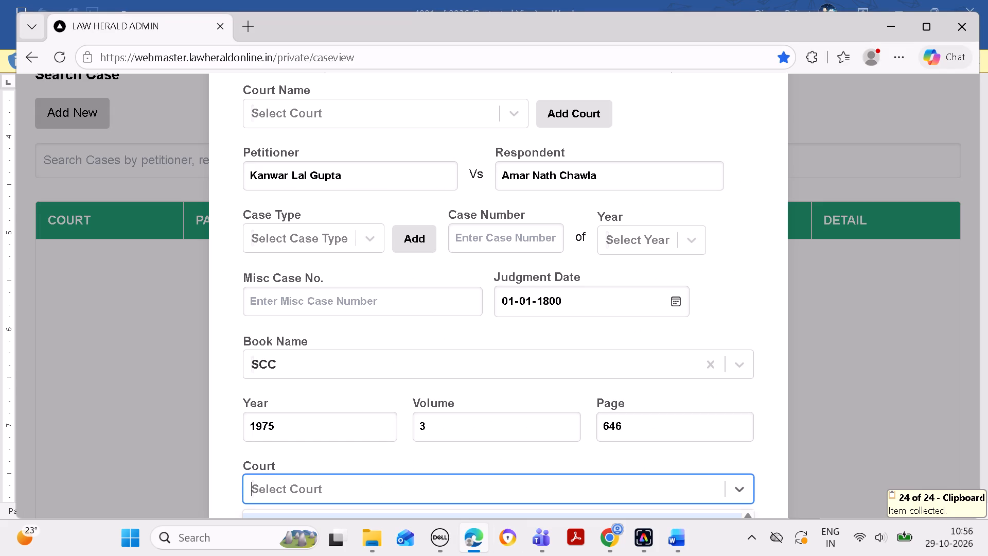
pyautogui.click(635, 513)
pyautogui.click(662, 549)
pyautogui.click(671, 540)
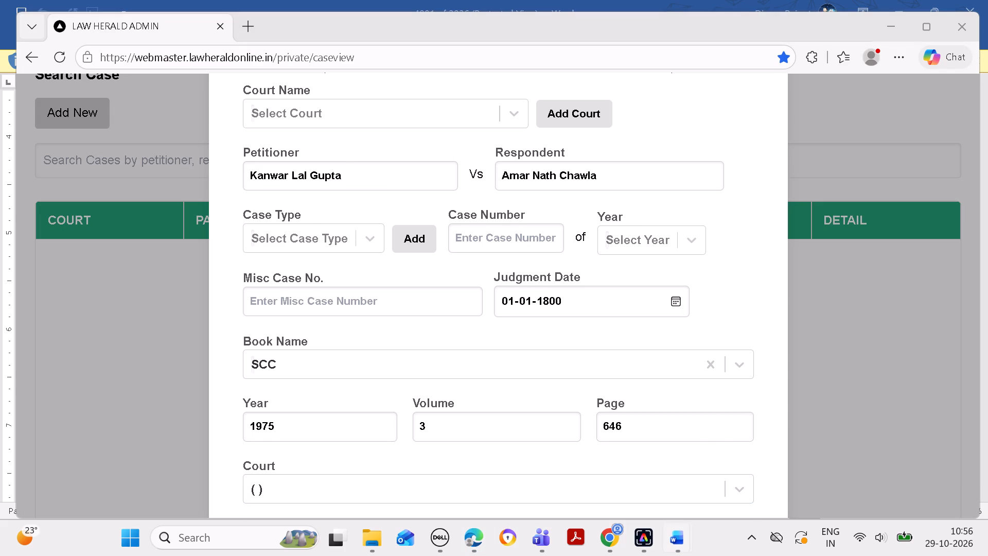
pyautogui.click(714, 481)
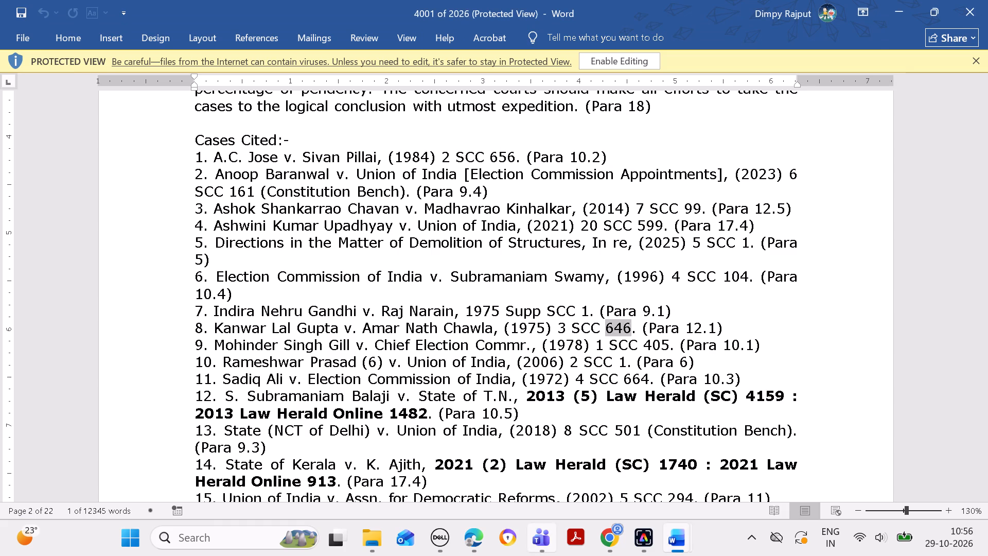
pyautogui.click(470, 540)
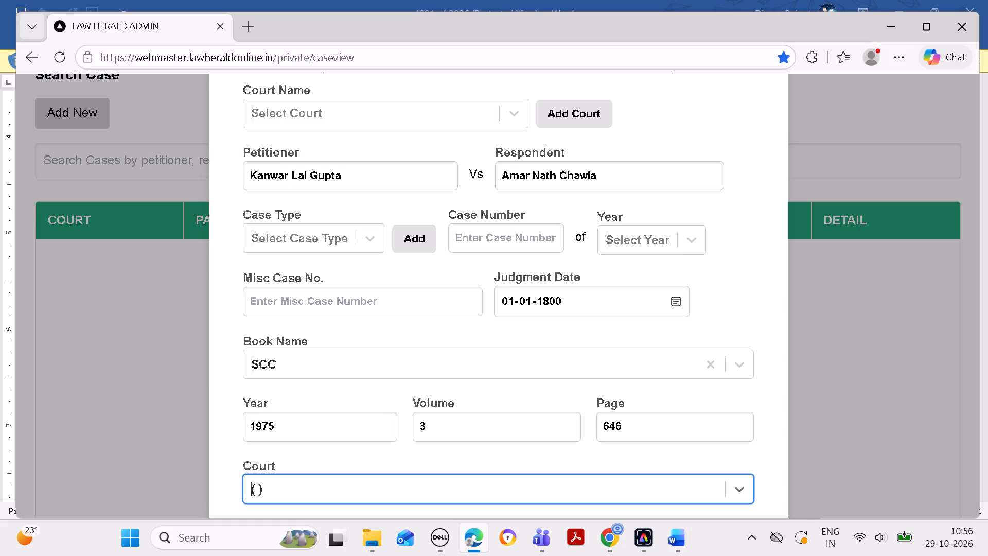
# Set the court name to IN THE SUPREME COURT OF INDIA (SC) and save the new case, attaching it as cited case 8.
pyautogui.click(451, 108)
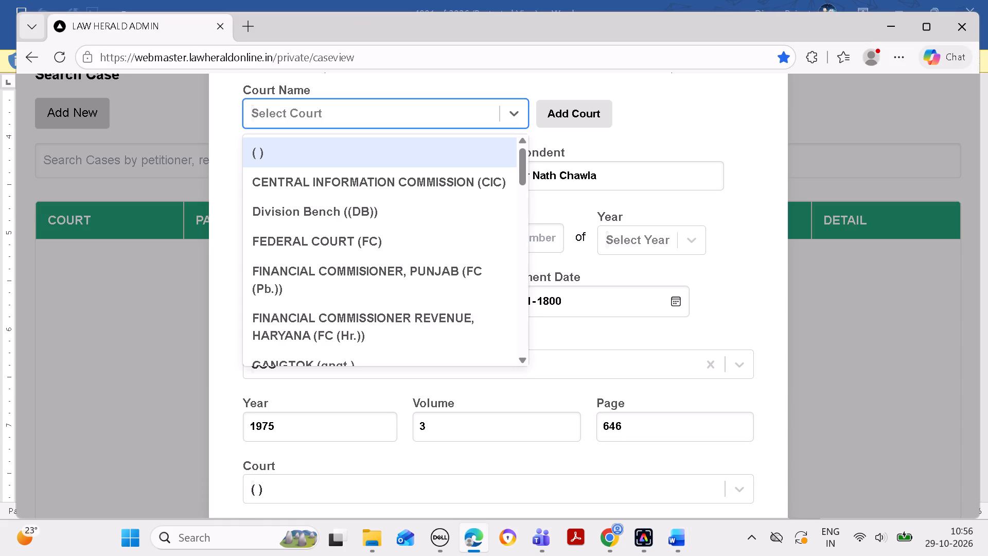
pyautogui.write('in the')
pyautogui.press('space')
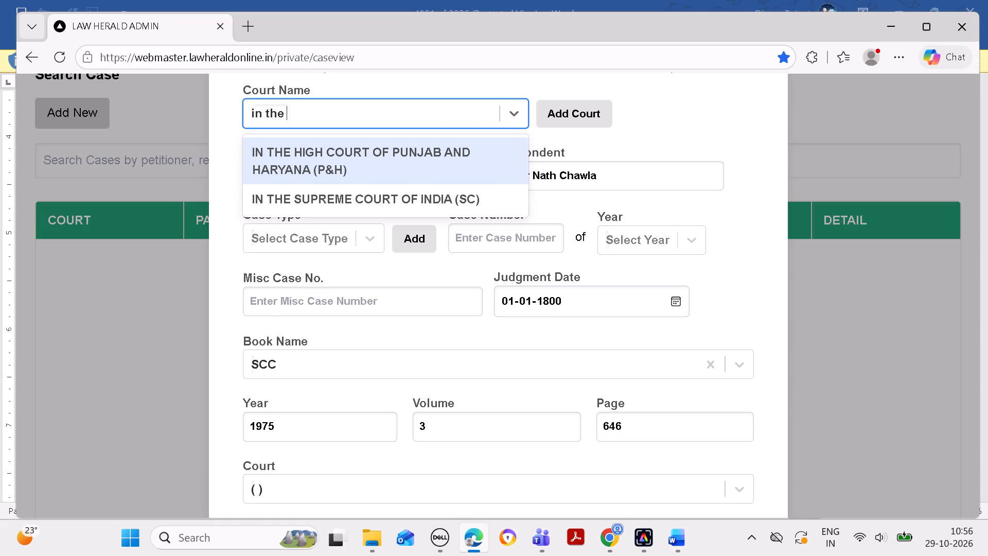
pyautogui.click(478, 194)
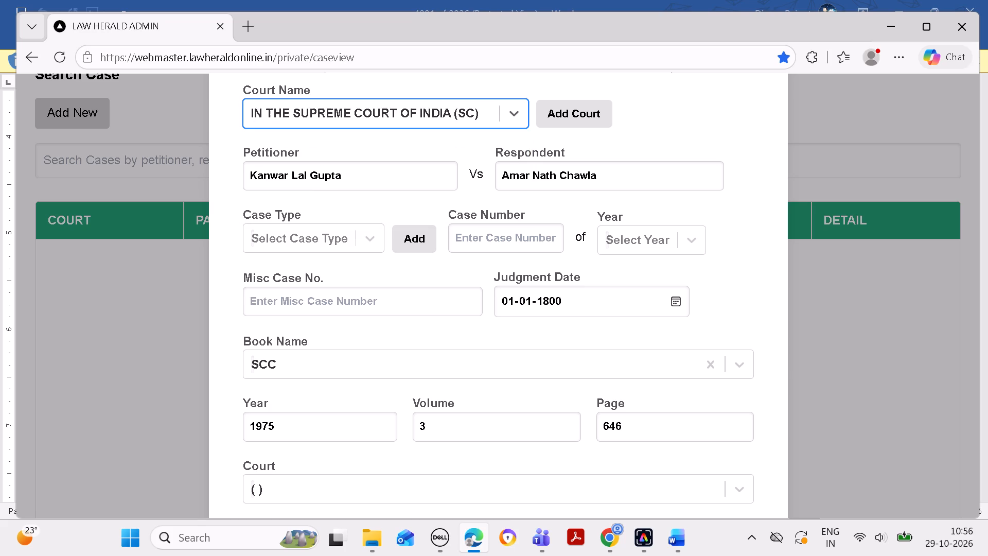
pyautogui.press('Return')
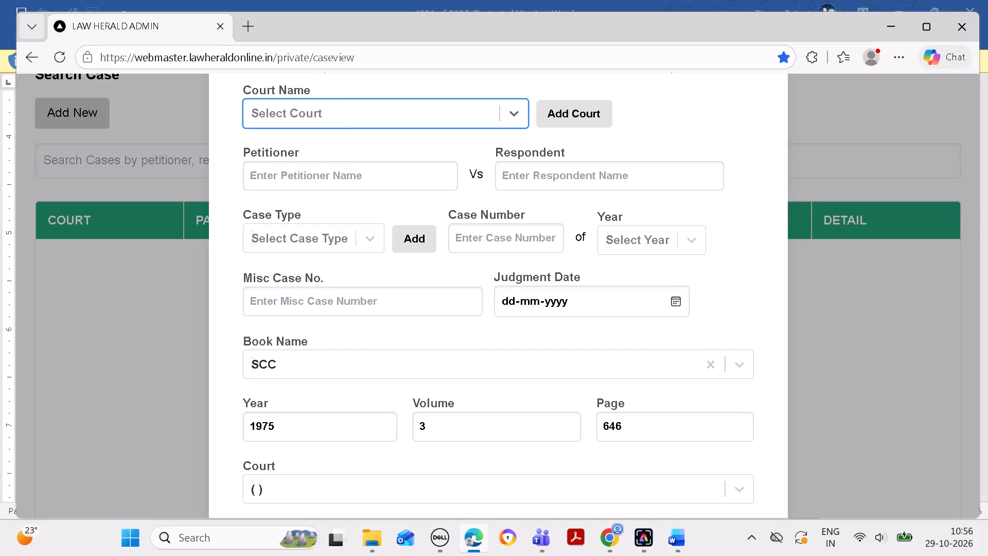
pyautogui.click(656, 159)
pyautogui.click(649, 161)
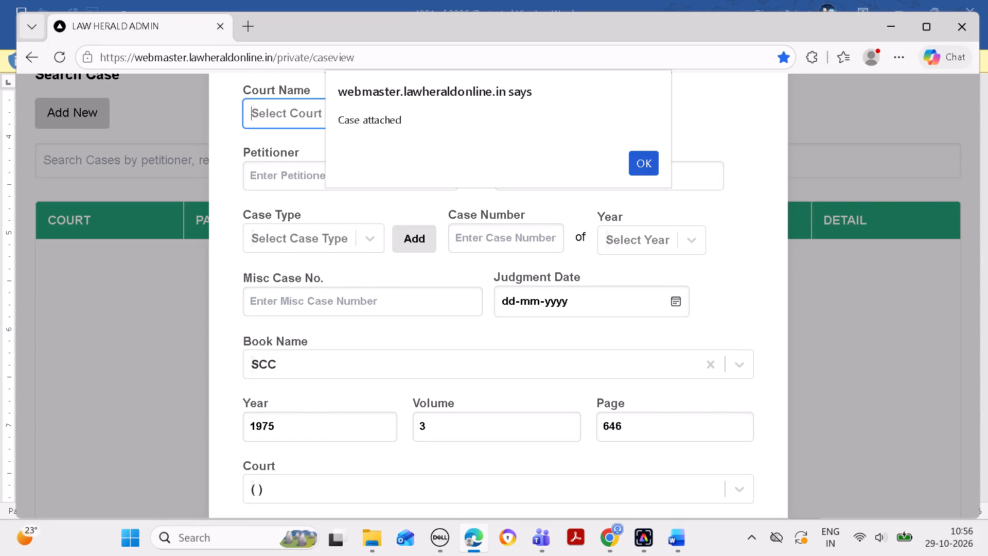
# Copy the petitioner of cited case 9 from the Word judgment and search cases by it, replacing both old search filters.
pyautogui.scroll(-10, 654, 248)
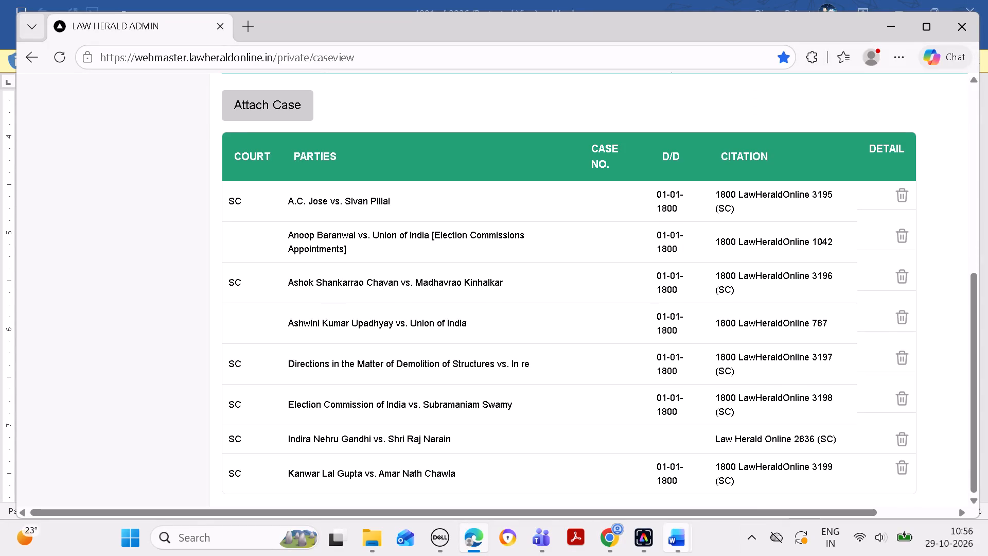
pyautogui.click(685, 537)
pyautogui.click(719, 468)
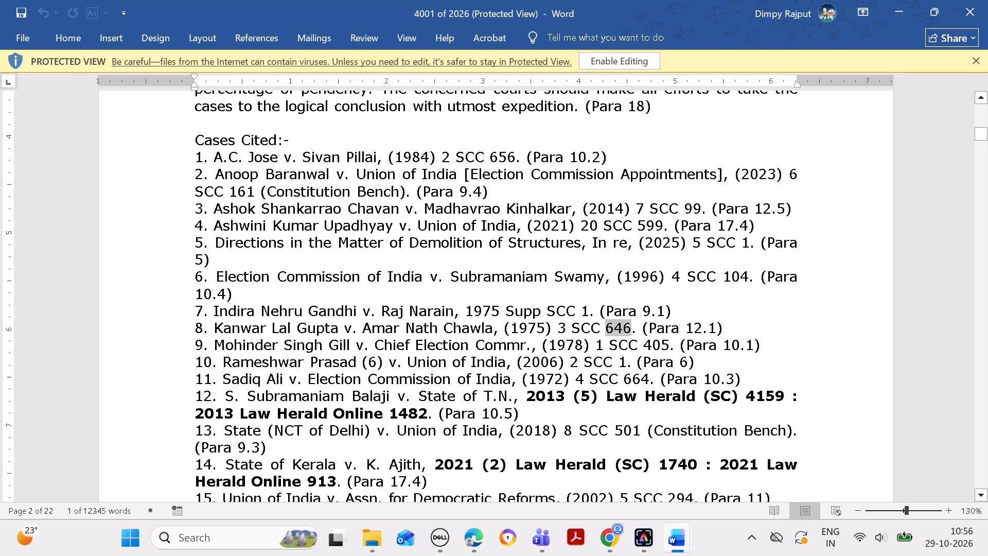
pyautogui.moveTo(215, 340); pyautogui.dragTo(347, 346)
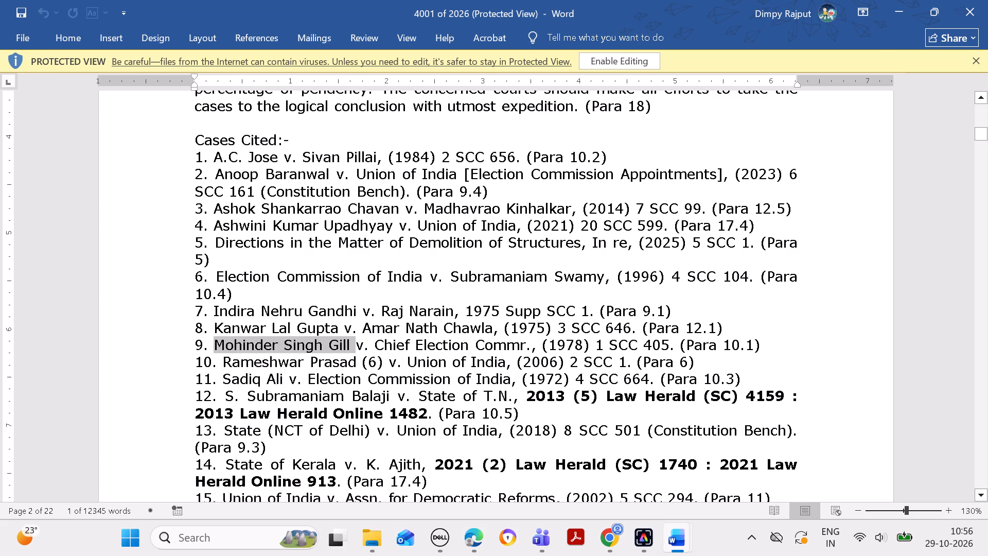
pyautogui.moveTo(347, 346); pyautogui.dragTo(348, 348)
pyautogui.hotkey('ctrl', 'c')
pyautogui.click(487, 537)
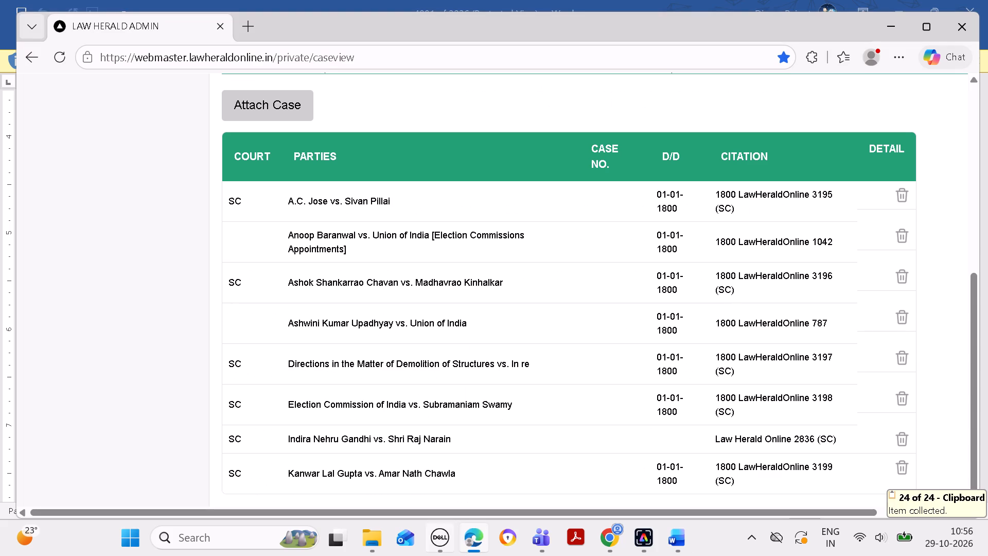
pyautogui.click(275, 118)
pyautogui.moveTo(418, 161); pyautogui.dragTo(418, 160)
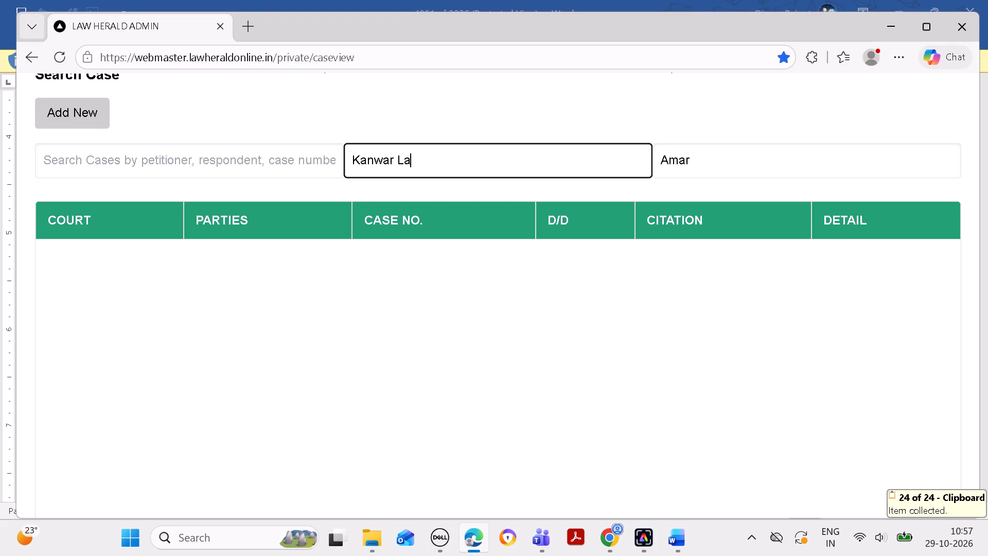
pyautogui.moveTo(418, 160); pyautogui.dragTo(284, 170)
pyautogui.press('BackSpace')
pyautogui.moveTo(701, 157); pyautogui.dragTo(584, 163)
pyautogui.press('BackSpace')
pyautogui.click(542, 152)
pyautogui.hotkey('ctrl', 'v')
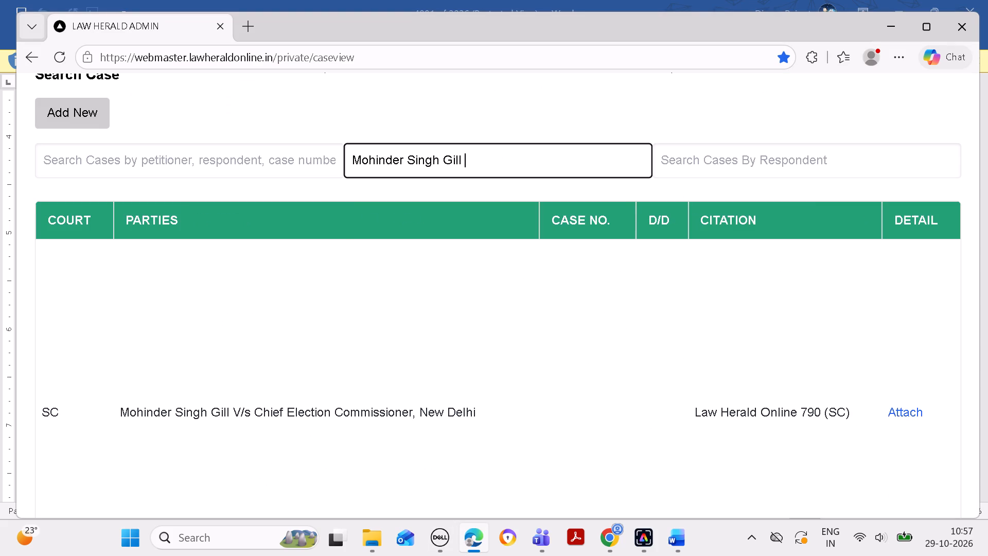
# Check cited case 9 in the Word judgment and attach the matching Supreme Court case against the Chief Election Commissioner, New Delhi.
pyautogui.click(677, 547)
pyautogui.click(740, 472)
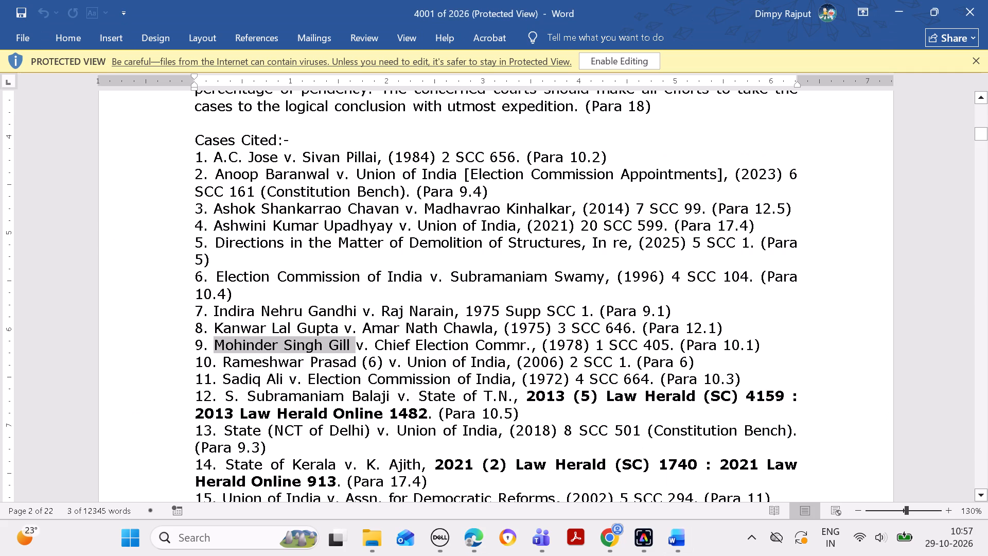
pyautogui.click(471, 545)
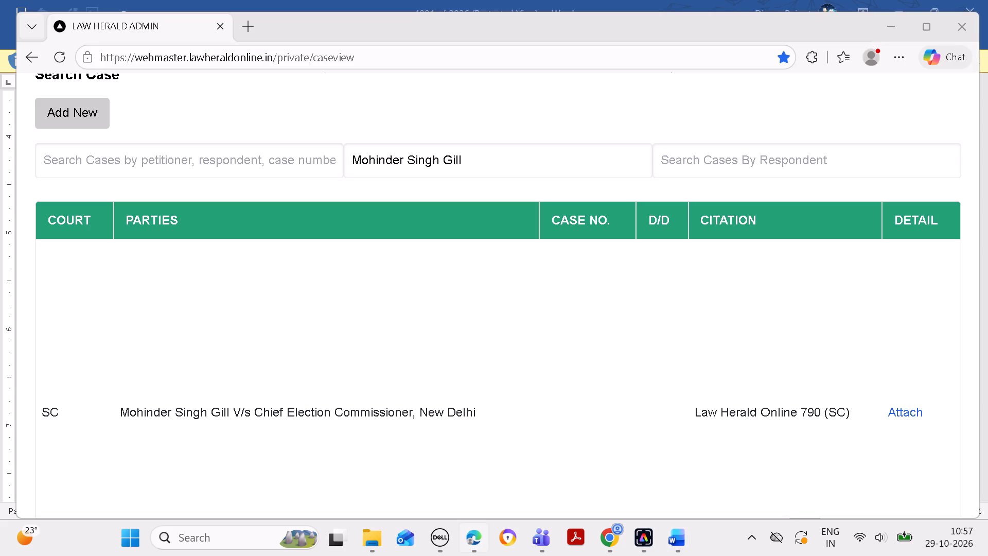
pyautogui.click(904, 414)
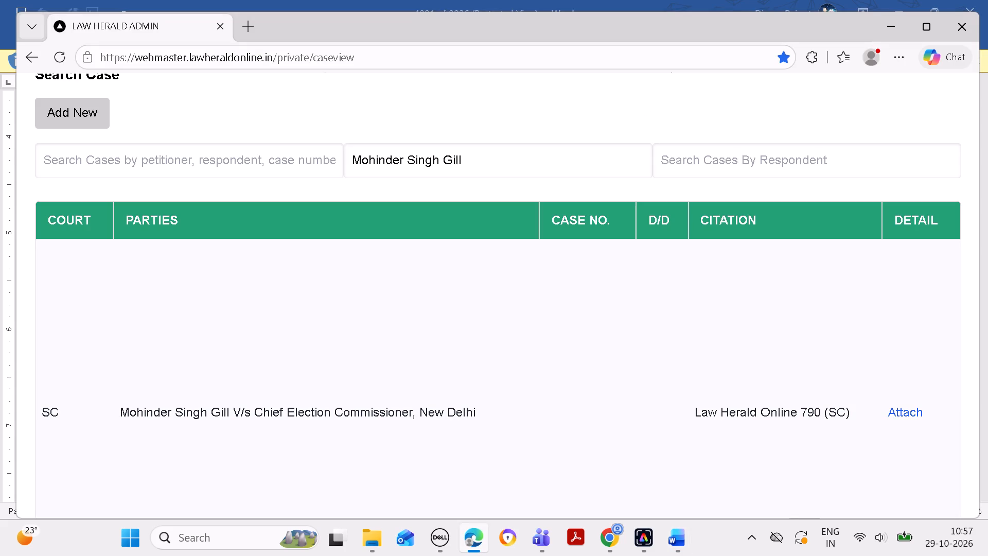
pyautogui.click(637, 166)
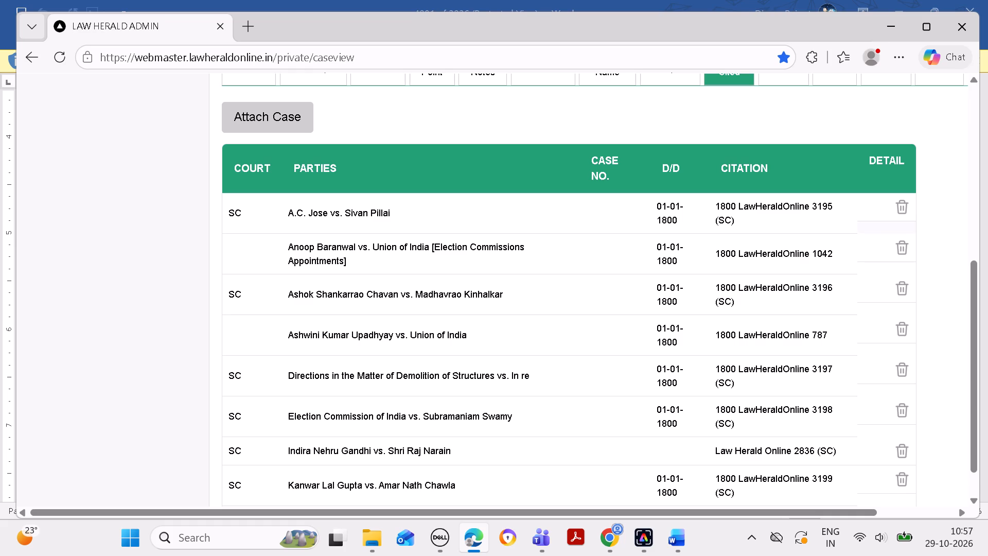
pyautogui.scroll(-5, 623, 350)
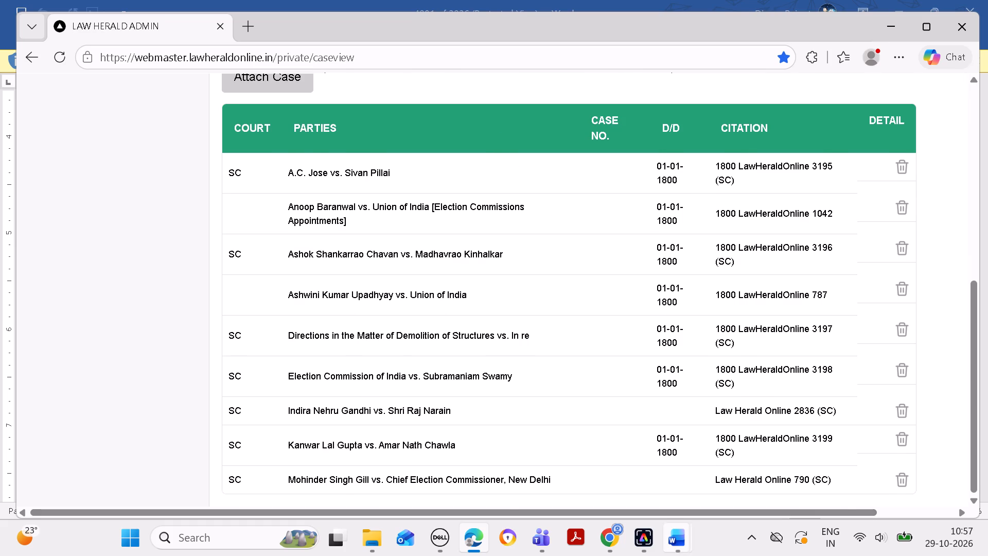
# Copy the petitioner of cited case 10 from the Word judgment, search cases by it, and compare the results with the judgment's entry.
pyautogui.click(670, 534)
pyautogui.click(766, 477)
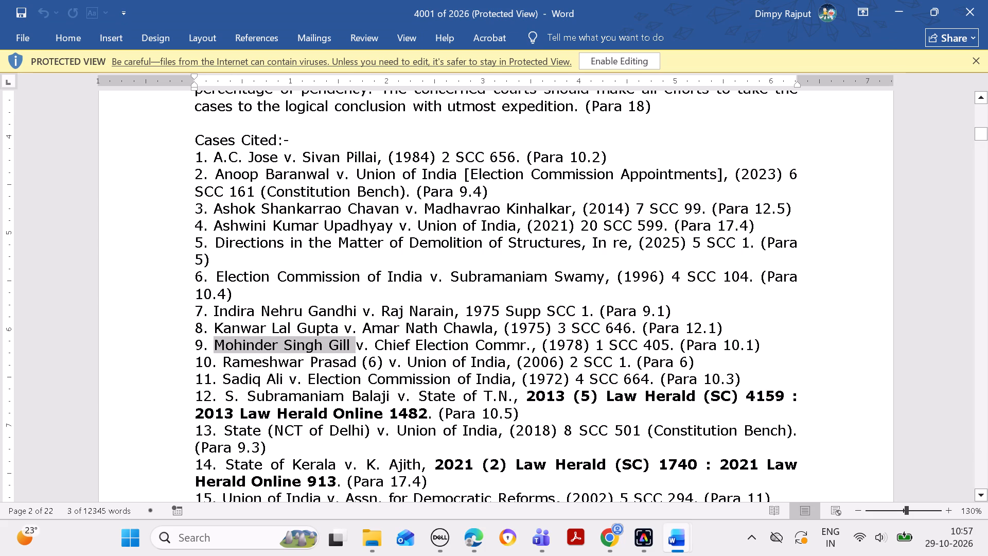
pyautogui.moveTo(224, 359); pyautogui.dragTo(285, 357)
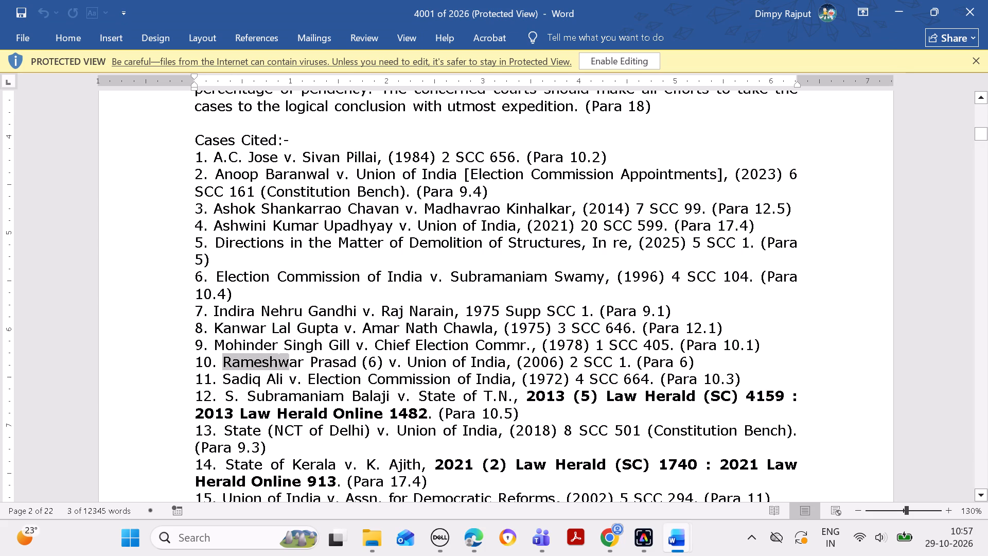
pyautogui.moveTo(285, 357); pyautogui.dragTo(342, 359)
pyautogui.hotkey('ctrl', 'c')
pyautogui.click(464, 542)
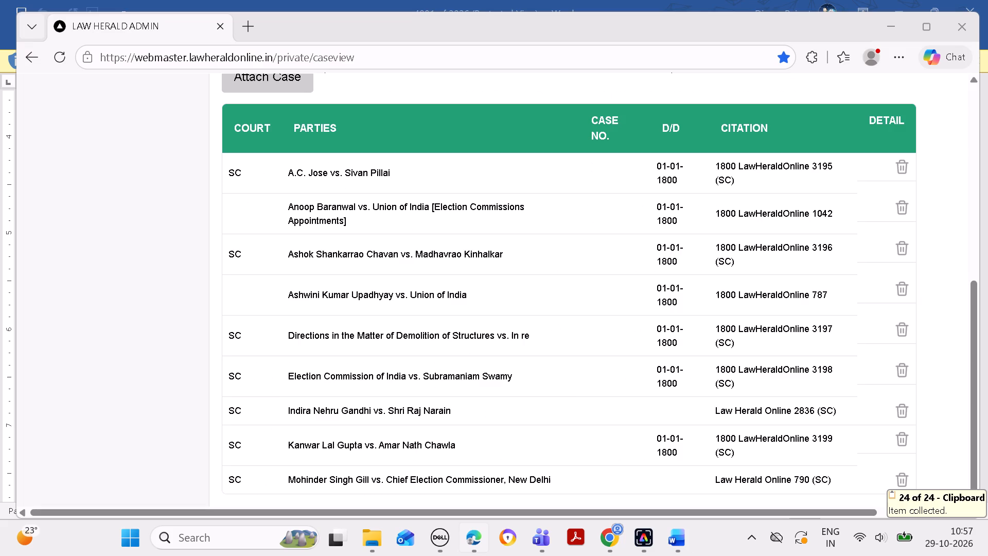
pyautogui.scroll(3, 457, 482)
pyautogui.click(306, 462)
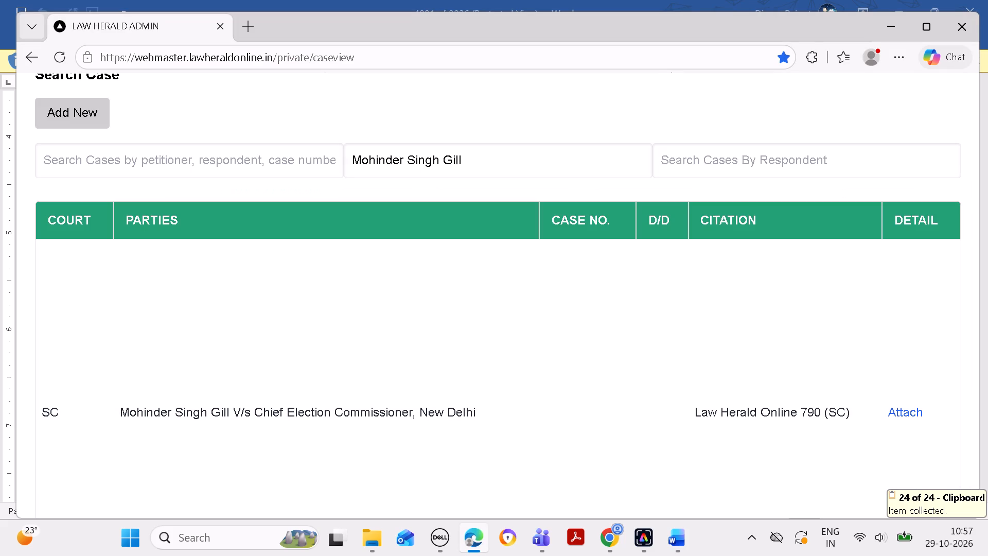
pyautogui.moveTo(473, 163); pyautogui.dragTo(340, 148)
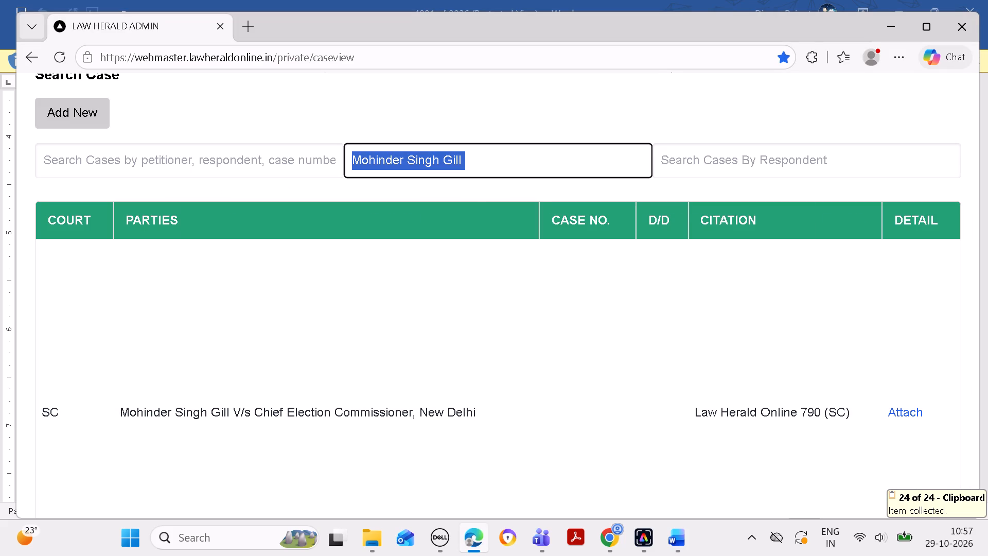
pyautogui.press('BackSpace')
pyautogui.hotkey('ctrl', 'v')
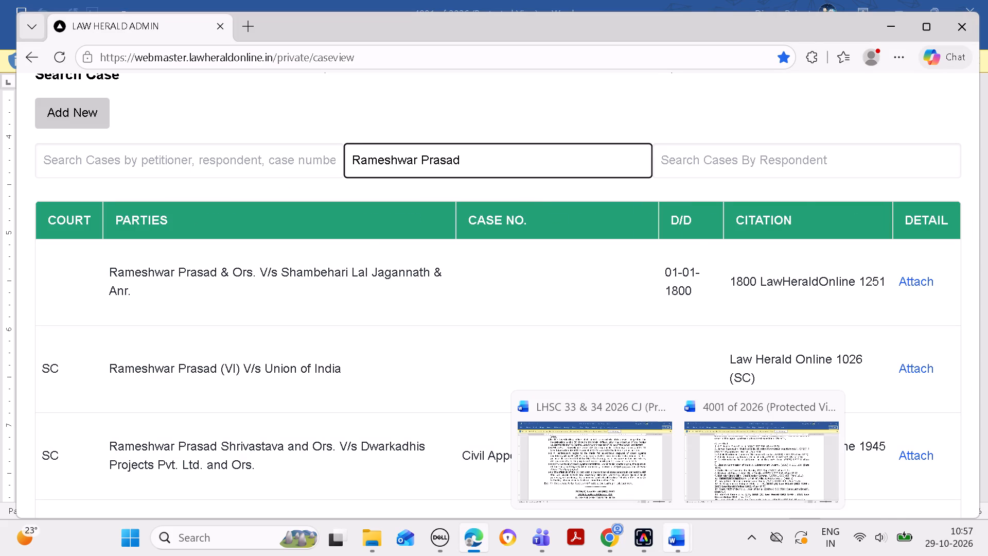
pyautogui.click(723, 462)
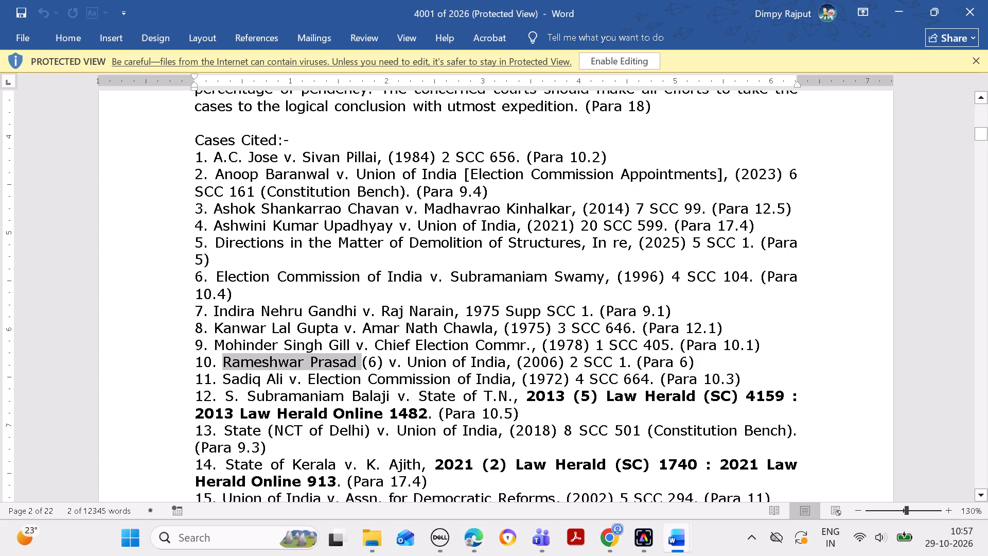
pyautogui.click(476, 533)
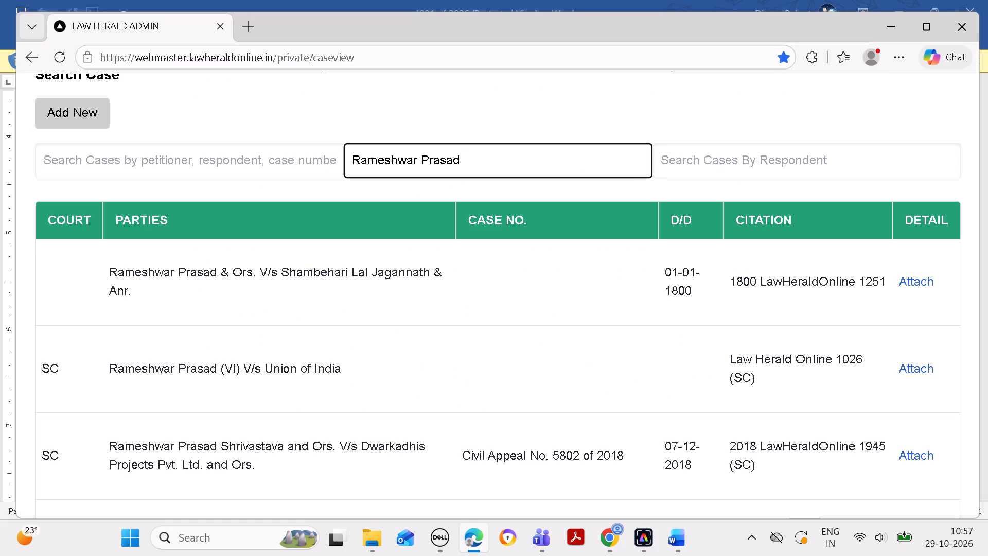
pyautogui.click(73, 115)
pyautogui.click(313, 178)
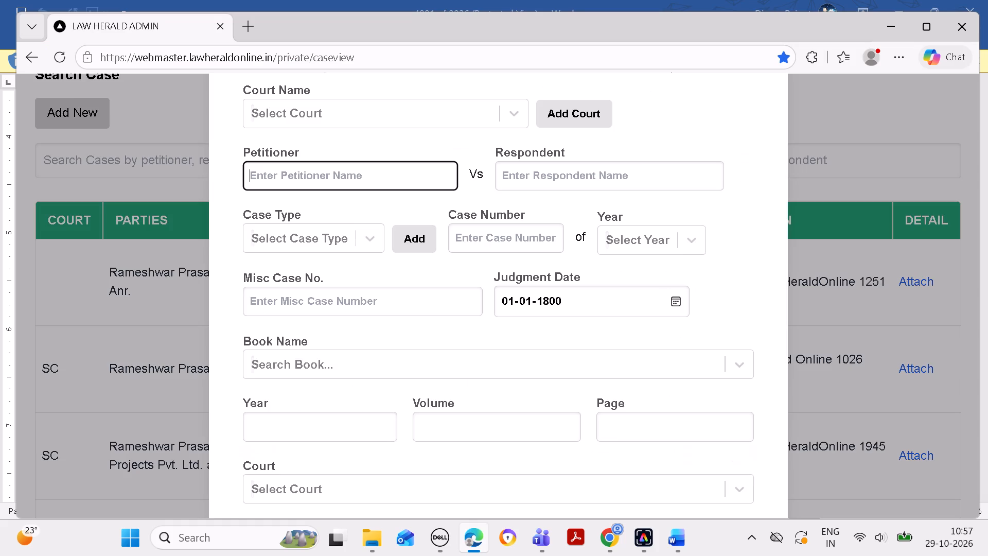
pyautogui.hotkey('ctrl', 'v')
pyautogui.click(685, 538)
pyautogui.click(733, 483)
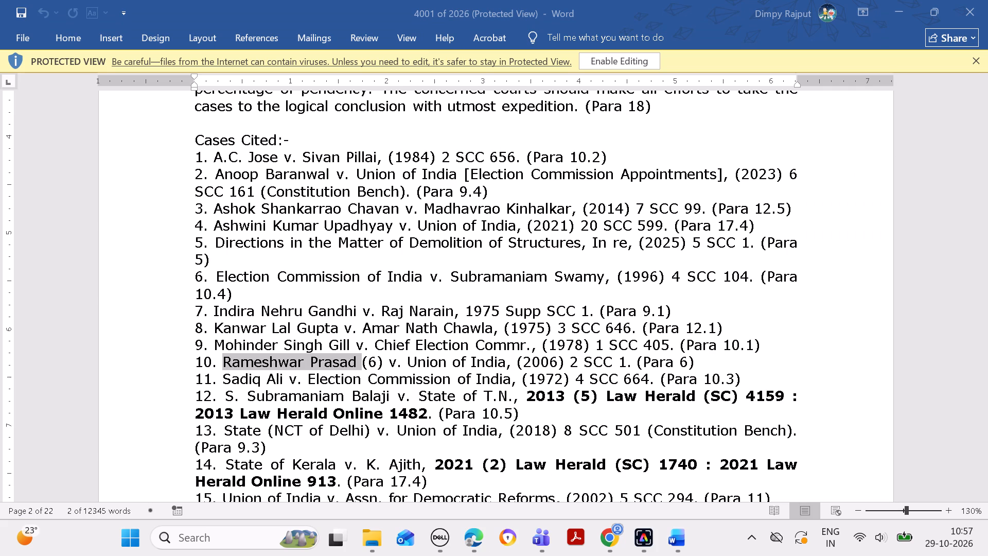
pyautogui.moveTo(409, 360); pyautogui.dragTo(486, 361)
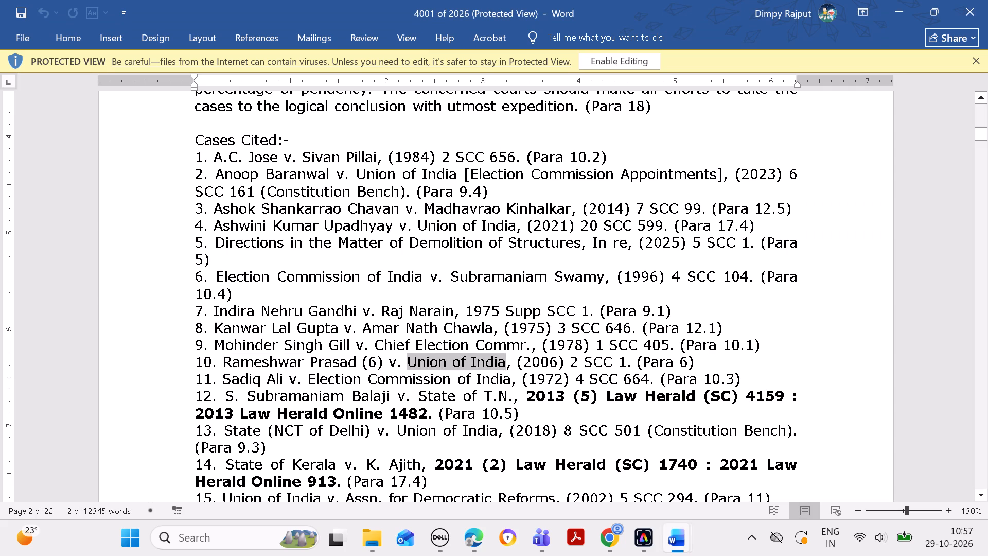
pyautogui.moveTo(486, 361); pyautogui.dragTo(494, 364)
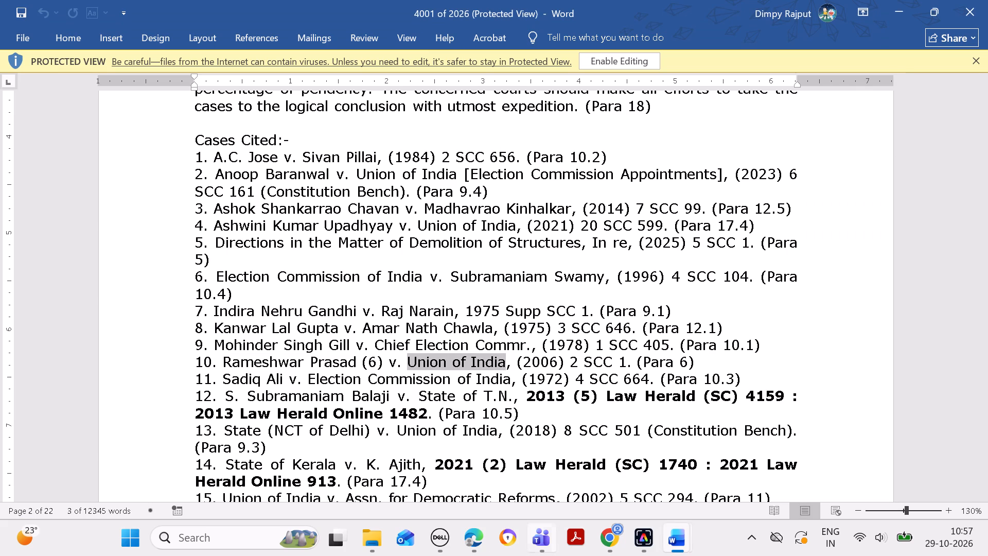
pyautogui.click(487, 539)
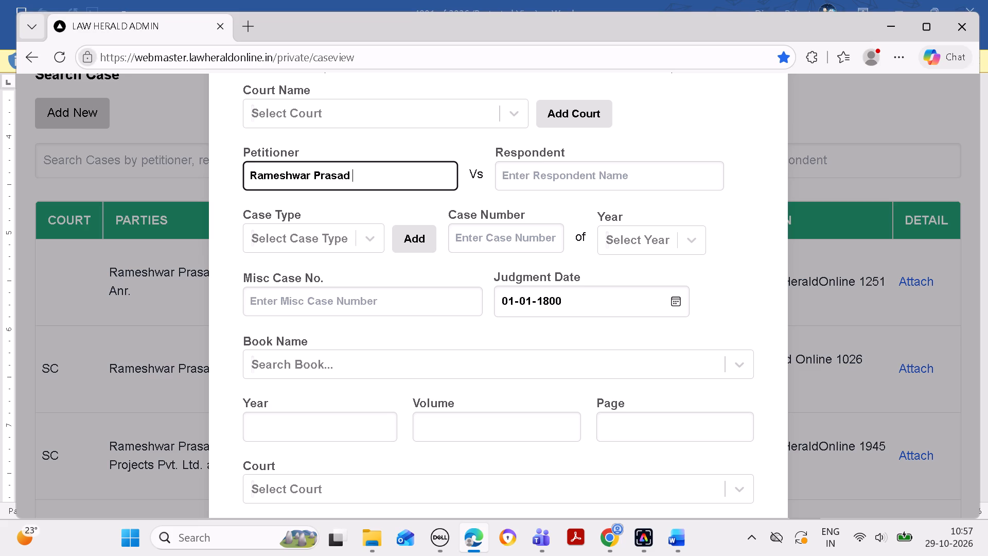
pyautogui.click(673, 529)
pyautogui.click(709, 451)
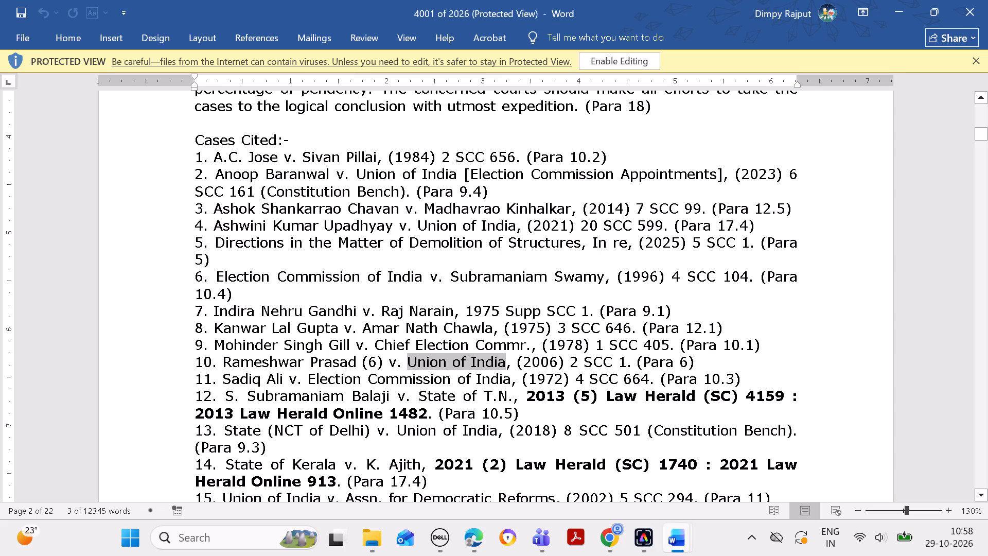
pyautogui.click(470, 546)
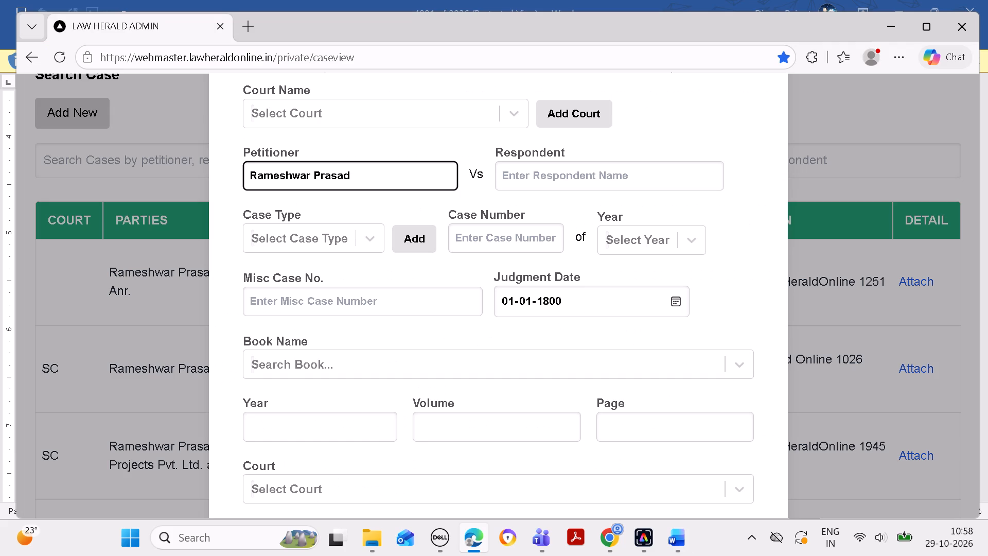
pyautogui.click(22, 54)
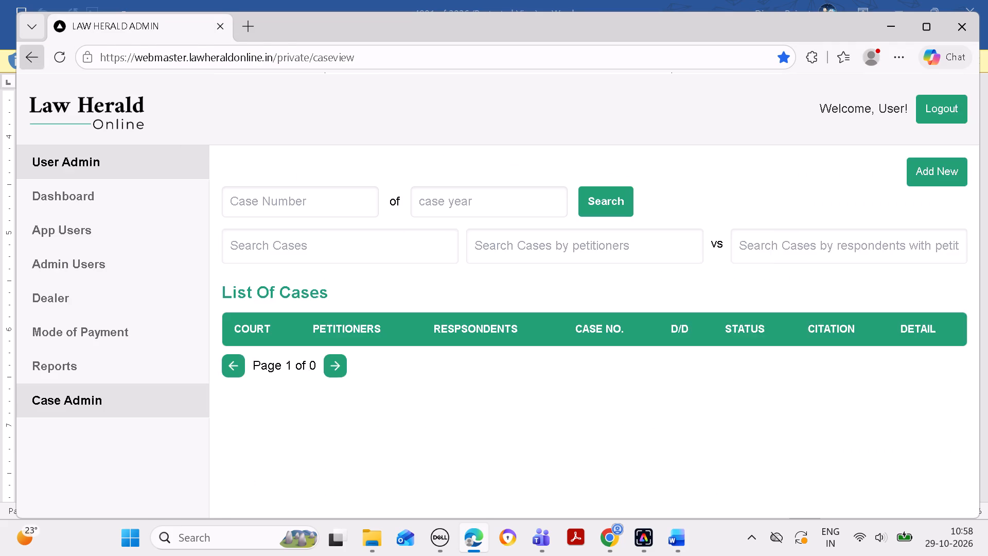
# Search the case list for case number 4001 of 2026 and open its record at the attached Cases Cited.
pyautogui.click(274, 204)
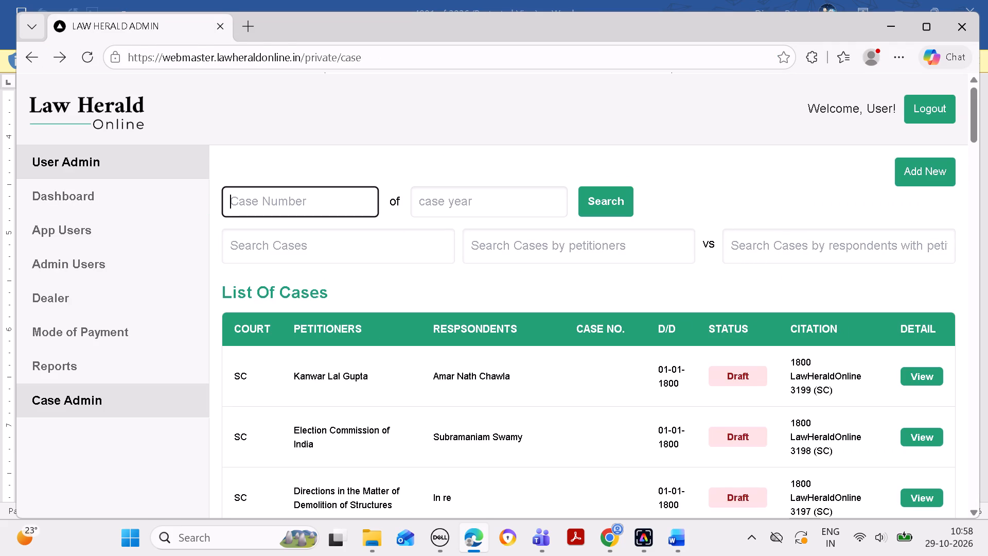
pyautogui.write('4001')
pyautogui.click(456, 214)
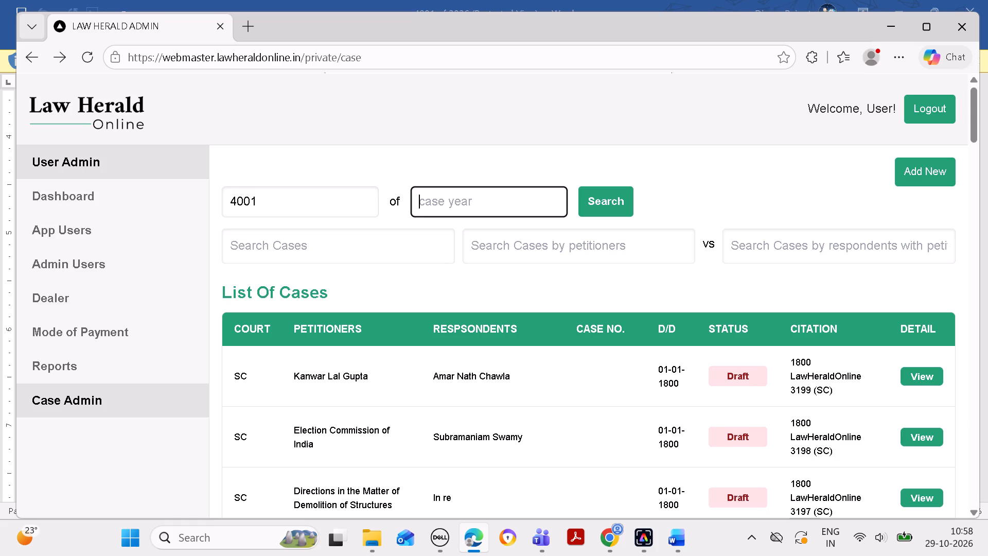
pyautogui.write('2026')
pyautogui.click(603, 210)
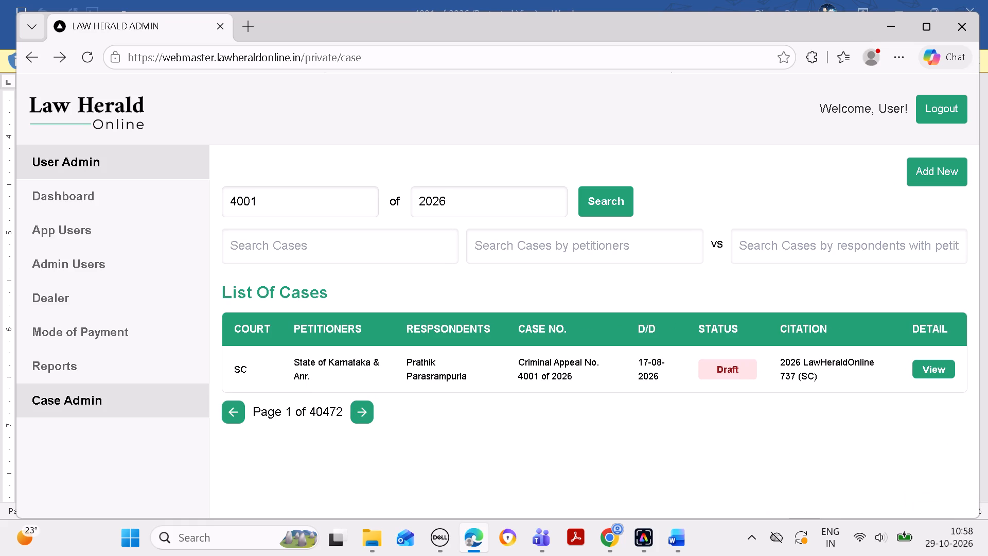
pyautogui.click(948, 374)
pyautogui.scroll(-3, 719, 336)
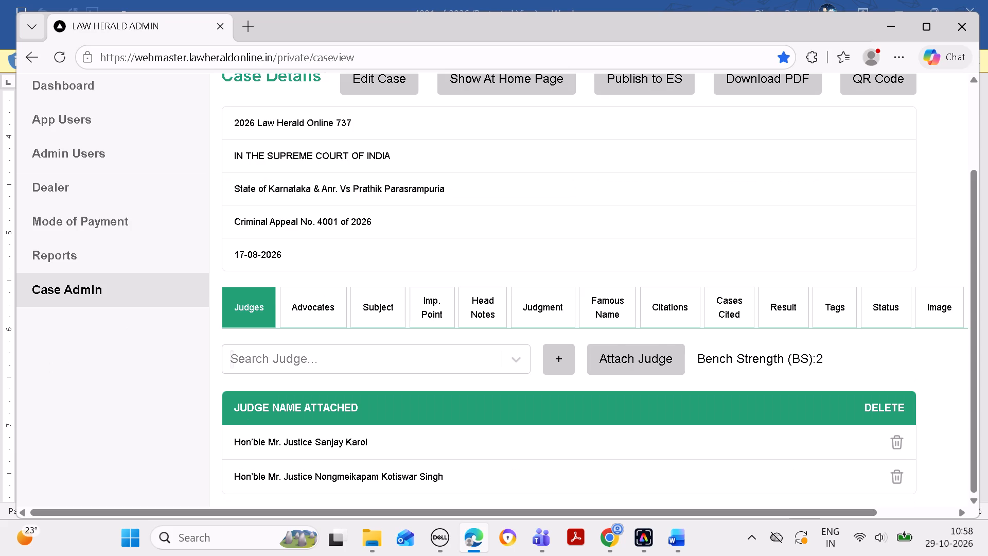
pyautogui.click(694, 310)
pyautogui.scroll(-6, 694, 308)
pyautogui.click(738, 359)
pyautogui.scroll(-4, 729, 354)
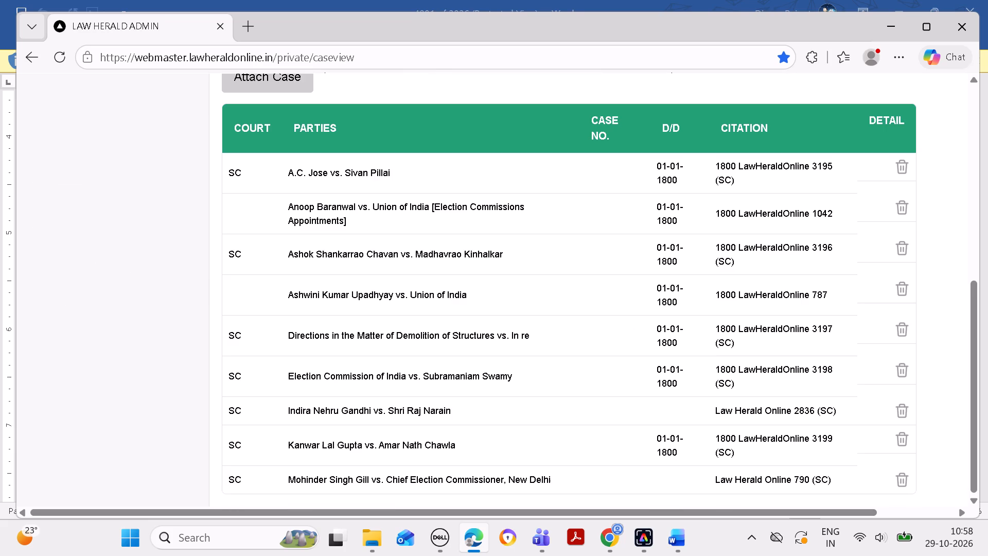
pyautogui.scroll(-2, 729, 358)
# Copy the petitioner of cited case 10 from the Word judgment and search by petitioner for a case to attach.
pyautogui.click(683, 535)
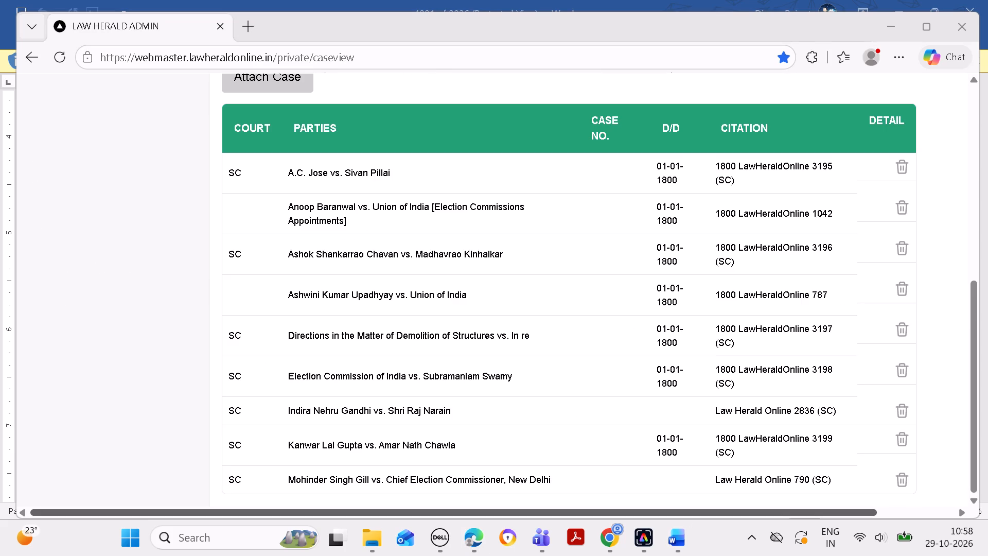
pyautogui.click(681, 538)
pyautogui.click(705, 473)
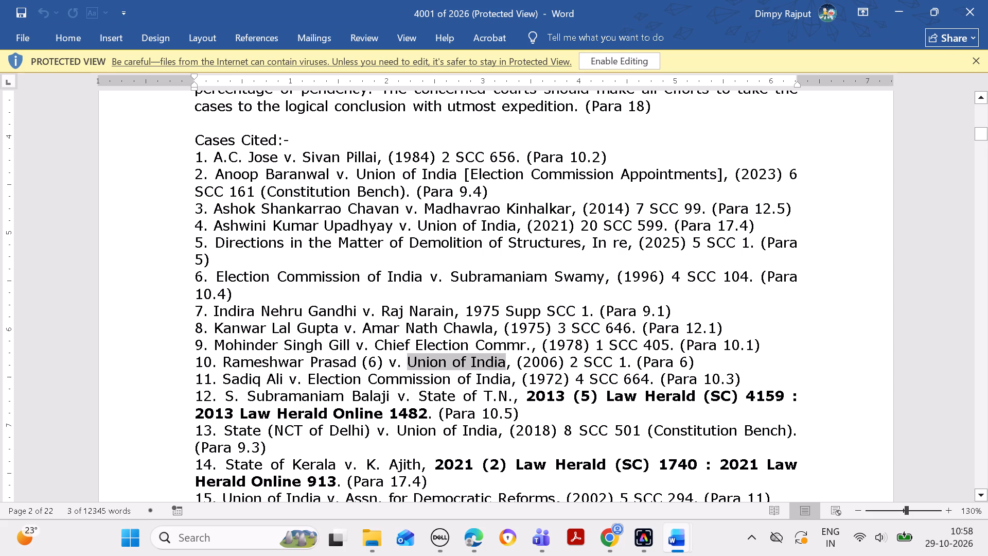
pyautogui.moveTo(223, 358); pyautogui.dragTo(296, 359)
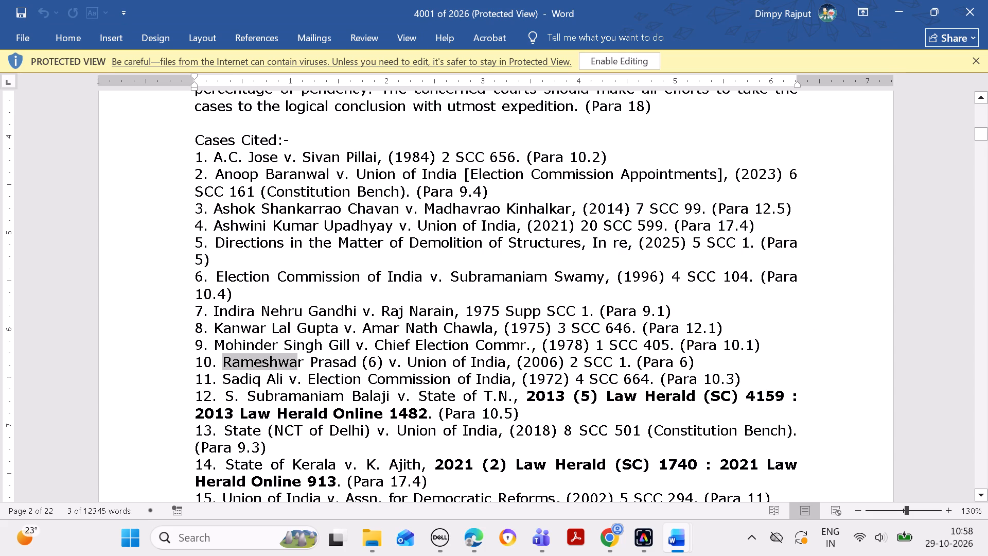
pyautogui.moveTo(296, 359); pyautogui.dragTo(341, 361)
pyautogui.hotkey('ctrl', 'c')
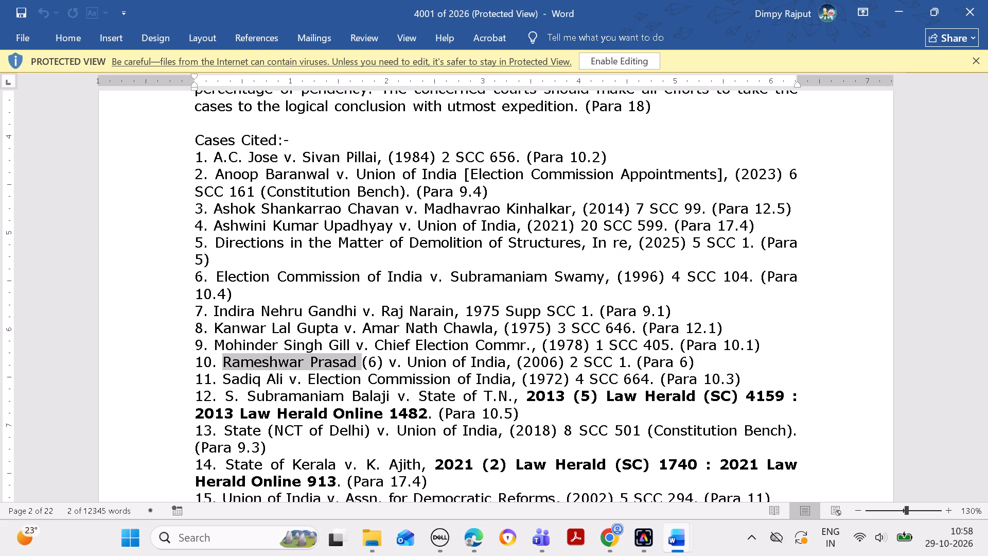
pyautogui.click(472, 546)
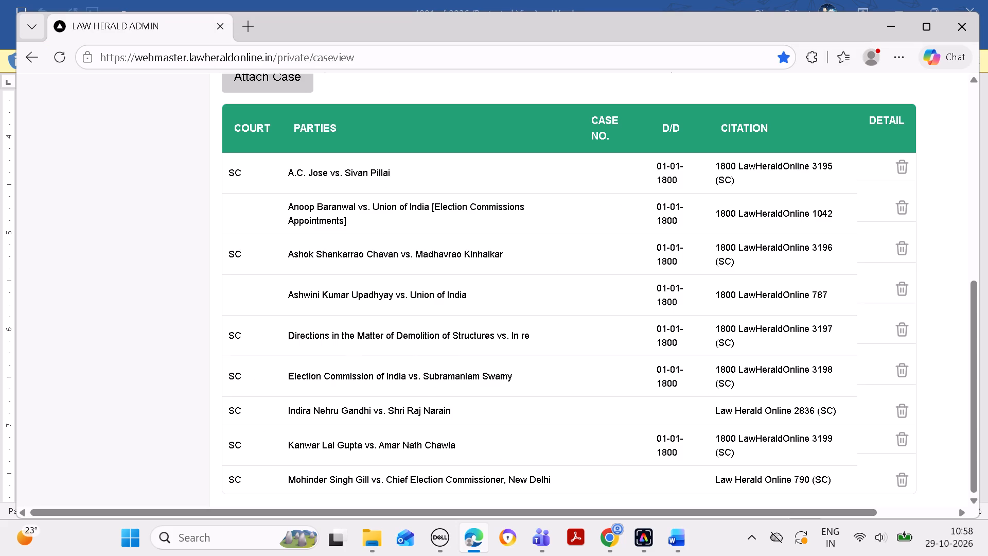
pyautogui.click(290, 86)
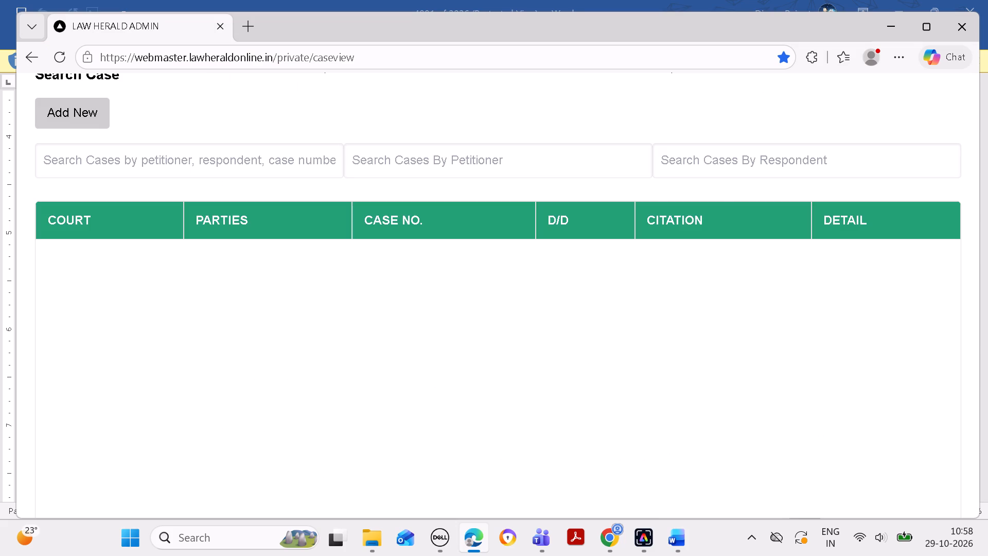
pyautogui.click(421, 167)
pyautogui.hotkey('ctrl', 'v')
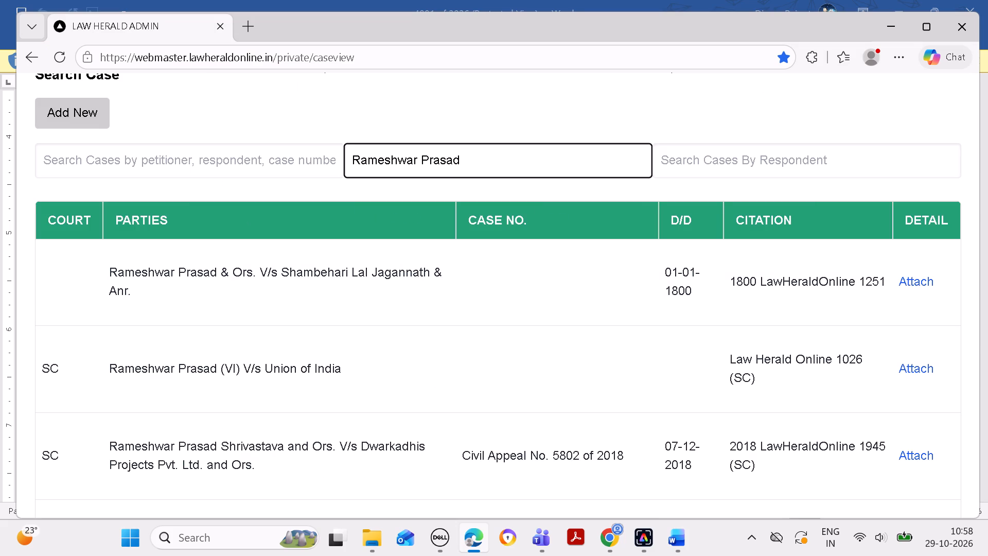
# Check cited case 10 in the Word judgment and attach the matching Supreme Court case (VI) against Union of India.
pyautogui.click(686, 535)
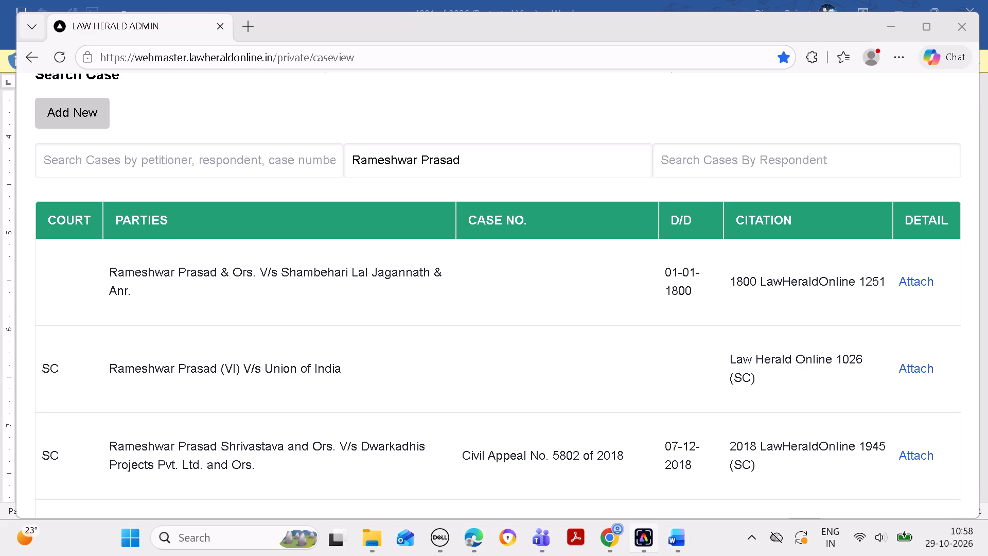
pyautogui.click(684, 537)
pyautogui.click(784, 471)
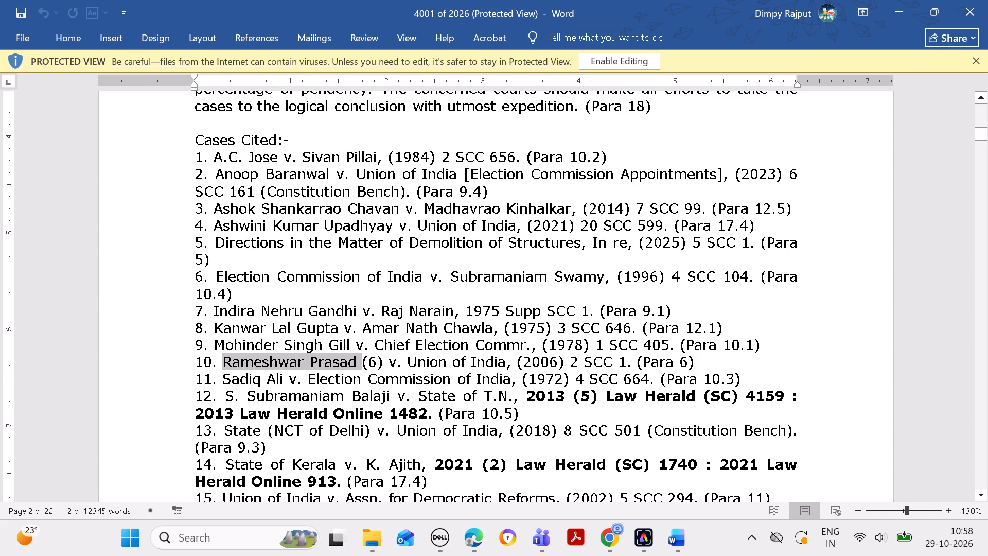
pyautogui.click(487, 538)
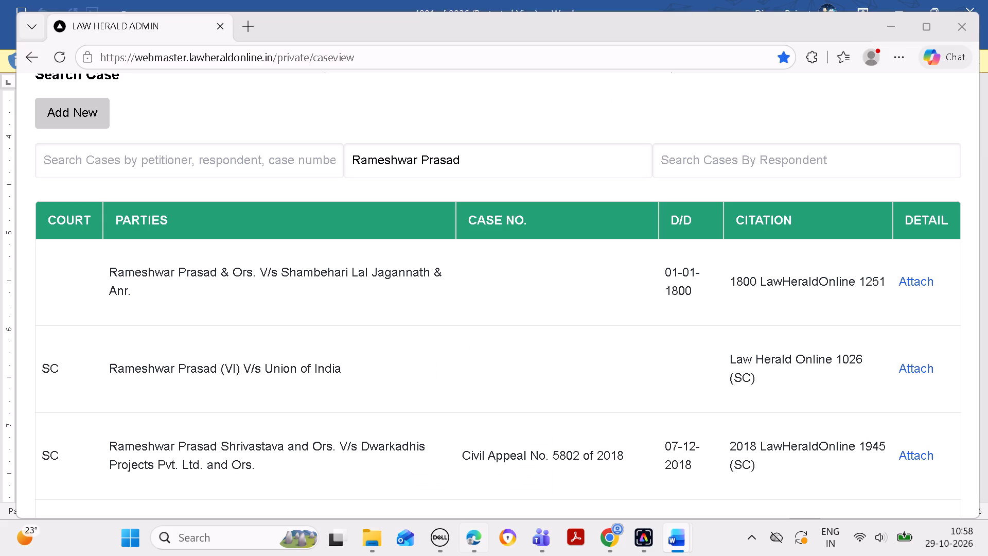
pyautogui.click(919, 360)
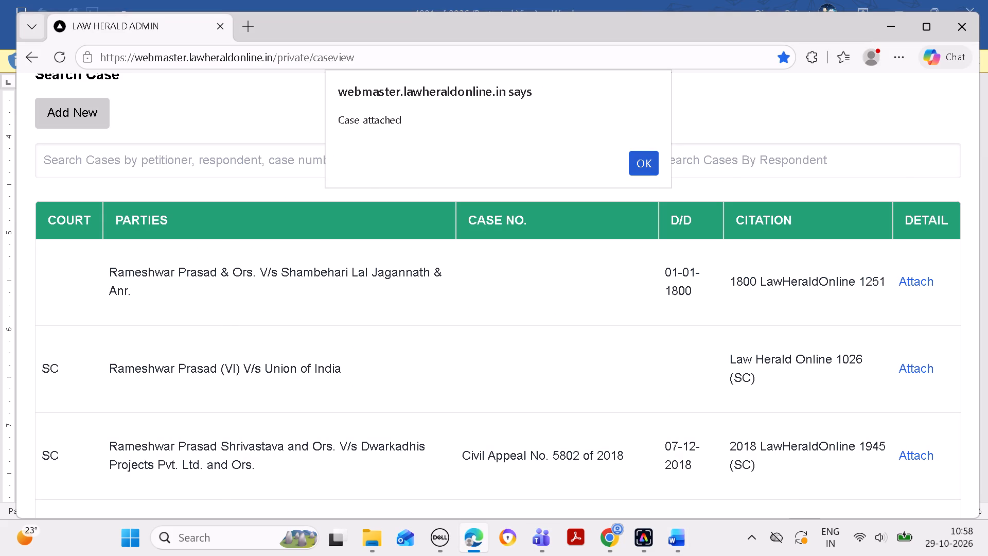
pyautogui.click(652, 159)
pyautogui.scroll(-9, 660, 221)
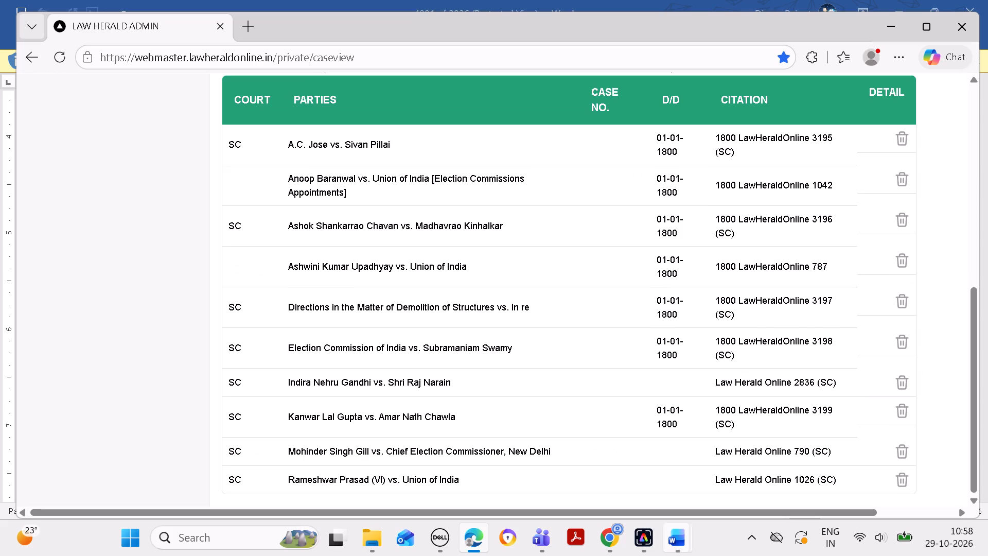
# Copy the petitioner of cited case 11 from the Word judgment and search by petitioner for a case to attach.
pyautogui.click(678, 531)
pyautogui.click(717, 448)
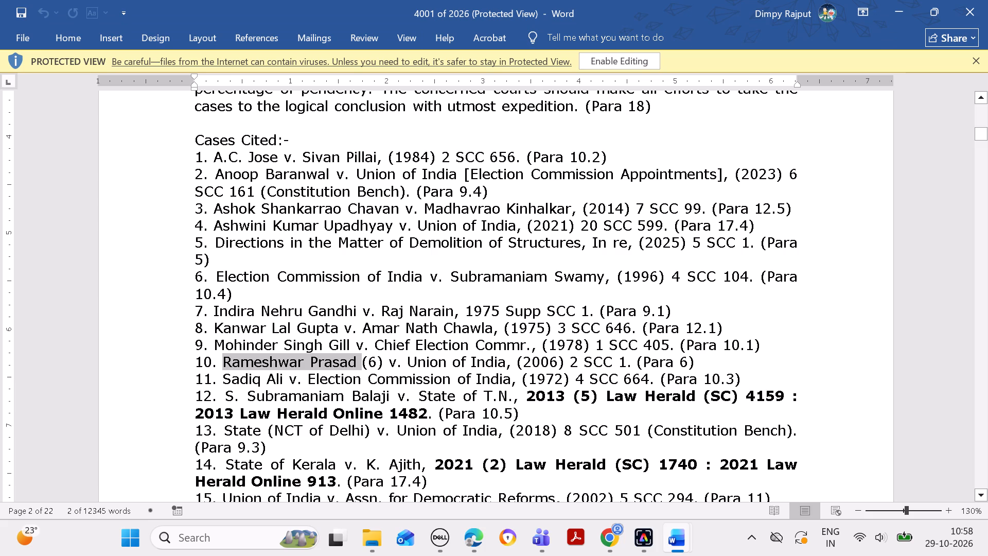
pyautogui.moveTo(223, 377); pyautogui.dragTo(279, 384)
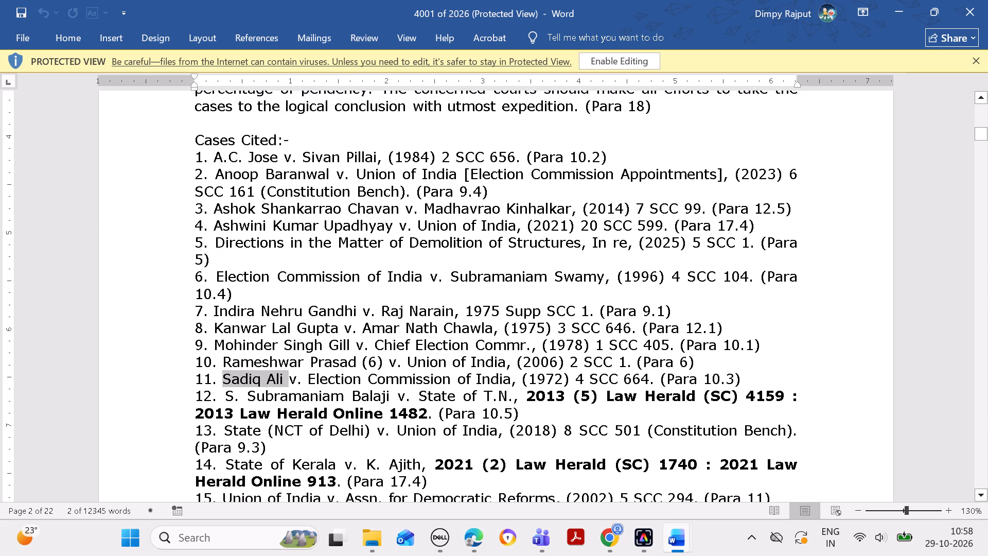
pyautogui.moveTo(279, 384); pyautogui.dragTo(280, 385)
pyautogui.hotkey('ctrl', 'c')
pyautogui.click(464, 540)
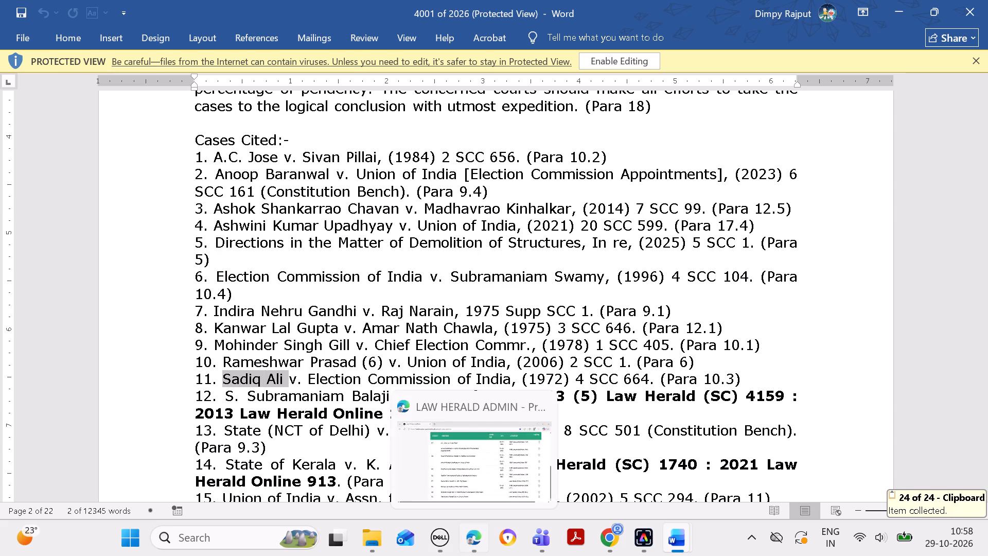
pyautogui.scroll(2, 439, 447)
pyautogui.click(288, 473)
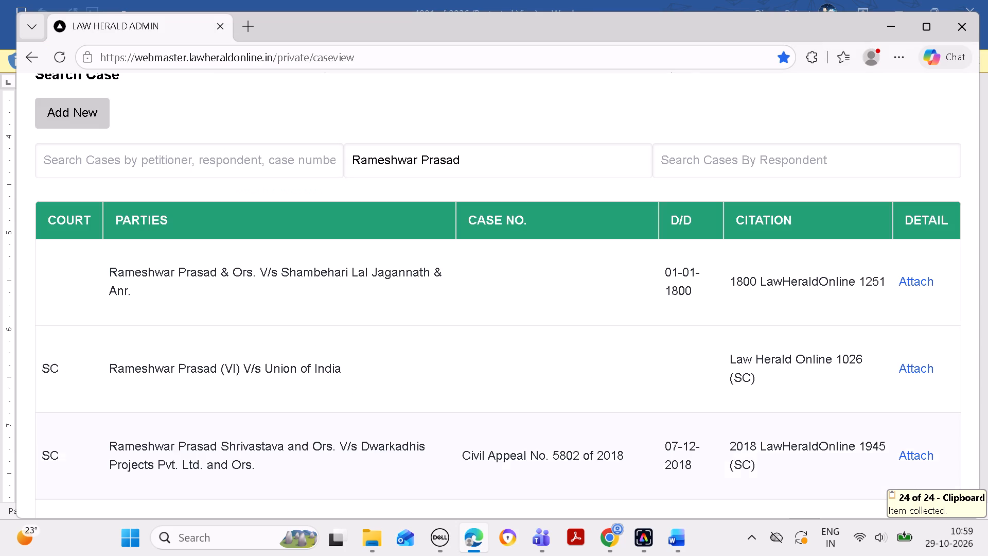
pyautogui.moveTo(477, 157); pyautogui.dragTo(345, 155)
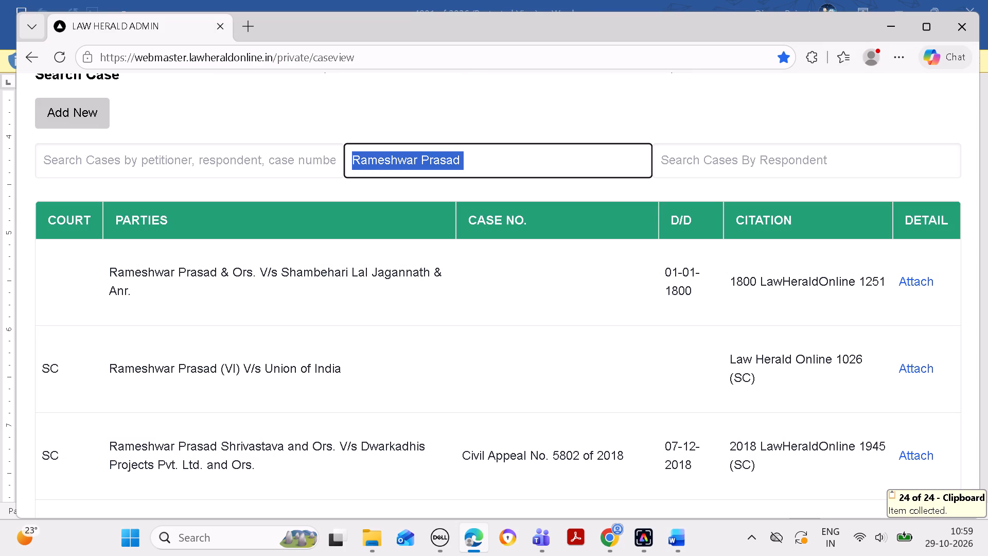
pyautogui.press('BackSpace')
pyautogui.hotkey('ctrl', 'v')
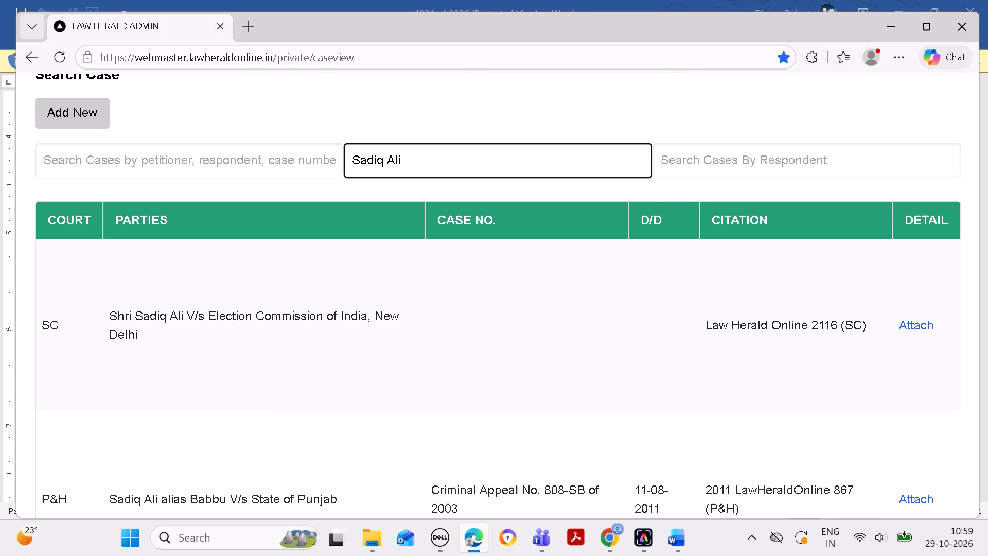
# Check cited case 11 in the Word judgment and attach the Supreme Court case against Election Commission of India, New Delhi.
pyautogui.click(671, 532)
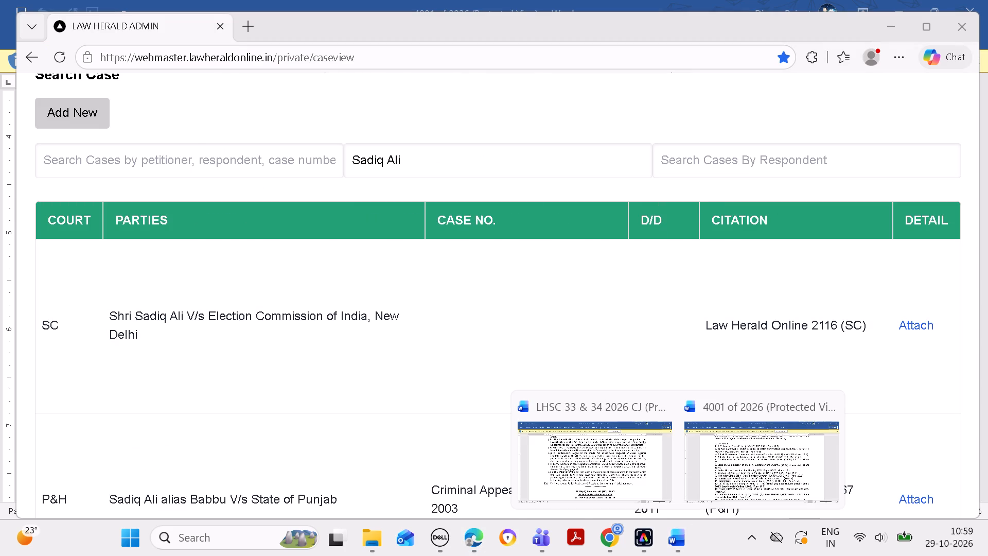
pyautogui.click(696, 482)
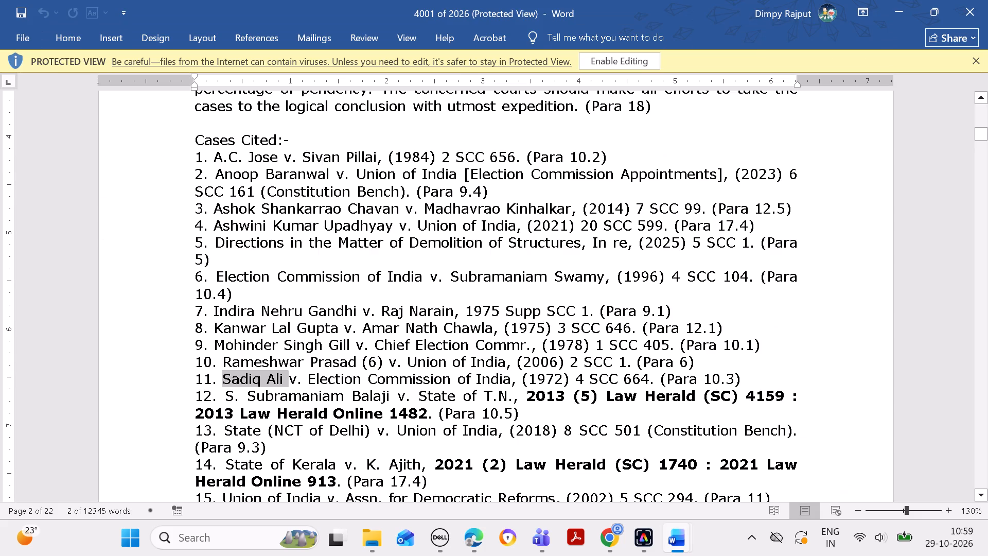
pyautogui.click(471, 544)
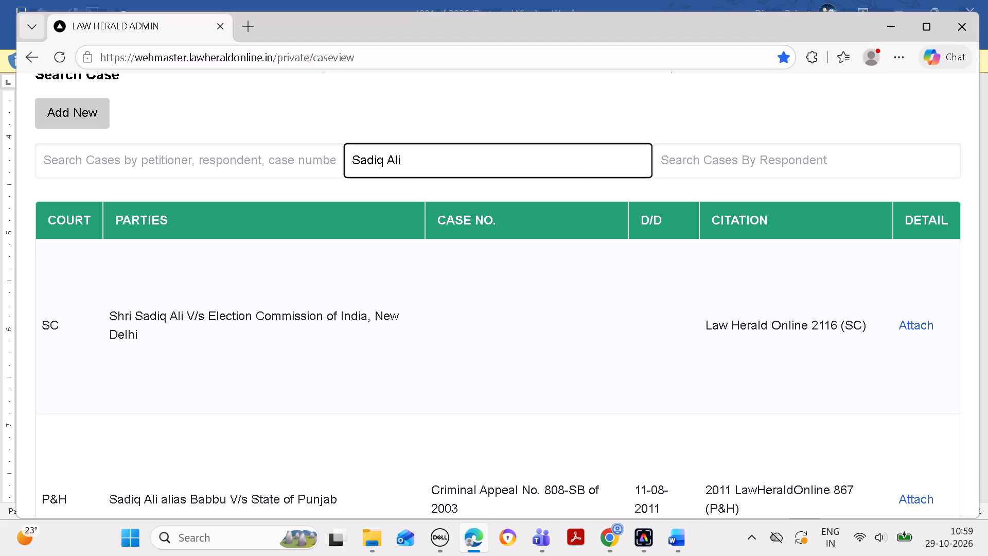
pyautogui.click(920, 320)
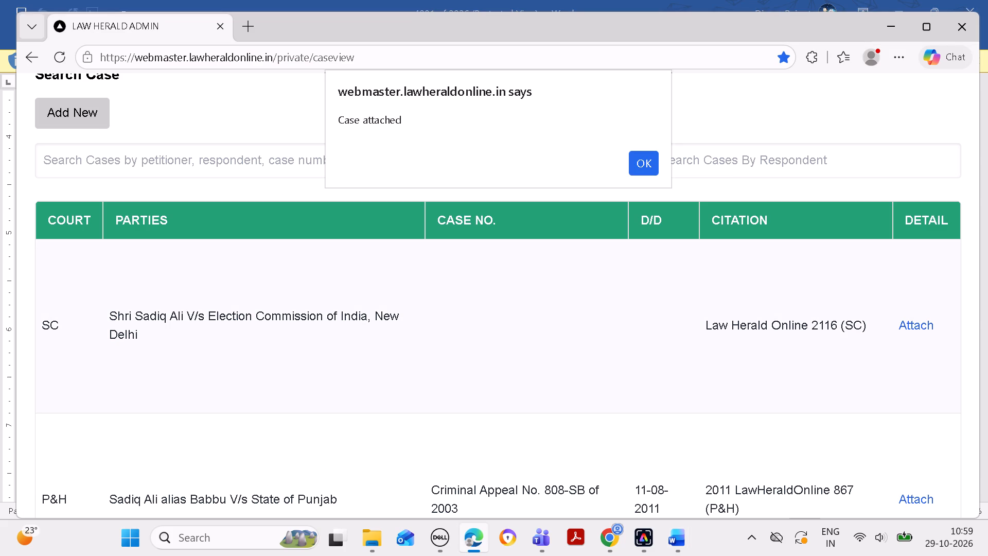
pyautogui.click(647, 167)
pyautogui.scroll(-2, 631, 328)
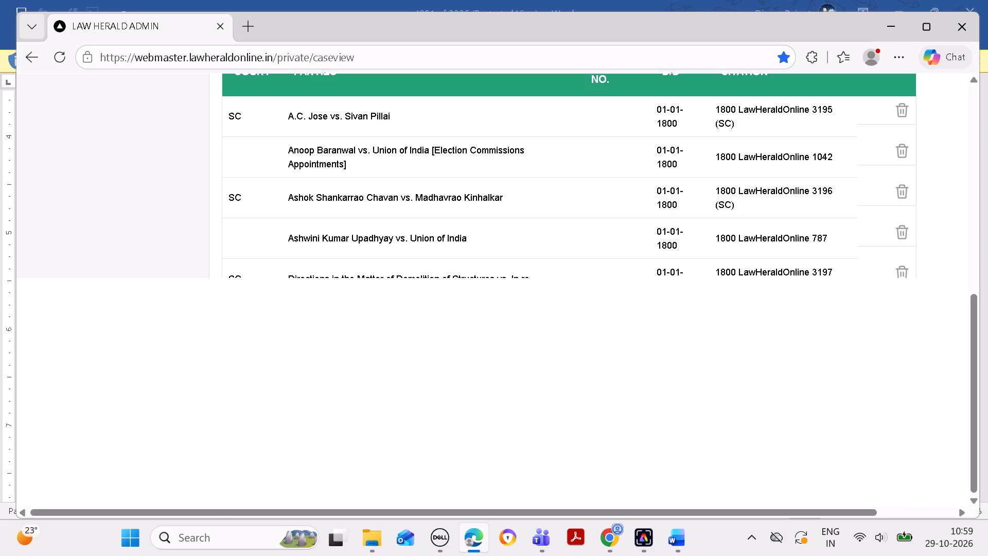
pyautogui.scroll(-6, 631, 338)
# Compare the attached case against Election Commission of India, New Delhi, with cited case 11 in the Word judgment.
pyautogui.click(672, 535)
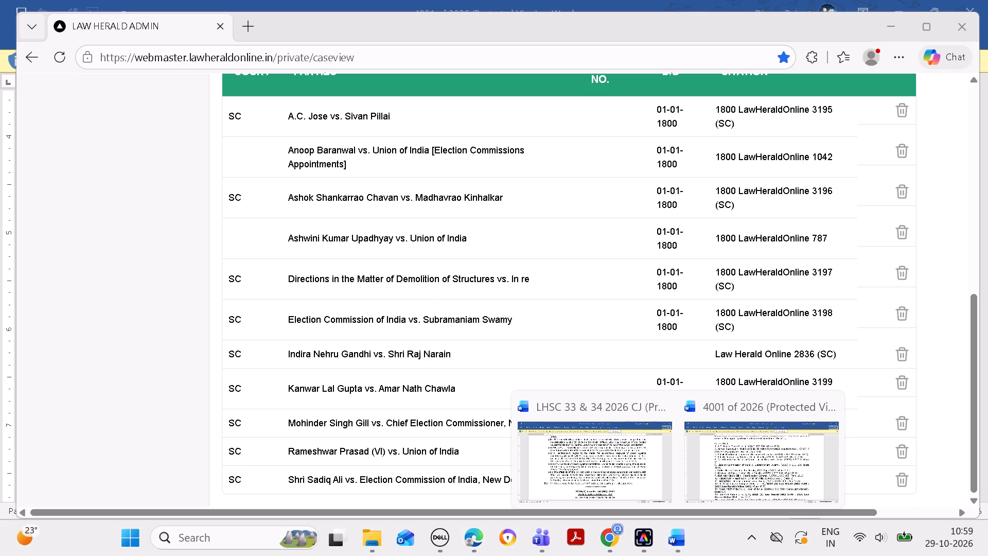
pyautogui.click(721, 463)
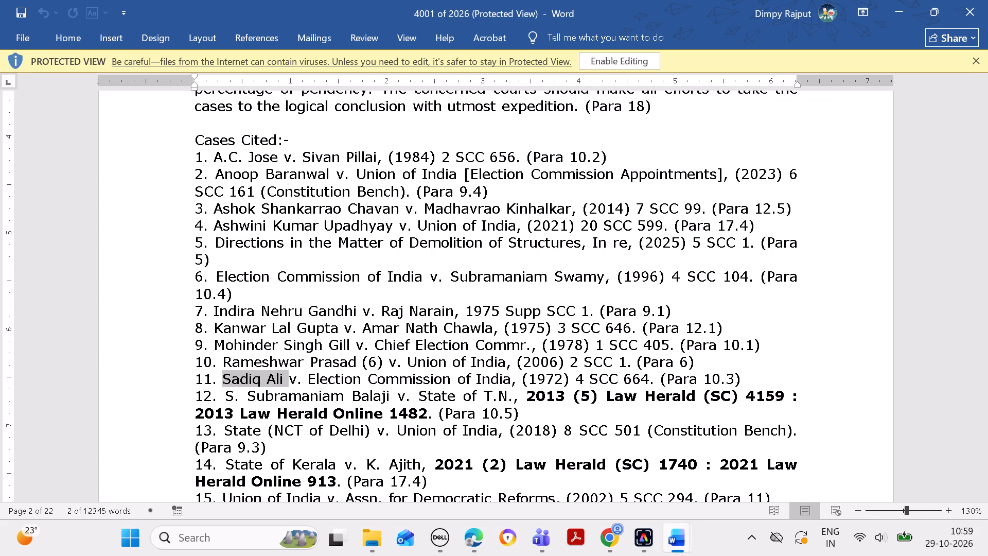
pyautogui.click(678, 533)
pyautogui.click(735, 477)
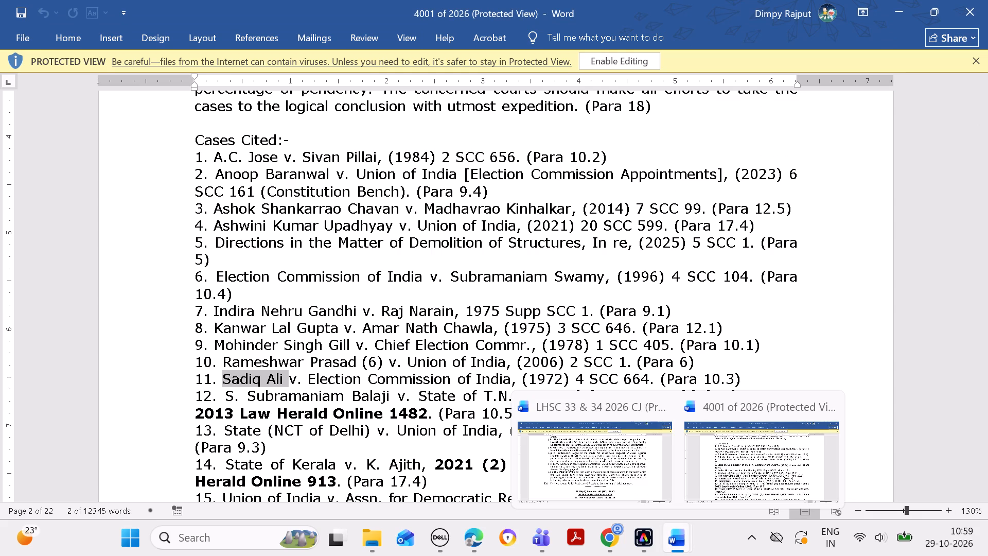
pyautogui.click(480, 537)
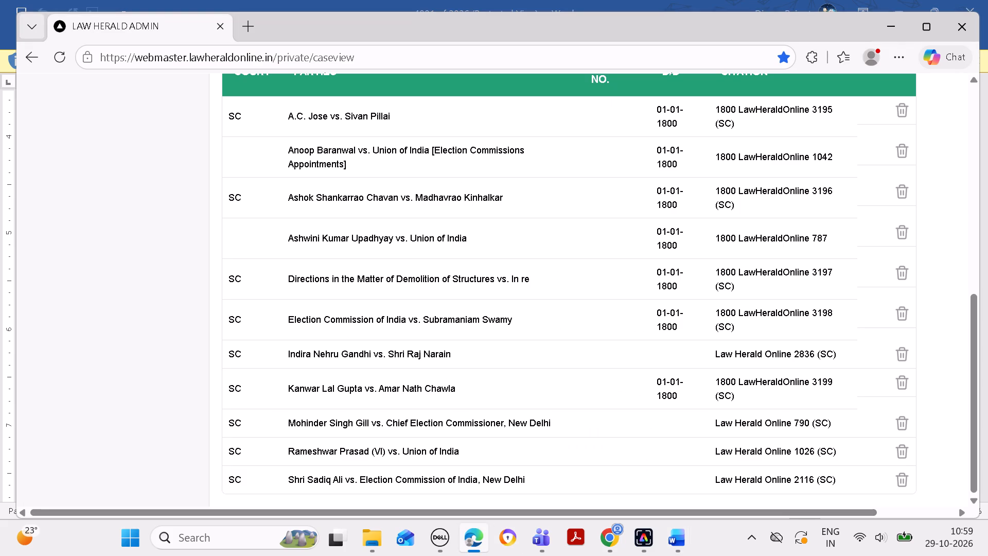
pyautogui.click(677, 537)
pyautogui.click(740, 467)
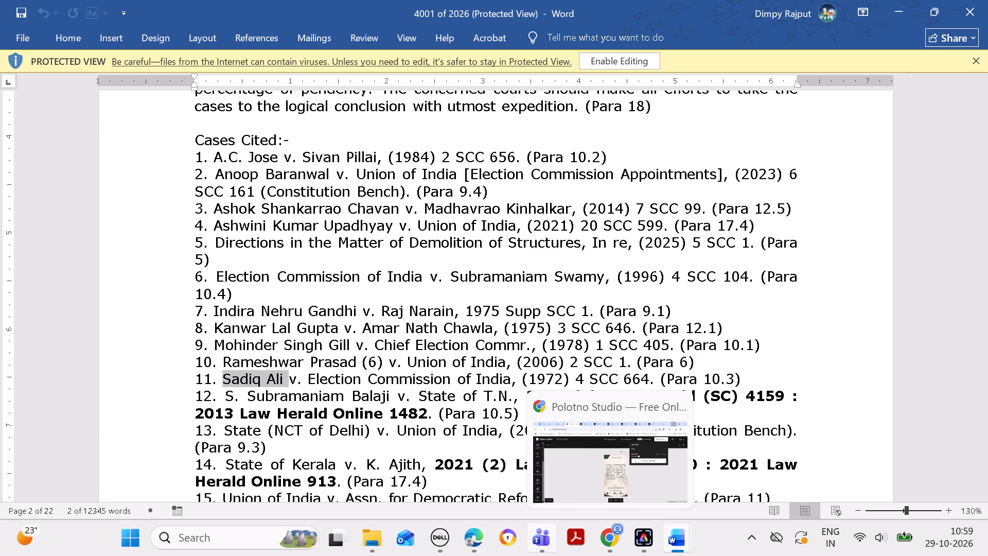
pyautogui.click(480, 542)
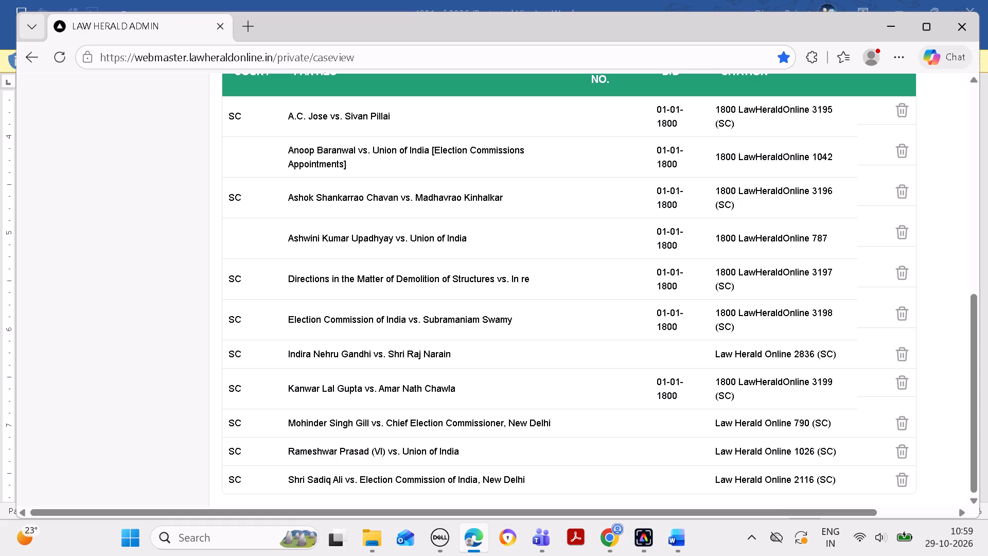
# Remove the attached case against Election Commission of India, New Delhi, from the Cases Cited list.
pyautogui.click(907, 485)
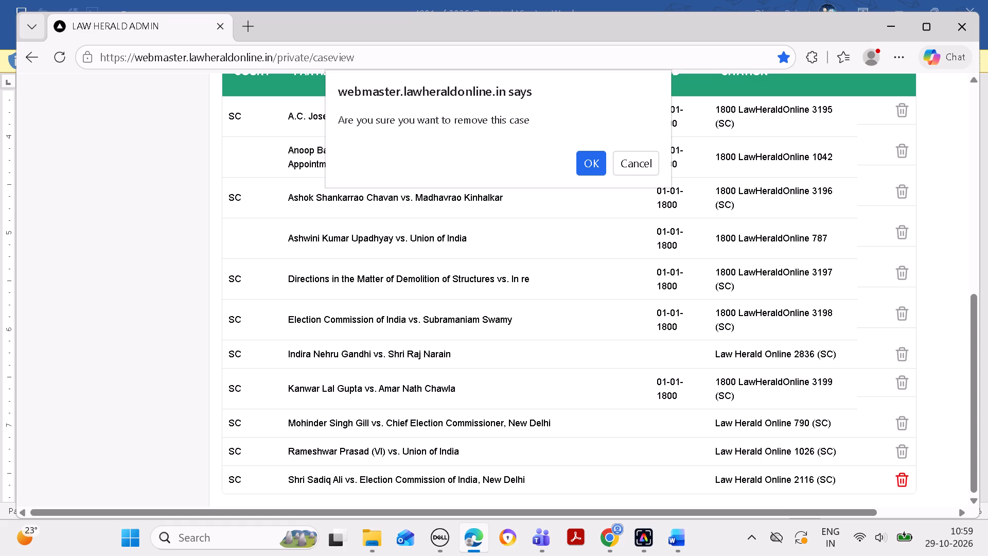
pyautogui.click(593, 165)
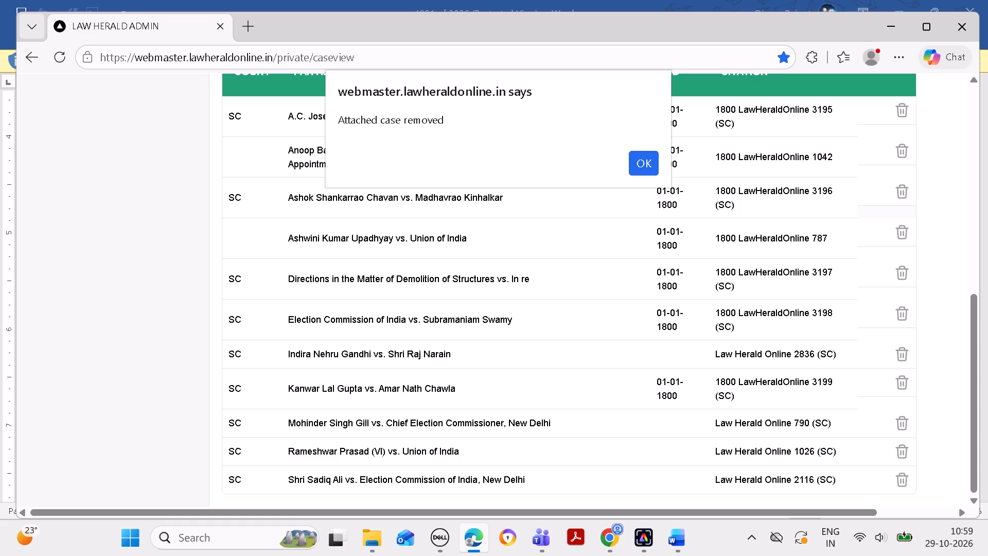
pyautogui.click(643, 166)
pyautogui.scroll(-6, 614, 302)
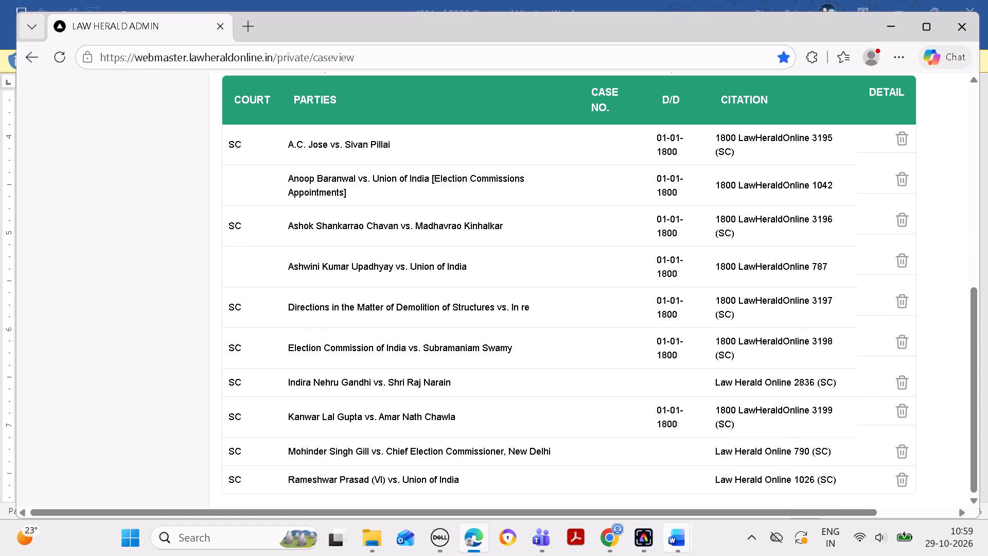
# Start a new case for cited case 11 and enter its petitioner, copied from the Word judgment.
pyautogui.click(680, 538)
pyautogui.click(716, 473)
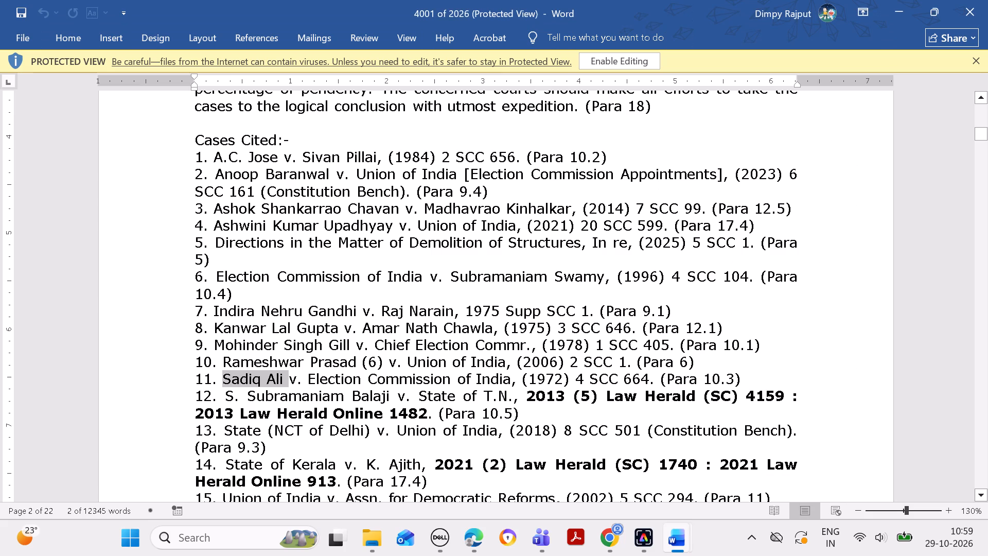
pyautogui.hotkey('ctrl', 'c')
pyautogui.click(472, 537)
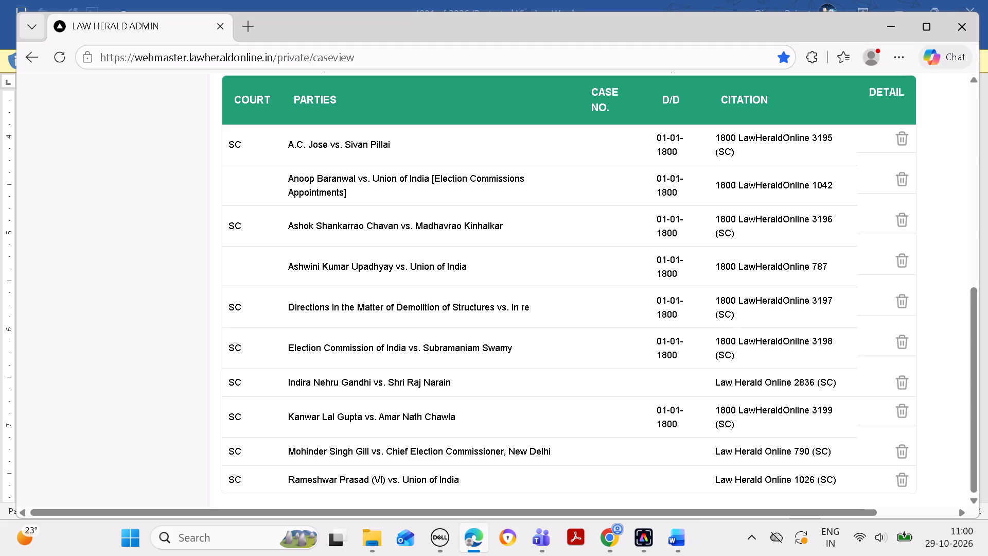
pyautogui.scroll(2, 357, 253)
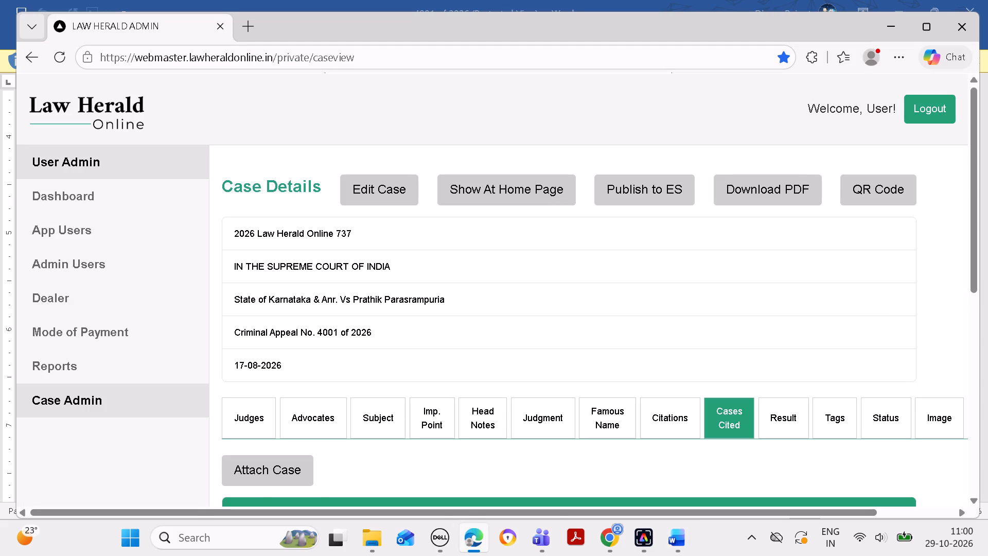
pyautogui.click(267, 462)
pyautogui.click(54, 105)
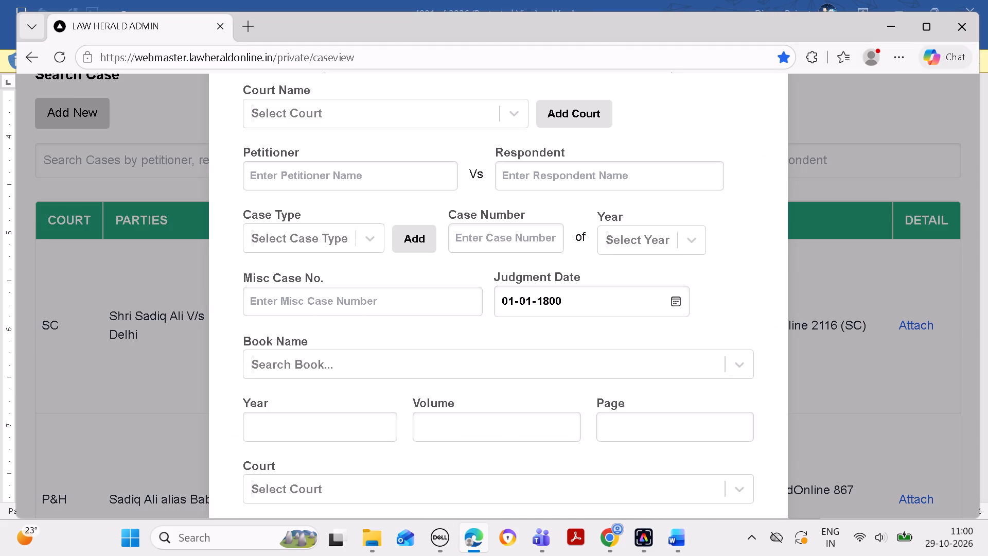
pyautogui.click(316, 176)
pyautogui.hotkey('ctrl', 'v')
# Copy the respondent of cited case 11 from the Word judgment and enter Election Commission of India as the new case's respondent.
pyautogui.click(676, 534)
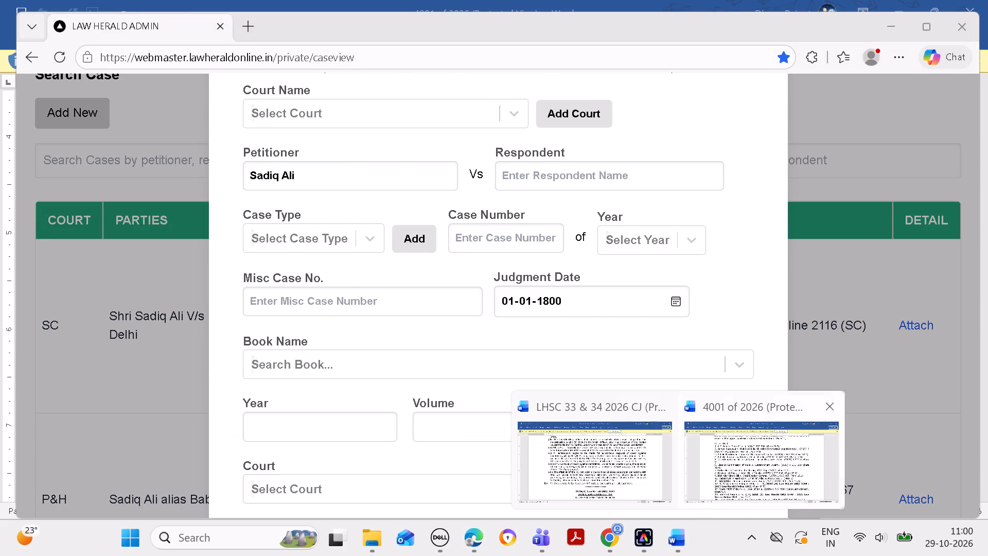
pyautogui.click(731, 490)
pyautogui.moveTo(308, 376); pyautogui.dragTo(373, 376)
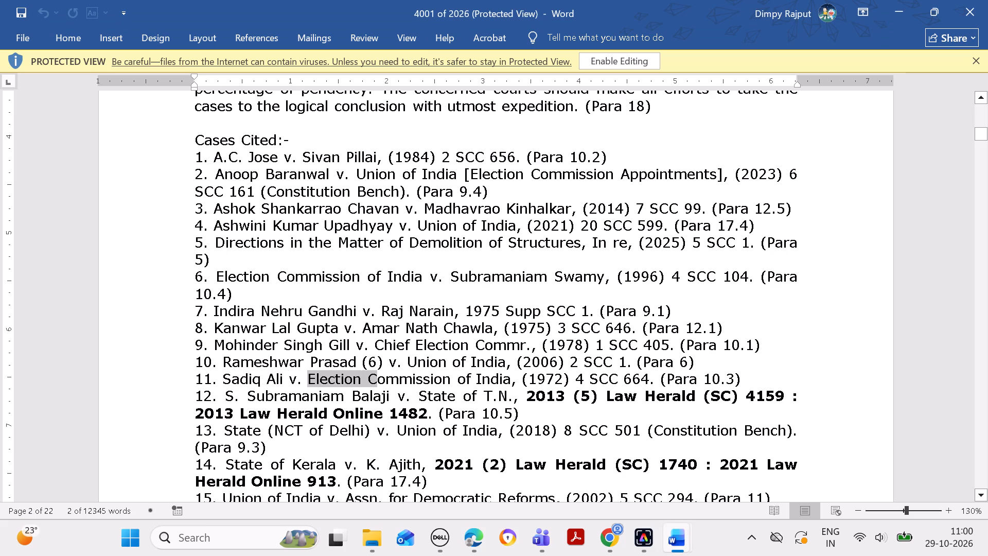
pyautogui.moveTo(373, 376); pyautogui.dragTo(487, 373)
pyautogui.hotkey('ctrl', 'c')
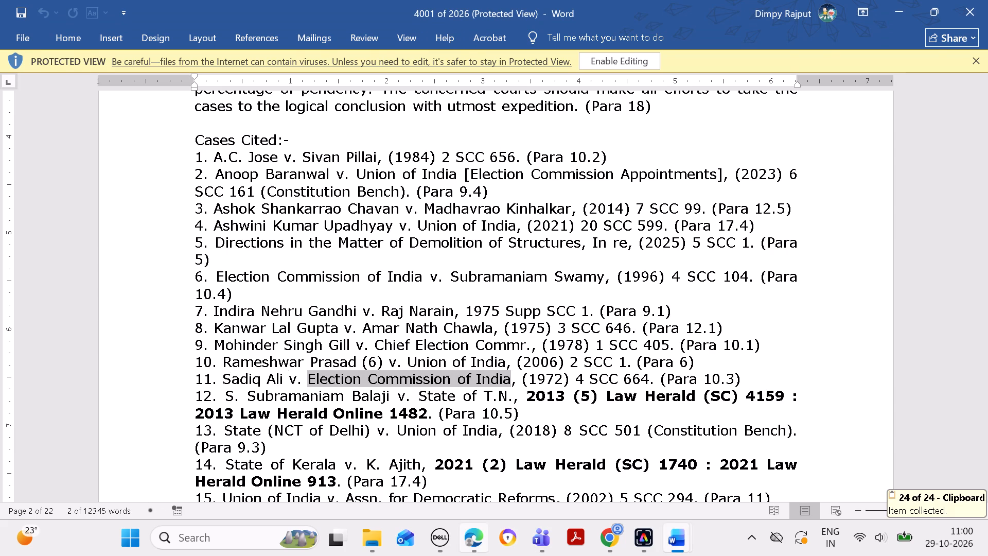
pyautogui.click(469, 528)
pyautogui.click(544, 171)
pyautogui.hotkey('ctrl', 'v')
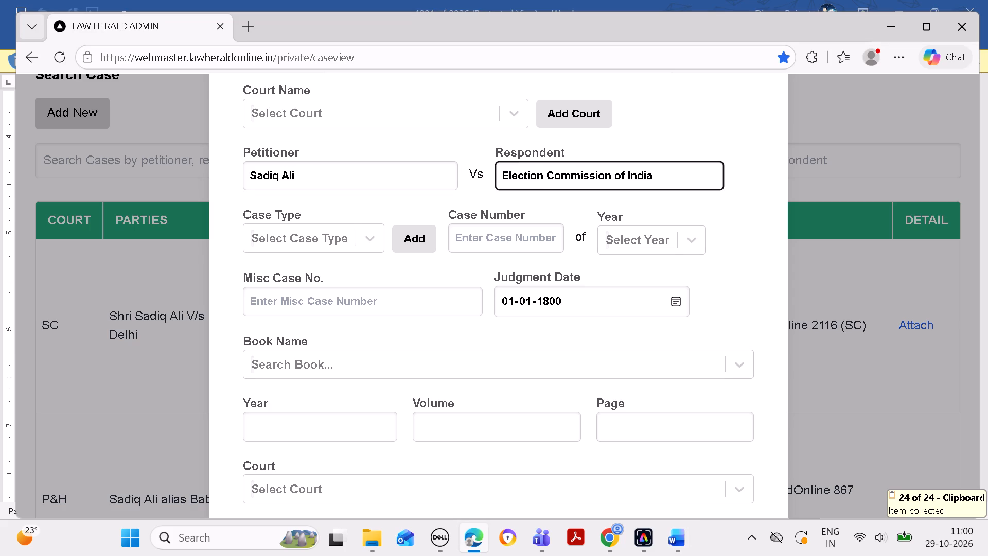
# Copy the year of cited case 11 from the Word judgment and enter 1972 as the new case's citation year.
pyautogui.click(679, 530)
pyautogui.click(724, 483)
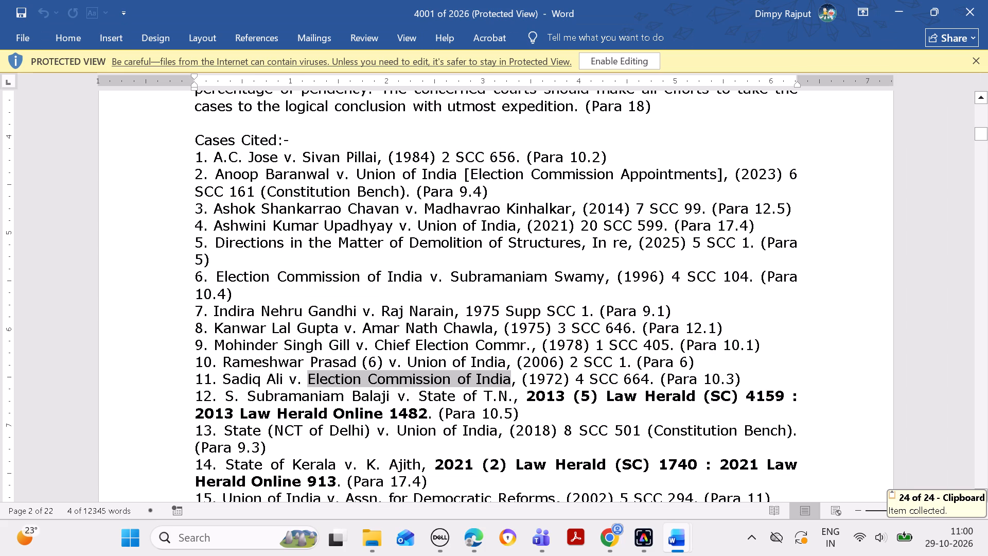
pyautogui.moveTo(538, 378); pyautogui.dragTo(567, 384)
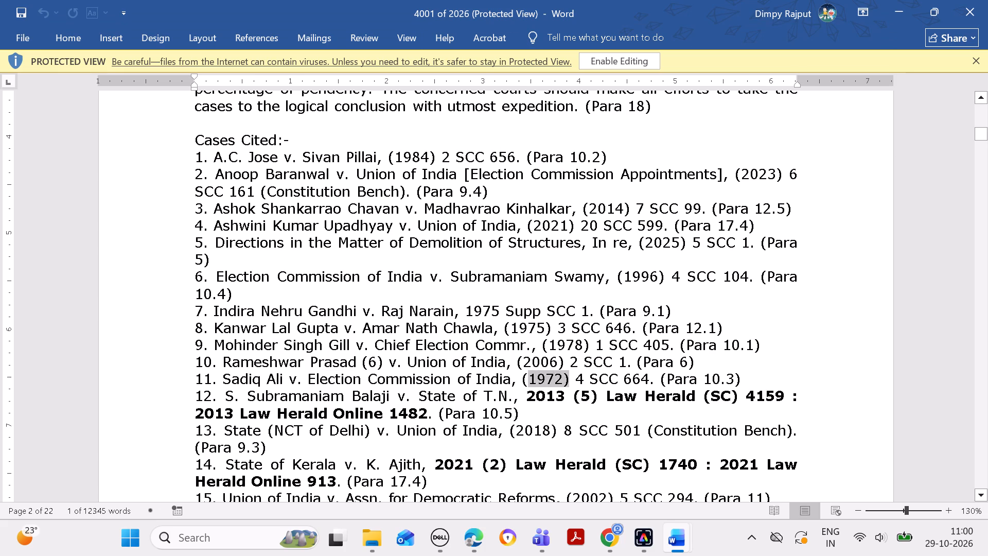
pyautogui.hotkey('ctrl', 'c')
pyautogui.click(482, 543)
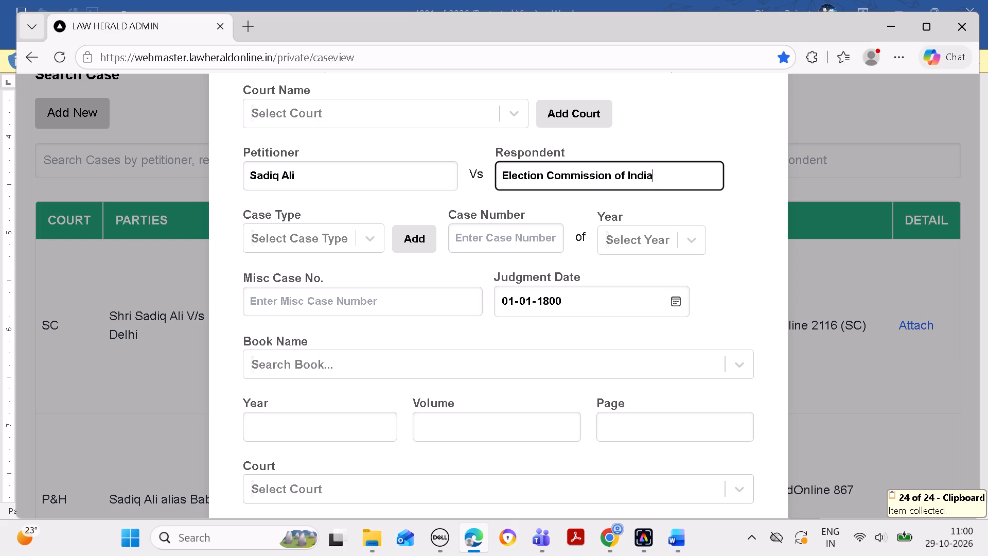
pyautogui.click(374, 435)
pyautogui.hotkey('ctrl', 'v')
pyautogui.press('BackSpace')
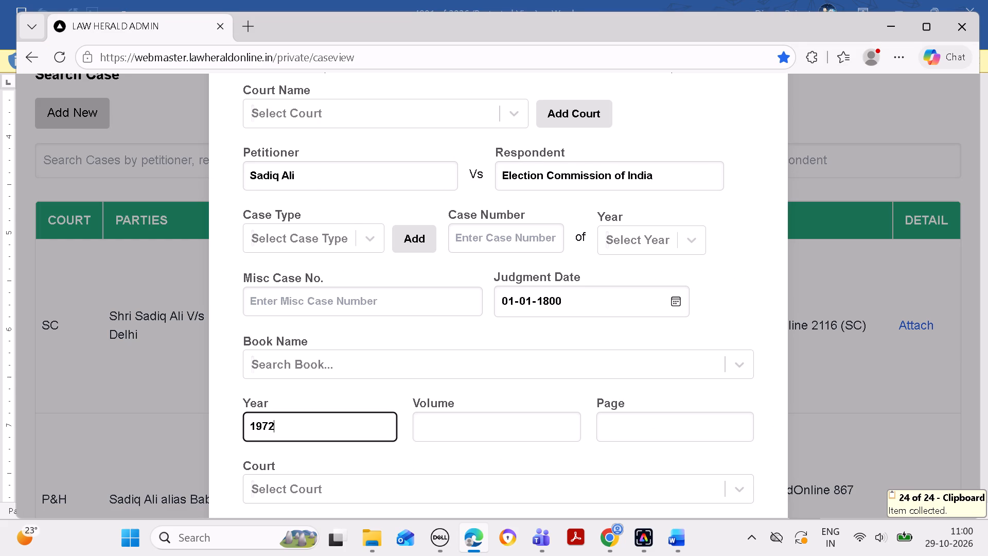
# Copy the volume number of cited case 11 from the Word judgment and enter 4 as the citation volume.
pyautogui.click(672, 548)
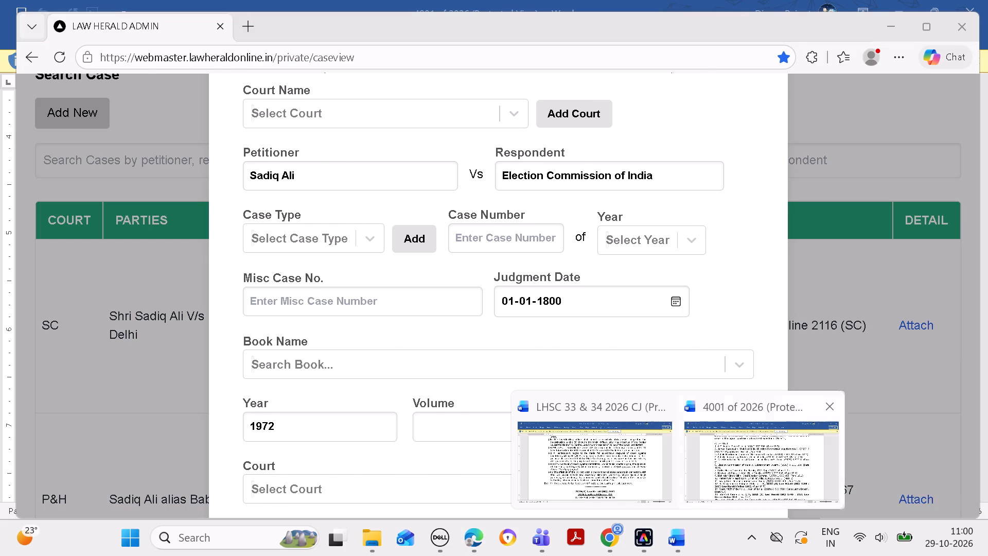
pyautogui.click(714, 494)
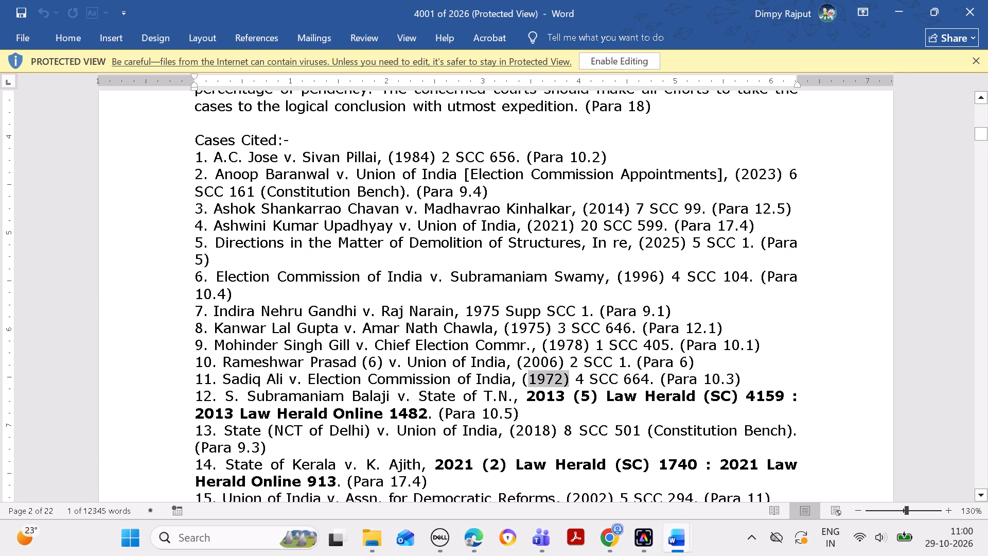
pyautogui.moveTo(576, 377); pyautogui.dragTo(590, 377)
pyautogui.hotkey('ctrl', 'c')
pyautogui.click(469, 537)
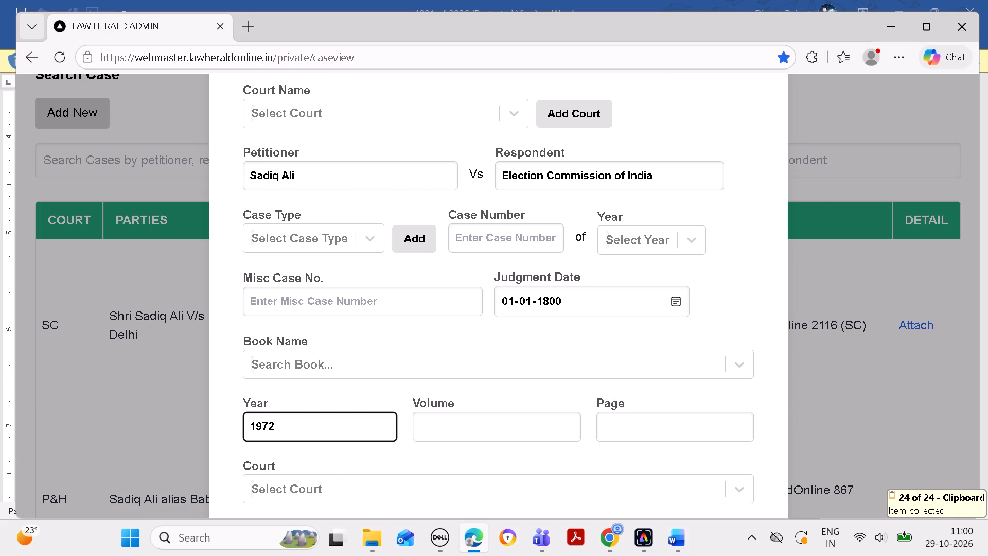
pyautogui.click(480, 436)
pyautogui.hotkey('ctrl', 'v')
# Copy the page number of cited case 11 from the Word judgment and enter 664 as the citation page.
pyautogui.click(674, 540)
pyautogui.click(712, 480)
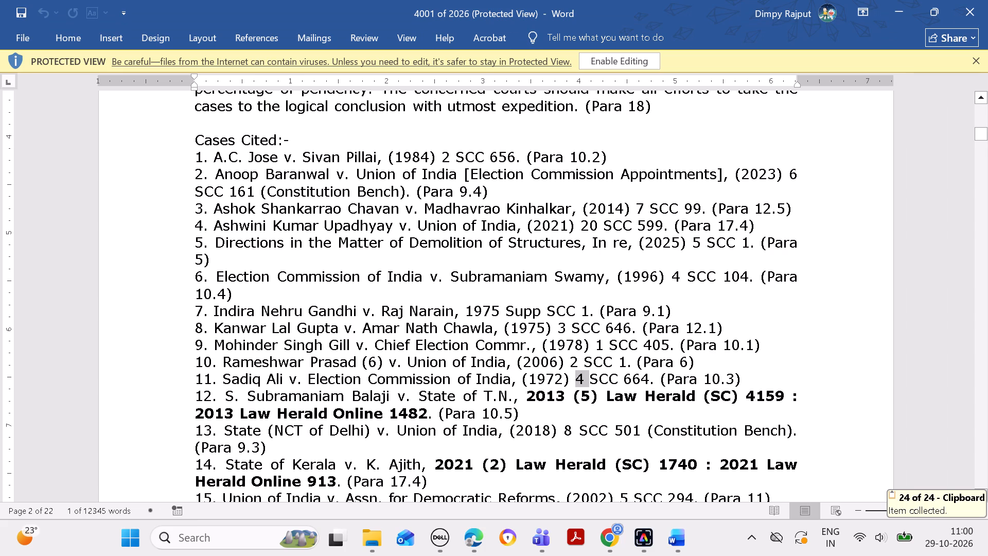
pyautogui.moveTo(628, 383); pyautogui.dragTo(646, 383)
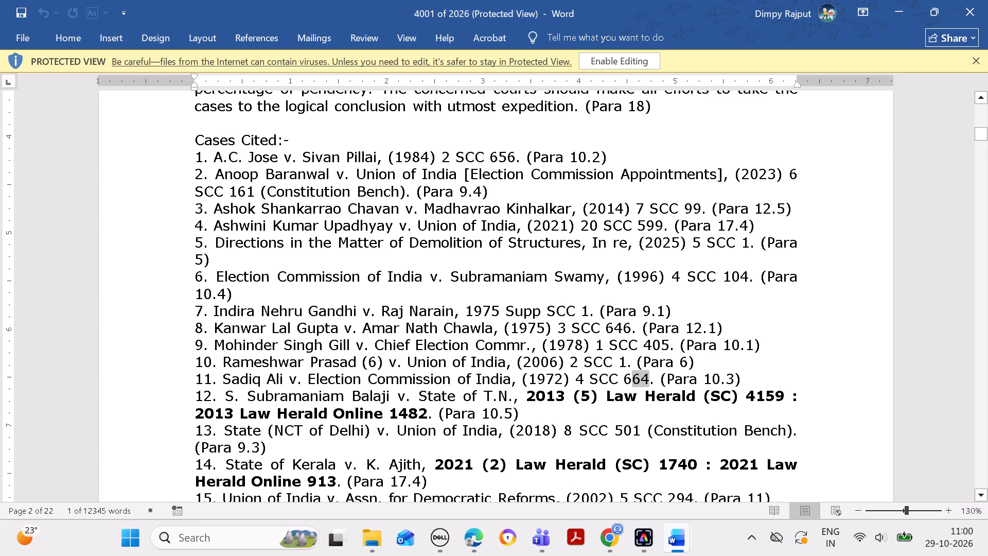
pyautogui.moveTo(627, 376); pyautogui.dragTo(648, 377)
pyautogui.hotkey('ctrl', 'c')
pyautogui.click(474, 546)
pyautogui.click(689, 431)
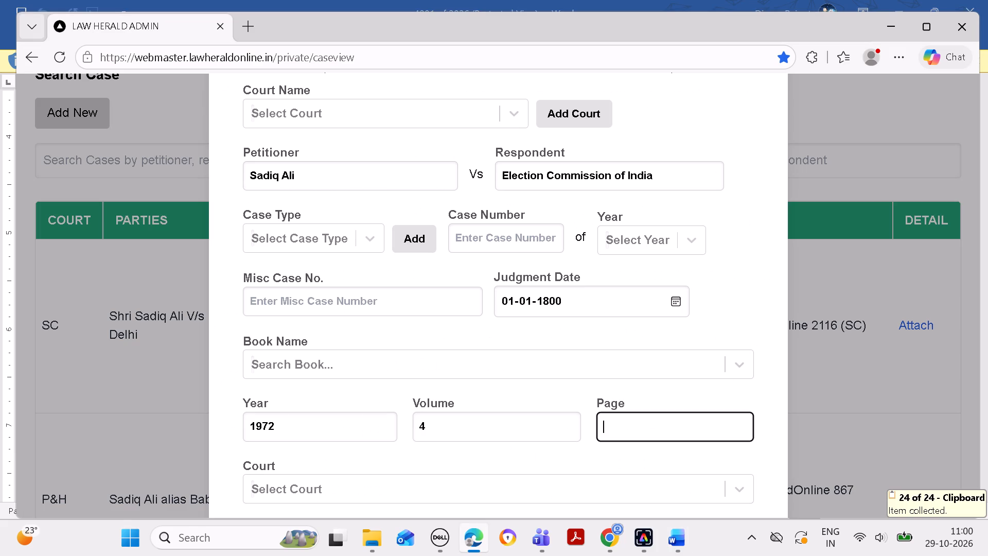
pyautogui.hotkey('ctrl', 'v')
# Set the citation's court to the blank ( ) option.
pyautogui.click(605, 476)
pyautogui.click(597, 517)
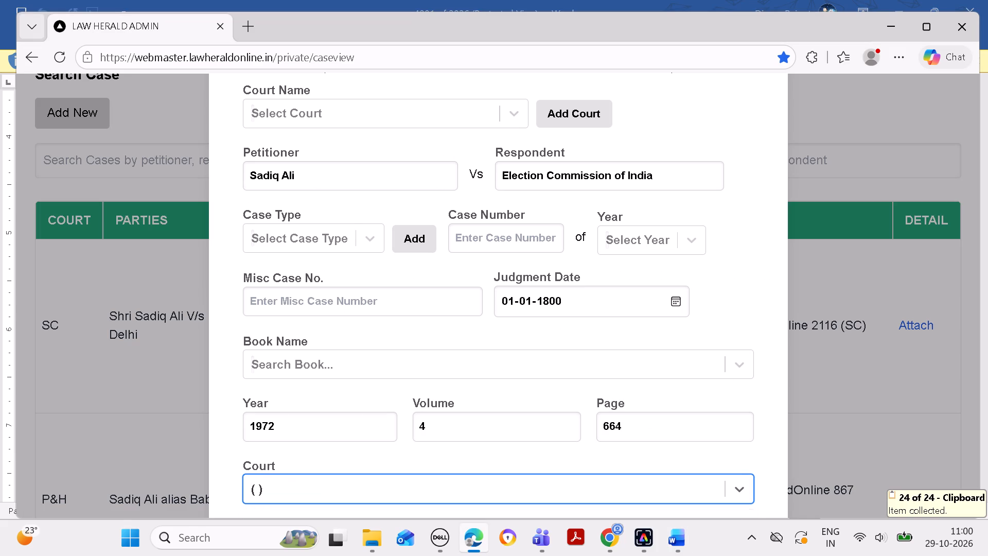
# Copy the reporter abbreviation of cited case 11 from the Word judgment and choose SCC as the book name.
pyautogui.click(678, 546)
pyautogui.click(719, 473)
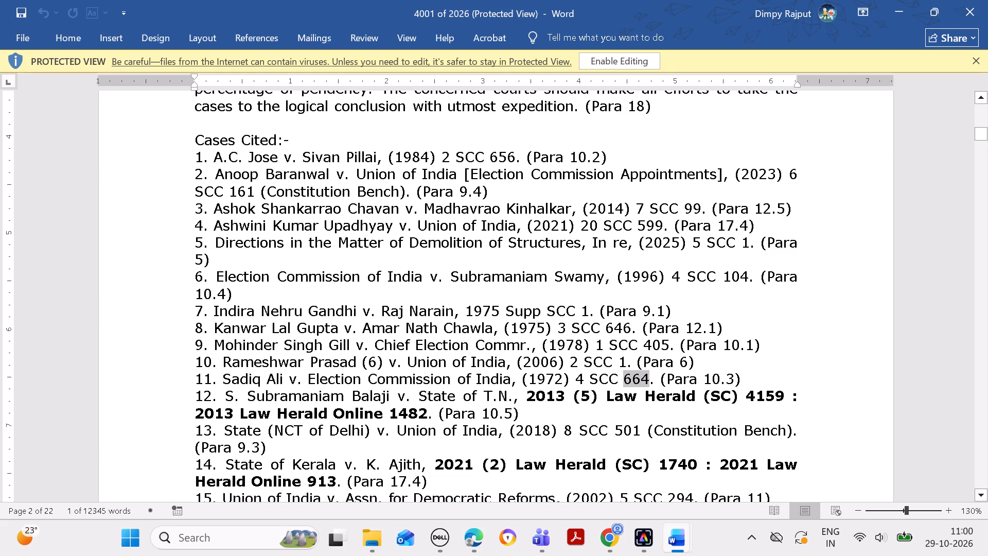
pyautogui.moveTo(589, 378); pyautogui.dragTo(617, 377)
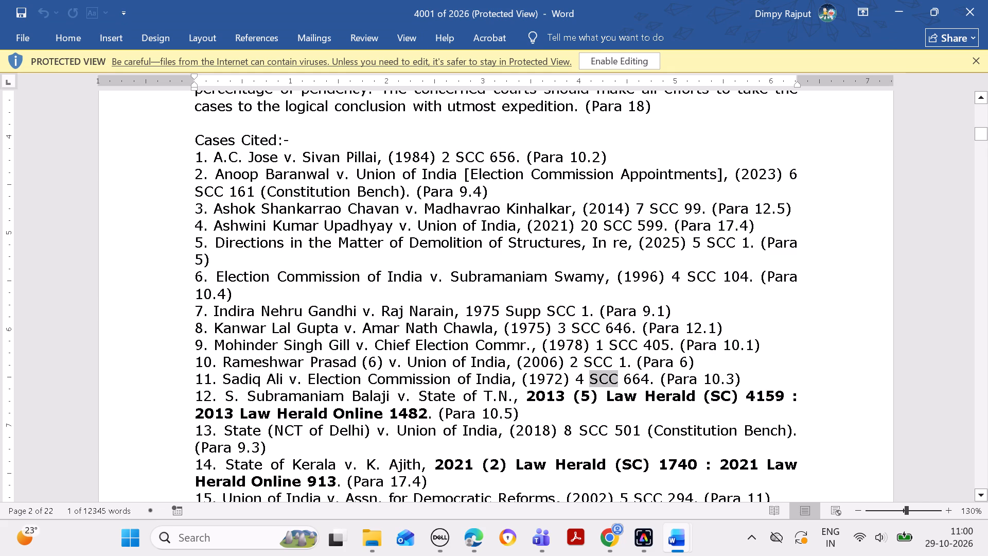
pyautogui.hotkey('ctrl', 'c')
pyautogui.click(471, 537)
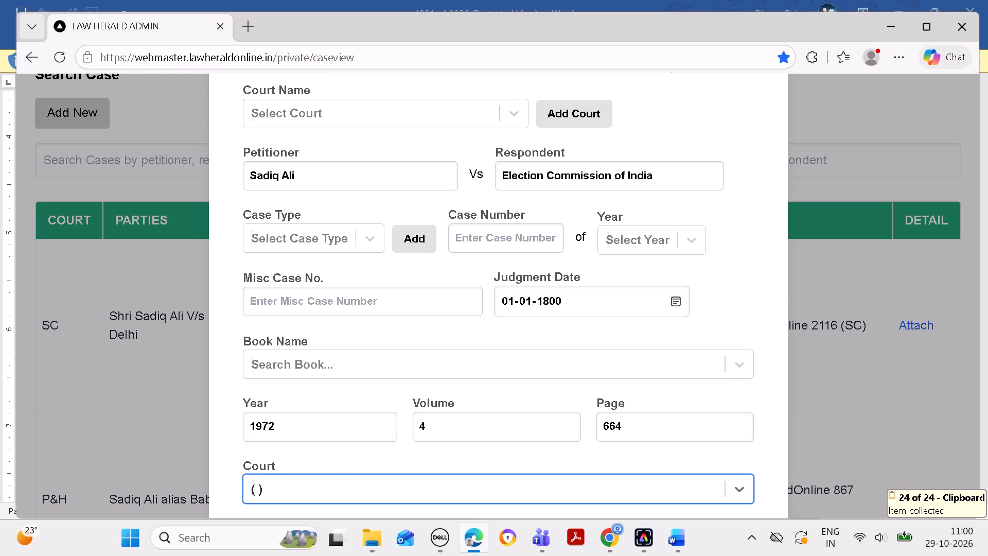
pyautogui.click(511, 364)
pyautogui.hotkey('ctrl', 'v')
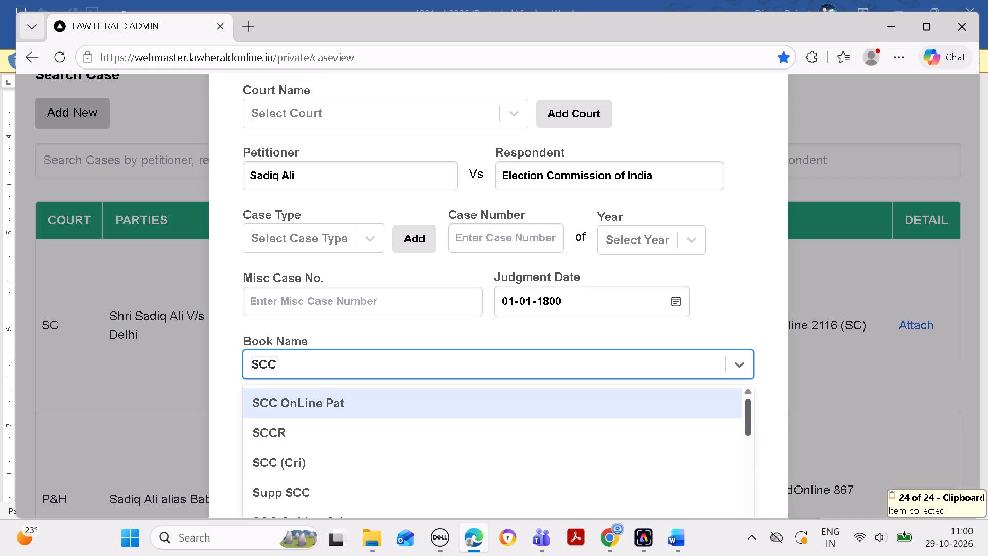
pyautogui.moveTo(749, 416); pyautogui.dragTo(753, 478)
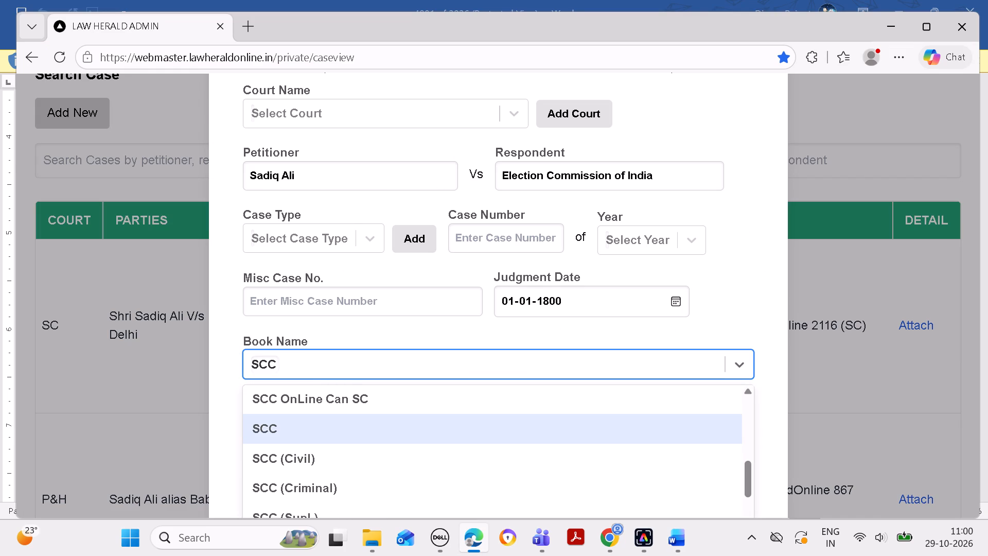
pyautogui.click(673, 428)
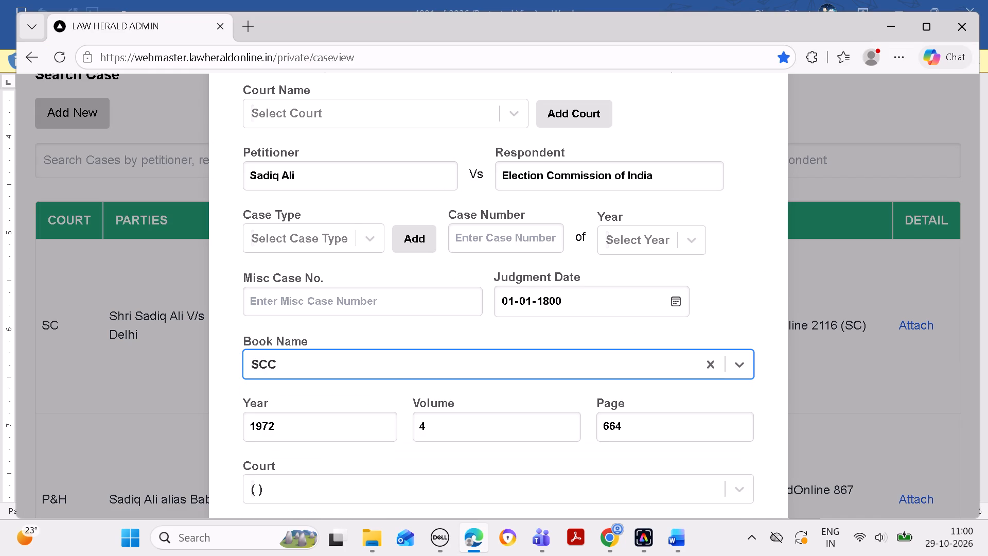
# Set the new case's court name to IN THE SUPREME COURT OF INDIA (SC).
pyautogui.click(463, 108)
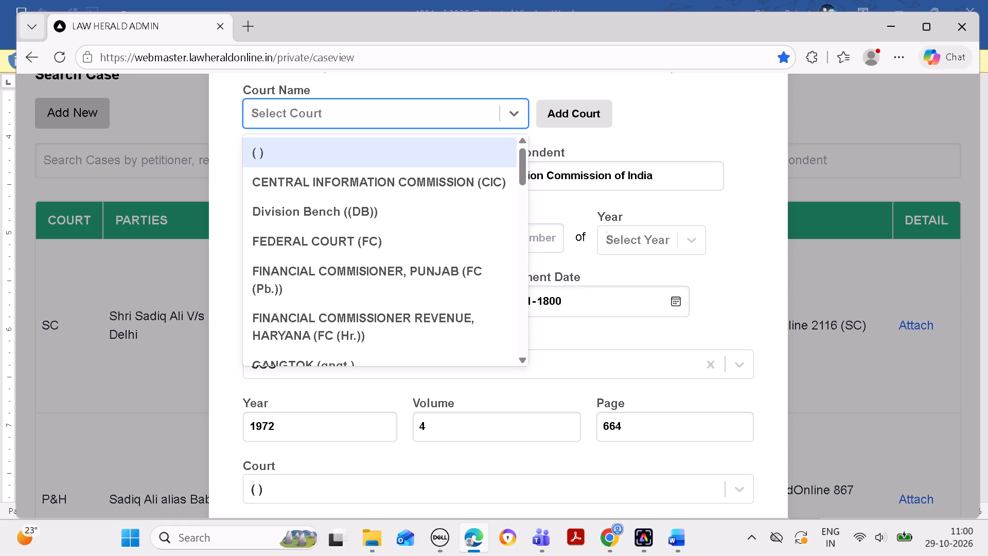
pyautogui.write('in the')
pyautogui.press('space')
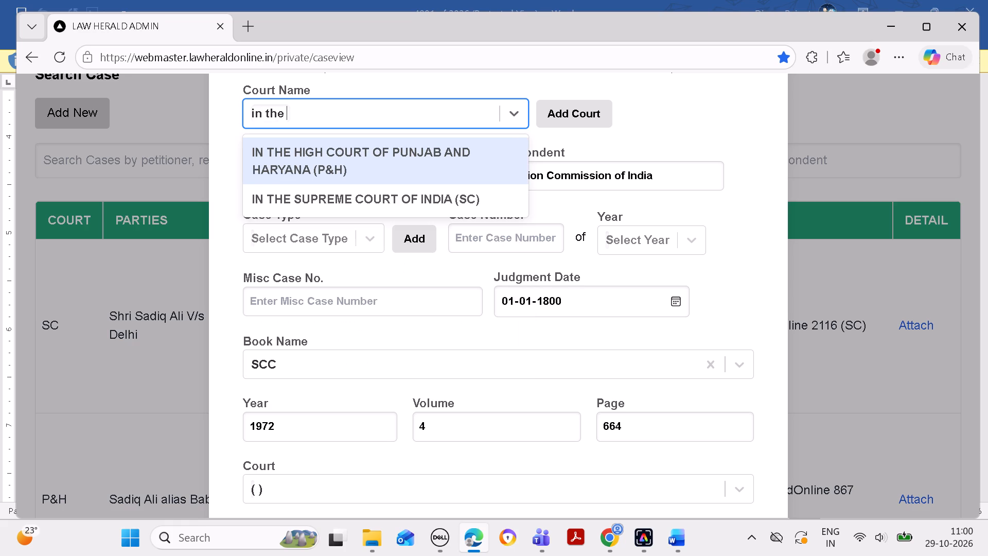
pyautogui.click(481, 200)
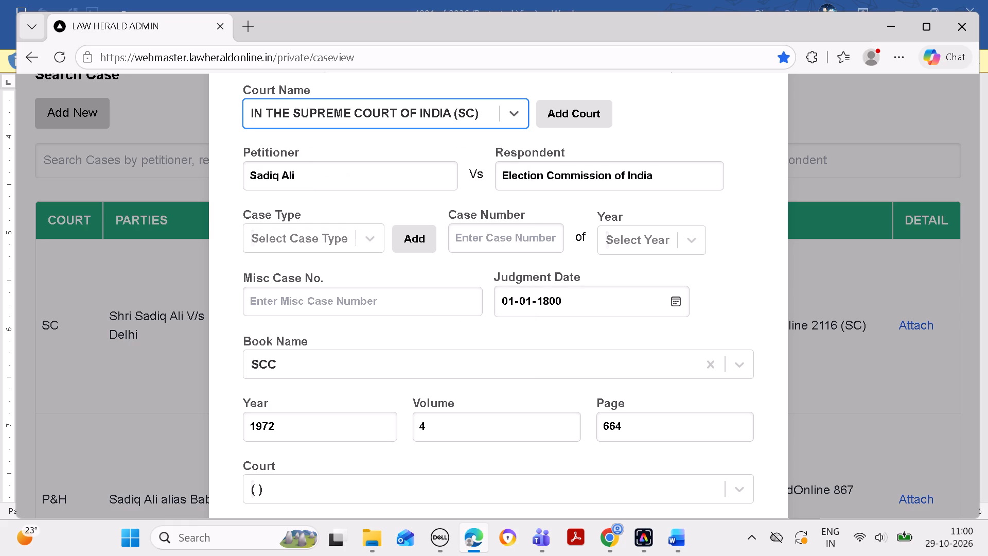
# Save the new case for cited case 11 and check it in the Cases Cited list.
pyautogui.press('Return')
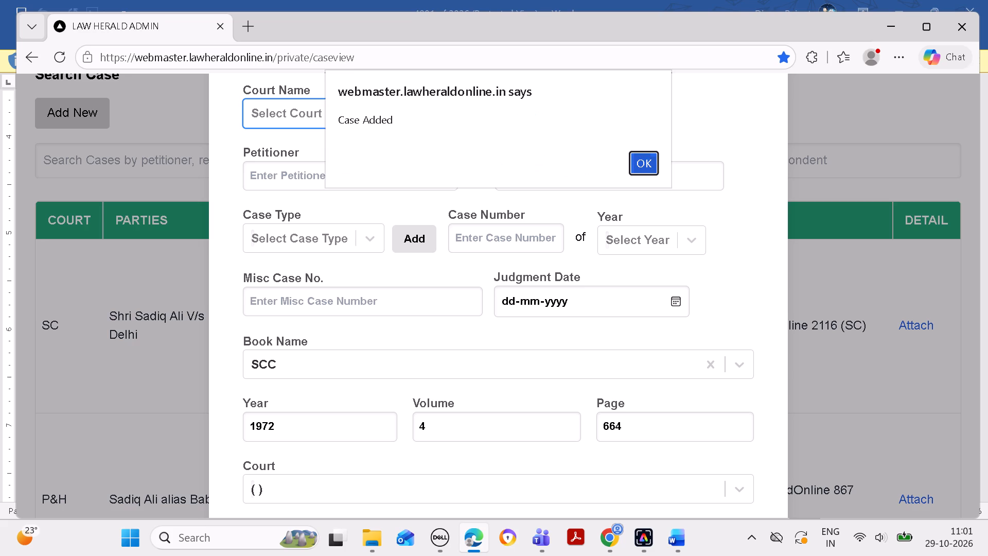
pyautogui.click(638, 171)
pyautogui.click(643, 170)
pyautogui.scroll(-5, 602, 244)
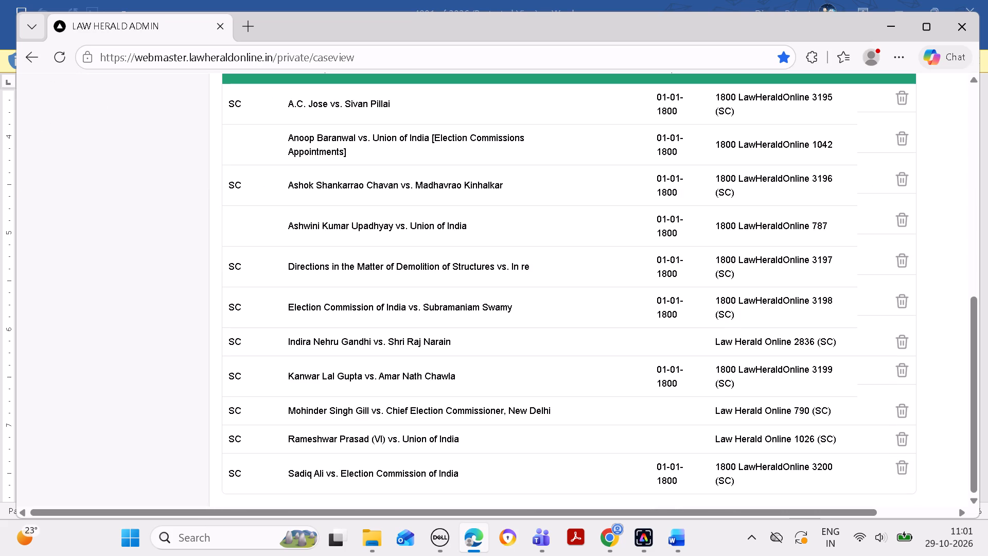
pyautogui.scroll(-4, 592, 260)
# Copy the petitioner of cited case 12 from the Word judgment and search the existing cases by that petitioner.
pyautogui.click(682, 529)
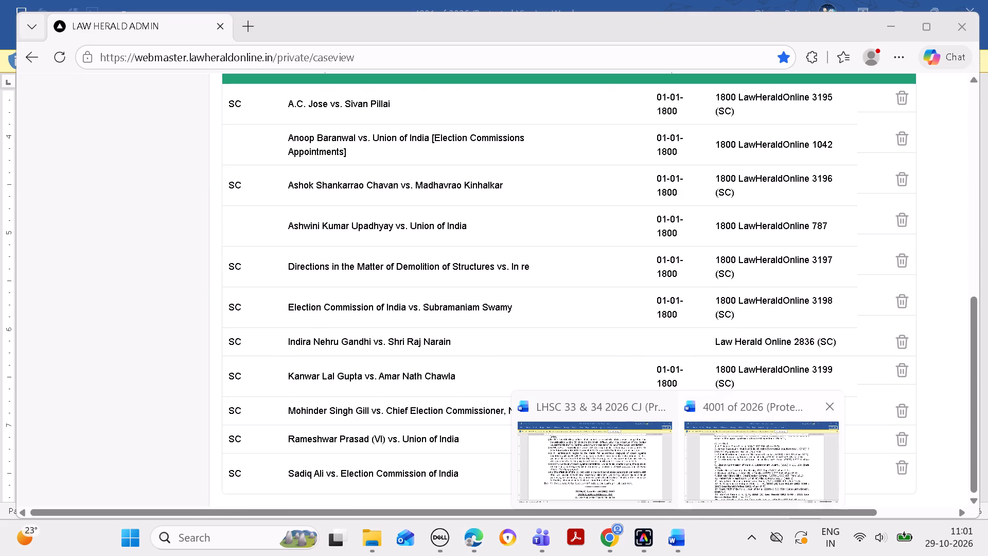
pyautogui.click(710, 482)
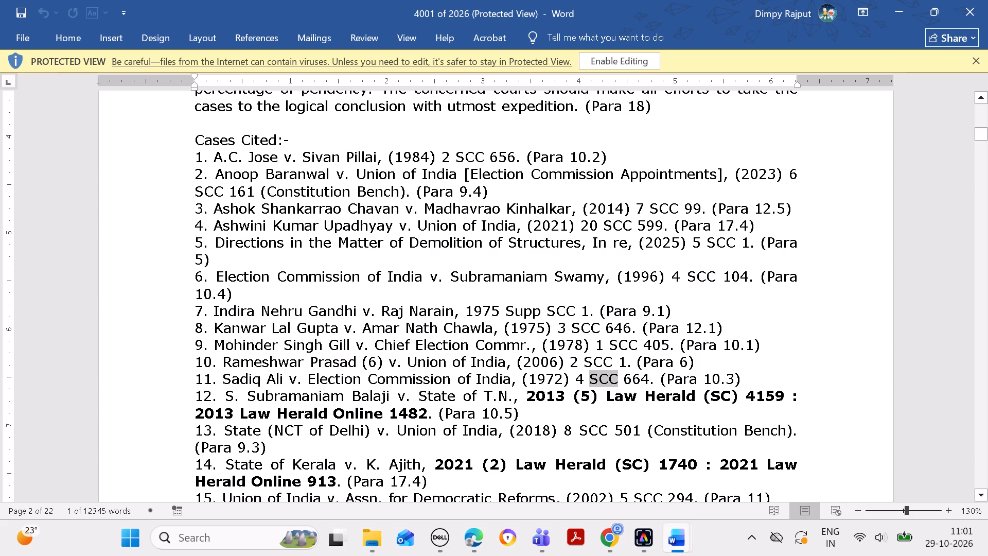
pyautogui.moveTo(230, 390); pyautogui.dragTo(382, 396)
pyautogui.hotkey('ctrl', 'c')
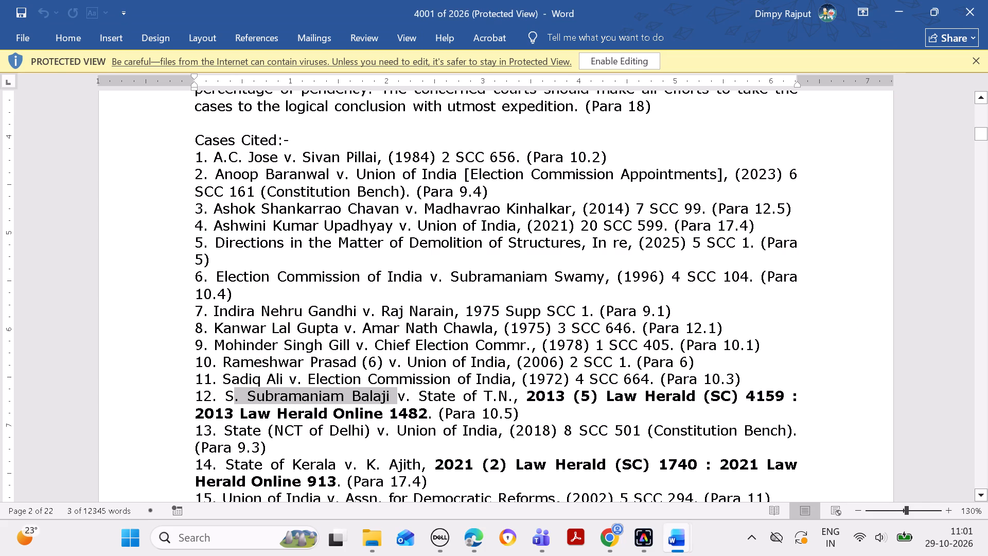
pyautogui.click(472, 532)
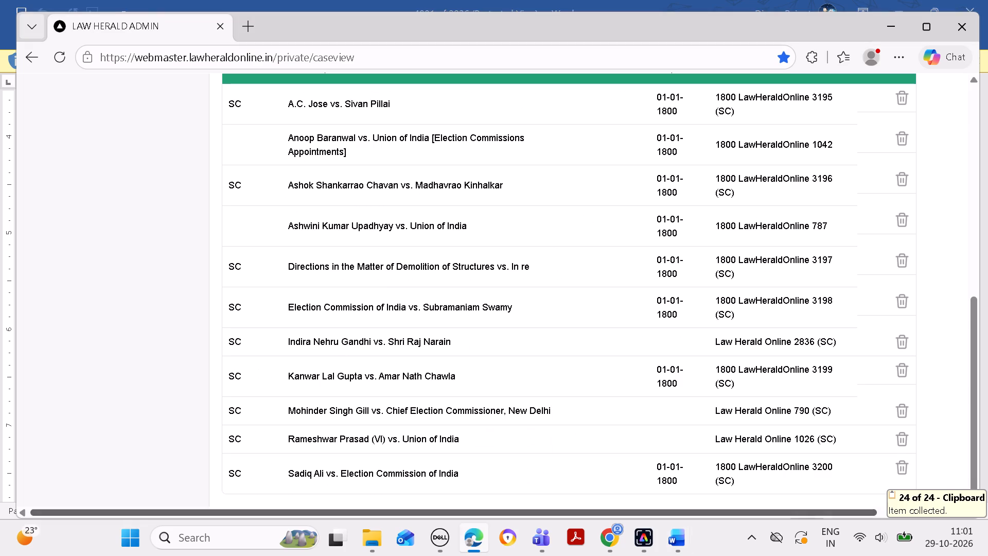
pyautogui.scroll(2, 431, 448)
pyautogui.click(280, 473)
pyautogui.moveTo(486, 167); pyautogui.dragTo(364, 163)
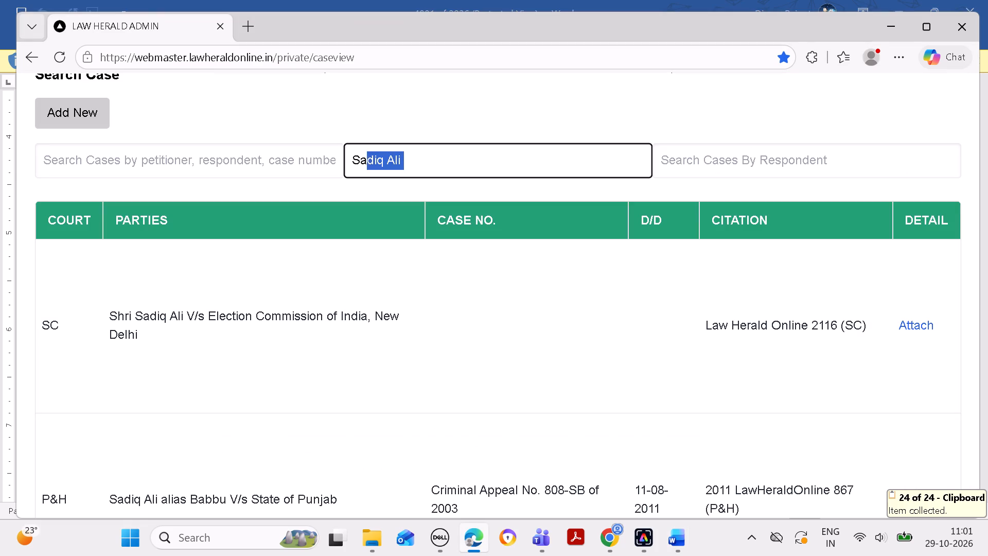
pyautogui.moveTo(364, 163); pyautogui.dragTo(351, 161)
pyautogui.press('BackSpace')
pyautogui.hotkey('ctrl', 'v')
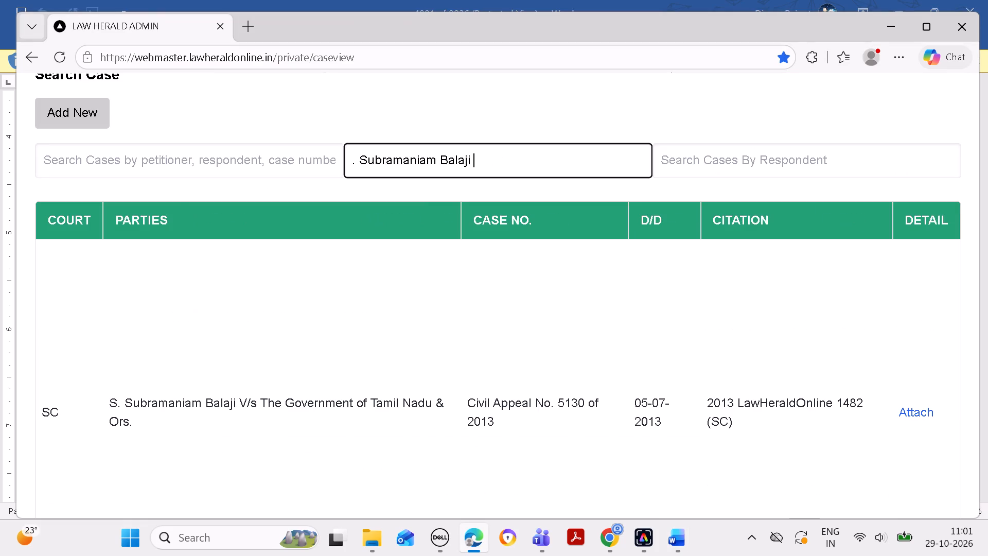
# Check the found case against cited case 12 in the Word judgment and attach the 2013 LawHeraldOnline 1482 (SC) case.
pyautogui.click(685, 537)
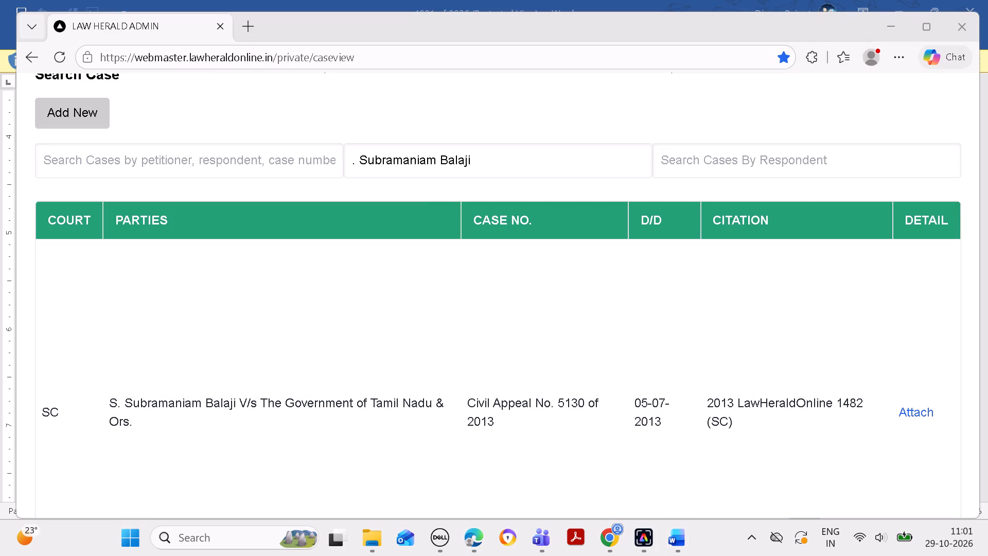
pyautogui.click(676, 537)
pyautogui.click(678, 528)
pyautogui.click(733, 451)
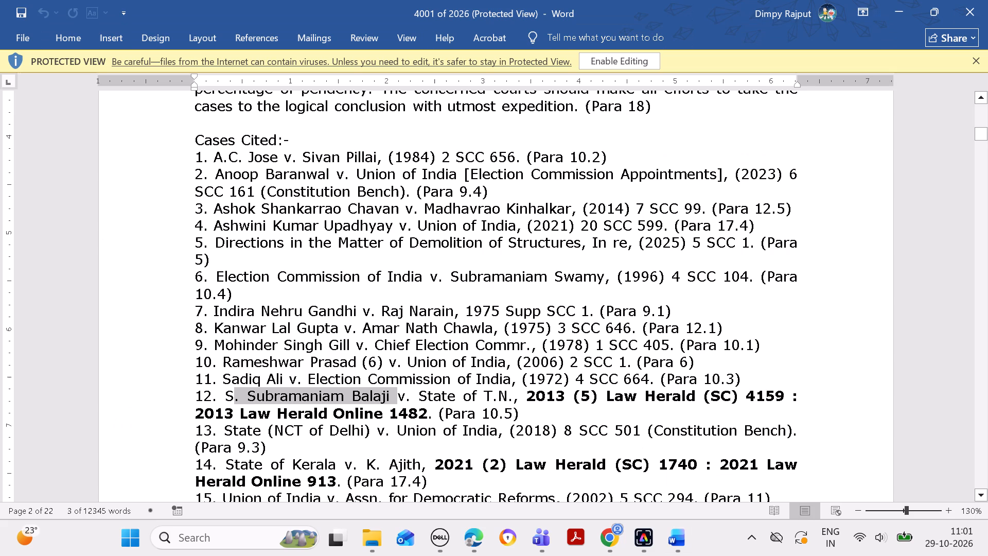
pyautogui.click(481, 539)
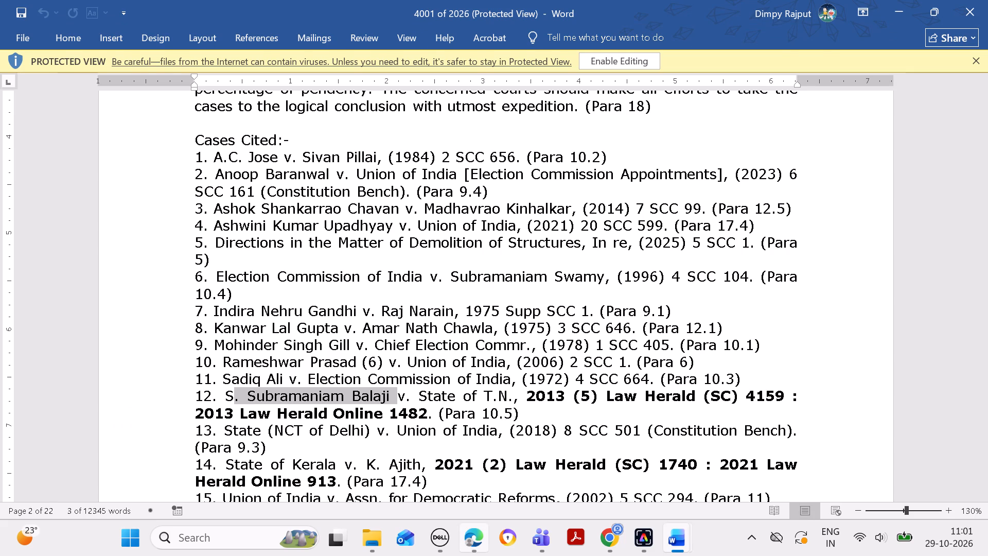
pyautogui.click(905, 413)
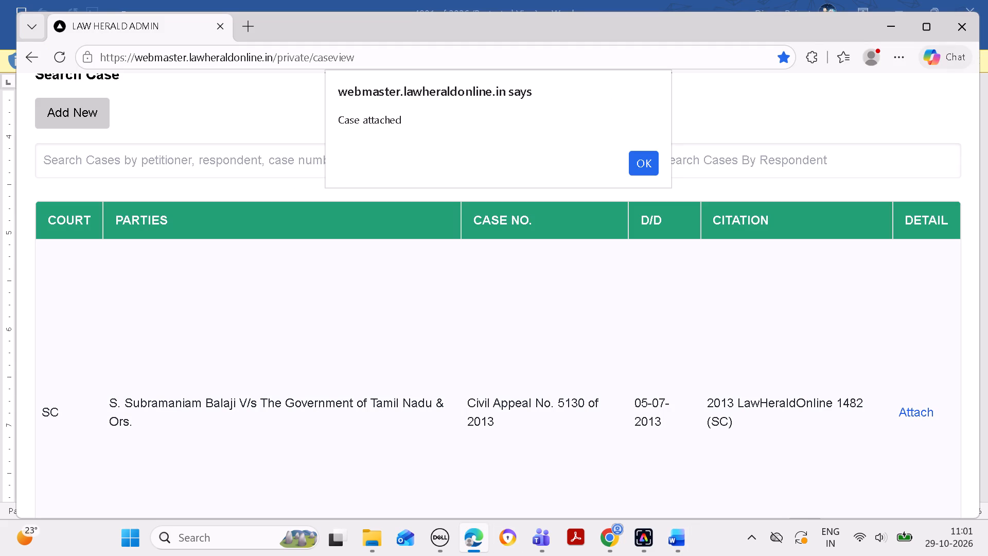
pyautogui.click(644, 159)
pyautogui.scroll(-10, 646, 250)
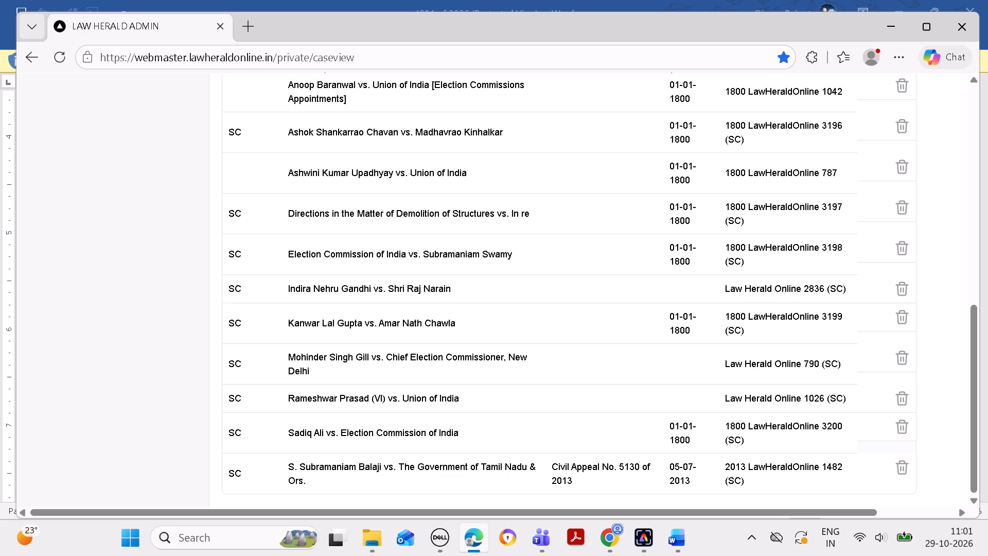
# Copy the petitioner State (NCT of Delhi) of cited case 13 from the Word judgment and search the existing cases by that petitioner.
pyautogui.click(677, 540)
pyautogui.click(730, 481)
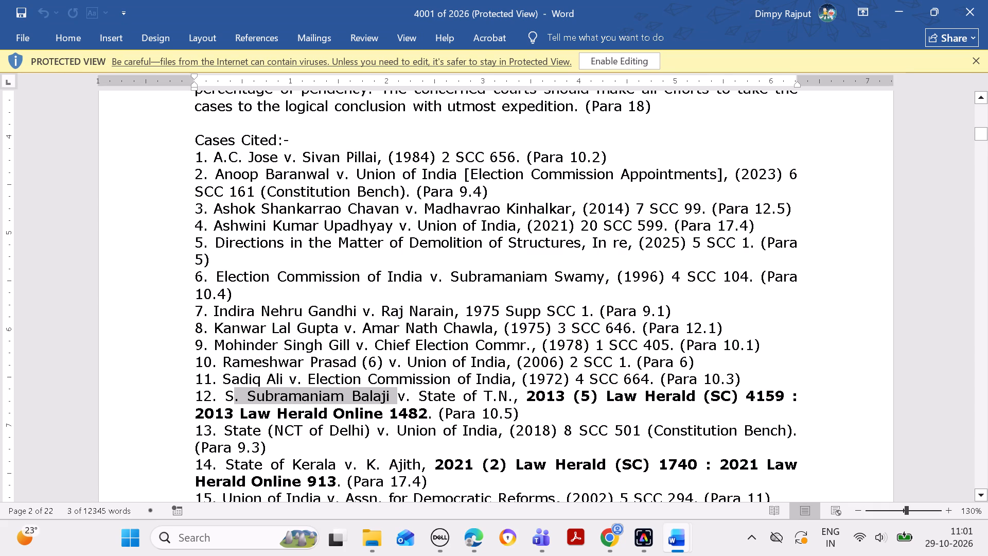
pyautogui.moveTo(224, 429); pyautogui.dragTo(370, 438)
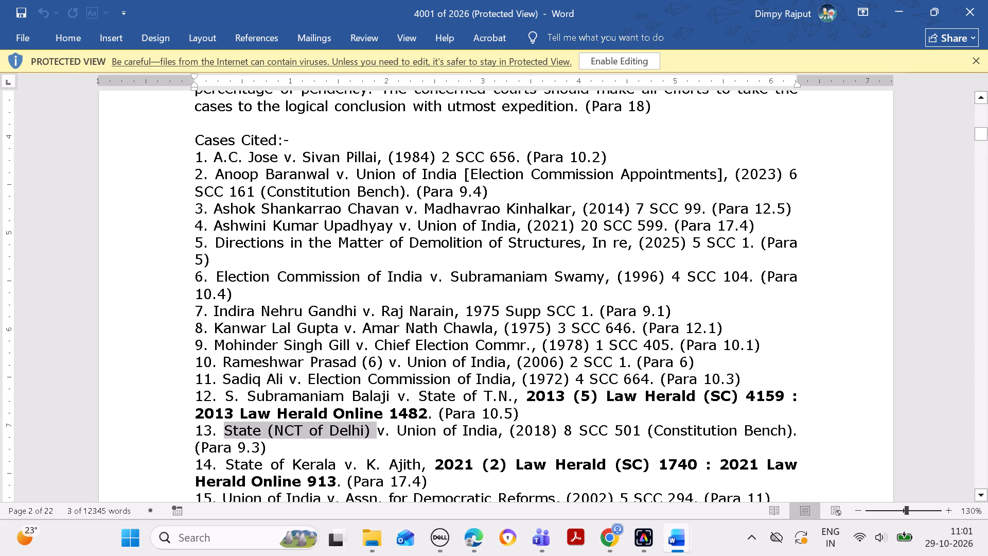
pyautogui.hotkey('ctrl', 'c')
pyautogui.click(473, 544)
pyautogui.scroll(2, 419, 466)
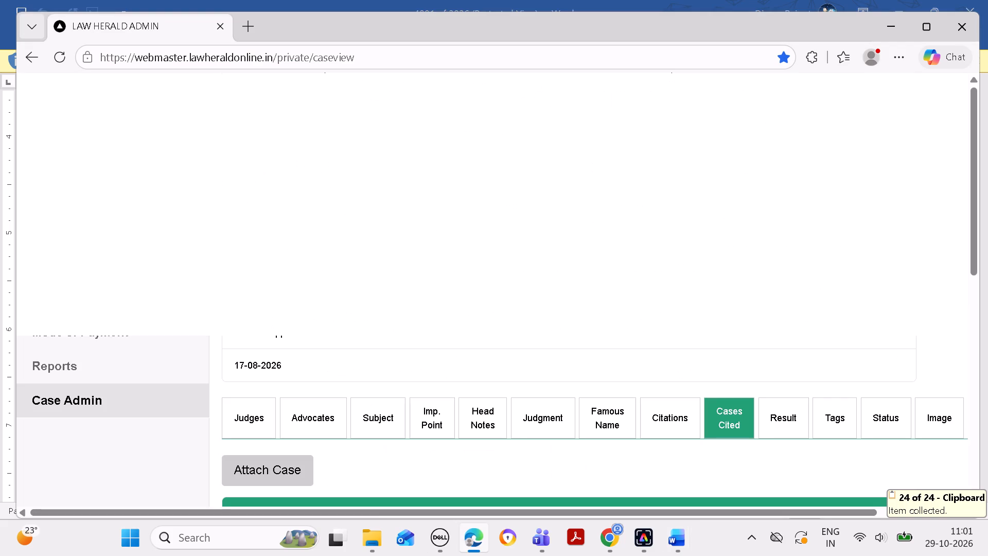
pyautogui.click(311, 470)
pyautogui.moveTo(486, 159); pyautogui.dragTo(421, 157)
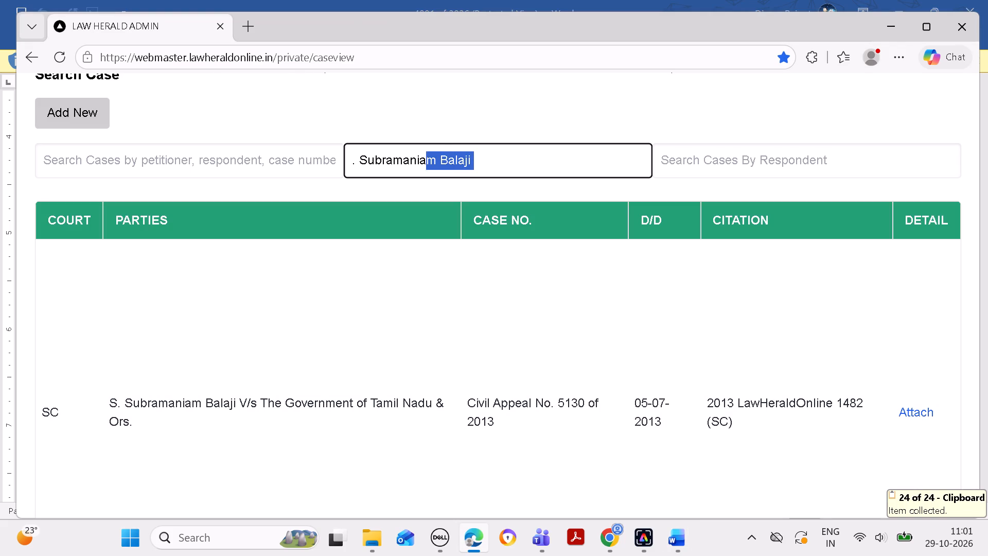
pyautogui.moveTo(421, 157); pyautogui.dragTo(336, 156)
pyautogui.press('BackSpace')
pyautogui.hotkey('ctrl', 'v')
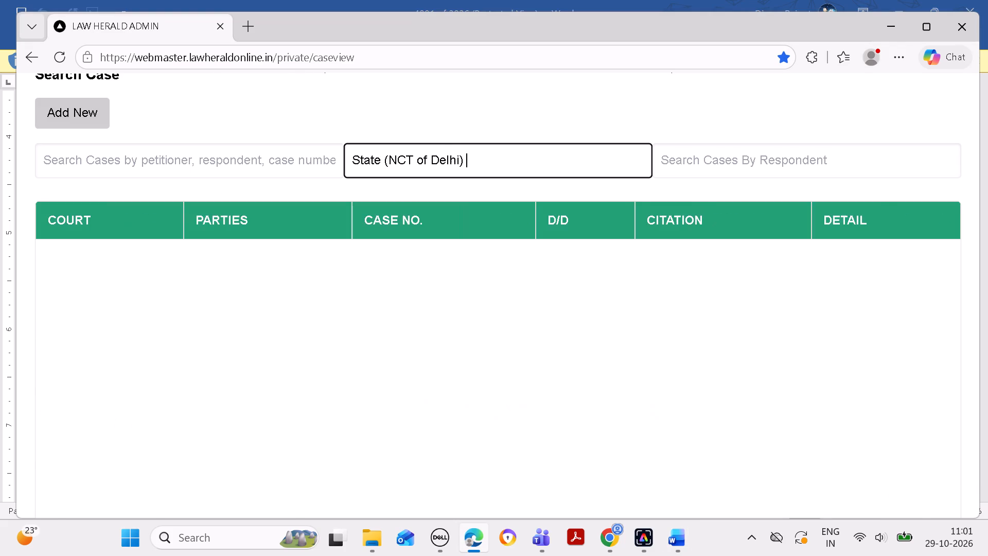
# Copy the respondent Union of India of cited case 13 from Word and narrow the case search by that respondent.
pyautogui.click(674, 538)
pyautogui.click(680, 538)
pyautogui.click(715, 485)
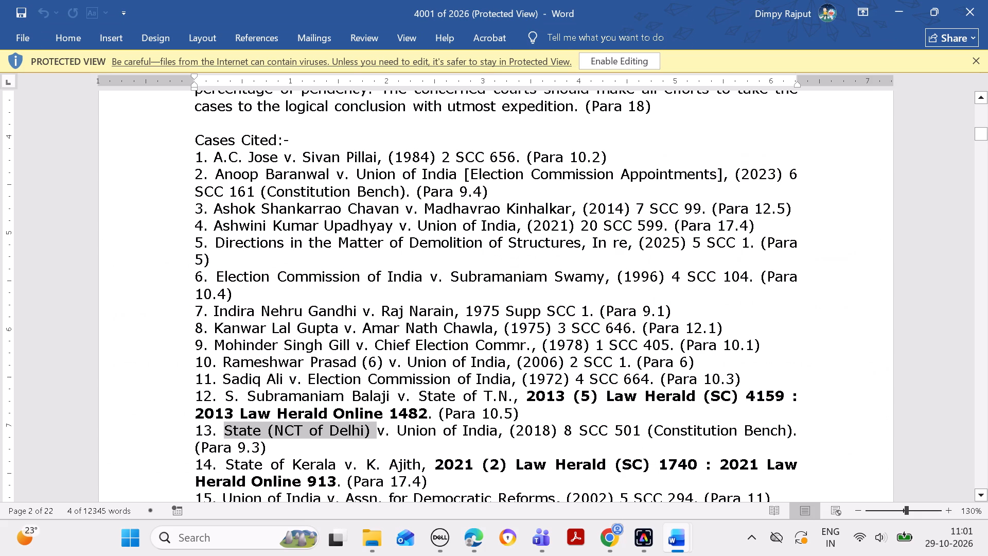
pyautogui.moveTo(396, 429); pyautogui.dragTo(476, 436)
pyautogui.hotkey('ctrl', 'c')
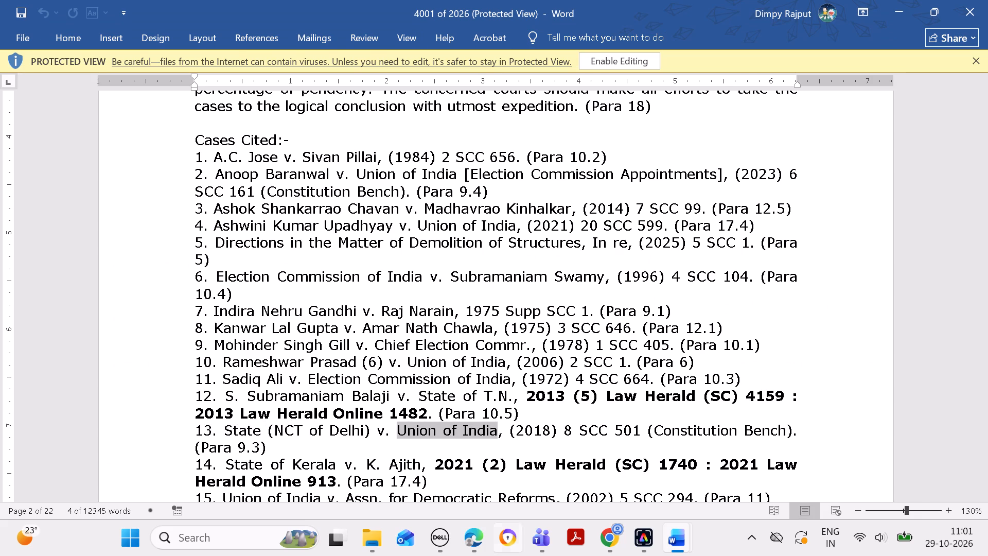
pyautogui.click(480, 543)
pyautogui.click(708, 150)
pyautogui.hotkey('ctrl', 'v')
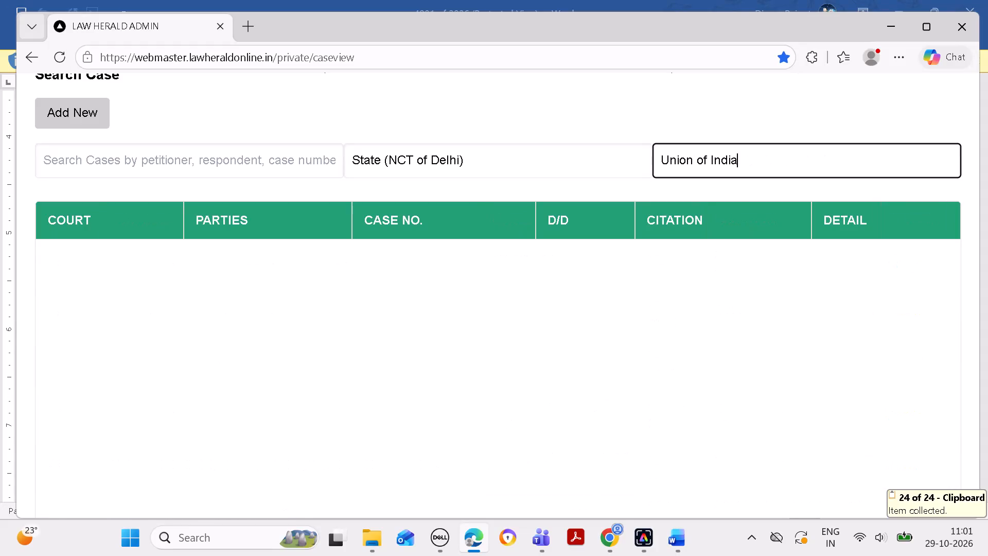
# Shorten the petitioner search term to State to broaden the search for cited case 13.
pyautogui.click(539, 167)
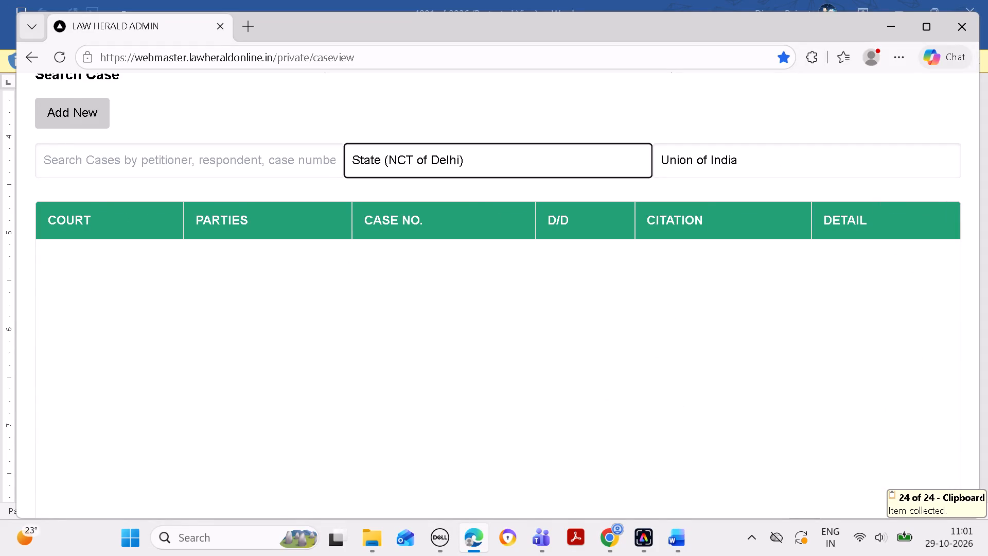
pyautogui.press('BackSpace')
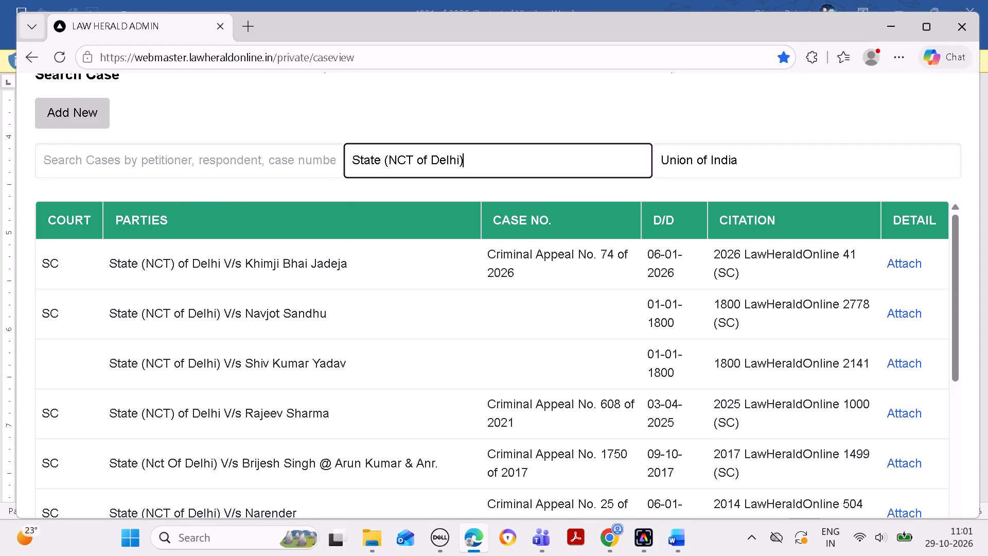
pyautogui.press('BackSpace')
pyautogui.press('BackSpace')
pyautogui.press('BackSpace')
pyautogui.press('BackSpace')
pyautogui.press('BackSpace')
pyautogui.press('BackSpace')
pyautogui.press('BackSpace')
pyautogui.press('BackSpace')
pyautogui.press('BackSpace')
pyautogui.press('BackSpace')
pyautogui.press('BackSpace')
pyautogui.press('BackSpace')
pyautogui.press('BackSpace')
pyautogui.press('BackSpace')
pyautogui.press('BackSpace')
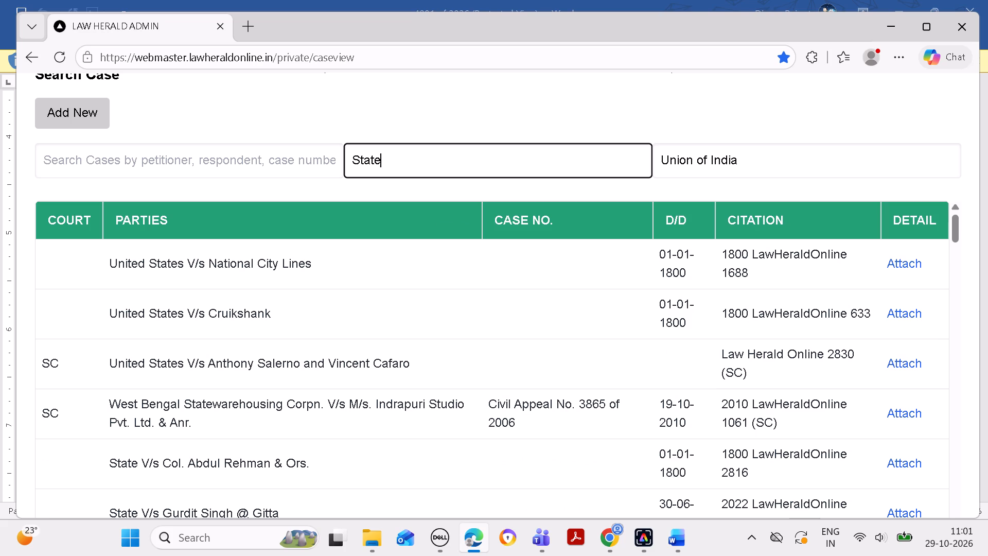
# Start a new case for cited case 13 with petitioner State (NCT of Delhi) and respondent Union of India, copied from Word.
pyautogui.click(98, 109)
pyautogui.click(599, 173)
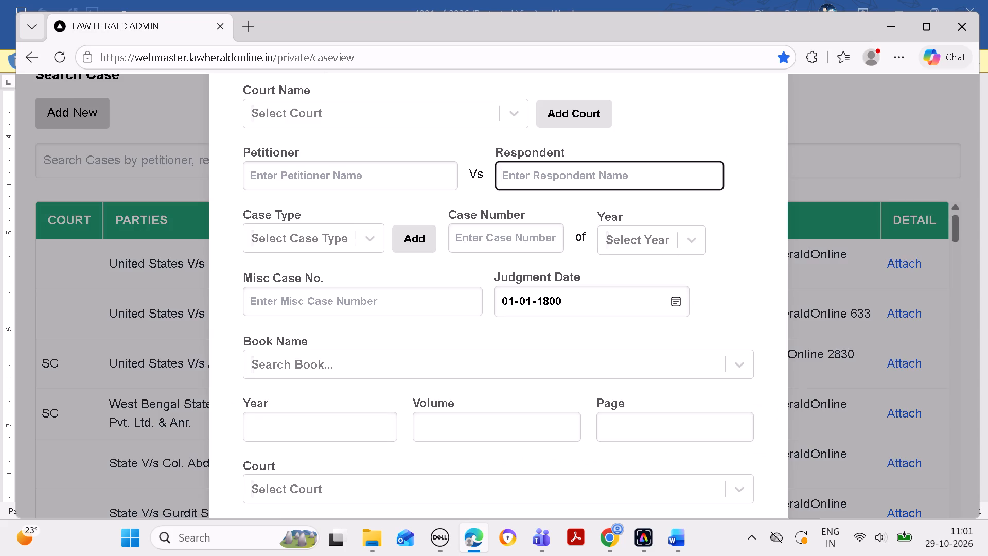
pyautogui.hotkey('ctrl', 'v')
pyautogui.click(675, 538)
pyautogui.click(718, 476)
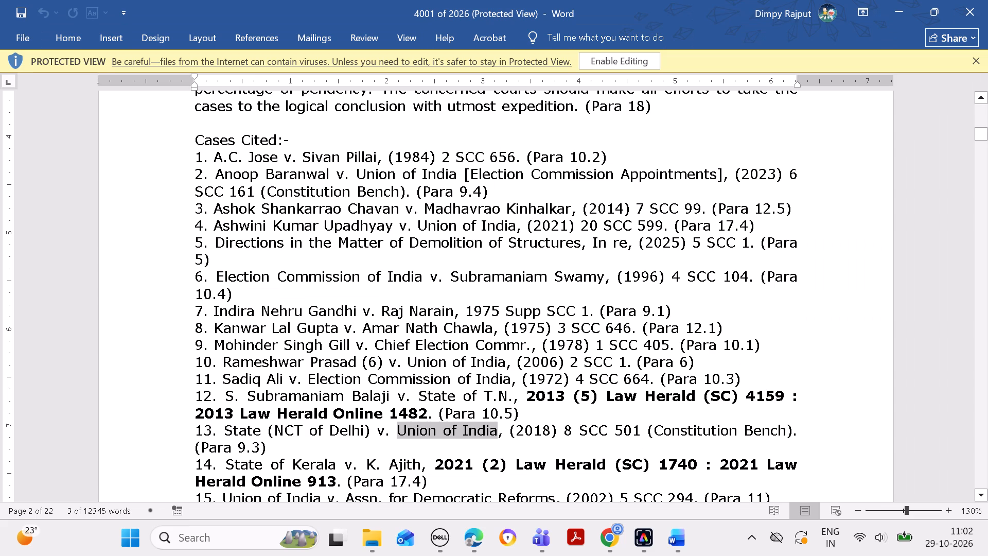
pyautogui.moveTo(227, 427); pyautogui.dragTo(358, 430)
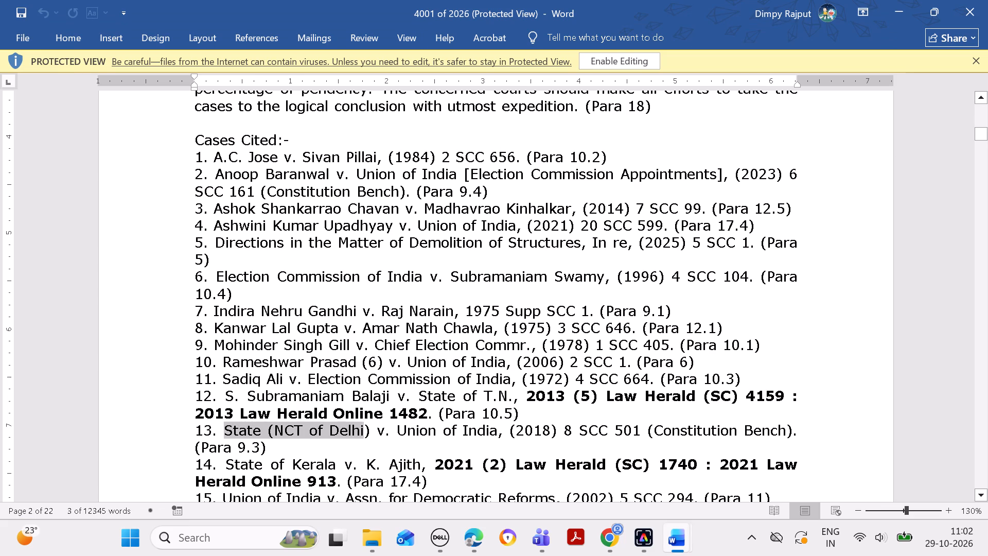
pyautogui.moveTo(358, 430); pyautogui.dragTo(373, 430)
pyautogui.hotkey('ctrl', 'c')
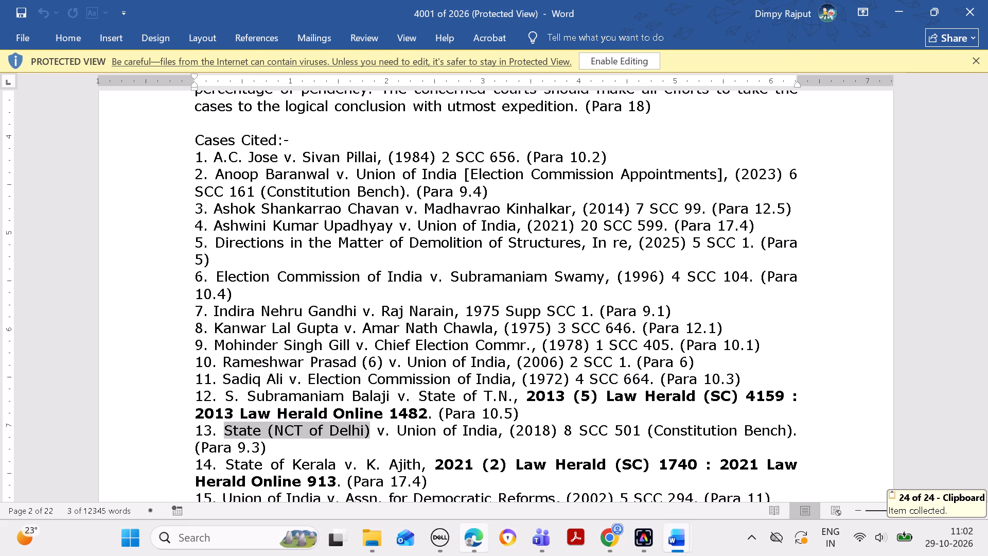
pyautogui.keyDown('ctrl'); pyautogui.click(477, 537); pyautogui.keyUp('ctrl')
pyautogui.click(333, 183)
pyautogui.hotkey('ctrl', 'v')
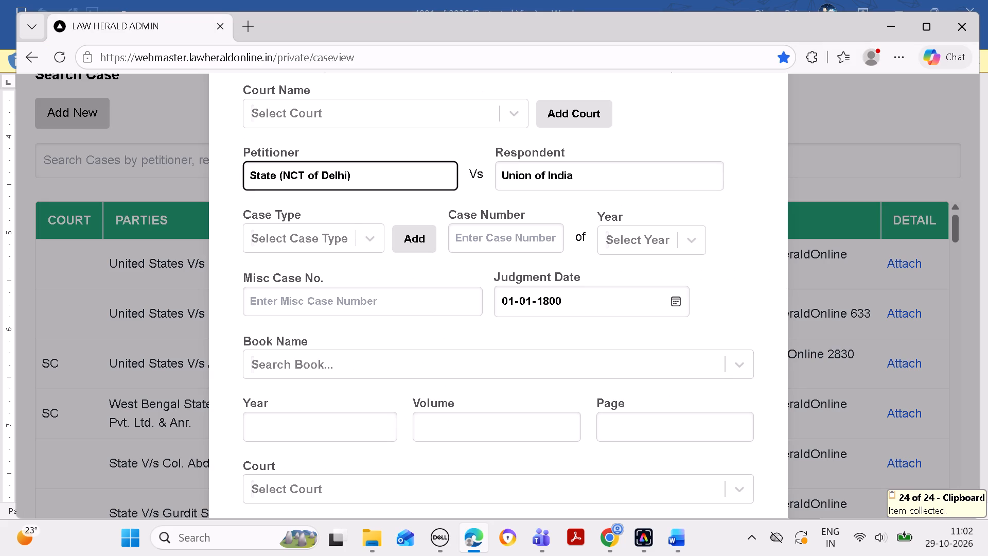
# Copy the citation year of cited case 13 from Word and set the new case's book year to 2018.
pyautogui.click(671, 540)
pyautogui.click(707, 481)
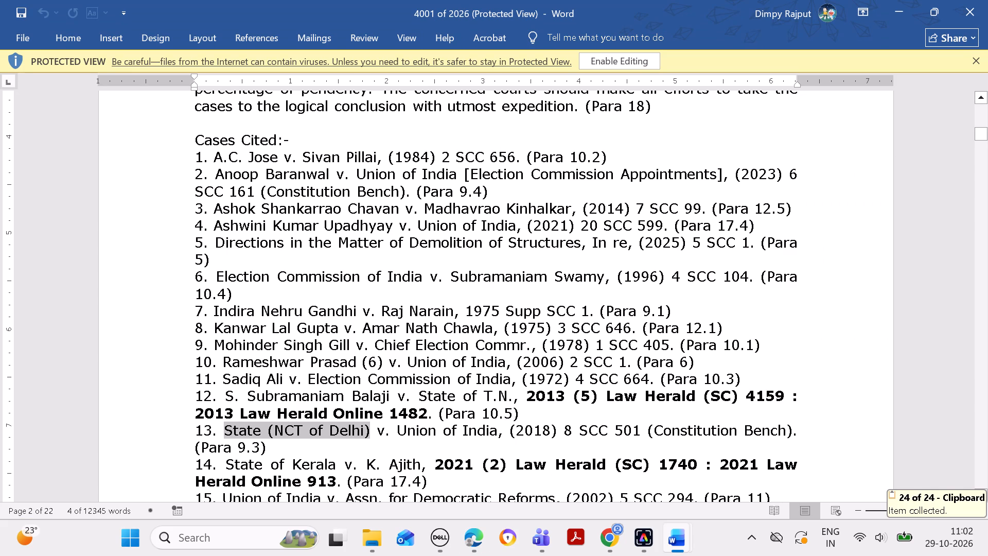
pyautogui.moveTo(519, 430); pyautogui.dragTo(549, 433)
pyautogui.hotkey('ctrl', 'c')
pyautogui.click(473, 541)
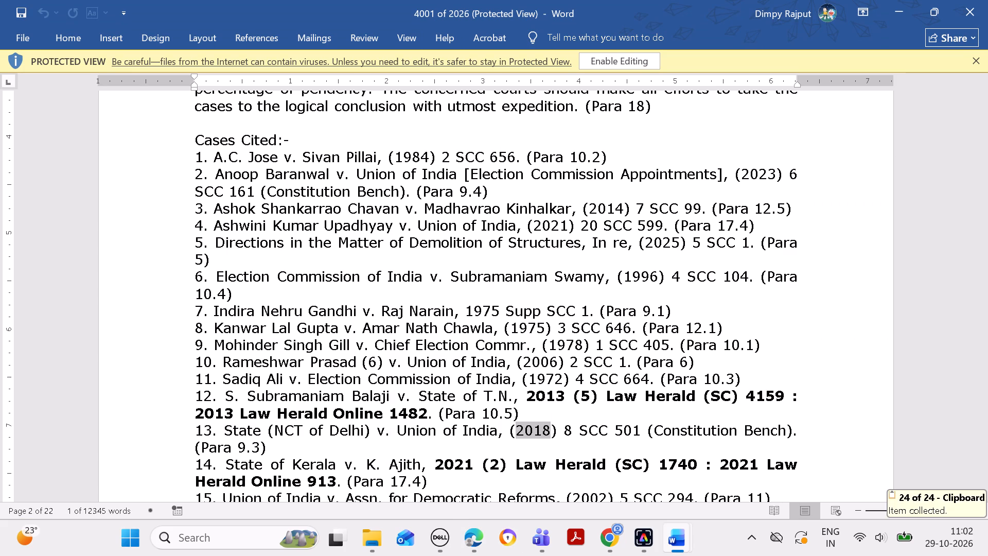
pyautogui.click(480, 543)
pyautogui.click(336, 435)
pyautogui.hotkey('ctrl', 'v')
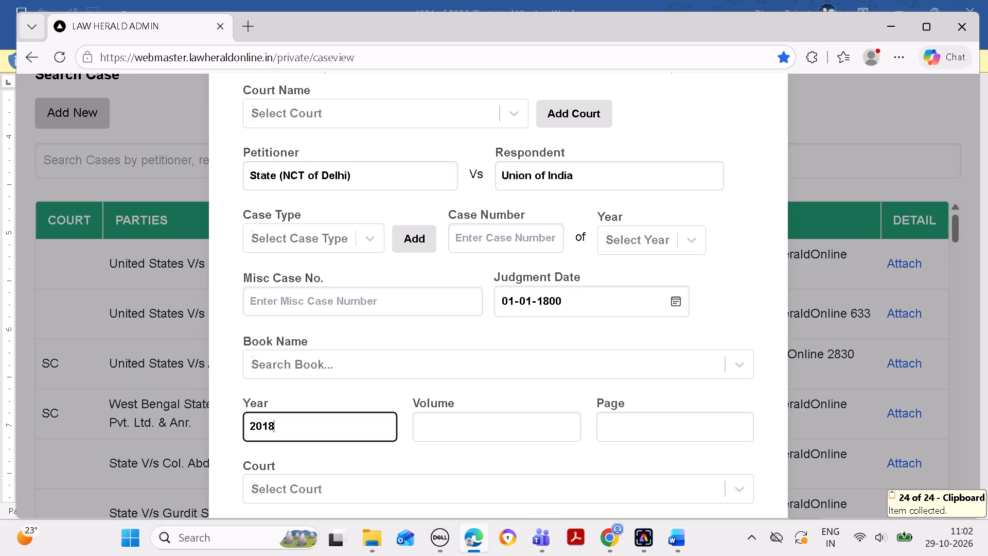
# Copy the citation volume of cited case 13 from Word and set the new case's volume to 8.
pyautogui.click(672, 545)
pyautogui.click(708, 487)
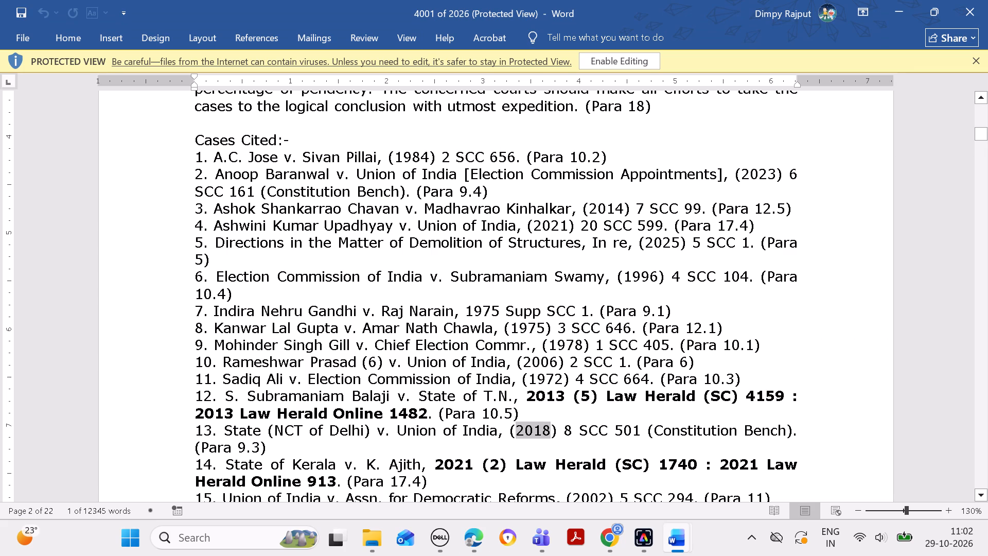
pyautogui.moveTo(562, 428); pyautogui.dragTo(574, 429)
pyautogui.hotkey('ctrl', 'c')
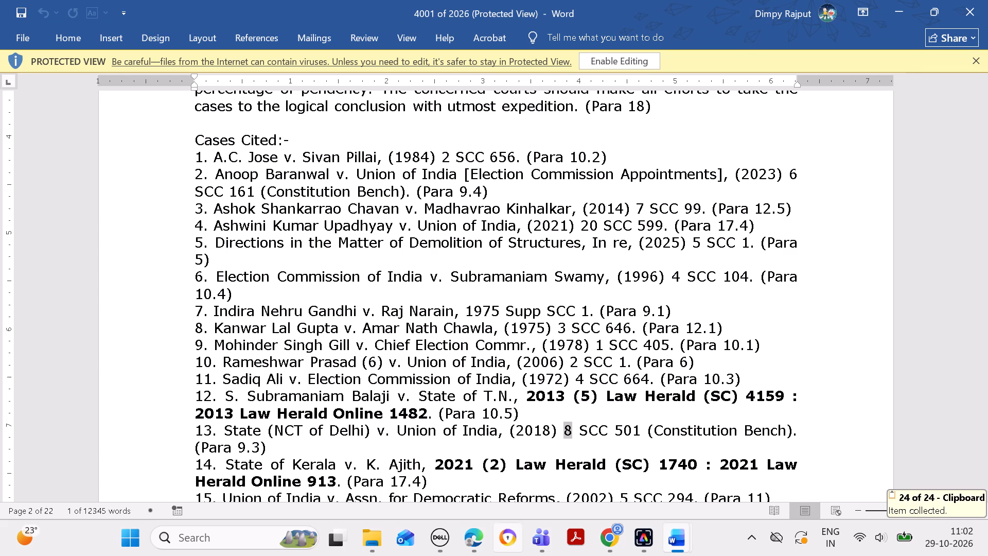
pyautogui.click(475, 537)
pyautogui.click(458, 436)
pyautogui.hotkey('ctrl', 'v')
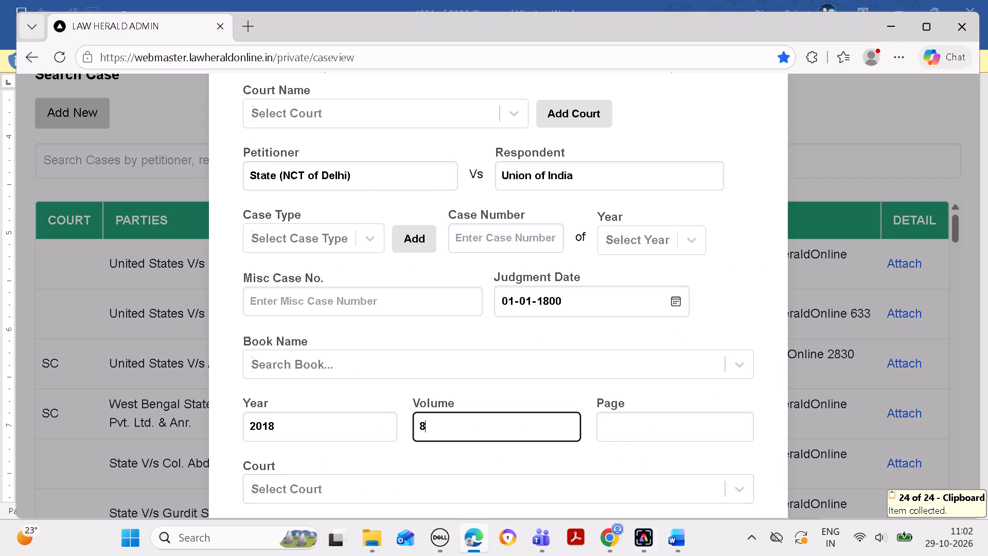
# Copy the citation page of cited case 13 from Word and set the new case's page to 501.
pyautogui.click(683, 543)
pyautogui.click(727, 487)
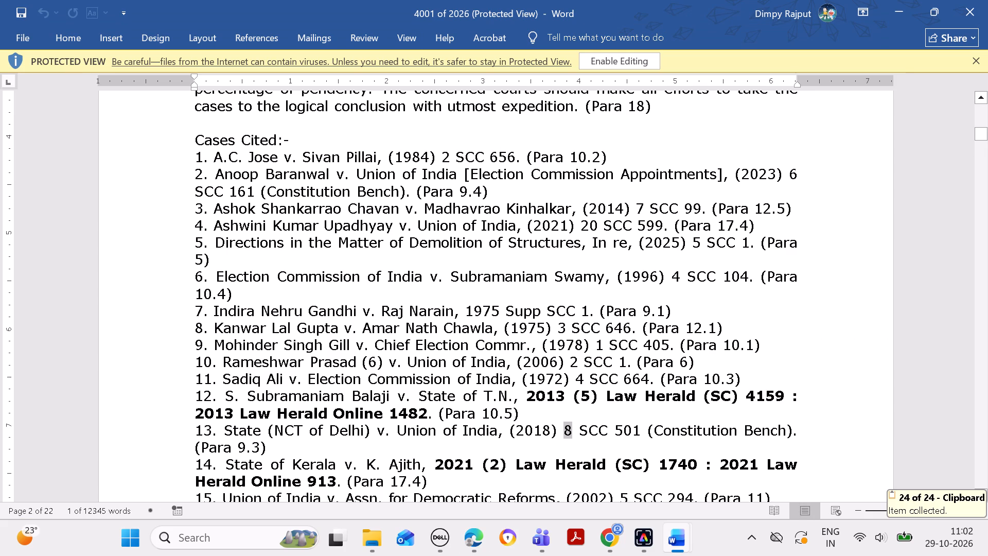
pyautogui.moveTo(610, 428); pyautogui.dragTo(639, 434)
pyautogui.click(647, 450)
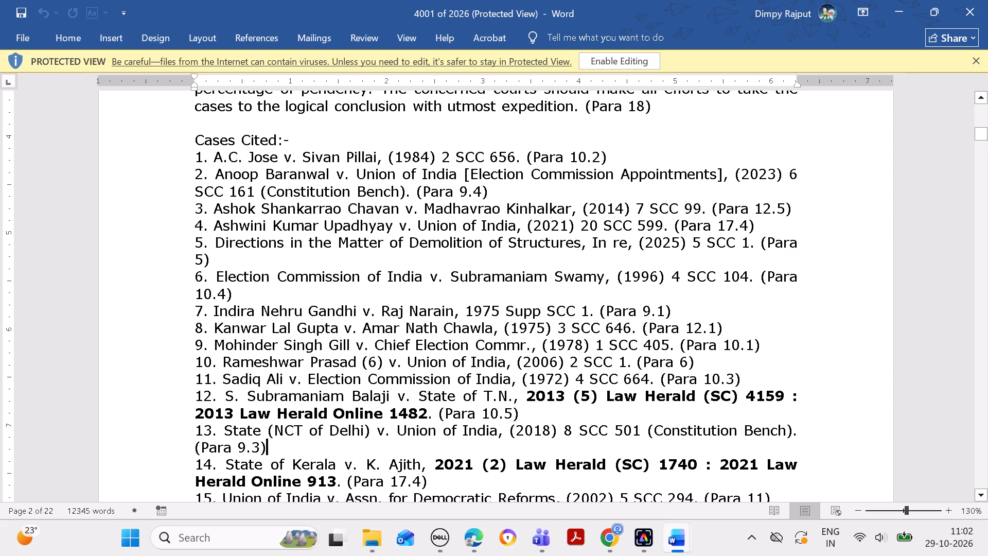
pyautogui.moveTo(615, 430); pyautogui.dragTo(638, 432)
pyautogui.hotkey('ctrl', 'c')
pyautogui.click(480, 535)
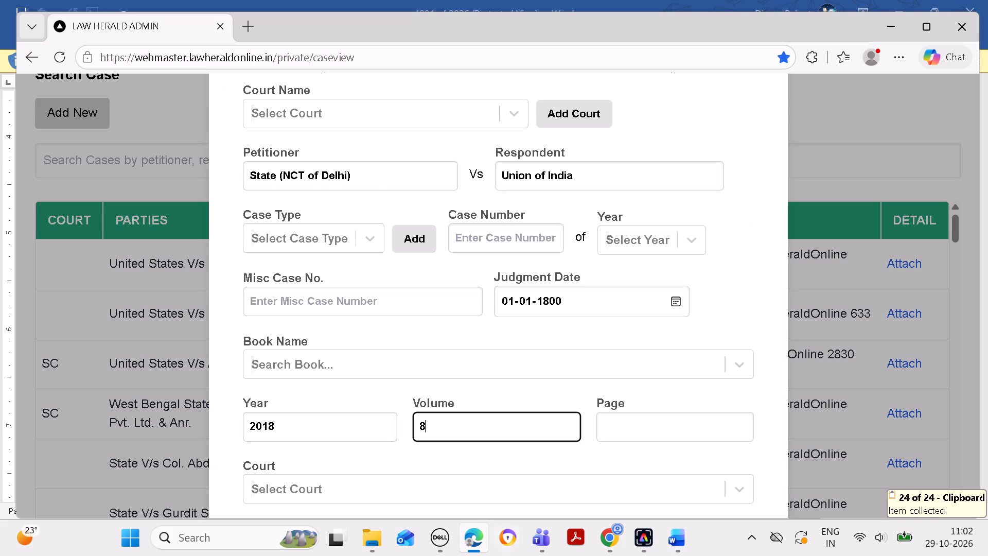
pyautogui.click(647, 422)
pyautogui.hotkey('ctrl', 'v')
# Set the new case's citation court to the blank ( ) option and its book name to SCC.
pyautogui.click(568, 480)
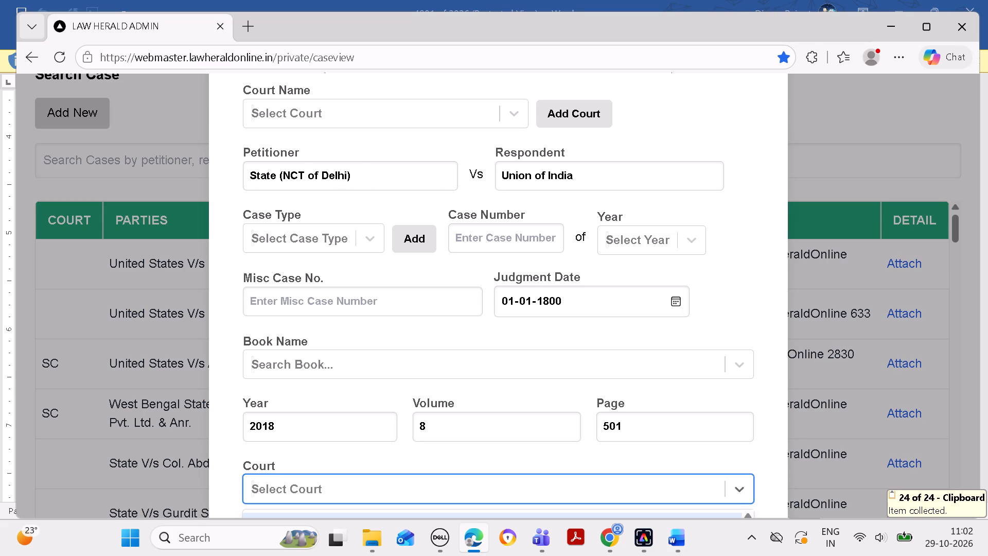
pyautogui.click(563, 514)
pyautogui.click(499, 371)
pyautogui.press('s')
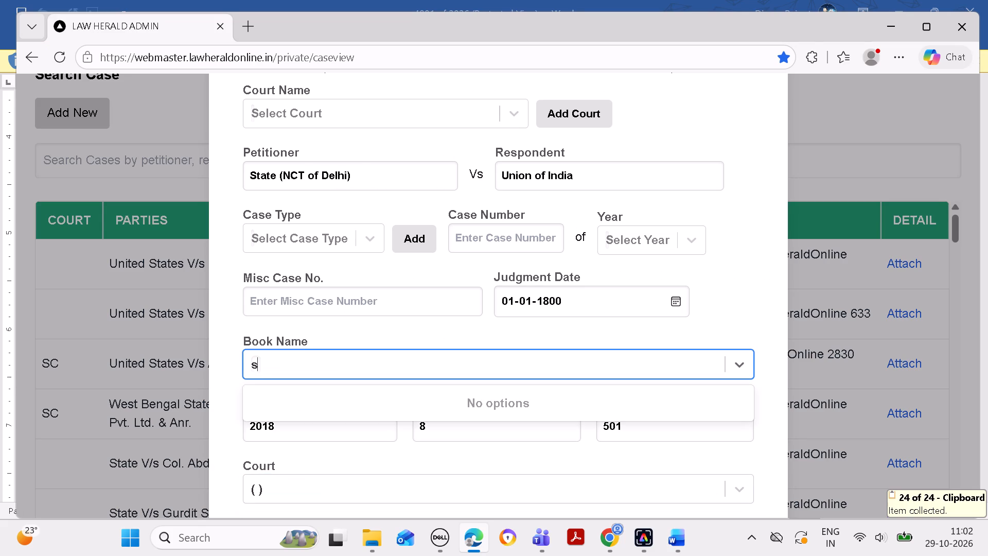
pyautogui.write('cc')
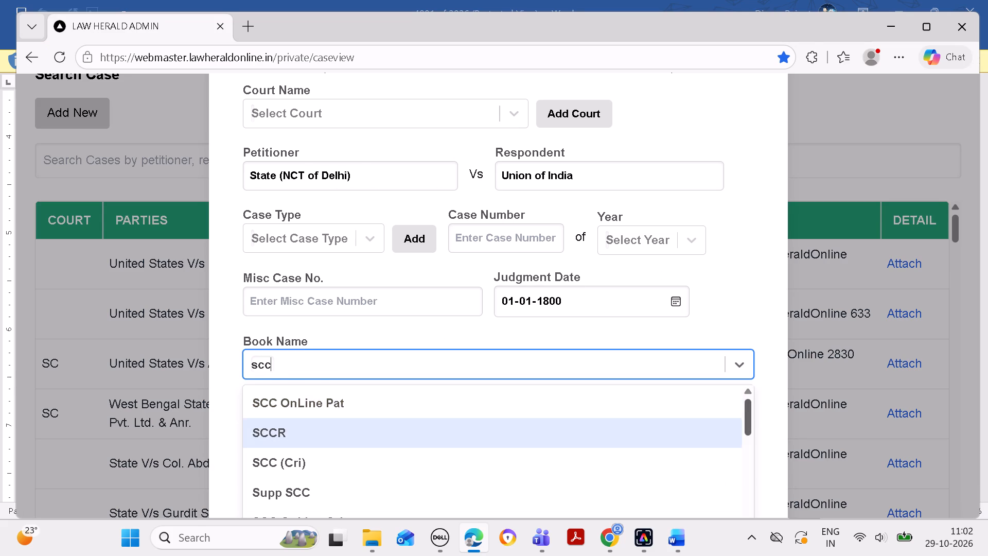
pyautogui.moveTo(749, 419); pyautogui.dragTo(762, 476)
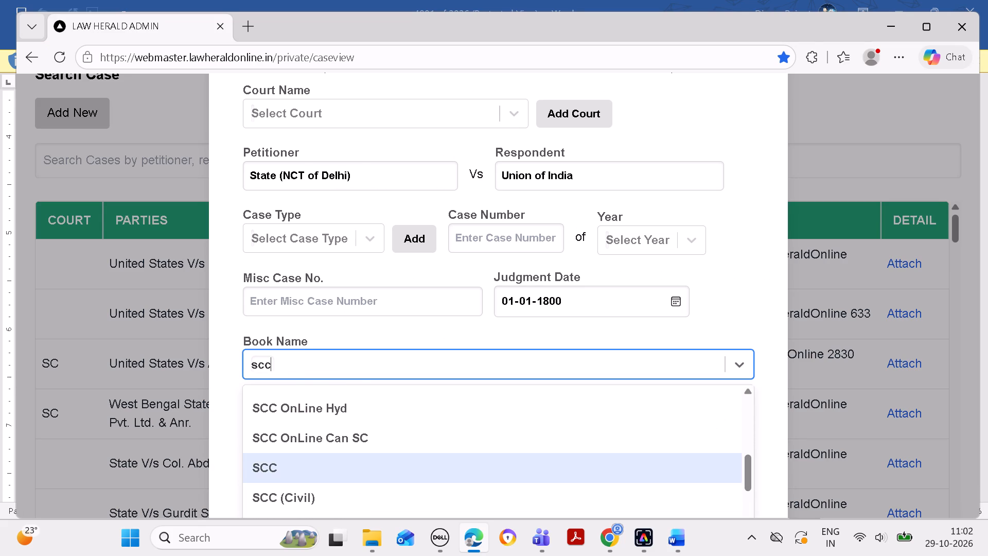
pyautogui.click(661, 457)
# Set the new case's court name to IN THE SUPREME COURT OF INDIA (SC).
pyautogui.click(437, 116)
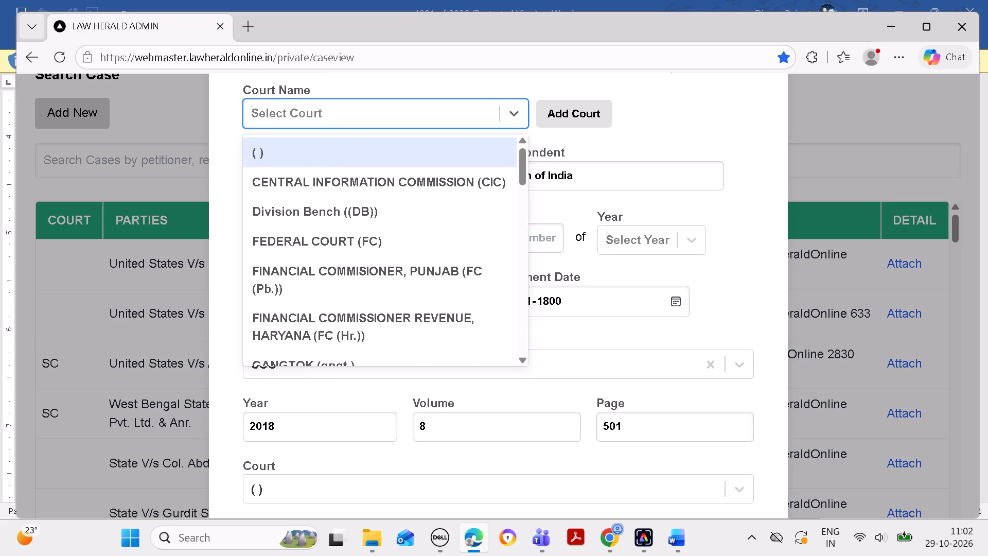
pyautogui.write('in the')
pyautogui.press('space')
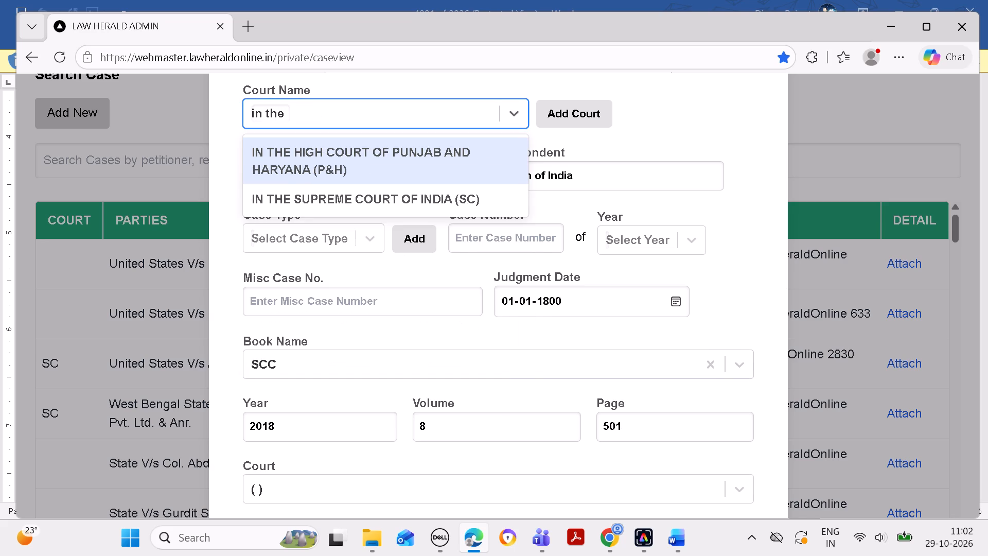
pyautogui.click(440, 197)
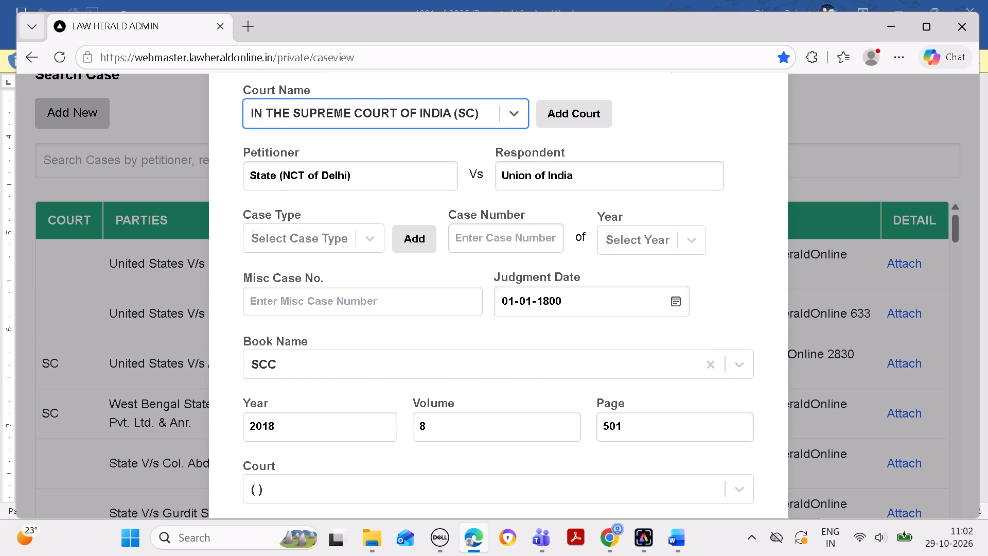
# Save the new case for cited case 13 so that it is attached to the Cases Cited list.
pyautogui.press('Return')
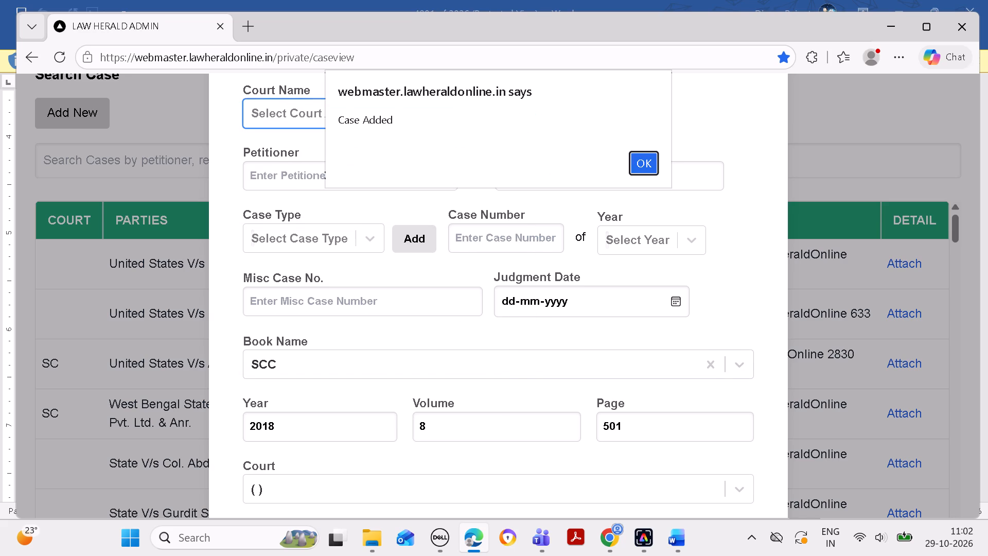
pyautogui.click(638, 167)
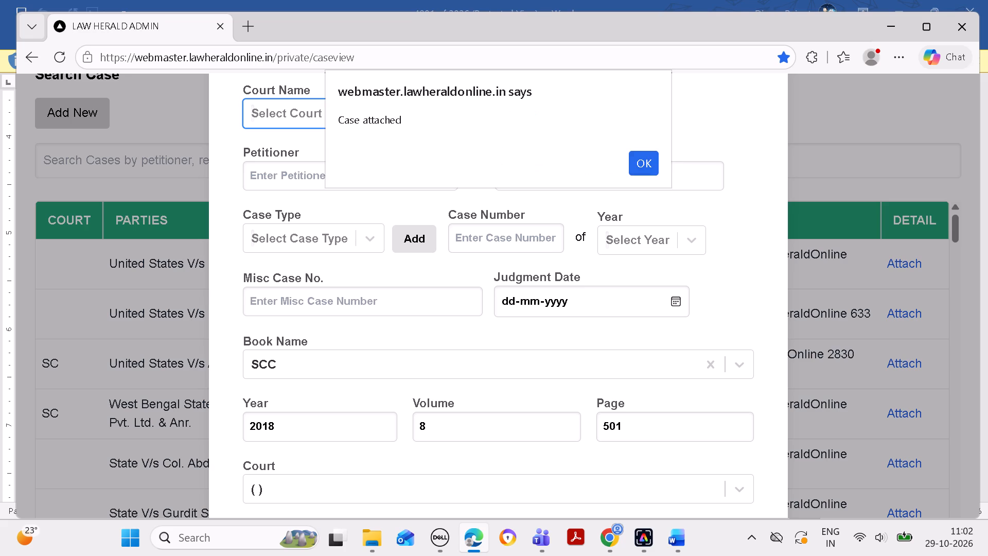
# Finish attaching cited case 13 and check its entry at the end of the Cases Cited list.
pyautogui.click(648, 173)
pyautogui.scroll(-10, 600, 292)
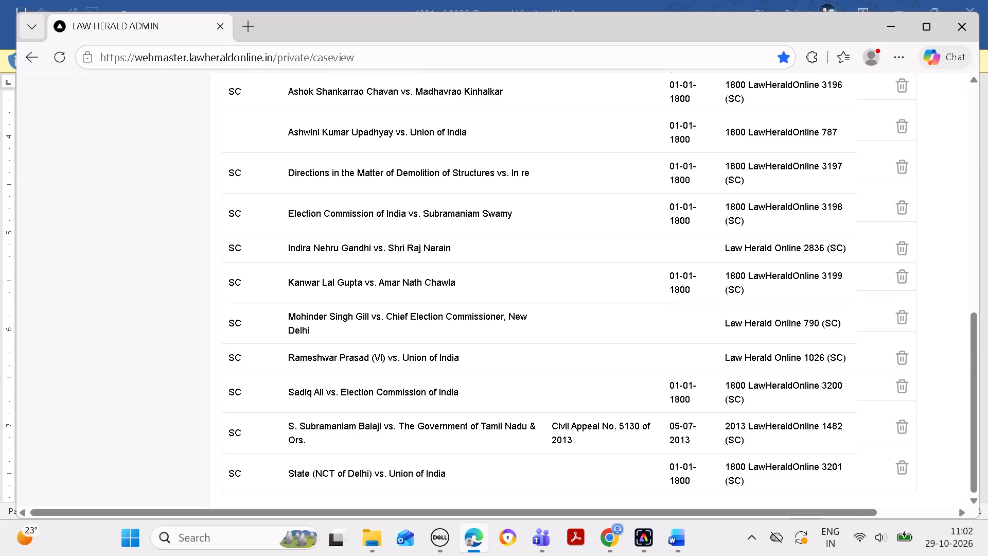
# Switch to the 4001 of 2026 judgment in Word and copy cited case 14's petitioner, State of Kerala.
pyautogui.click(679, 538)
pyautogui.click(672, 538)
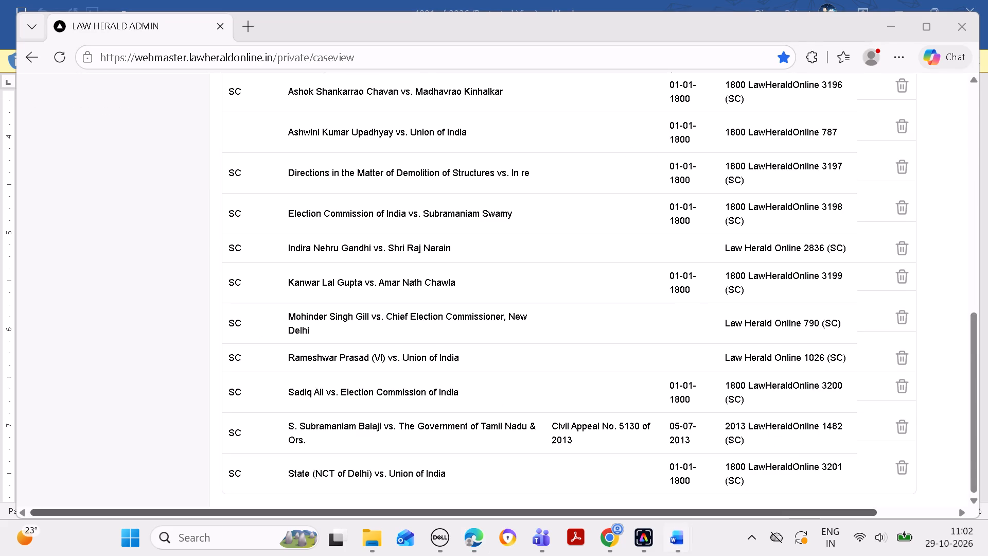
pyautogui.click(720, 460)
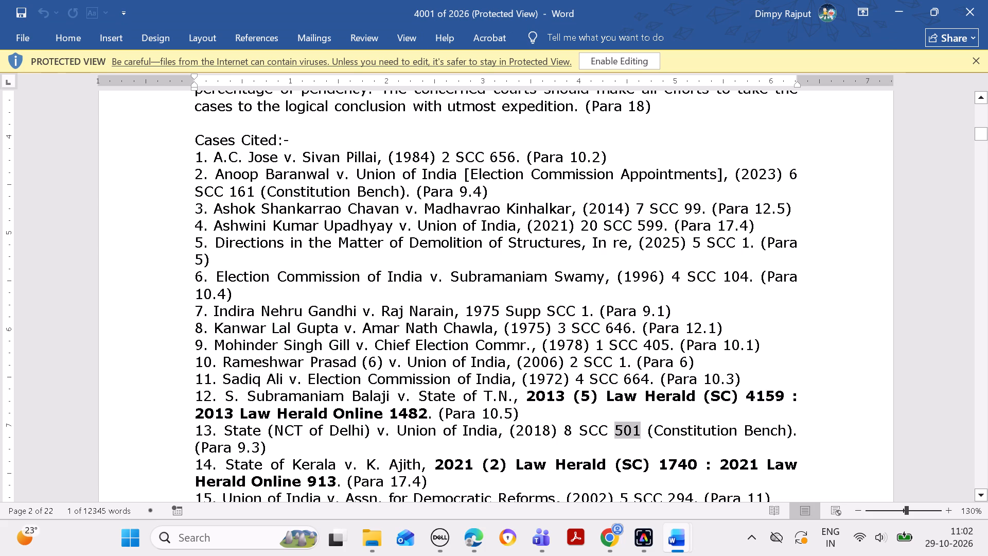
pyautogui.press('Down')
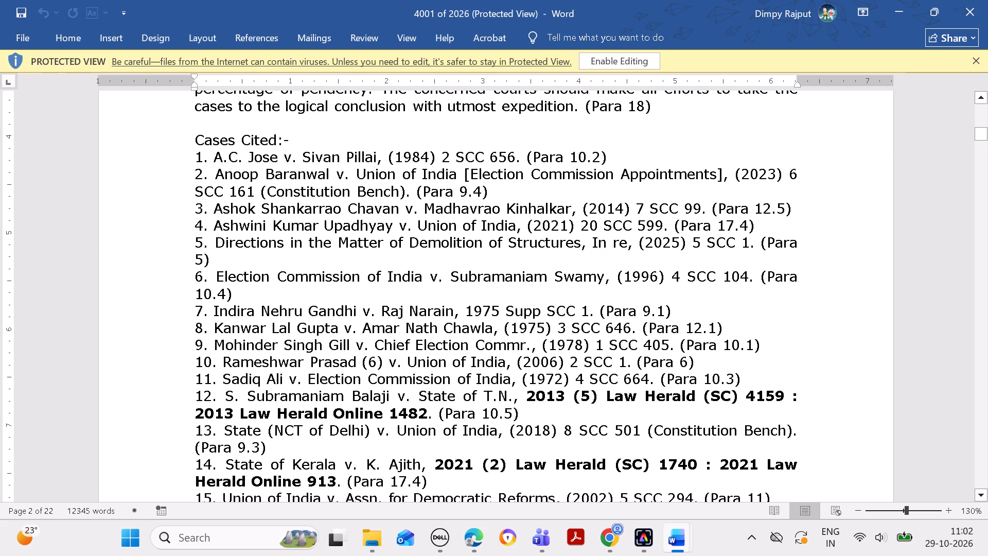
pyautogui.press('Down')
pyautogui.press('Down')
pyautogui.press('Down')
pyautogui.press('Down')
pyautogui.press('Down')
pyautogui.press('Down')
pyautogui.press('Down')
pyautogui.press('Down')
pyautogui.press('Down')
pyautogui.press('Down')
pyautogui.press('Down')
pyautogui.press('Down')
pyautogui.press('Down')
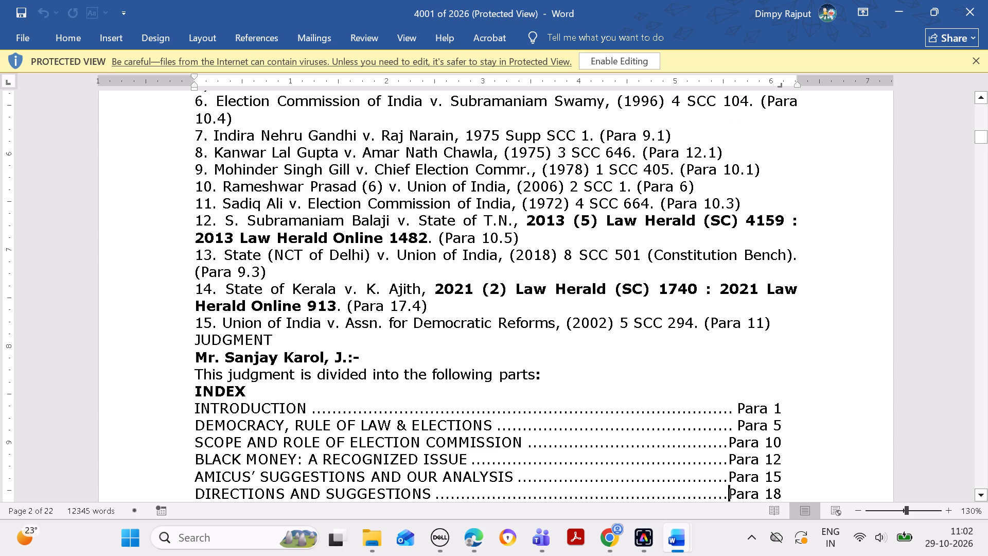
pyautogui.moveTo(223, 284); pyautogui.dragTo(237, 283)
pyautogui.moveTo(237, 283); pyautogui.dragTo(314, 292)
pyautogui.hotkey('ctrl', 'c')
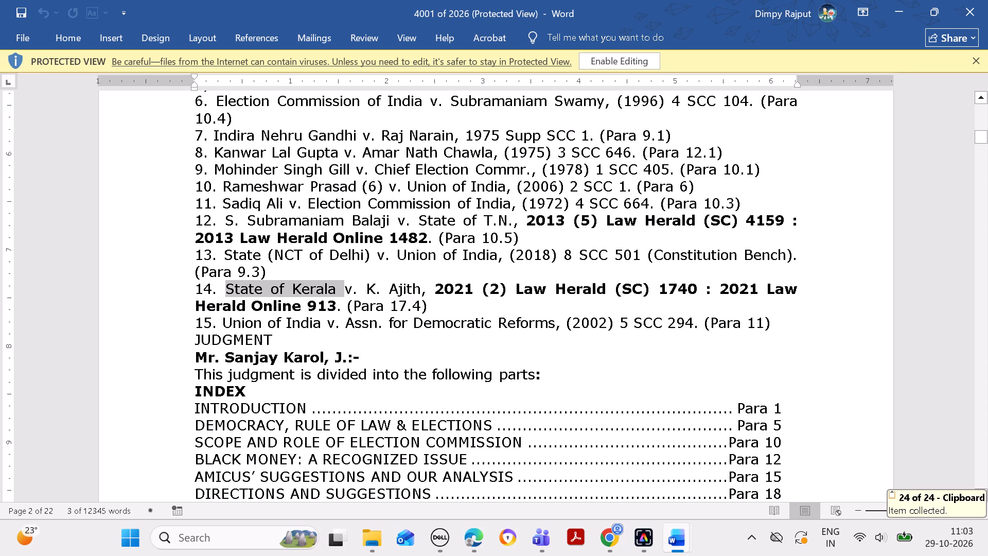
# In Edge, start attaching another case, clear the previous search terms and search by petitioner State of Kerala.
pyautogui.click(475, 542)
pyautogui.scroll(1, 439, 456)
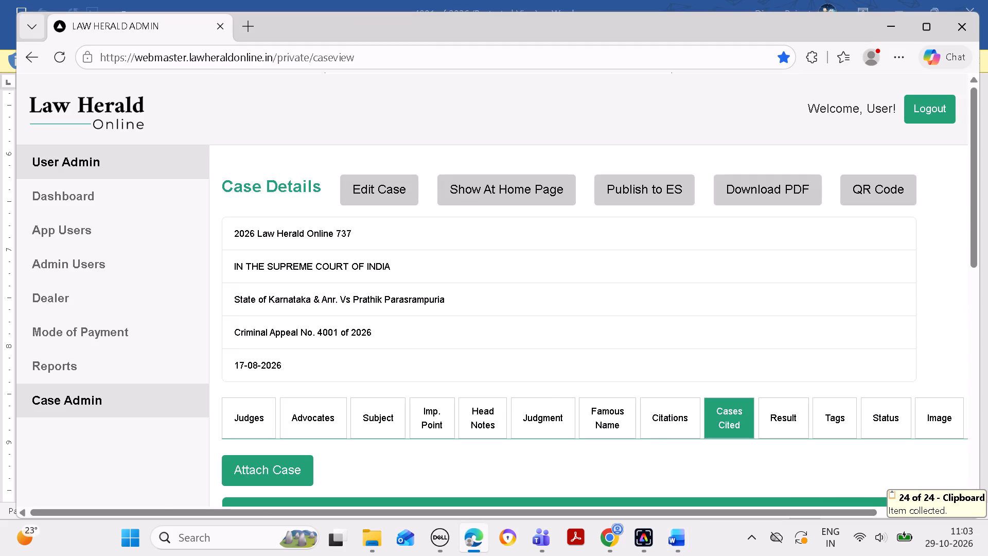
pyautogui.click(281, 462)
pyautogui.moveTo(425, 170); pyautogui.dragTo(334, 161)
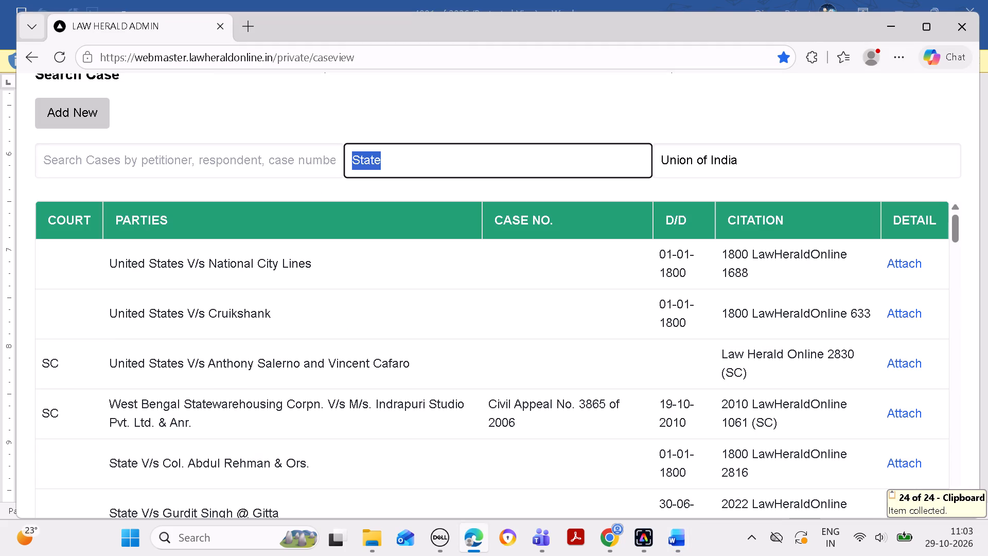
pyautogui.press('BackSpace')
pyautogui.moveTo(773, 162); pyautogui.dragTo(592, 164)
pyautogui.press('BackSpace')
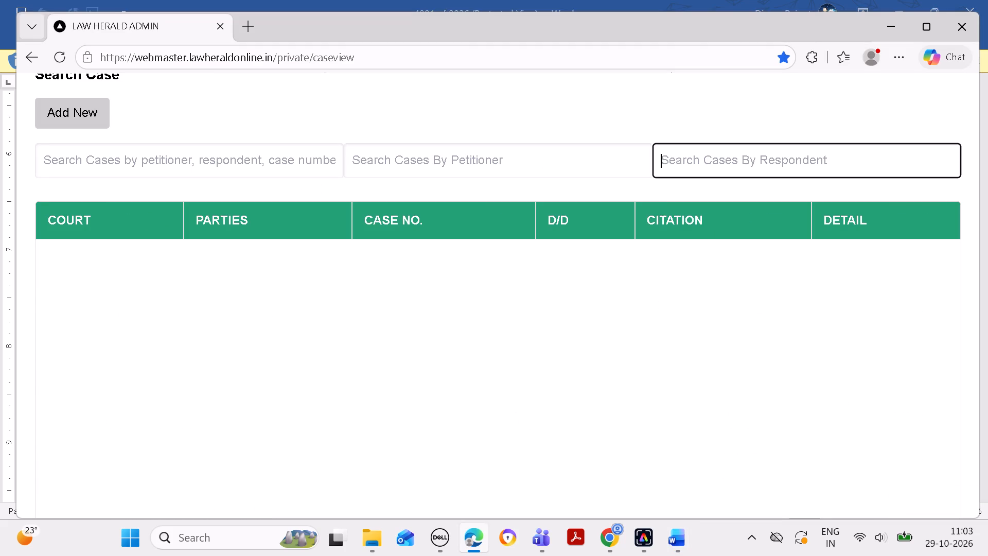
pyautogui.click(542, 160)
pyautogui.hotkey('ctrl', 'v')
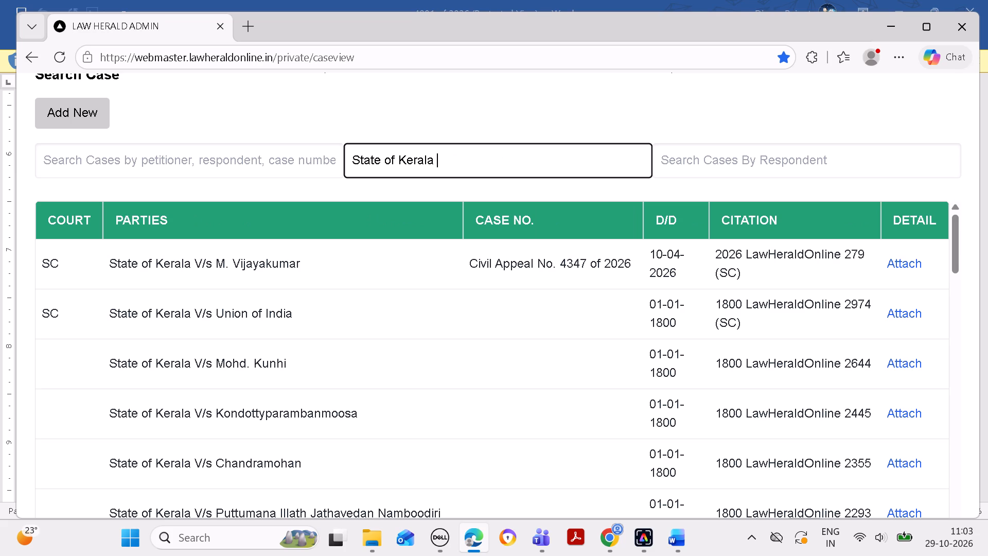
# Copy cited case 14's respondent from the Word judgment and add it to the case search as the respondent.
pyautogui.click(674, 528)
pyautogui.click(689, 473)
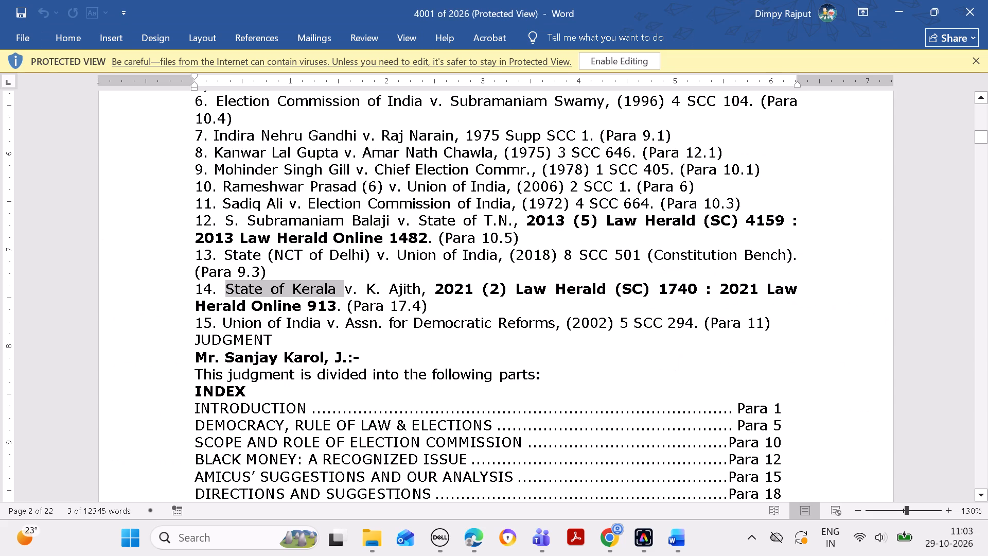
pyautogui.click(359, 284)
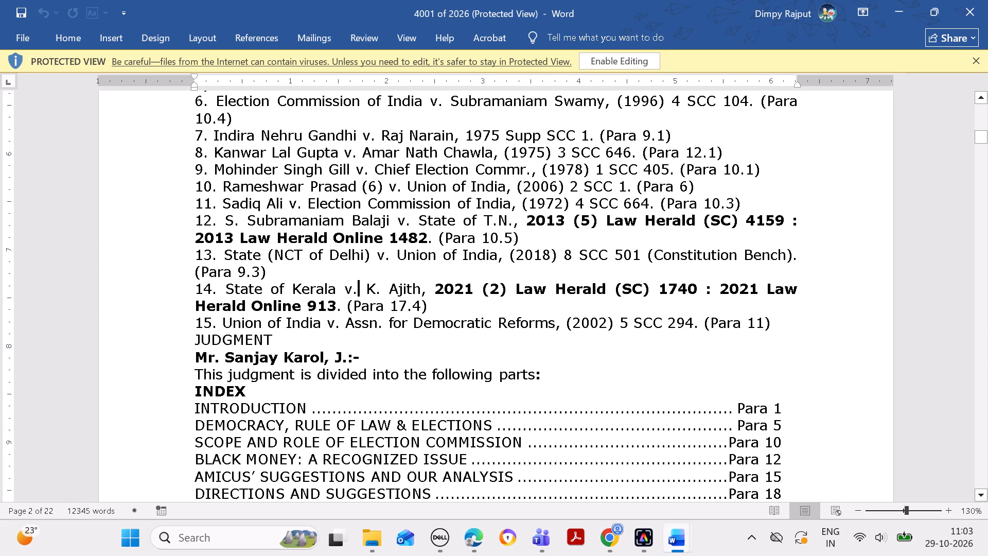
pyautogui.moveTo(365, 288); pyautogui.dragTo(402, 291)
pyautogui.hotkey('ctrl', 'c')
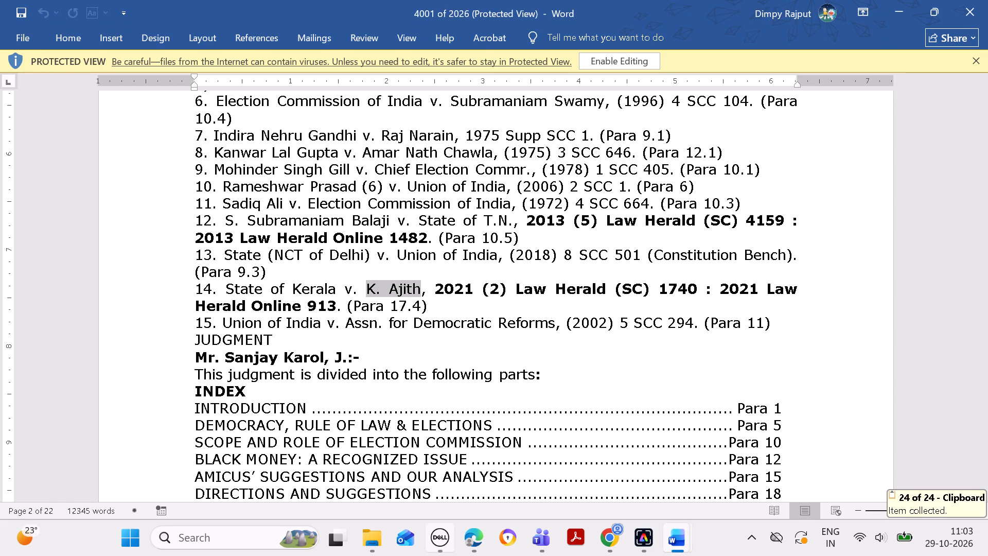
pyautogui.click(483, 540)
pyautogui.click(715, 162)
pyautogui.hotkey('ctrl', 'v')
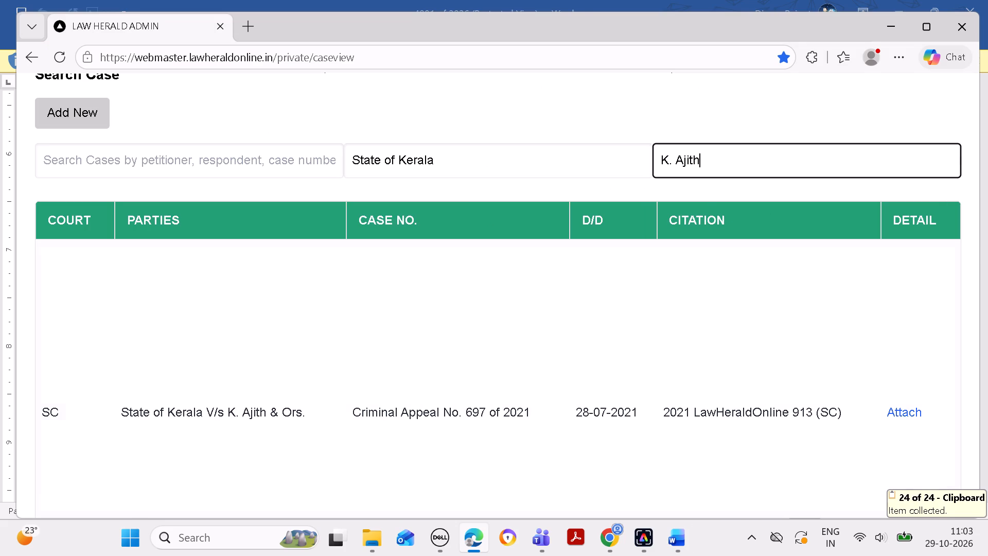
# Compare the search result with cited case 14 in Word and attach the State of Kerala case, 2021 LawHeraldOnline 913 (SC).
pyautogui.click(674, 547)
pyautogui.click(729, 455)
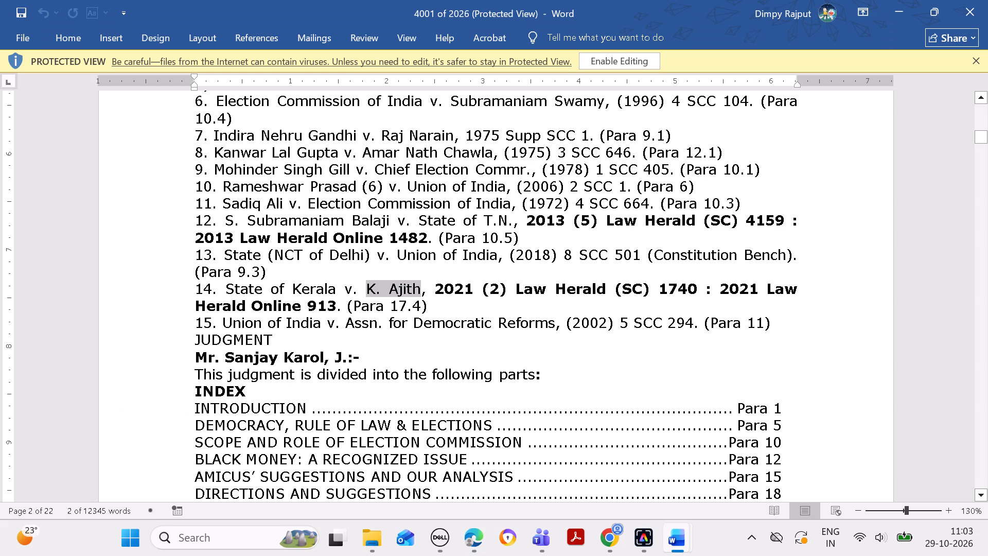
pyautogui.click(486, 541)
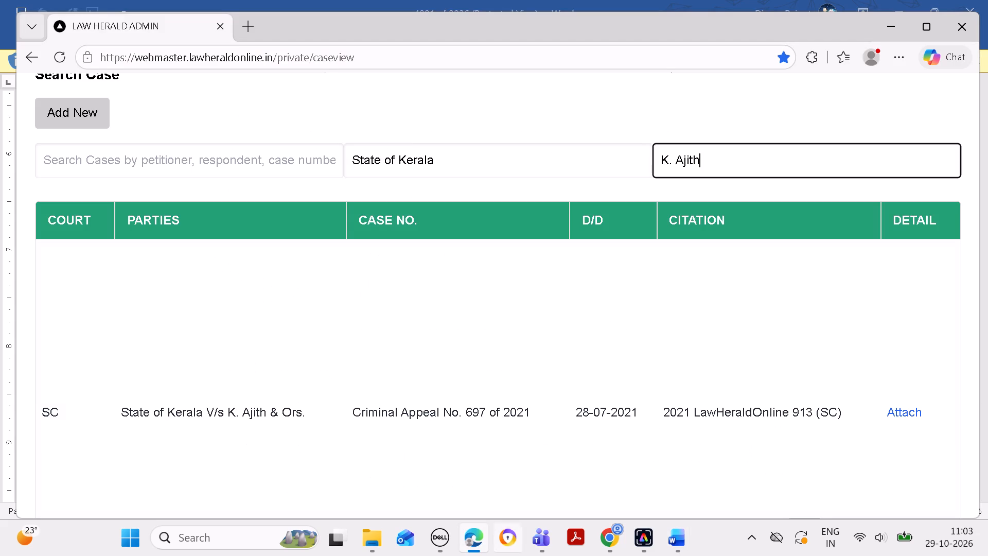
pyautogui.click(897, 410)
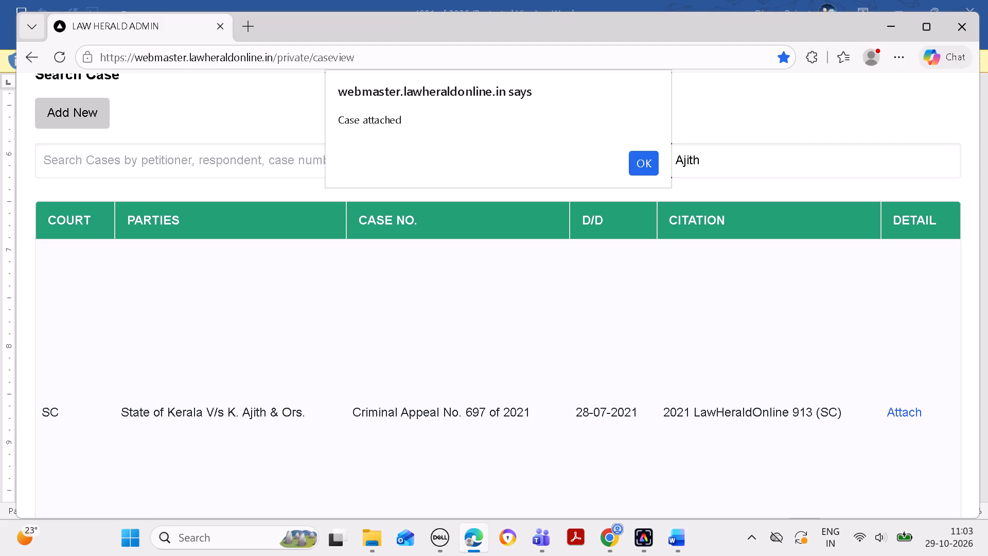
pyautogui.click(644, 166)
pyautogui.scroll(-10, 635, 237)
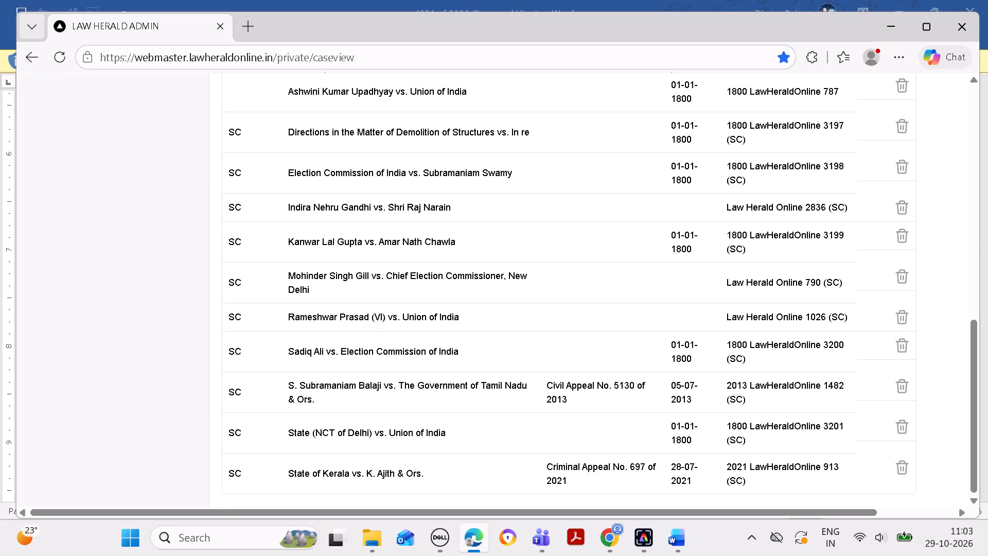
# Switch to the Word judgment and copy cited case 15's petitioner, Union of India.
pyautogui.click(680, 535)
pyautogui.click(717, 459)
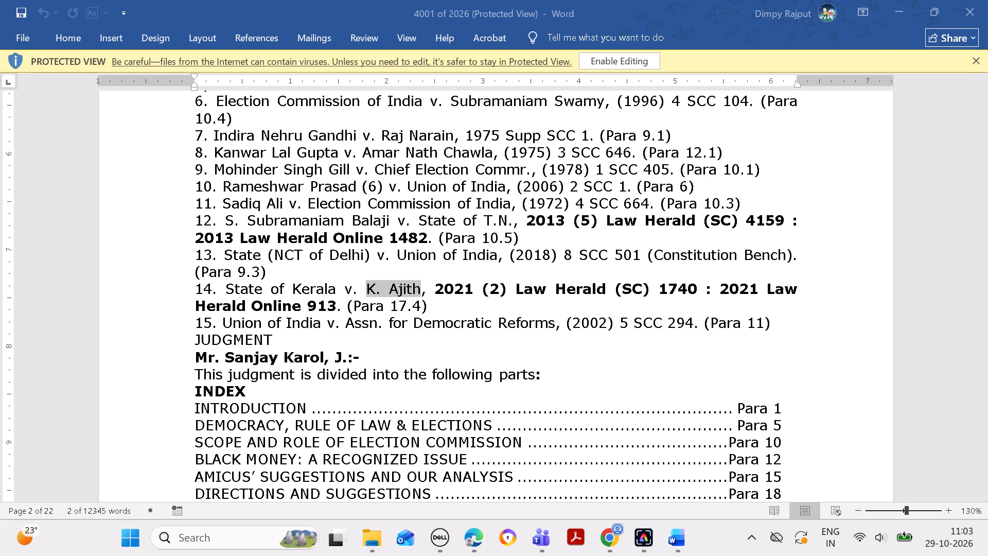
pyautogui.moveTo(222, 320); pyautogui.dragTo(231, 318)
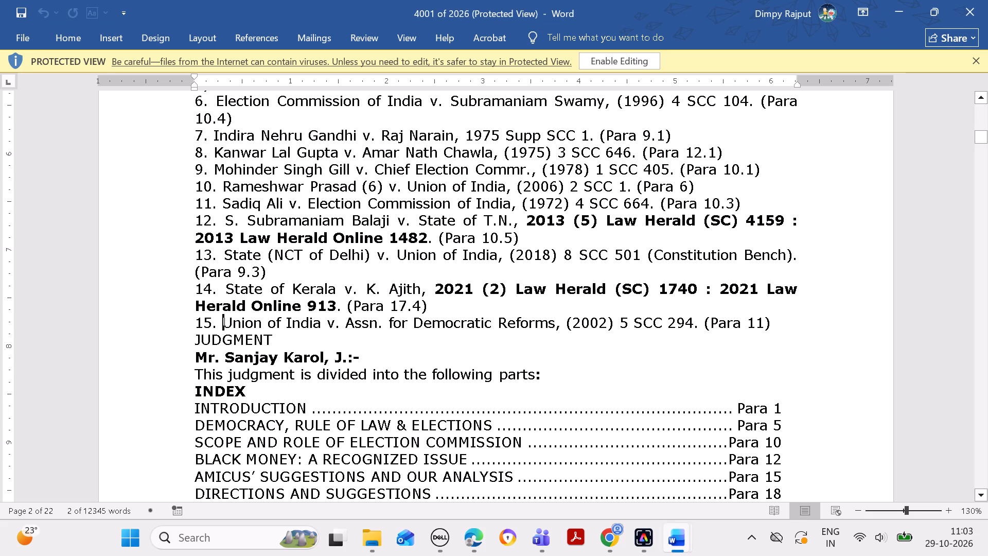
pyautogui.moveTo(231, 318); pyautogui.dragTo(301, 322)
pyautogui.hotkey('ctrl', 'c')
# In Edge, start attaching another case, clear the previous search terms and search by petitioner Union of India.
pyautogui.click(481, 538)
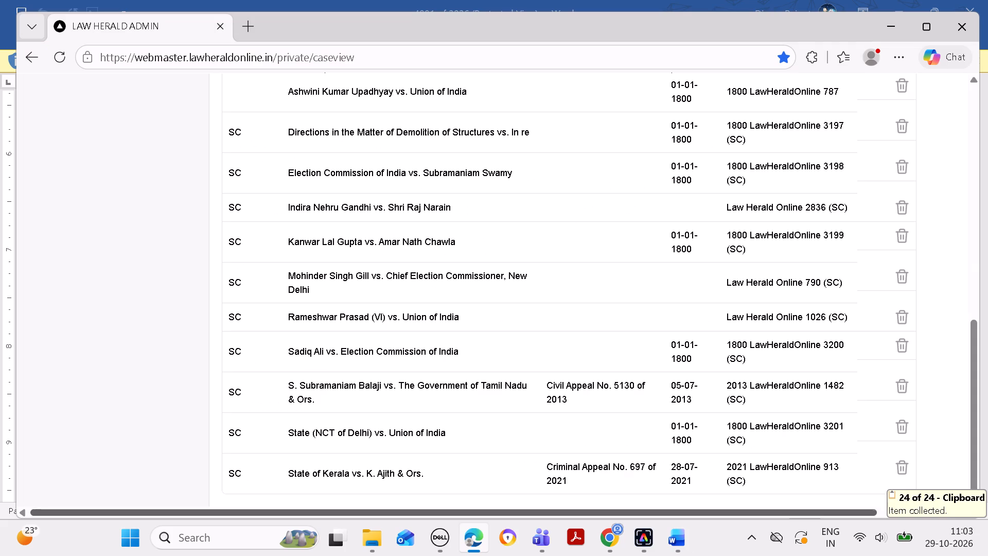
pyautogui.scroll(2, 458, 477)
pyautogui.click(271, 463)
pyautogui.moveTo(459, 161); pyautogui.dragTo(357, 152)
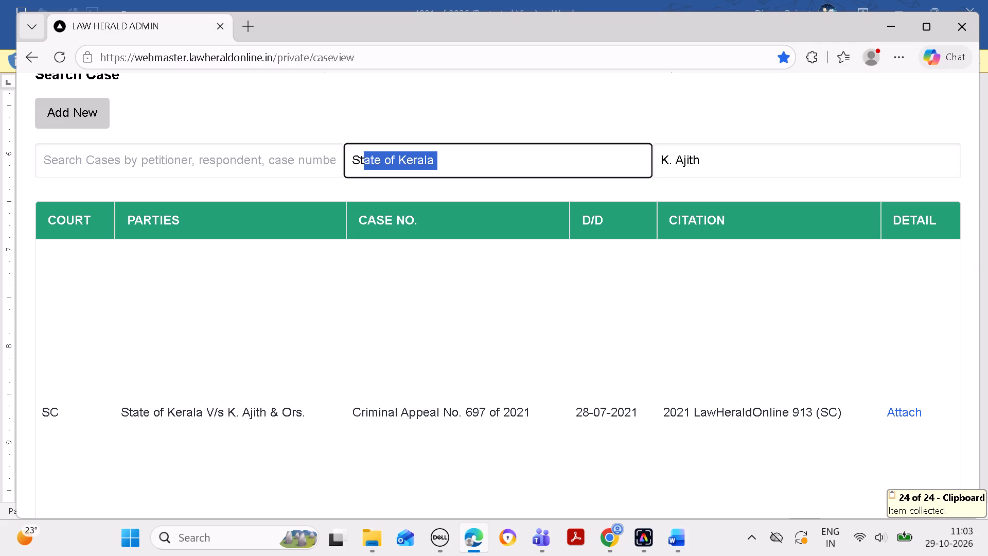
pyautogui.moveTo(357, 152); pyautogui.dragTo(333, 147)
pyautogui.press('BackSpace')
pyautogui.moveTo(720, 158); pyautogui.dragTo(475, 151)
pyautogui.press('BackSpace')
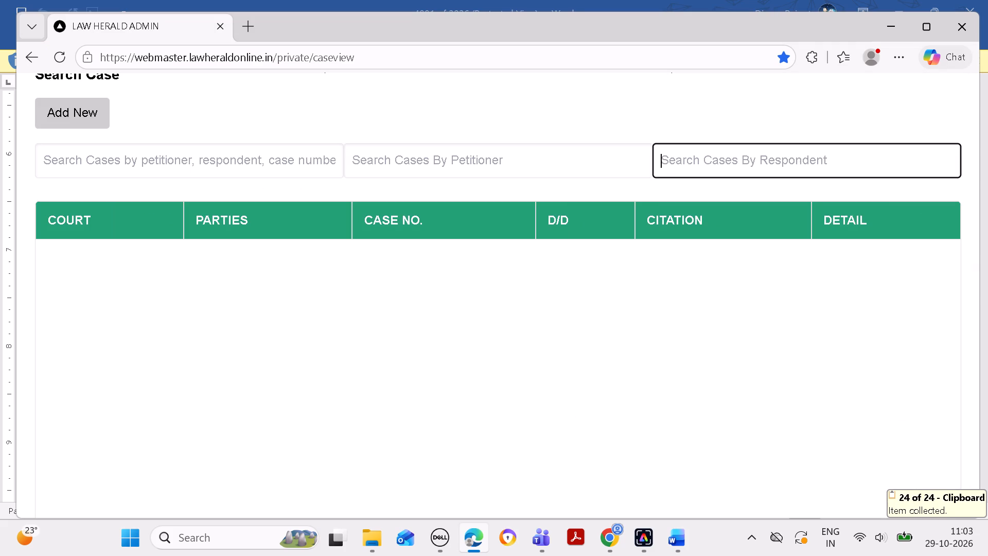
pyautogui.click(444, 146)
pyautogui.hotkey('ctrl', 'v')
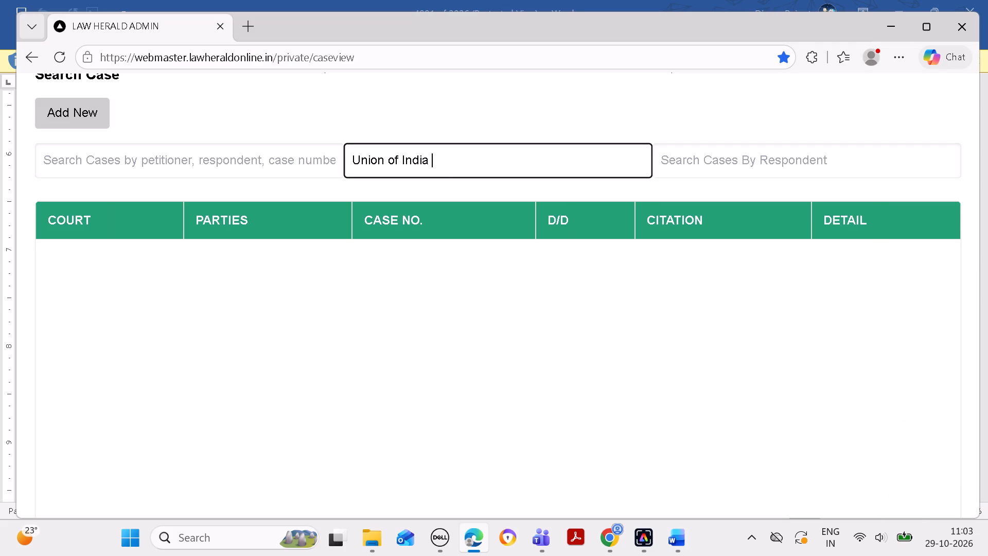
# Copy cited case 15's respondent from Word and add Assn. for Democratic Reforms to the case search as the respondent.
pyautogui.click(679, 536)
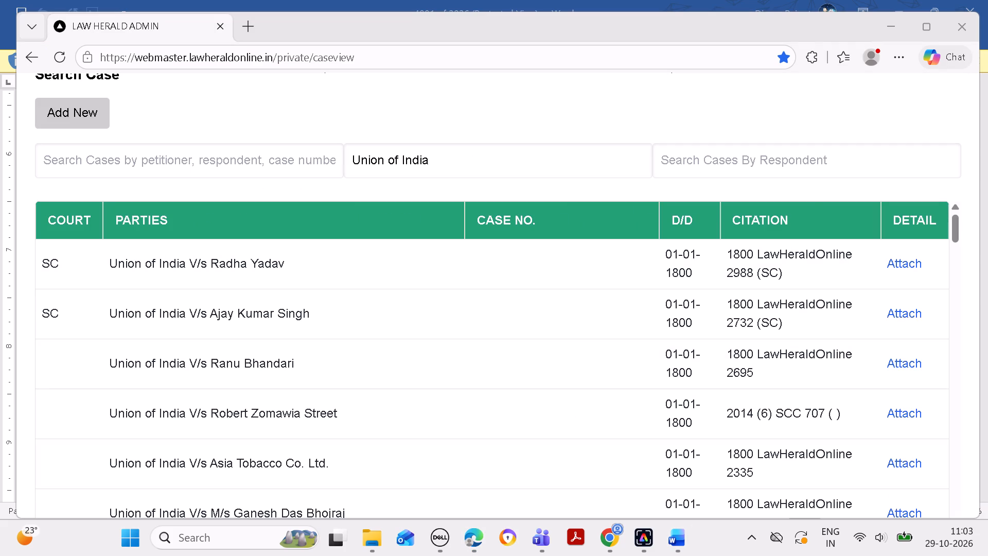
pyautogui.click(686, 538)
pyautogui.click(721, 474)
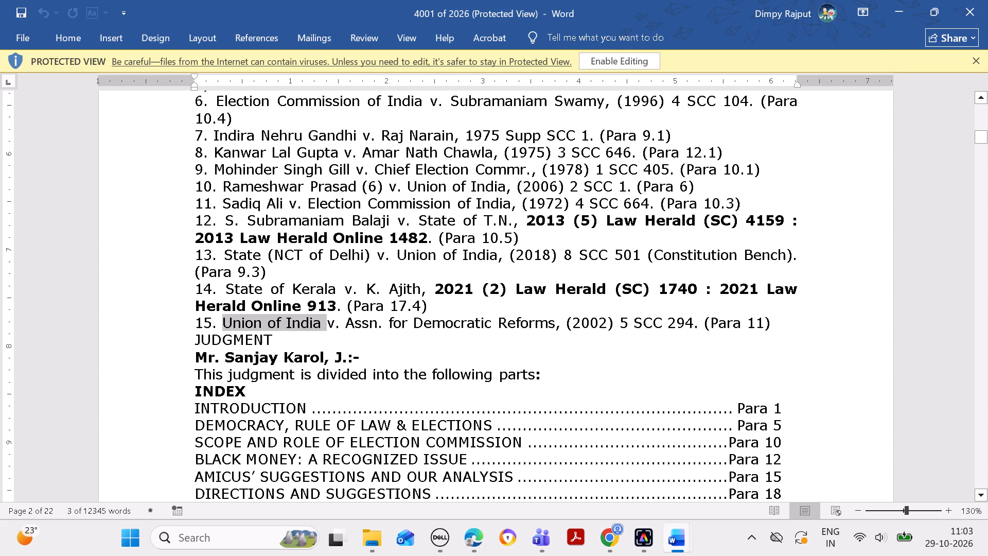
pyautogui.moveTo(346, 320); pyautogui.dragTo(519, 319)
pyautogui.hotkey('ctrl', 'c')
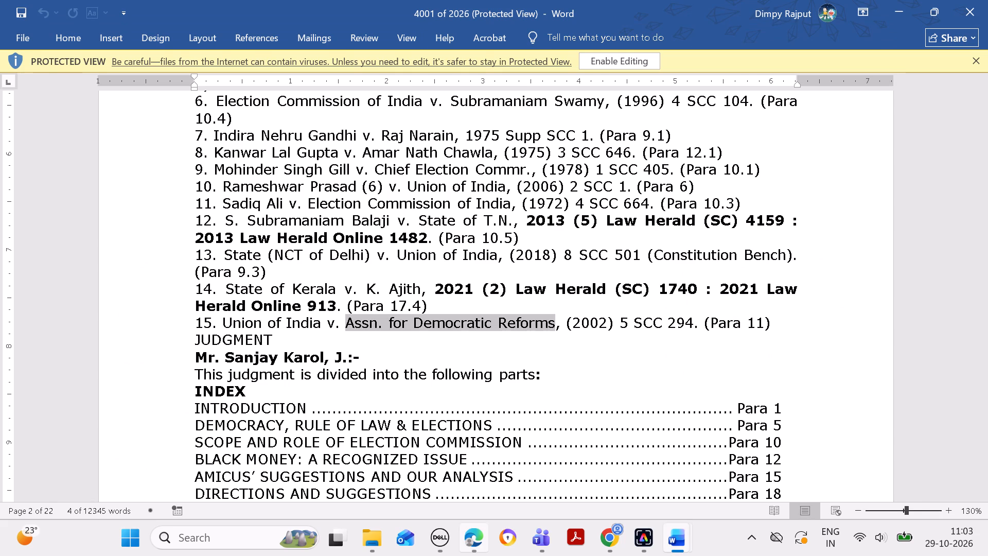
pyautogui.click(475, 534)
pyautogui.click(688, 154)
pyautogui.hotkey('ctrl', 'v')
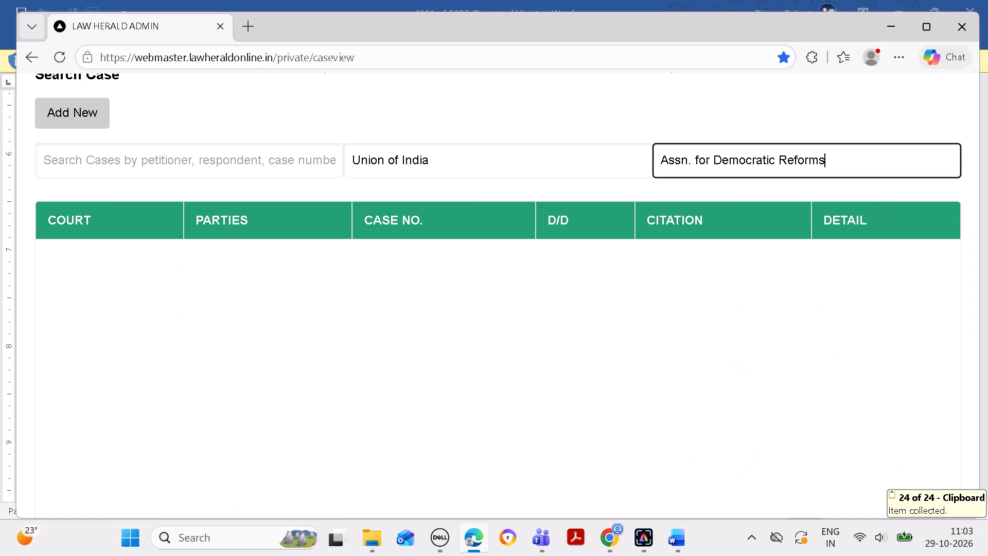
# Shorten the respondent search term to Democratic Reforms.
pyautogui.click(693, 171)
pyautogui.press('BackSpace')
pyautogui.press('BackSpace')
pyautogui.press('BackSpace')
pyautogui.press('BackSpace')
pyautogui.press('BackSpace')
pyautogui.press('BackSpace')
pyautogui.press('BackSpace')
pyautogui.press('BackSpace')
pyautogui.press('BackSpace')
pyautogui.press('BackSpace')
pyautogui.press('BackSpace')
pyautogui.press('BackSpace')
pyautogui.press('BackSpace')
pyautogui.press('BackSpace')
pyautogui.press('BackSpace')
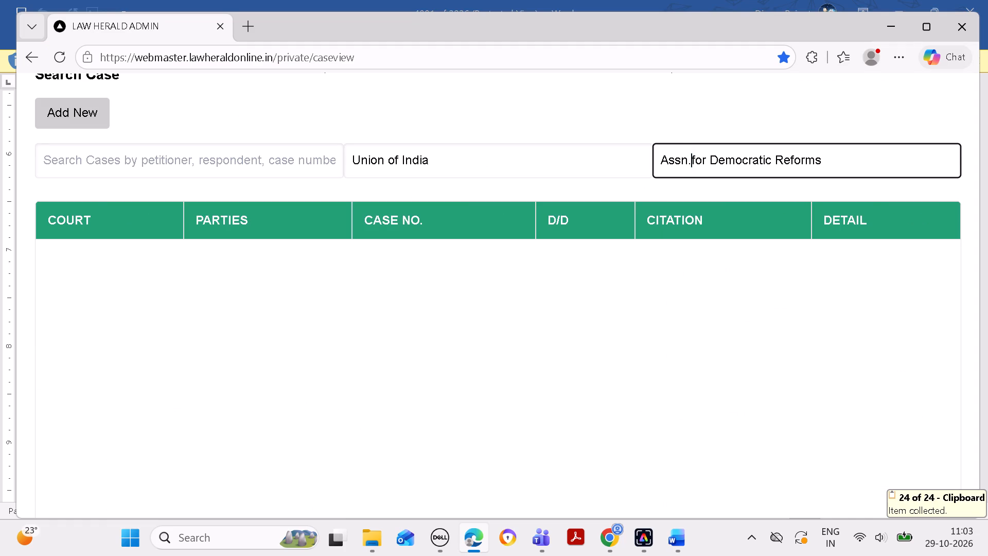
pyautogui.click(677, 167)
pyautogui.press('BackSpace')
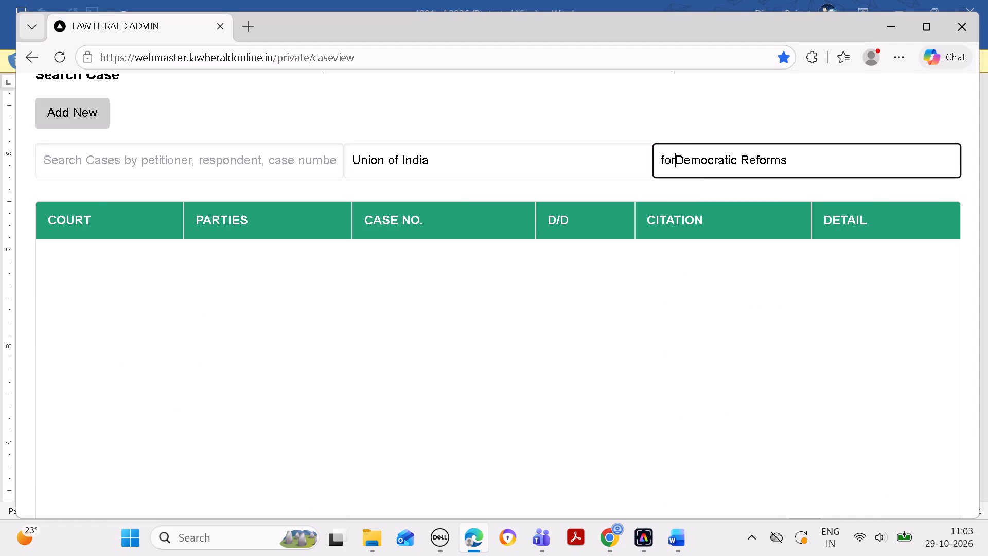
pyautogui.press('BackSpace')
pyautogui.press('BackSpace')
pyautogui.press('BackSpace')
pyautogui.press('BackSpace')
pyautogui.press('BackSpace')
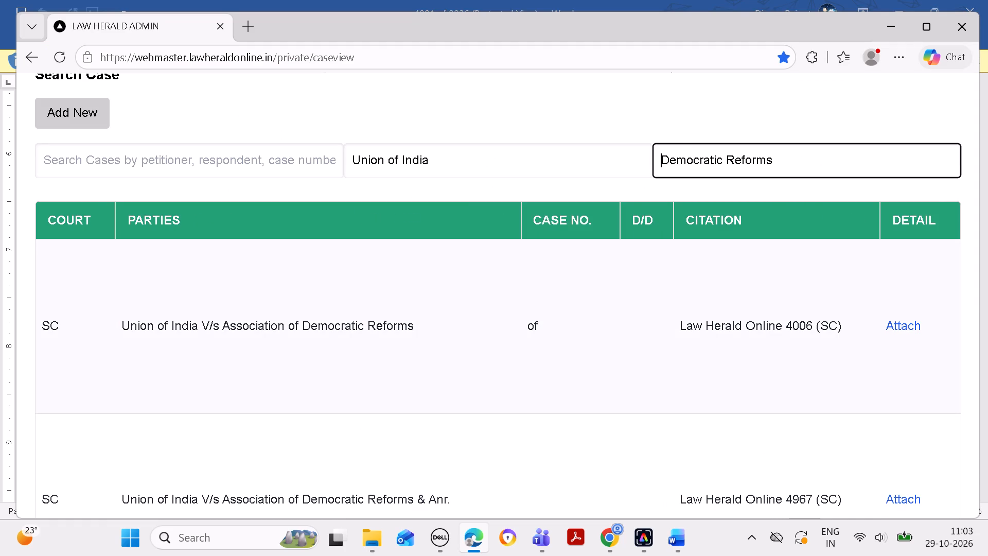
# Check cited case 15 in Word and attach Union of India V/s Association of Democratic Reforms & Anr., Law Herald Online 4967 (SC).
pyautogui.click(689, 531)
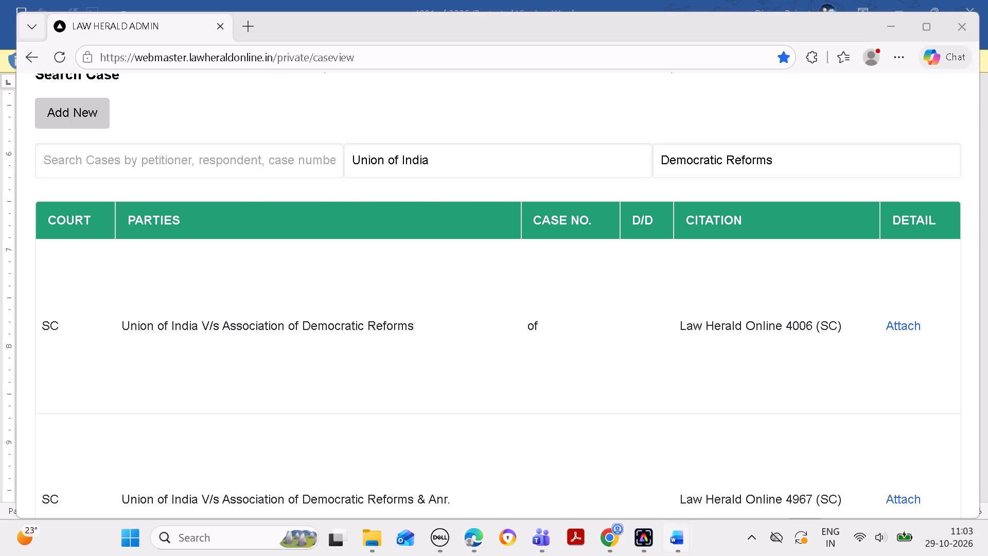
pyautogui.click(721, 474)
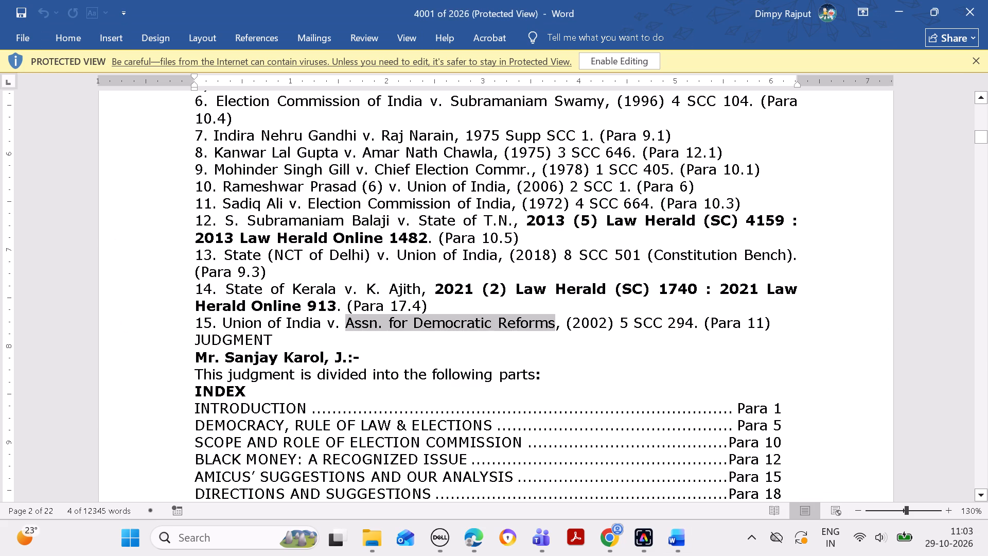
pyautogui.click(482, 541)
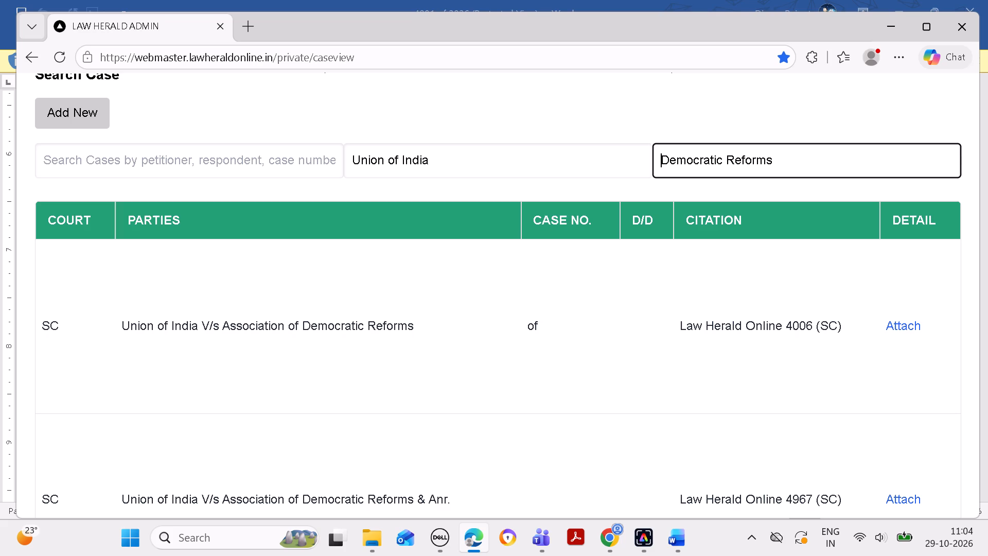
pyautogui.click(895, 508)
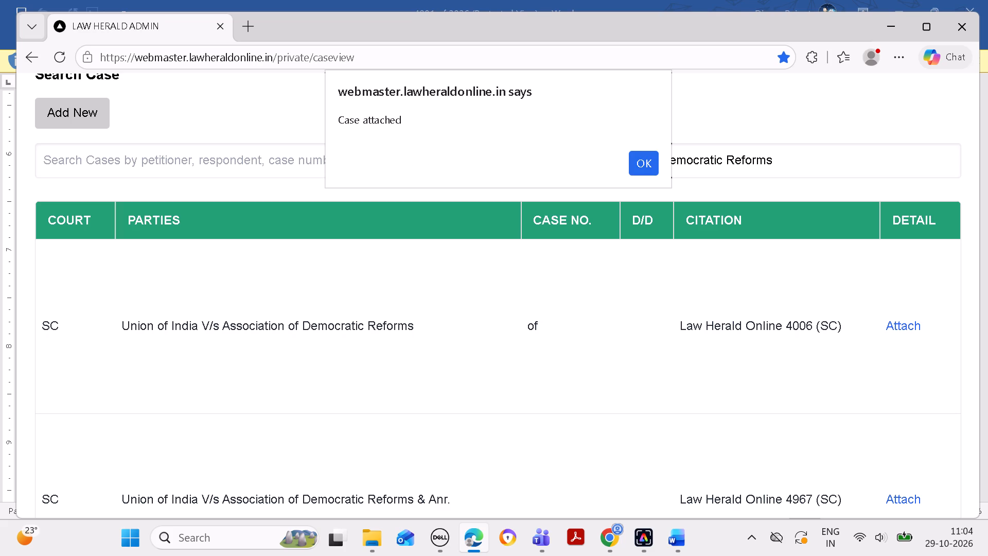
pyautogui.click(654, 168)
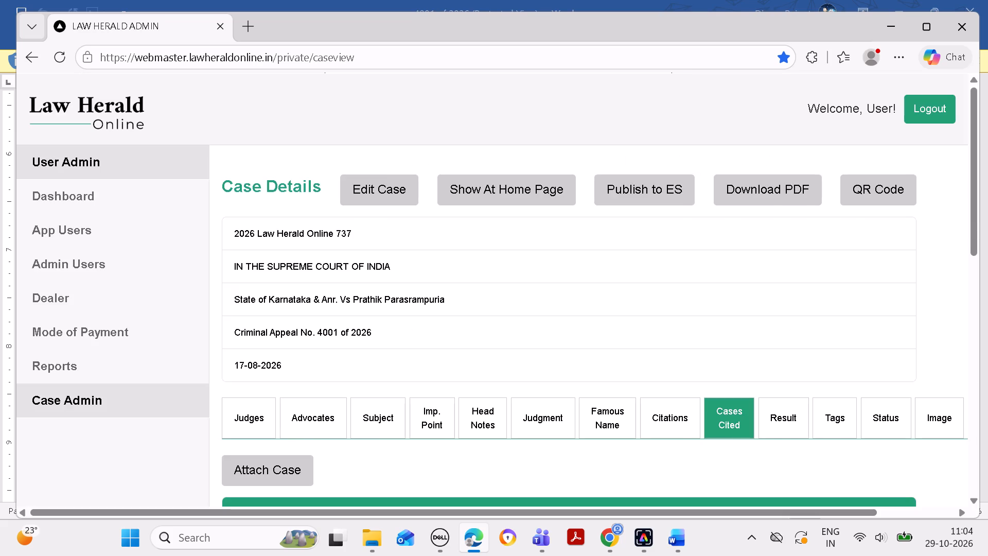
pyautogui.scroll(-11, 666, 292)
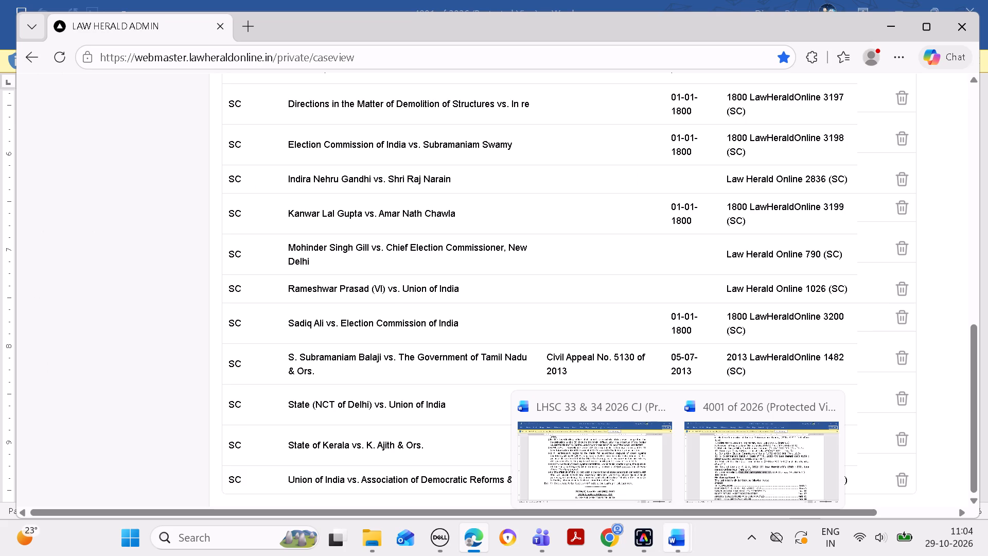
# Return to the 4001 of 2026 judgment in Word.
pyautogui.click(681, 542)
pyautogui.click(763, 451)
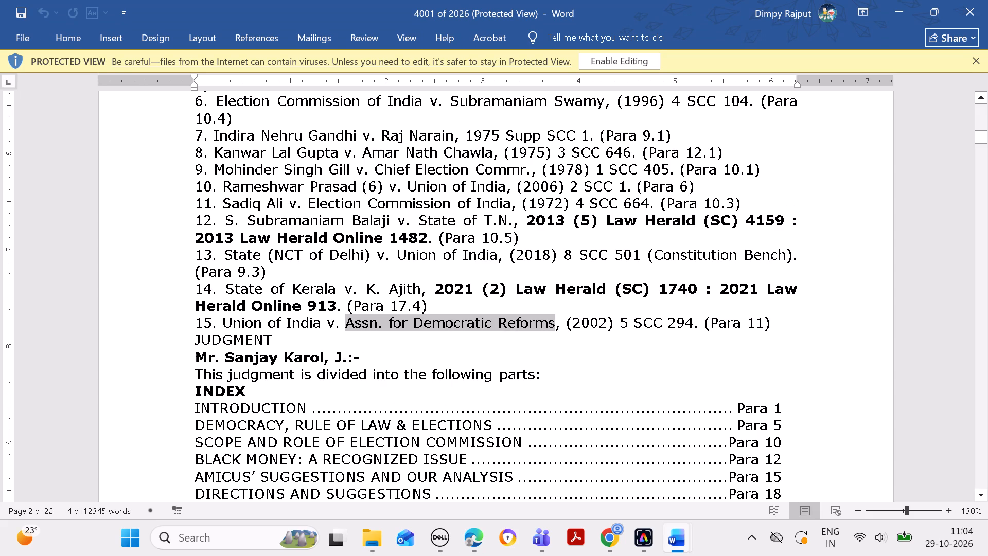
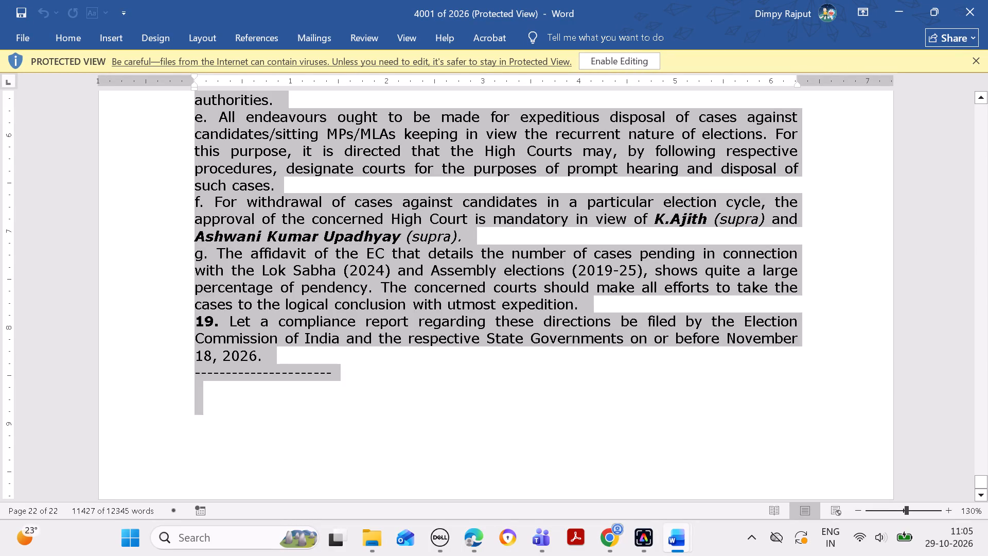
# Copy the selected judgment text from Word and paste it into the empty Judgment editor of the Law Herald case record in Edge.
pyautogui.hotkey('ctrl', 'c')
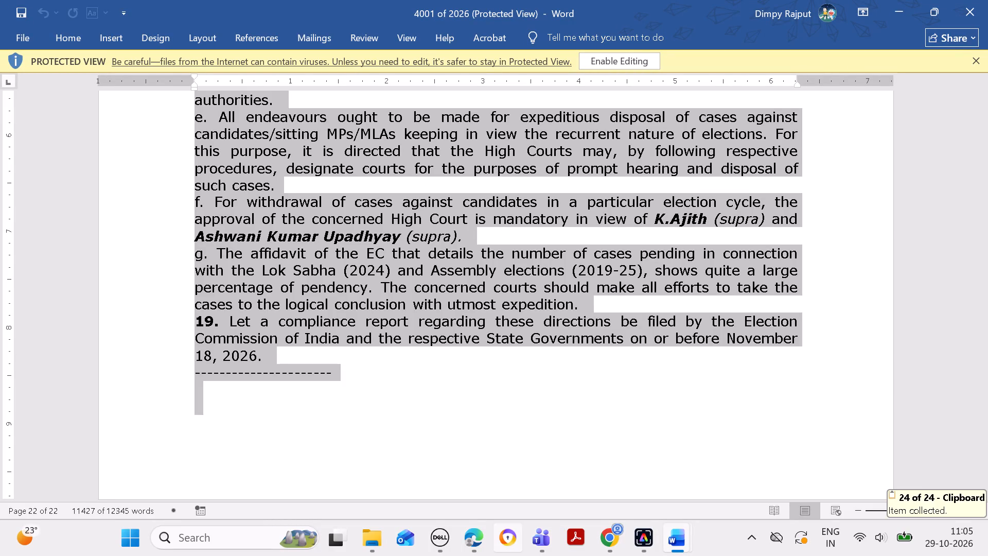
pyautogui.click(474, 540)
pyautogui.scroll(3, 481, 456)
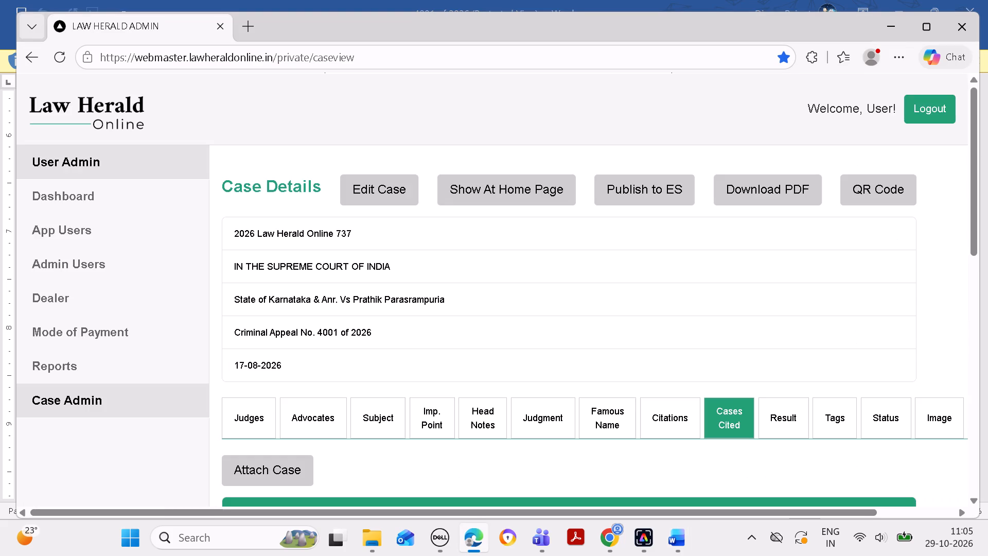
pyautogui.click(532, 421)
pyautogui.scroll(-3, 451, 454)
pyautogui.click(426, 296)
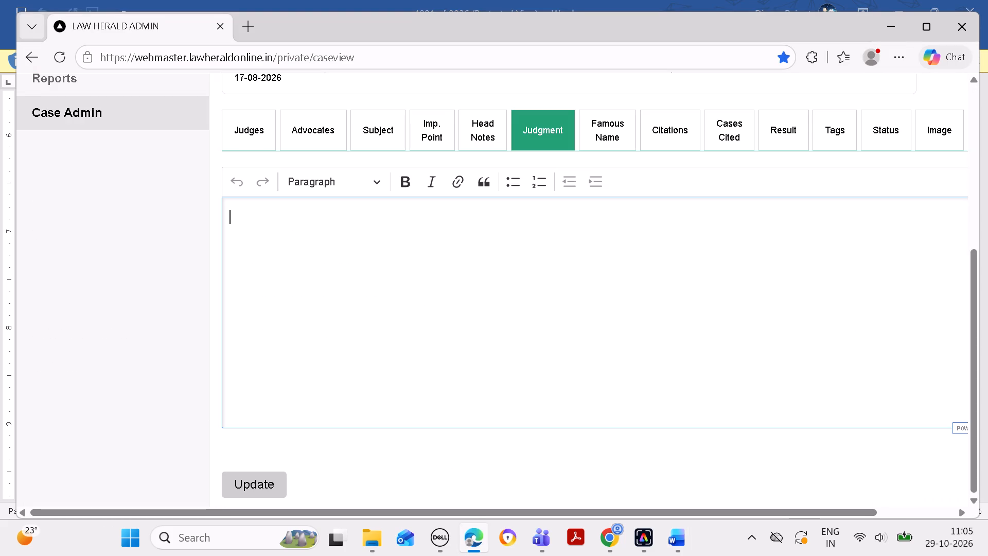
pyautogui.hotkey('ctrl', 'v')
pyautogui.hotkey('ctrl', 'v')
pyautogui.hotkey('ctrl', 'v')
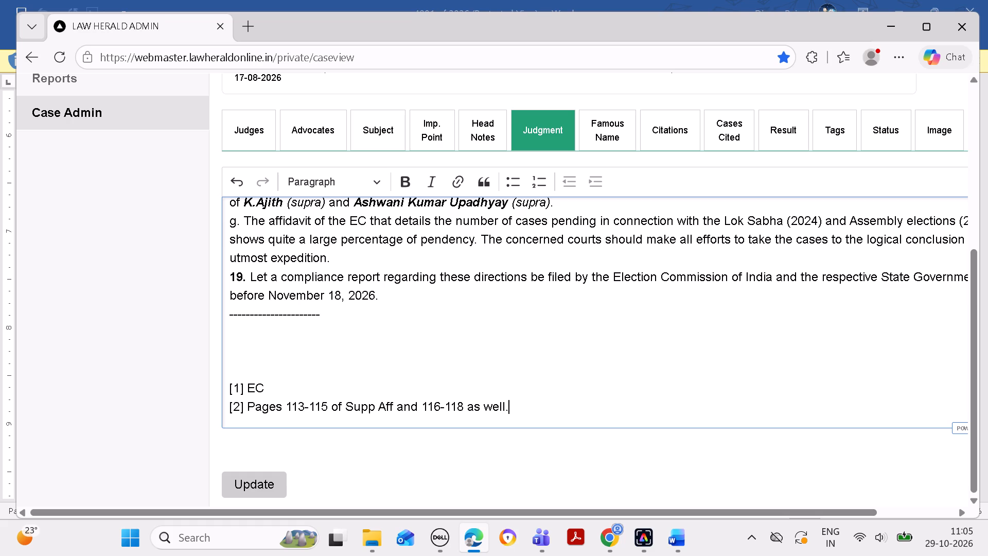
# Delete the footnote [2] line and the text of footnote [1] from the end of the pasted judgment.
pyautogui.press('BackSpace')
pyautogui.press('BackSpace')
pyautogui.press('BackSpace')
pyautogui.press('BackSpace')
pyautogui.press('BackSpace')
pyautogui.press('BackSpace')
pyautogui.press('BackSpace')
pyautogui.press('BackSpace')
pyautogui.press('BackSpace')
pyautogui.press('BackSpace')
pyautogui.press('BackSpace')
pyautogui.press('BackSpace')
pyautogui.press('BackSpace')
pyautogui.press('BackSpace')
pyautogui.press('BackSpace')
pyautogui.press('BackSpace')
pyautogui.press('BackSpace')
pyautogui.press('BackSpace')
pyautogui.press('BackSpace')
pyautogui.press('BackSpace')
pyautogui.click(512, 405)
pyautogui.press('BackSpace')
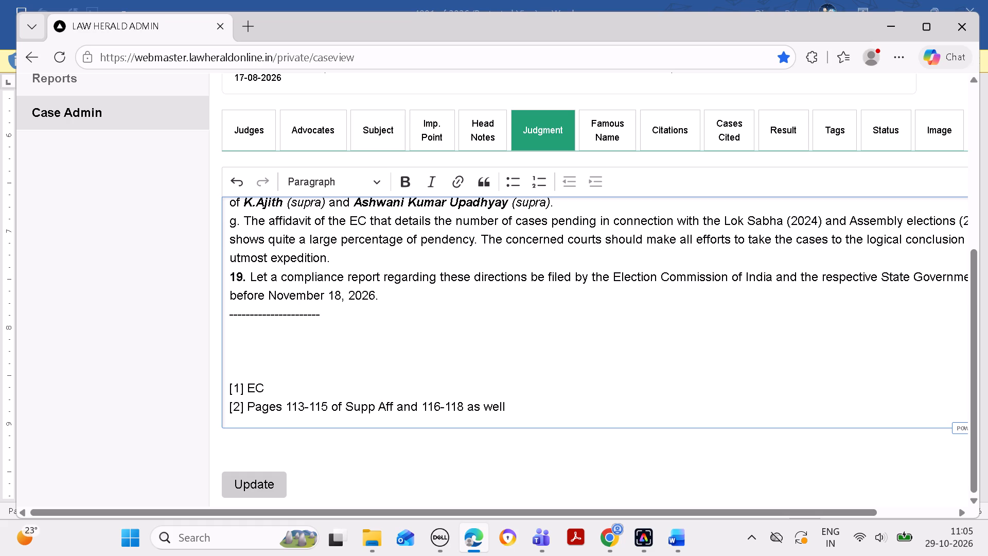
pyautogui.press('BackSpace')
pyautogui.click(513, 404)
pyautogui.tripleClick(528, 403)
pyautogui.moveTo(512, 402); pyautogui.dragTo(378, 397)
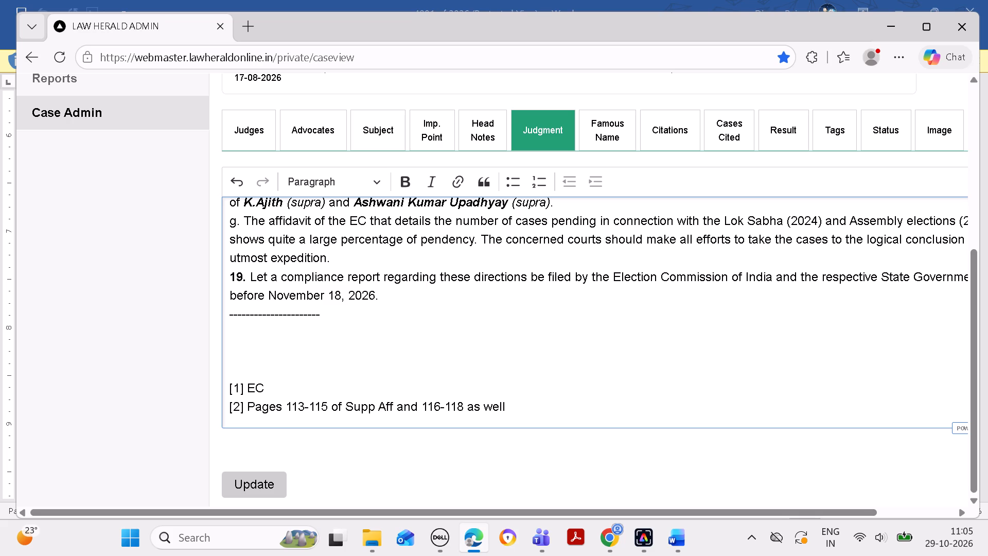
pyautogui.click(373, 388)
pyautogui.click(382, 386)
pyautogui.scroll(13, 507, 318)
pyautogui.click(534, 410)
pyautogui.click(537, 407)
pyautogui.click(534, 403)
pyautogui.scroll(4, 526, 390)
pyautogui.moveTo(513, 339); pyautogui.dragTo(514, 333)
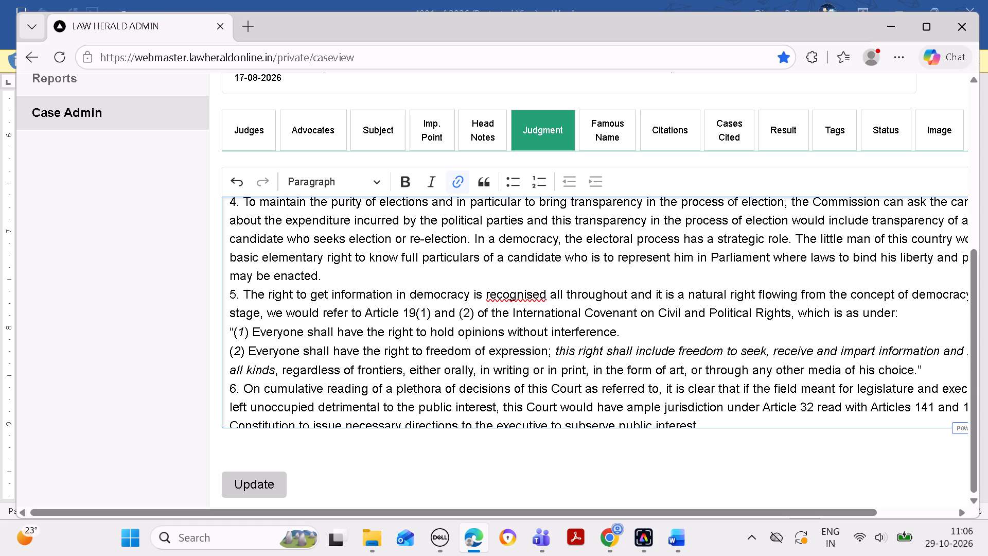
# Remove the leftover footnote [1] marker and the blank lines below the closing dashed line.
pyautogui.scroll(-6, 532, 434)
pyautogui.scroll(-18, 570, 323)
pyautogui.scroll(-6, 599, 344)
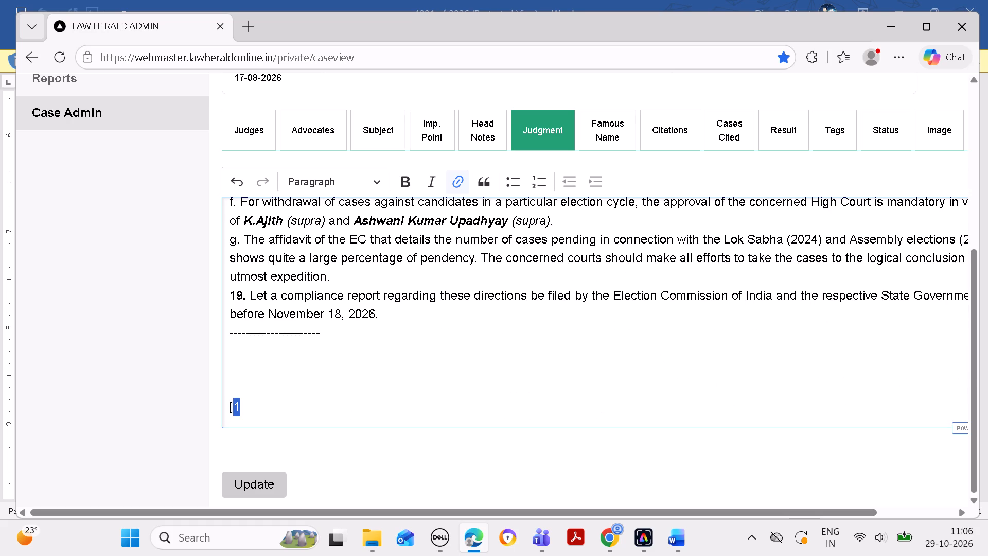
pyautogui.click(277, 398)
pyautogui.click(266, 400)
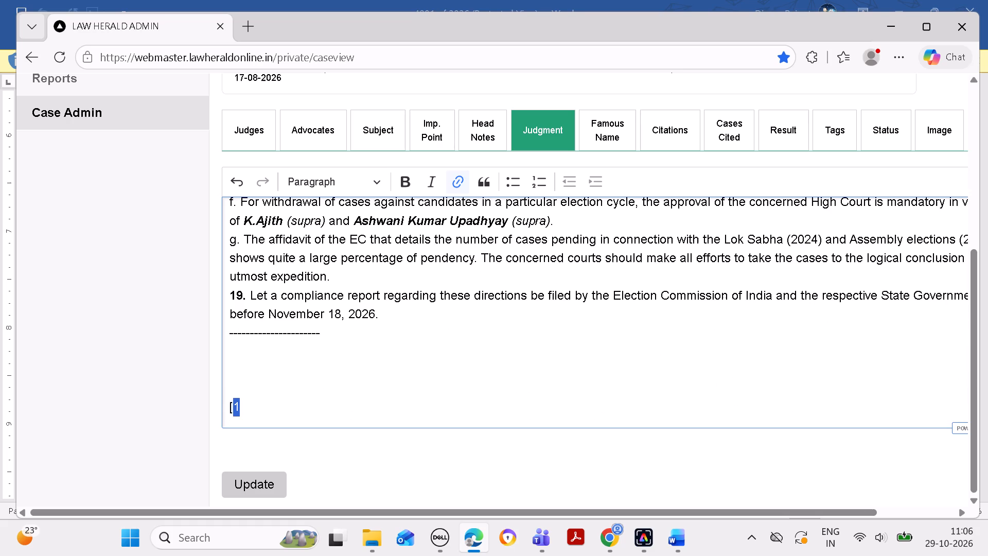
pyautogui.press('BackSpace')
pyautogui.press('BackSpace')
pyautogui.click(258, 403)
pyautogui.click(250, 405)
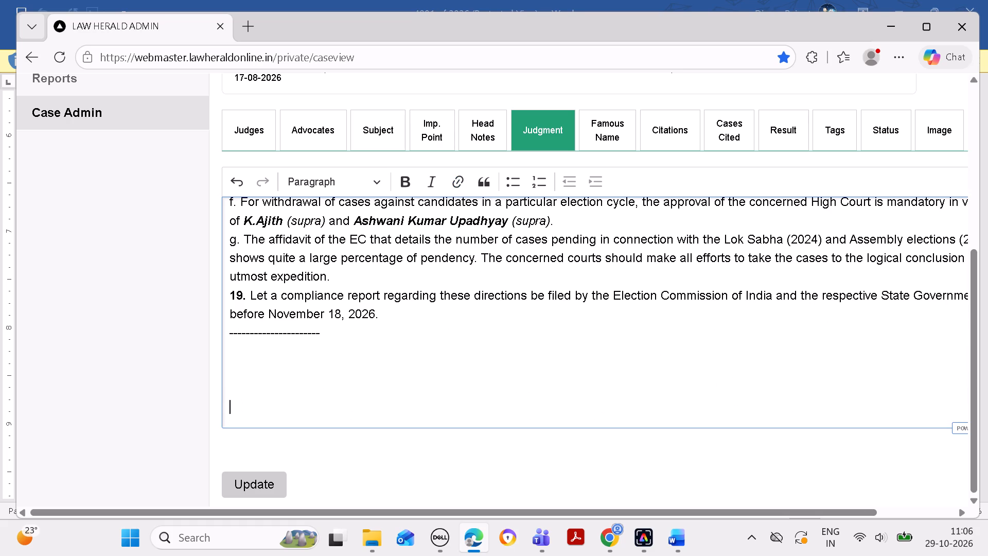
pyautogui.press('BackSpace')
pyautogui.press('BackSpace')
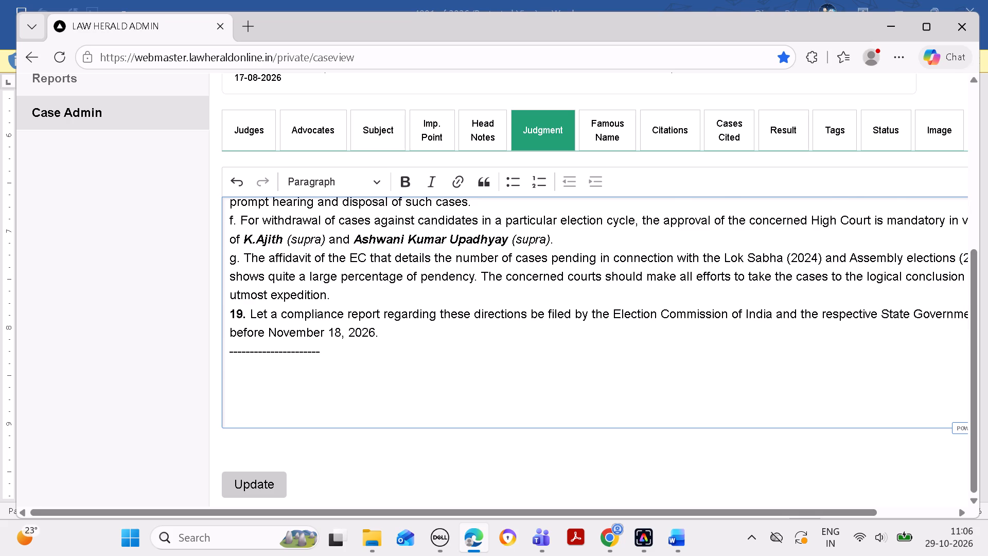
pyautogui.press('BackSpace')
pyautogui.press('BackSpace')
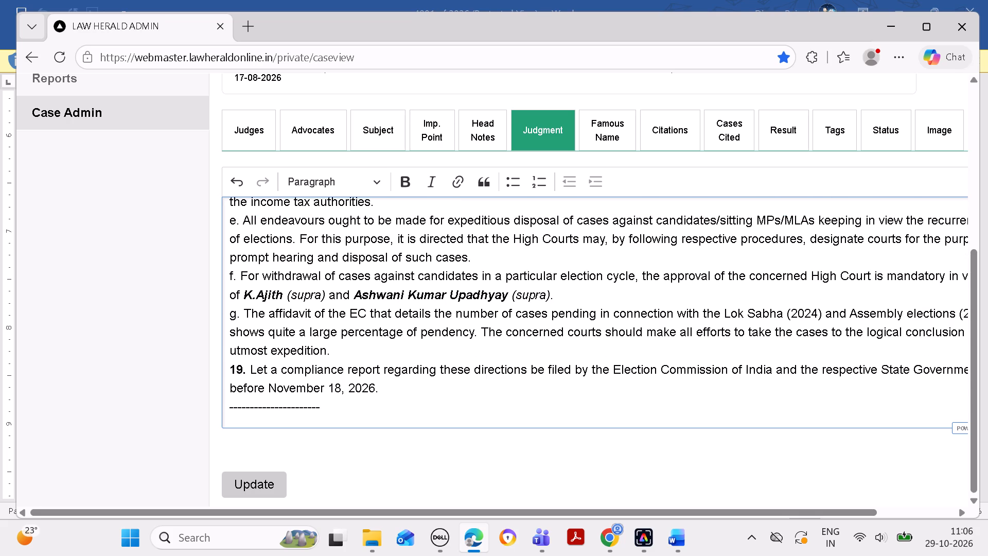
# Extend the closing dashed line at the end of the judgment by five hyphens.
pyautogui.write('----')
pyautogui.press('-')
# Make the JUDGMENT heading at the start of the judgment text bold.
pyautogui.scroll(5, 416, 368)
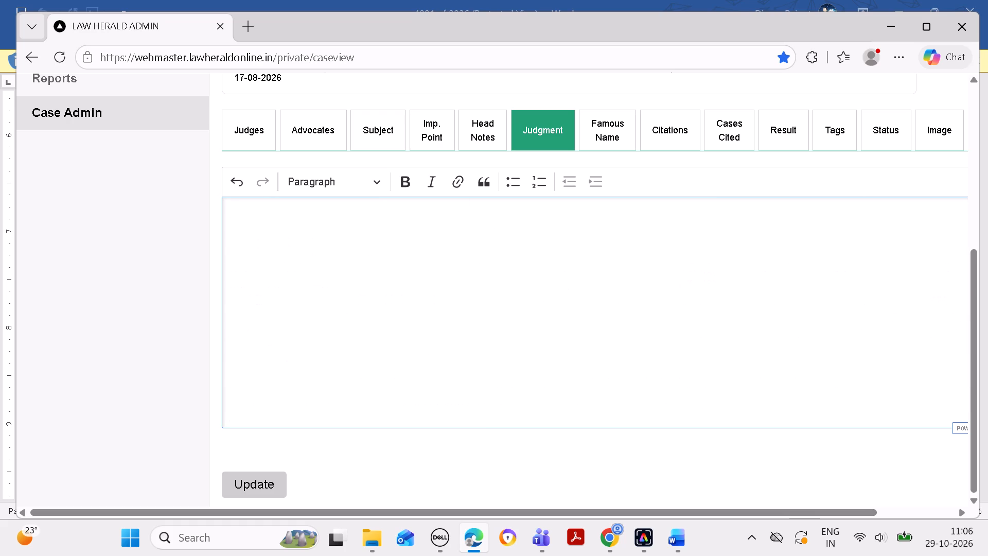
pyautogui.scroll(13, 416, 363)
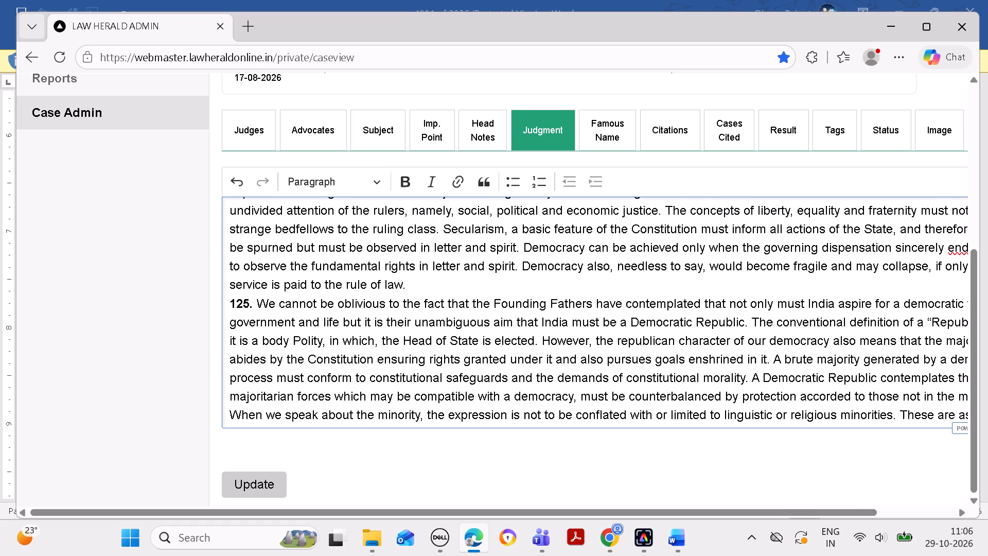
pyautogui.scroll(17, 407, 349)
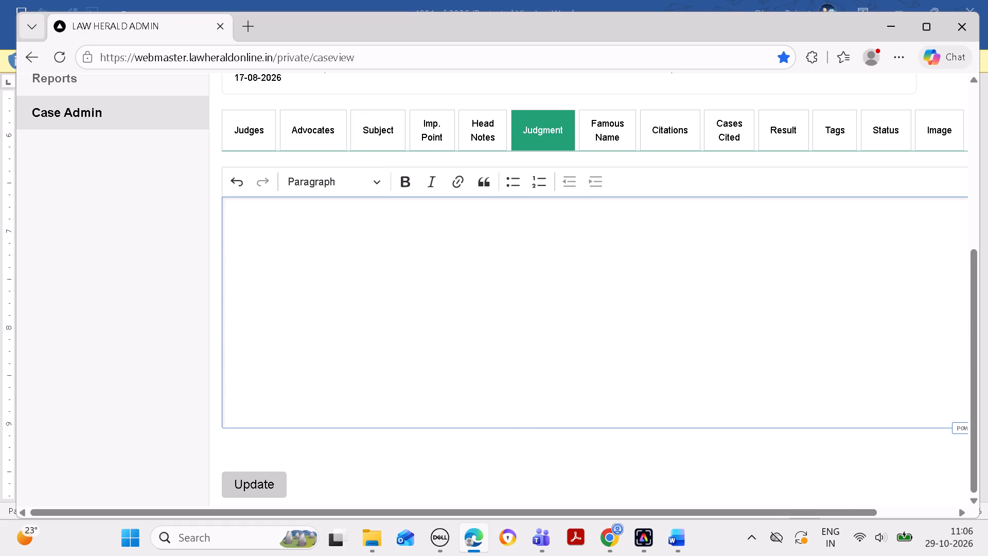
pyautogui.scroll(3, 398, 338)
pyautogui.moveTo(312, 209); pyautogui.dragTo(225, 220)
pyautogui.hotkey('ctrl', 'b')
pyautogui.click(357, 210)
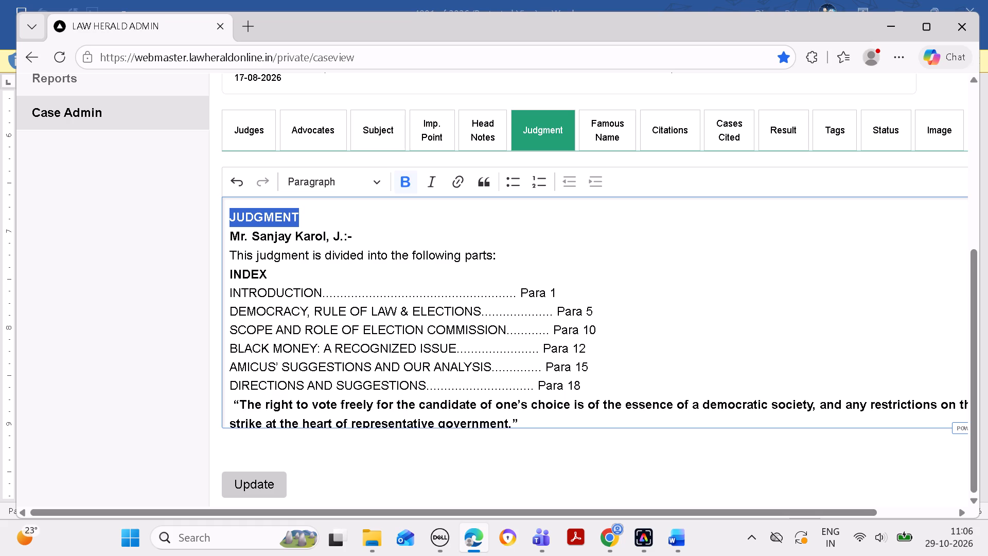
pyautogui.click(393, 224)
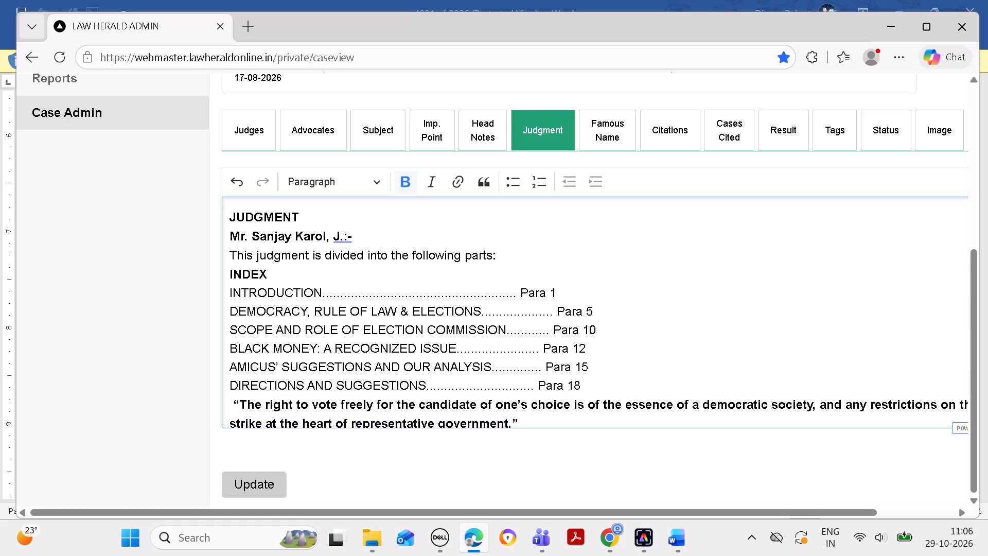
# Check the judgment text through to its end and save it to the case record.
pyautogui.scroll(-6, 433, 252)
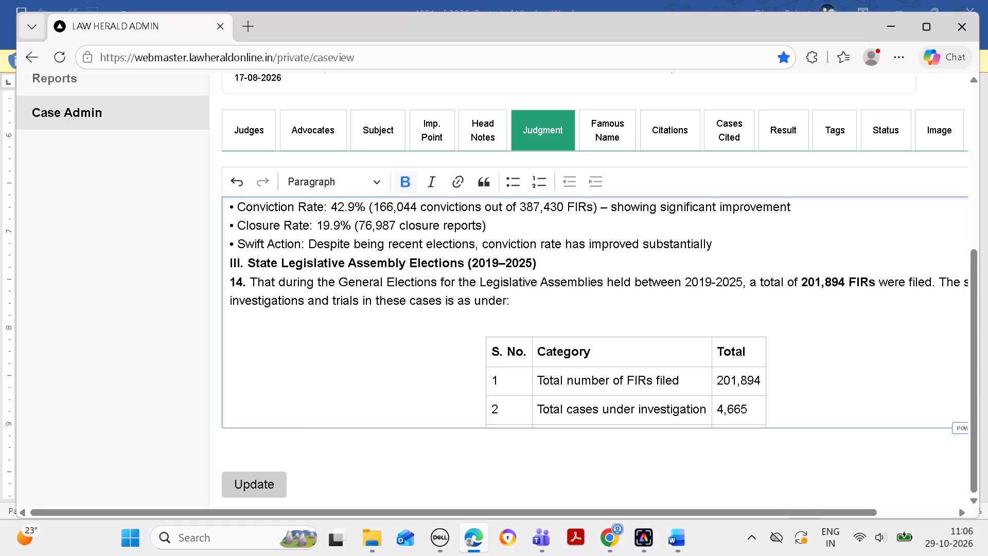
pyautogui.scroll(-20, 439, 280)
pyautogui.scroll(-12, 426, 339)
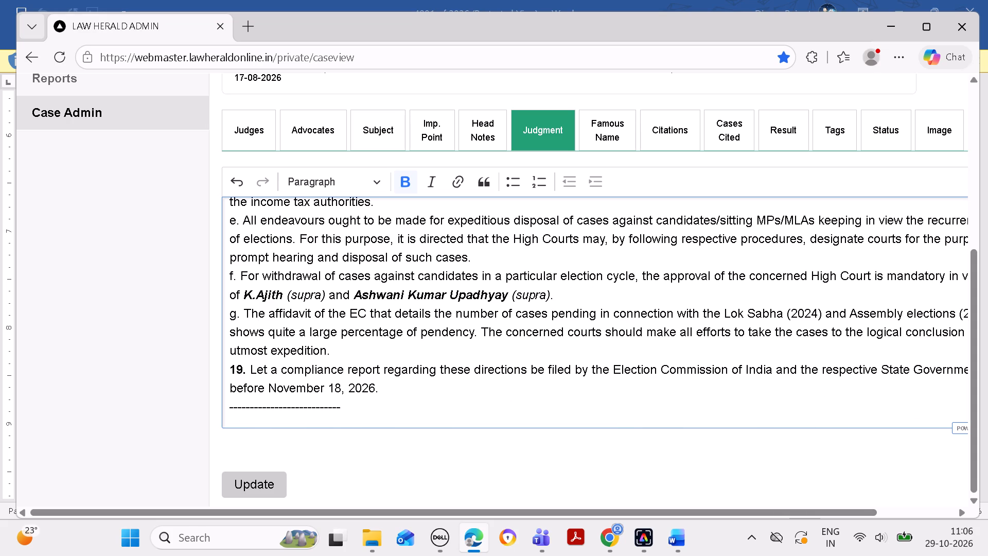
pyautogui.click(264, 483)
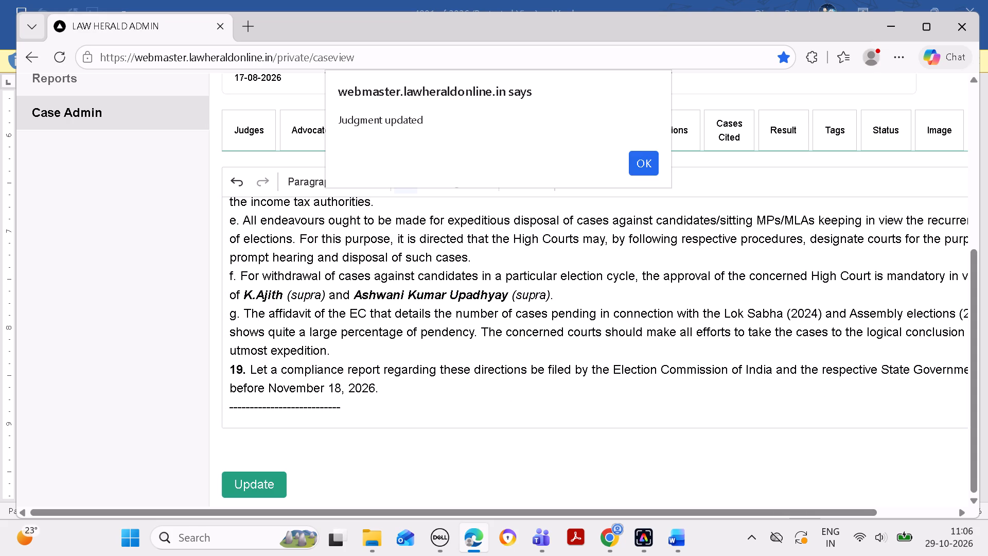
pyautogui.click(641, 167)
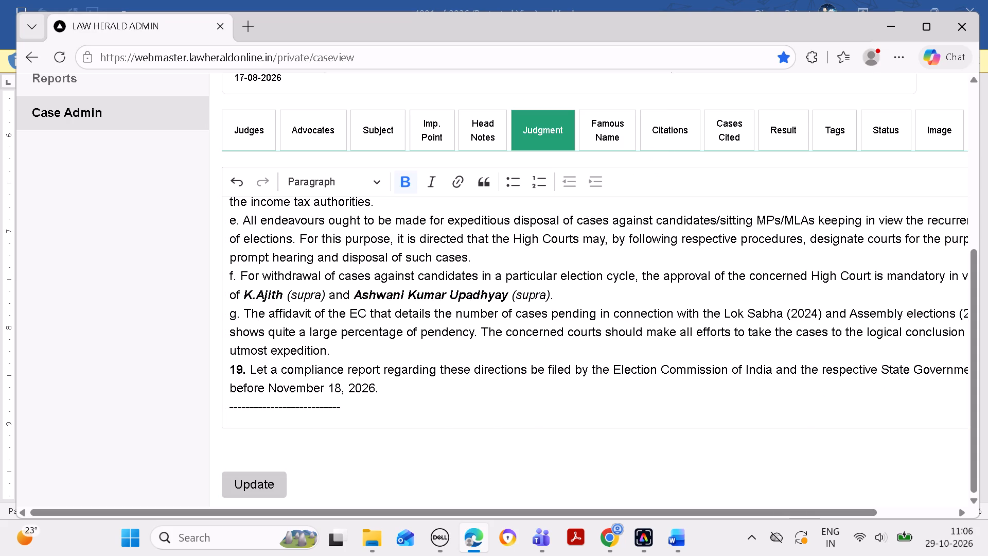
# Review the case record's subjects, important points, headnotes, judgment text and citations.
pyautogui.scroll(8, 557, 273)
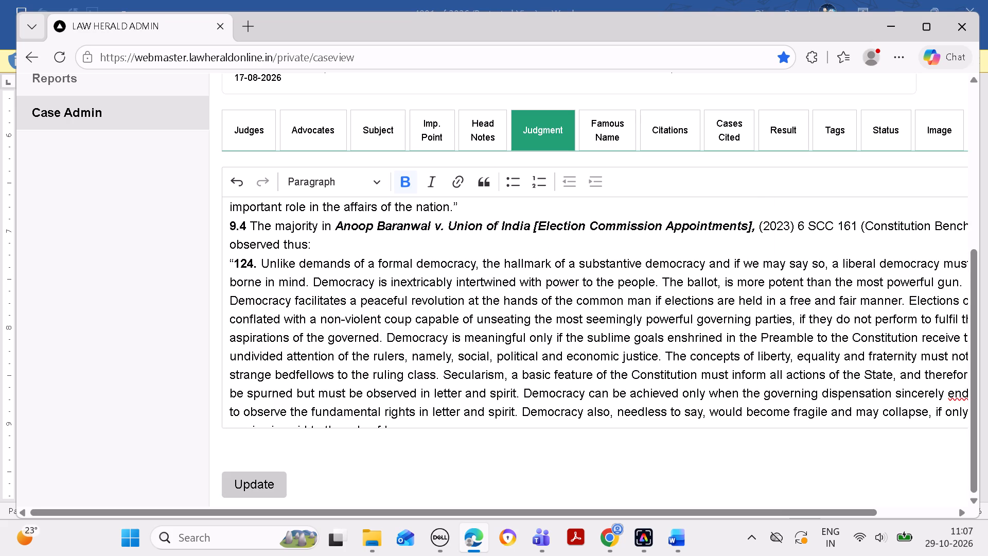
pyautogui.click(382, 137)
pyautogui.scroll(-1, 418, 194)
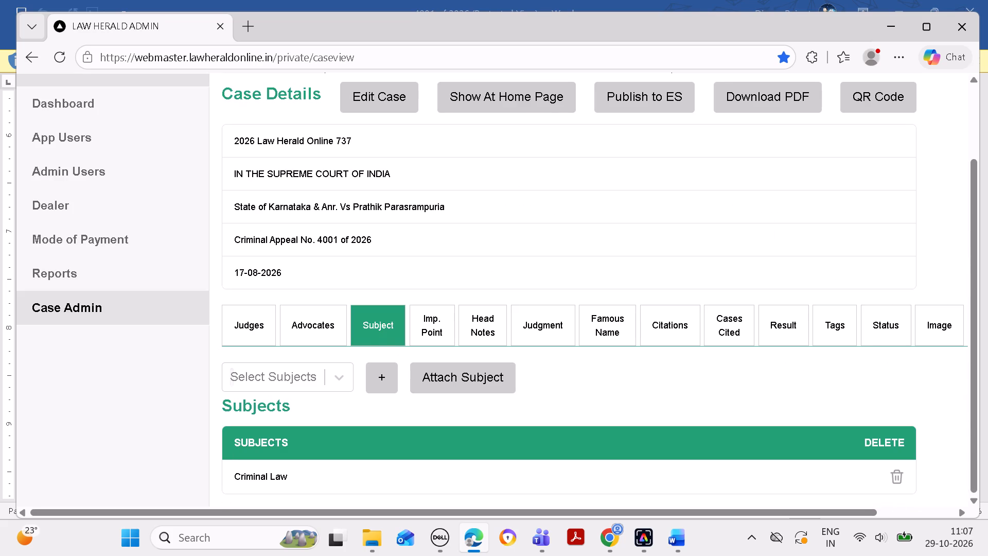
pyautogui.click(439, 320)
pyautogui.scroll(-2, 449, 303)
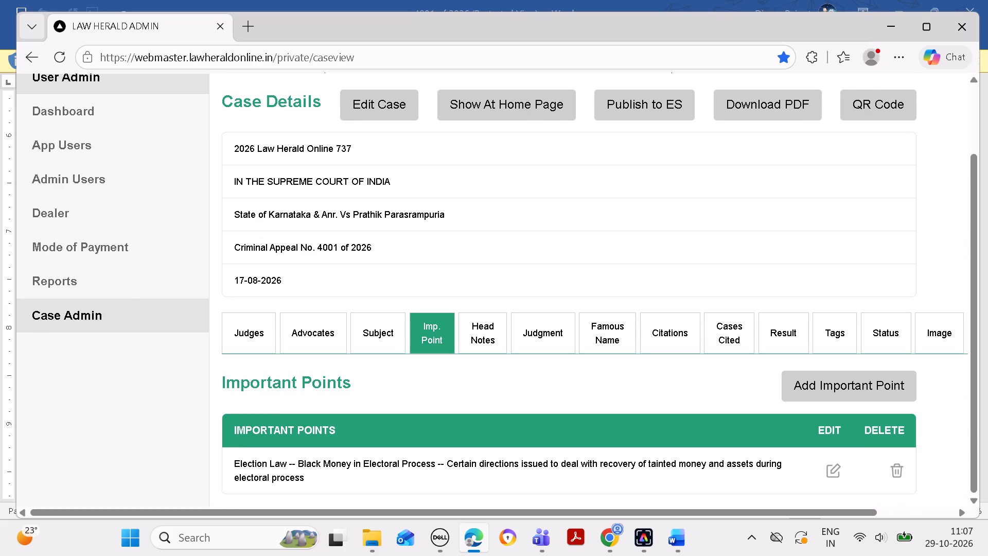
pyautogui.click(488, 335)
pyautogui.scroll(-1, 495, 321)
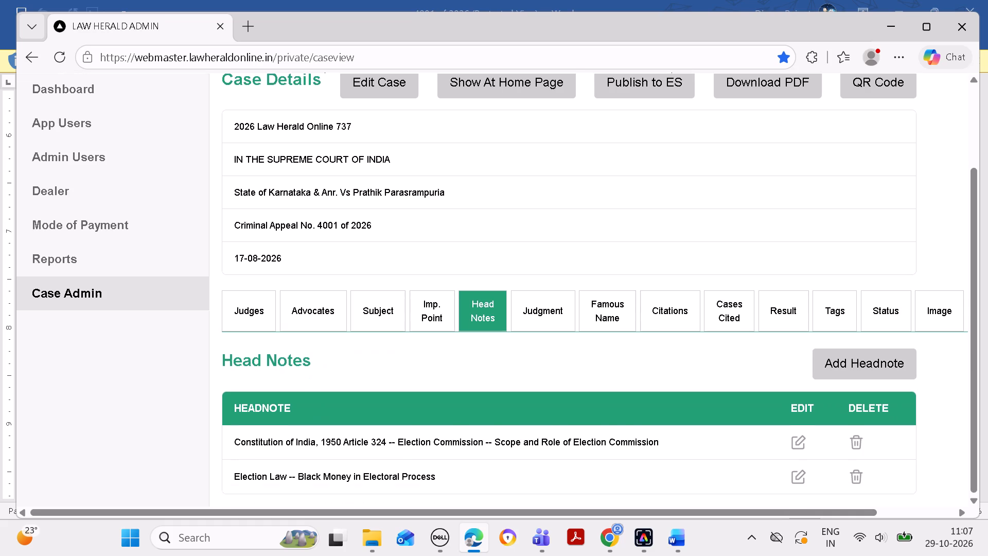
pyautogui.scroll(-2, 495, 321)
pyautogui.click(557, 312)
pyautogui.scroll(-1, 556, 309)
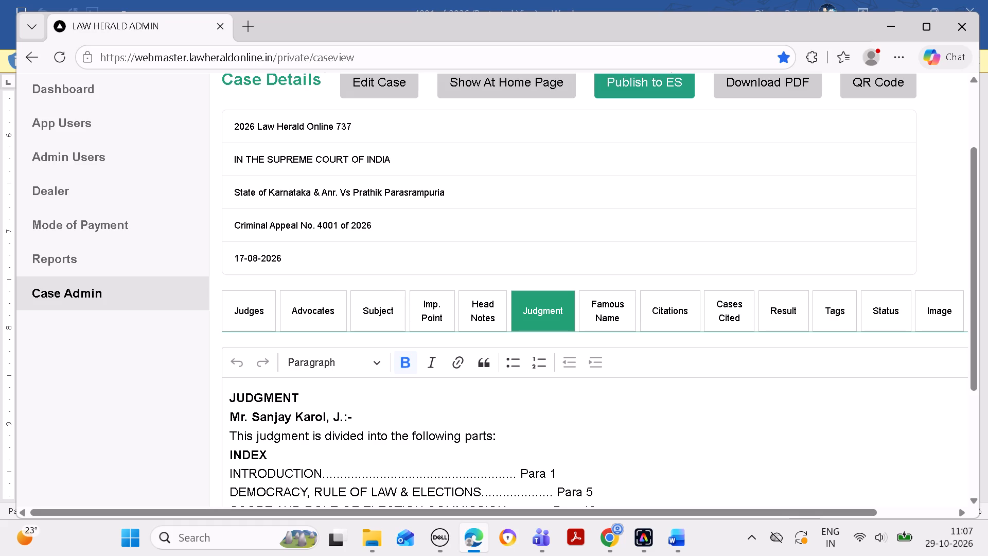
pyautogui.click(656, 302)
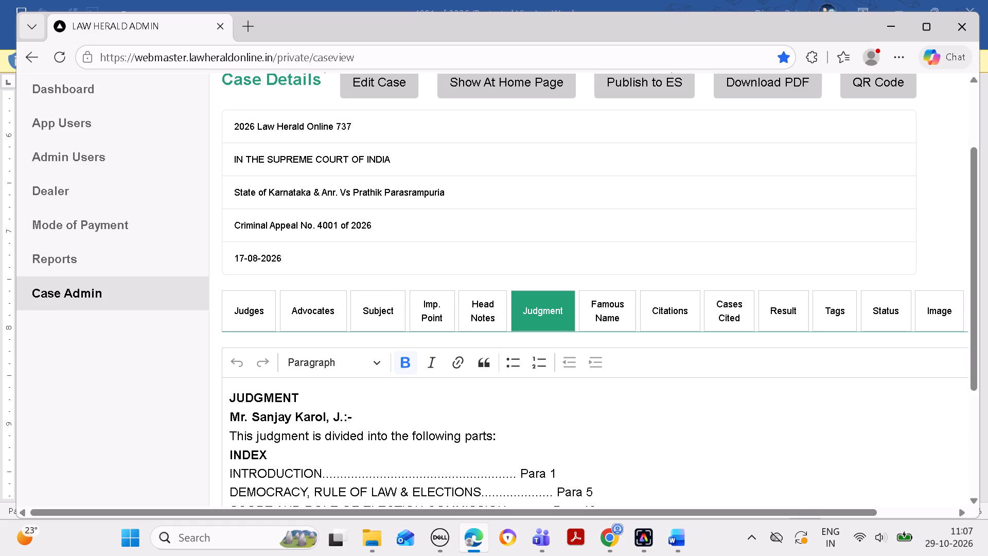
pyautogui.scroll(-2, 656, 265)
# Publish the case to ES.
pyautogui.click(629, 126)
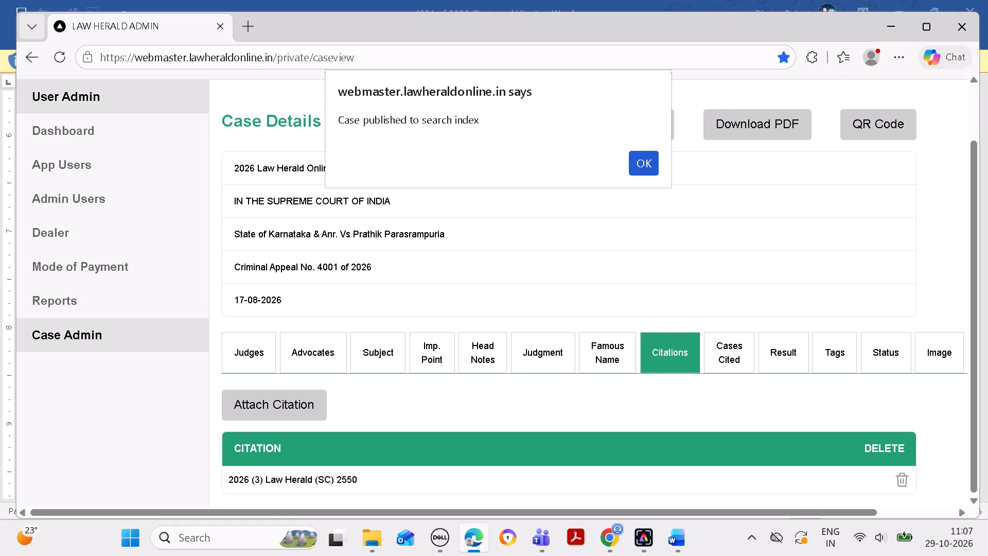
pyautogui.click(642, 168)
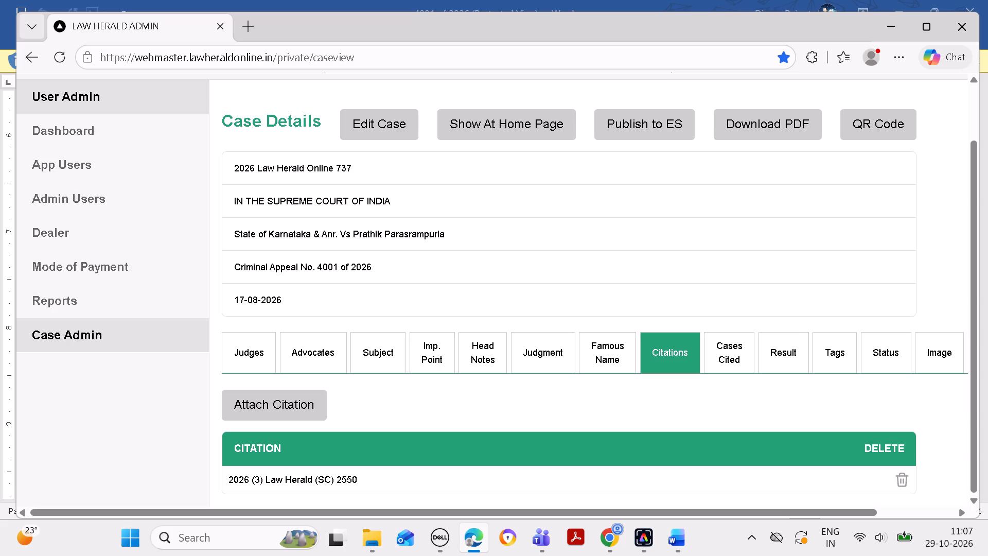
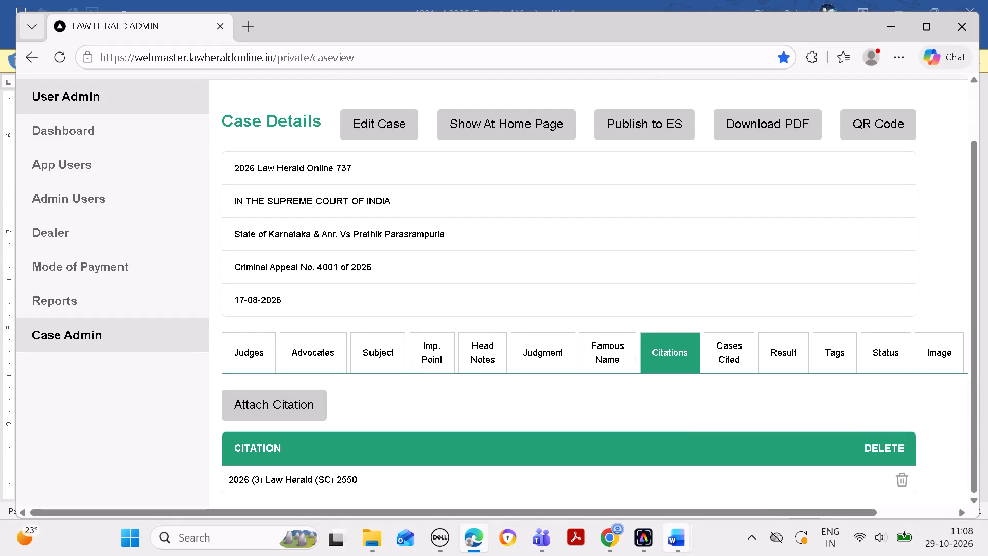
# Close the 4001 of 2026 judgment document in Word.
pyautogui.click(682, 529)
pyautogui.click(668, 541)
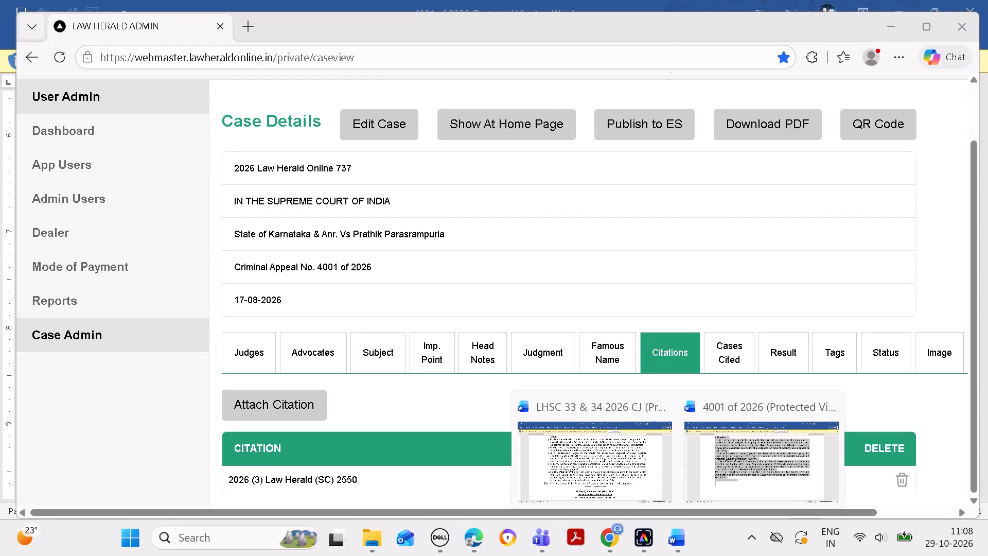
pyautogui.click(827, 404)
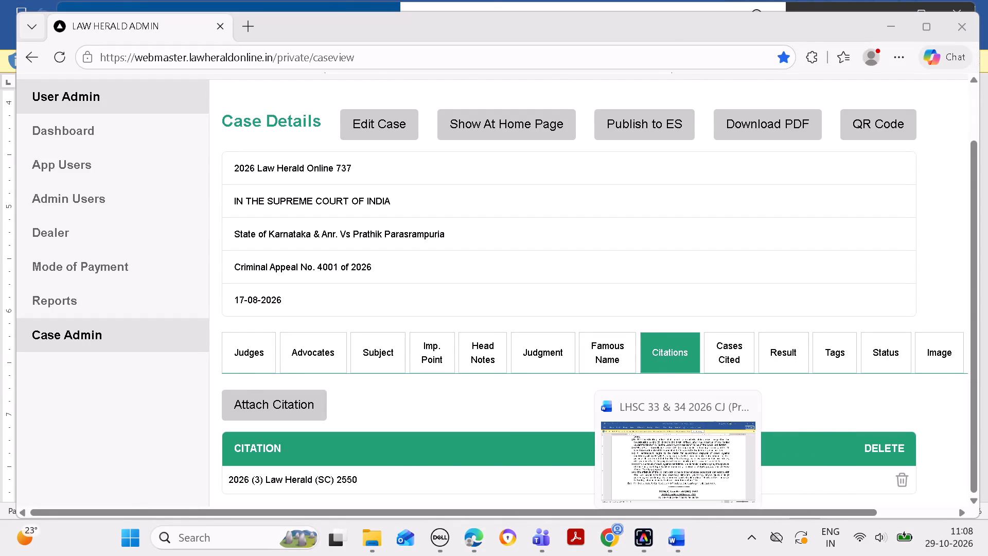
# In the LHSC 33 & 34 2026 CJ Word document, go to the 2026(3) Law Herald (SC) 2551 case and copy its number, 11223 of 2026.
pyautogui.click(674, 456)
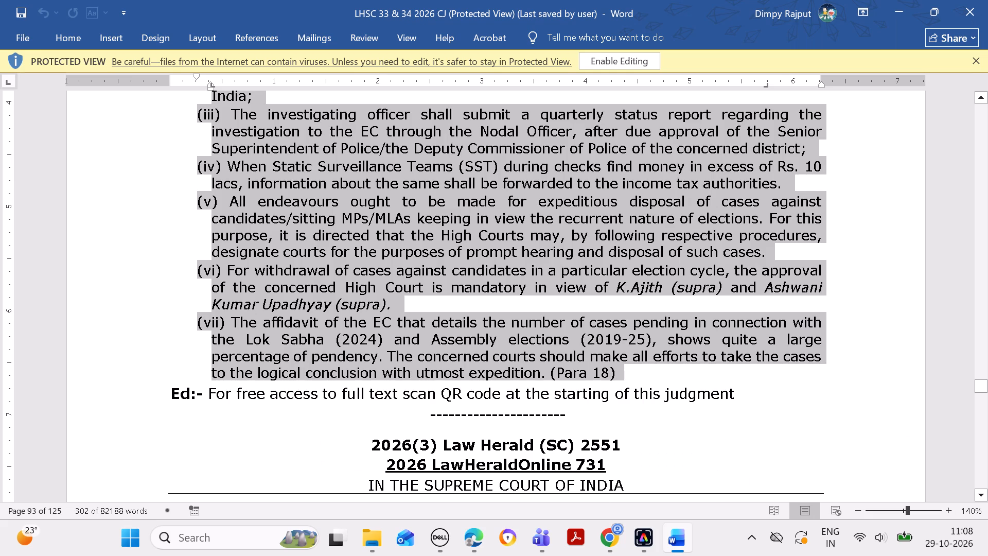
pyautogui.click(685, 443)
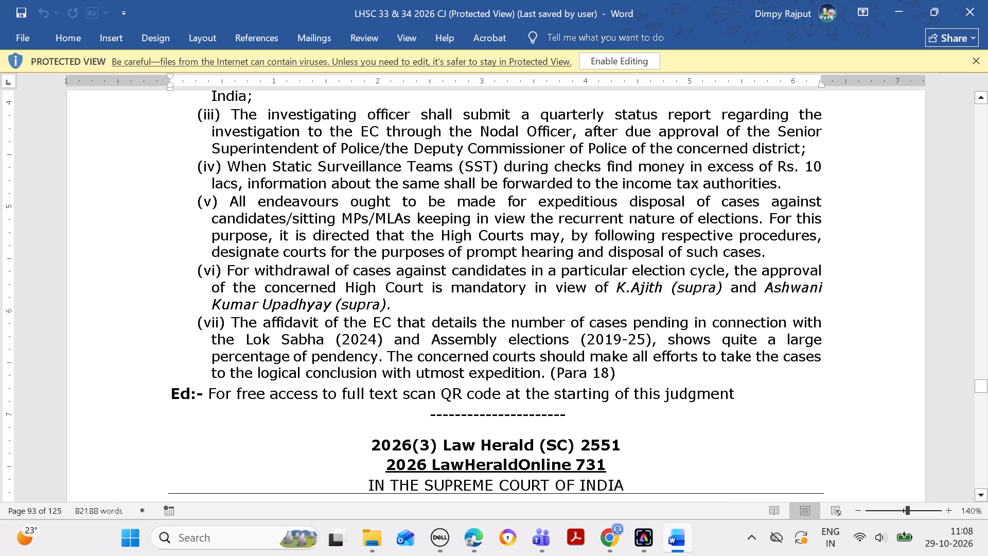
pyautogui.press('Down')
pyautogui.press('Down')
pyautogui.press('Down')
pyautogui.press('Down')
pyautogui.press('Down')
pyautogui.press('Down')
pyautogui.press('Down')
pyautogui.press('Down')
pyautogui.press('Down')
pyautogui.press('Down')
pyautogui.press('Down')
pyautogui.press('Down')
pyautogui.press('Down')
pyautogui.press('Down')
pyautogui.press('Down')
pyautogui.press('Down')
pyautogui.press('Down')
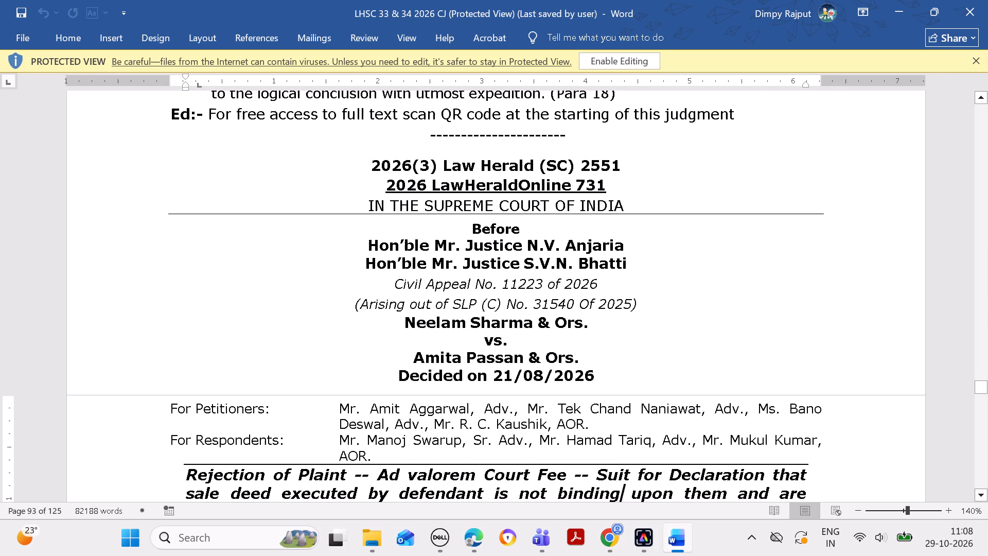
pyautogui.press('Down')
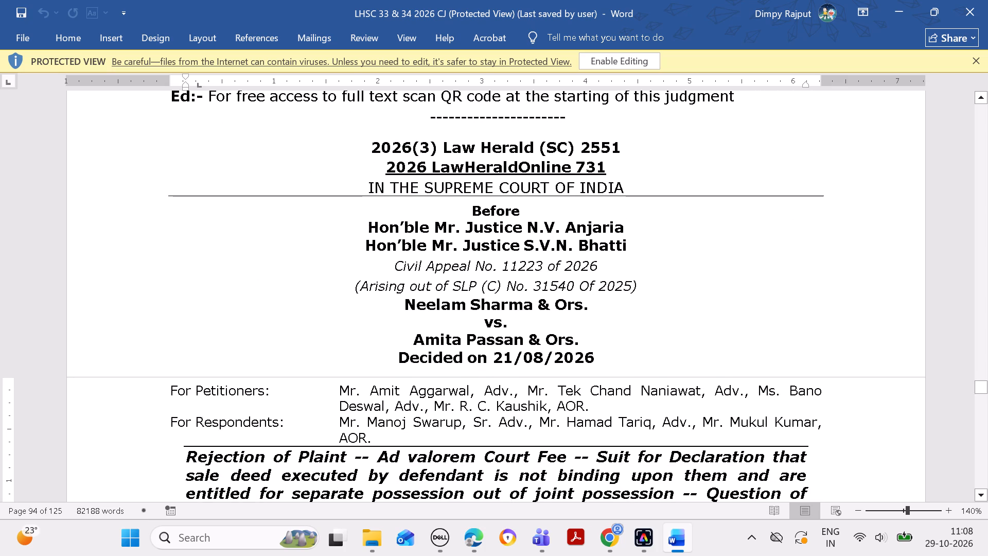
pyautogui.moveTo(504, 265); pyautogui.dragTo(586, 266)
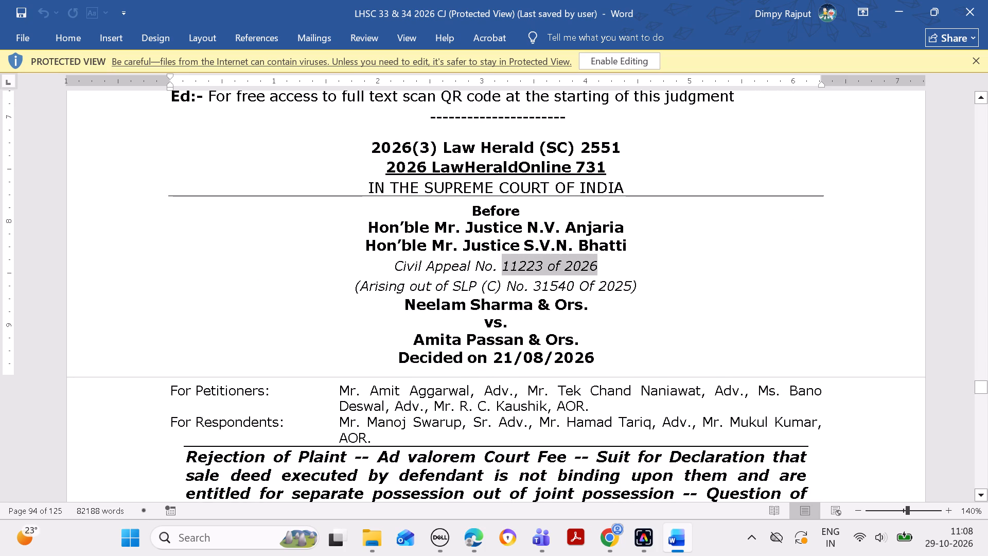
pyautogui.hotkey('ctrl', 'c')
# In the Law Herald admin site in Edge, search the cases for number 11223 of year 2026 and open the matching record.
pyautogui.click(474, 541)
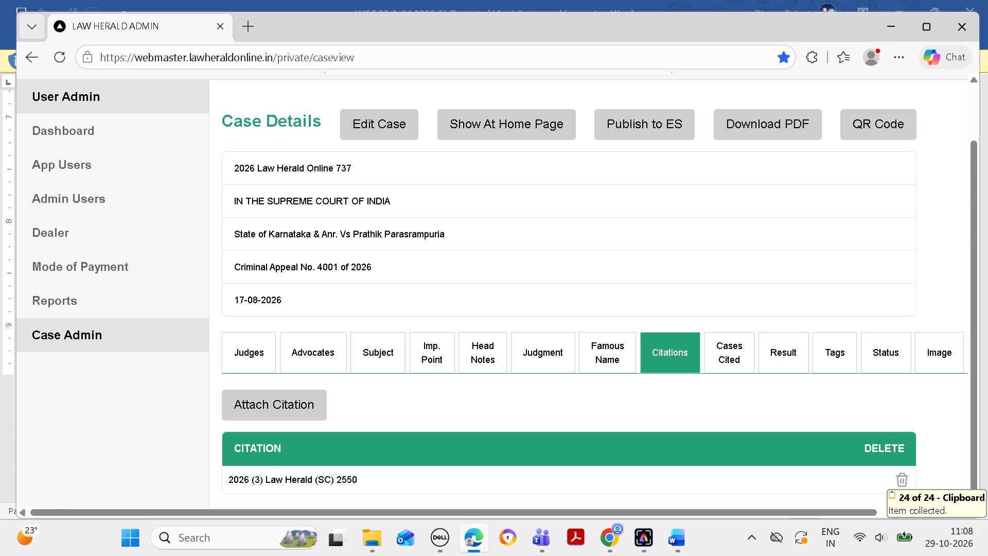
pyautogui.click(123, 328)
pyautogui.click(86, 441)
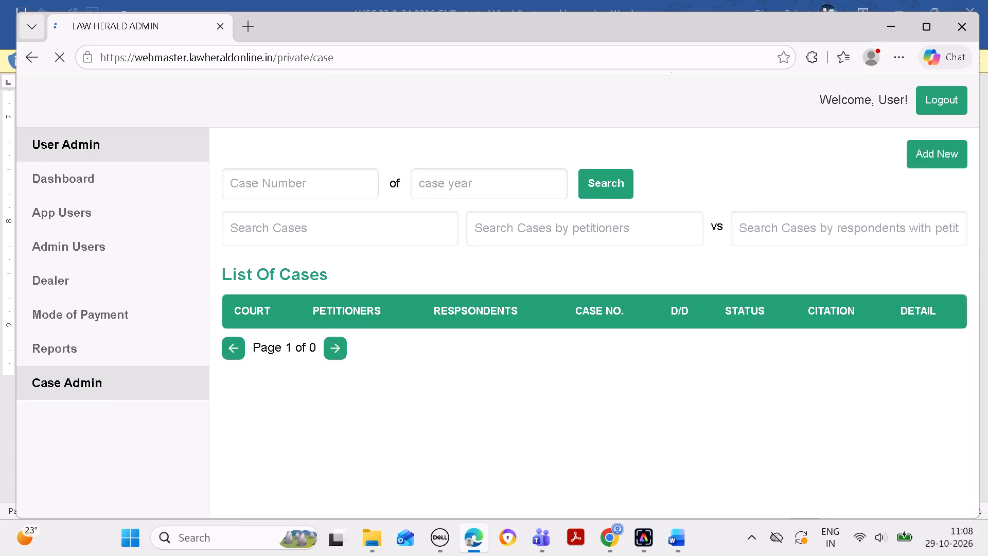
pyautogui.click(306, 207)
pyautogui.hotkey('ctrl', 'v')
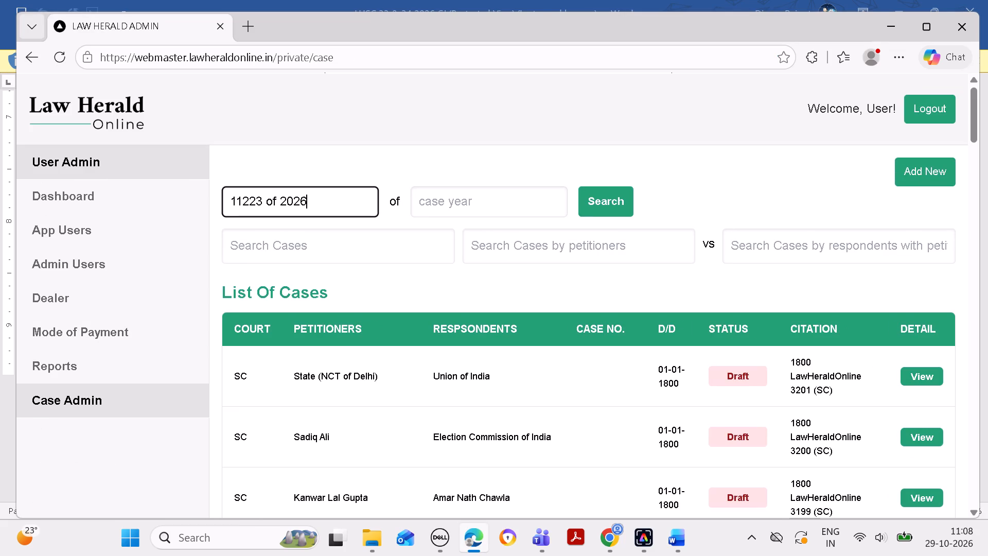
pyautogui.click(421, 203)
pyautogui.hotkey('ctrl', 'v')
pyautogui.click(469, 211)
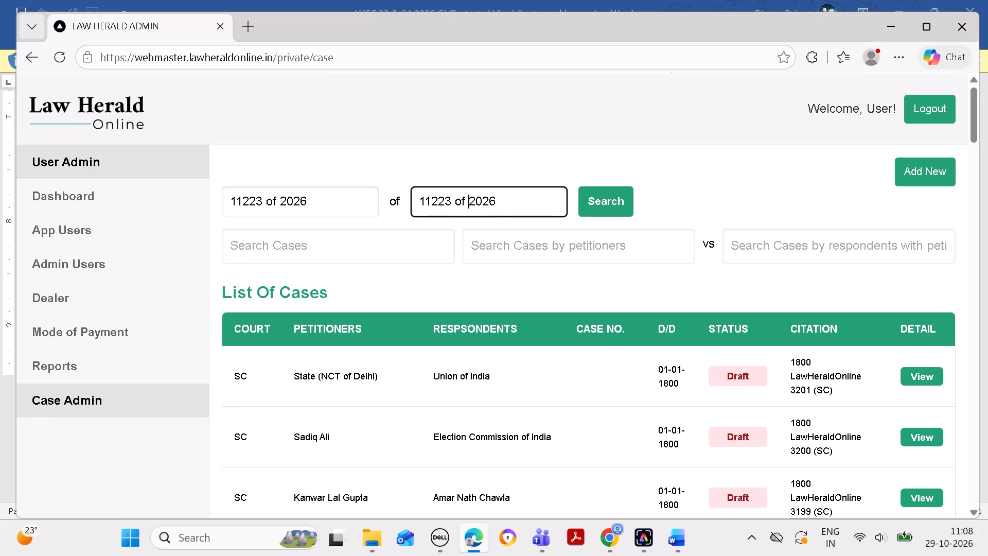
pyautogui.press('BackSpace')
pyautogui.press('BackSpace')
pyautogui.press('BackSpace')
pyautogui.press('BackSpace')
pyautogui.press('BackSpace')
pyautogui.press('BackSpace')
pyautogui.press('BackSpace')
pyautogui.press('BackSpace')
pyautogui.press('BackSpace')
pyautogui.press('BackSpace')
pyautogui.press('BackSpace')
pyautogui.press('BackSpace')
pyautogui.press('BackSpace')
pyautogui.press('BackSpace')
pyautogui.press('BackSpace')
pyautogui.press('BackSpace')
pyautogui.press('BackSpace')
pyautogui.press('BackSpace')
pyautogui.press('BackSpace')
pyautogui.click(331, 206)
pyautogui.press('BackSpace')
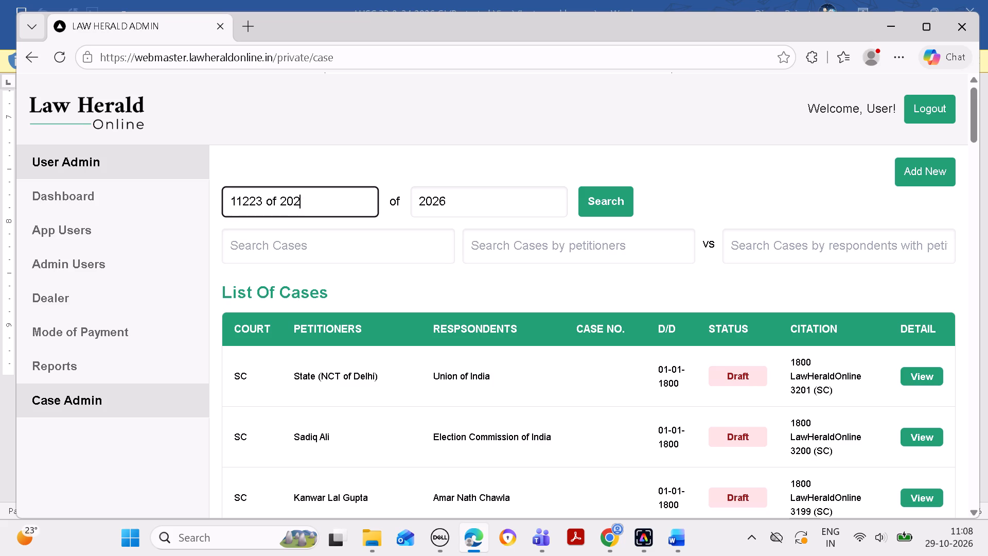
pyautogui.press('BackSpace')
pyautogui.press('BackSpace')
pyautogui.press('BackSpace')
pyautogui.press('BackSpace')
pyautogui.press('BackSpace')
pyautogui.press('BackSpace')
pyautogui.press('BackSpace')
pyautogui.click(602, 208)
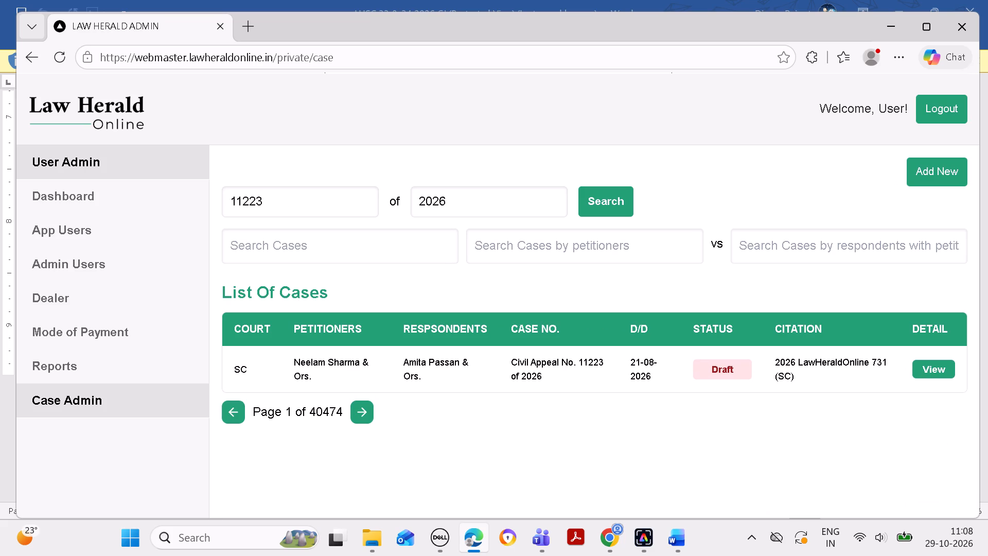
pyautogui.click(925, 371)
# Copy the first judge's name, N.V. Anjaria, from the Word document and attach that judge to the case record.
pyautogui.scroll(-1, 673, 349)
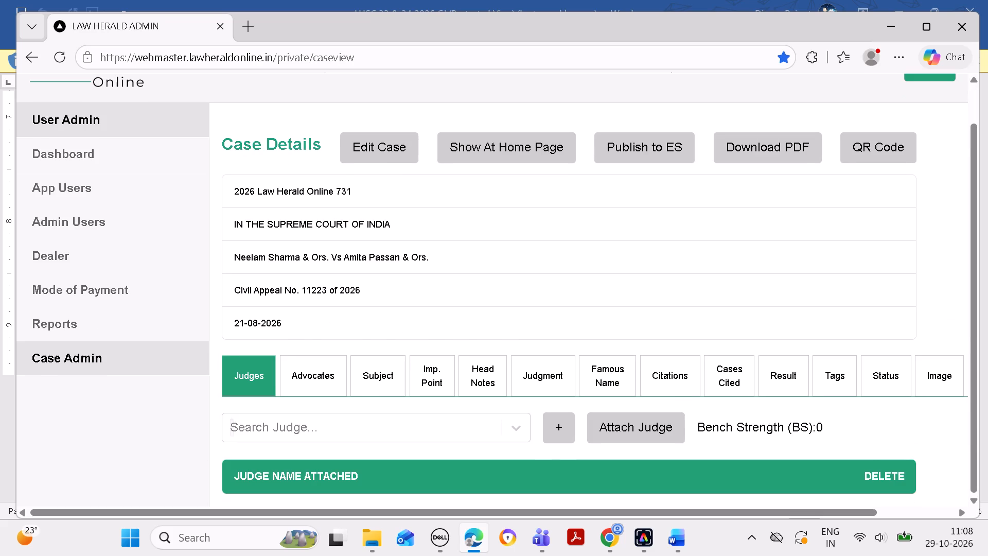
pyautogui.scroll(-1, 674, 349)
pyautogui.click(680, 539)
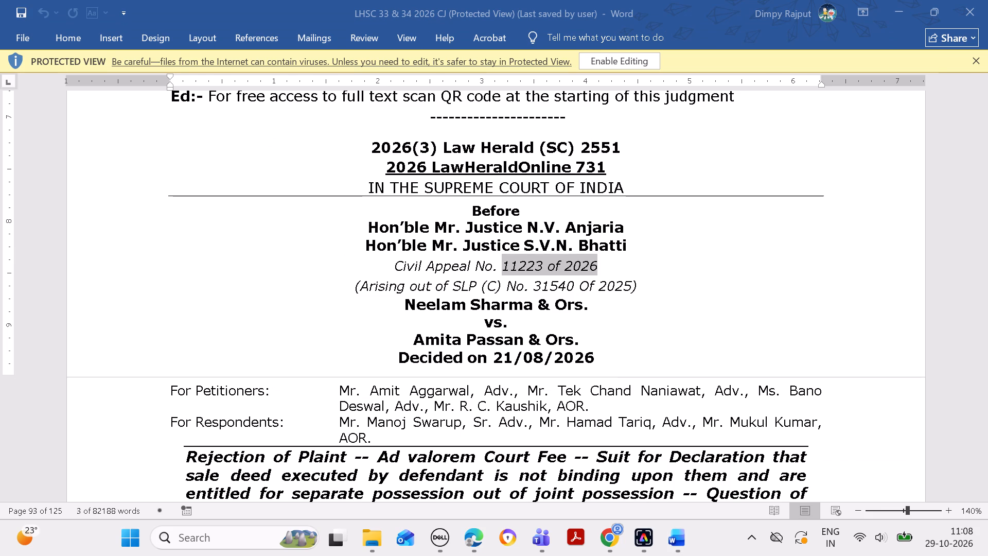
pyautogui.moveTo(529, 226); pyautogui.dragTo(618, 225)
pyautogui.hotkey('ctrl', 'c')
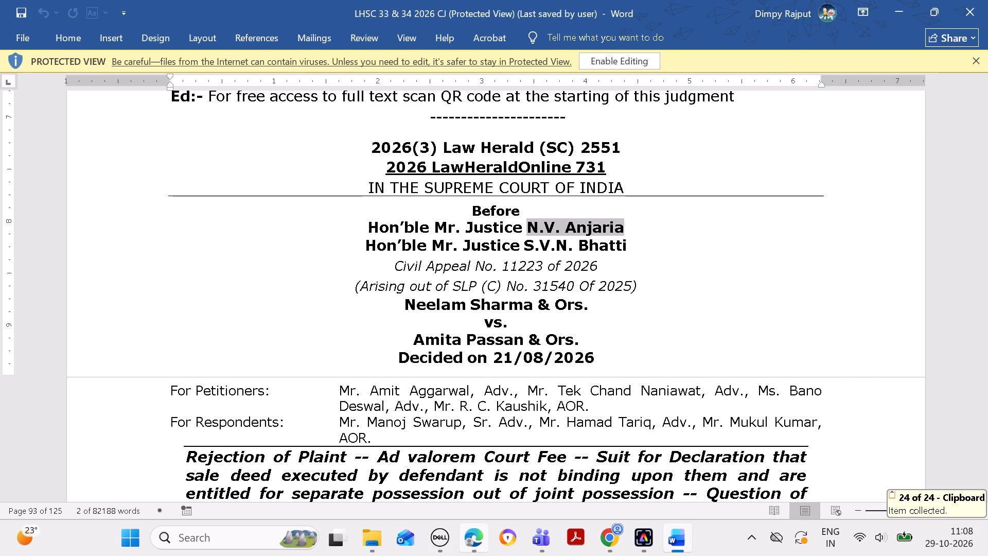
pyautogui.click(478, 539)
pyautogui.click(389, 426)
pyautogui.hotkey('ctrl', 'v')
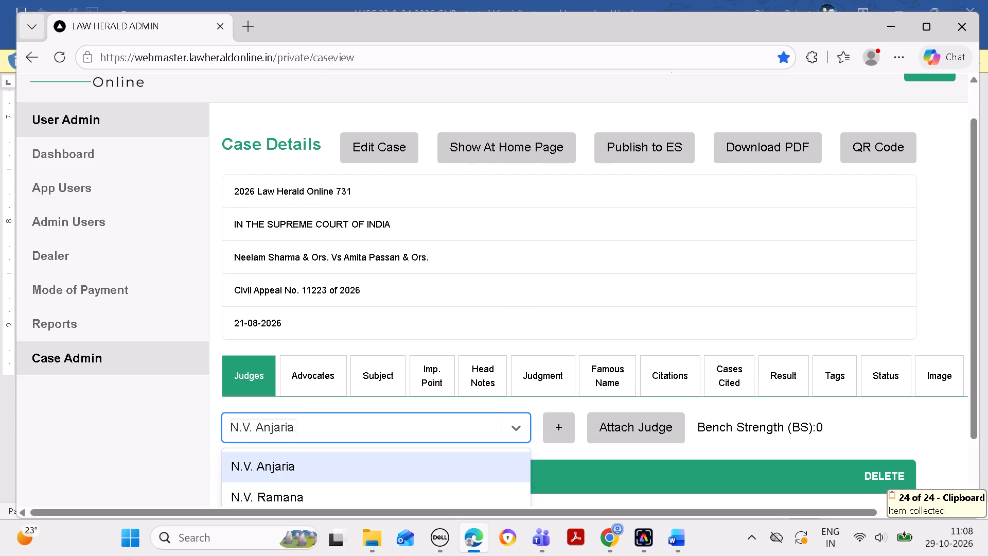
pyautogui.click(397, 456)
pyautogui.click(671, 418)
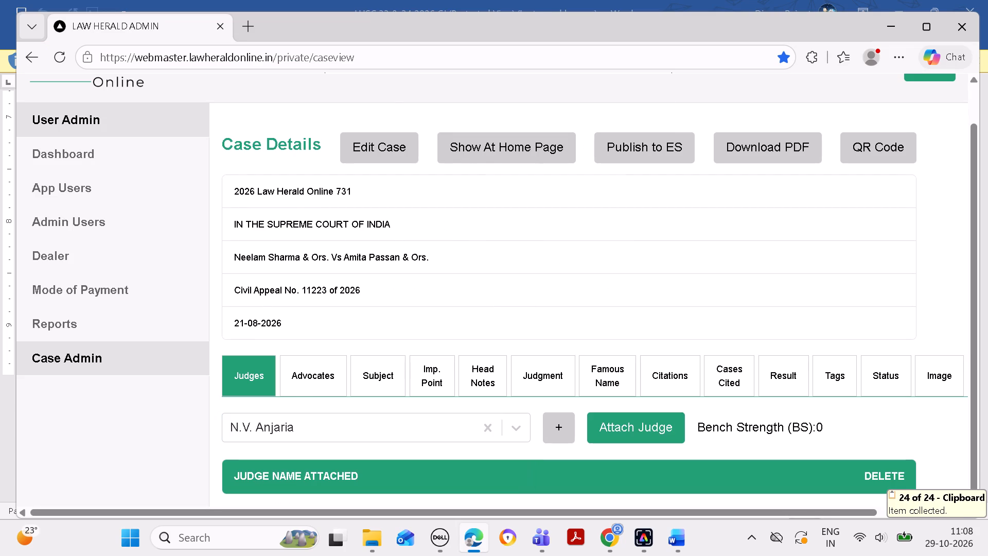
pyautogui.click(642, 167)
# Copy the second judge's name, S.V.N. Bhatti, from the Word document and attach that judge to the case record.
pyautogui.scroll(-6, 596, 362)
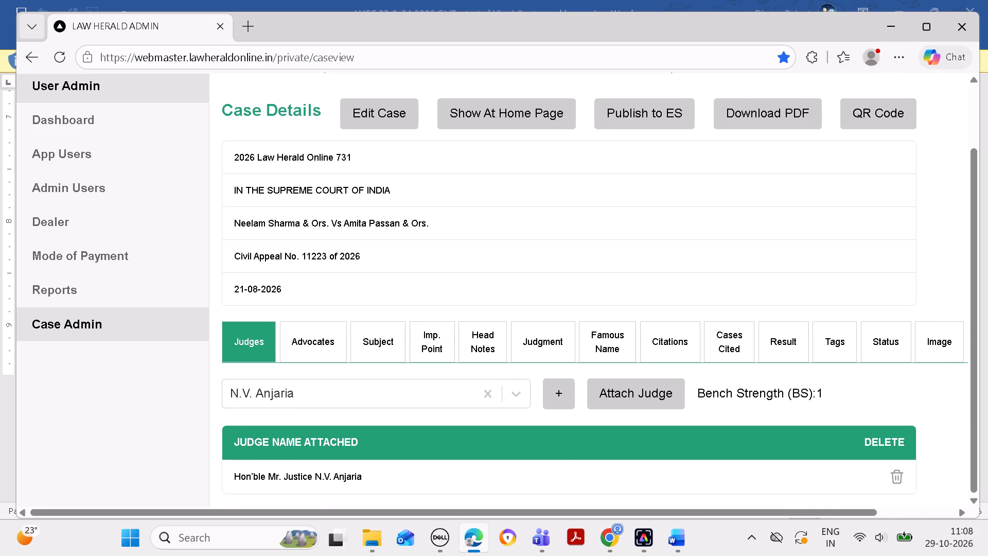
pyautogui.click(683, 551)
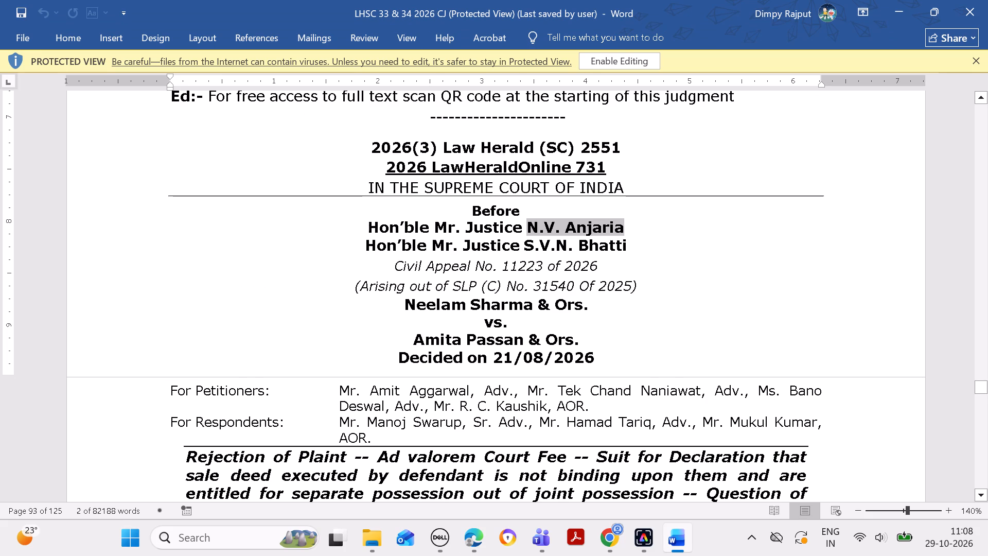
pyautogui.moveTo(528, 242); pyautogui.dragTo(601, 239)
pyautogui.hotkey('ctrl', 'c')
pyautogui.hotkey('ctrl', 'v')
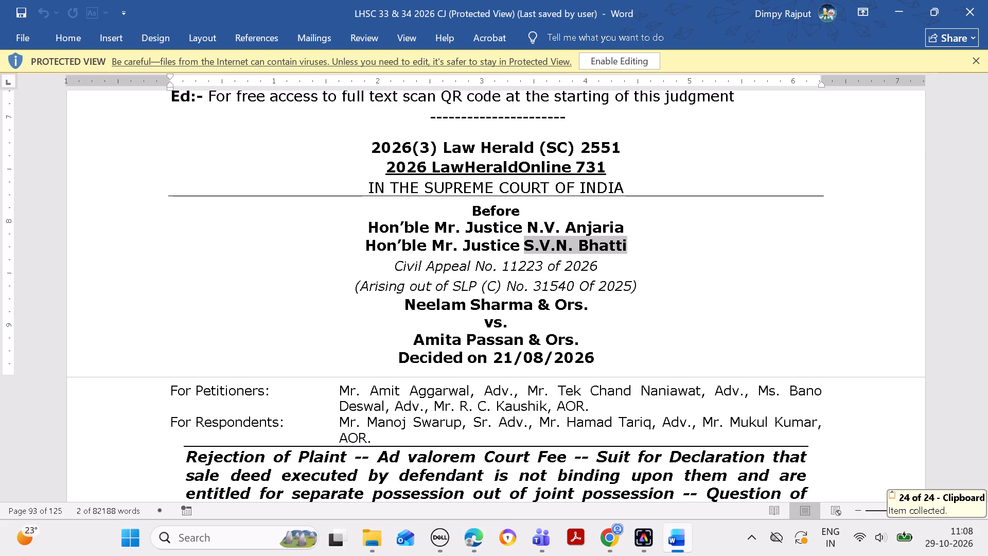
pyautogui.click(476, 540)
pyautogui.click(467, 394)
pyautogui.hotkey('ctrl', 'v')
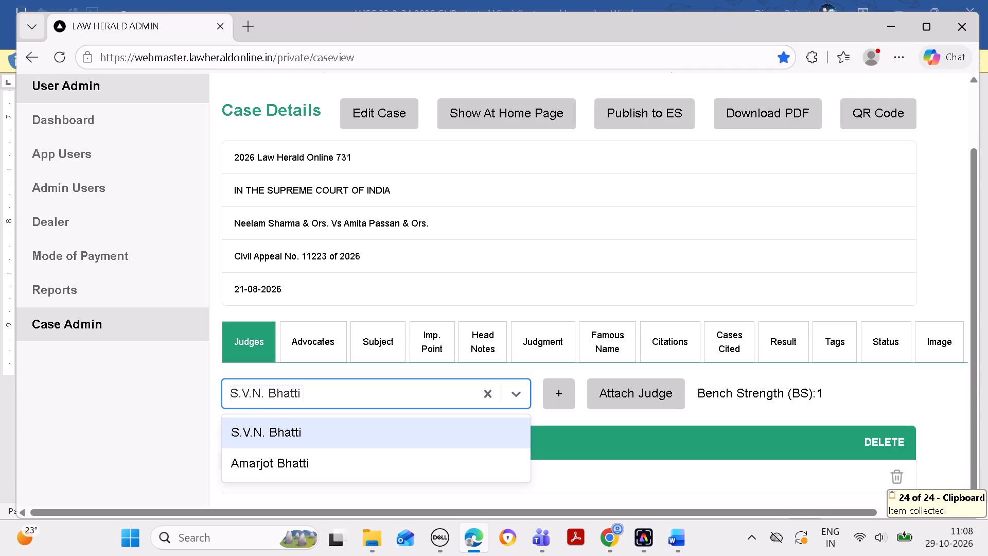
pyautogui.click(421, 425)
pyautogui.click(632, 397)
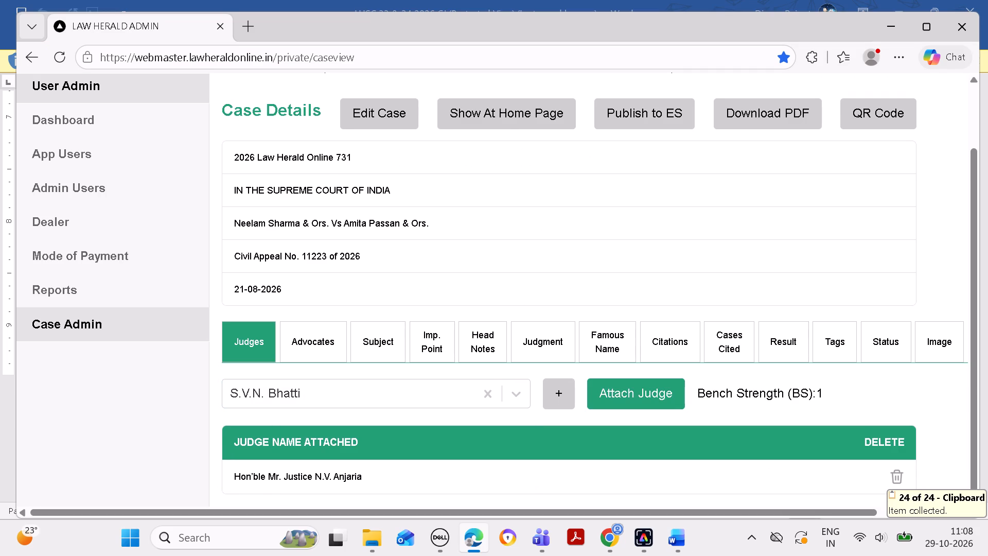
pyautogui.click(646, 169)
# Open the case's citations section and copy page number 2551 from the Law Herald (SC) citation in the Word document.
pyautogui.scroll(-5, 612, 290)
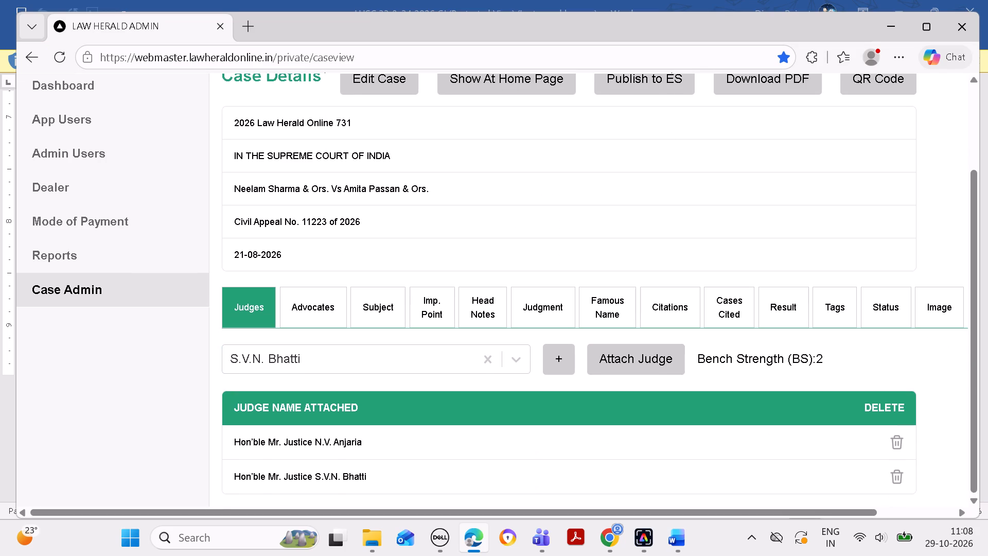
pyautogui.click(662, 312)
pyautogui.scroll(-6, 662, 309)
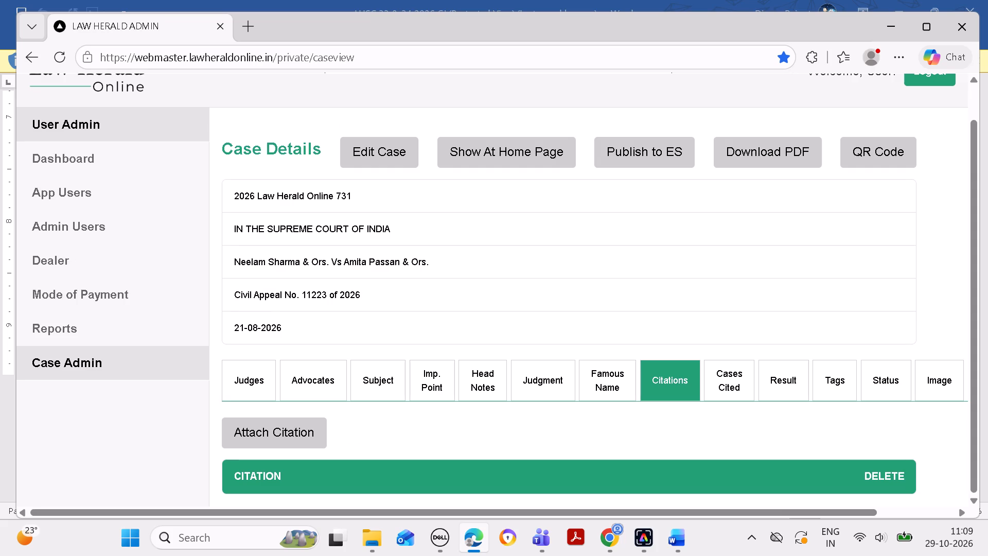
pyautogui.scroll(-3, 715, 381)
pyautogui.click(684, 539)
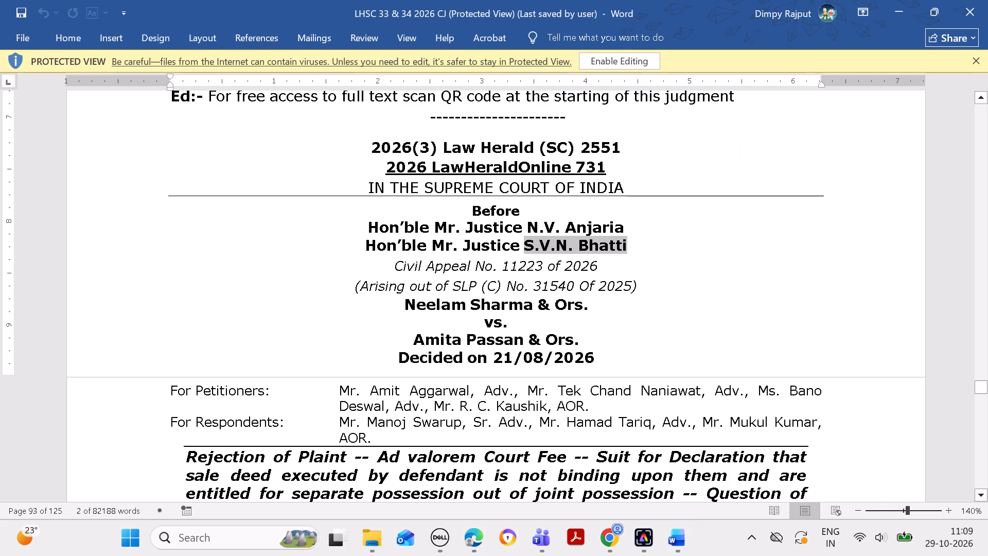
pyautogui.moveTo(584, 143); pyautogui.dragTo(595, 143)
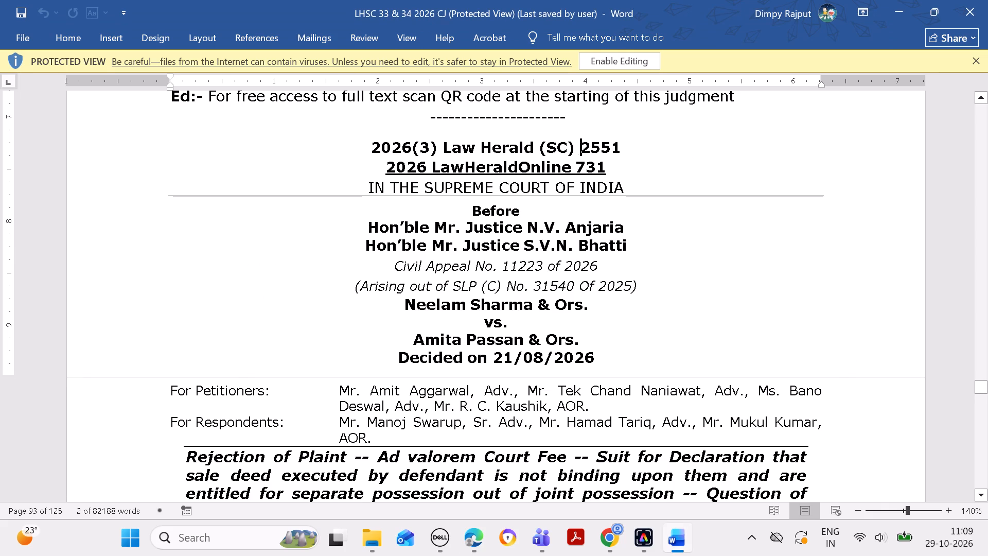
pyautogui.moveTo(595, 143); pyautogui.dragTo(629, 143)
pyautogui.hotkey('ctrl', 'c')
pyautogui.click(473, 536)
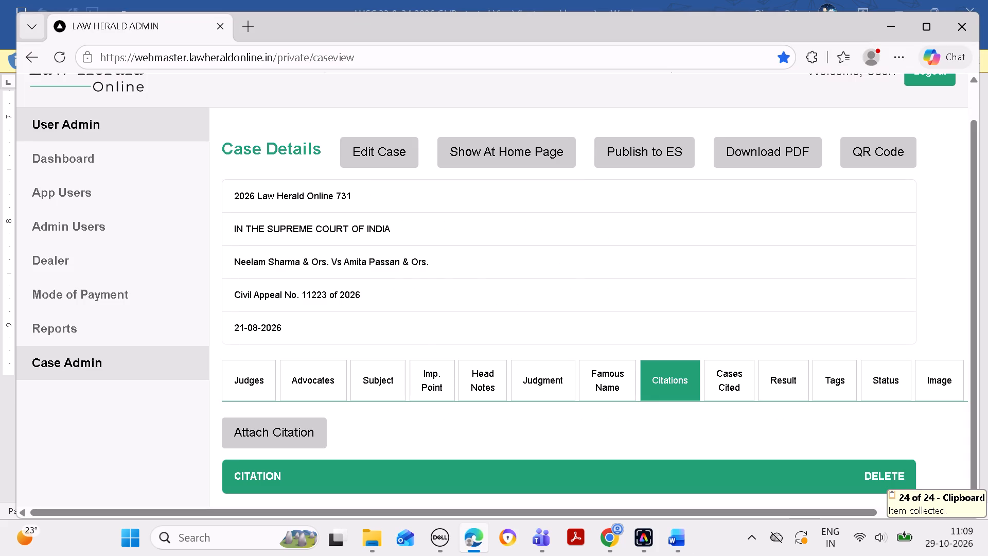
# Start a new citation for the case and enter page 2551, volume 3 and year 2026.
pyautogui.click(317, 441)
pyautogui.click(677, 294)
pyautogui.hotkey('ctrl', 'v')
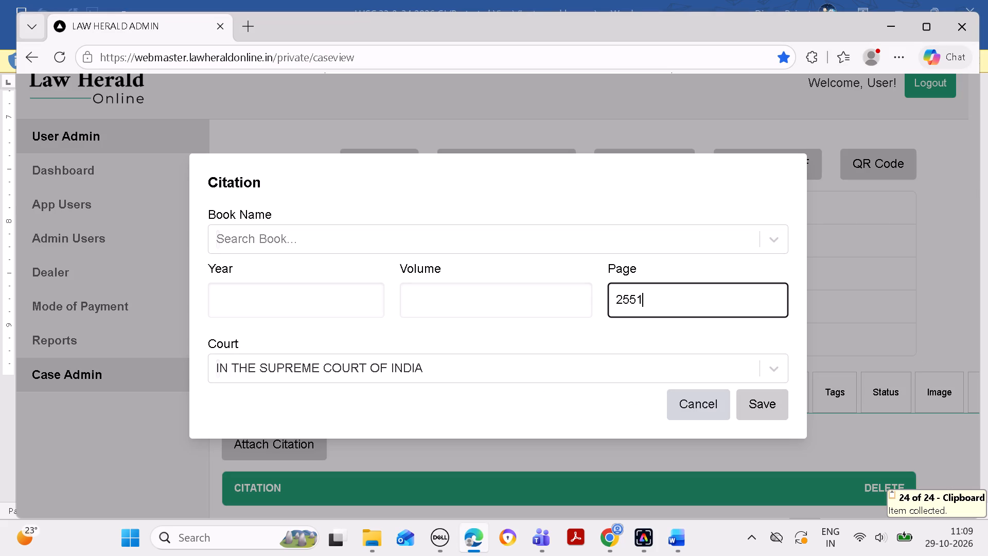
pyautogui.click(481, 316)
pyautogui.press('3')
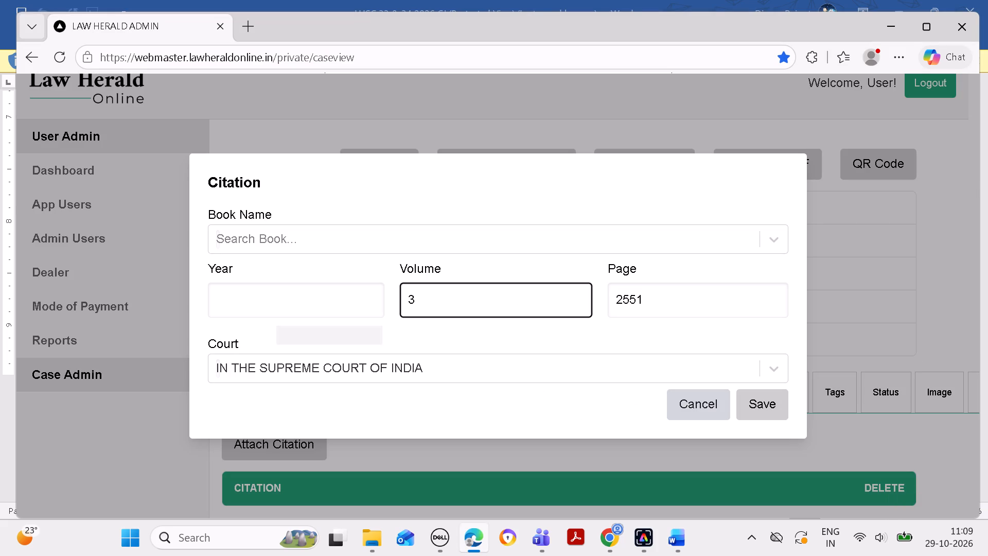
pyautogui.click(273, 310)
pyautogui.press('2')
pyautogui.press('0')
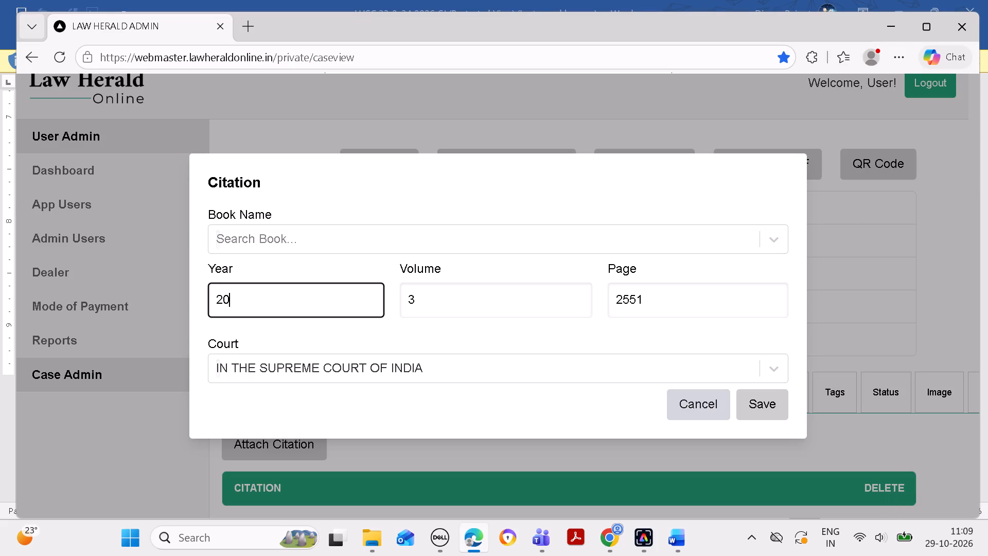
pyautogui.write('26')
# Set the citation's book to Law Herald (SC) and its court to the empty ( ) option, and save the citation.
pyautogui.click(410, 242)
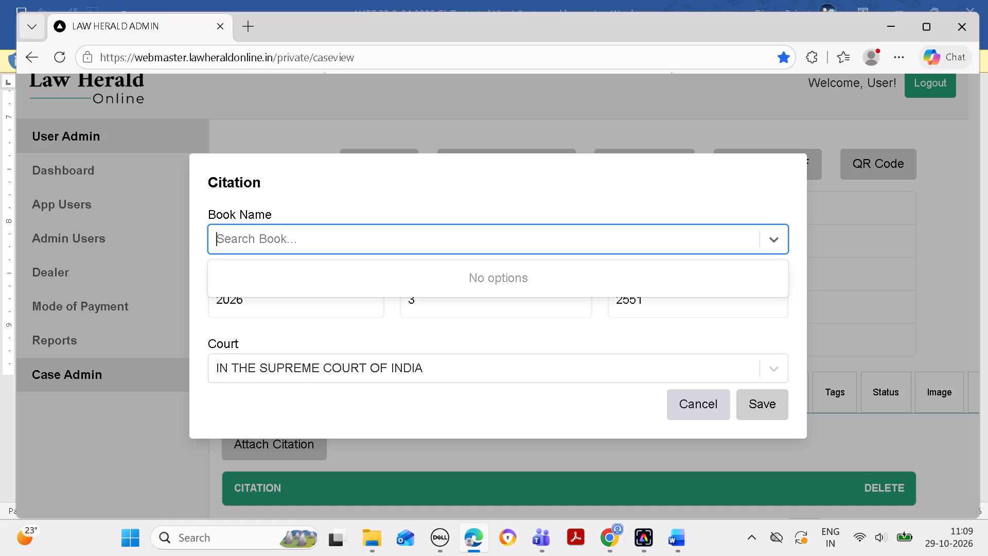
pyautogui.press('l')
pyautogui.write('aw hera')
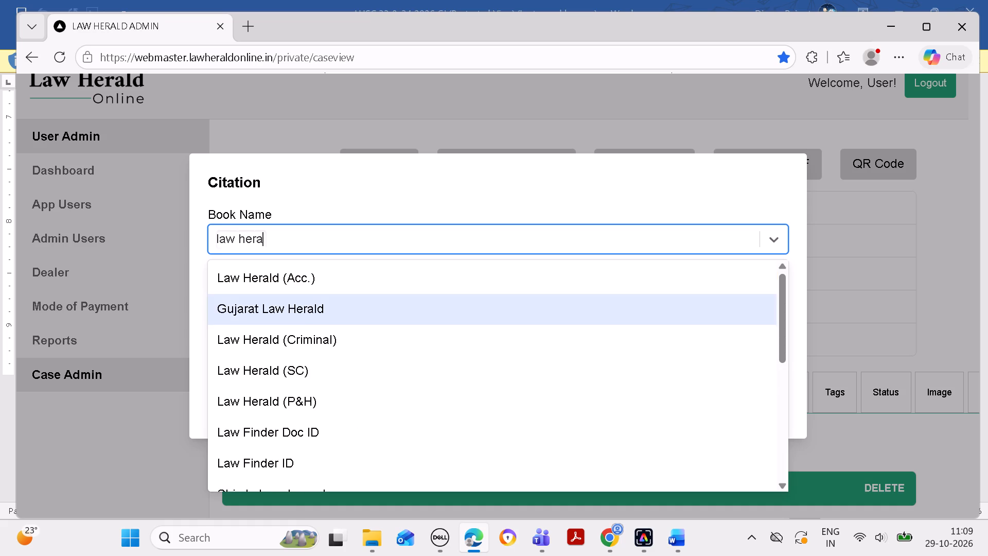
pyautogui.click(406, 372)
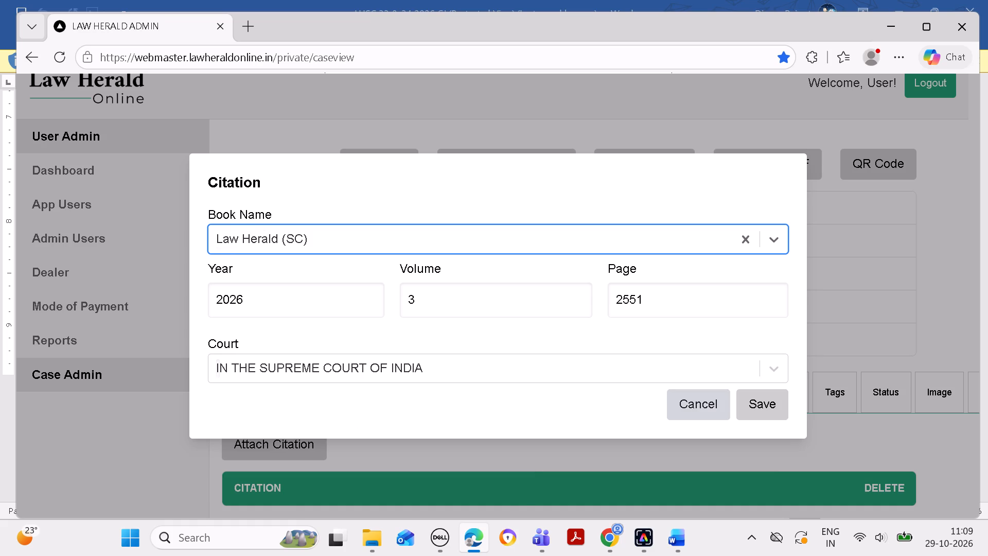
pyautogui.click(486, 362)
pyautogui.click(478, 414)
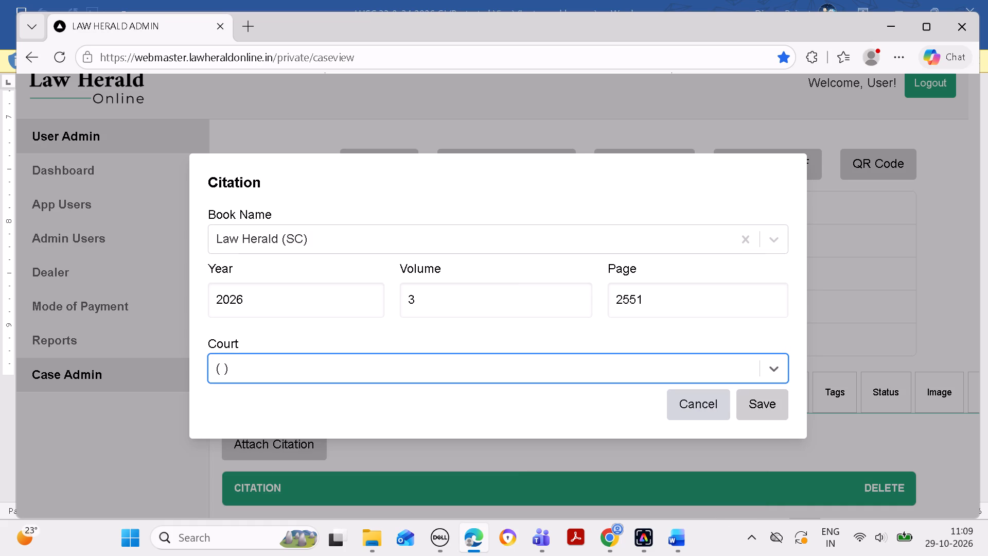
pyautogui.click(764, 405)
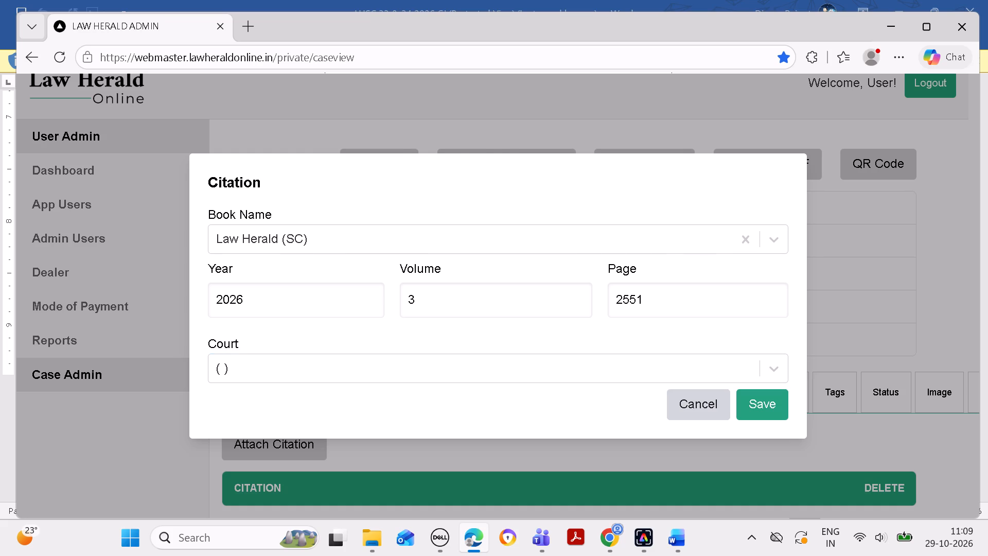
pyautogui.click(643, 171)
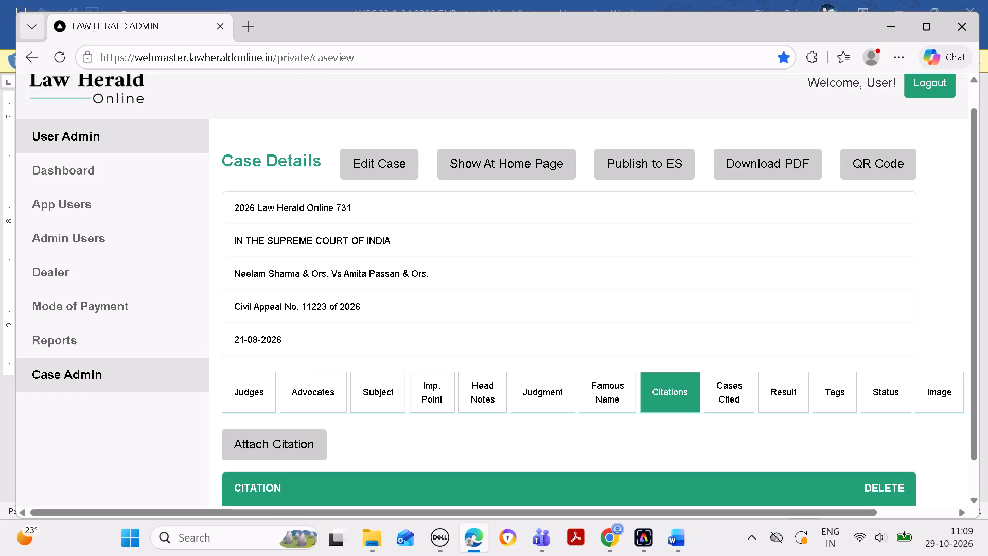
pyautogui.scroll(-10, 624, 277)
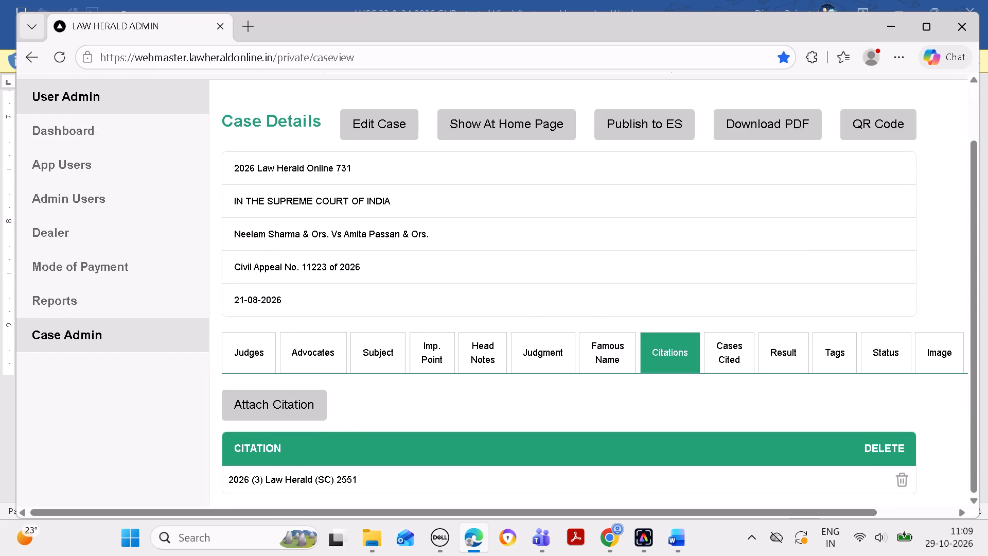
# Review the judges and citation attached to the case record, ending in its advocates section.
pyautogui.click(227, 359)
pyautogui.scroll(-3, 264, 353)
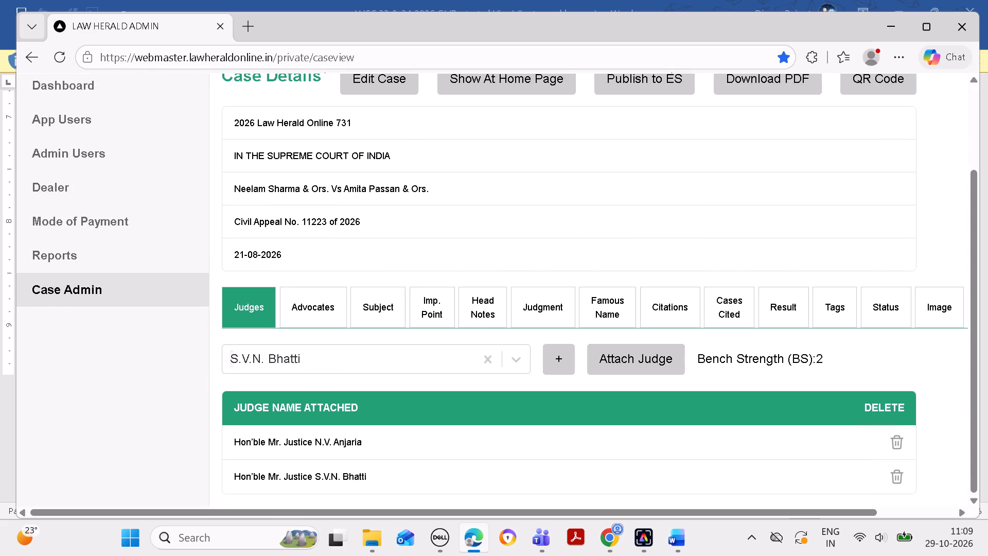
pyautogui.click(326, 306)
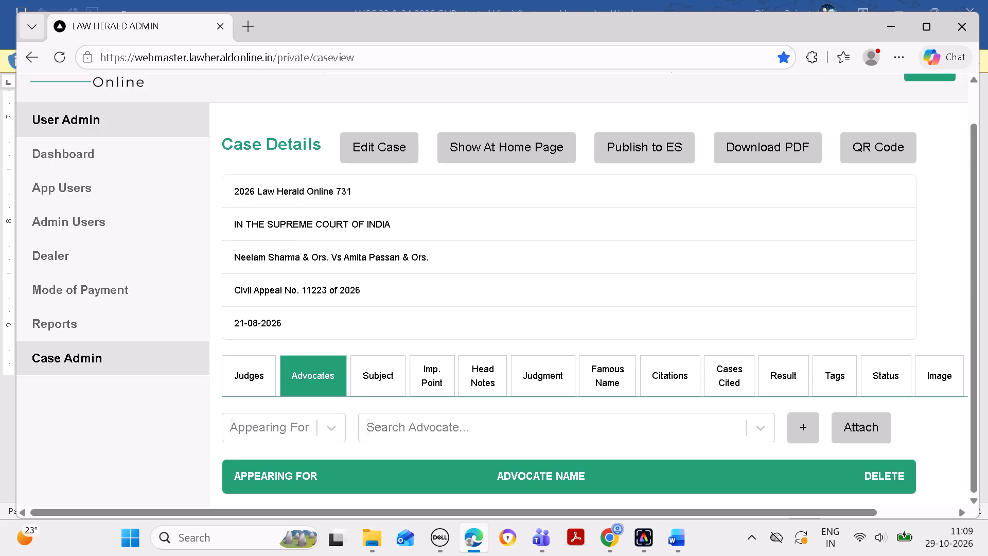
pyautogui.click(669, 369)
pyautogui.scroll(-4, 666, 368)
pyautogui.click(328, 357)
pyautogui.scroll(-3, 330, 354)
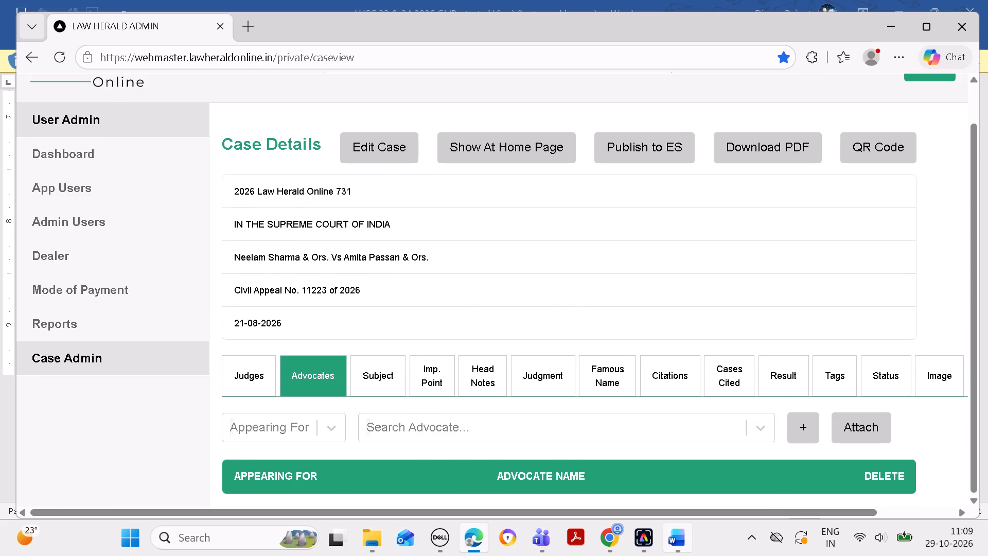
# Check the counsel list in the Word document and set the case's Appearing For option to For Petitioners.
pyautogui.click(673, 541)
pyautogui.click(478, 545)
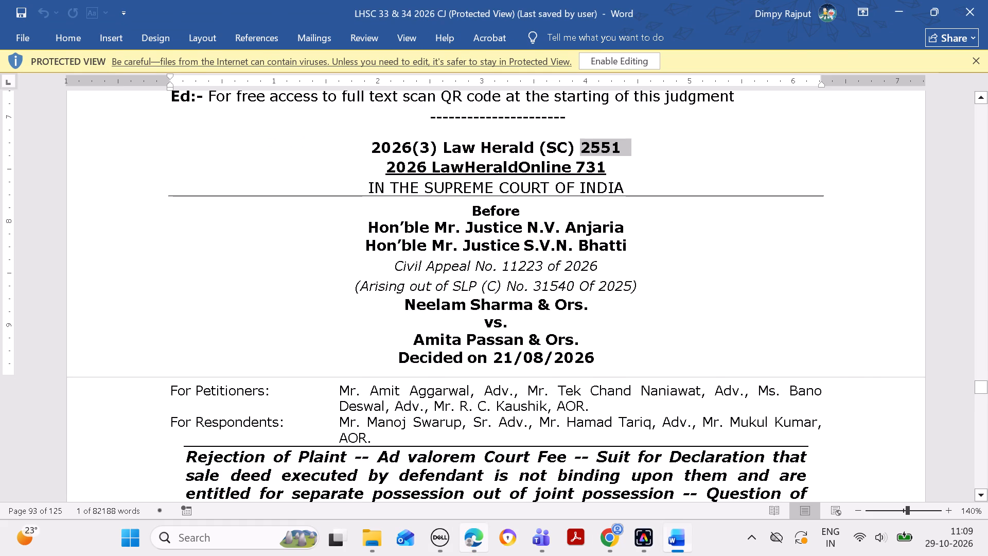
pyautogui.click(335, 430)
pyautogui.scroll(-2, 337, 430)
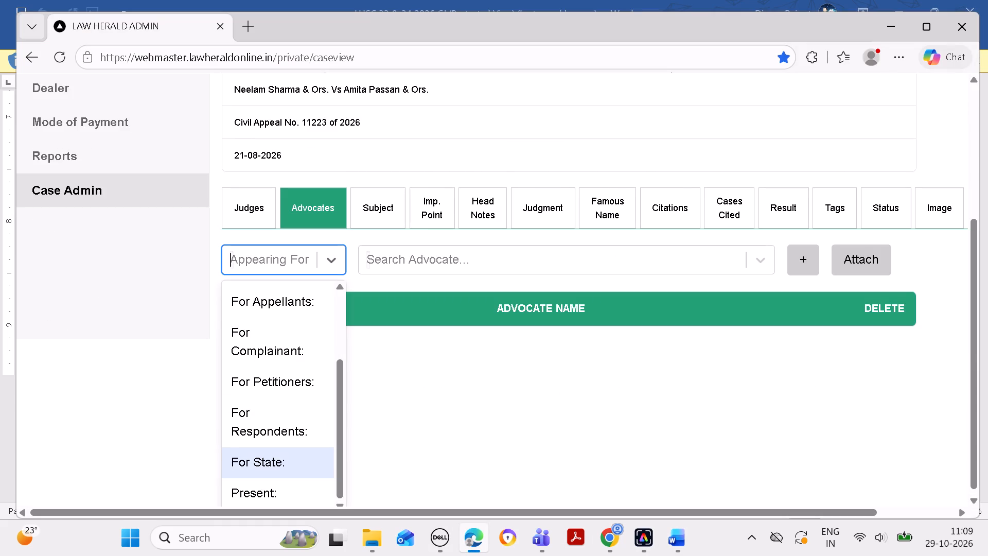
pyautogui.click(308, 389)
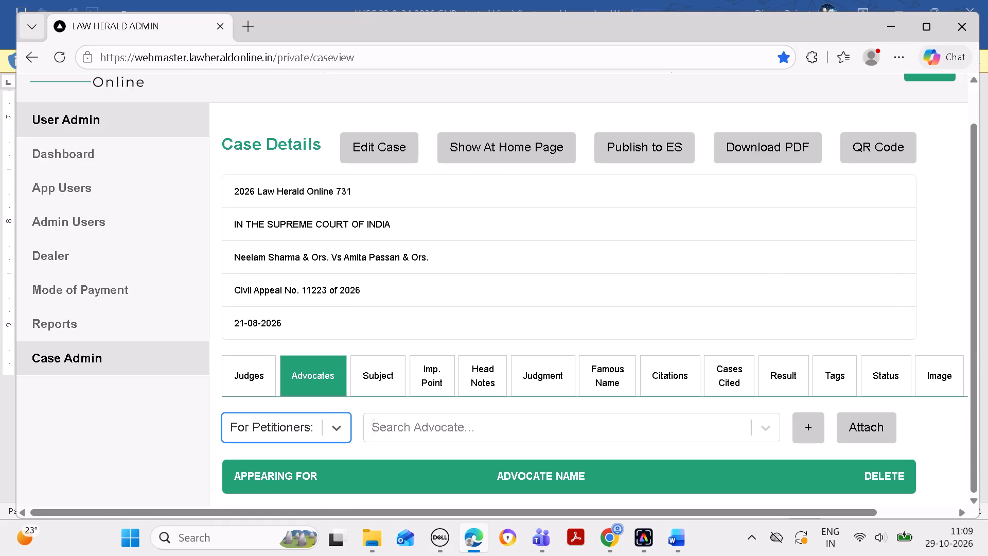
# Copy the first petitioners' advocate's name from the Word document and attach the matching Mr., Adv. entry to the case.
pyautogui.click(673, 542)
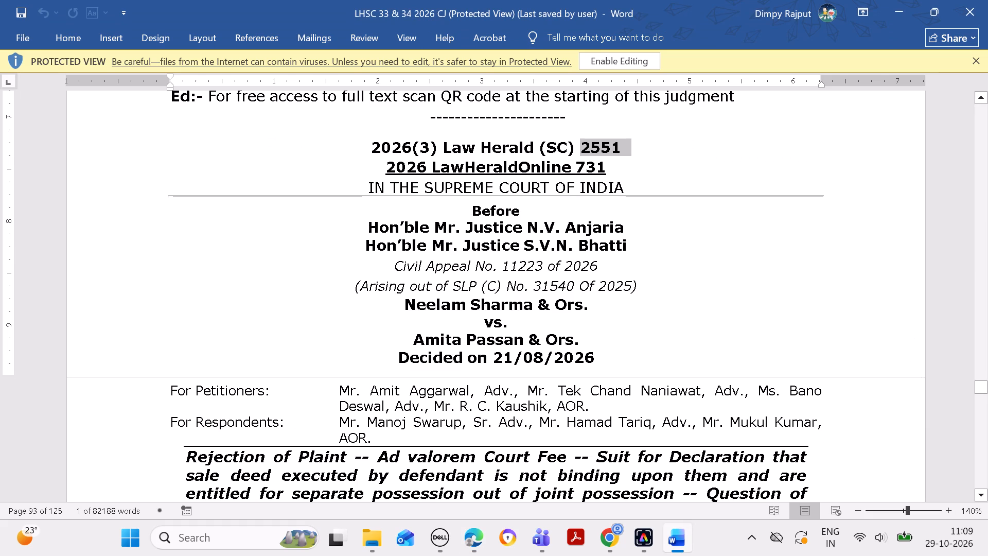
pyautogui.moveTo(371, 388); pyautogui.dragTo(397, 388)
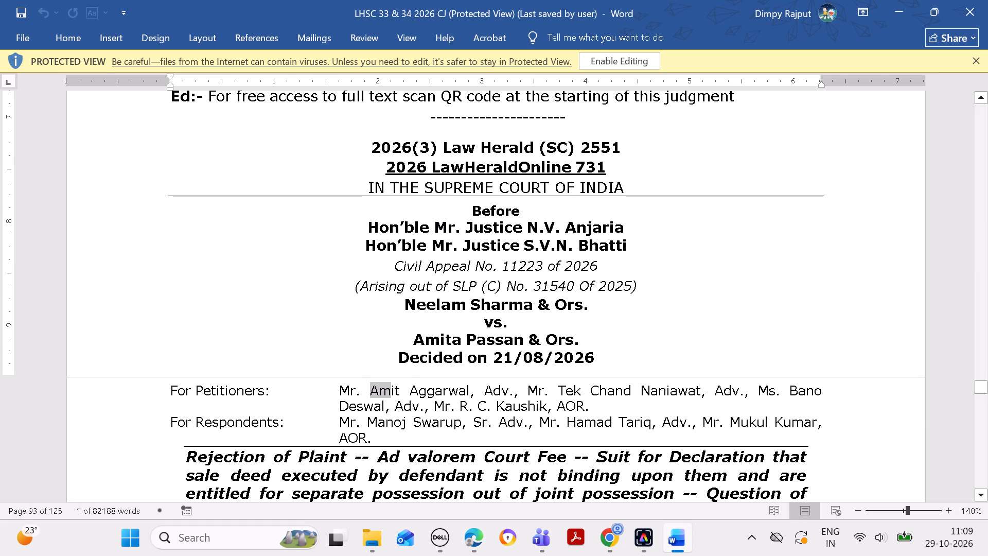
pyautogui.moveTo(397, 388); pyautogui.dragTo(437, 388)
pyautogui.hotkey('ctrl', 'c')
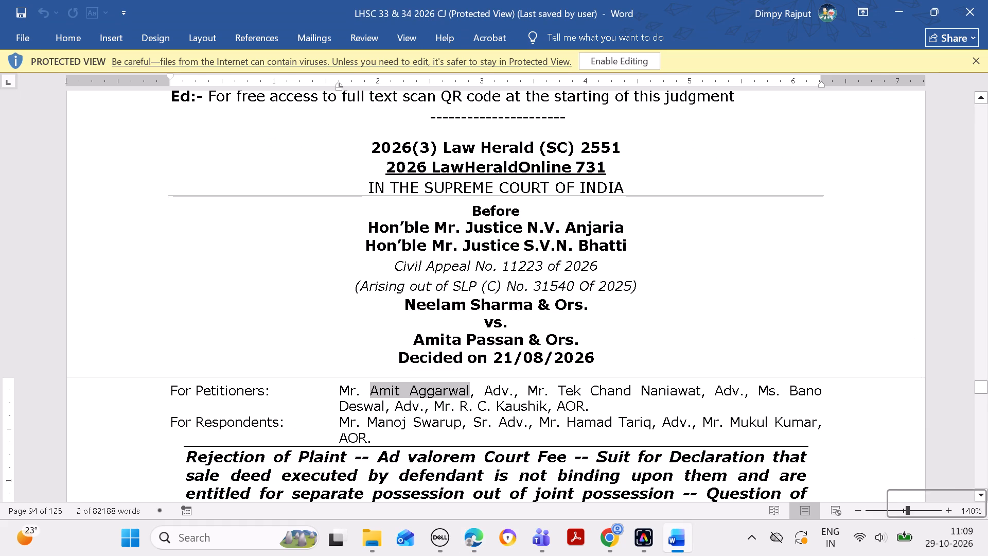
pyautogui.click(475, 537)
pyautogui.click(507, 418)
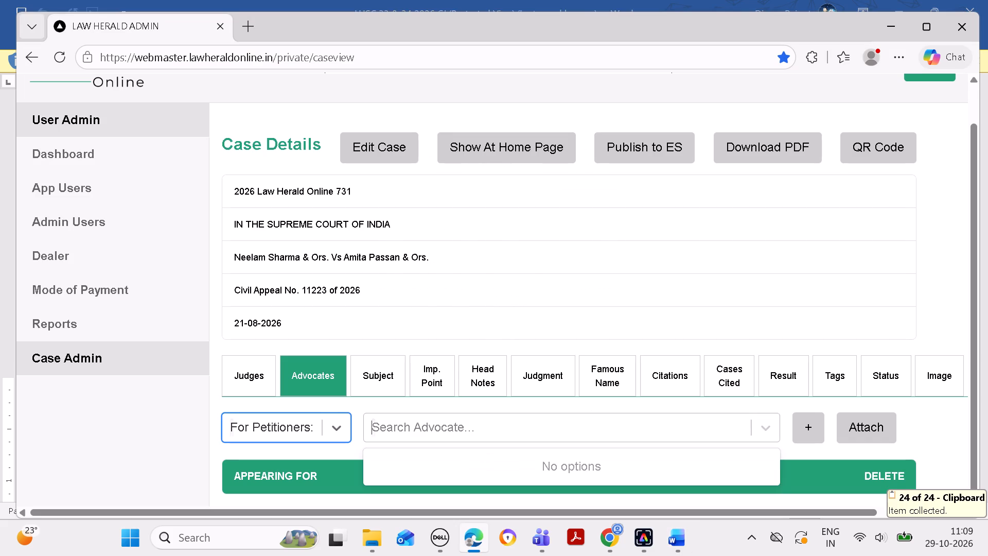
pyautogui.hotkey('ctrl', 'v')
pyautogui.click(675, 535)
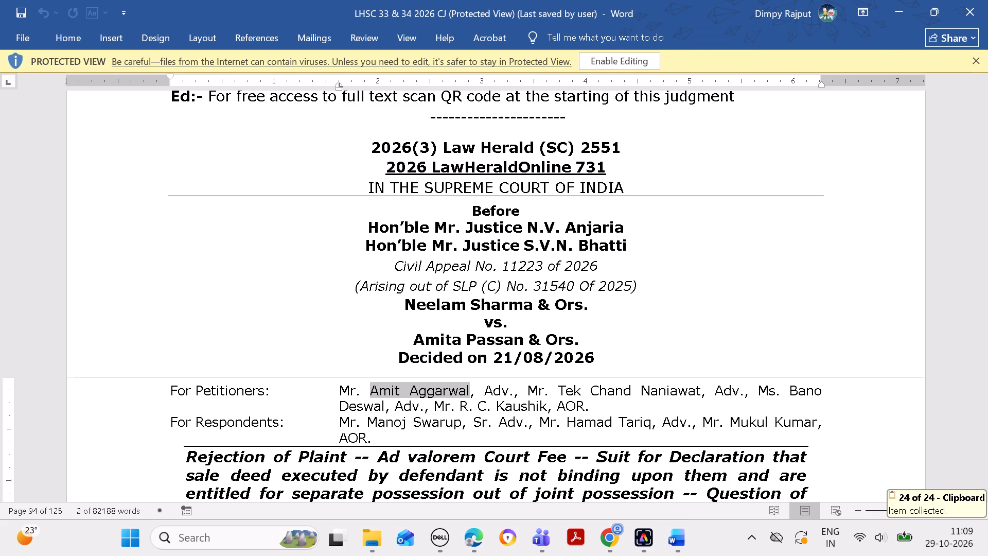
pyautogui.click(467, 535)
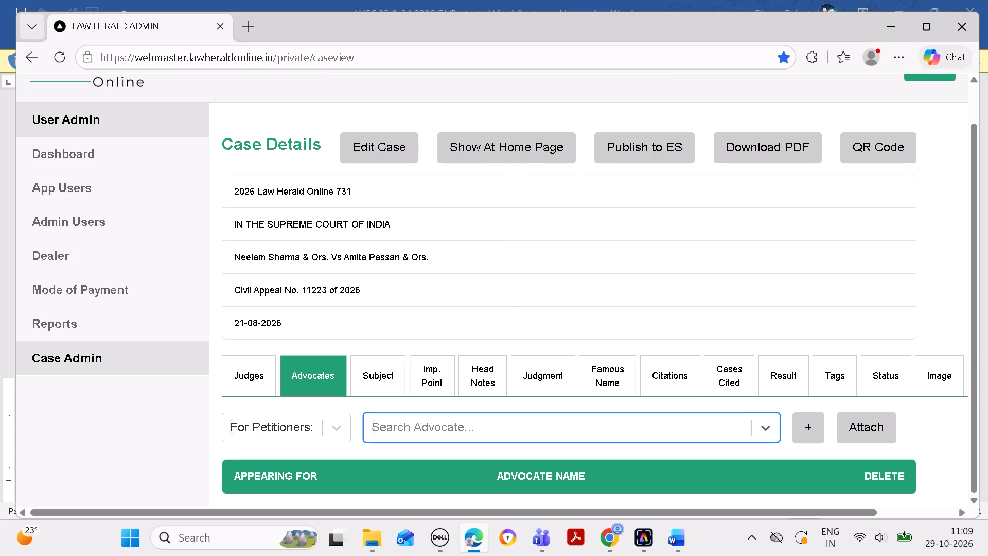
pyautogui.click(729, 428)
pyautogui.hotkey('ctrl', 'v')
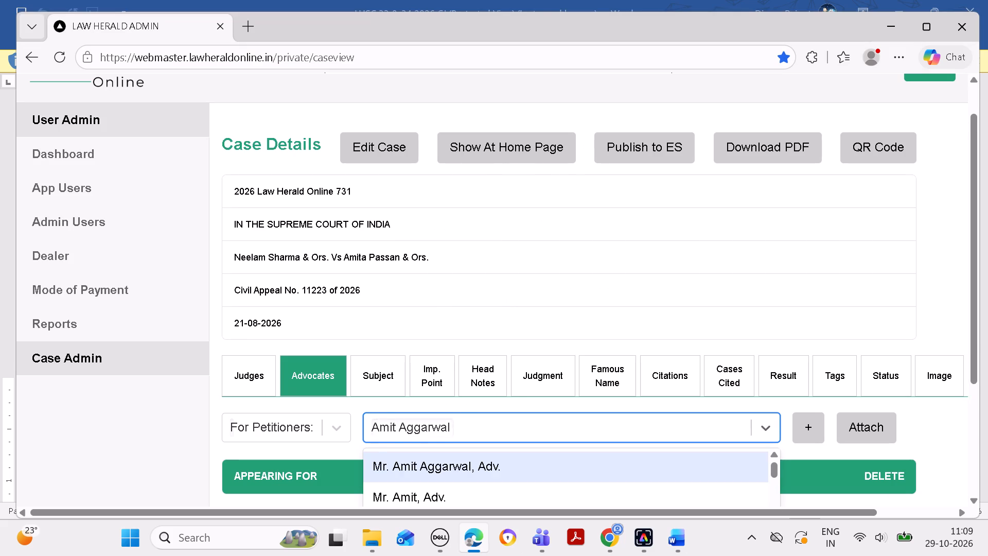
pyautogui.click(652, 461)
pyautogui.click(844, 424)
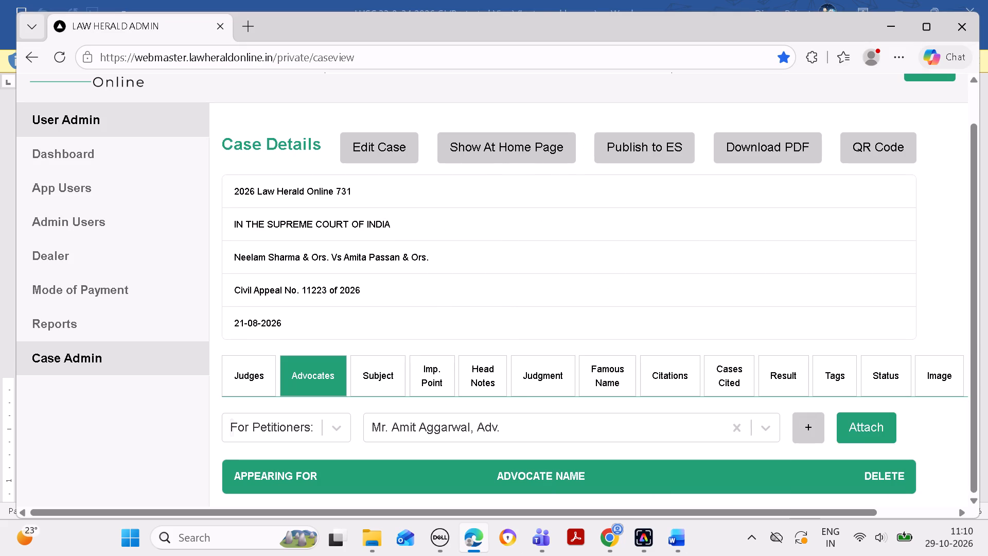
pyautogui.click(648, 170)
pyautogui.scroll(-5, 643, 340)
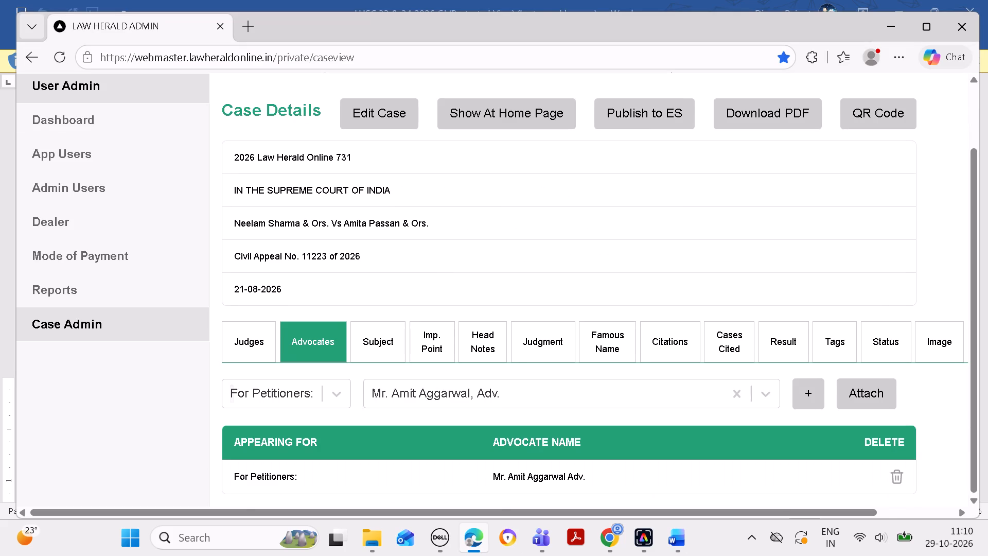
# Copy the second petitioners' advocate's name from the Word document, add it as a new advocate with prefix Mr. and designation ADV, and attach it.
pyautogui.click(679, 541)
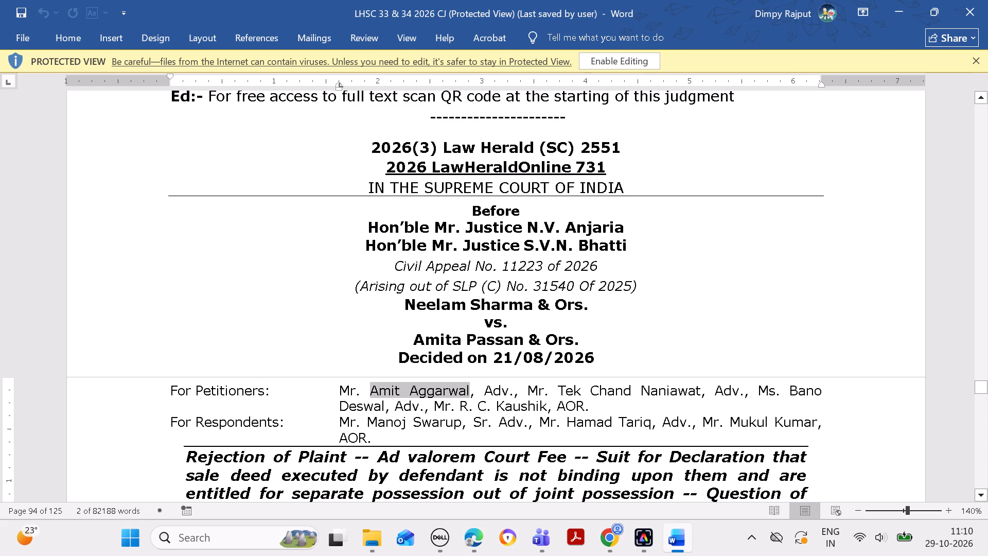
pyautogui.moveTo(561, 385); pyautogui.dragTo(646, 384)
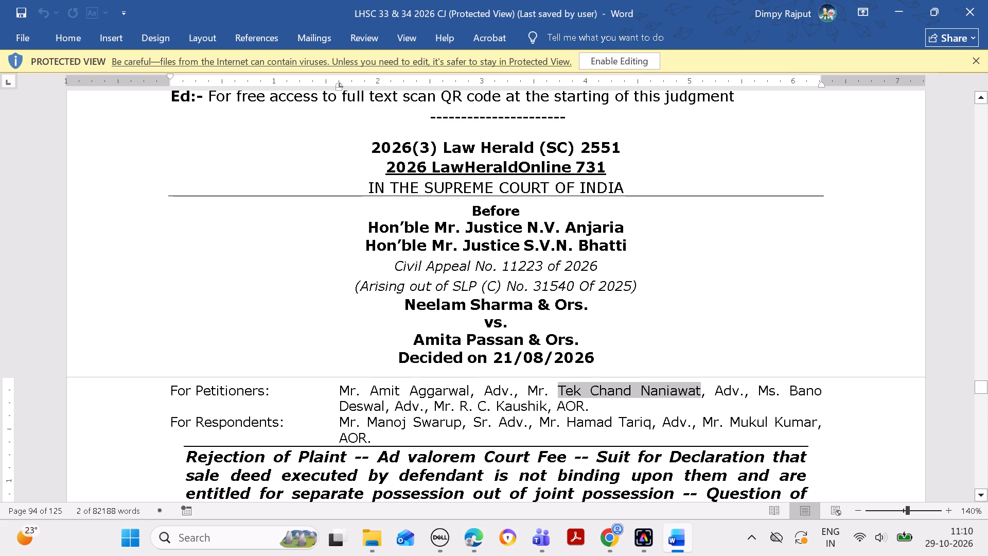
pyautogui.moveTo(646, 384); pyautogui.dragTo(659, 386)
pyautogui.hotkey('ctrl', 'c')
pyautogui.hotkey('ctrl', 'v')
pyautogui.click(465, 540)
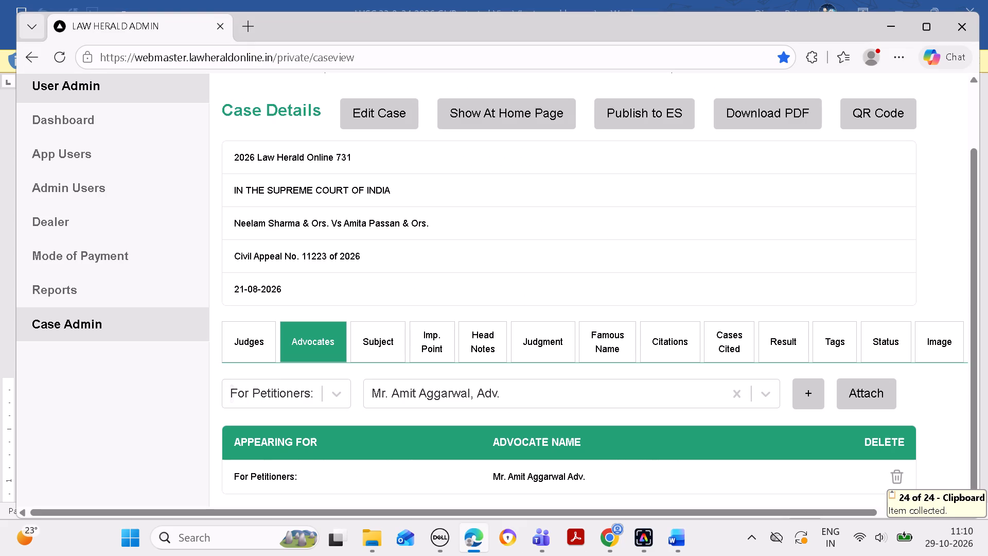
pyautogui.click(724, 389)
pyautogui.hotkey('ctrl', 'v')
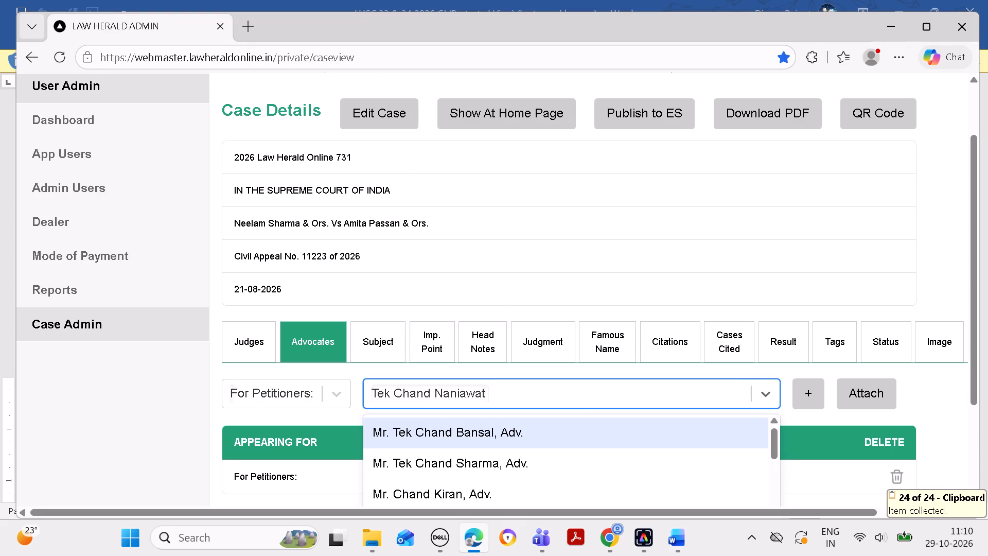
pyautogui.click(806, 392)
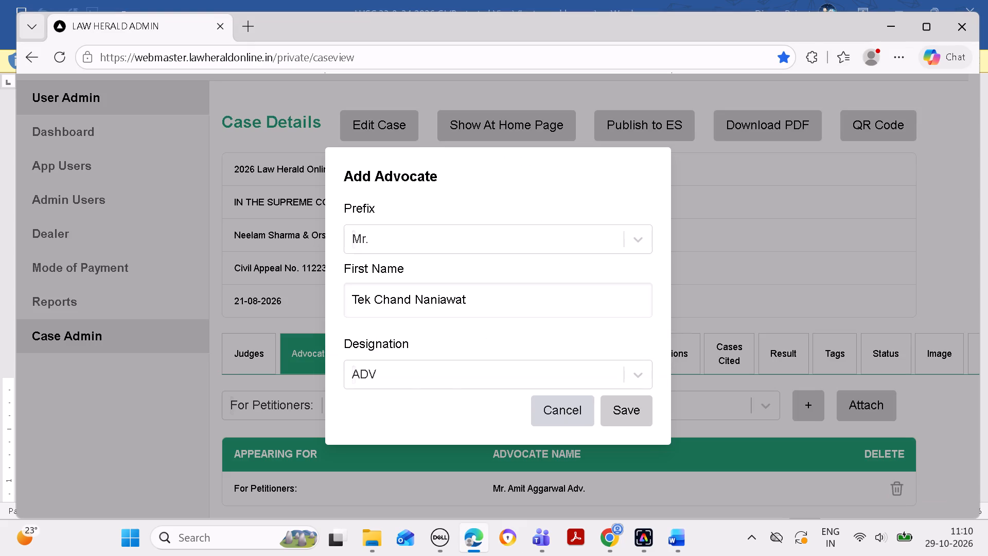
pyautogui.click(619, 415)
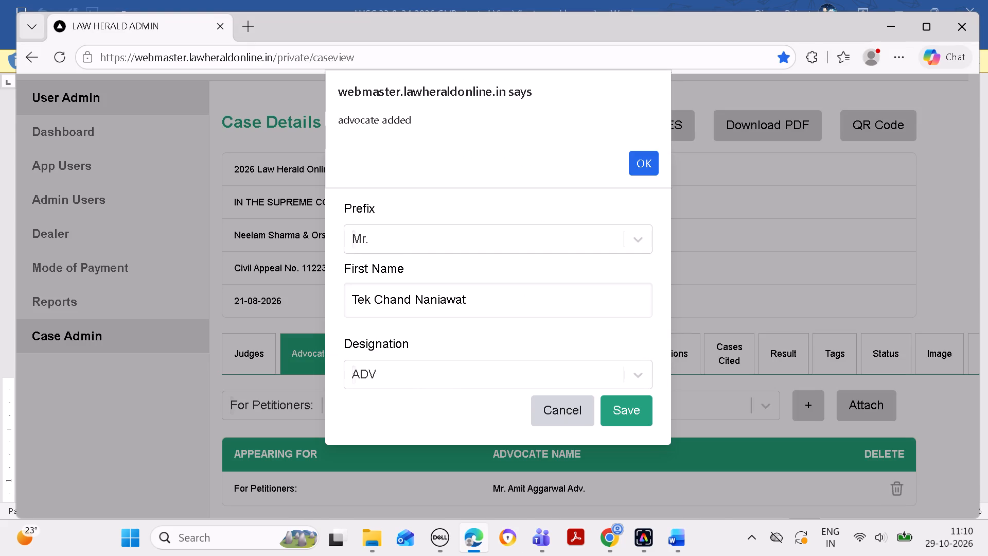
pyautogui.click(645, 162)
pyautogui.click(649, 165)
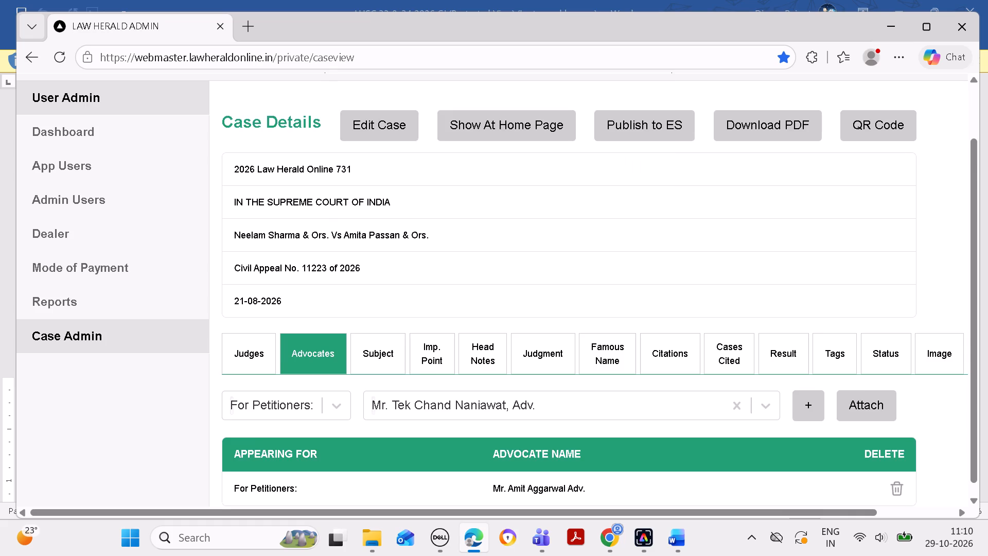
pyautogui.scroll(-6, 658, 271)
# Select the name of the petitioners' third advocate in the Word document.
pyautogui.click(678, 543)
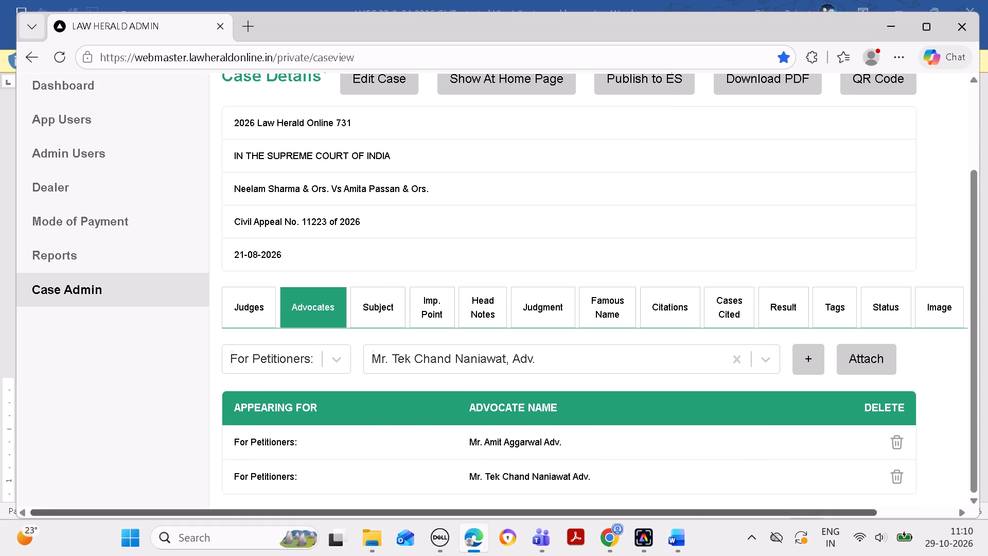
pyautogui.click(673, 527)
pyautogui.moveTo(791, 385); pyautogui.dragTo(389, 407)
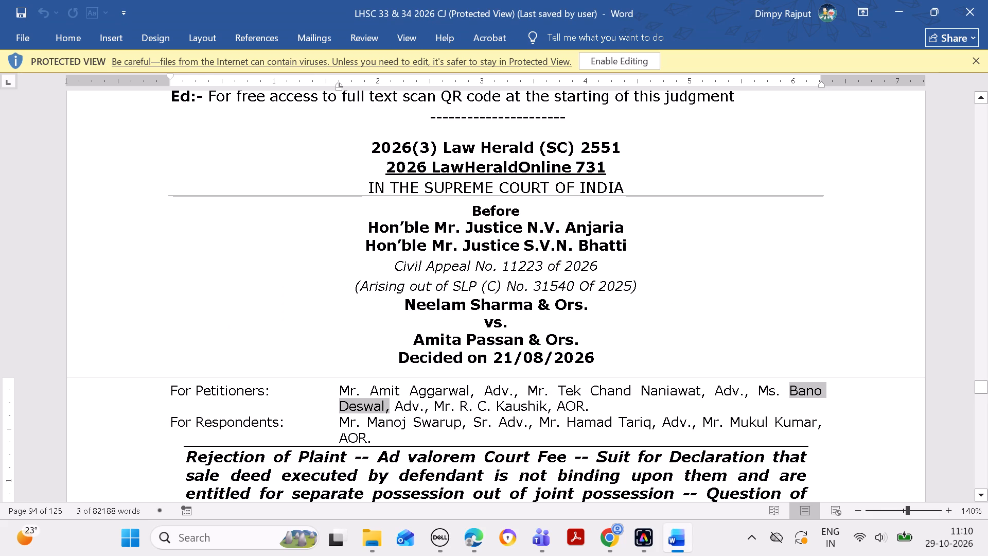
# Using the name in the Word document, find the petitioners' third advocate (Ms., Adv.) in the case record's advocate list and attach her.
pyautogui.moveTo(389, 407); pyautogui.dragTo(386, 407)
pyautogui.hotkey('ctrl', 'c')
pyautogui.click(477, 537)
pyautogui.click(734, 356)
pyautogui.hotkey('ctrl', 'v')
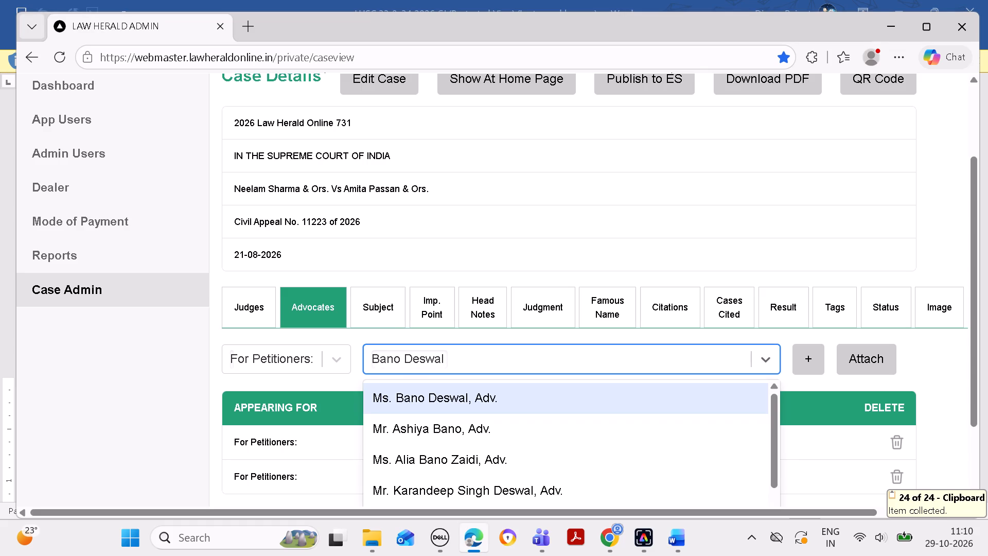
pyautogui.click(626, 397)
pyautogui.click(848, 361)
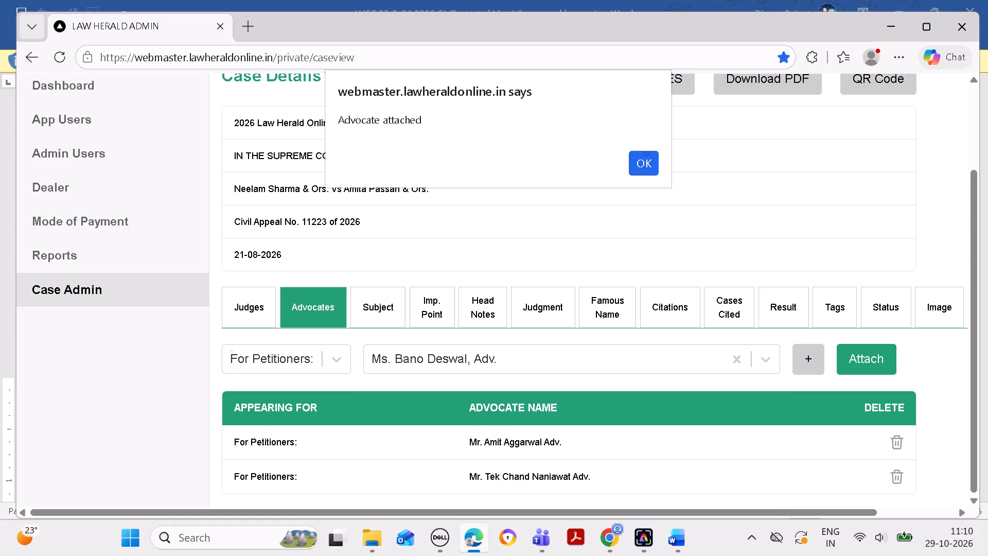
pyautogui.click(634, 164)
pyautogui.scroll(-5, 637, 210)
# Copy the name of the petitioners' fourth advocate, designated AOR, from the Word document and return to the case record in Edge.
pyautogui.click(676, 544)
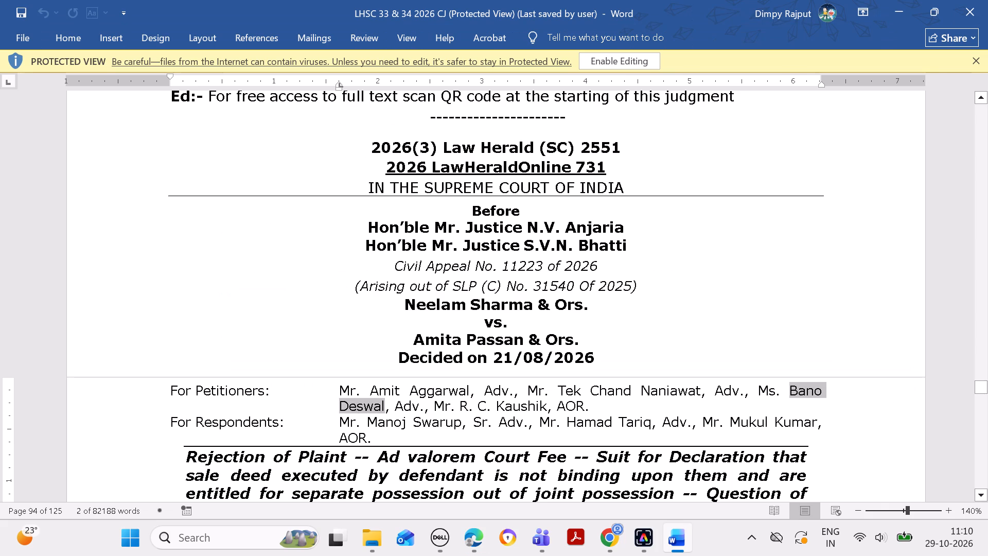
pyautogui.moveTo(462, 404); pyautogui.dragTo(511, 405)
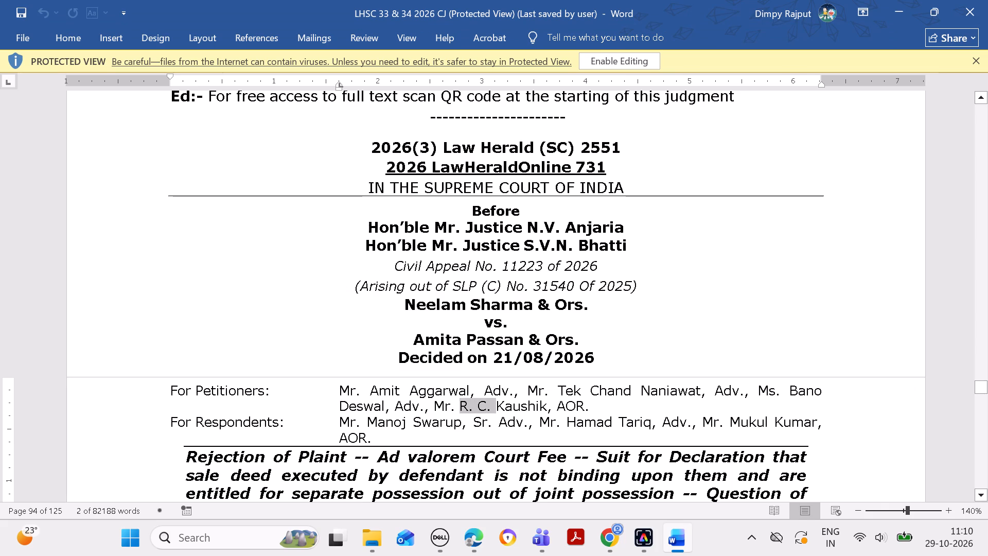
pyautogui.moveTo(511, 405); pyautogui.dragTo(514, 405)
pyautogui.hotkey('ctrl', 'c')
pyautogui.click(479, 537)
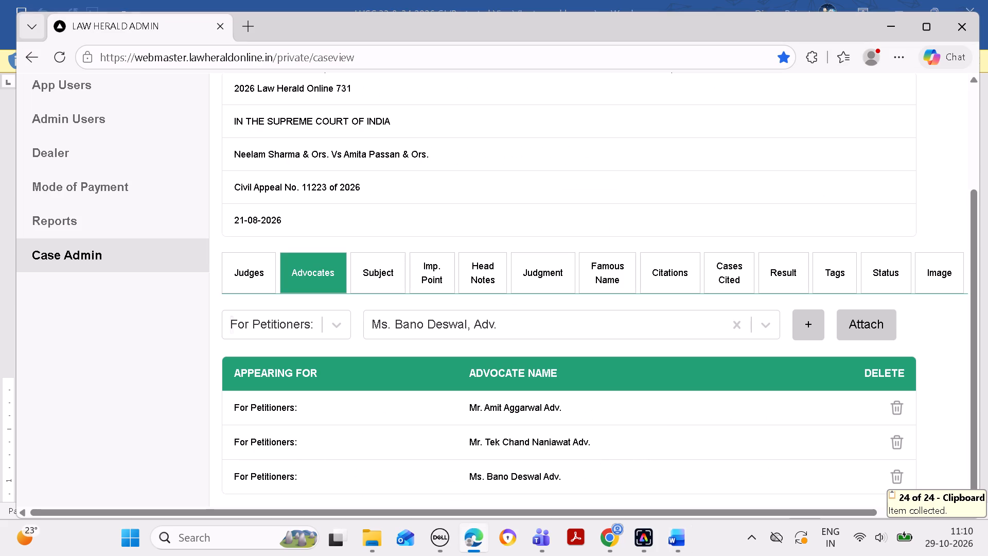
# Attach the petitioners' fourth advocate to the case record, choosing the matching entry with the AOR designation.
pyautogui.click(743, 322)
pyautogui.hotkey('ctrl', 'v')
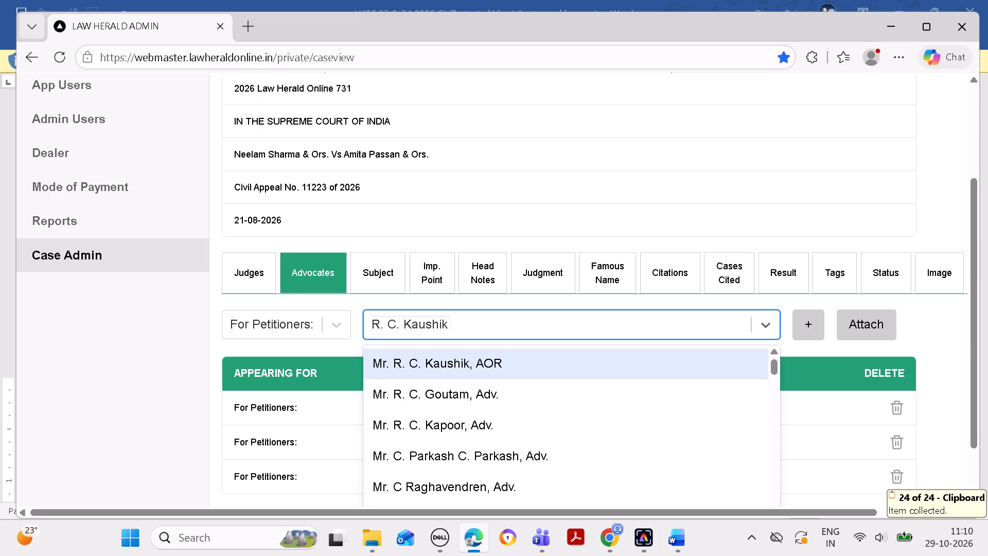
pyautogui.click(608, 357)
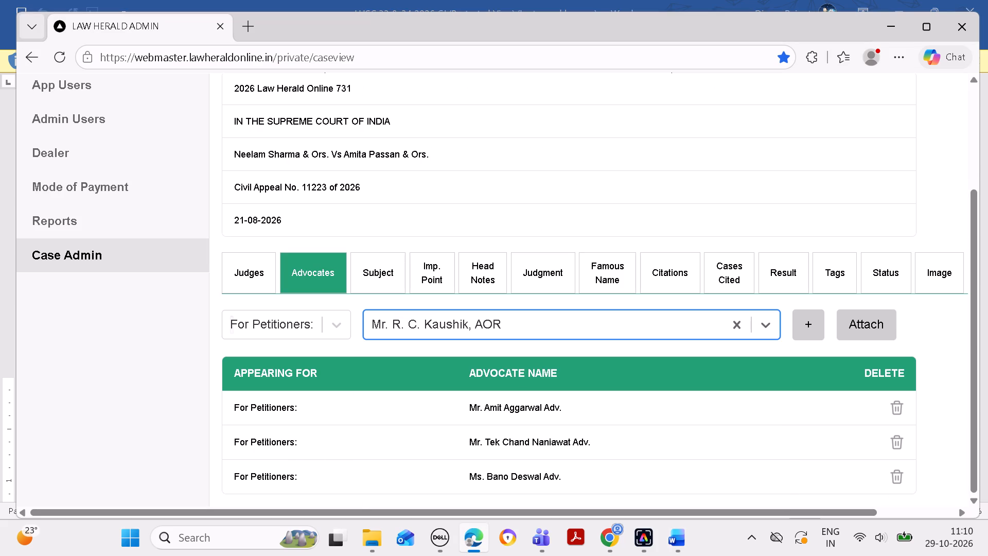
pyautogui.click(862, 330)
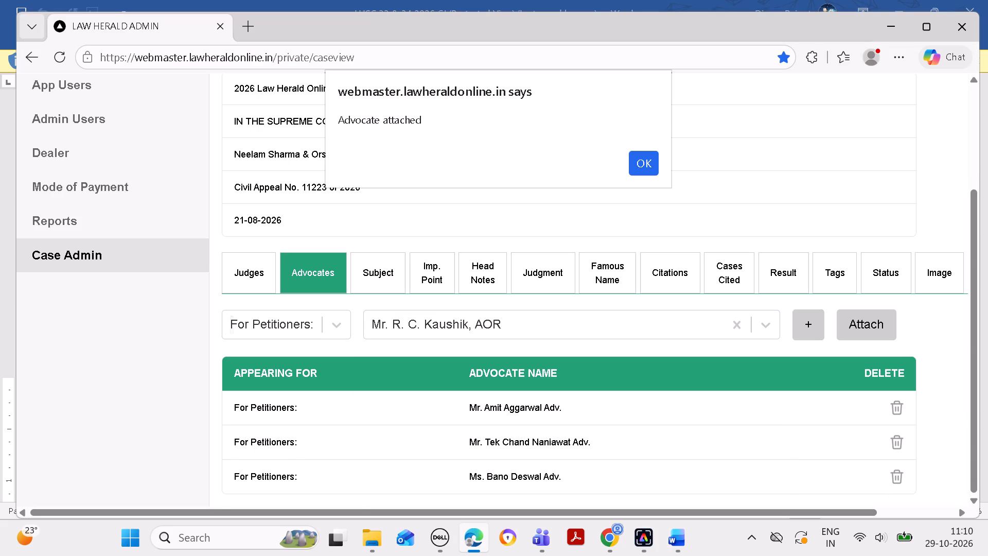
pyautogui.click(650, 165)
pyautogui.scroll(-5, 658, 175)
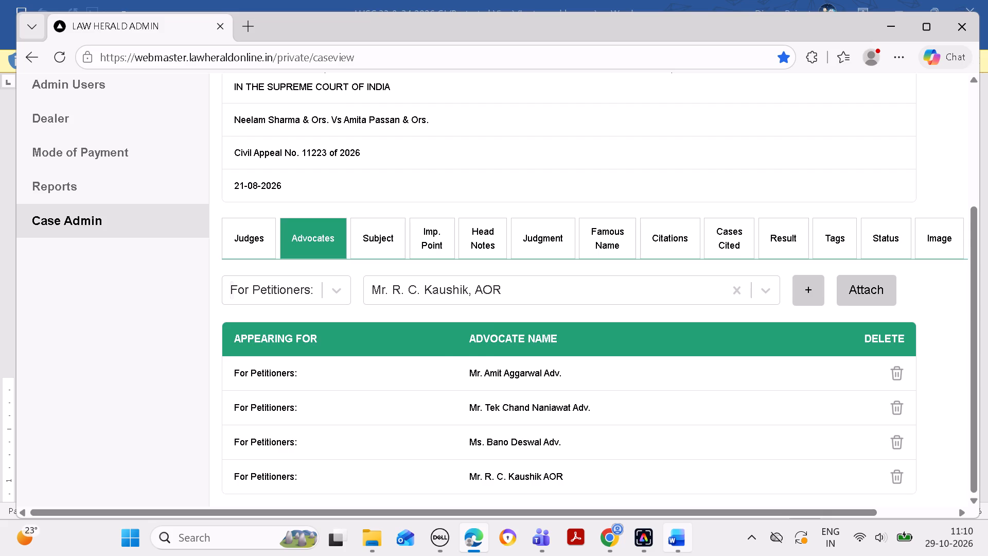
# Copy the first respondents' advocate's name from the Word document and attach his Senior Advocate entry under For Respondents.
pyautogui.click(676, 533)
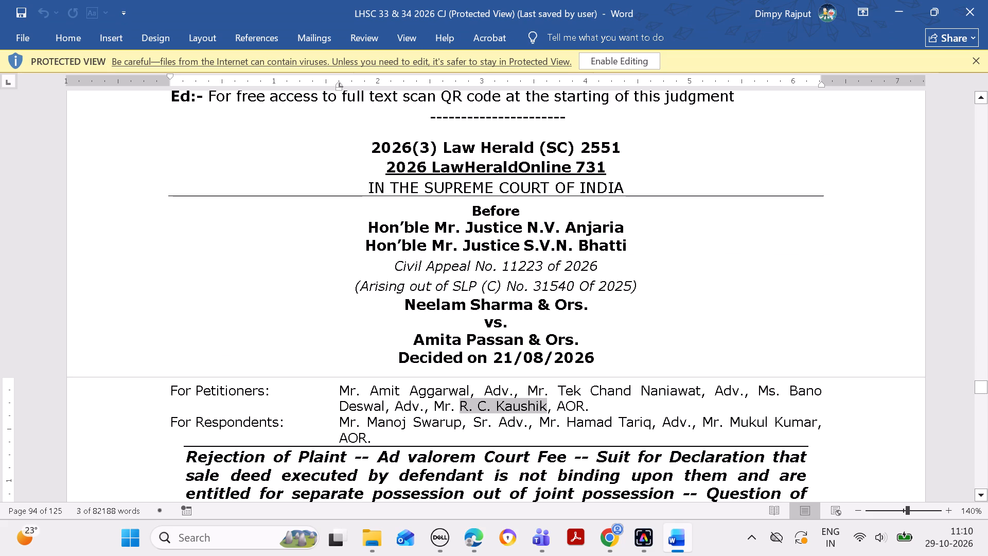
pyautogui.moveTo(371, 421); pyautogui.dragTo(436, 419)
pyautogui.hotkey('ctrl', 'c')
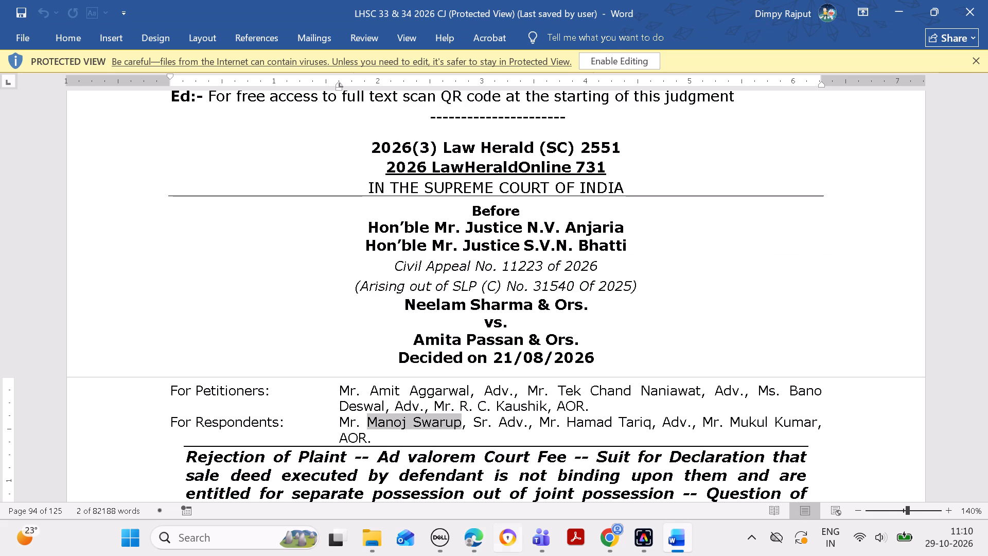
pyautogui.click(474, 540)
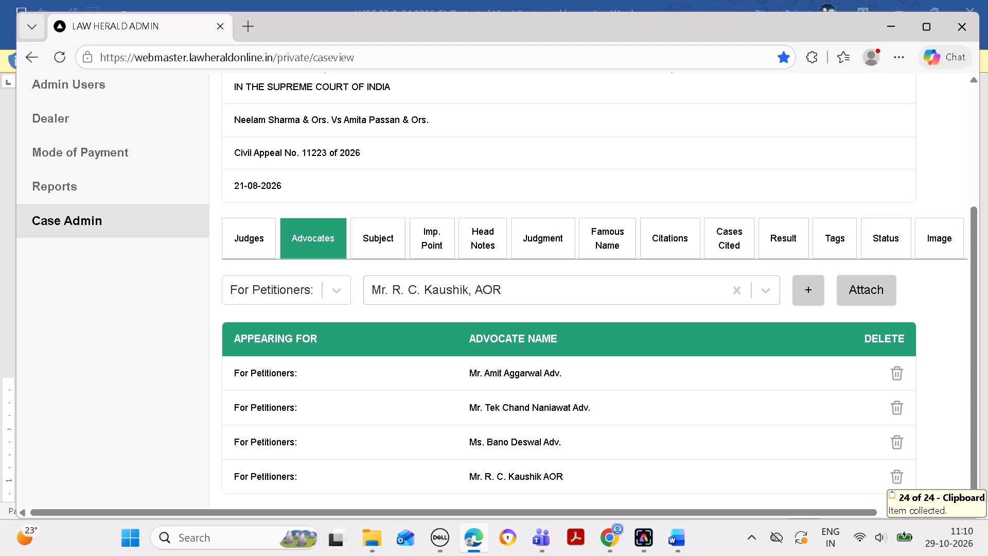
pyautogui.click(327, 287)
pyautogui.scroll(-3, 327, 318)
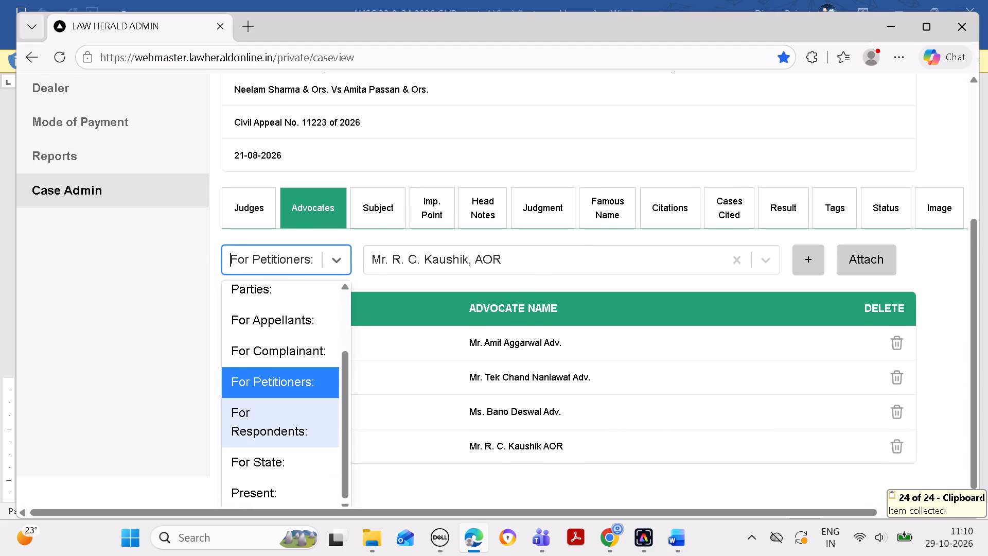
pyautogui.click(293, 421)
pyautogui.click(625, 291)
pyautogui.hotkey('ctrl', 'v')
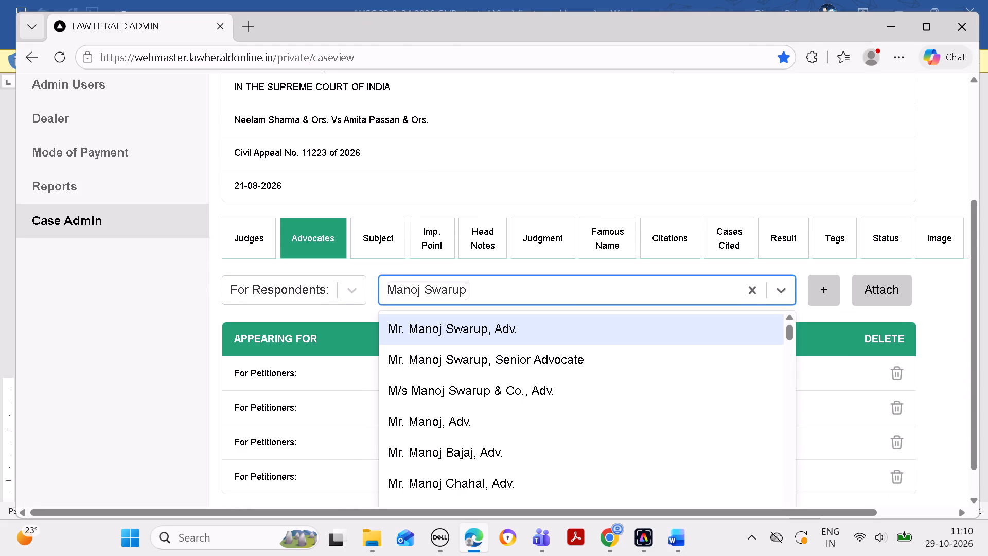
pyautogui.click(590, 352)
pyautogui.click(872, 289)
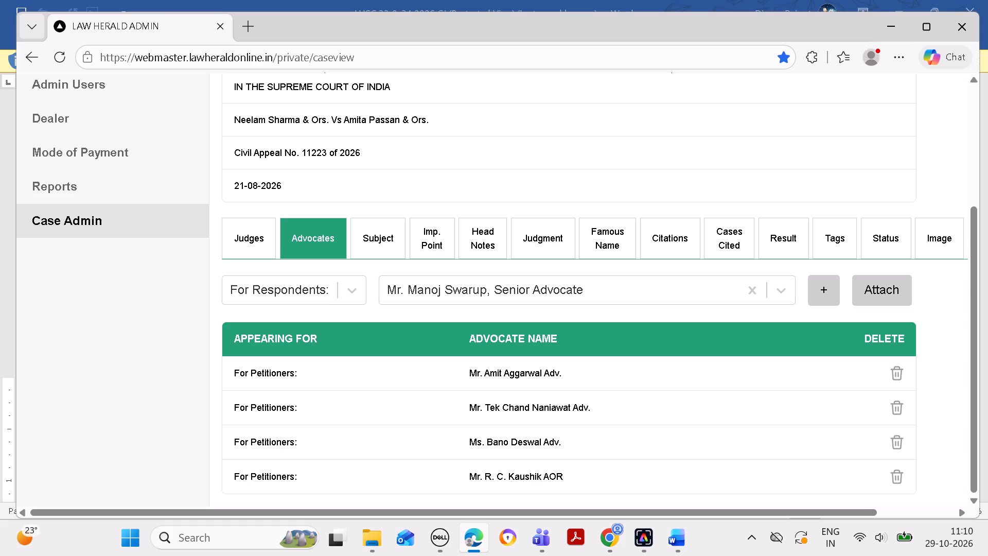
# Finish attaching the first respondents' advocate as Senior Advocate to the case record.
pyautogui.click(639, 164)
pyautogui.scroll(-4, 645, 202)
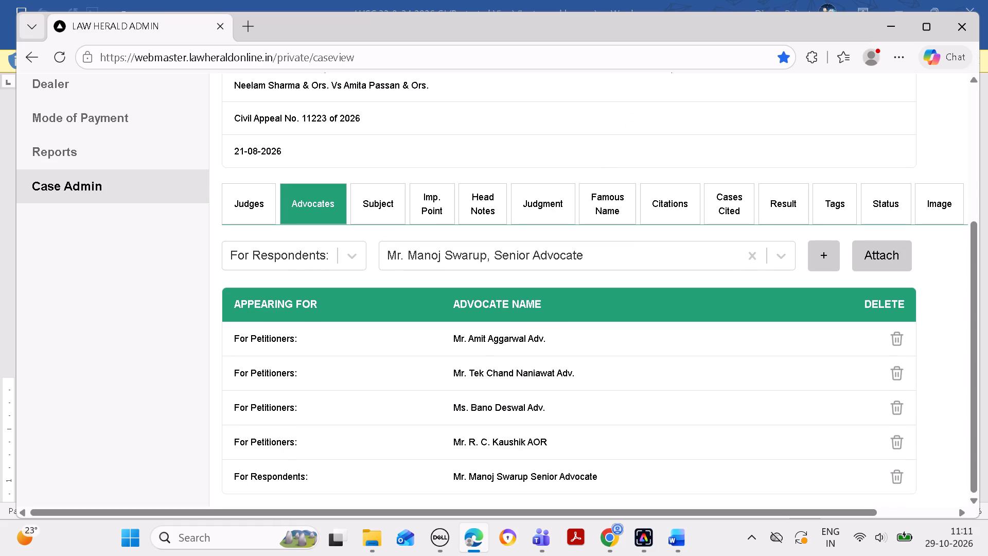
# Using the name in the Word document, create the respondents' second advocate with prefix Mr. and designation ADV, and attach him under For Respondents.
pyautogui.click(678, 537)
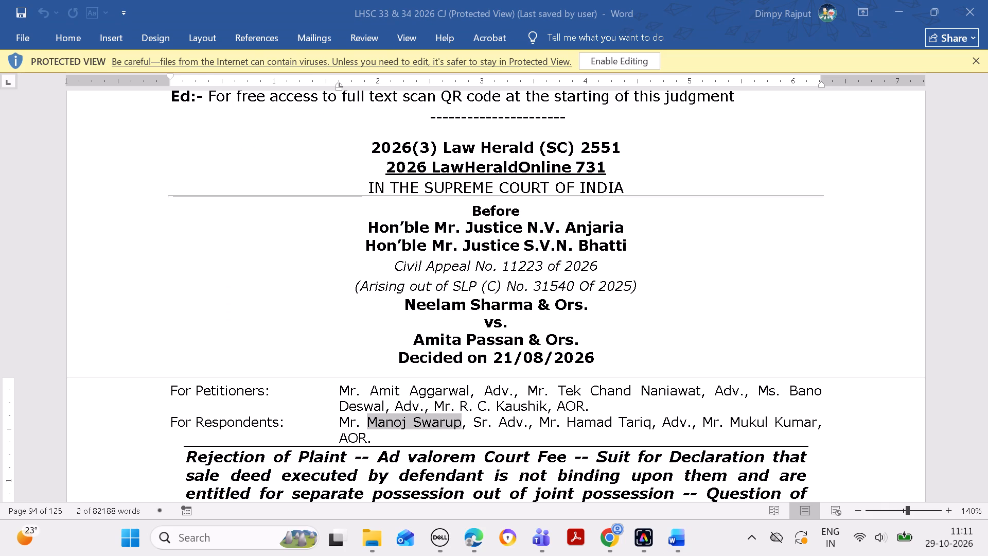
pyautogui.moveTo(567, 421); pyautogui.dragTo(634, 420)
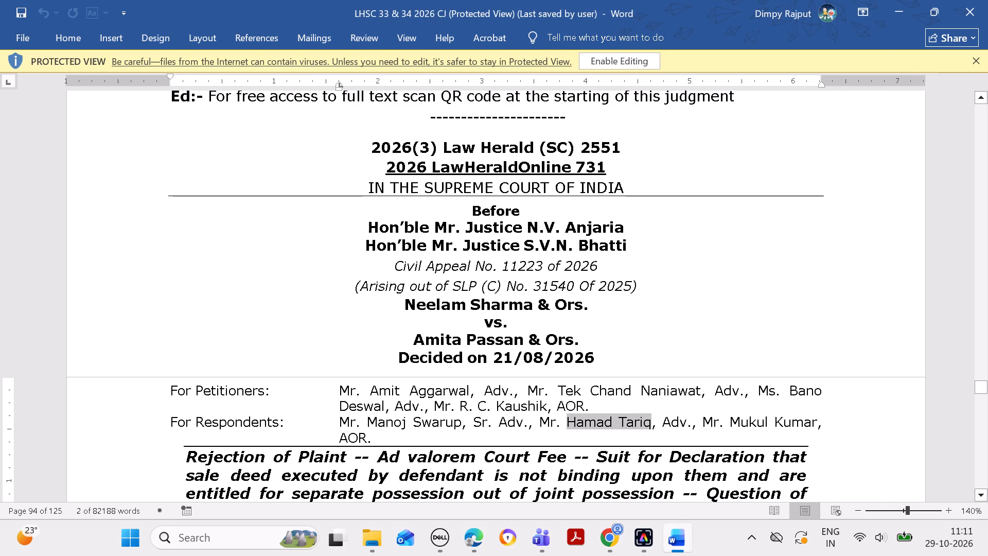
pyautogui.hotkey('ctrl', 'c')
pyautogui.click(470, 537)
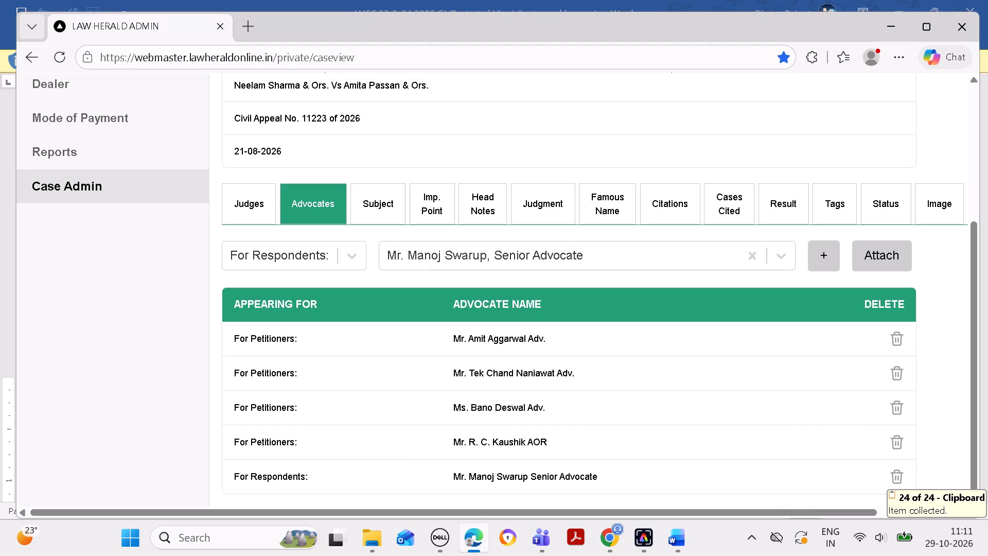
pyautogui.click(747, 253)
pyautogui.hotkey('ctrl', 'v')
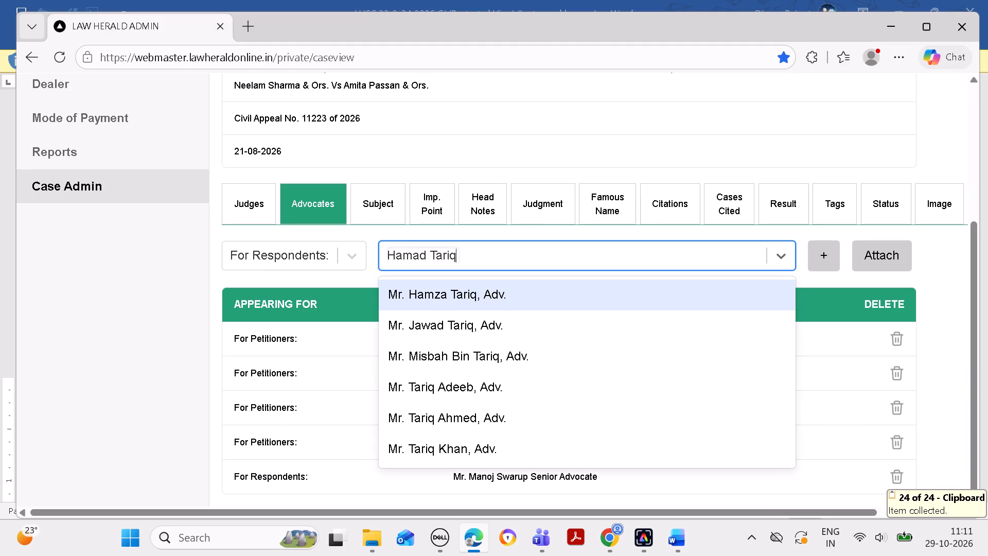
pyautogui.click(619, 288)
pyautogui.click(688, 542)
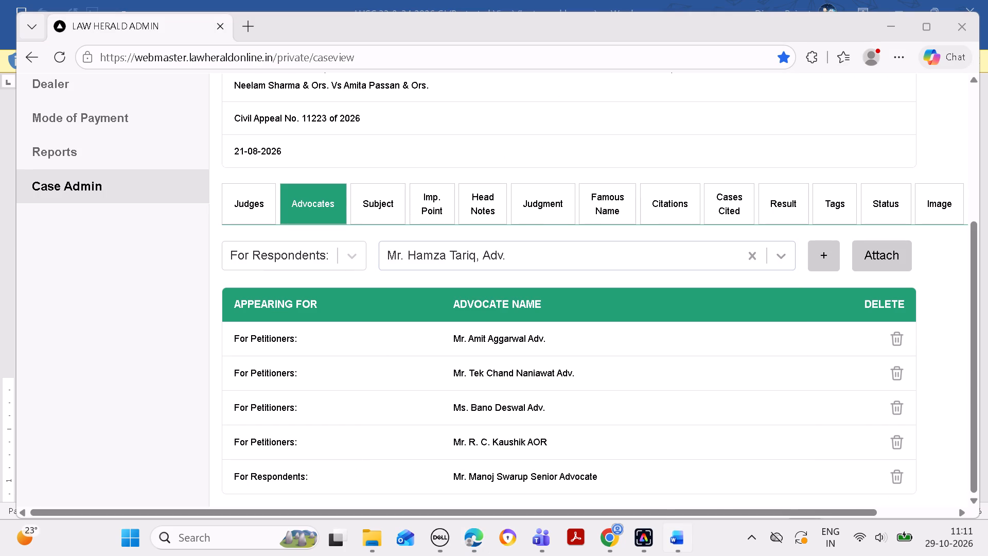
pyautogui.click(488, 533)
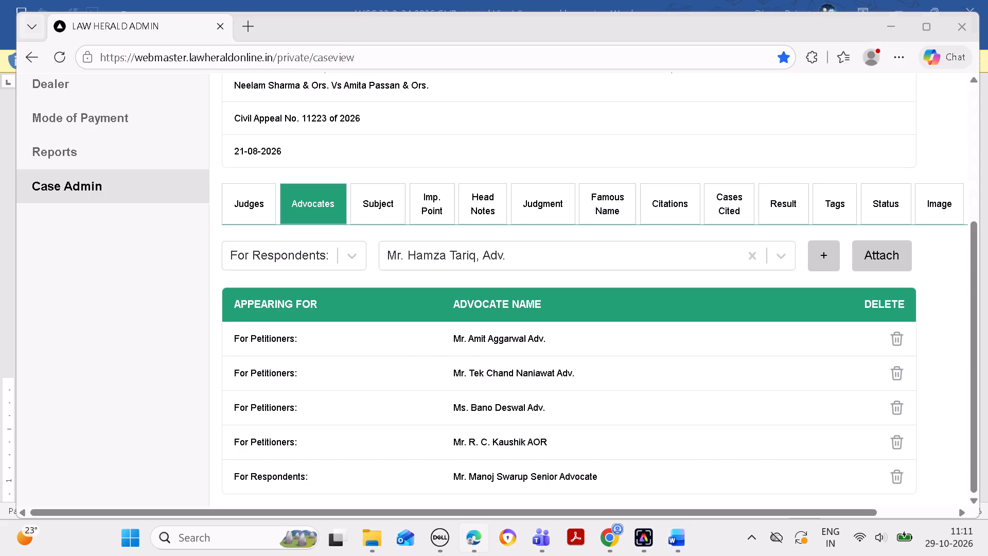
pyautogui.click(816, 256)
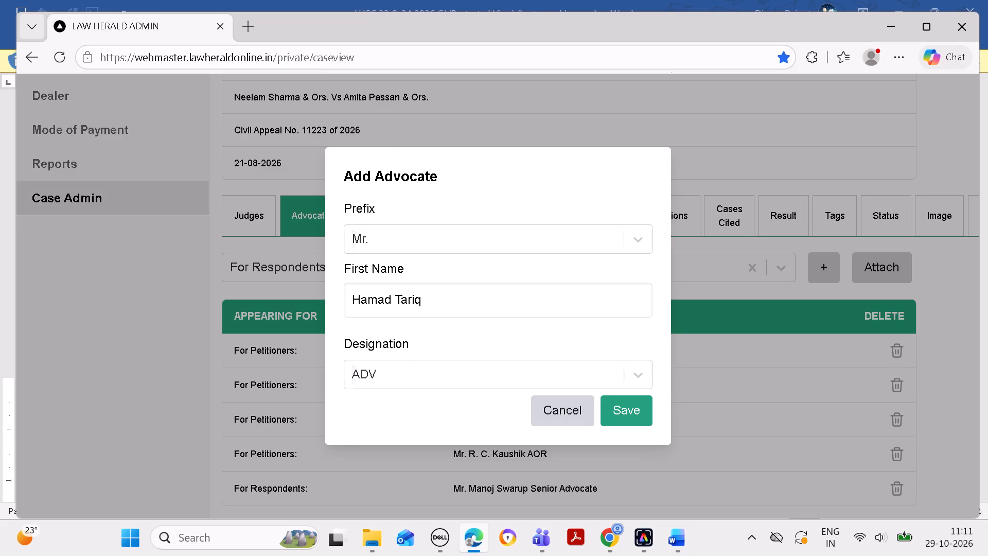
pyautogui.click(681, 529)
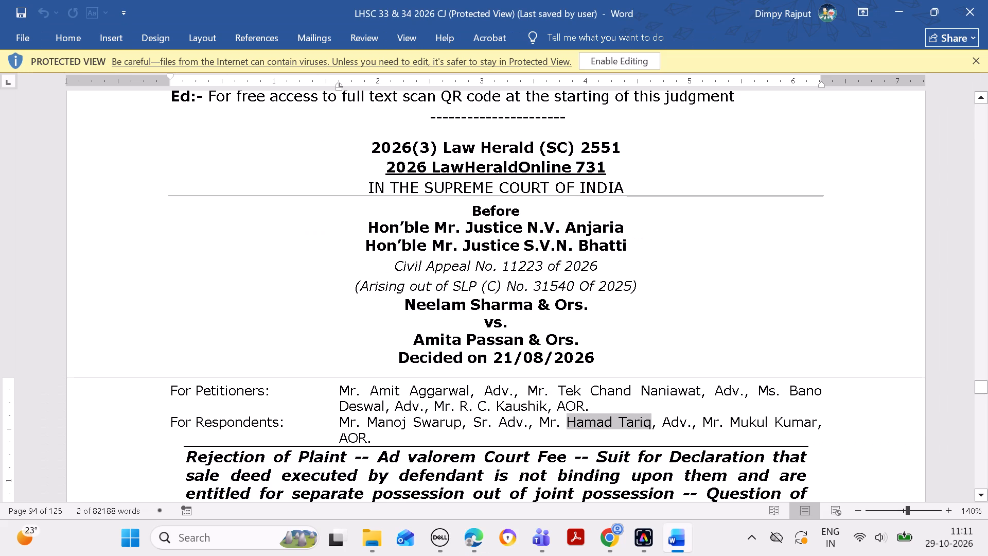
pyautogui.click(472, 537)
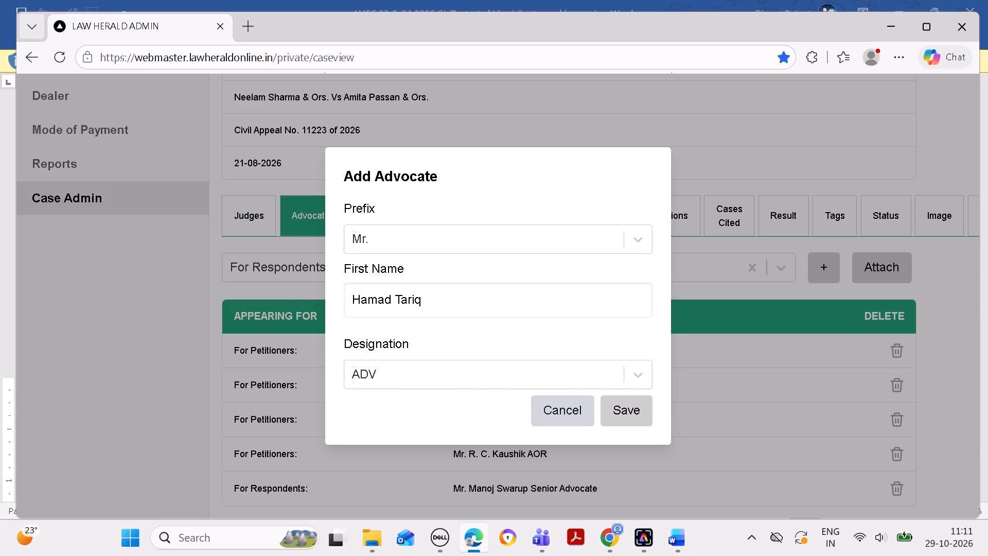
pyautogui.click(618, 414)
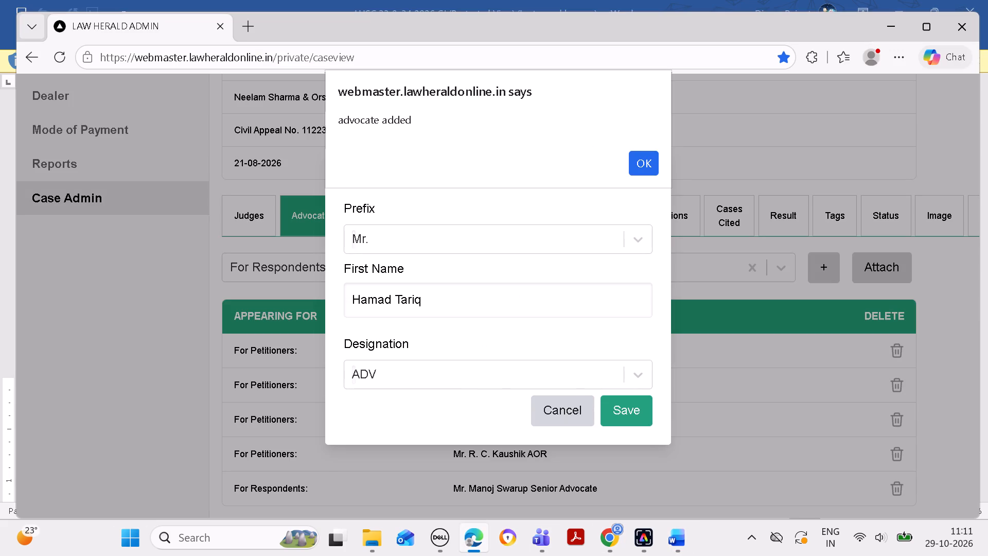
pyautogui.click(646, 171)
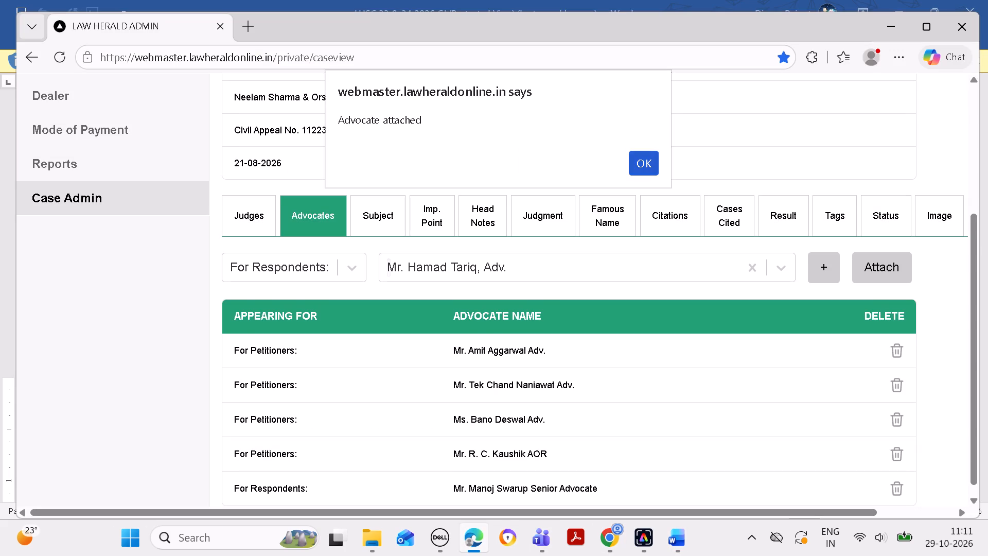
pyautogui.click(647, 167)
pyautogui.scroll(-6, 635, 317)
# Switch to the Word document to get the name of the respondents' third advocate.
pyautogui.click(675, 536)
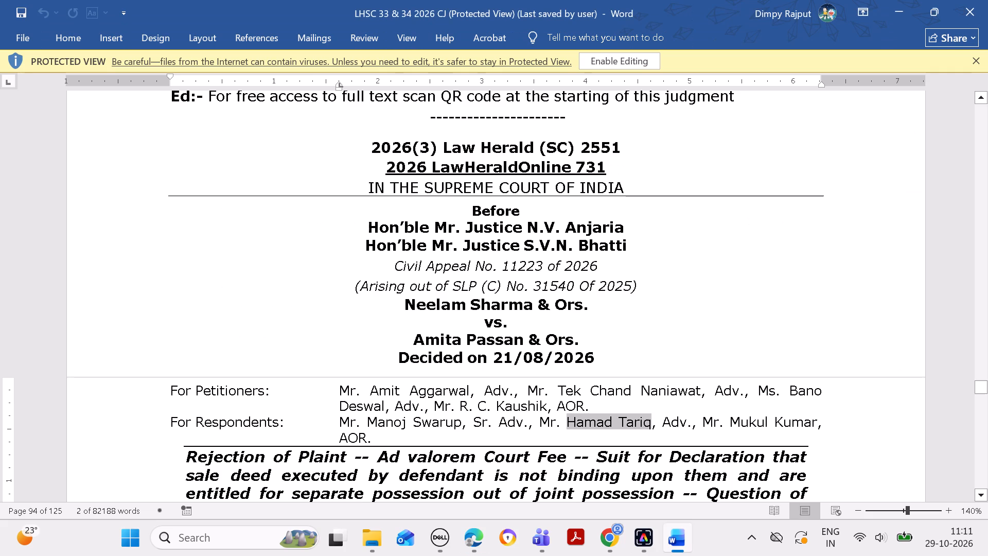
# Using the name in the Word document, create the respondents' third advocate with prefix Mr. and designation AOR, and attach him under For Respondents.
pyautogui.moveTo(729, 413); pyautogui.dragTo(794, 418)
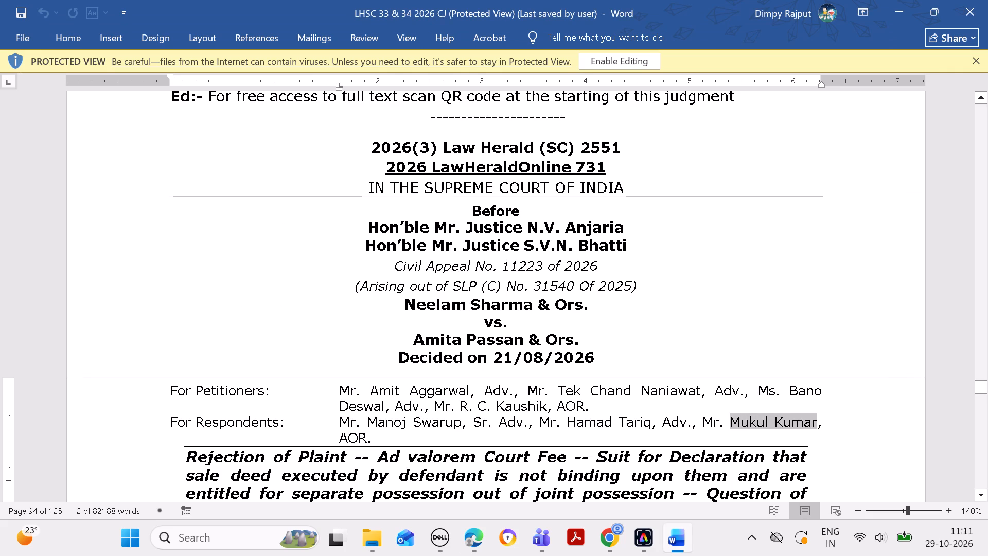
pyautogui.moveTo(794, 418); pyautogui.dragTo(798, 418)
pyautogui.hotkey('ctrl', 'c')
pyautogui.click(476, 531)
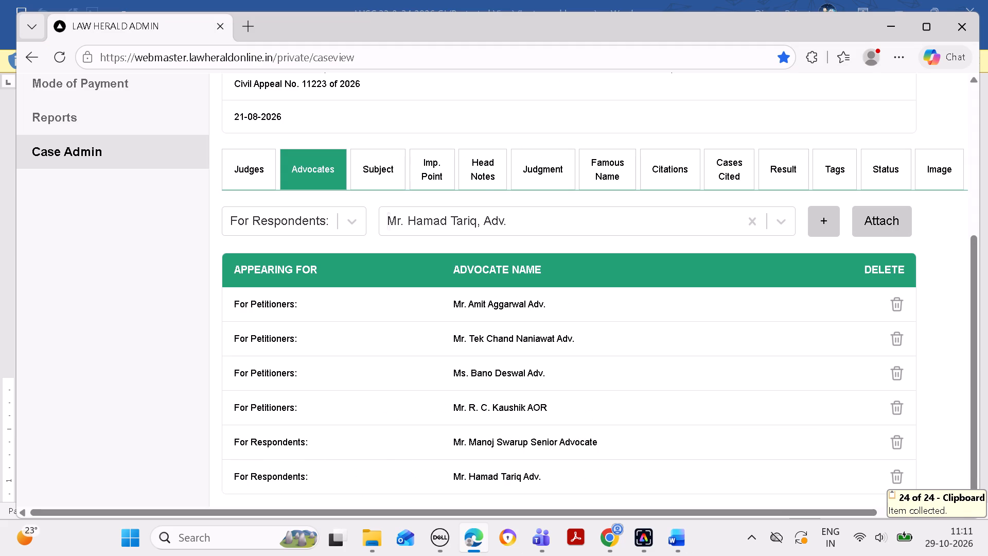
pyautogui.click(745, 218)
pyautogui.hotkey('ctrl', 'v')
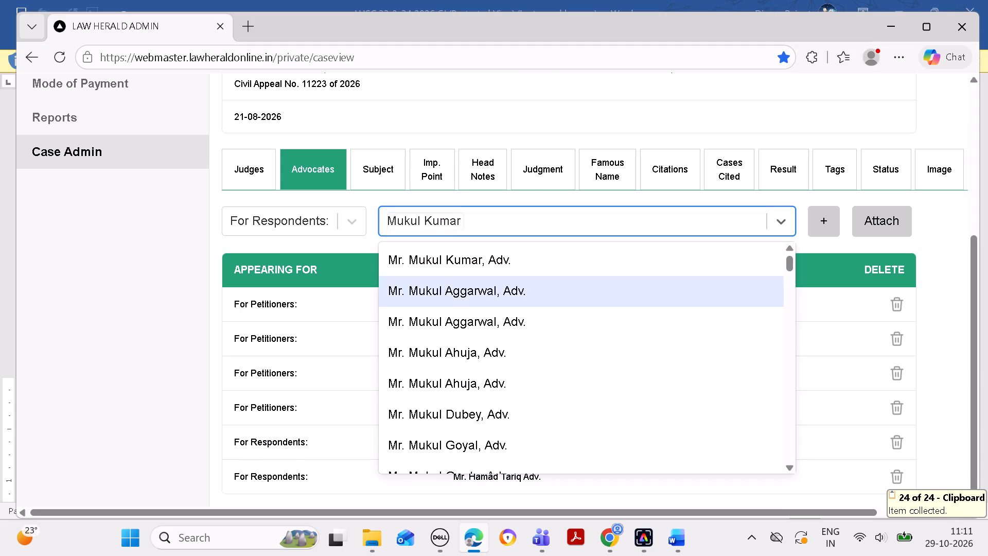
pyautogui.click(817, 218)
pyautogui.click(490, 371)
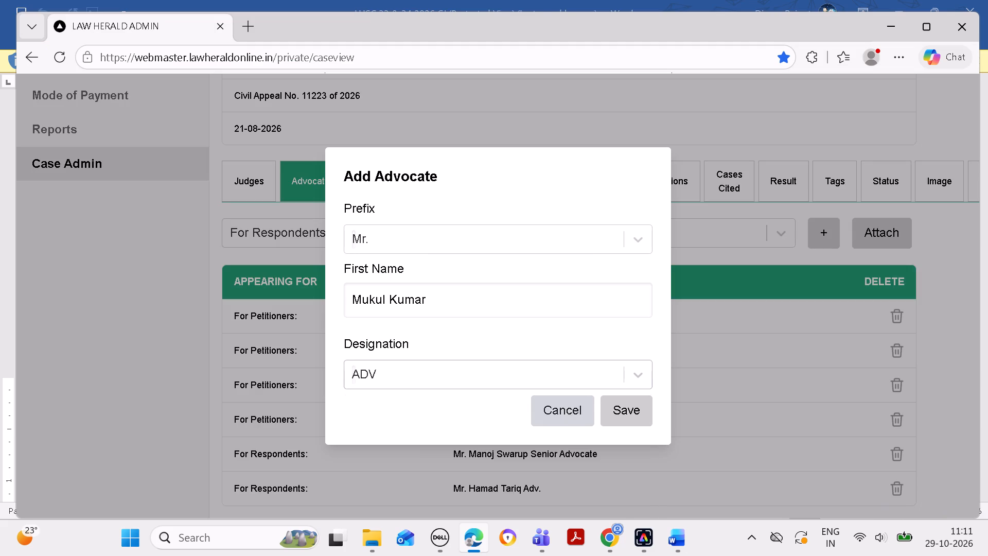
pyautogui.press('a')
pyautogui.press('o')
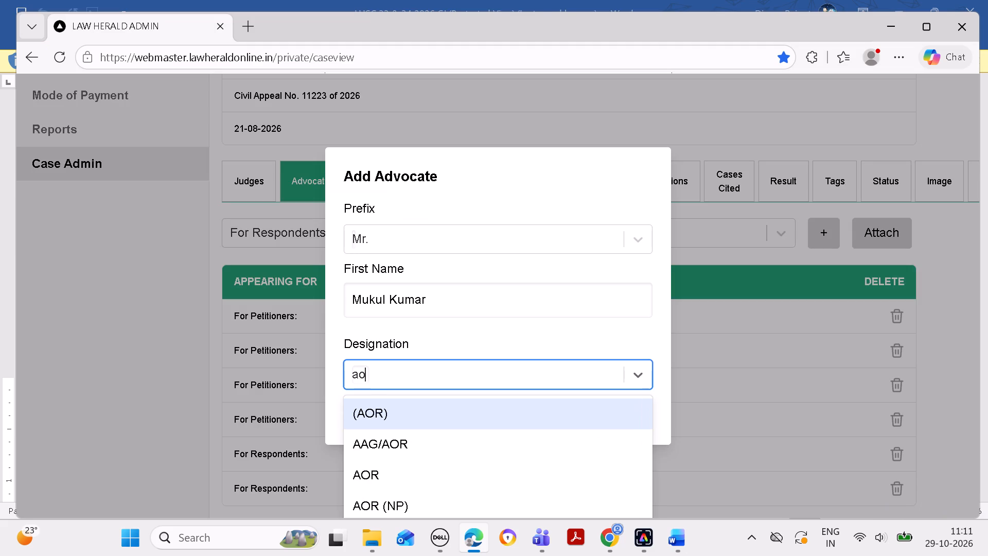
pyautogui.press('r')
pyautogui.click(474, 470)
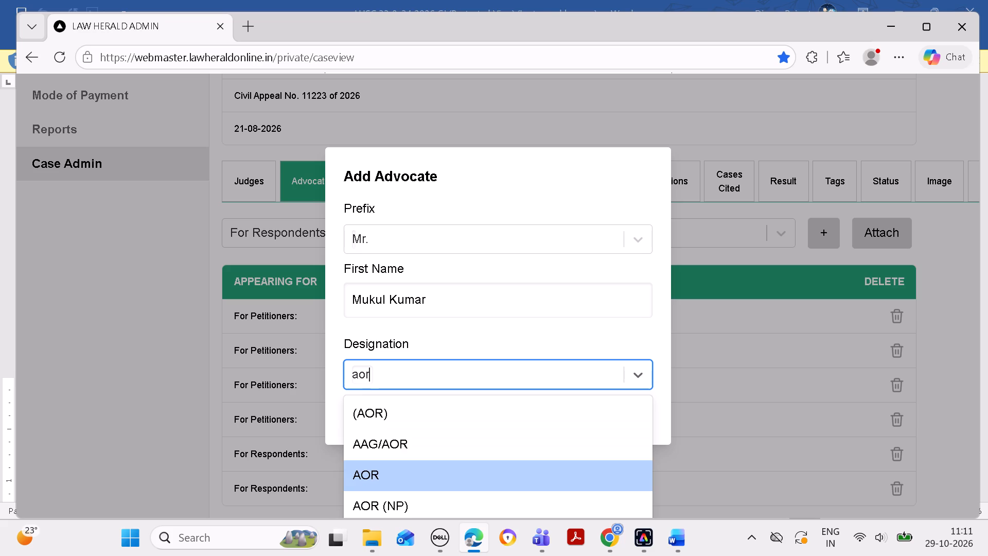
pyautogui.click(633, 409)
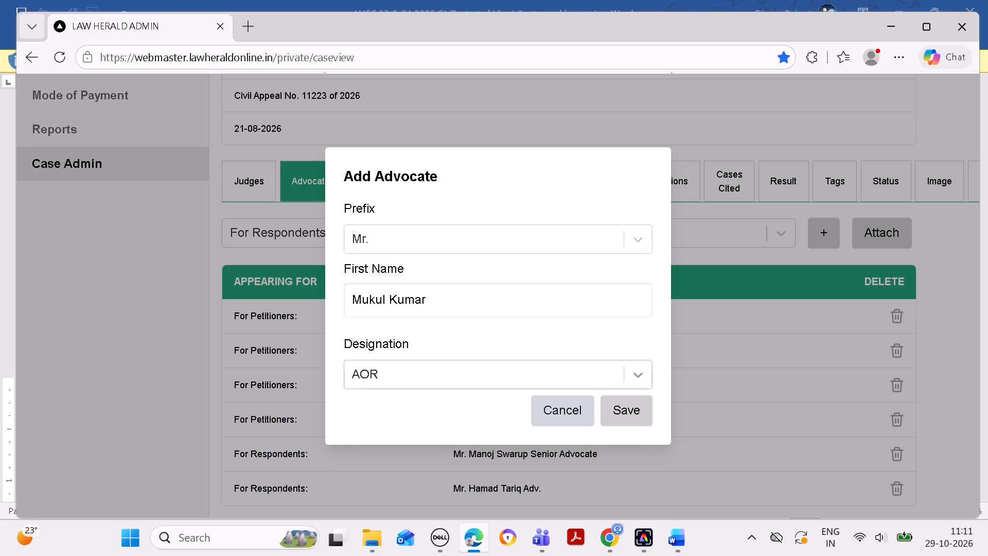
pyautogui.click(643, 168)
pyautogui.scroll(-5, 645, 260)
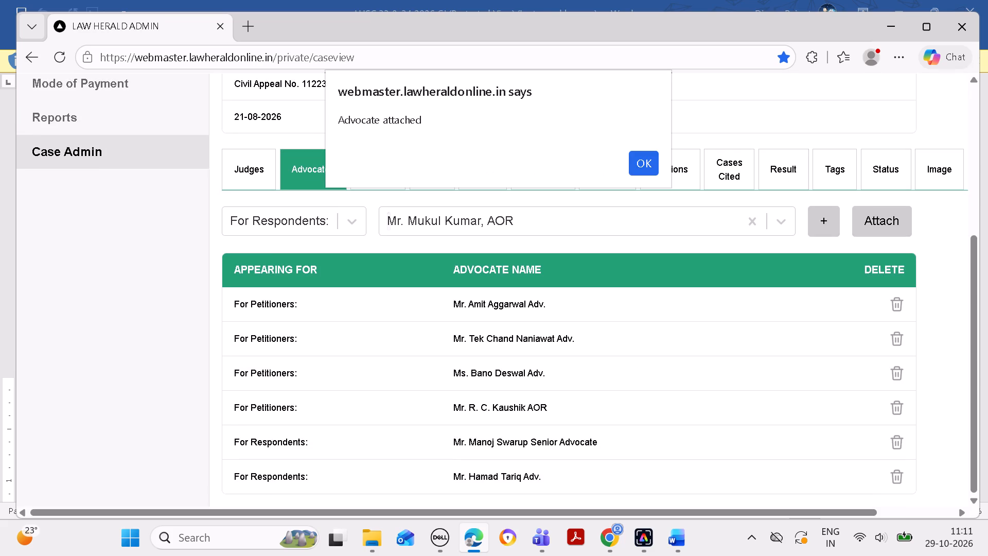
pyautogui.click(643, 163)
pyautogui.scroll(-4, 644, 167)
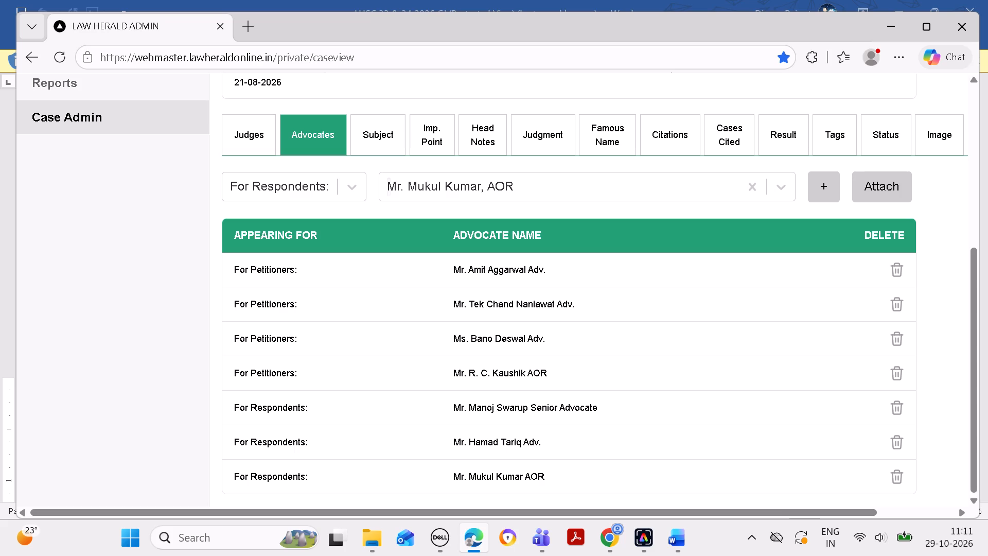
pyautogui.scroll(1, 533, 472)
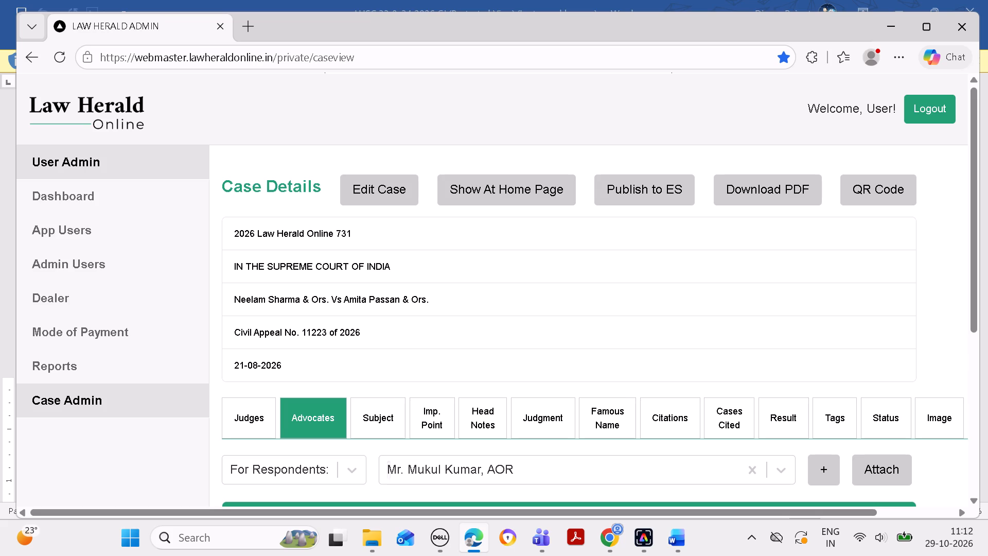
# Check the citation recorded for Civil Appeal No. 11223 of 2026.
pyautogui.click(655, 418)
pyautogui.scroll(-2, 657, 414)
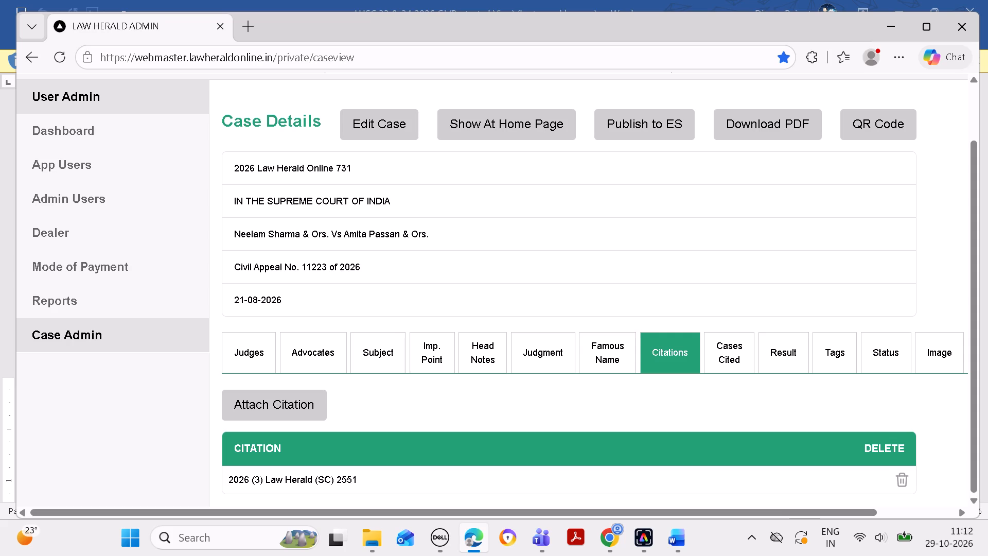
# Examine the important point and the Court Fees Act headnote below the advocates' names in the Word document.
pyautogui.click(700, 534)
pyautogui.click(680, 532)
pyautogui.click(683, 530)
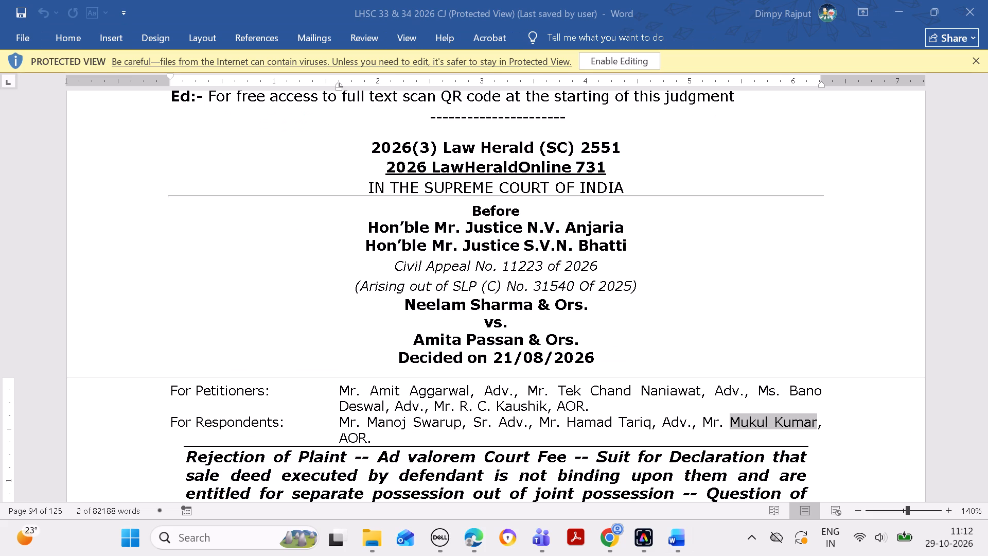
pyautogui.press('Down')
pyautogui.press('Down')
pyautogui.press('Down')
pyautogui.press('Down')
pyautogui.press('Down')
pyautogui.press('Down')
pyautogui.press('Down')
pyautogui.press('Down')
pyautogui.press('Down')
pyautogui.press('Down')
pyautogui.press('Down')
pyautogui.press('Down')
pyautogui.press('Down')
pyautogui.press('Down')
pyautogui.press('Down')
pyautogui.press('Down')
pyautogui.press('Down')
pyautogui.press('Down')
pyautogui.press('Down')
pyautogui.press('Down')
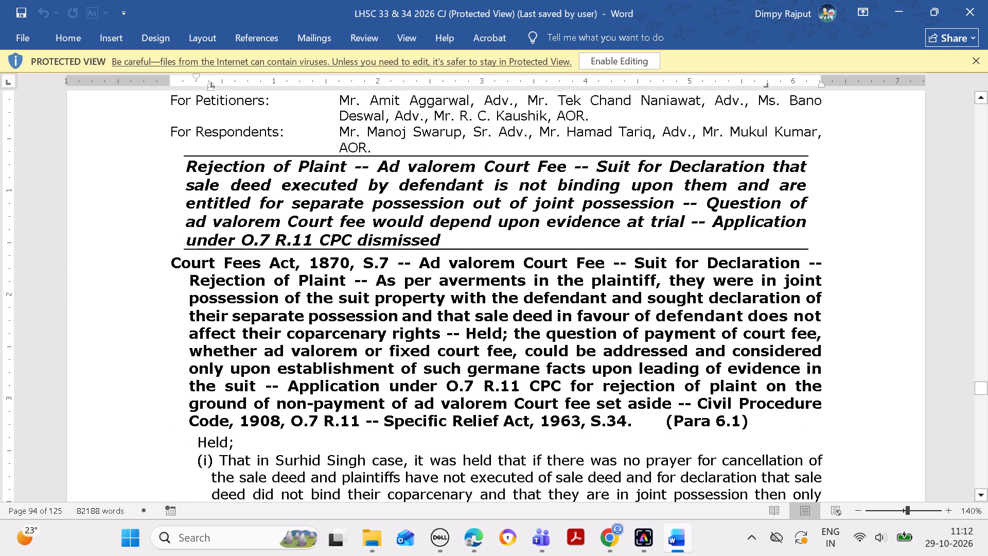
# Attach the subject Civil Law to the case record.
pyautogui.click(471, 540)
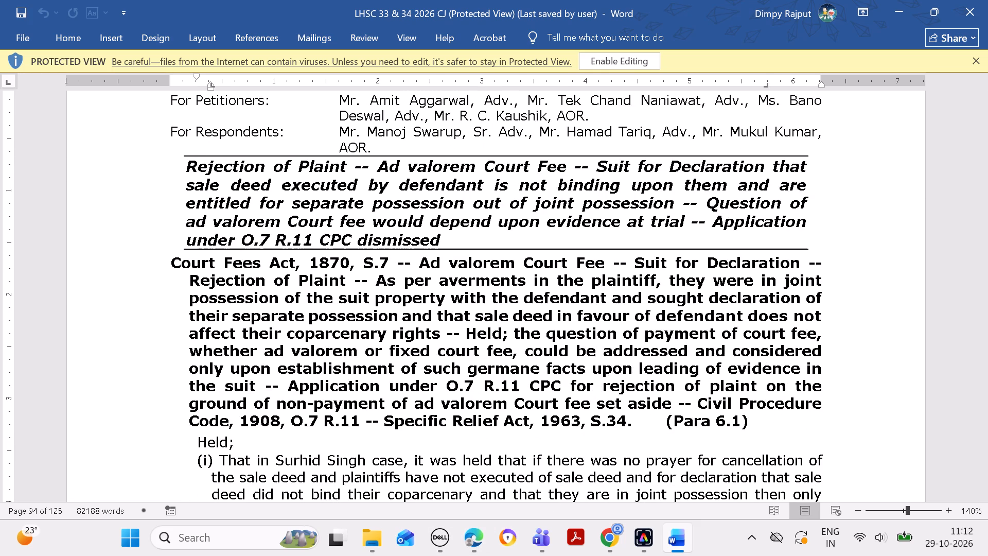
pyautogui.click(478, 537)
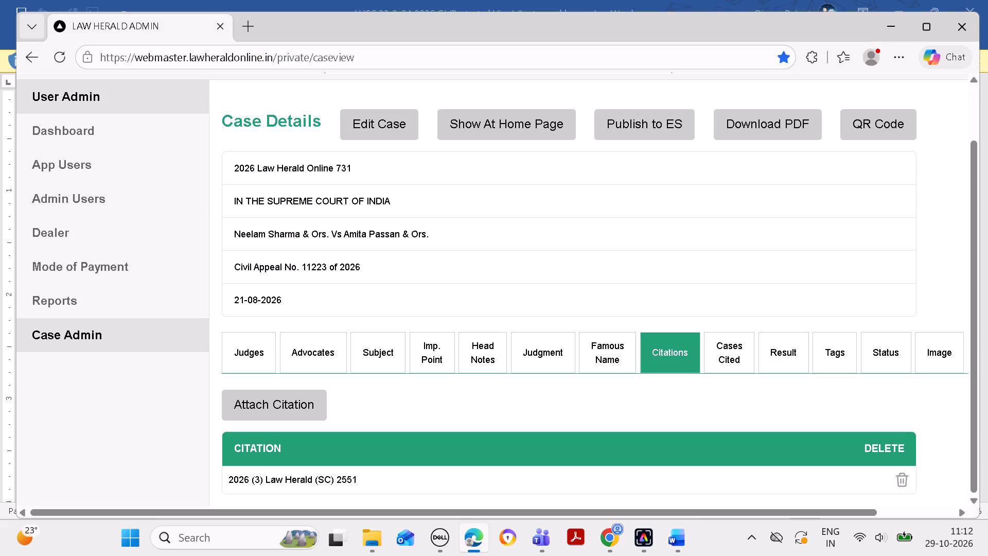
pyautogui.click(384, 351)
pyautogui.scroll(-6, 383, 354)
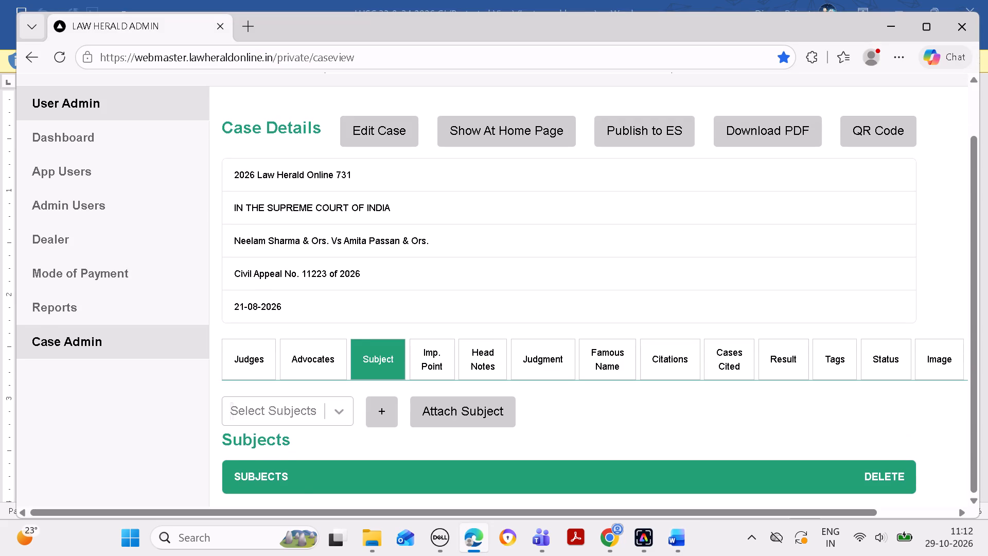
pyautogui.click(337, 408)
pyautogui.click(306, 345)
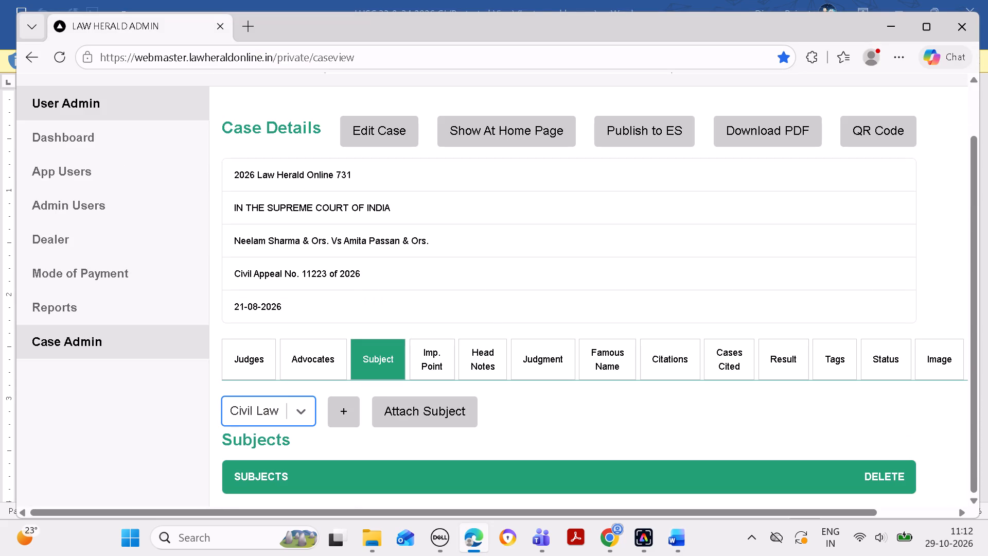
pyautogui.click(453, 416)
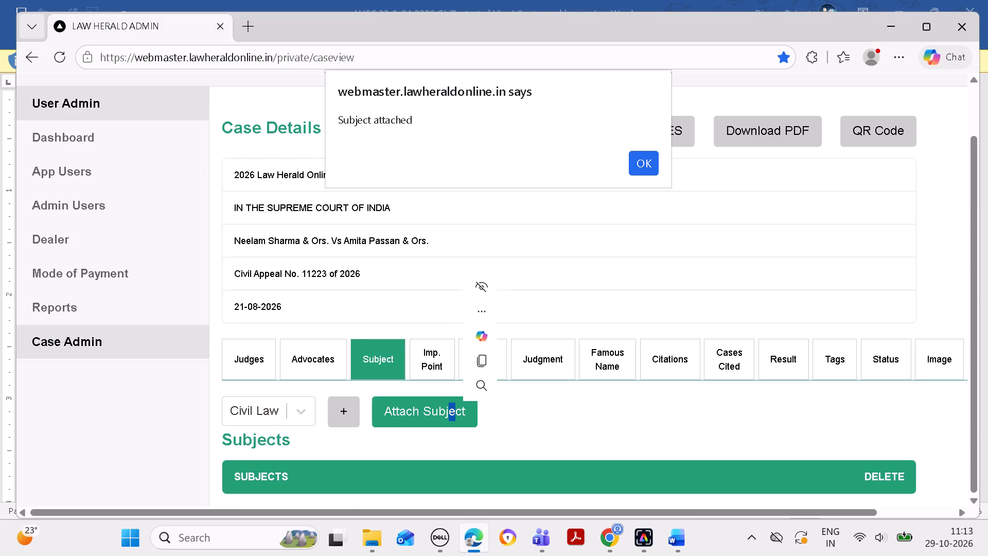
pyautogui.click(638, 160)
# Copy "Rejection of Plaint -- Ad valorem Court Fee" from the Word document and add it as a new topic for the case's important point.
pyautogui.scroll(-5, 554, 261)
pyautogui.click(439, 327)
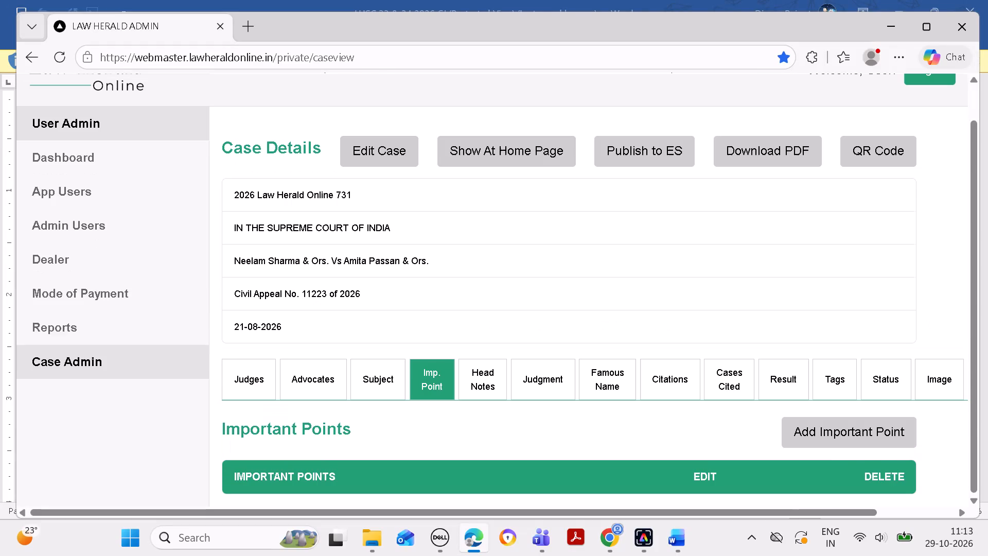
pyautogui.scroll(-5, 470, 338)
pyautogui.click(678, 536)
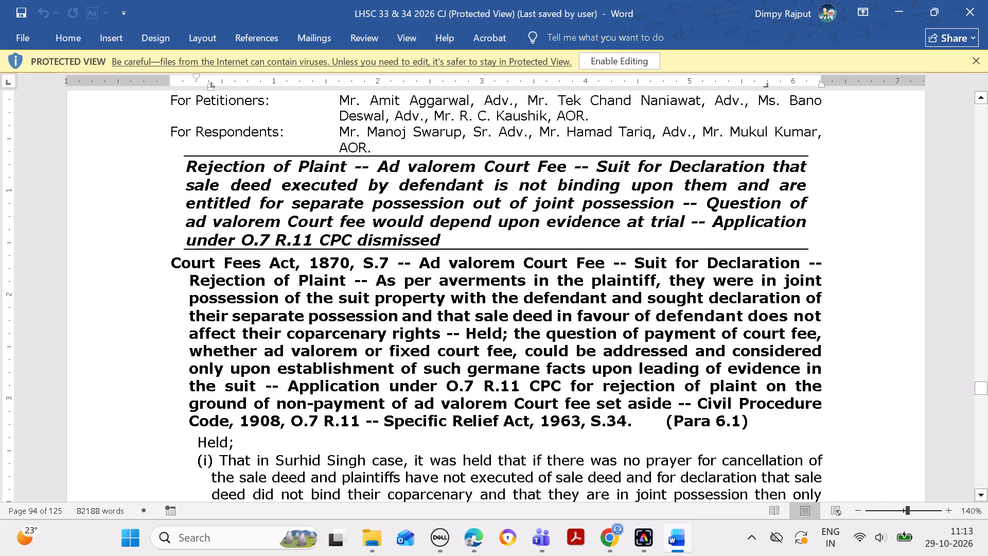
pyautogui.moveTo(189, 162); pyautogui.dragTo(441, 162)
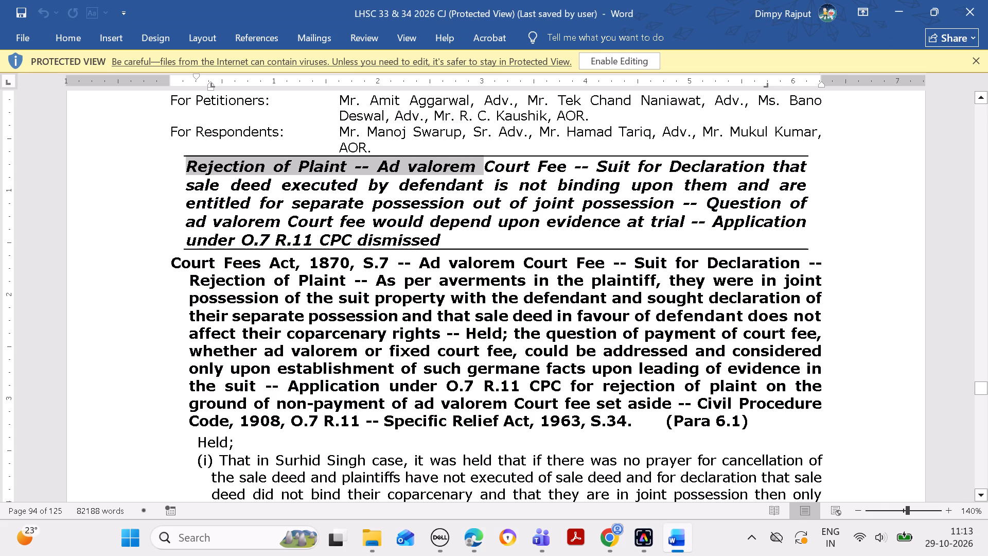
pyautogui.moveTo(441, 162); pyautogui.dragTo(555, 166)
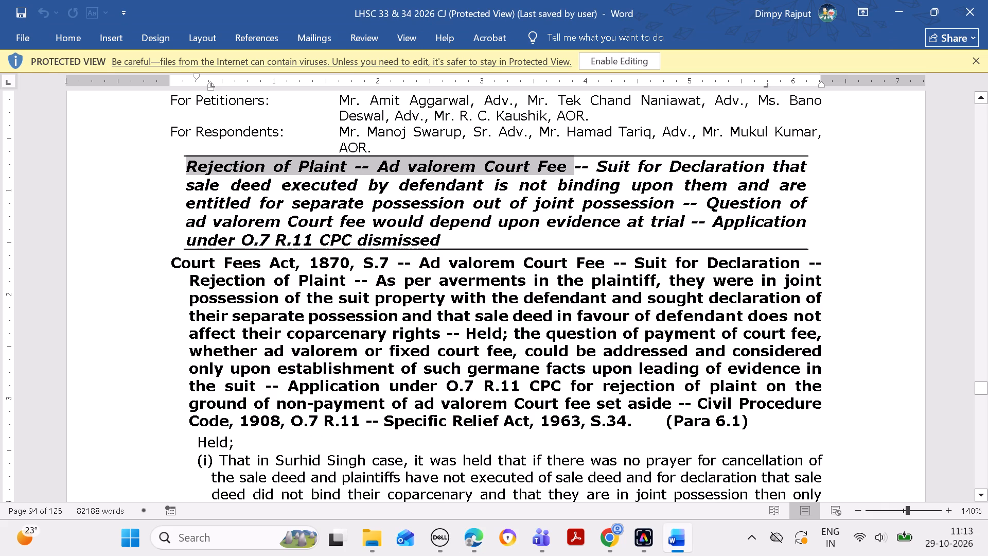
pyautogui.moveTo(555, 166); pyautogui.dragTo(553, 166)
pyautogui.hotkey('ctrl', 'c')
pyautogui.click(481, 538)
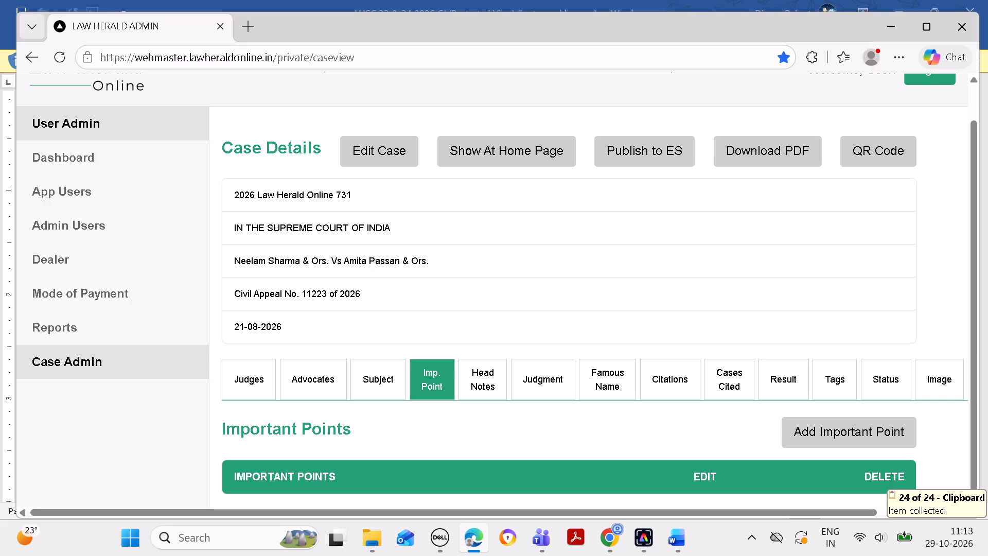
pyautogui.click(793, 429)
pyautogui.click(704, 175)
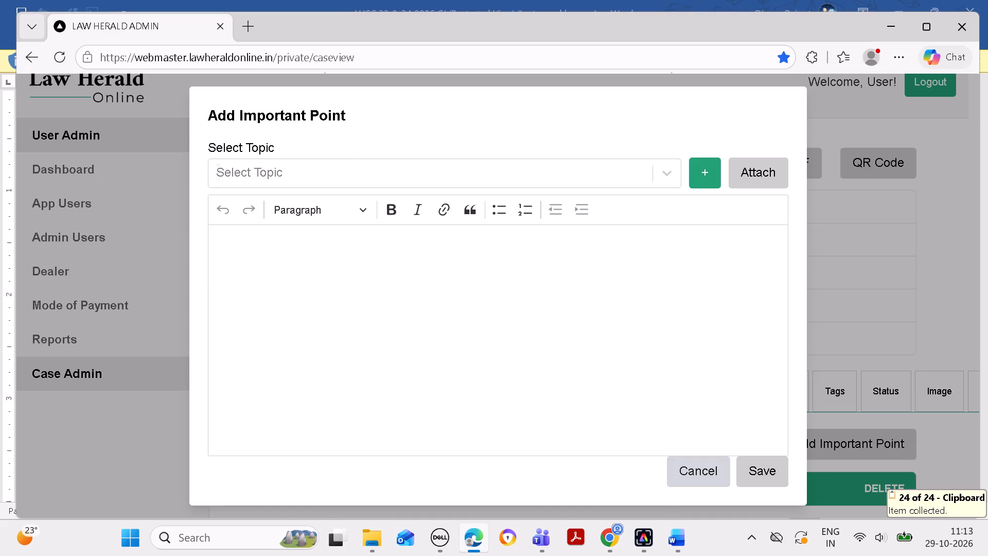
pyautogui.click(519, 293)
pyautogui.hotkey('ctrl', 'v')
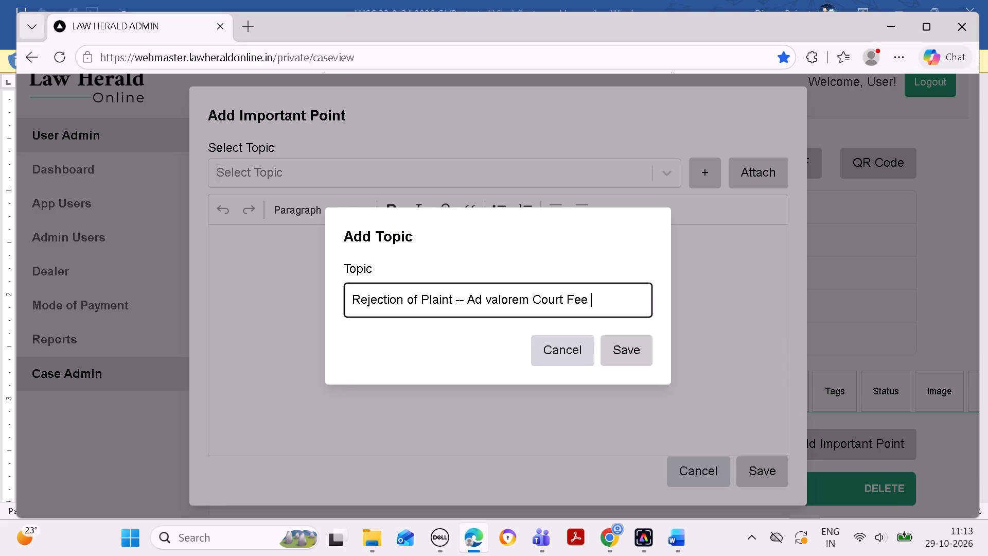
pyautogui.press('BackSpace')
pyautogui.click(631, 349)
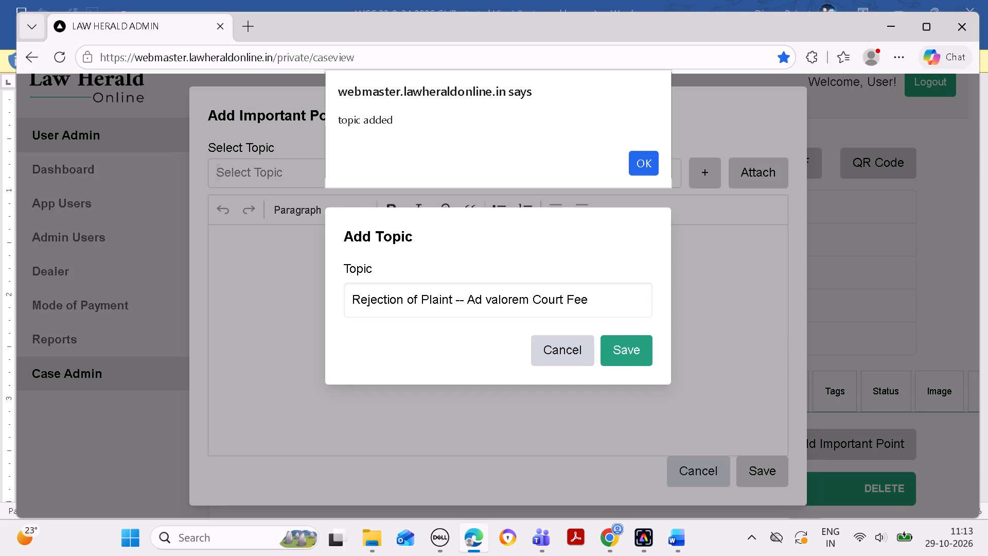
pyautogui.click(647, 158)
# Compose the important point's text from the topic, a "--" separator and the Word passage from "Suit for Declaration" to "CPC dismissed".
pyautogui.click(555, 285)
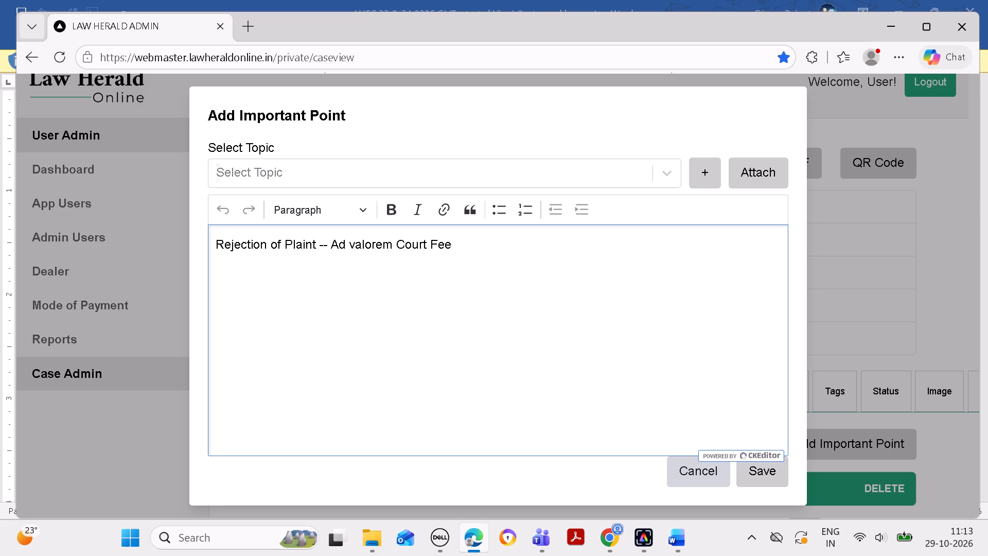
pyautogui.press('space')
pyautogui.write('--')
pyautogui.press('space')
pyautogui.press('BackSpace')
pyautogui.click(675, 535)
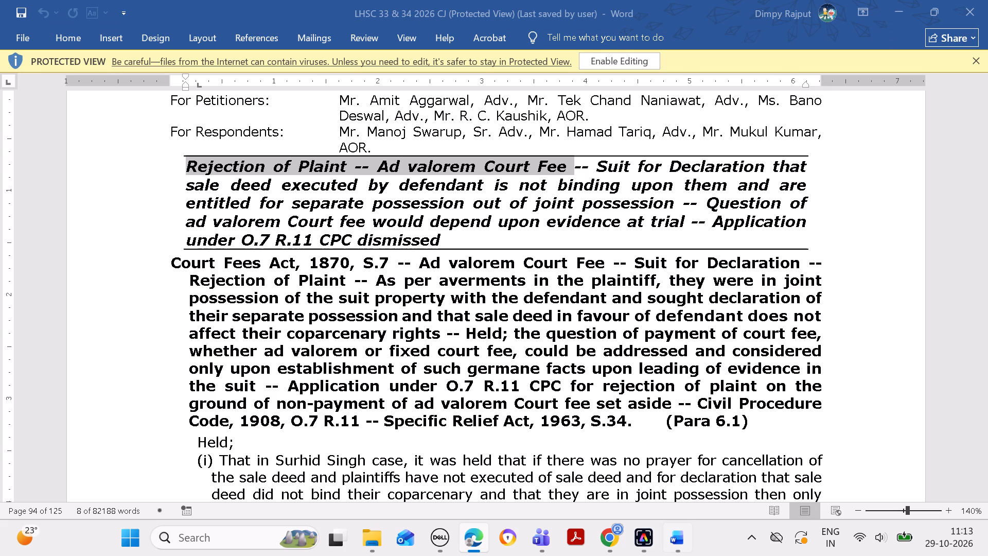
pyautogui.moveTo(600, 162); pyautogui.dragTo(628, 230)
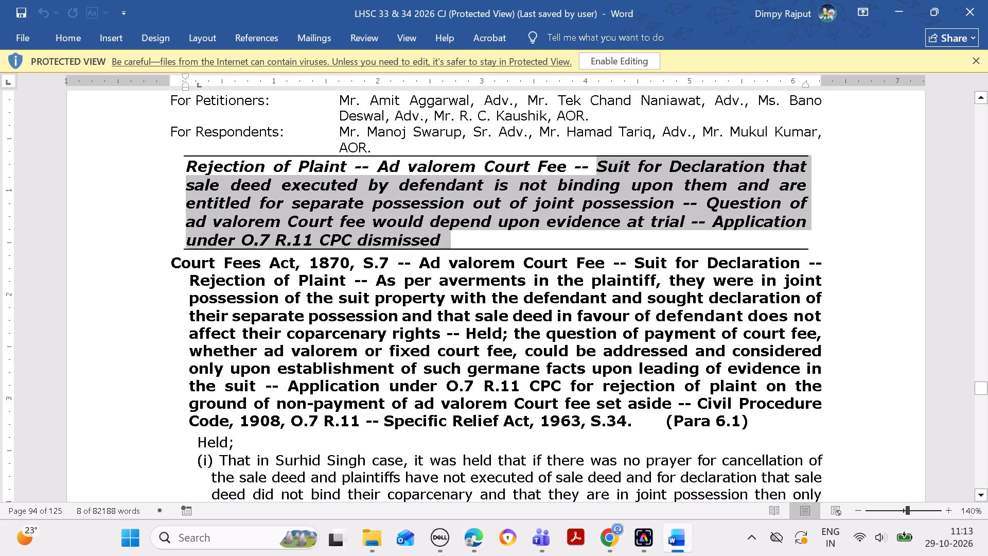
pyautogui.moveTo(628, 230); pyautogui.dragTo(629, 234)
pyautogui.hotkey('ctrl', 'c')
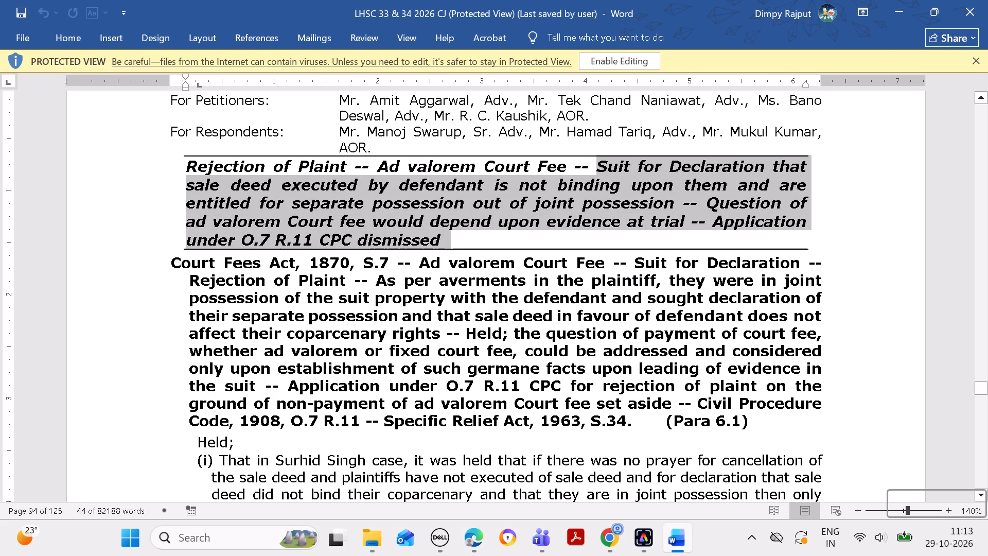
pyautogui.click(480, 542)
pyautogui.hotkey('ctrl', 'v')
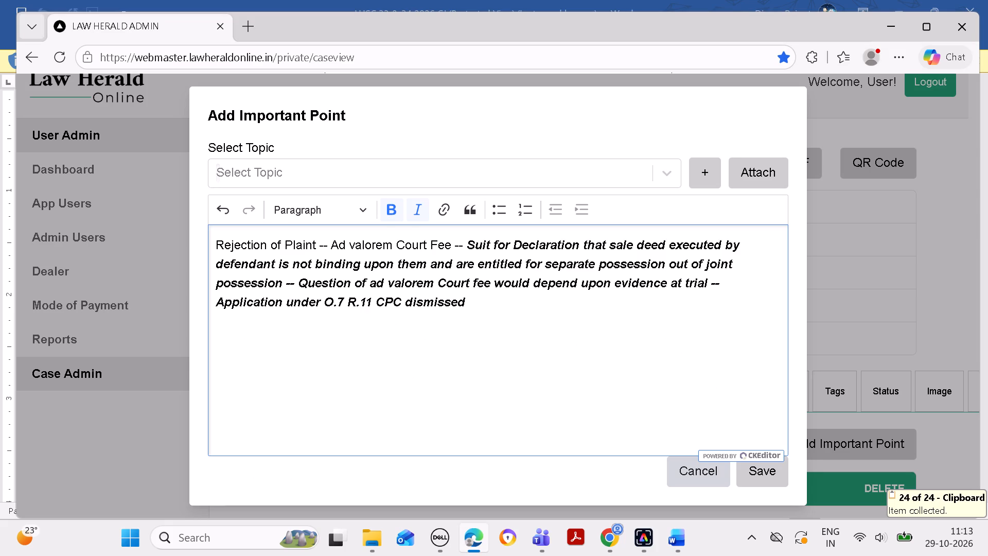
# Remove the italic and bold formatting from the passage starting "Suit for Declaration" and save the important point.
pyautogui.moveTo(469, 241); pyautogui.dragTo(504, 316)
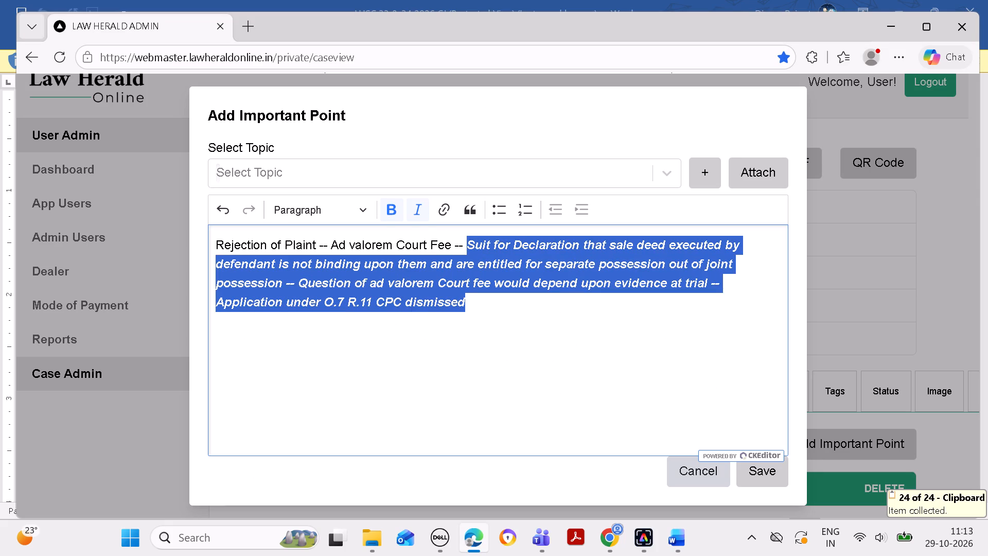
pyautogui.click(417, 208)
pyautogui.click(396, 204)
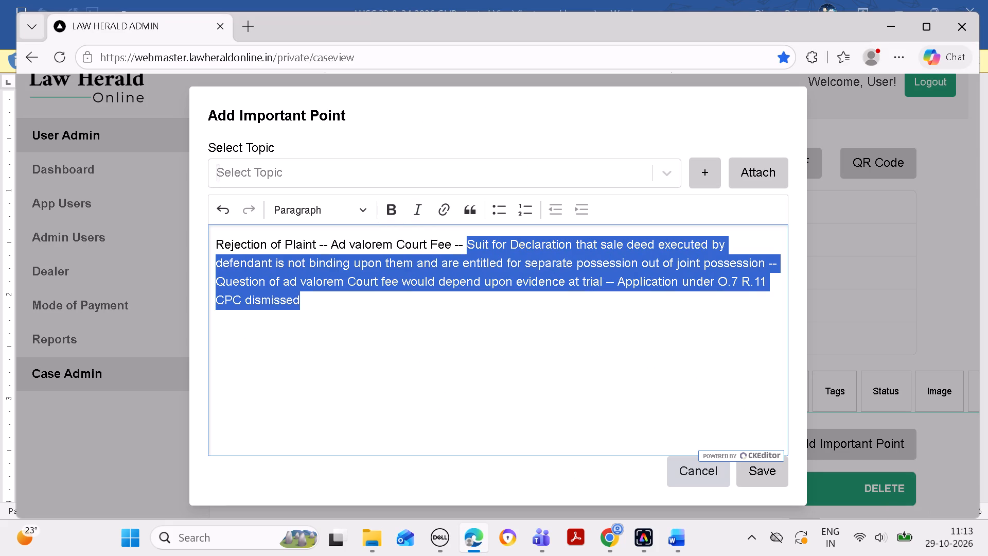
pyautogui.click(519, 381)
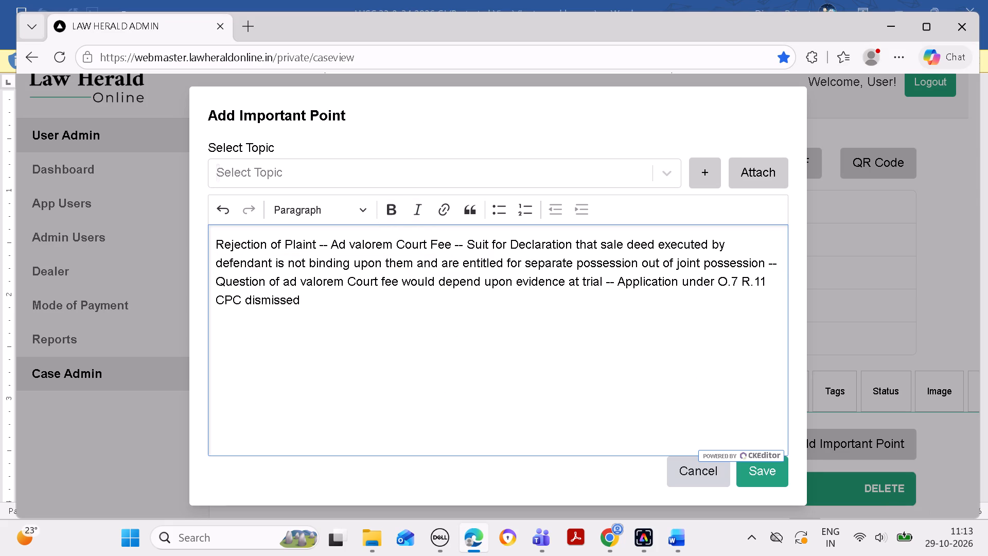
pyautogui.click(757, 472)
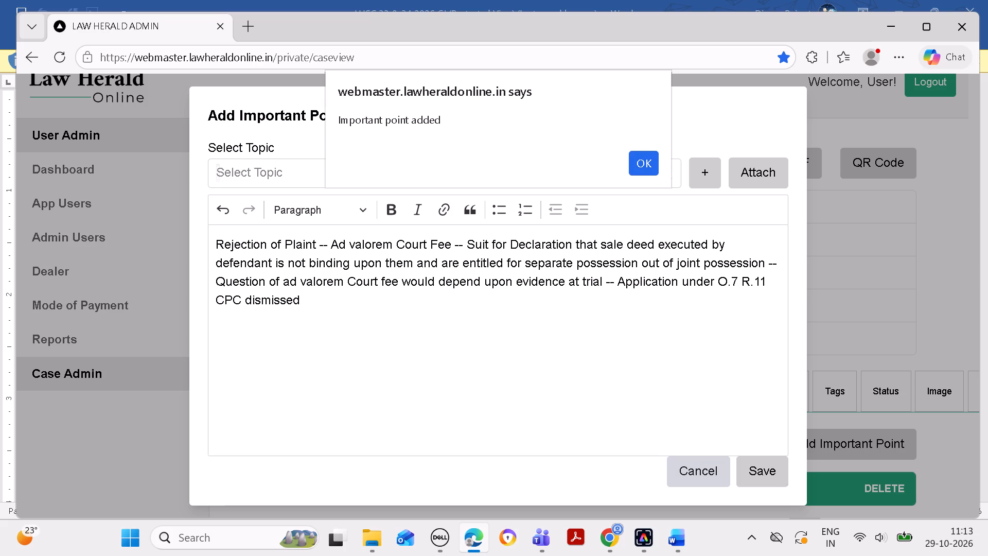
pyautogui.click(643, 166)
pyautogui.scroll(-5, 627, 229)
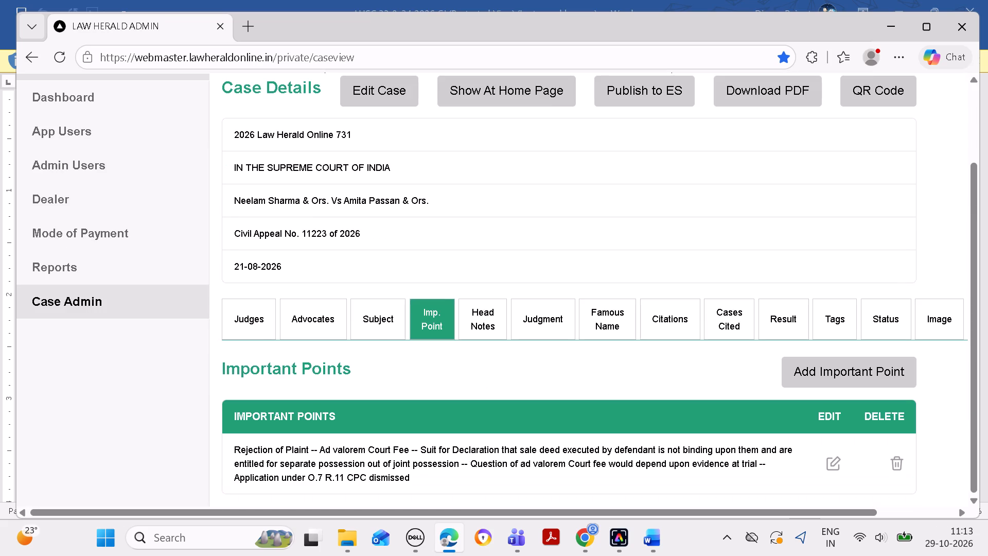
# Start a new headnote for the case and attach the act "Court Fees Act, 1870", copied from the Word document.
pyautogui.click(659, 533)
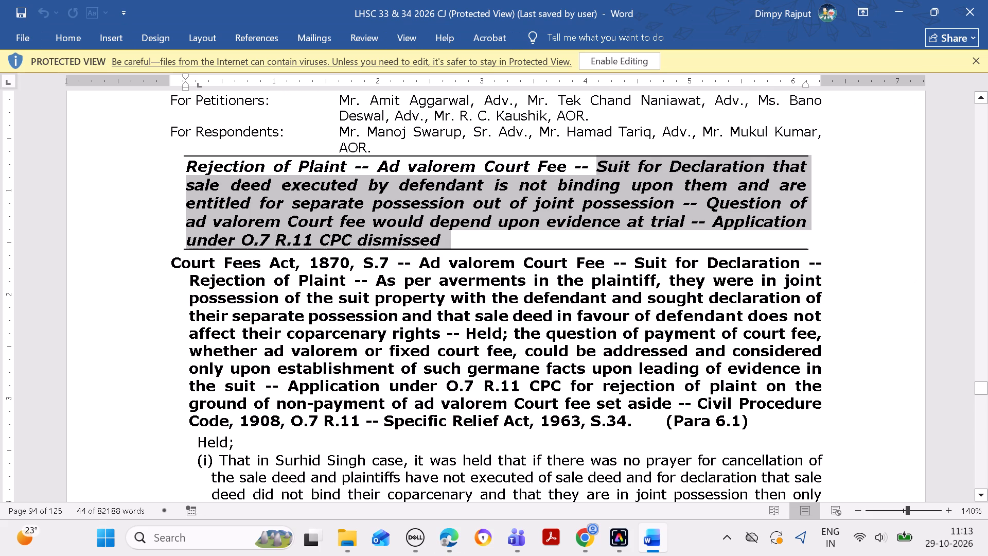
pyautogui.moveTo(178, 260); pyautogui.dragTo(286, 271)
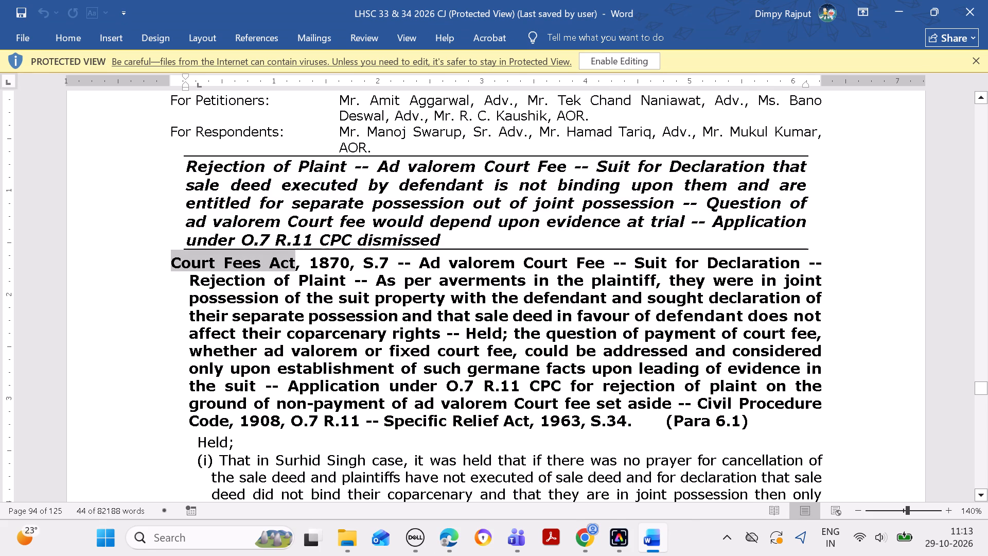
pyautogui.moveTo(286, 271); pyautogui.dragTo(334, 264)
pyautogui.hotkey('ctrl', 'c')
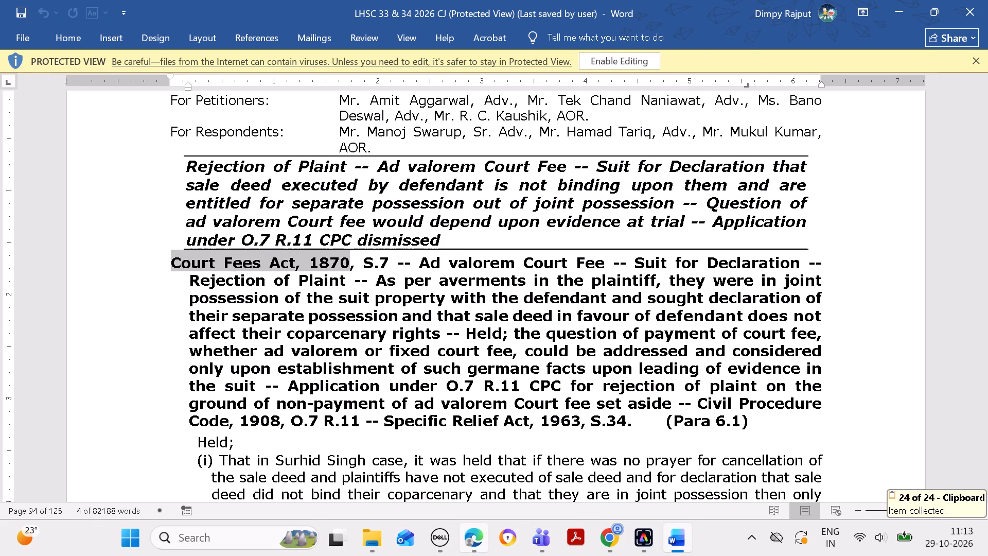
pyautogui.click(473, 529)
pyautogui.click(474, 317)
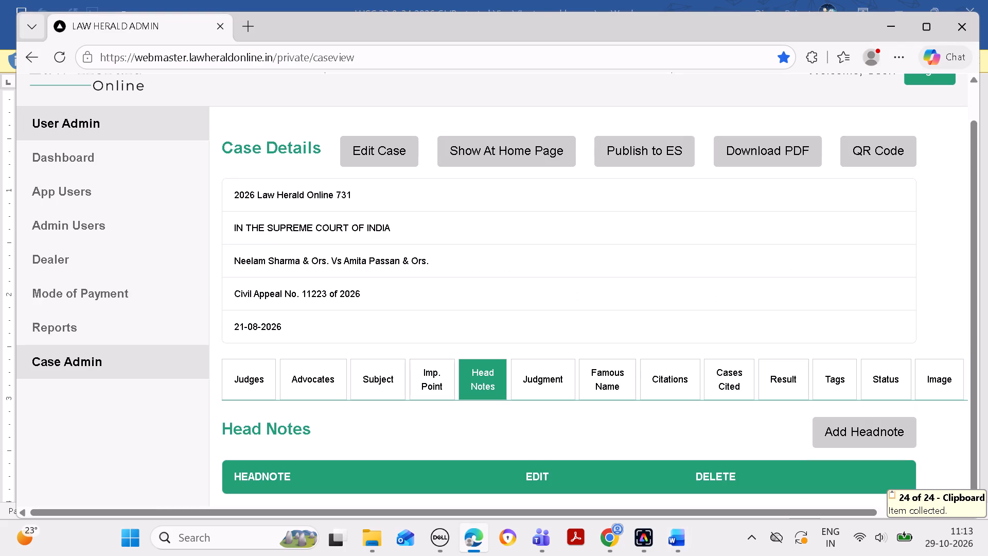
pyautogui.scroll(-4, 491, 329)
pyautogui.click(818, 428)
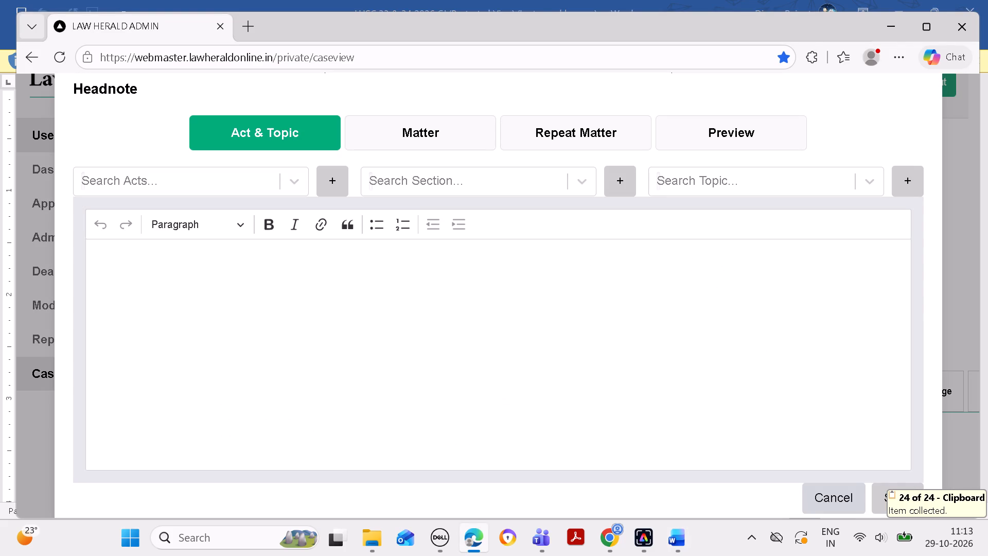
pyautogui.click(239, 180)
pyautogui.hotkey('ctrl', 'v')
pyautogui.click(273, 226)
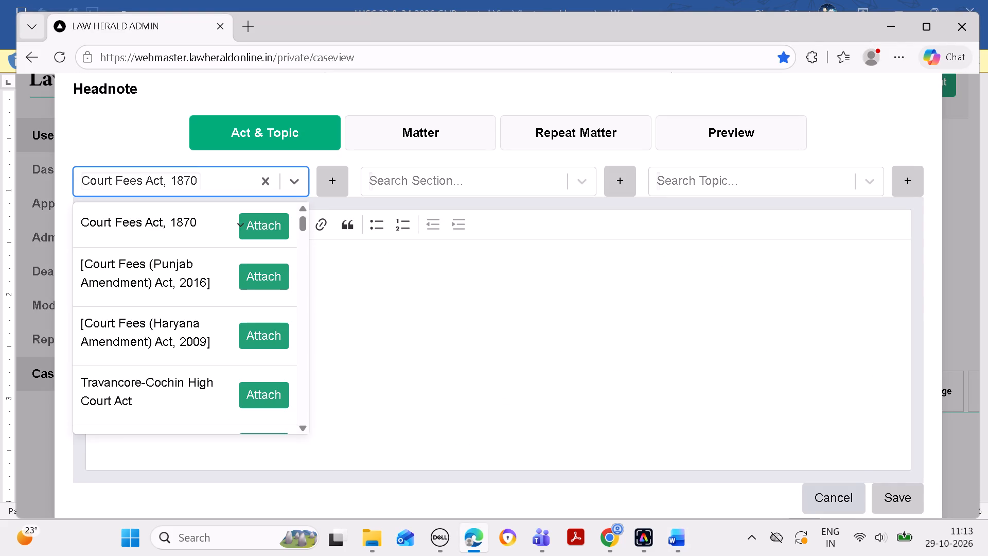
pyautogui.click(404, 290)
pyautogui.press('space')
# Copy "S.7" from the Word headnote and attach it as the headnote's section under the Court Fees Act.
pyautogui.click(671, 536)
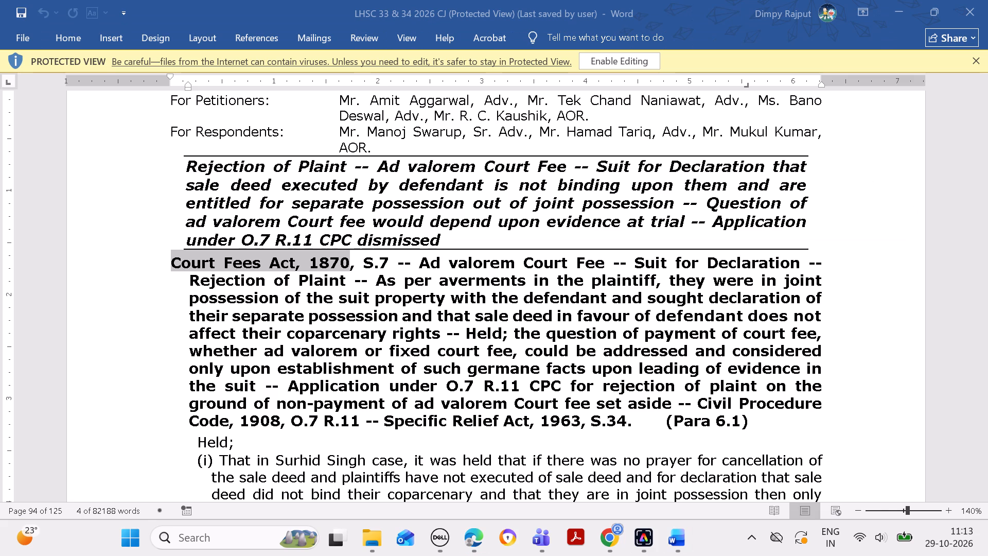
pyautogui.moveTo(364, 259); pyautogui.dragTo(369, 259)
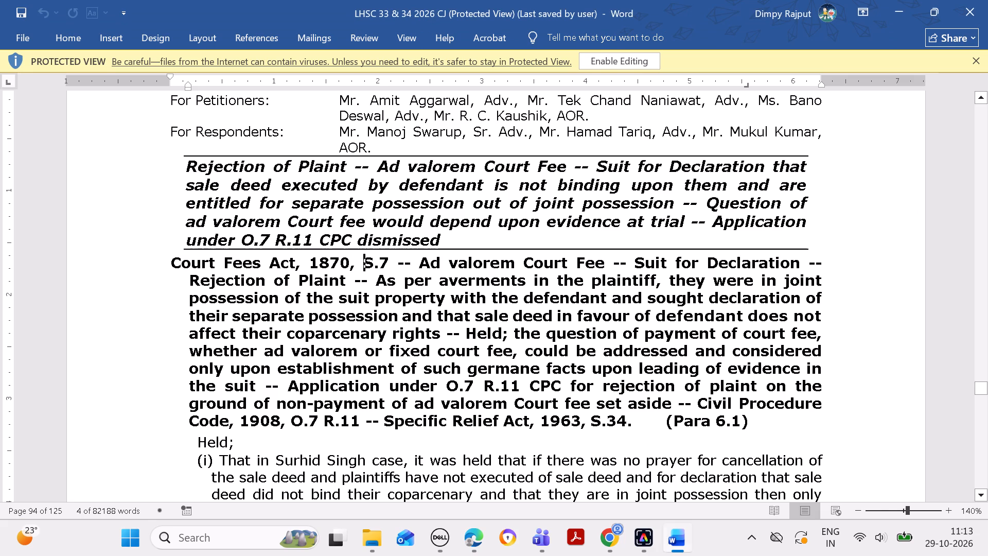
pyautogui.moveTo(369, 259); pyautogui.dragTo(385, 264)
pyautogui.hotkey('ctrl', 'c')
pyautogui.click(477, 545)
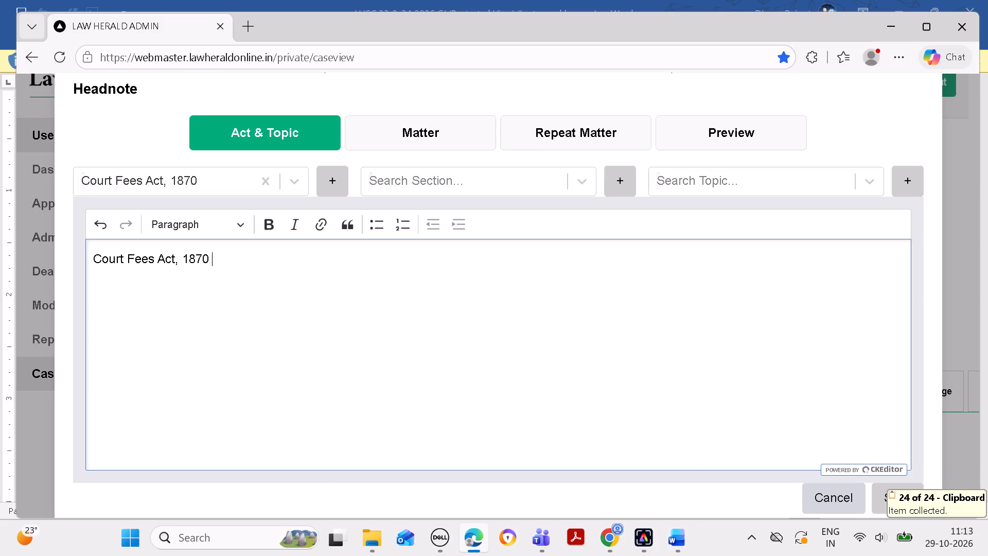
pyautogui.click(474, 175)
pyautogui.hotkey('ctrl', 'v')
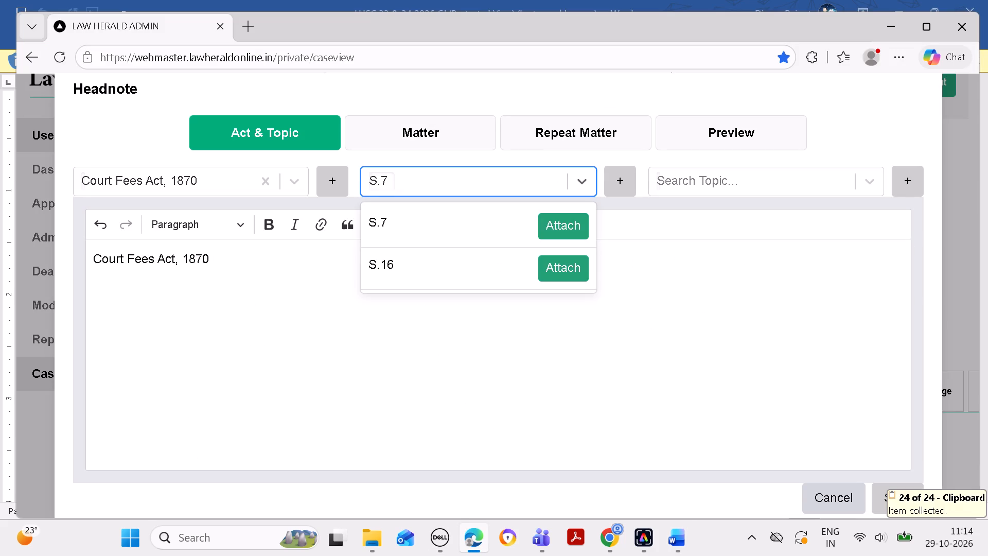
pyautogui.click(561, 222)
pyautogui.click(241, 330)
pyautogui.press('space')
# Copy "Ad valorem Court Fee -- Suit for Declaration" from the Word headnote and add it as a new topic.
pyautogui.click(663, 536)
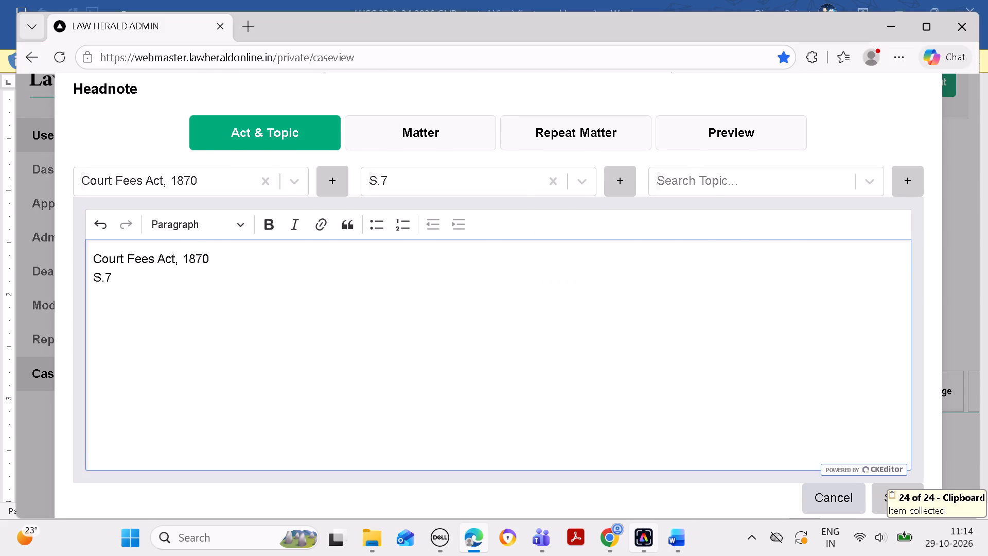
pyautogui.moveTo(423, 258); pyautogui.dragTo(446, 258)
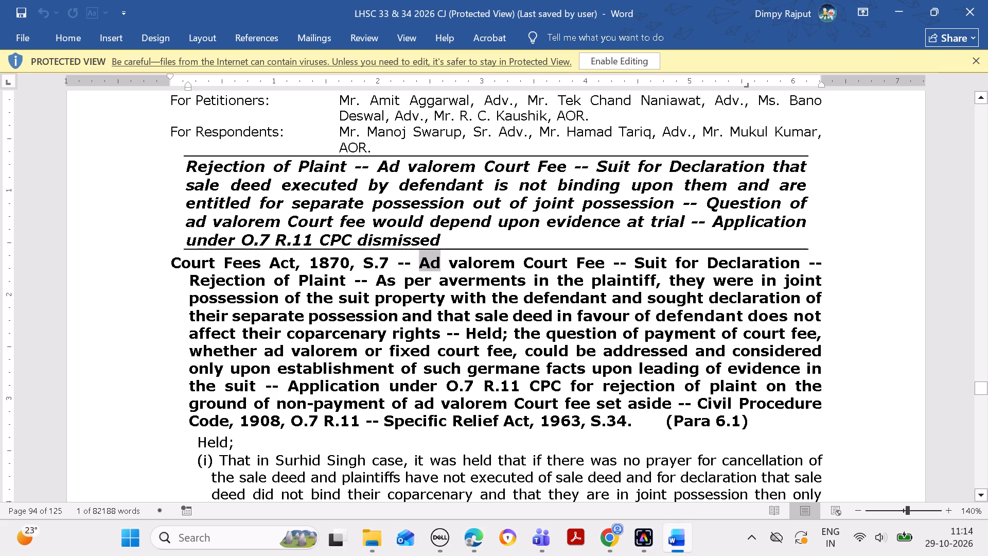
pyautogui.moveTo(446, 258); pyautogui.dragTo(747, 266)
pyautogui.hotkey('ctrl', 'c')
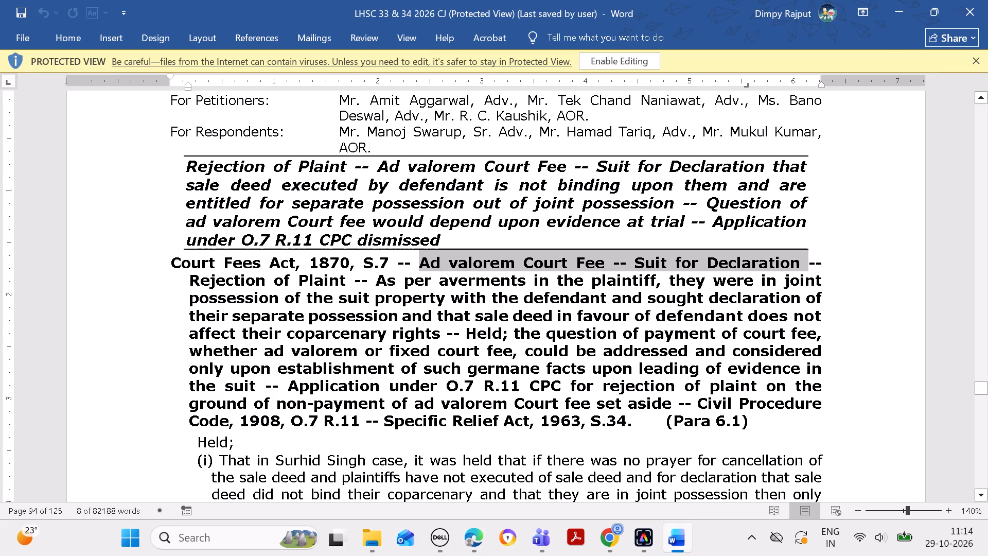
pyautogui.click(481, 531)
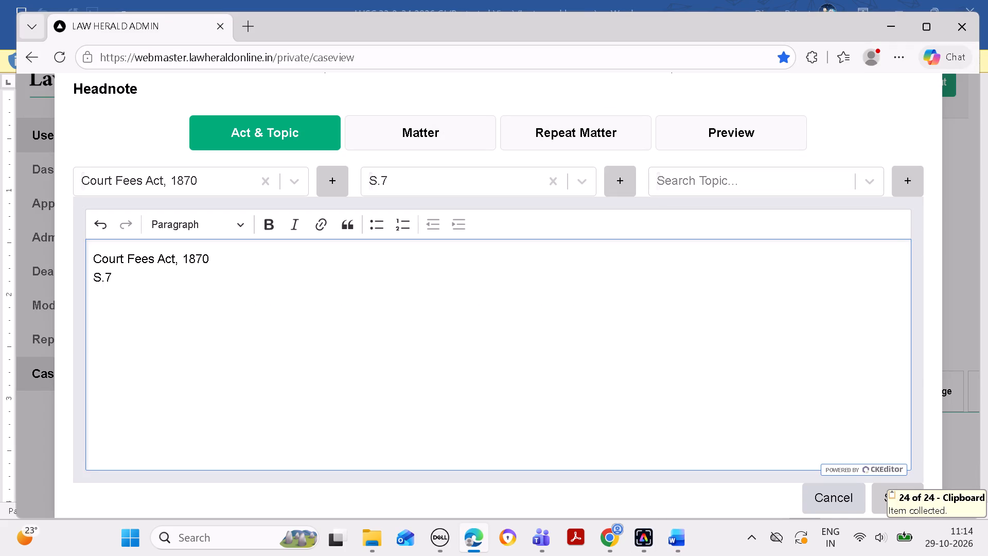
pyautogui.click(908, 184)
pyautogui.click(581, 299)
pyautogui.hotkey('ctrl', 'v')
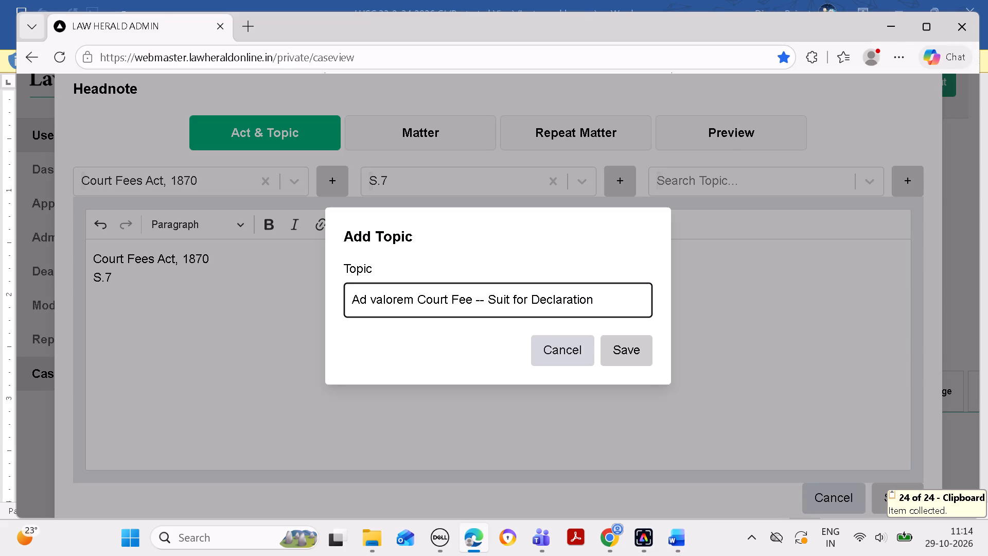
pyautogui.press('BackSpace')
pyautogui.click(632, 349)
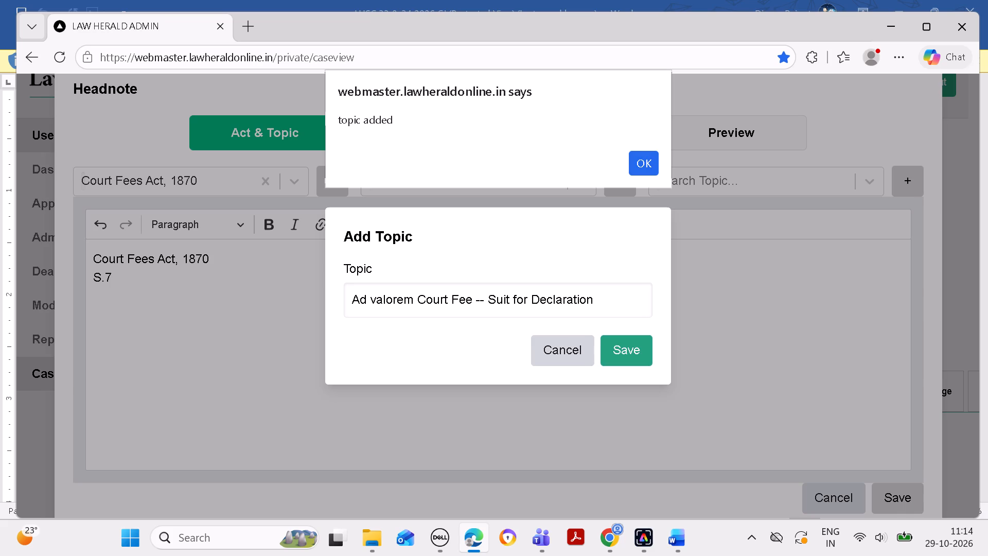
pyautogui.click(639, 160)
# Attach the topic "Ad valorem Court Fee -- Suit for Declaration" to the headnote.
pyautogui.click(682, 177)
pyautogui.hotkey('ctrl', 'v')
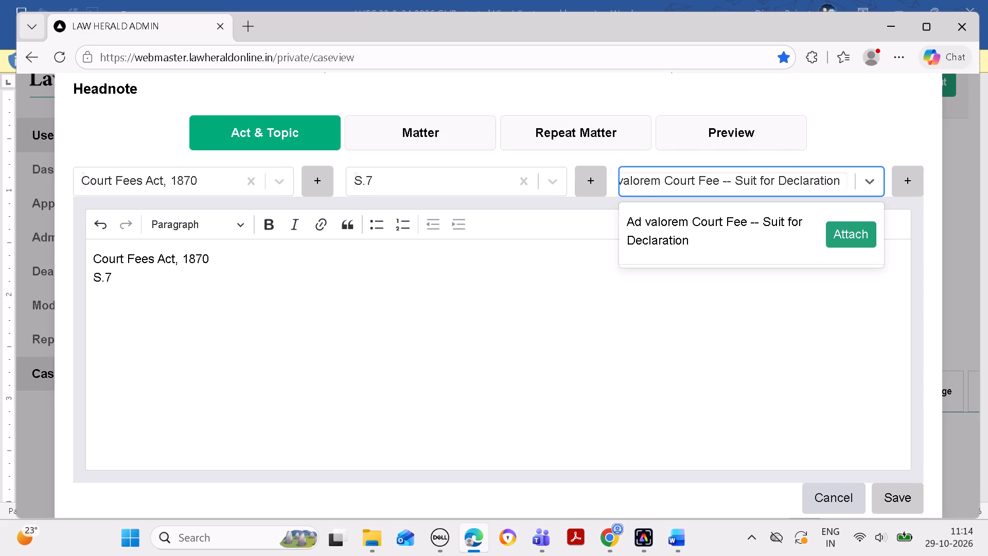
pyautogui.click(863, 229)
pyautogui.click(633, 360)
pyautogui.press('space')
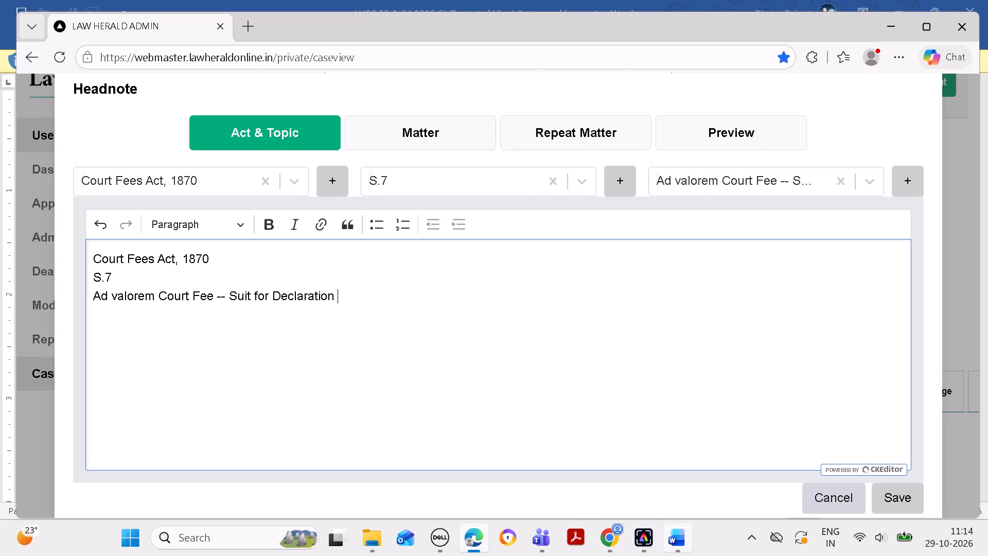
# Copy "Rejection of Plaint" from the Word headnote and attach the matching existing topic to the headnote.
pyautogui.click(679, 534)
pyautogui.moveTo(197, 277); pyautogui.dragTo(210, 277)
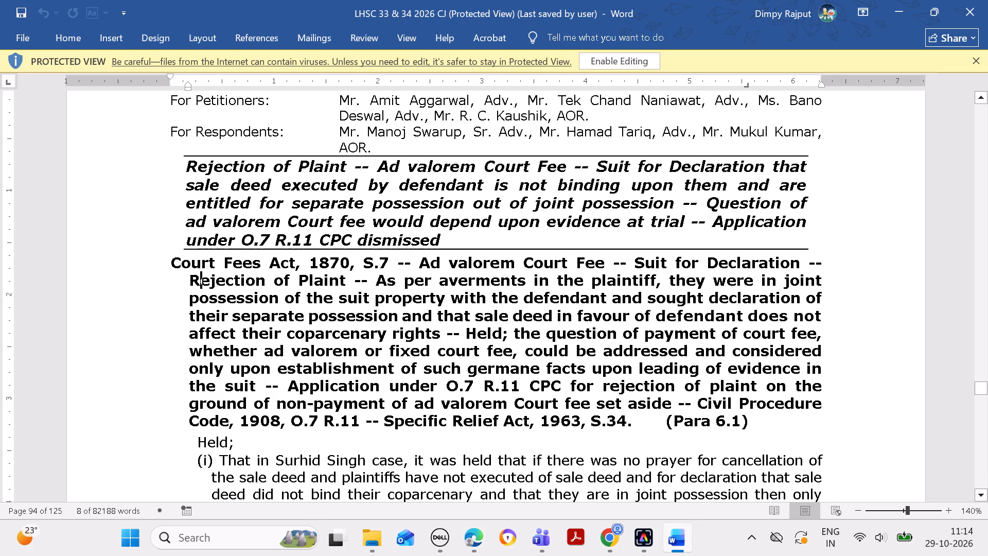
pyautogui.moveTo(210, 277); pyautogui.dragTo(341, 277)
pyautogui.hotkey('ctrl', 'c')
pyautogui.click(482, 541)
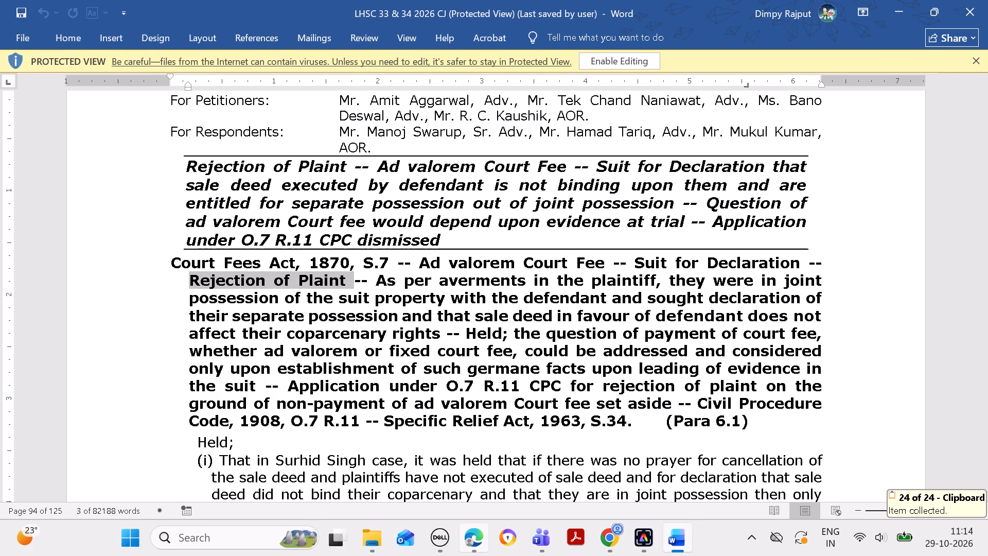
pyautogui.click(751, 184)
pyautogui.hotkey('ctrl', 'v')
pyautogui.click(825, 224)
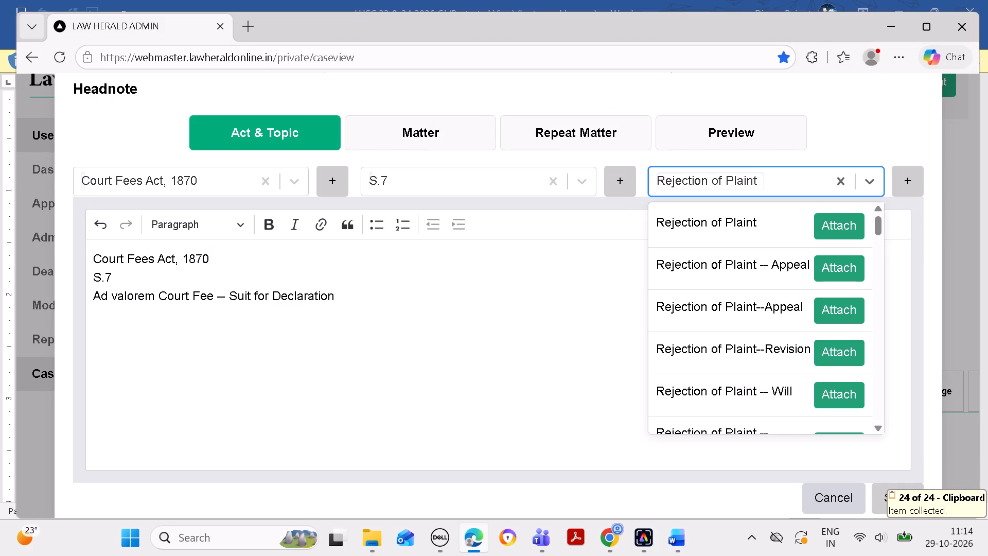
pyautogui.click(395, 344)
pyautogui.press('space')
# Copy the Word passage from "As per averments" to "(Para 6.1)" into the headnote's matter and remove its bold formatting.
pyautogui.click(682, 540)
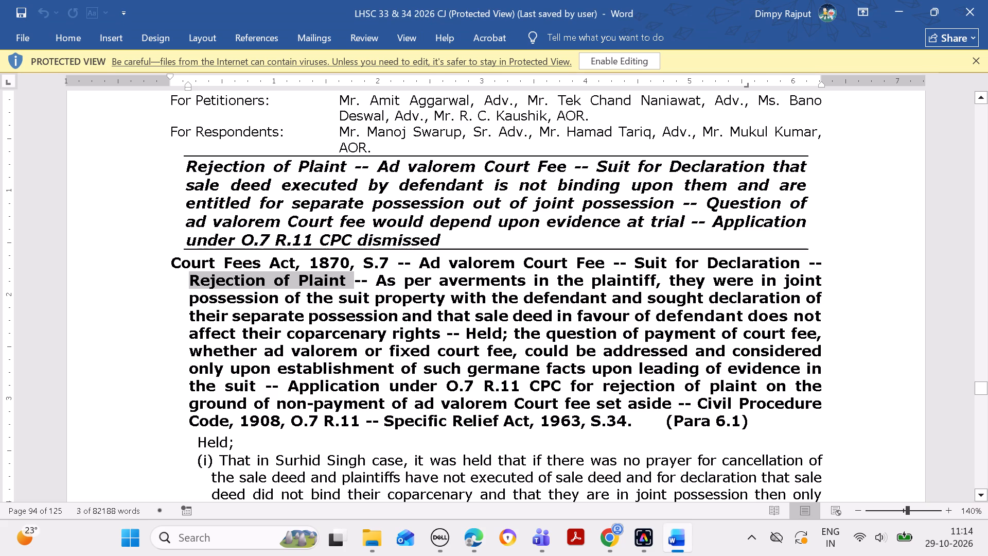
pyautogui.moveTo(380, 281); pyautogui.dragTo(756, 423)
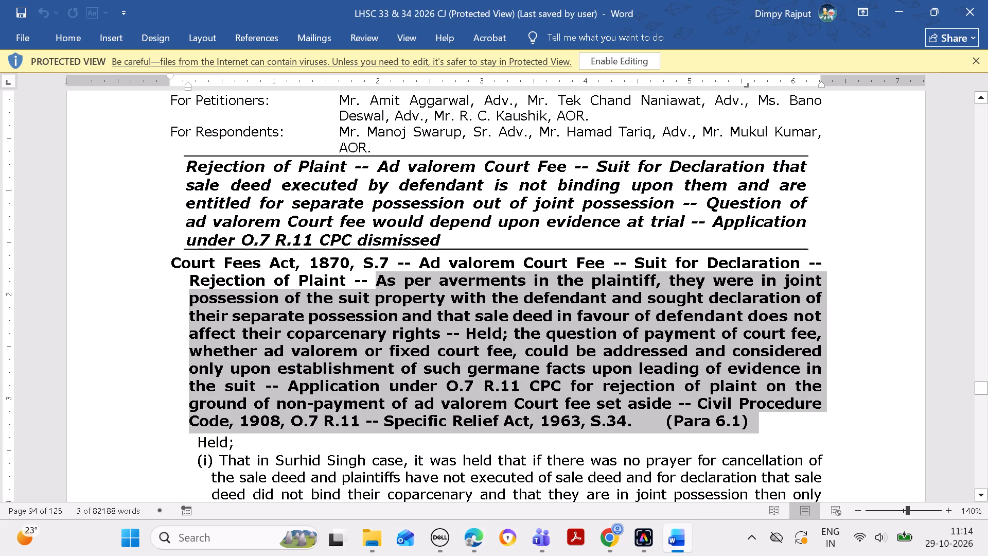
pyautogui.hotkey('ctrl', 'c')
pyautogui.click(473, 533)
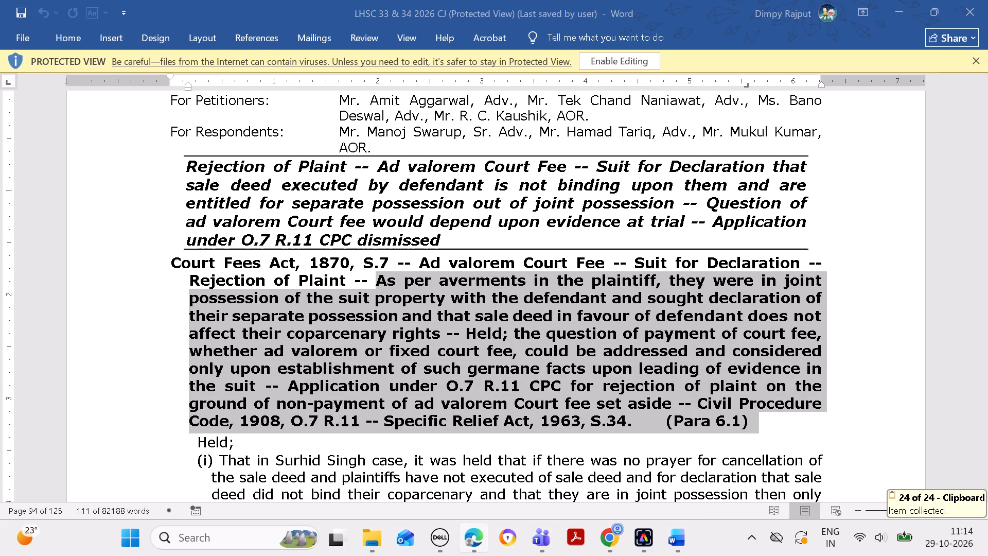
pyautogui.click(476, 544)
pyautogui.click(434, 132)
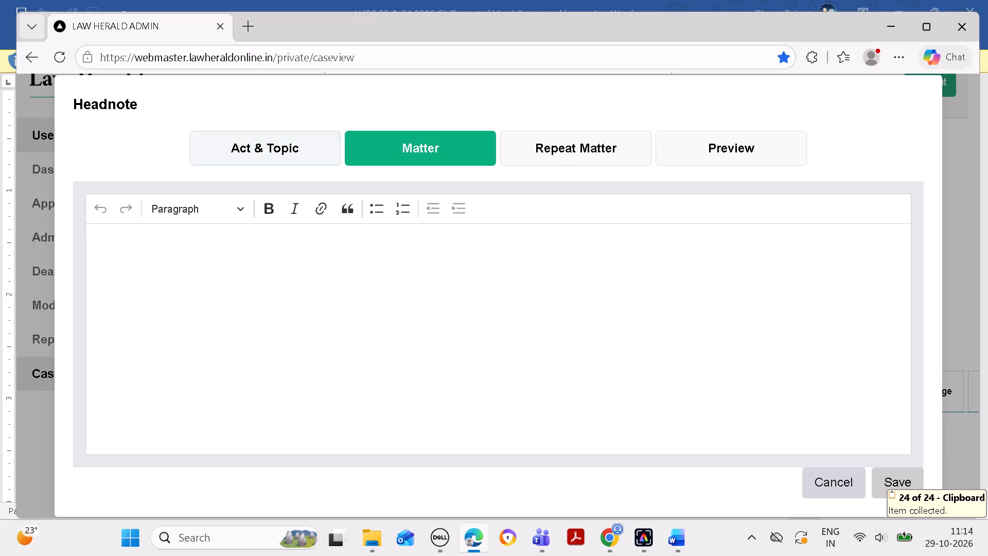
pyautogui.click(397, 254)
pyautogui.hotkey('ctrl', 'v')
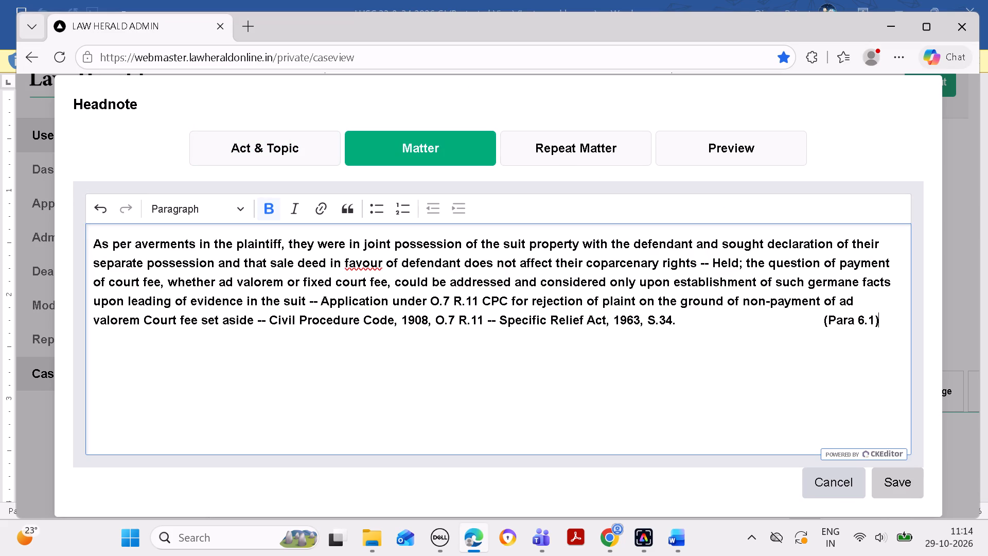
pyautogui.hotkey('ctrl', 'a')
pyautogui.hotkey('ctrl', 'b')
pyautogui.click(674, 377)
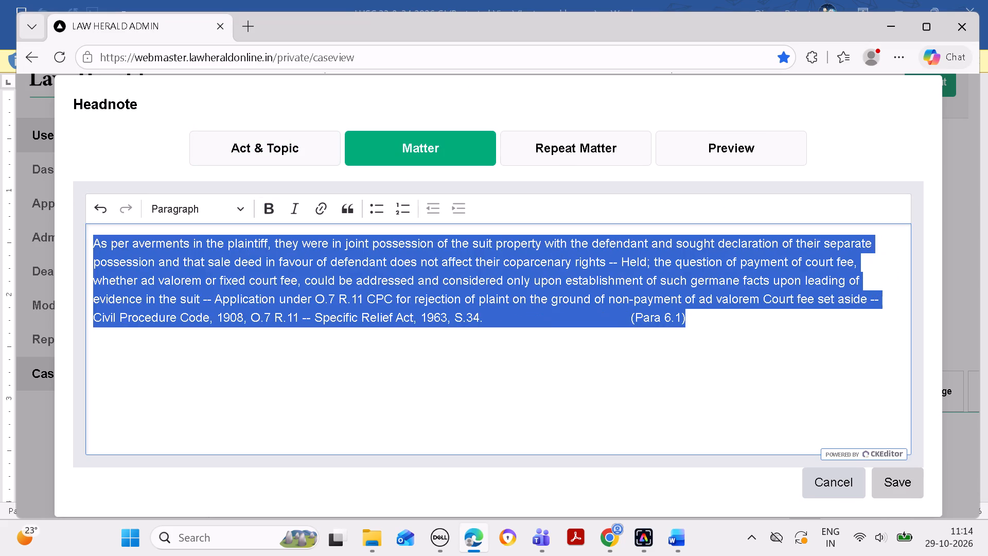
pyautogui.click(673, 377)
# Reduce the wide gap before "(Para 6.1)" in the headnote's matter to normal spacing after "S.34.".
pyautogui.click(627, 327)
pyautogui.click(631, 336)
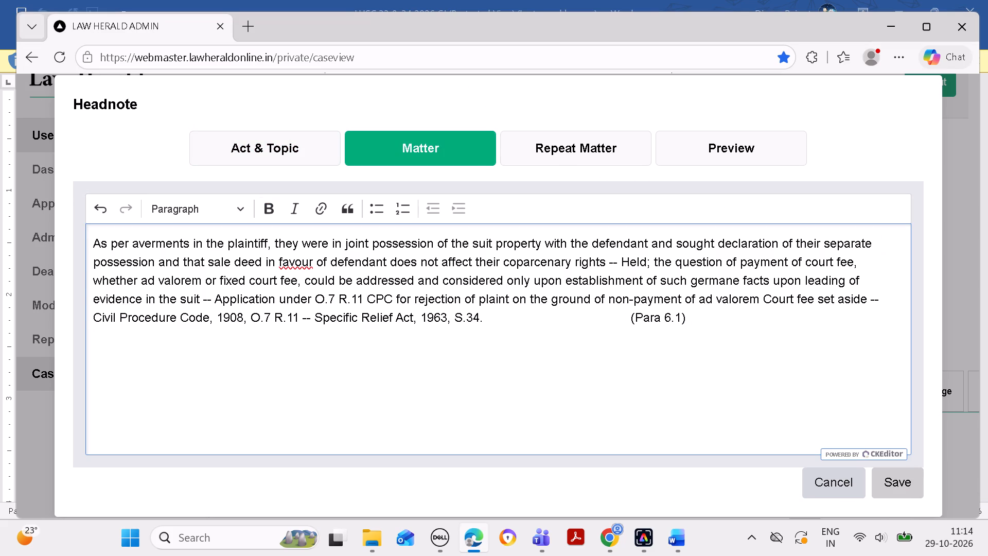
pyautogui.press('BackSpace')
pyautogui.press('BackSpace')
pyautogui.press('BackSpace')
pyautogui.press('BackSpace')
pyautogui.press('BackSpace')
pyautogui.press('BackSpace')
pyautogui.press('BackSpace')
pyautogui.press('BackSpace')
pyautogui.press('BackSpace')
pyautogui.press('BackSpace')
pyautogui.press('BackSpace')
pyautogui.press('BackSpace')
pyautogui.press('BackSpace')
pyautogui.press('BackSpace')
pyautogui.press('BackSpace')
pyautogui.press('BackSpace')
pyautogui.press('BackSpace')
pyautogui.press('BackSpace')
pyautogui.press('BackSpace')
pyautogui.press('BackSpace')
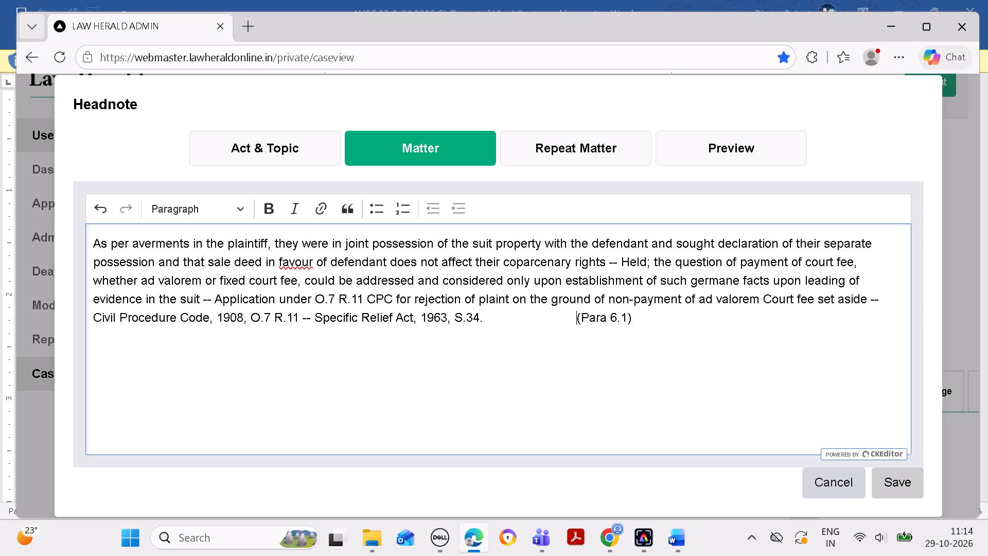
pyautogui.press('BackSpace')
pyautogui.press('BackSpace')
pyautogui.press('BackSpace')
pyautogui.press('BackSpace')
pyautogui.press('BackSpace')
pyautogui.press('BackSpace')
pyautogui.press('BackSpace')
pyautogui.press('BackSpace')
pyautogui.press('BackSpace')
pyautogui.press('BackSpace')
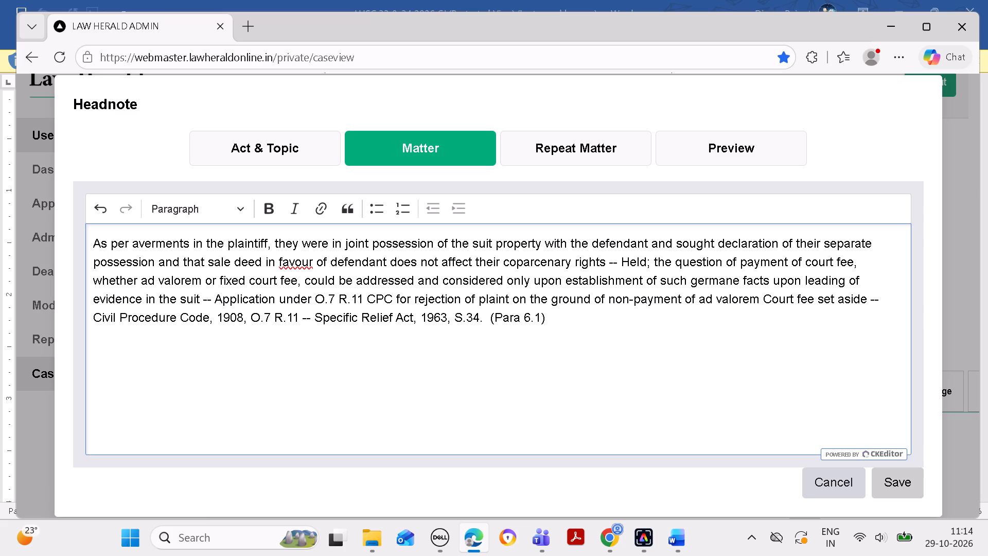
pyautogui.press('BackSpace')
pyautogui.press('space')
# Merge the headnote's act, section and topics into one line, adding "--" separators before "Ad valorem Court Fee" and "Rejection of Plaint".
pyautogui.click(321, 143)
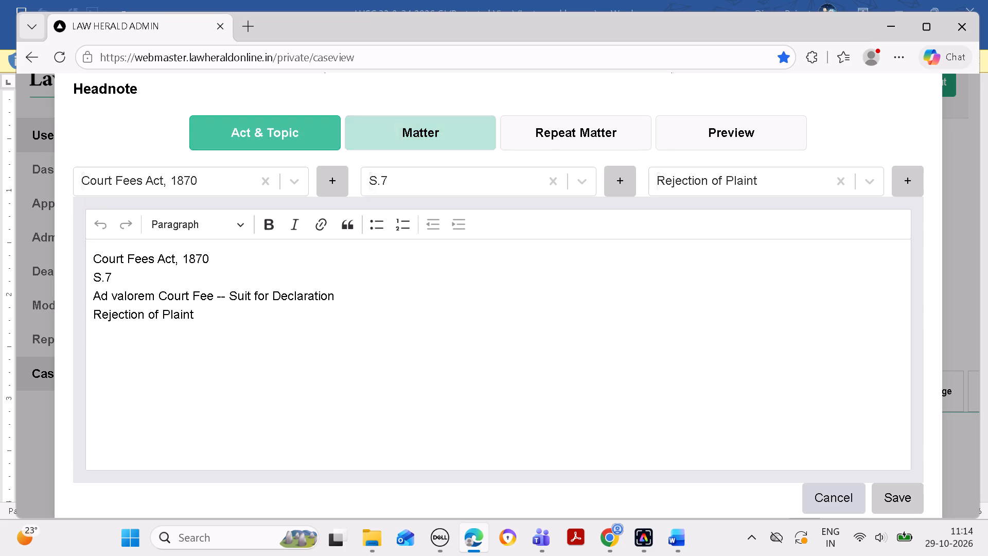
pyautogui.click(90, 277)
pyautogui.press('BackSpace')
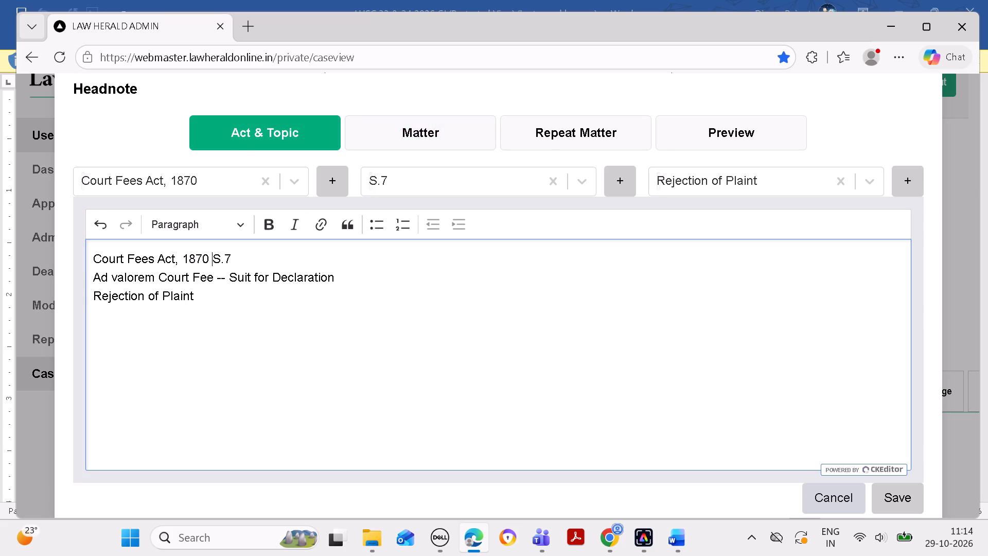
pyautogui.click(94, 280)
pyautogui.press('BackSpace')
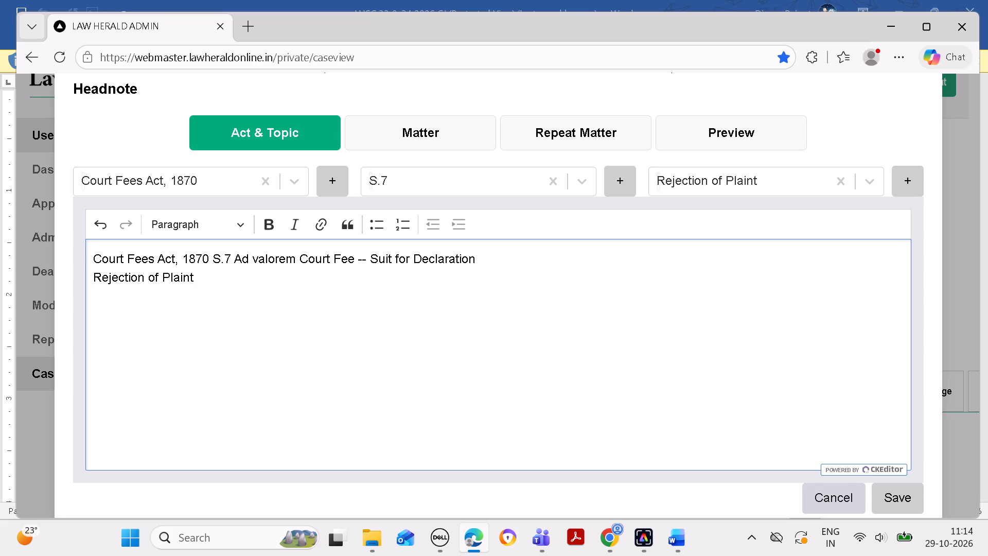
pyautogui.write('--')
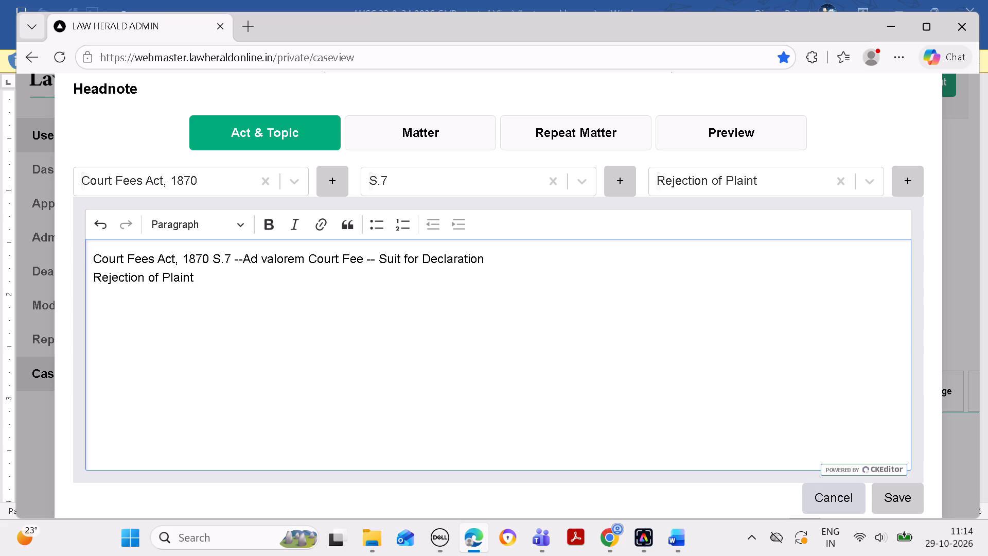
pyautogui.press('space')
pyautogui.press('BackSpace')
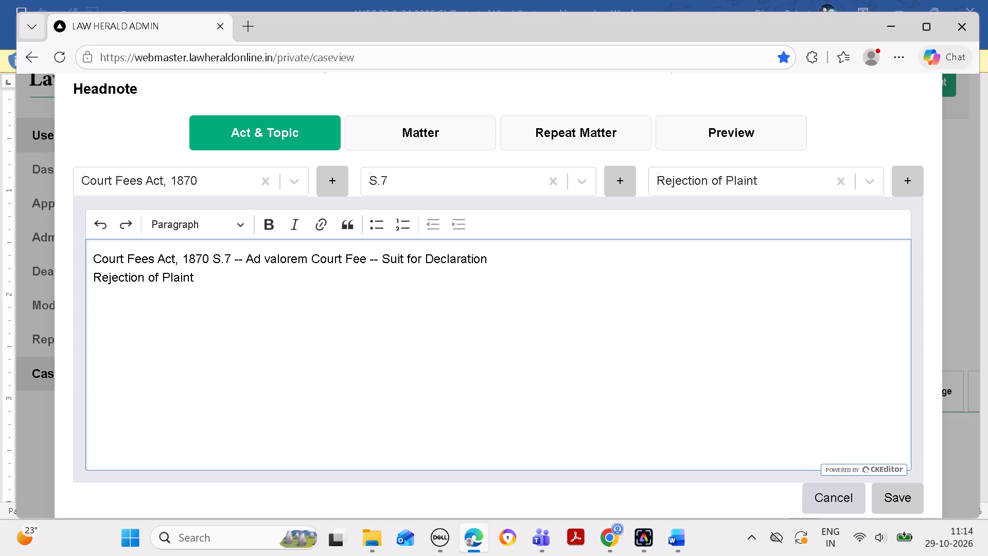
pyautogui.click(90, 296)
pyautogui.press('BackSpace')
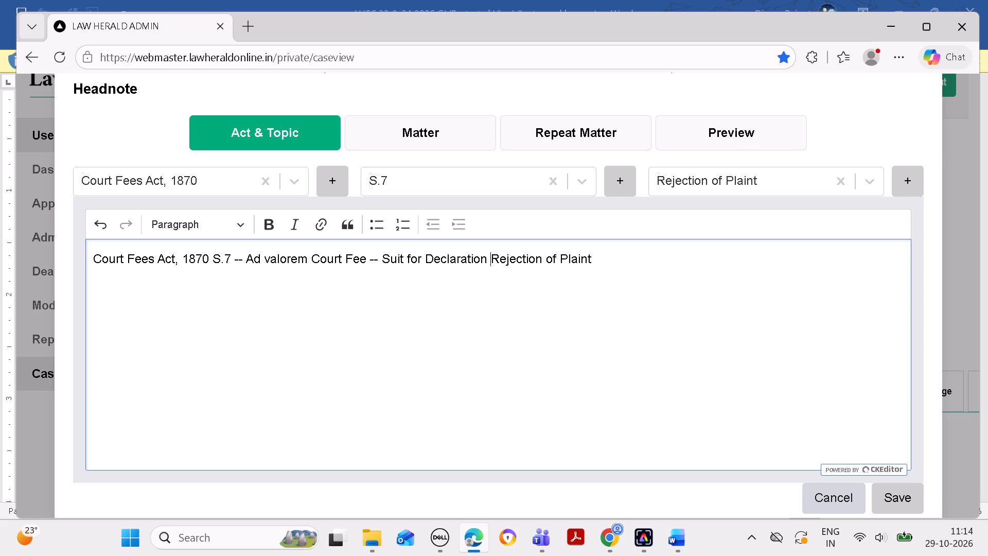
pyautogui.write('--')
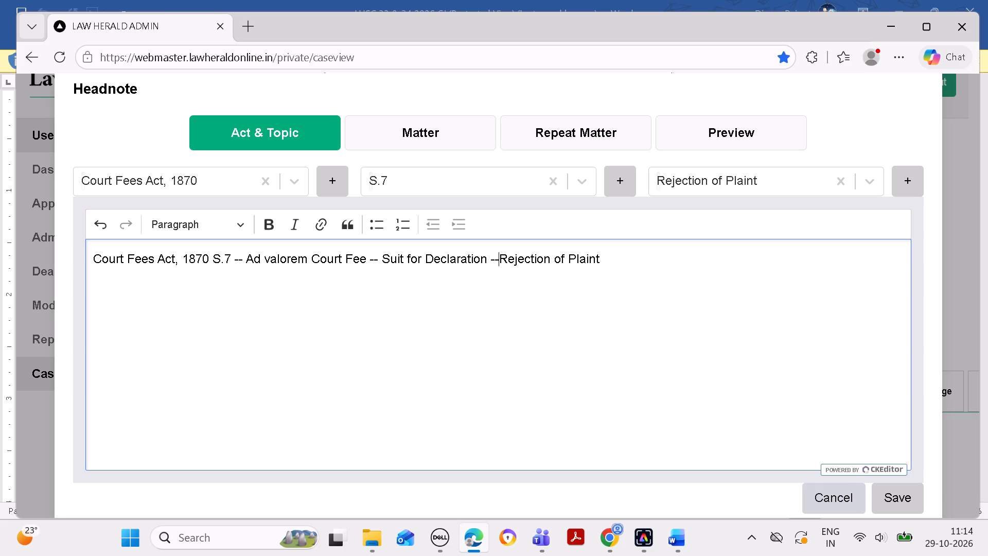
pyautogui.press('space')
pyautogui.press('BackSpace')
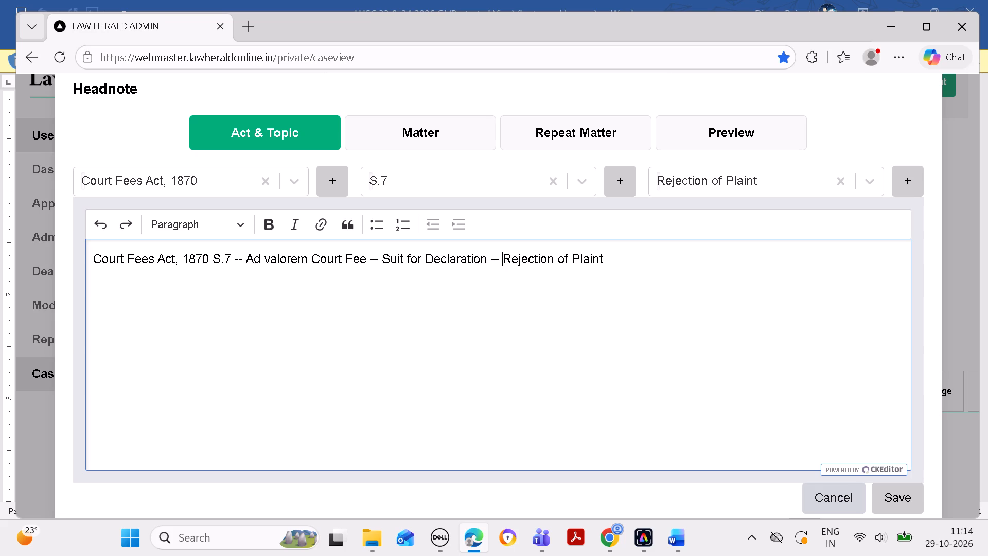
pyautogui.click(640, 262)
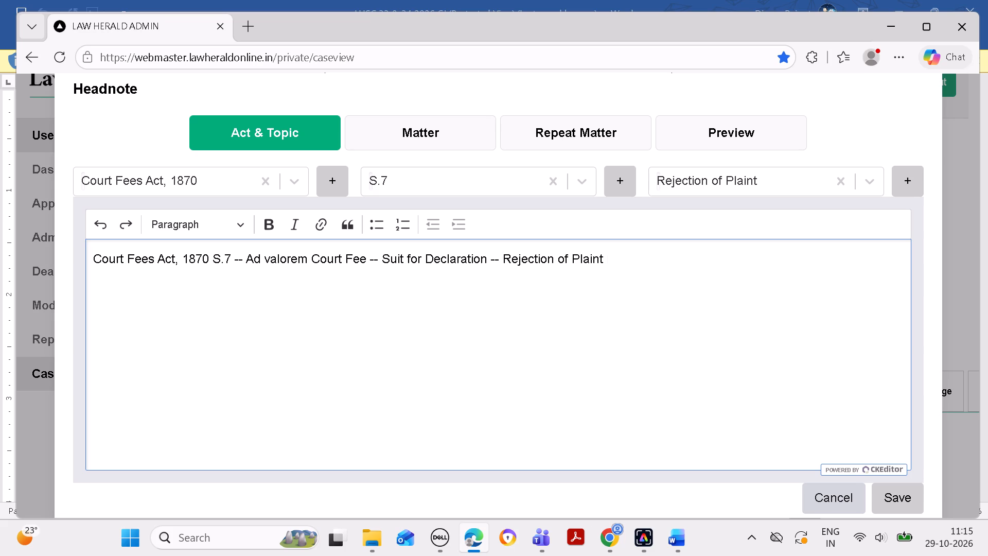
# Copy the Word passage from "Held;" through point (v), ending "Court fee set aside", into the headnote's repeat matter.
pyautogui.click(441, 132)
pyautogui.click(566, 134)
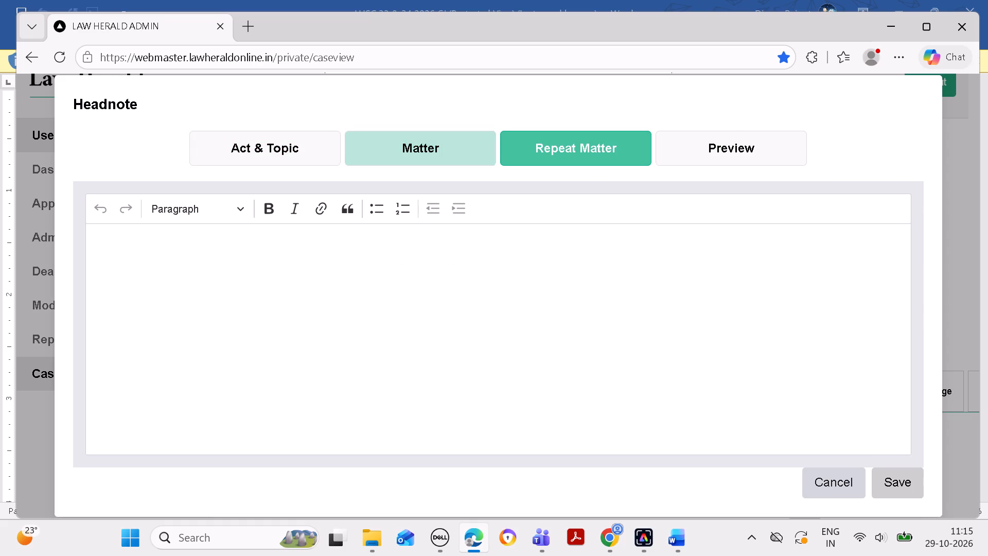
pyautogui.click(678, 534)
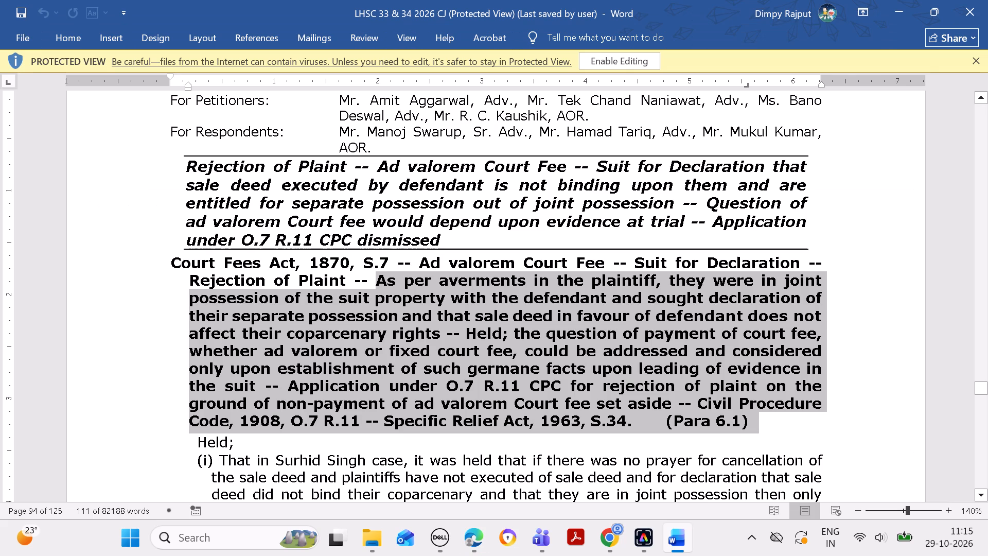
pyautogui.moveTo(199, 441); pyautogui.dragTo(429, 460)
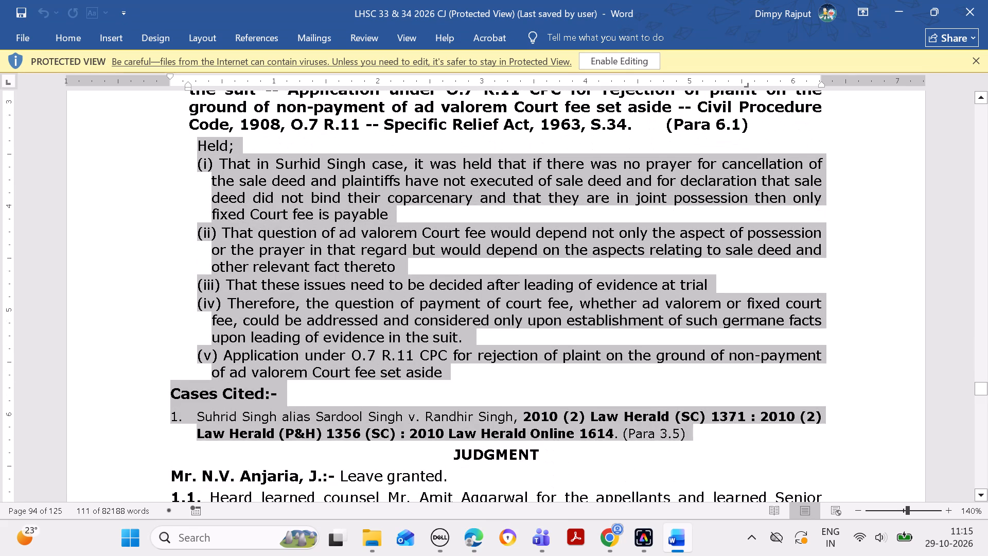
pyautogui.moveTo(429, 460); pyautogui.dragTo(462, 379)
pyautogui.hotkey('ctrl', 'c')
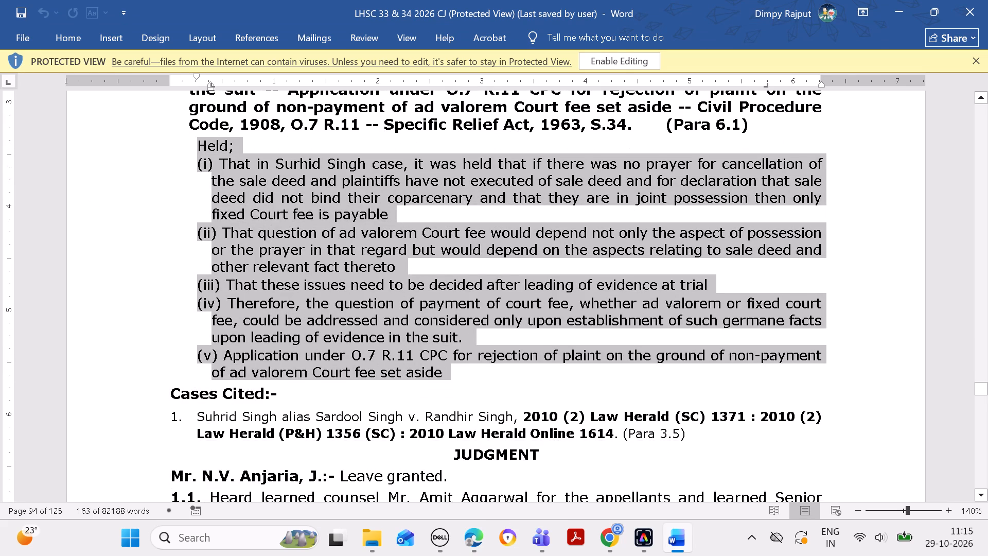
pyautogui.click(473, 539)
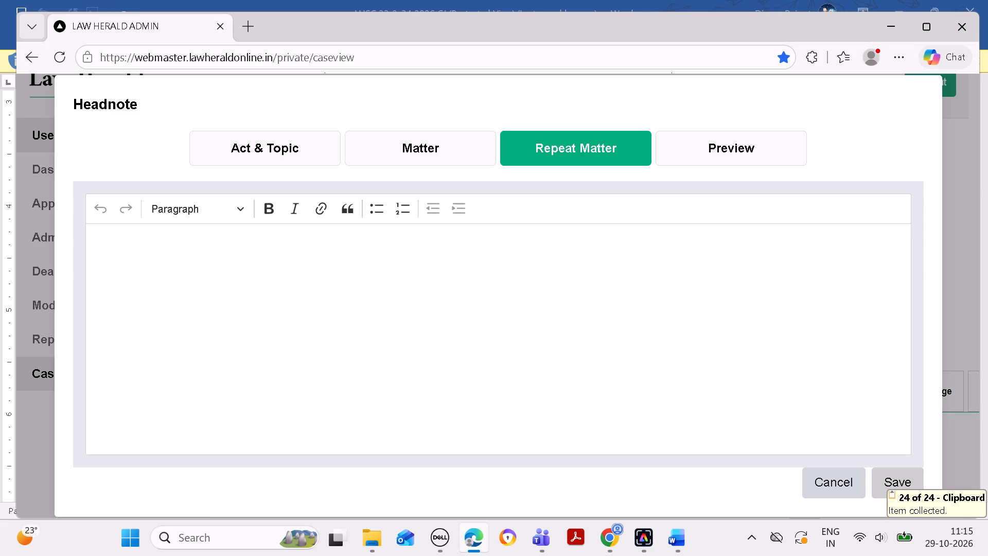
pyautogui.click(449, 334)
pyautogui.hotkey('ctrl', 'v')
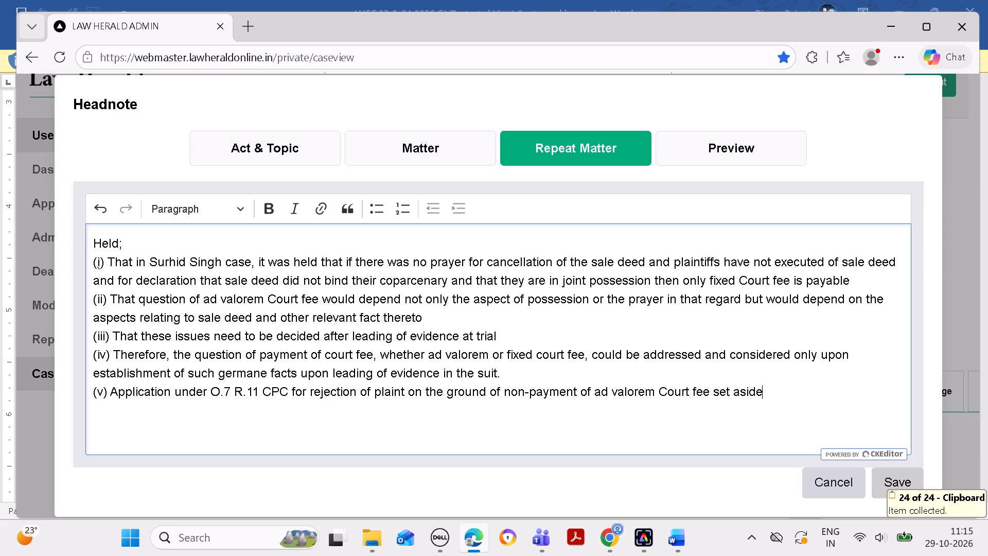
# Recheck the headnote's matter and repeat matter, then save the headnote.
pyautogui.click(433, 146)
pyautogui.click(267, 128)
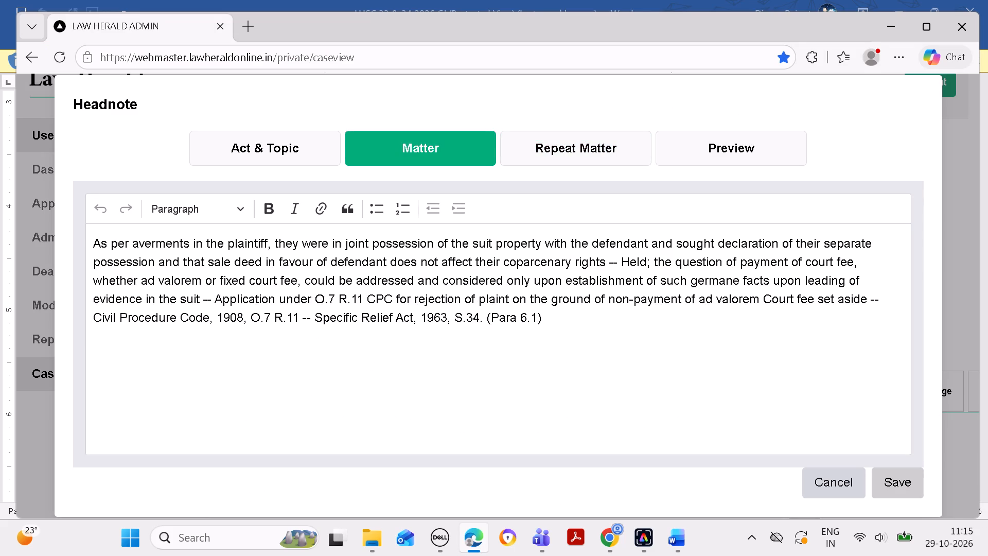
pyautogui.click(273, 146)
pyautogui.click(456, 134)
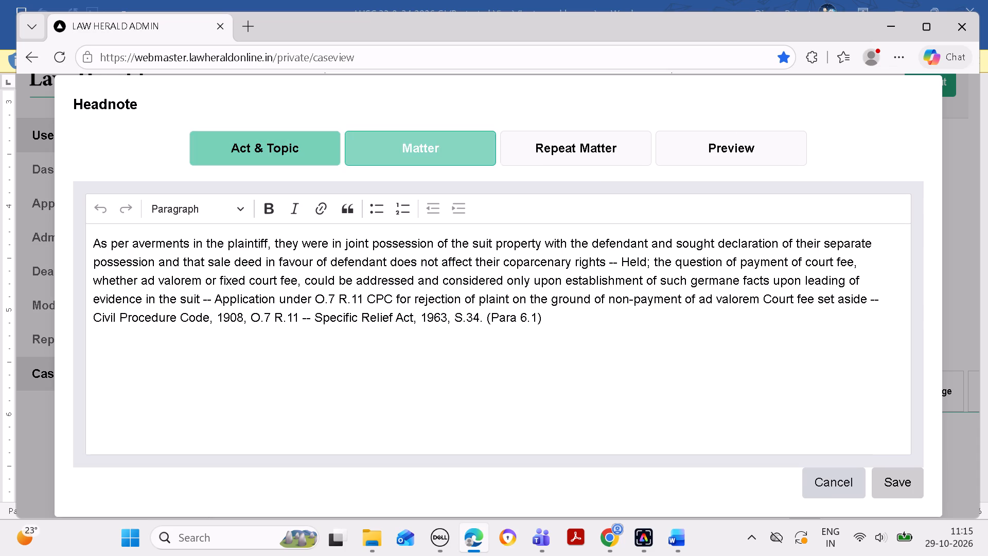
pyautogui.click(583, 159)
pyautogui.scroll(-1, 682, 303)
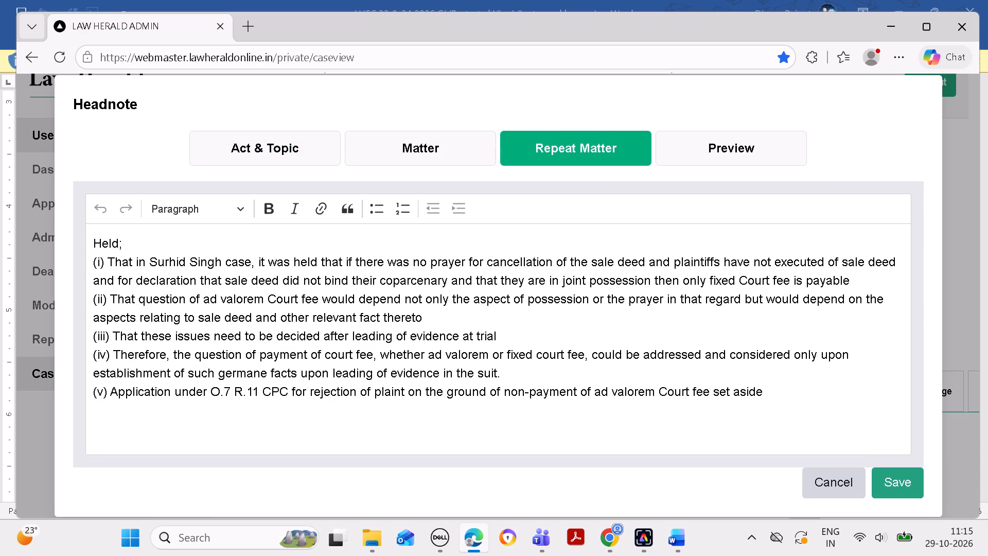
pyautogui.click(903, 493)
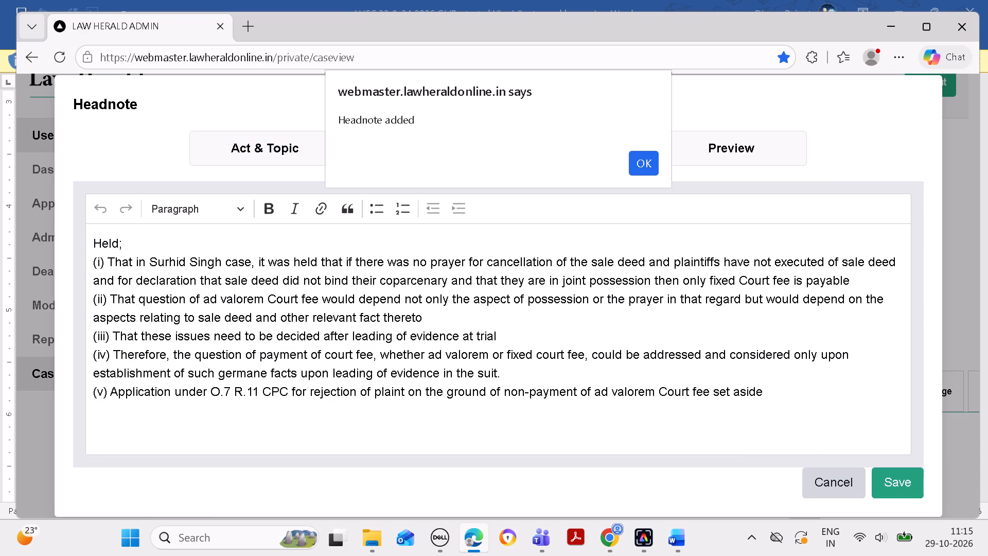
pyautogui.click(651, 166)
# Start attaching a cited case and enter the petitioner's name copied from the Cases Cited entry in Word as the petitioner search.
pyautogui.scroll(-5, 656, 285)
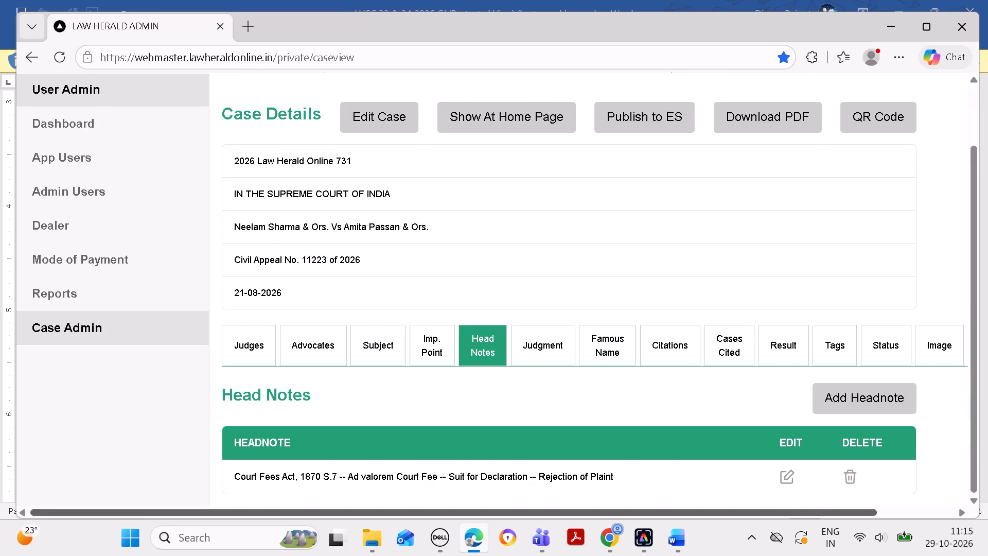
pyautogui.click(669, 543)
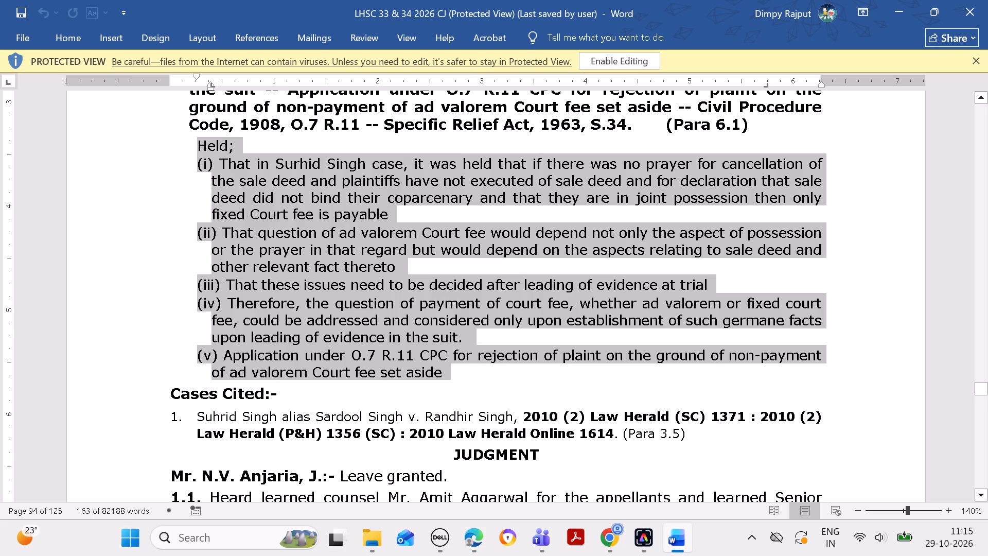
pyautogui.moveTo(202, 413); pyautogui.dragTo(376, 413)
pyautogui.hotkey('ctrl', 'c')
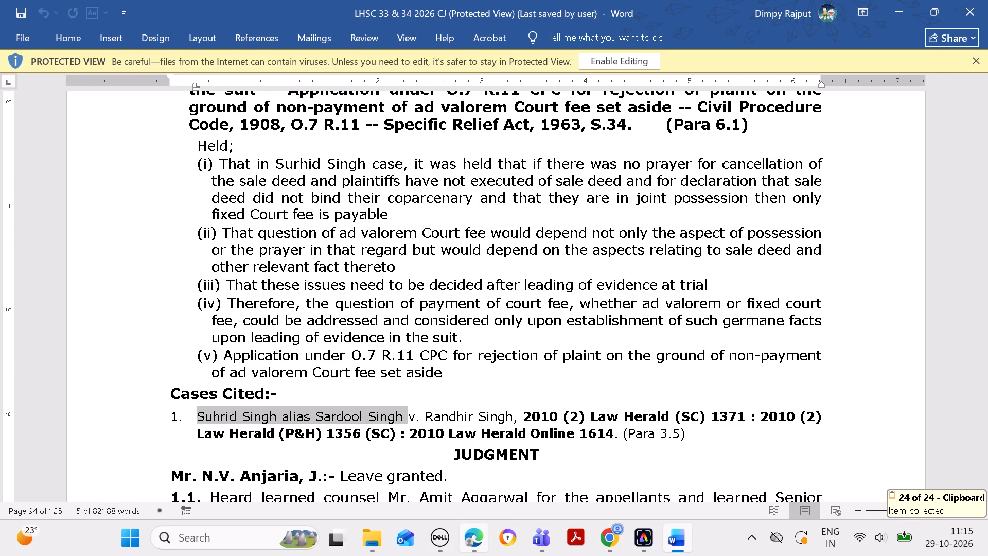
pyautogui.click(477, 548)
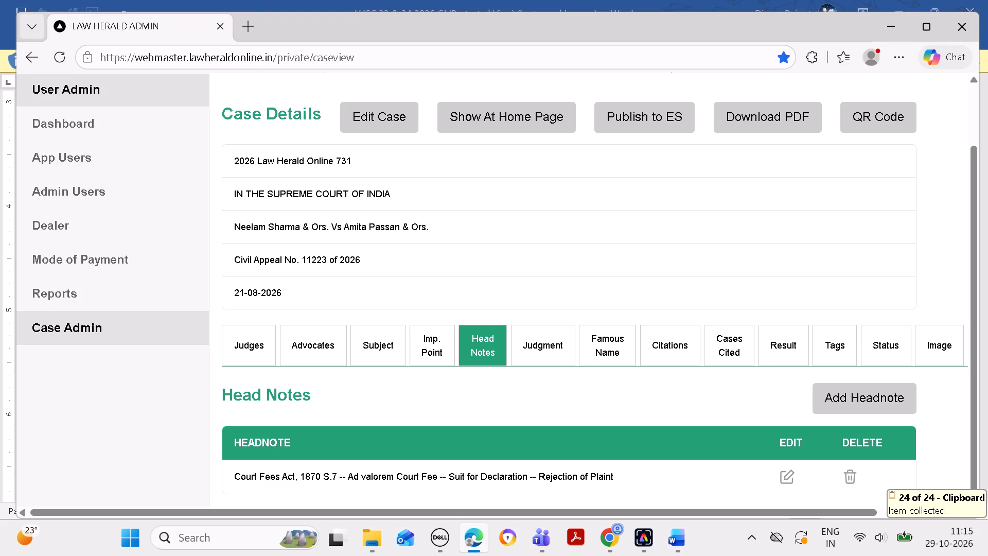
pyautogui.click(682, 343)
pyautogui.scroll(-4, 682, 343)
pyautogui.click(721, 358)
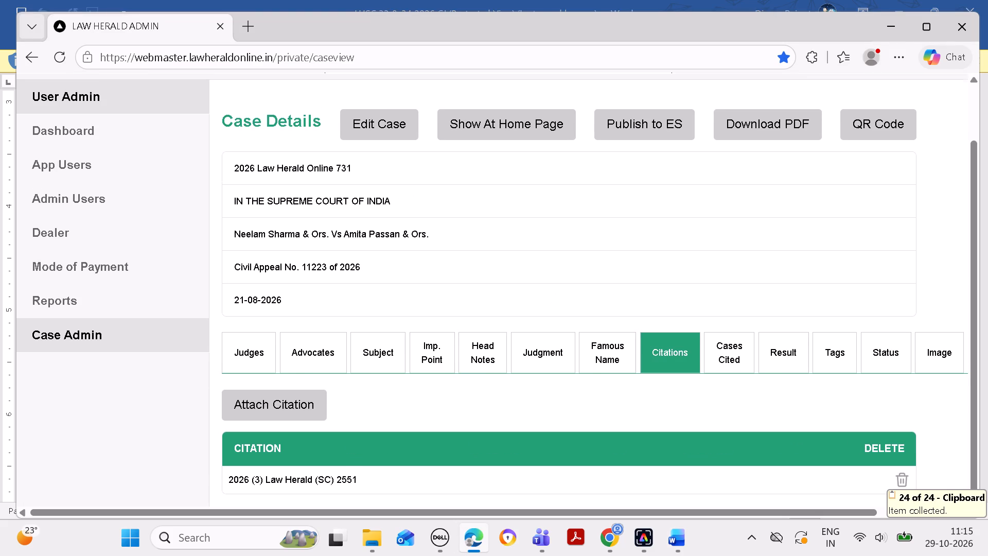
pyautogui.scroll(-4, 720, 357)
pyautogui.click(295, 433)
pyautogui.click(444, 156)
pyautogui.hotkey('ctrl', 'v')
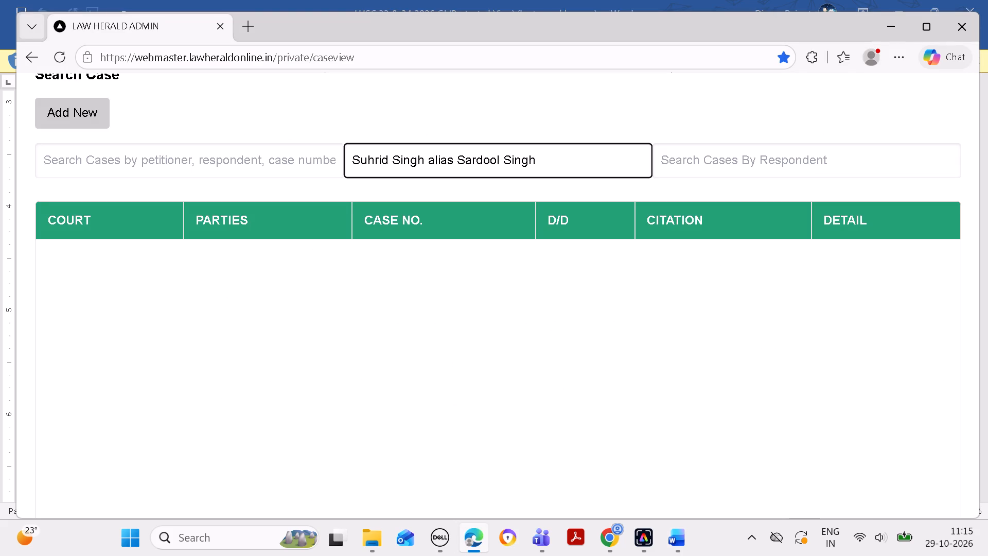
pyautogui.press('BackSpace')
# Copy the respondent's name from the Cases Cited entry in Word into the respondent search.
pyautogui.click(681, 536)
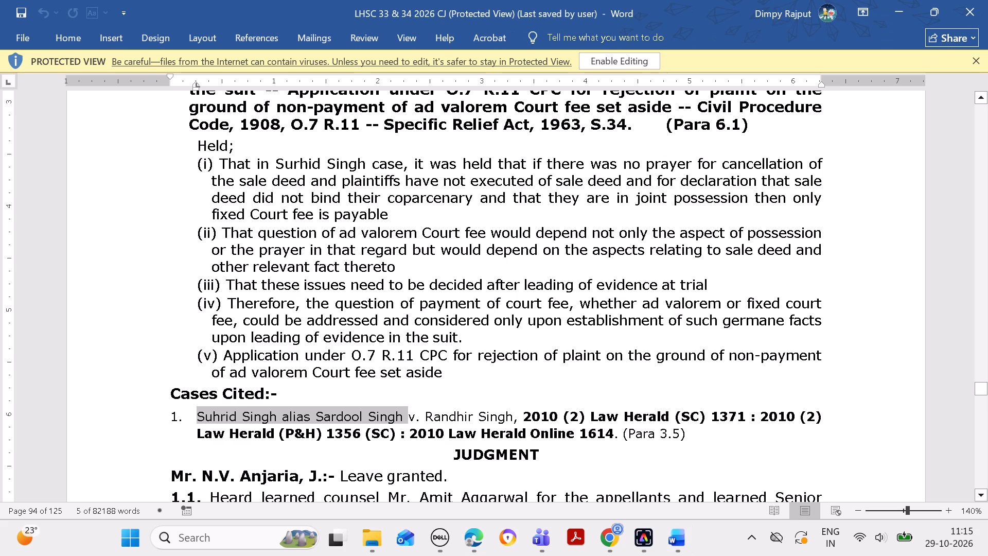
pyautogui.moveTo(424, 413); pyautogui.dragTo(499, 412)
pyautogui.hotkey('ctrl', 'c')
pyautogui.click(467, 544)
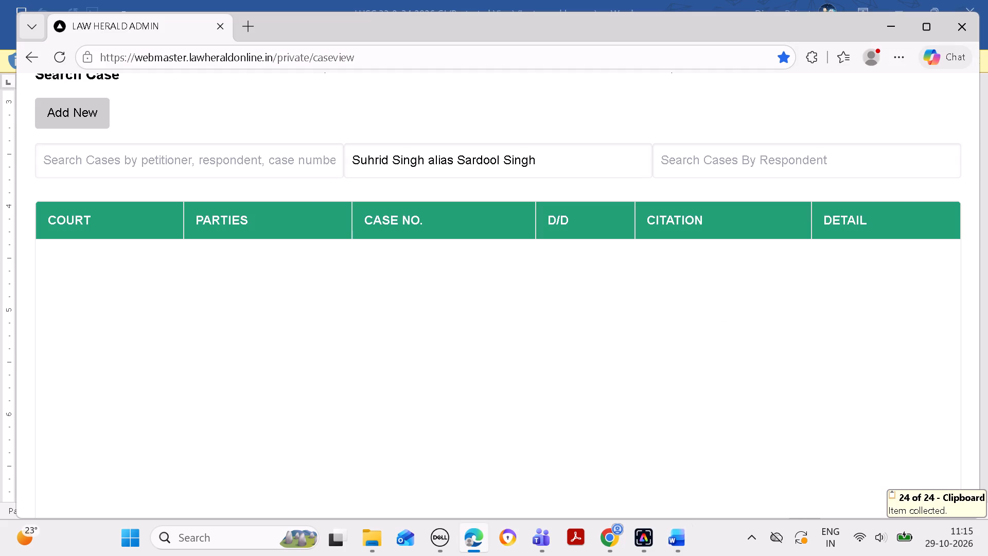
pyautogui.click(710, 155)
pyautogui.hotkey('ctrl', 'v')
# Remove the alias from the petitioner search and attach the cited case Civil Appeal No. 2811-2813 of 2010, 2010 LawHeraldOnline 1614 (SC).
pyautogui.click(562, 163)
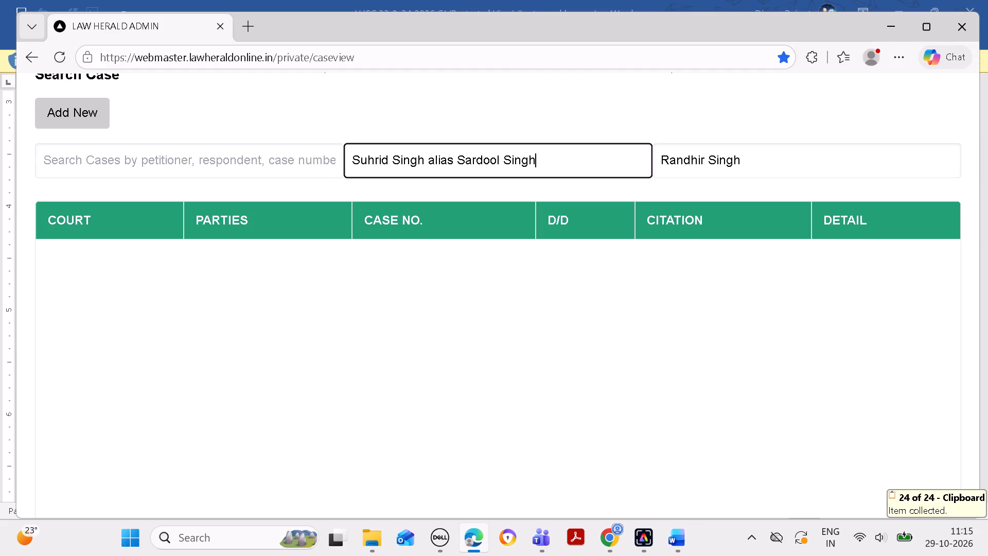
pyautogui.press('BackSpace')
pyautogui.press('BackSpace')
pyautogui.press('BackSpace')
pyautogui.press('BackSpace')
pyautogui.press('BackSpace')
pyautogui.press('BackSpace')
pyautogui.press('BackSpace')
pyautogui.press('BackSpace')
pyautogui.press('BackSpace')
pyautogui.press('BackSpace')
pyautogui.press('BackSpace')
pyautogui.press('BackSpace')
pyautogui.press('BackSpace')
pyautogui.press('BackSpace')
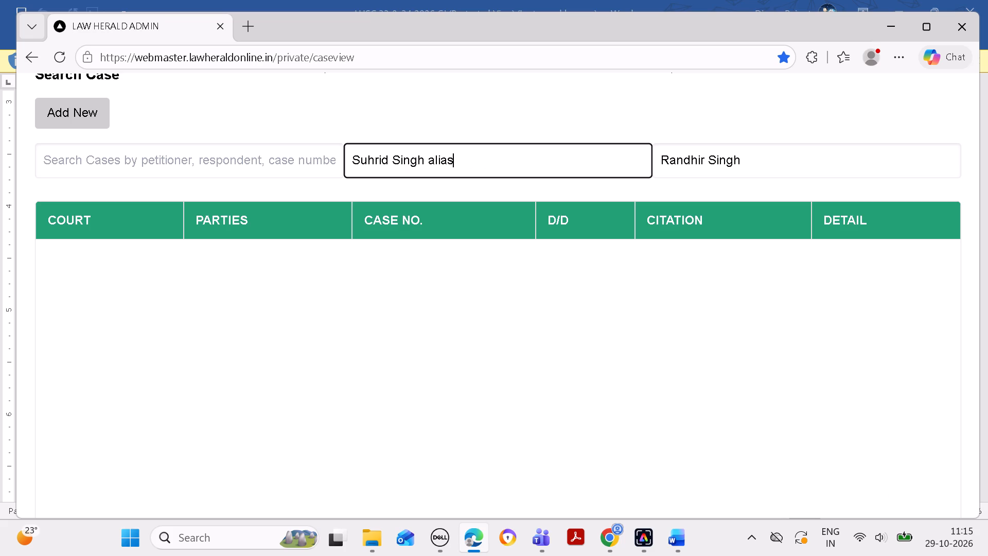
pyautogui.press('BackSpace')
pyautogui.press('BackSpace')
pyautogui.press('BackSpace')
pyautogui.press('BackSpace')
pyautogui.press('BackSpace')
pyautogui.press('BackSpace')
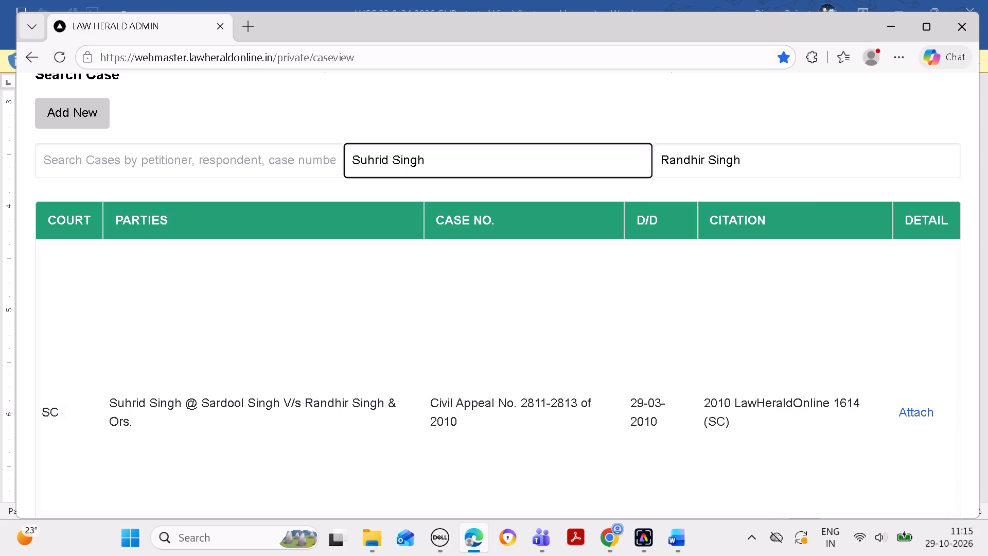
pyautogui.click(903, 410)
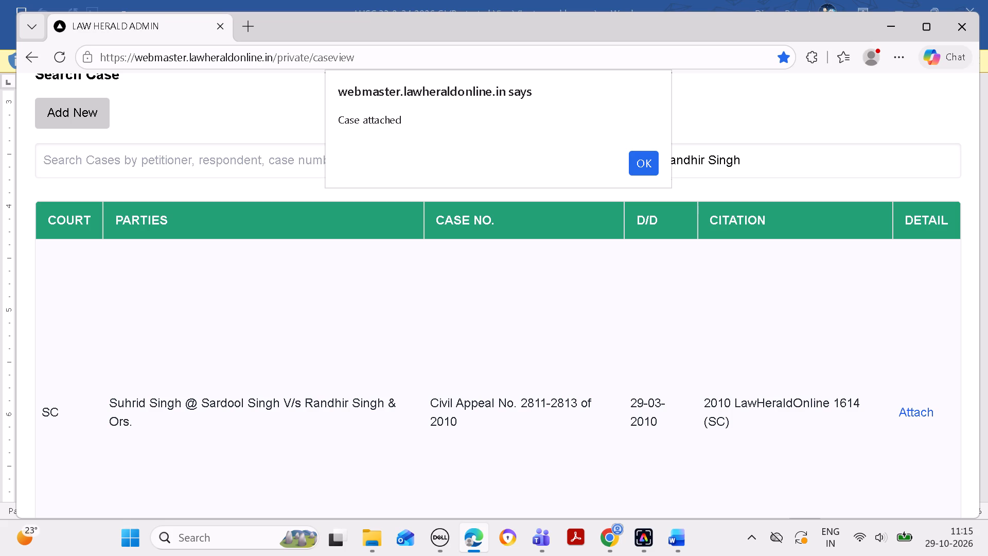
pyautogui.click(647, 155)
pyautogui.scroll(-5, 677, 322)
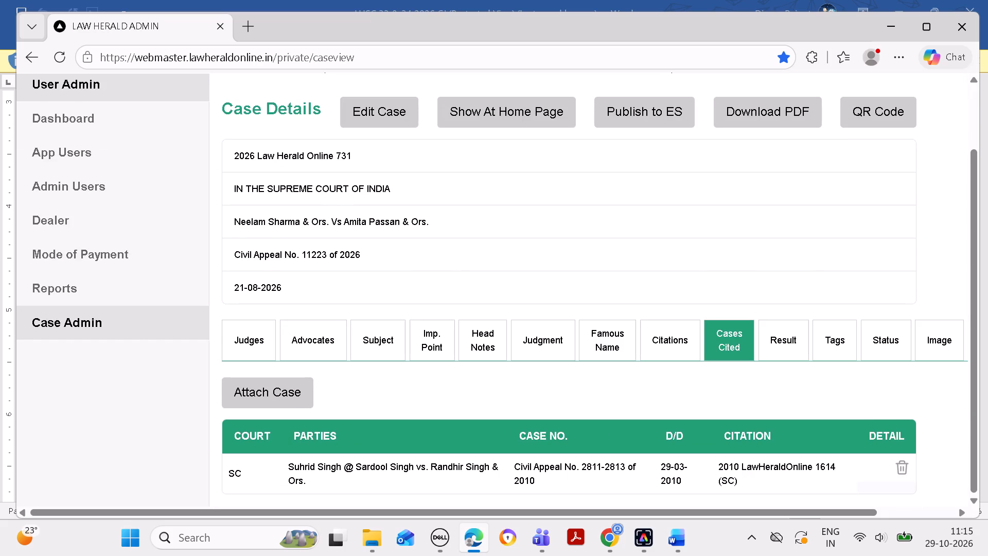
# Copy the full judgment of Civil Appeal No. 11223 of 2026, from the JUDGMENT heading through the closing dashed line, from Word into the record's Judgment text.
pyautogui.click(676, 534)
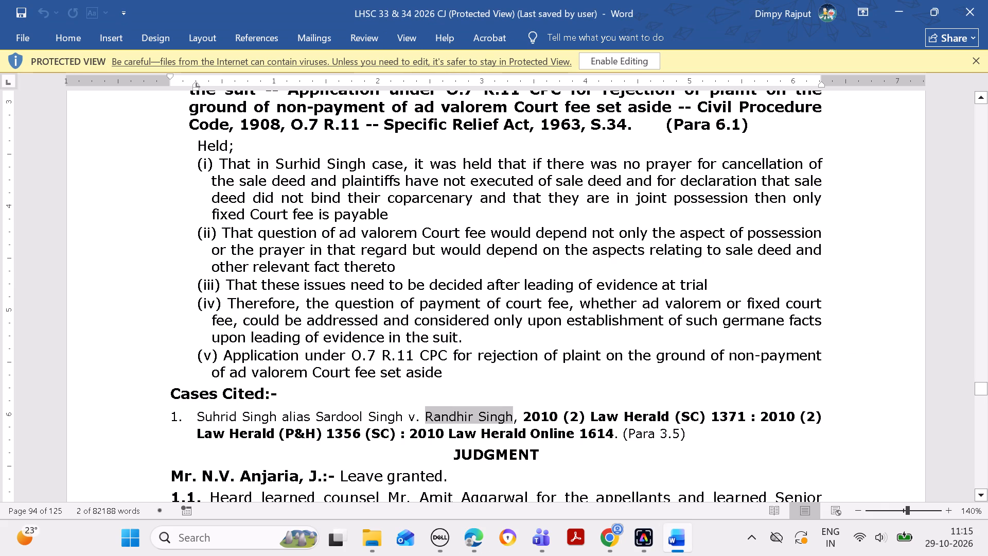
pyautogui.moveTo(453, 453); pyautogui.dragTo(524, 517)
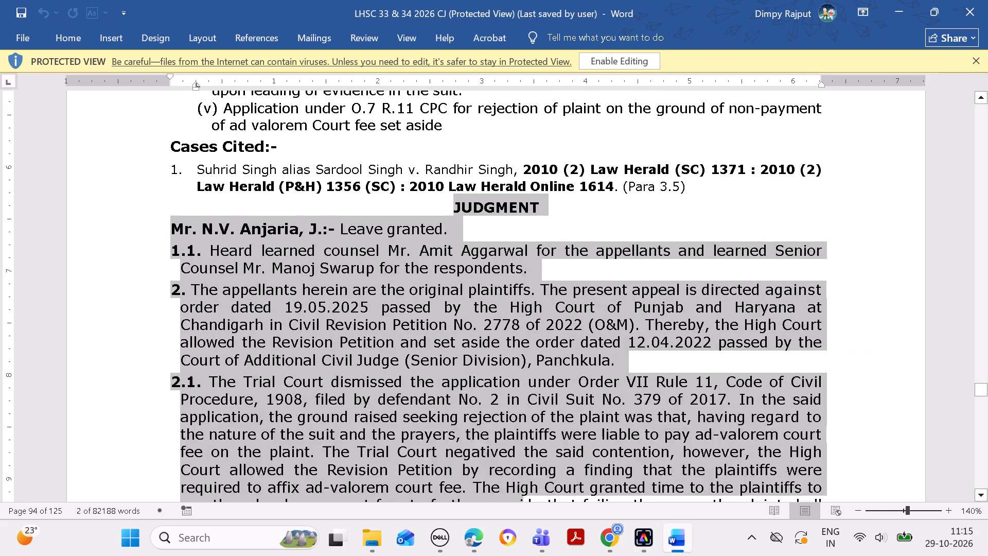
pyautogui.moveTo(524, 517); pyautogui.dragTo(524, 515)
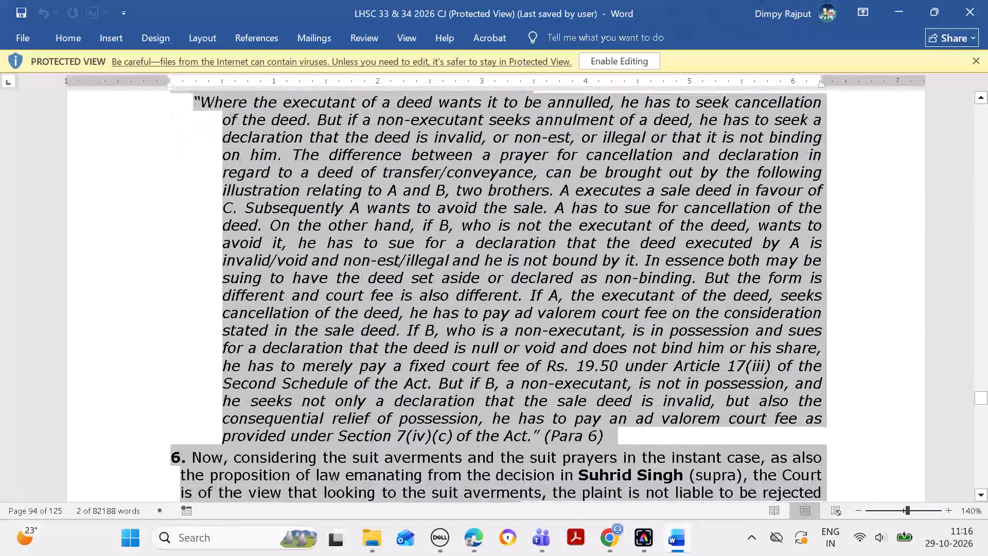
pyautogui.moveTo(524, 515); pyautogui.dragTo(530, 502)
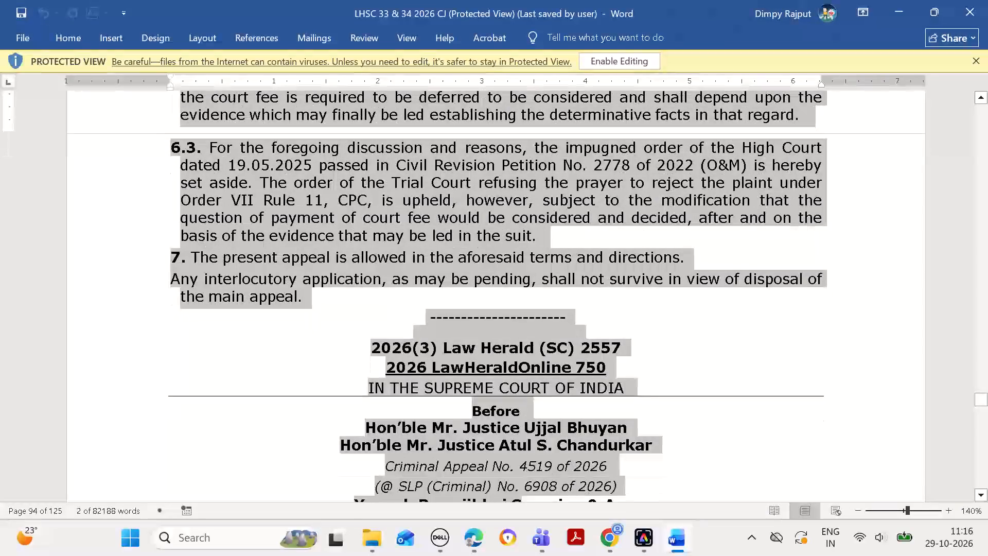
pyautogui.moveTo(530, 502); pyautogui.dragTo(564, 332)
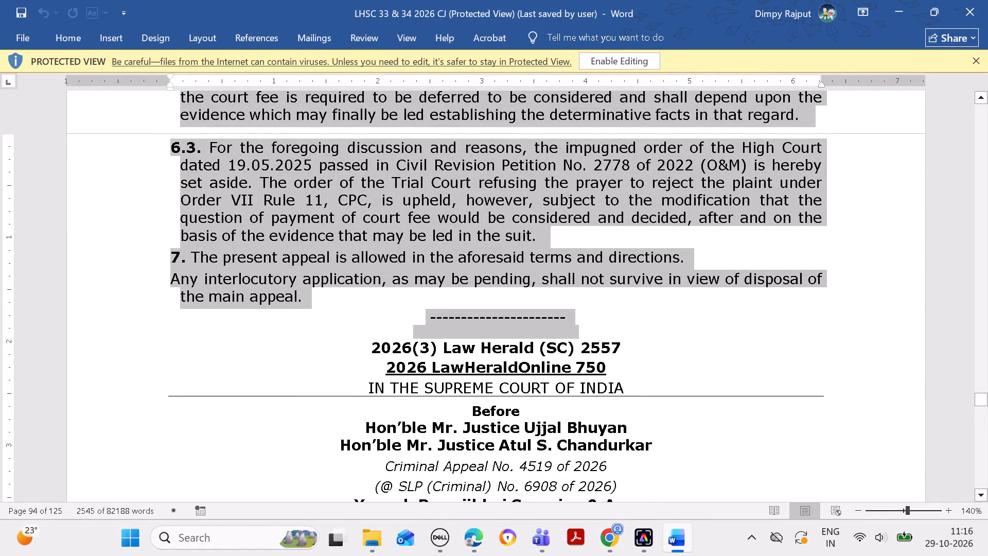
pyautogui.hotkey('ctrl', 'c')
pyautogui.click(481, 541)
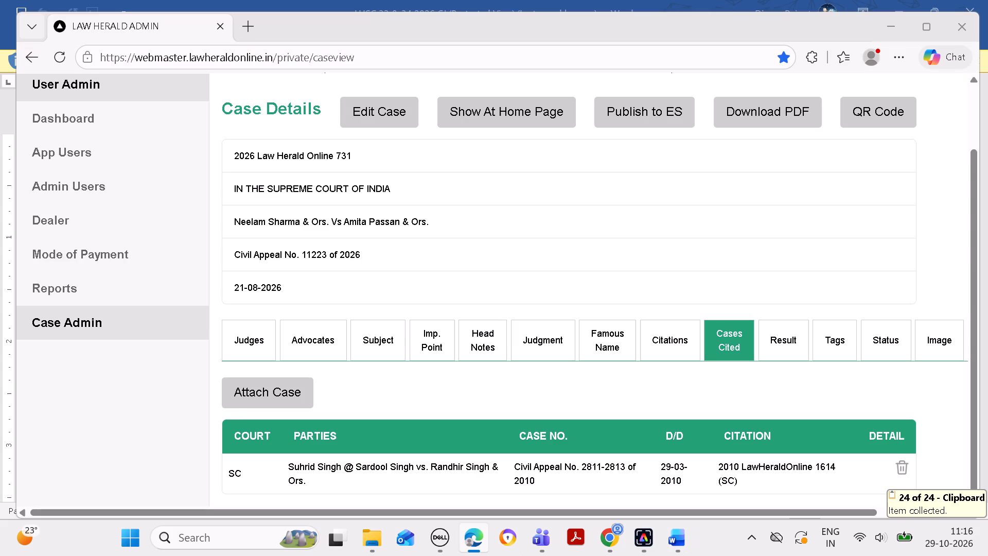
pyautogui.click(540, 349)
pyautogui.scroll(-3, 536, 368)
pyautogui.click(508, 349)
pyautogui.hotkey('ctrl', 'v')
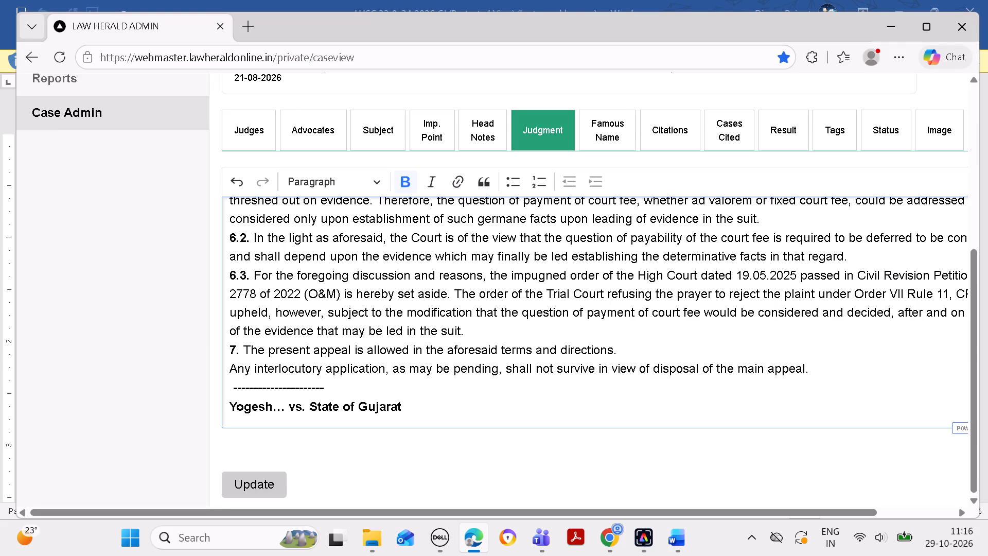
# Delete the stray next-case title below the judgment text and extend the closing dashed line by three dashes.
pyautogui.moveTo(426, 397); pyautogui.dragTo(256, 414)
pyautogui.click(431, 407)
pyautogui.press('BackSpace')
pyautogui.press('BackSpace')
pyautogui.press('BackSpace')
pyautogui.press('BackSpace')
pyautogui.press('BackSpace')
pyautogui.press('BackSpace')
pyautogui.press('BackSpace')
pyautogui.press('BackSpace')
pyautogui.press('BackSpace')
pyautogui.press('BackSpace')
pyautogui.press('BackSpace')
pyautogui.press('BackSpace')
pyautogui.press('BackSpace')
pyautogui.press('BackSpace')
pyautogui.press('BackSpace')
pyautogui.press('BackSpace')
pyautogui.press('BackSpace')
pyautogui.press('BackSpace')
pyautogui.press('BackSpace')
pyautogui.press('BackSpace')
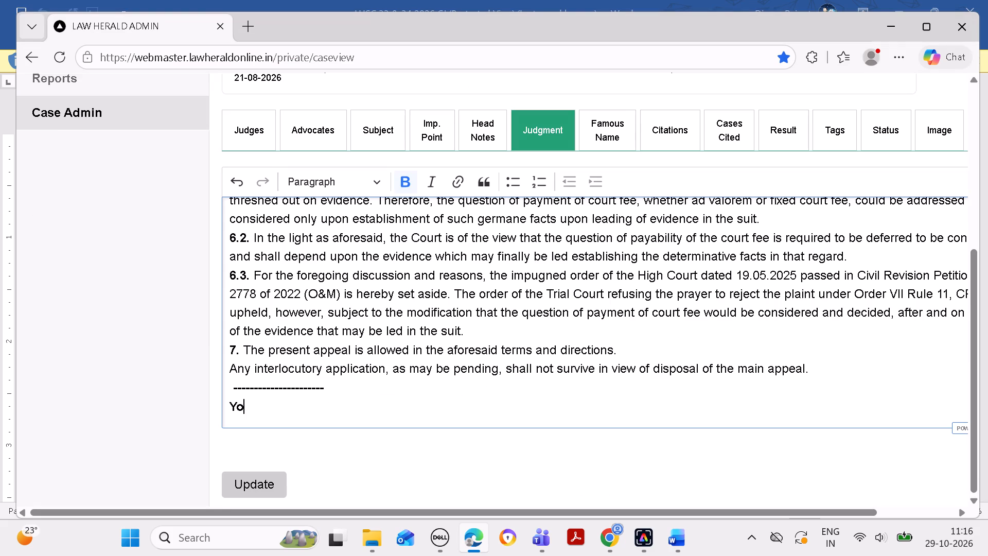
pyautogui.press('BackSpace')
pyautogui.press('BackSpace')
pyautogui.press('BackSpace')
pyautogui.press('-')
pyautogui.press('-')
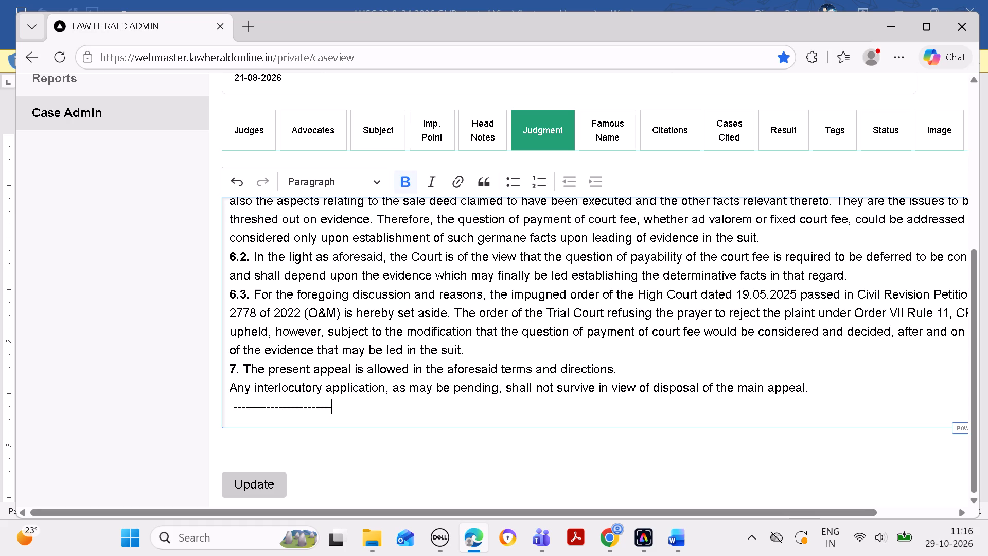
pyautogui.press('-')
pyautogui.moveTo(366, 406); pyautogui.dragTo(219, 417)
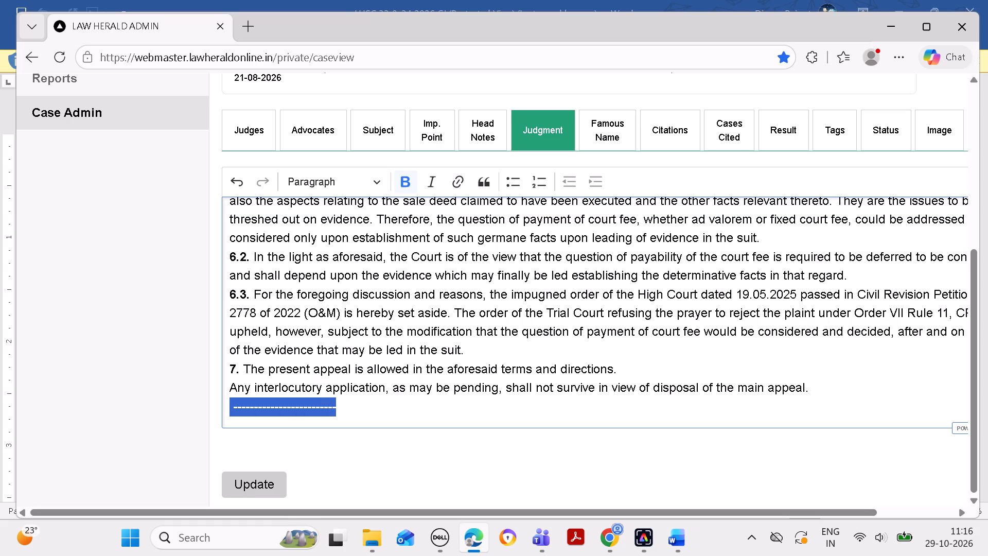
# Remove the bold formatting from the closing dashed line and save the updated judgment text.
pyautogui.hotkey('ctrl', 'b')
pyautogui.click(364, 407)
pyautogui.click(366, 406)
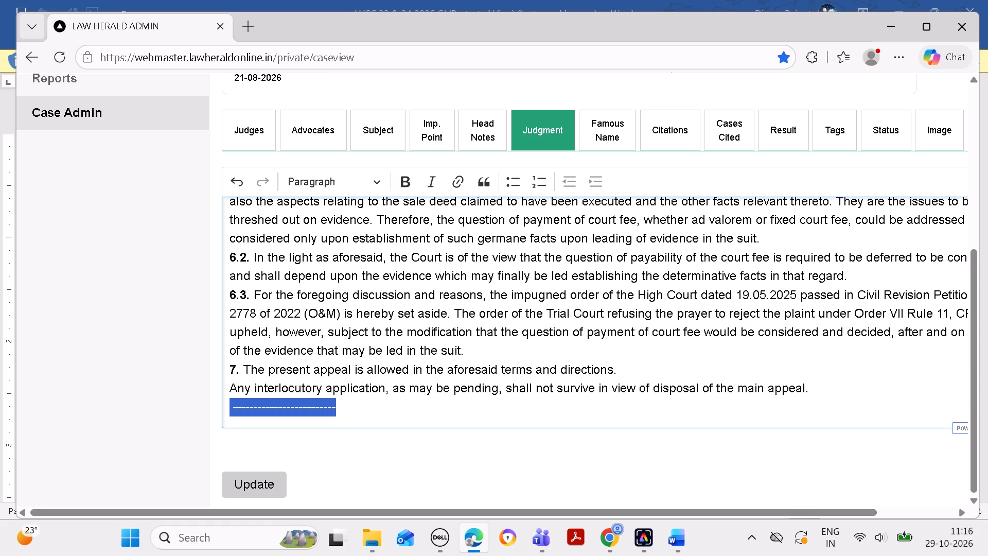
pyautogui.doubleClick(390, 410)
pyautogui.scroll(4, 407, 396)
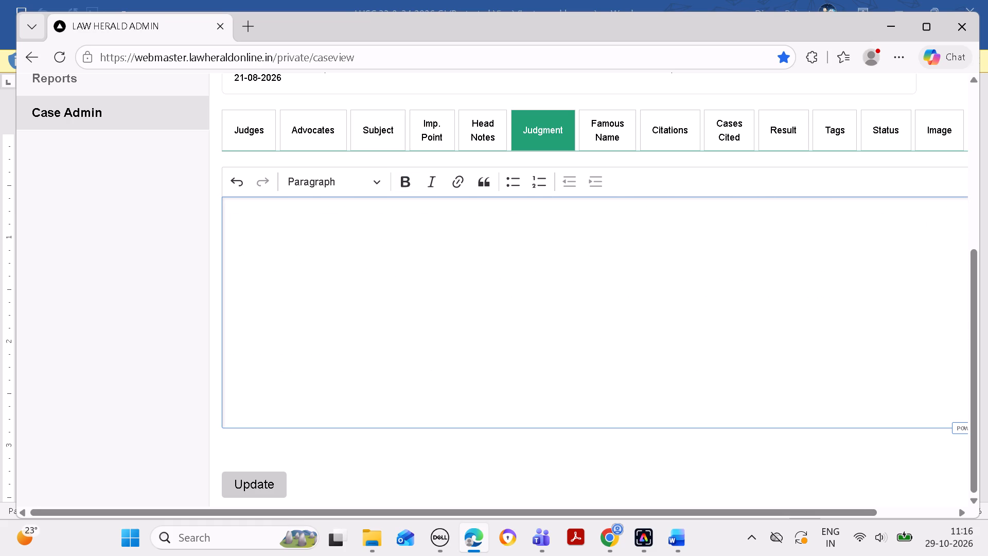
pyautogui.scroll(-12, 408, 391)
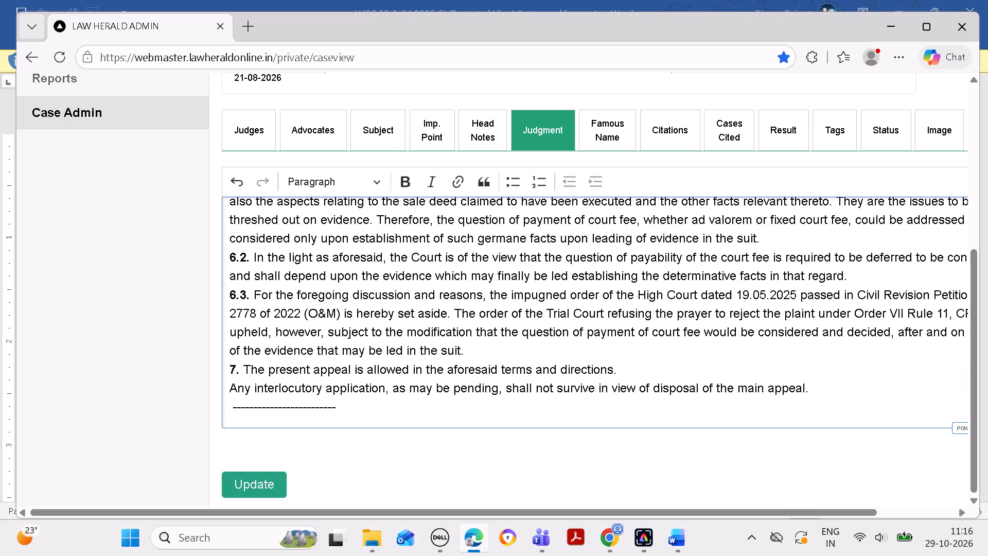
pyautogui.click(260, 482)
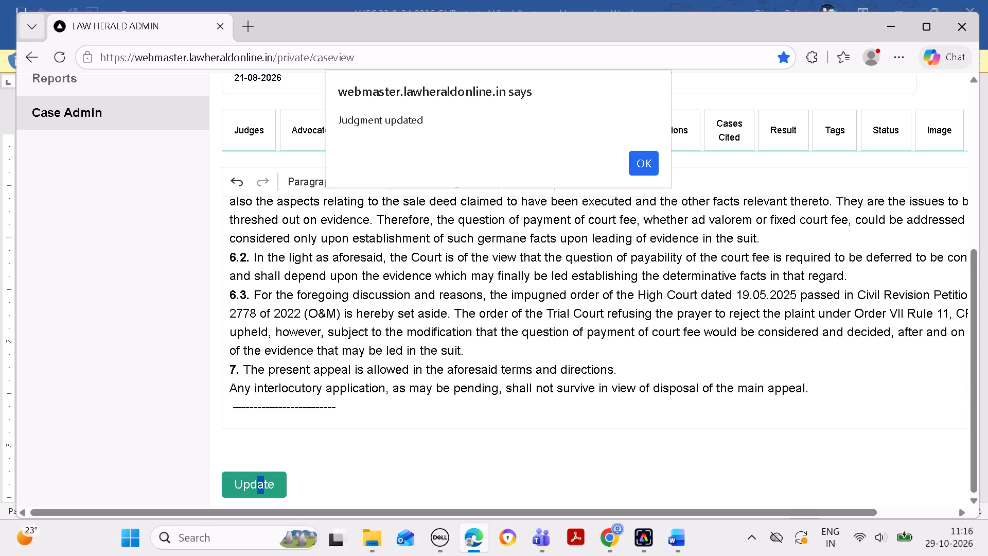
pyautogui.click(643, 165)
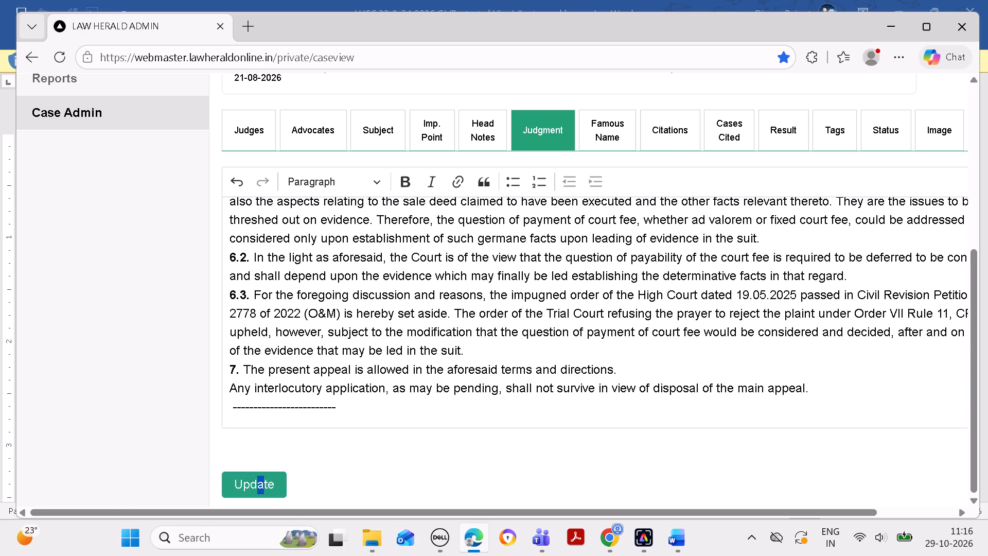
pyautogui.click(282, 482)
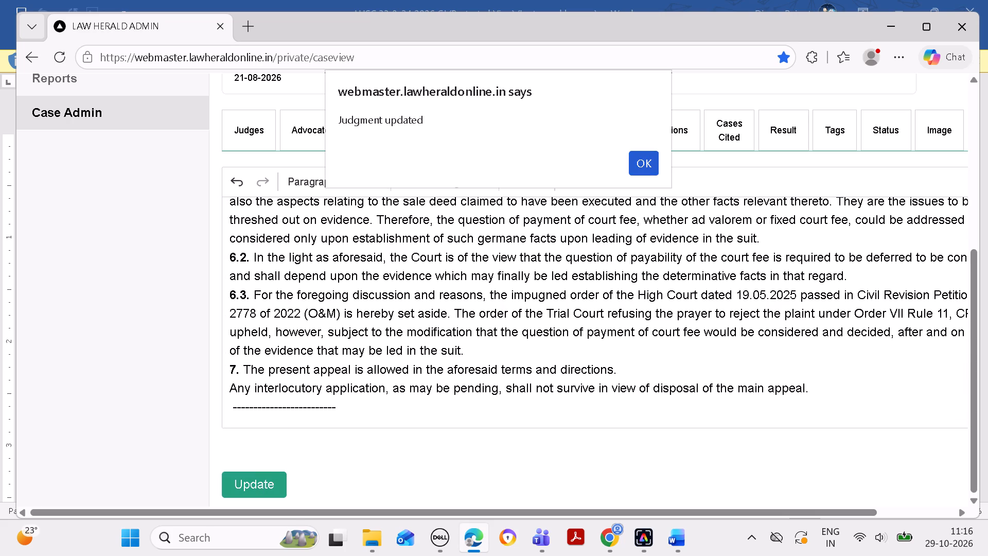
pyautogui.click(642, 164)
# Review the record's attached citation, petitioners' and respondents' advocates, and judges before publishing.
pyautogui.scroll(10, 581, 284)
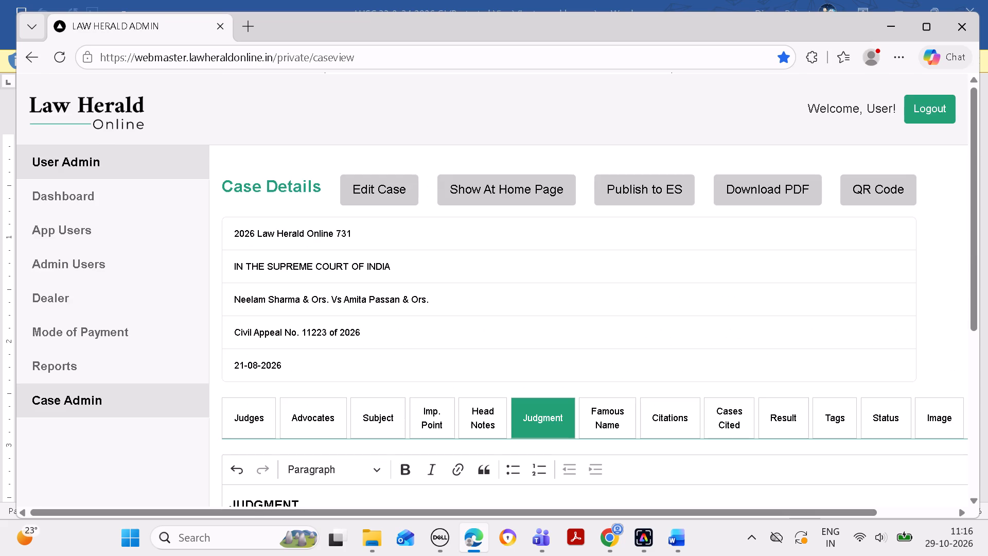
pyautogui.scroll(1, 592, 284)
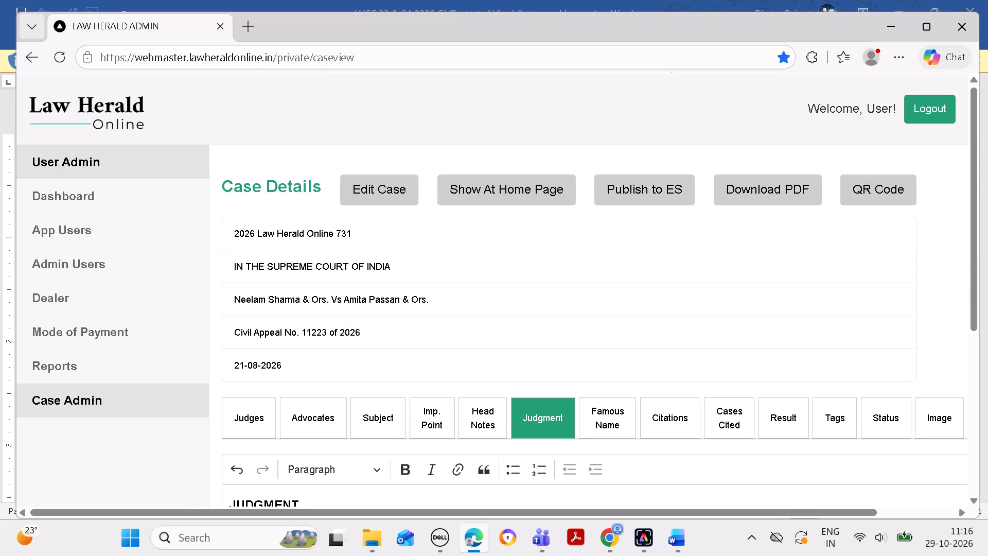
pyautogui.click(662, 413)
pyautogui.scroll(-4, 665, 325)
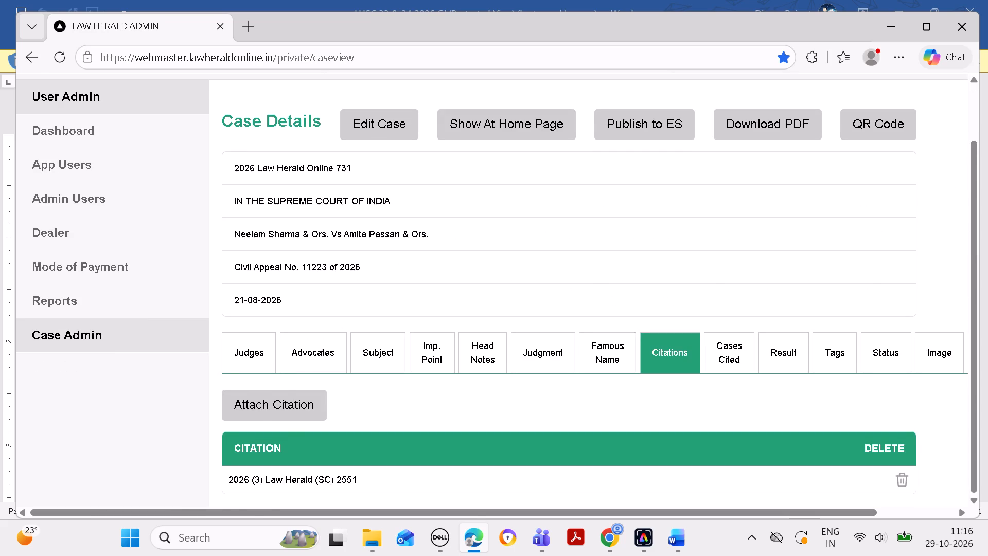
pyautogui.click(396, 352)
pyautogui.click(329, 352)
pyautogui.scroll(-1, 628, 253)
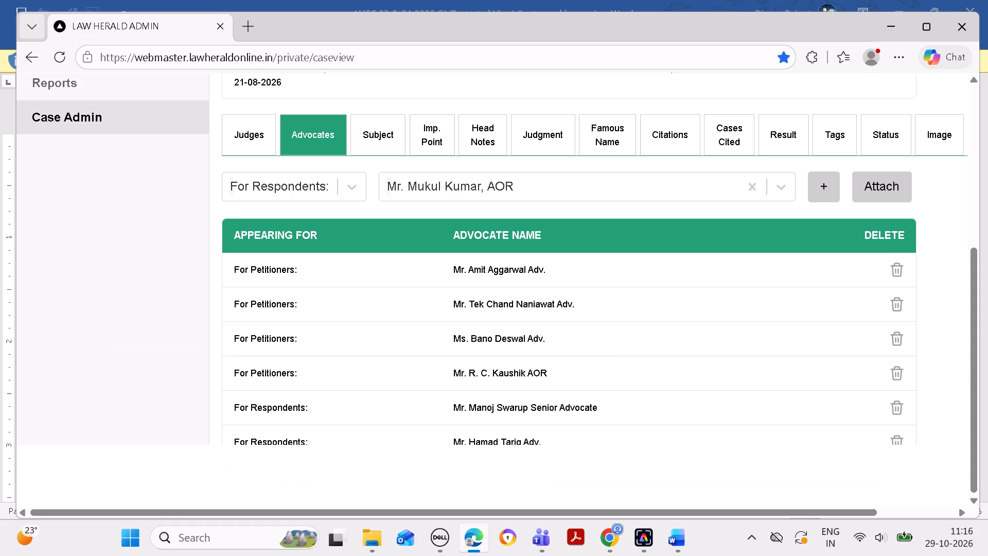
pyautogui.scroll(-3, 629, 253)
pyautogui.scroll(3, 641, 218)
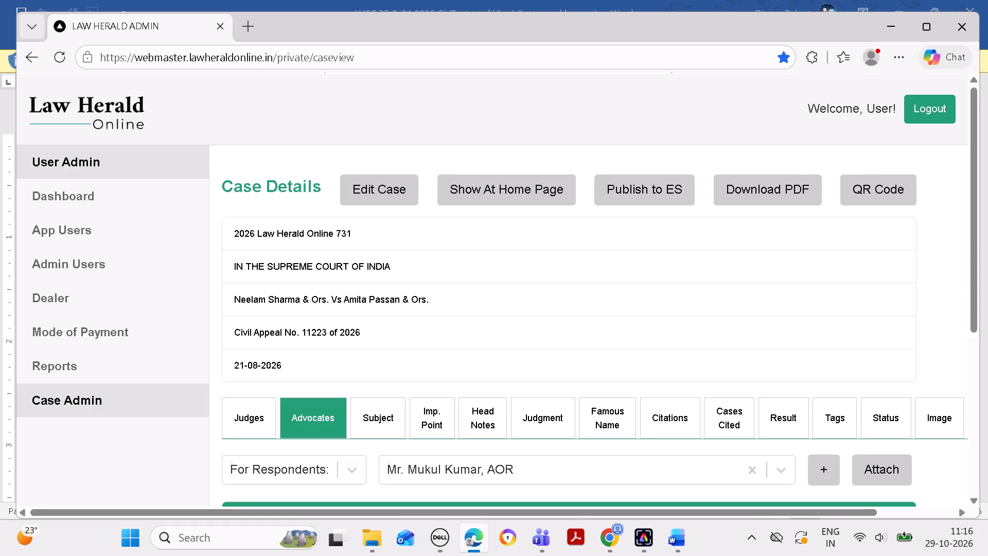
pyautogui.click(662, 407)
pyautogui.scroll(-4, 679, 311)
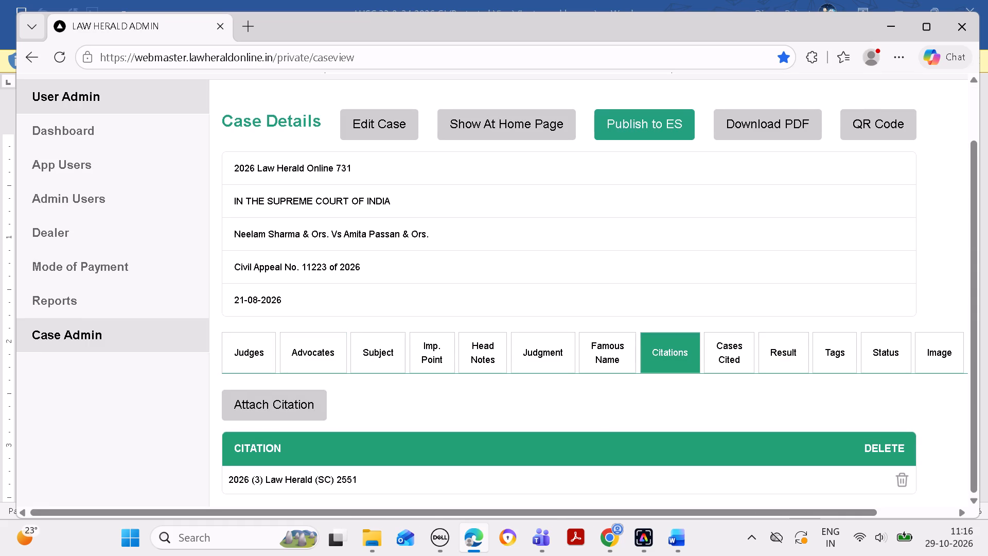
pyautogui.click(268, 346)
pyautogui.scroll(-4, 390, 329)
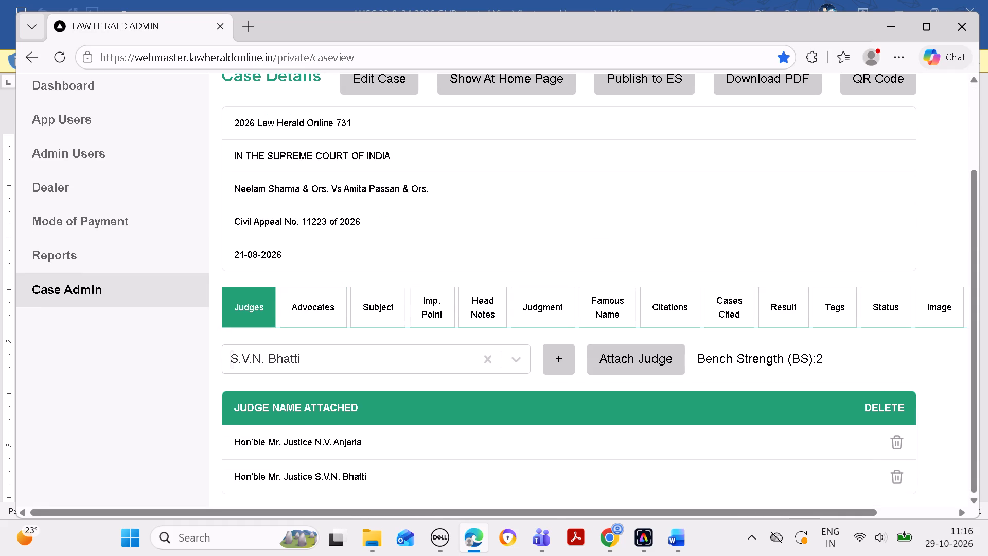
# Publish the 2026 Law Herald Online 731 case to ES.
pyautogui.scroll(3, 647, 247)
pyautogui.click(660, 192)
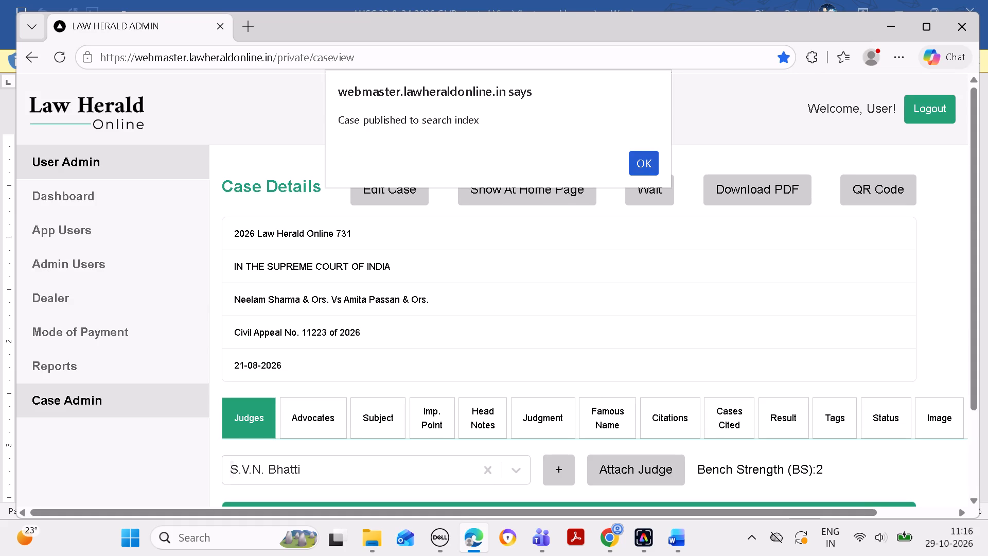
# Dismiss the publishing notice and check the citations attached to 2026 Law Herald Online 731.
pyautogui.click(644, 157)
pyautogui.click(673, 415)
pyautogui.scroll(-3, 673, 397)
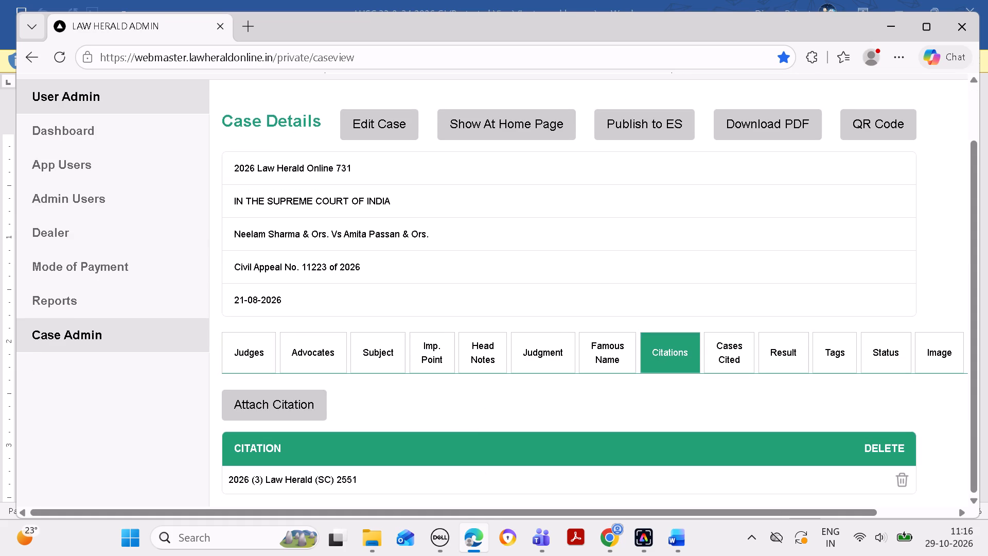
pyautogui.scroll(-2, 673, 397)
# Copy the case number 4519 of 2026 from the heading of the next Supreme Court judgment in Word.
pyautogui.click(672, 541)
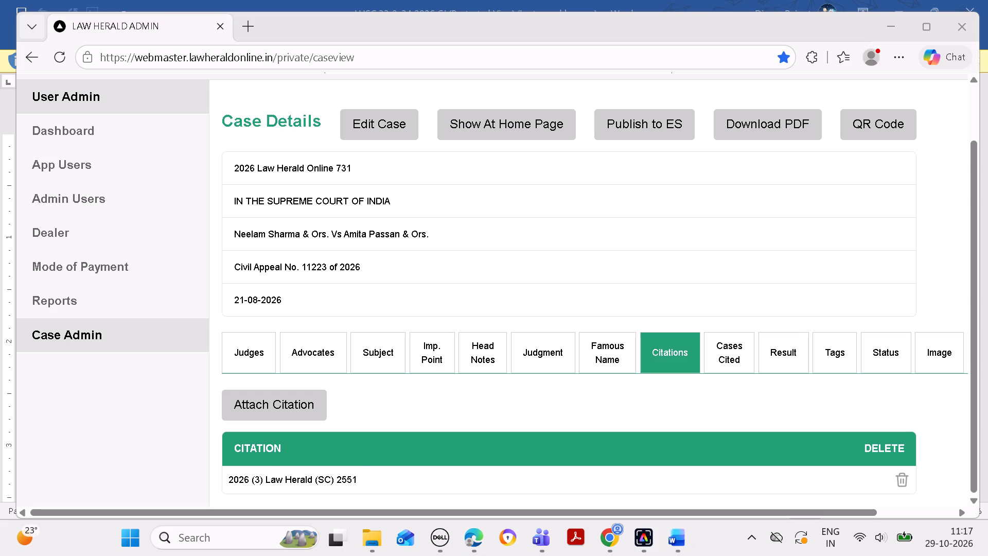
pyautogui.click(680, 535)
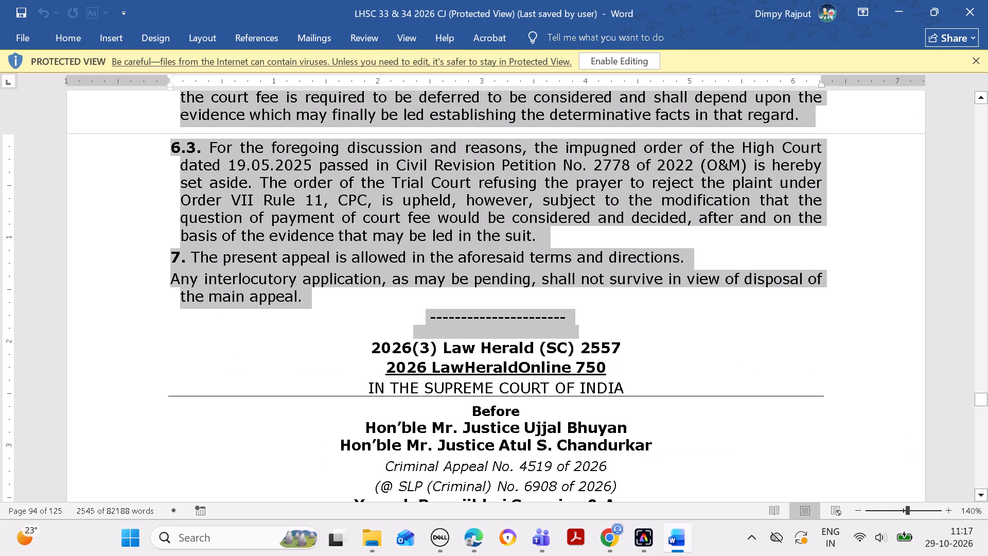
pyautogui.press('Down')
pyautogui.press('Down')
pyautogui.press('Down')
pyautogui.press('Down')
pyautogui.press('Down')
pyautogui.press('Down')
pyautogui.press('Down')
pyautogui.press('Down')
pyautogui.press('Down')
pyautogui.press('Down')
pyautogui.press('Down')
pyautogui.press('Down')
pyautogui.press('Down')
pyautogui.press('Down')
pyautogui.press('Down')
pyautogui.press('Down')
pyautogui.press('Down')
pyautogui.press('Down')
pyautogui.press('Down')
pyautogui.press('Down')
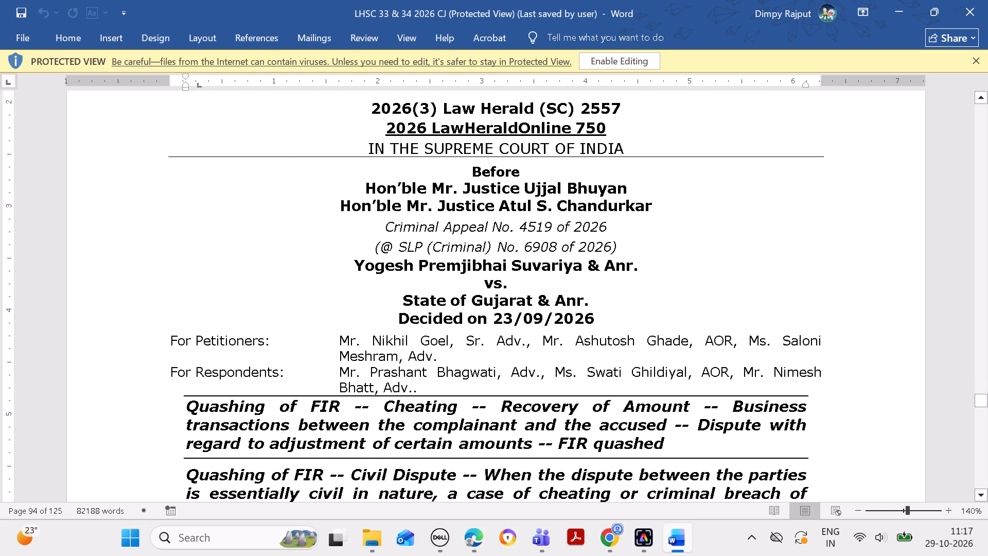
pyautogui.moveTo(524, 222); pyautogui.dragTo(531, 222)
pyautogui.moveTo(531, 222); pyautogui.dragTo(596, 221)
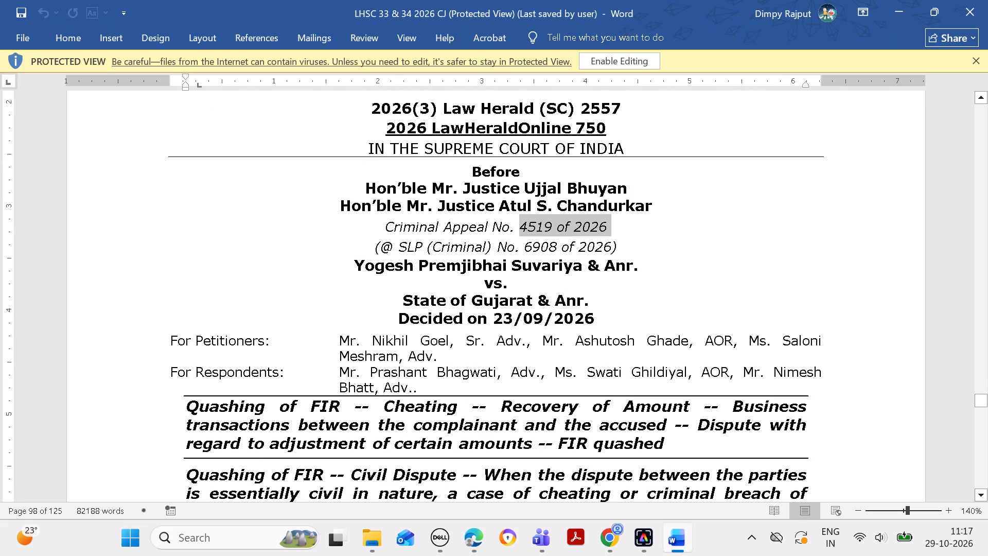
pyautogui.moveTo(596, 221); pyautogui.dragTo(602, 221)
pyautogui.hotkey('ctrl', 'c')
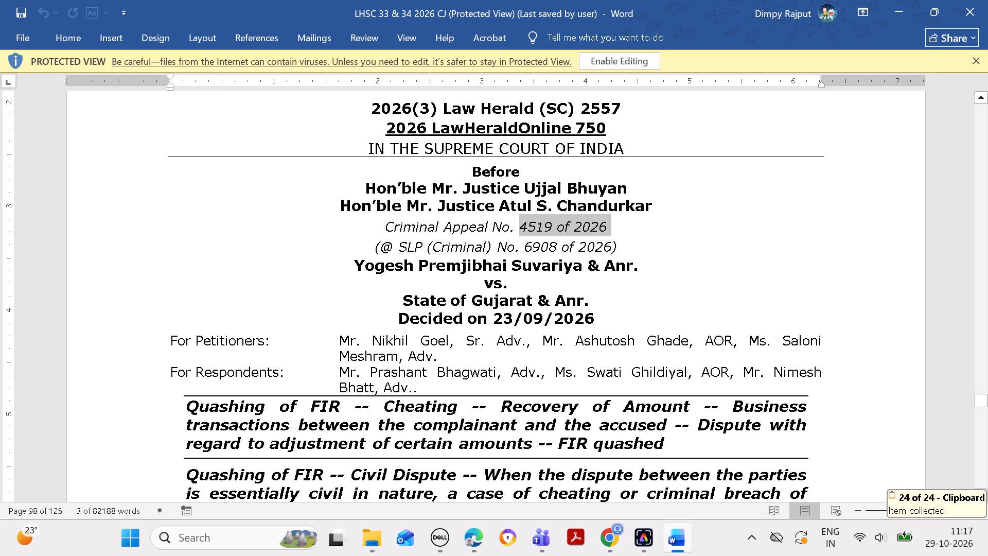
# Search the Law Herald case list in the browser for case number 4519 of year 2026 and open the matching record.
pyautogui.click(467, 539)
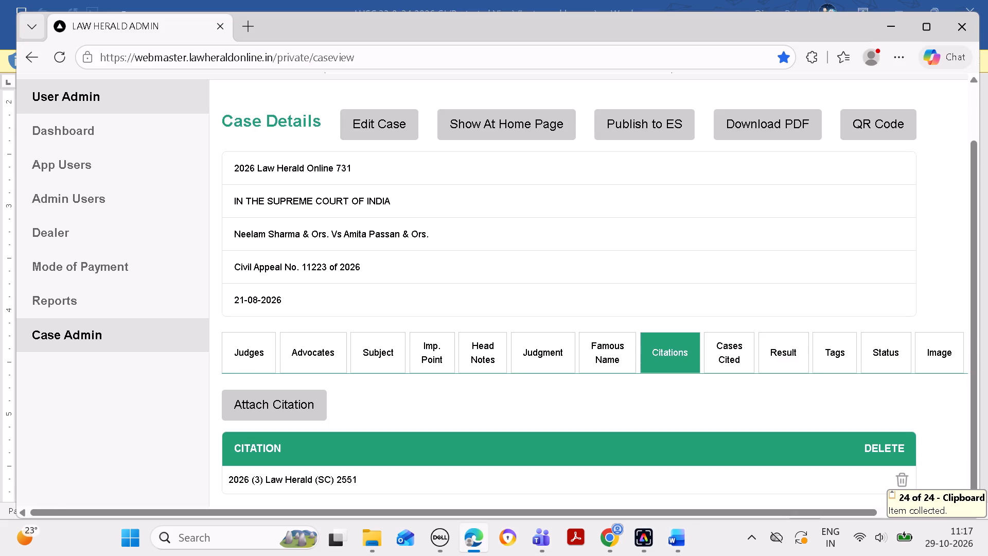
pyautogui.click(98, 340)
pyautogui.click(62, 435)
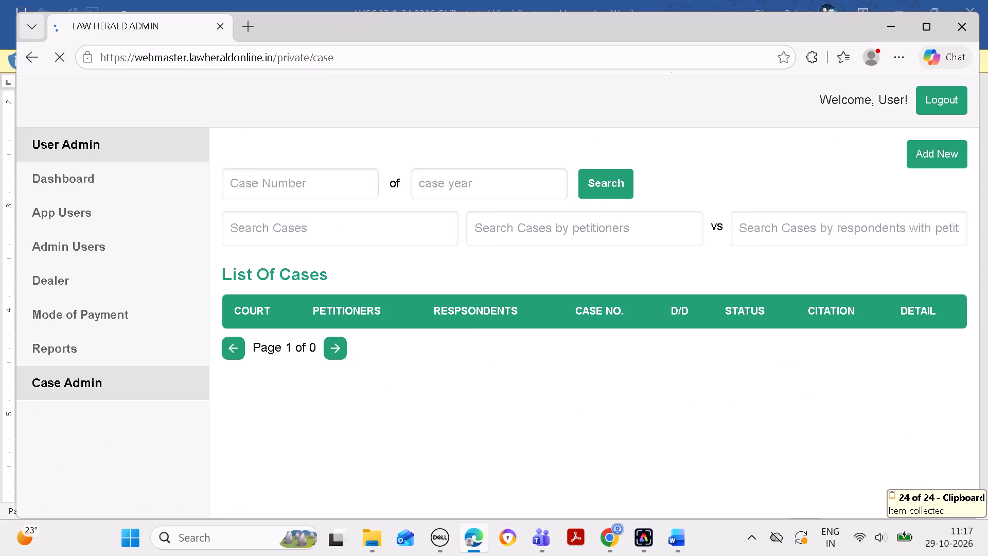
pyautogui.click(300, 206)
pyautogui.hotkey('ctrl', 'v')
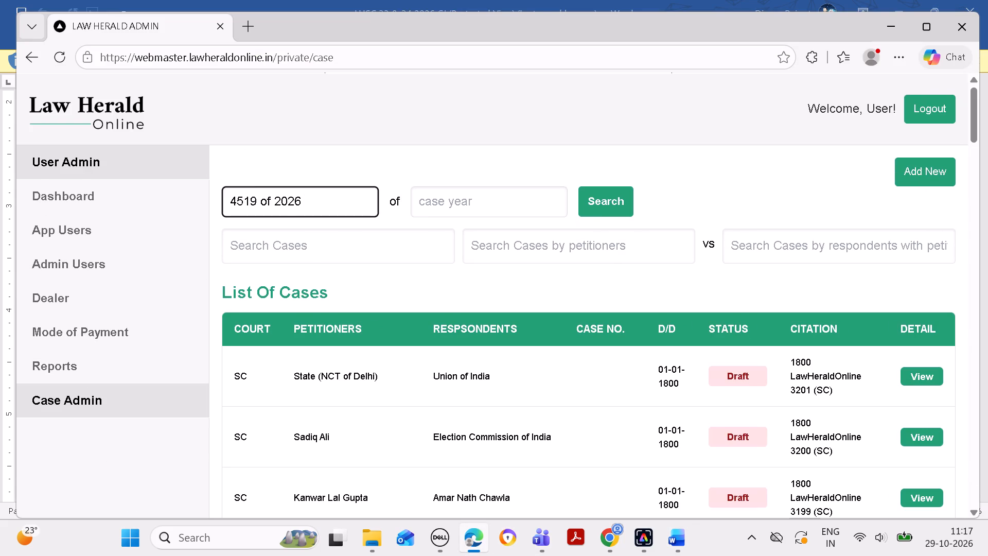
pyautogui.click(447, 196)
pyautogui.hotkey('ctrl', 'v')
pyautogui.click(468, 210)
pyautogui.click(464, 208)
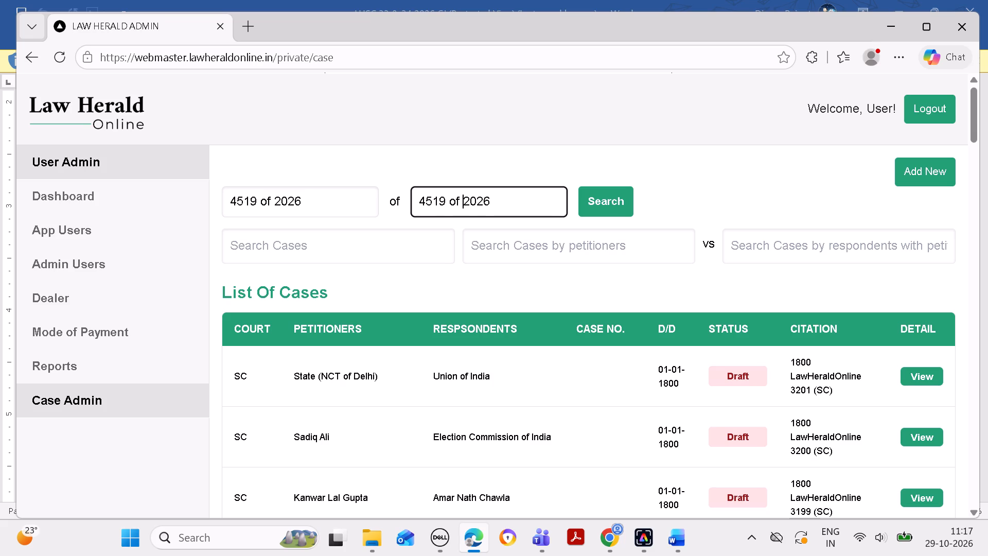
pyautogui.press('BackSpace')
pyautogui.press('BackSpace')
pyautogui.press('BackSpace')
pyautogui.press('BackSpace')
pyautogui.press('BackSpace')
pyautogui.press('BackSpace')
pyautogui.press('BackSpace')
pyautogui.press('BackSpace')
pyautogui.press('BackSpace')
pyautogui.press('BackSpace')
pyautogui.press('BackSpace')
pyautogui.press('BackSpace')
pyautogui.press('BackSpace')
pyautogui.press('BackSpace')
pyautogui.press('BackSpace')
pyautogui.click(355, 199)
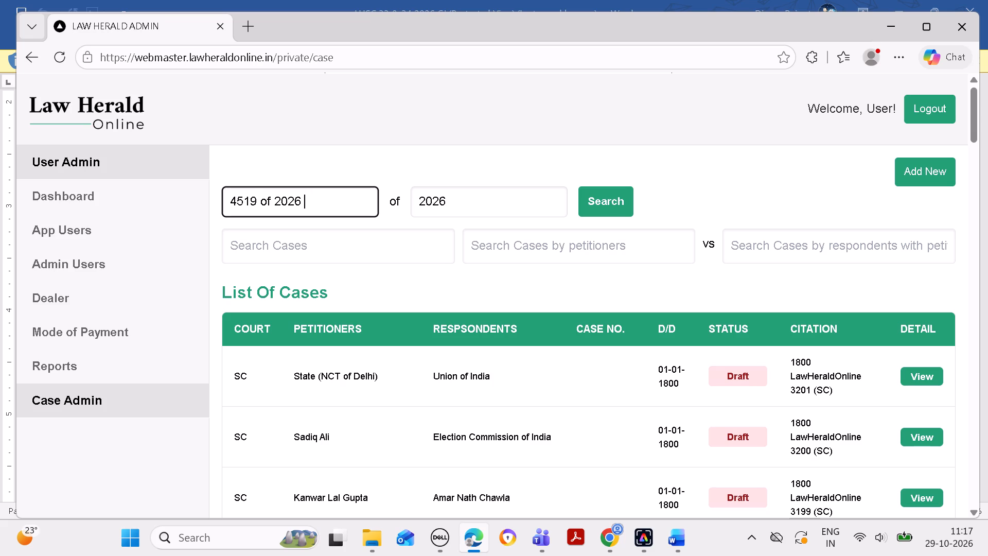
pyautogui.press('BackSpace')
pyautogui.press('BackSpace')
pyautogui.press('BackSpace')
pyautogui.press('BackSpace')
pyautogui.press('BackSpace')
pyautogui.press('BackSpace')
pyautogui.press('BackSpace')
pyautogui.press('BackSpace')
pyautogui.press('BackSpace')
pyautogui.click(594, 208)
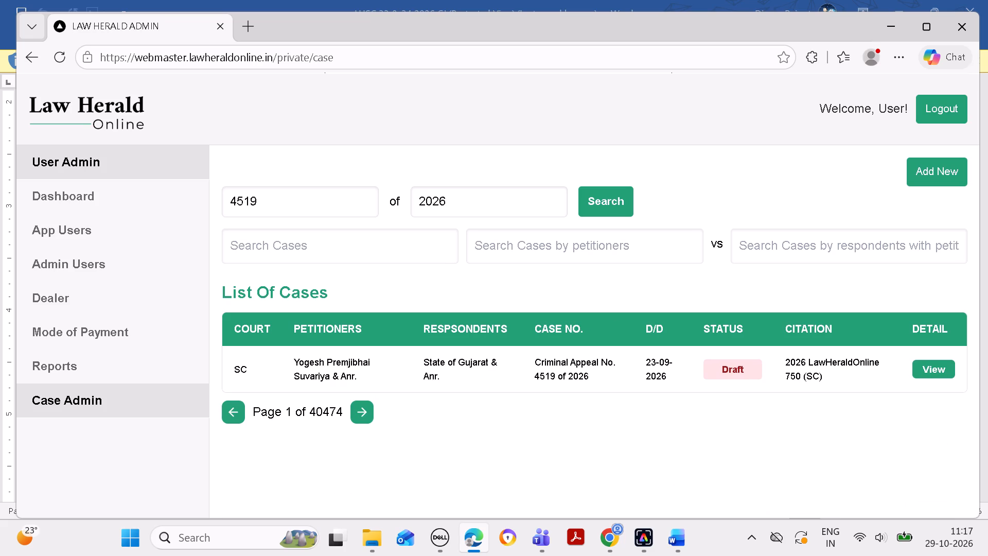
pyautogui.click(930, 365)
# Copy the name of Justice Ujjal Bhuyan from the Word judgment and attach him as a judge of Criminal Appeal No. 4519 of 2026.
pyautogui.scroll(-3, 649, 346)
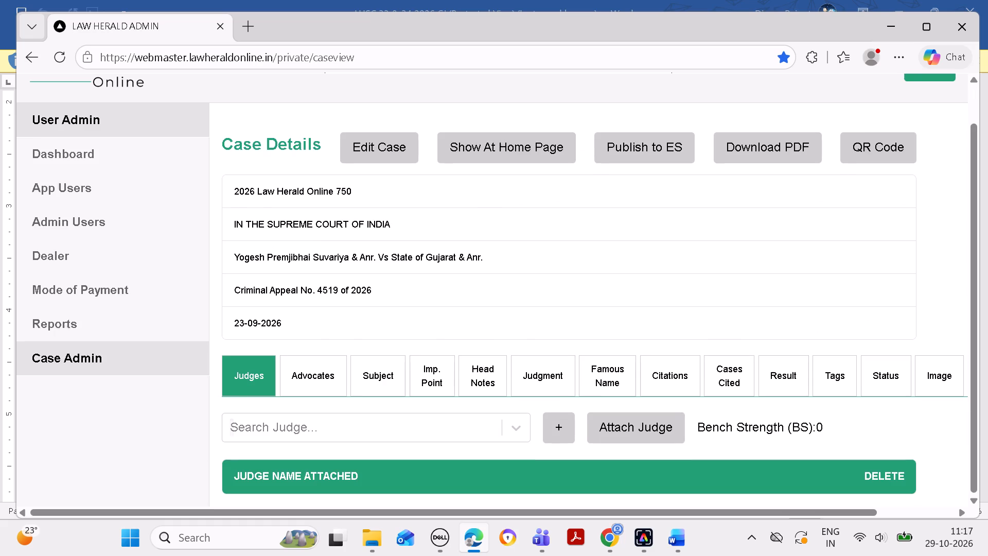
pyautogui.click(675, 546)
pyautogui.click(680, 533)
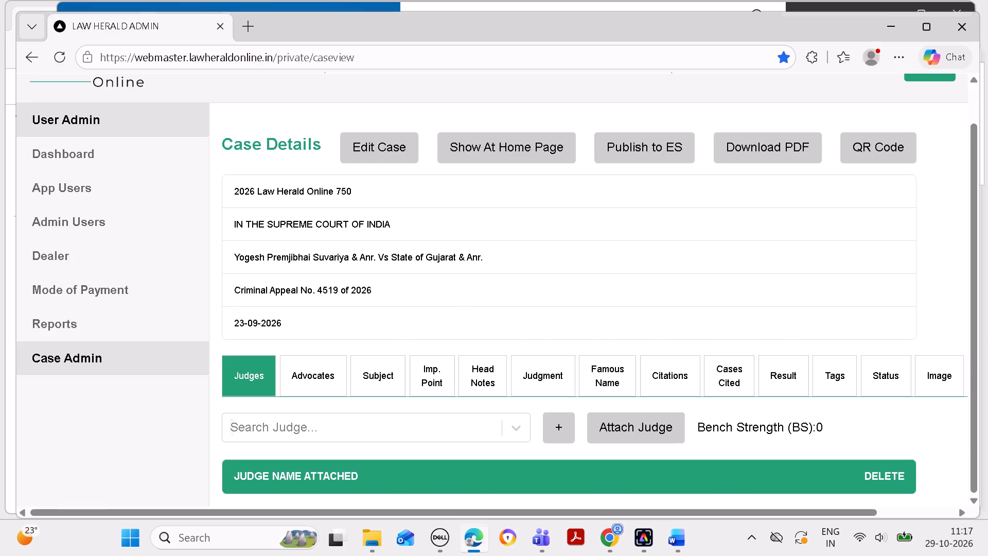
pyautogui.click(683, 531)
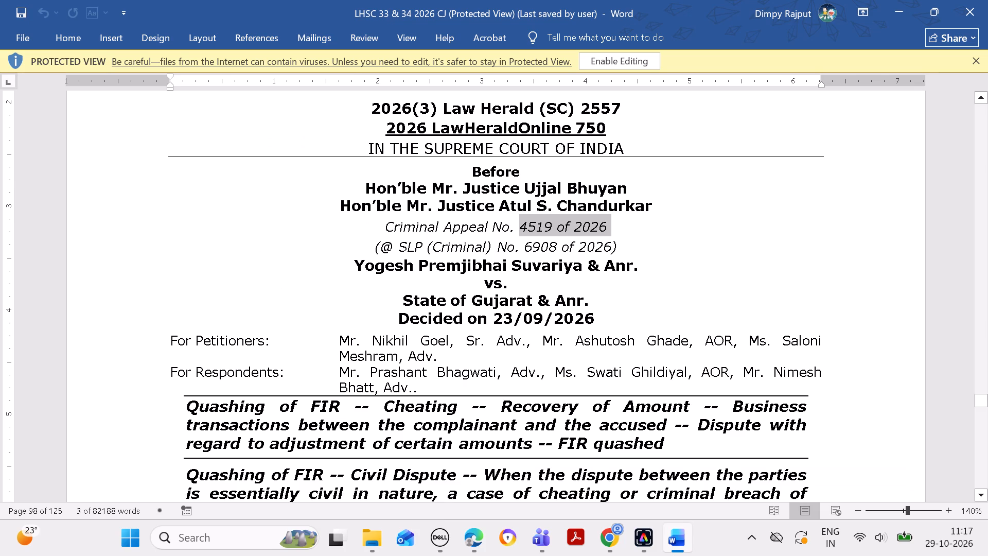
pyautogui.moveTo(528, 186); pyautogui.dragTo(624, 186)
pyautogui.hotkey('ctrl', 'c')
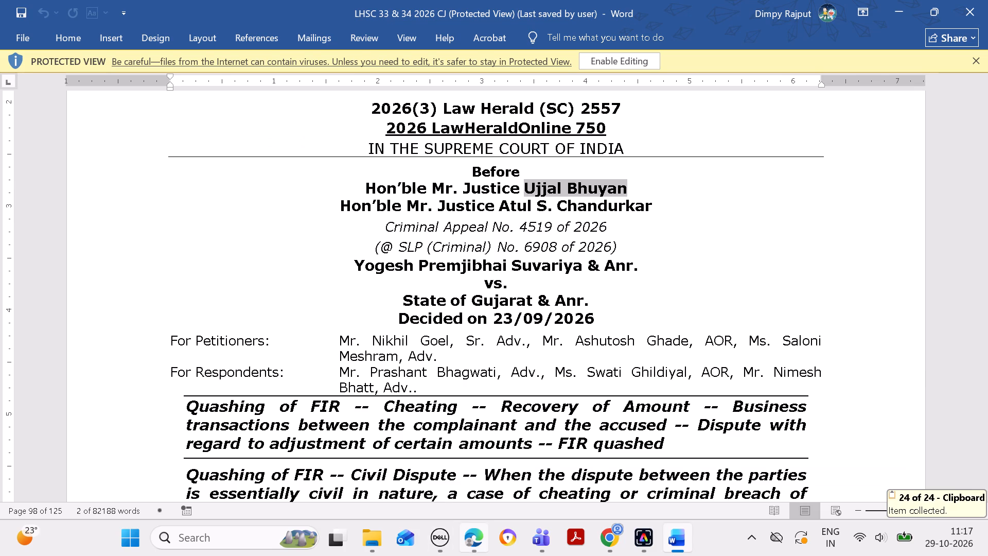
pyautogui.click(475, 539)
pyautogui.click(393, 415)
pyautogui.hotkey('ctrl', 'v')
pyautogui.click(384, 466)
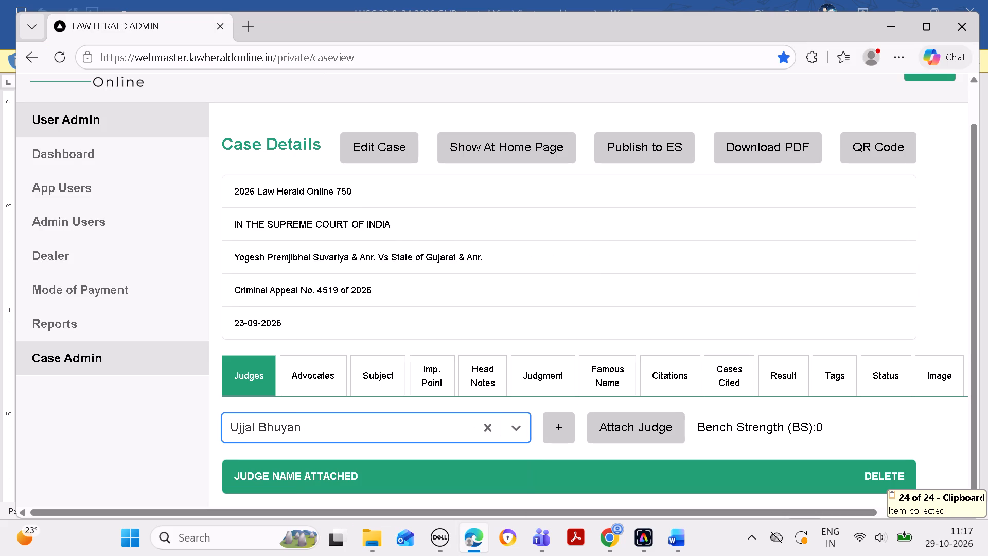
pyautogui.click(635, 423)
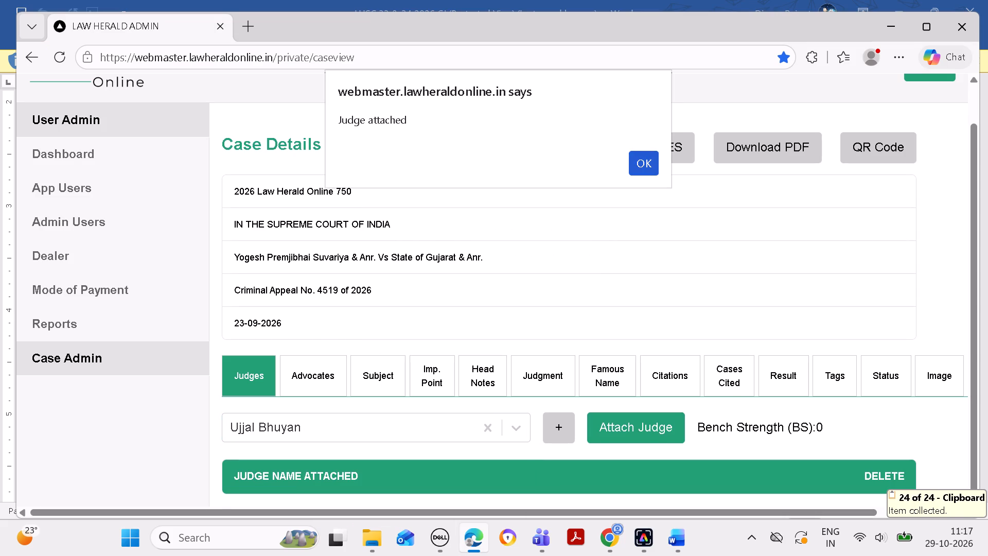
pyautogui.click(640, 167)
# Copy the name of Justice Atul S. Chandurkar from the Word judgment and attach him as a judge of Criminal Appeal No. 4519 of 2026.
pyautogui.scroll(-4, 613, 343)
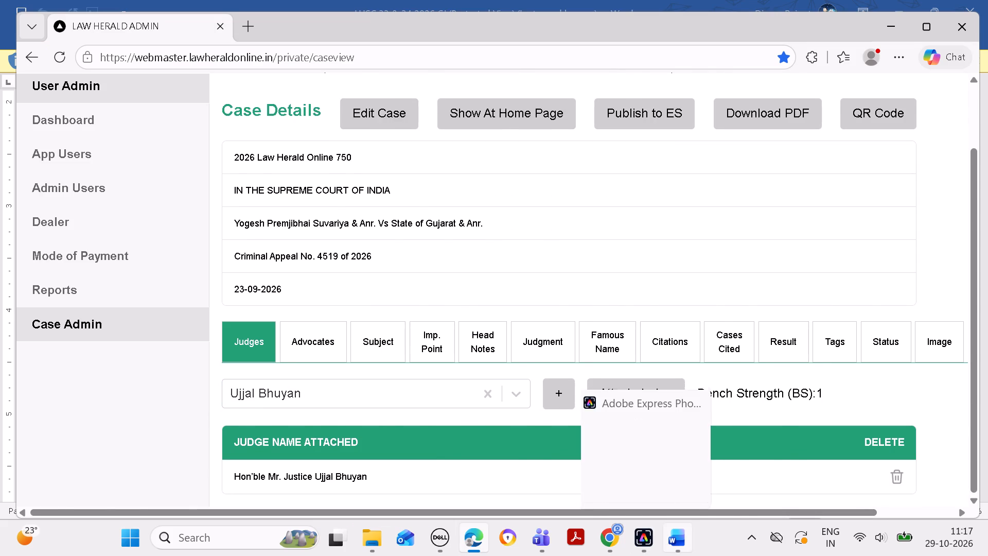
pyautogui.click(678, 548)
pyautogui.moveTo(500, 206); pyautogui.dragTo(523, 204)
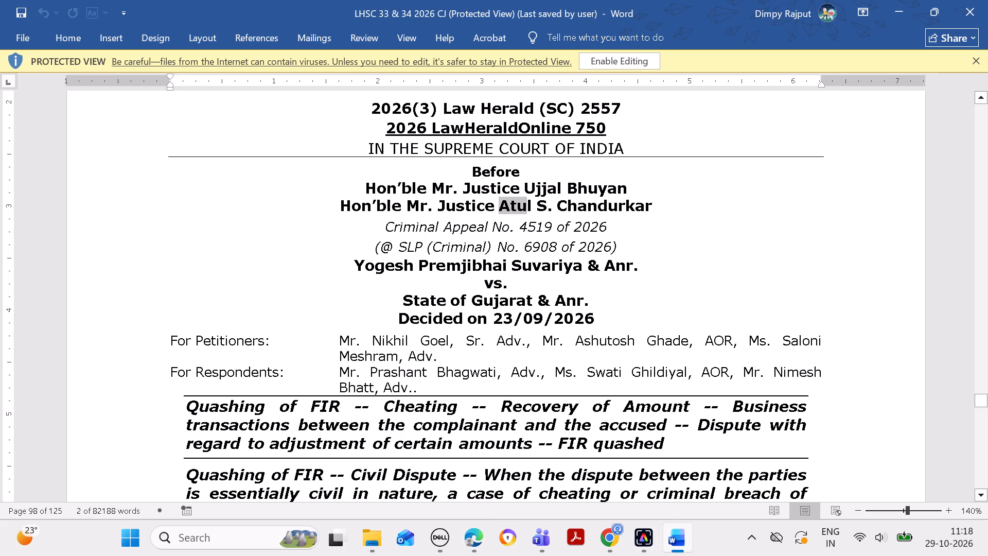
pyautogui.moveTo(523, 204); pyautogui.dragTo(607, 204)
pyautogui.hotkey('ctrl', 'c')
pyautogui.click(477, 531)
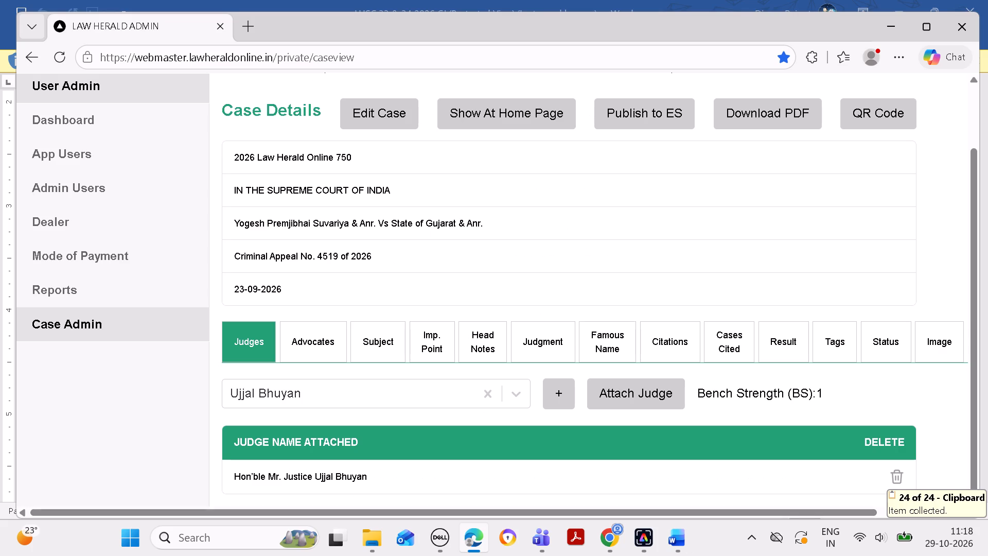
pyautogui.click(474, 392)
pyautogui.hotkey('ctrl', 'v')
pyautogui.click(417, 426)
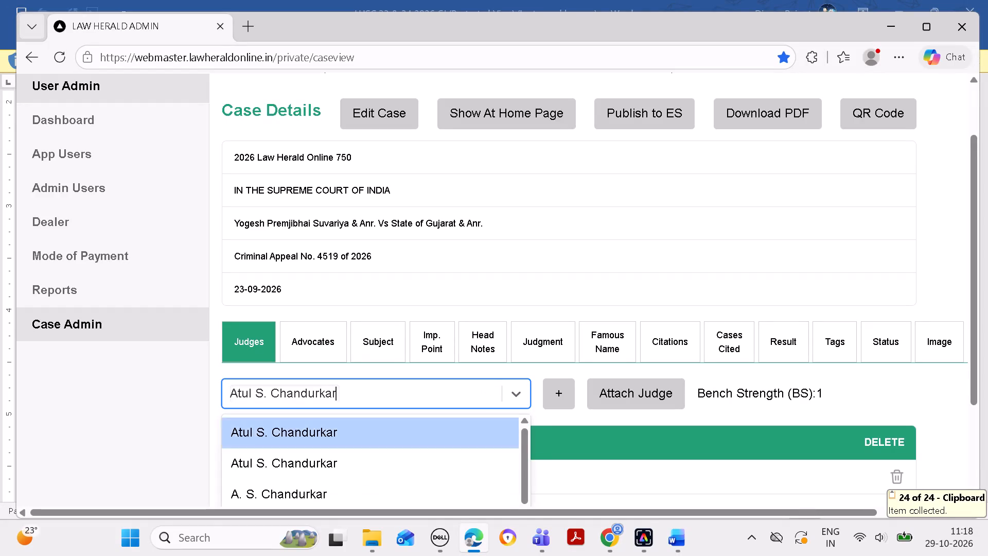
pyautogui.click(612, 402)
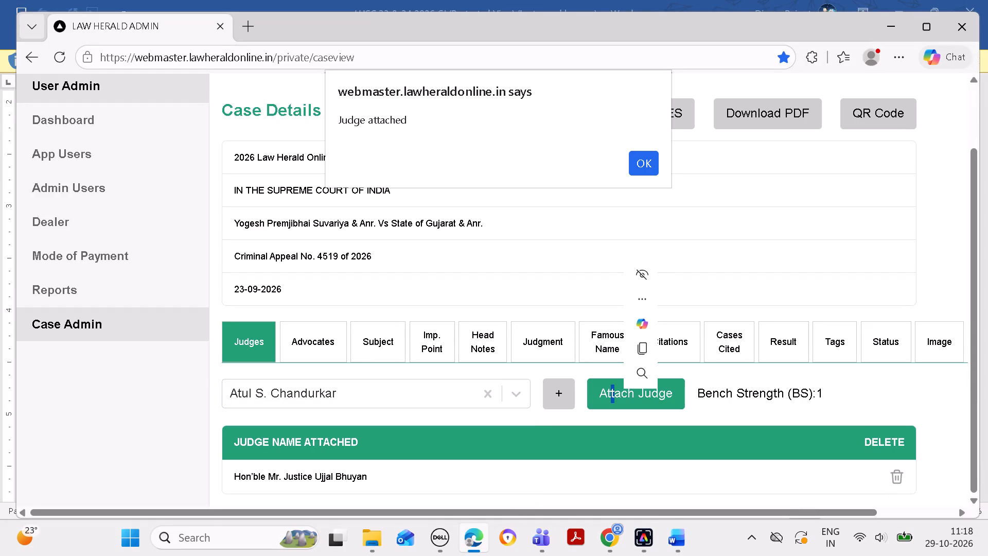
pyautogui.click(642, 160)
pyautogui.scroll(-4, 613, 244)
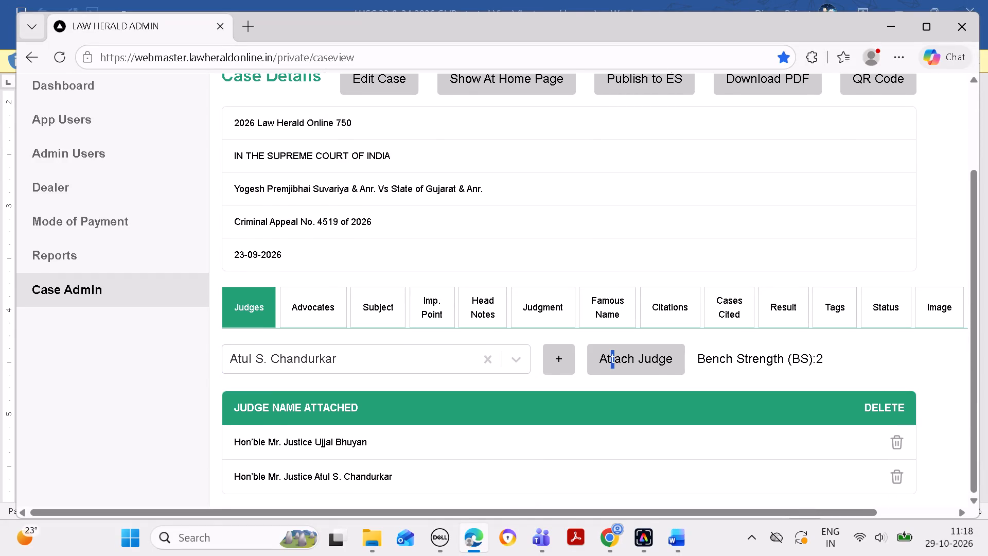
# Bring up the case's citations in the browser and copy the Law Herald (SC) page number 2557 from the Word judgment heading.
pyautogui.click(697, 298)
pyautogui.scroll(-1, 664, 525)
pyautogui.click(669, 541)
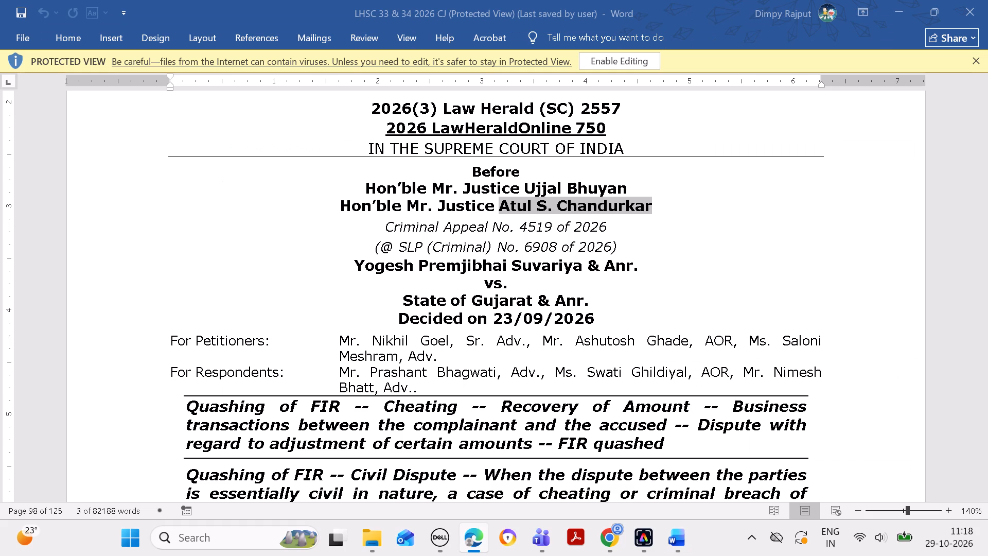
pyautogui.moveTo(581, 103); pyautogui.dragTo(626, 106)
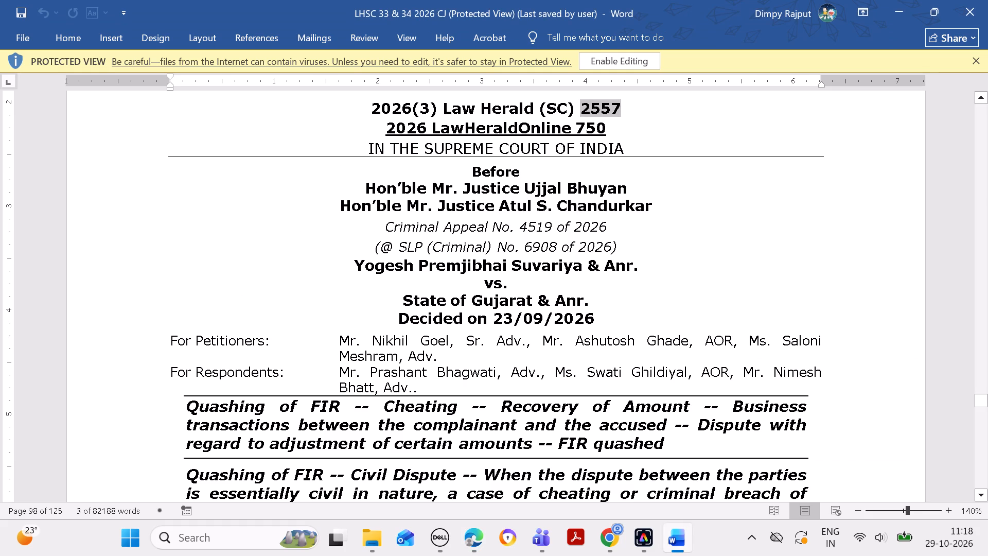
pyautogui.hotkey('ctrl', 'c')
# Start a new citation for the case in the browser with page 2557, volume 3 and year 2026.
pyautogui.keyDown('ctrl'); pyautogui.click(475, 534); pyautogui.keyUp('ctrl')
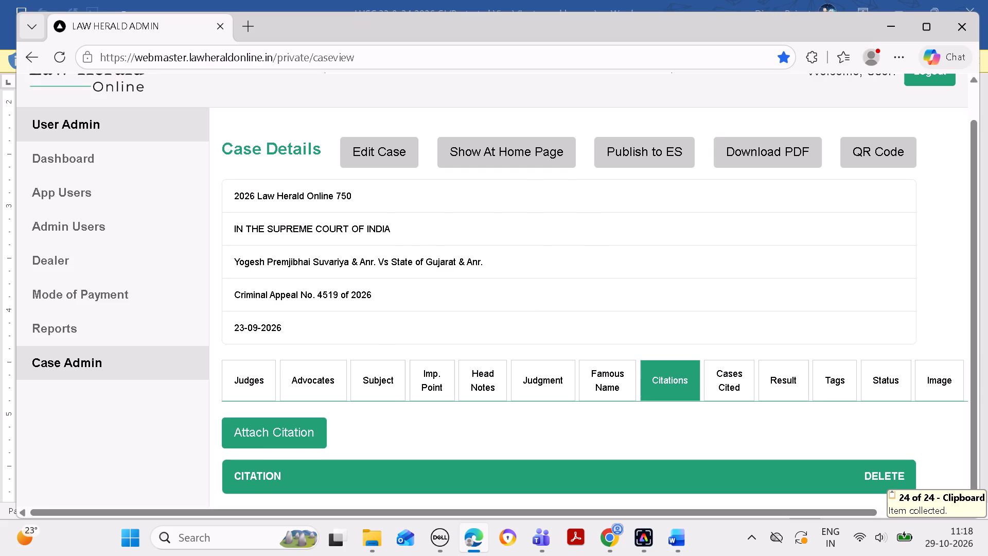
pyautogui.keyDown('ctrl'); pyautogui.click(306, 435); pyautogui.keyUp('ctrl')
pyautogui.click(668, 302)
pyautogui.hotkey('ctrl', 'v')
pyautogui.click(509, 306)
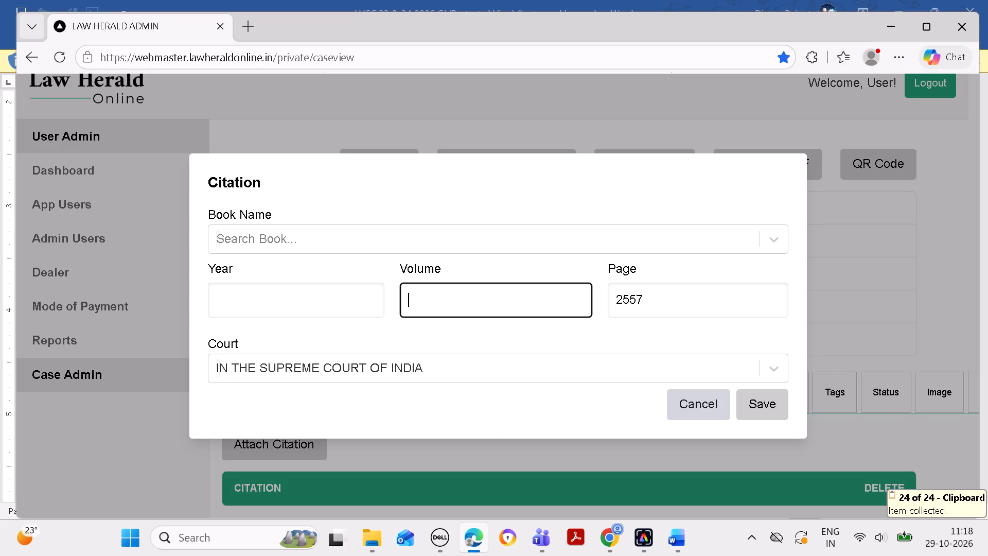
pyautogui.press('3')
pyautogui.click(311, 302)
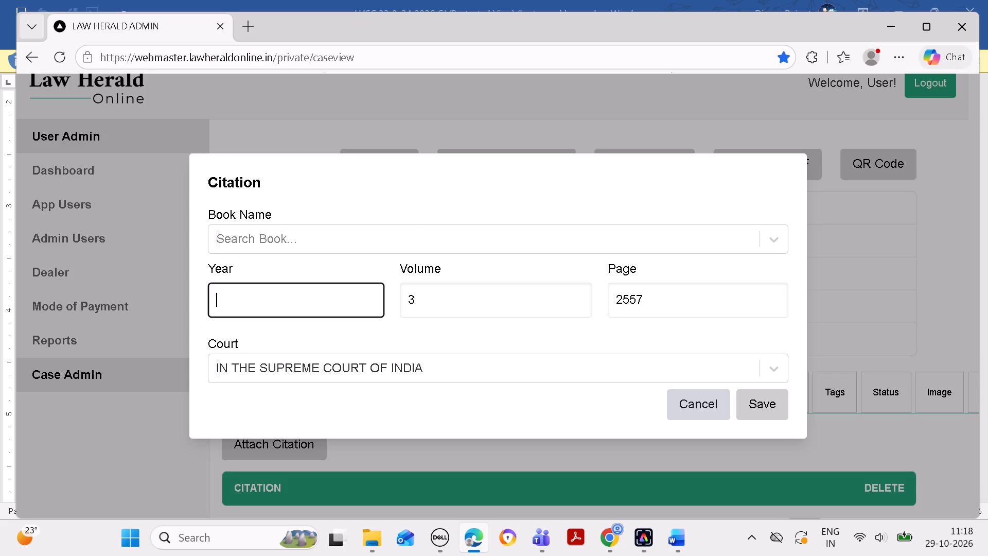
pyautogui.write('20')
pyautogui.press('2')
pyautogui.press('6')
# Choose Law Herald (SC) as the citation's book, set the court to the blank ( ) entry, and save the citation.
pyautogui.click(431, 236)
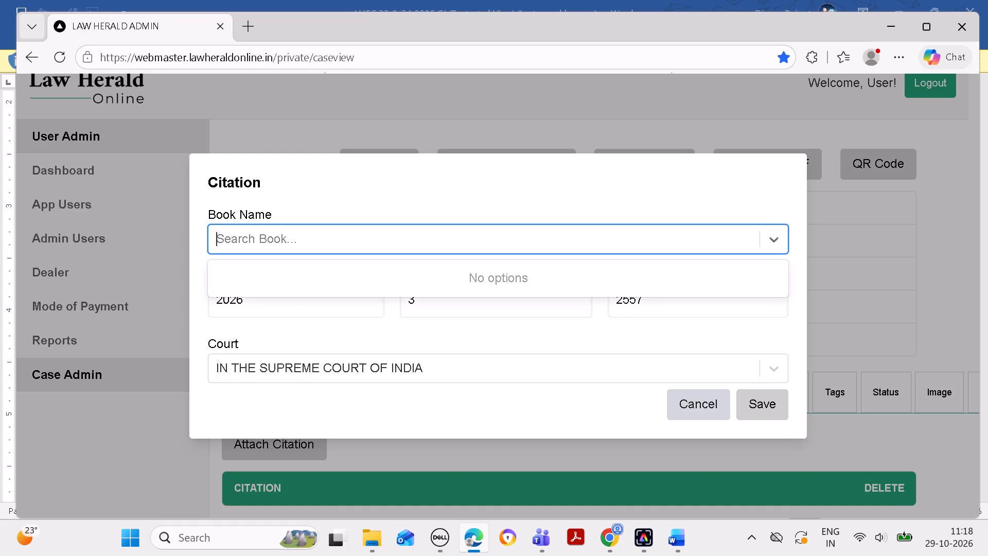
pyautogui.press('l')
pyautogui.write('aw her')
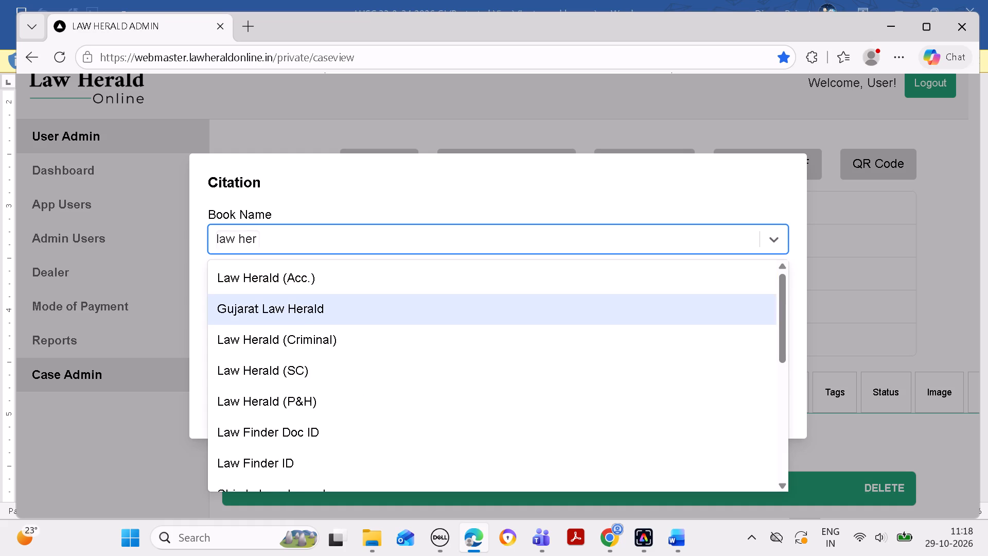
pyautogui.click(408, 372)
pyautogui.click(414, 360)
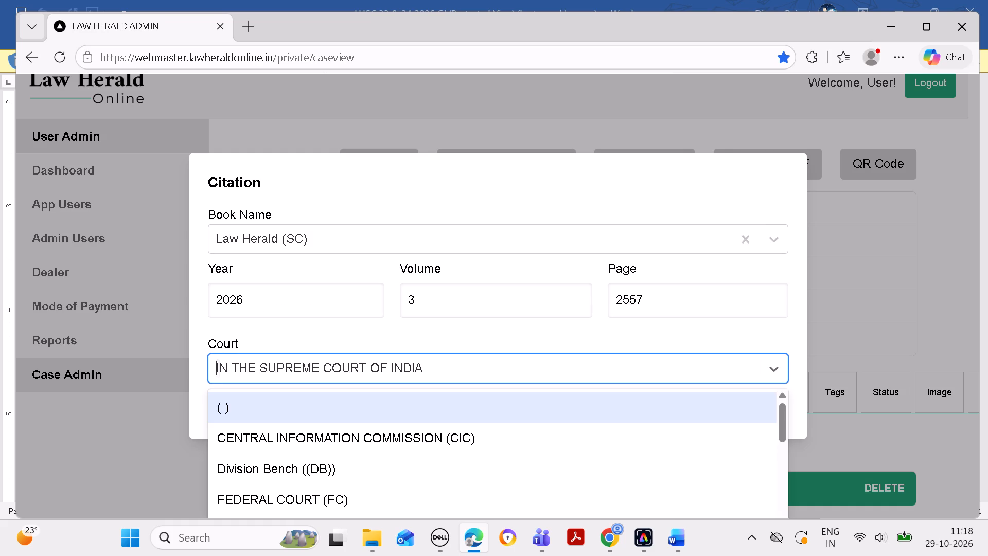
pyautogui.click(408, 394)
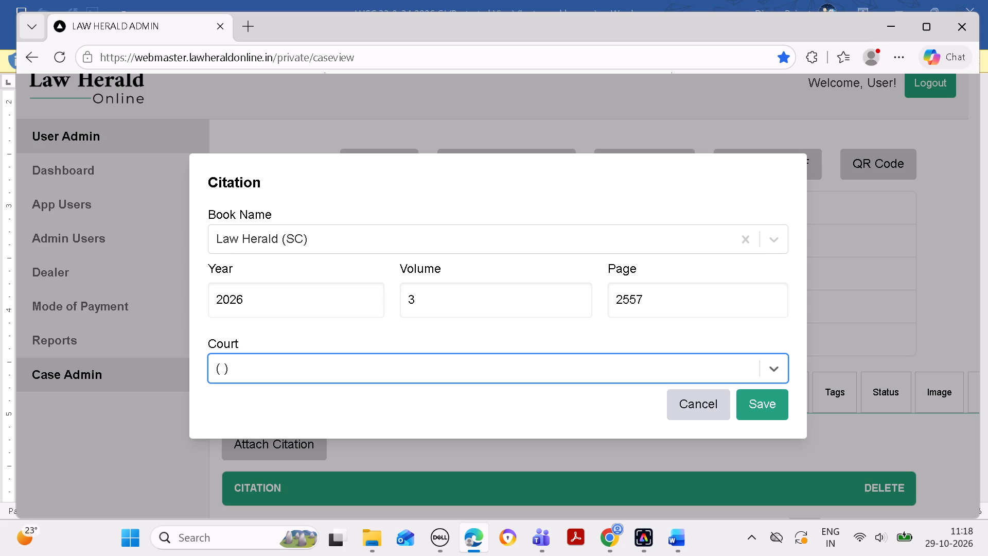
pyautogui.click(752, 413)
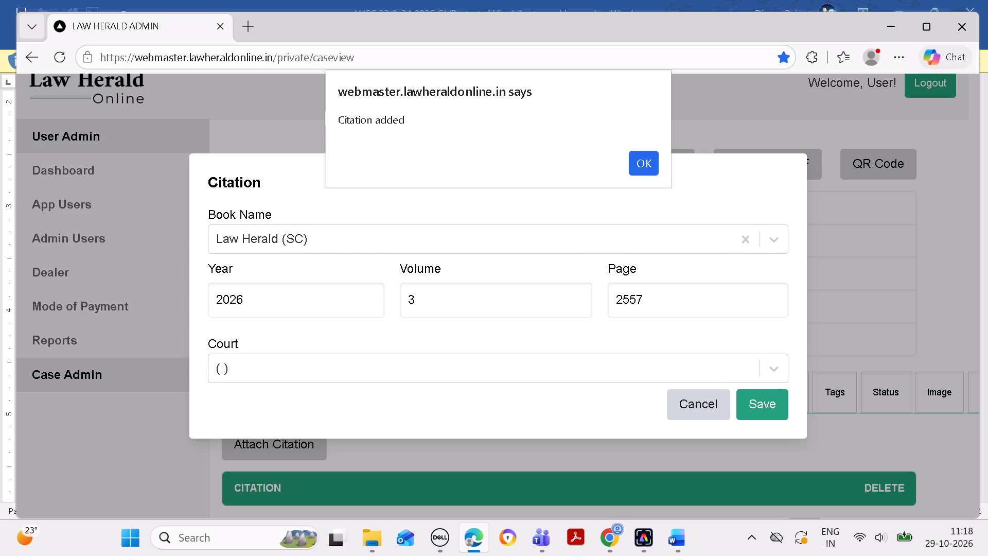
pyautogui.click(648, 165)
pyautogui.scroll(-6, 609, 356)
pyautogui.scroll(-3, 549, 356)
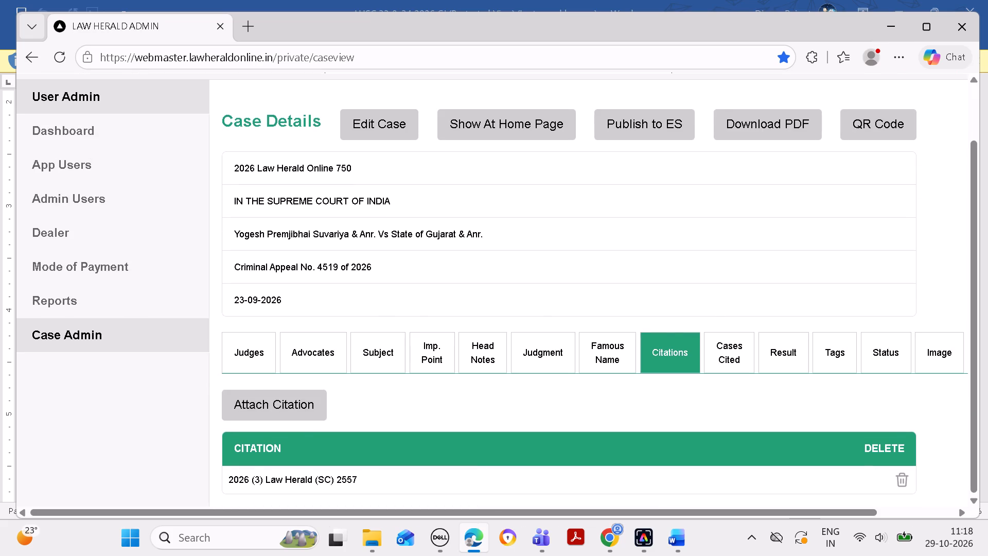
# Begin an advocate entry for the case with For Petitioners as the appearing party, and return to the Word judgment for the advocates' names.
pyautogui.click(330, 346)
pyautogui.scroll(-4, 367, 394)
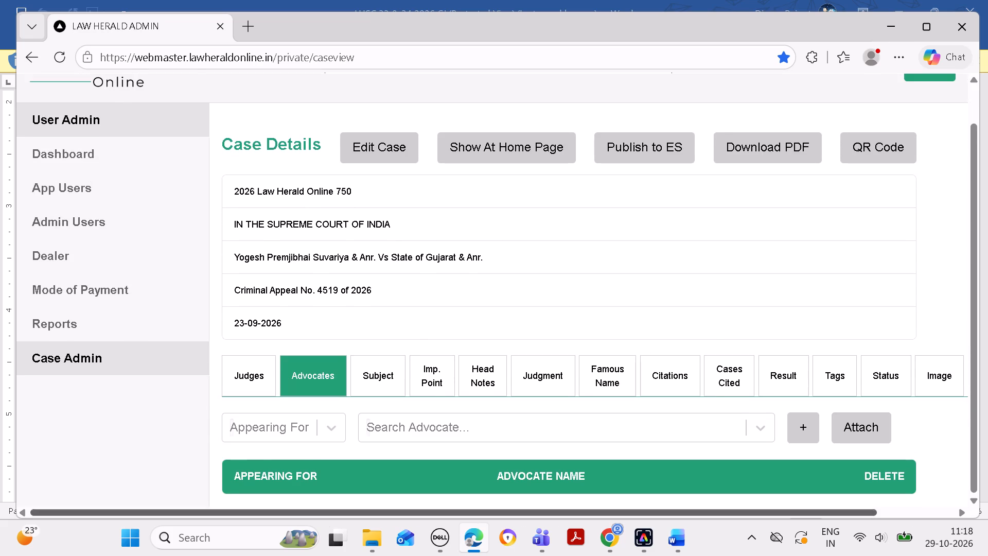
pyautogui.click(680, 534)
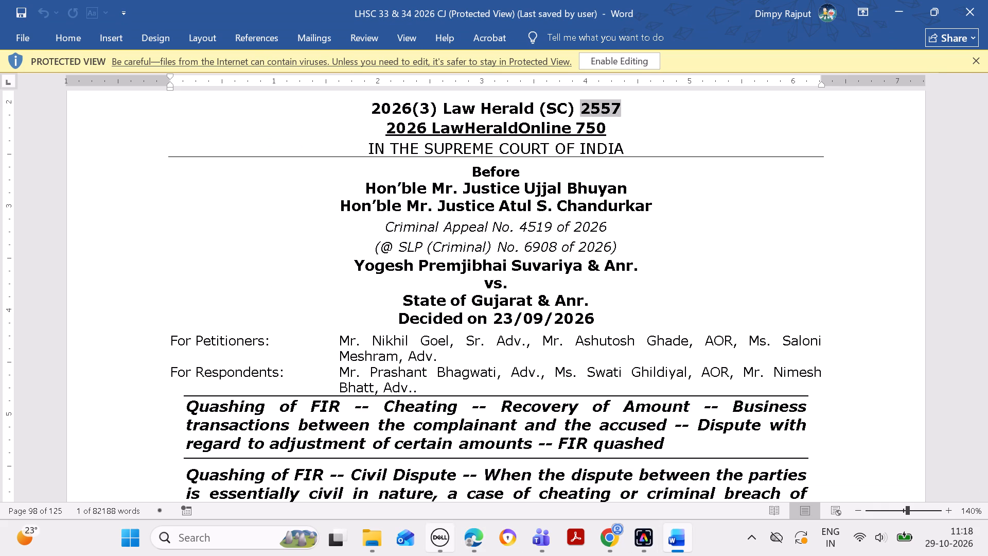
pyautogui.click(482, 539)
pyautogui.click(333, 421)
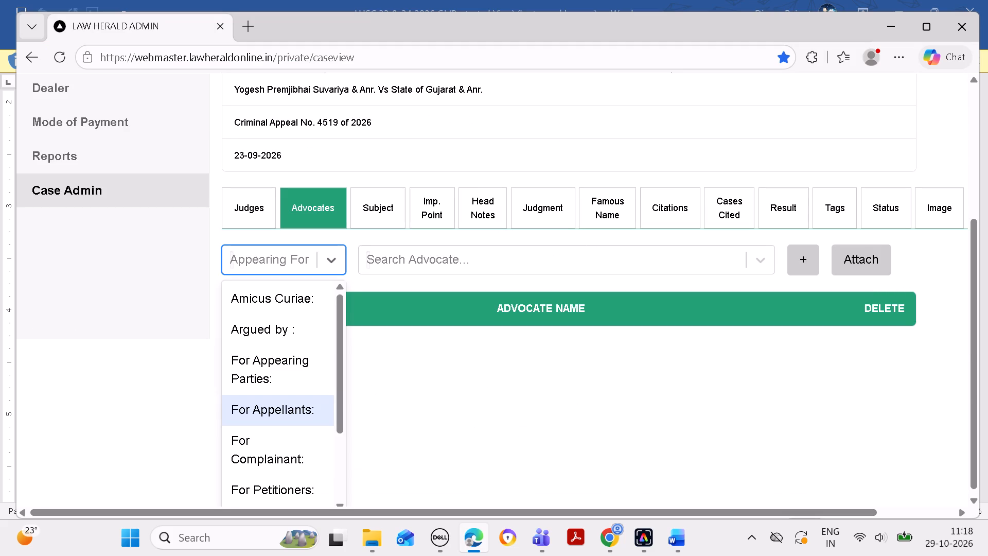
pyautogui.click(293, 481)
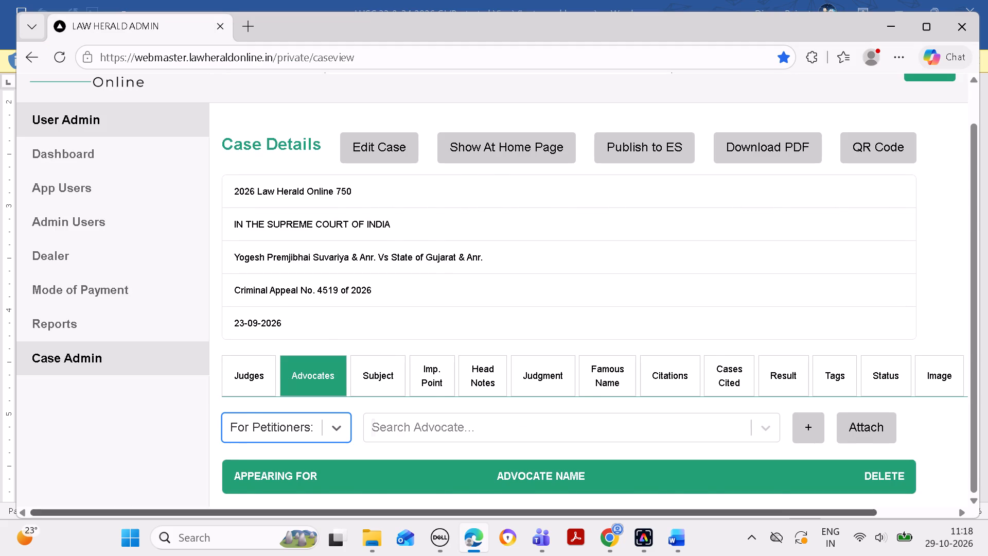
pyautogui.click(675, 535)
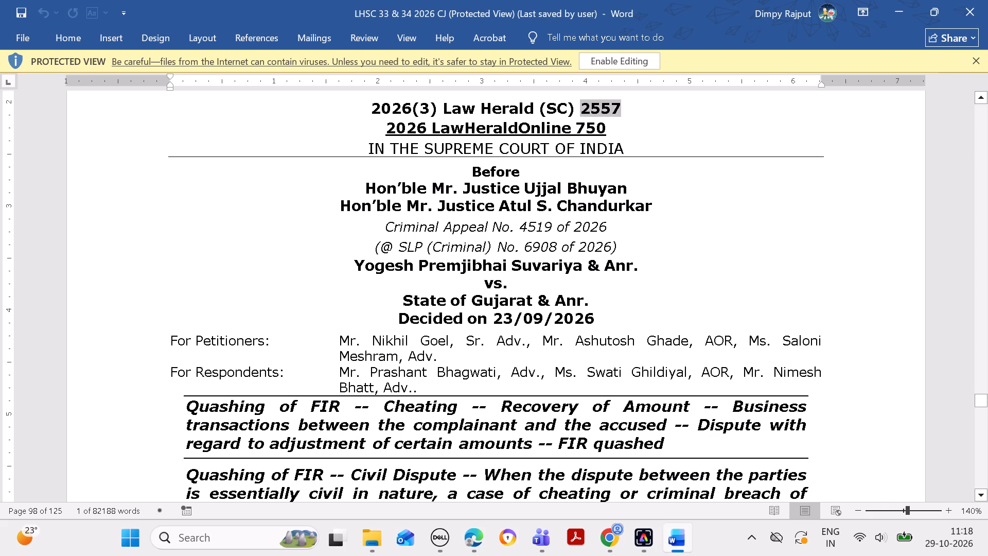
# Copy the first petitioners' advocate's name from the Word judgment and attach the matching Senior Advocate entry to the case in the browser.
pyautogui.moveTo(374, 339); pyautogui.dragTo(444, 345)
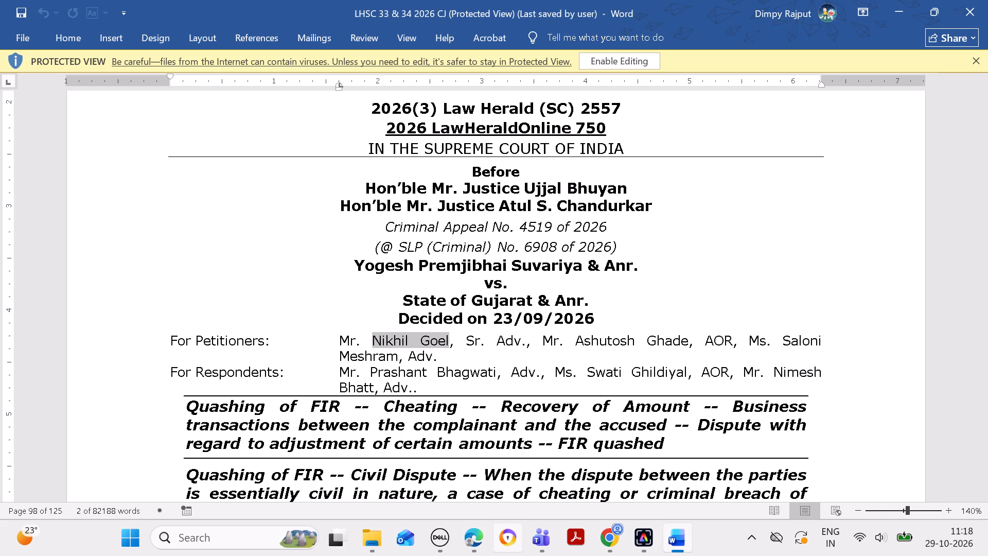
pyautogui.hotkey('ctrl', 'c')
pyautogui.click(489, 536)
pyautogui.click(555, 422)
pyautogui.hotkey('ctrl', 'v')
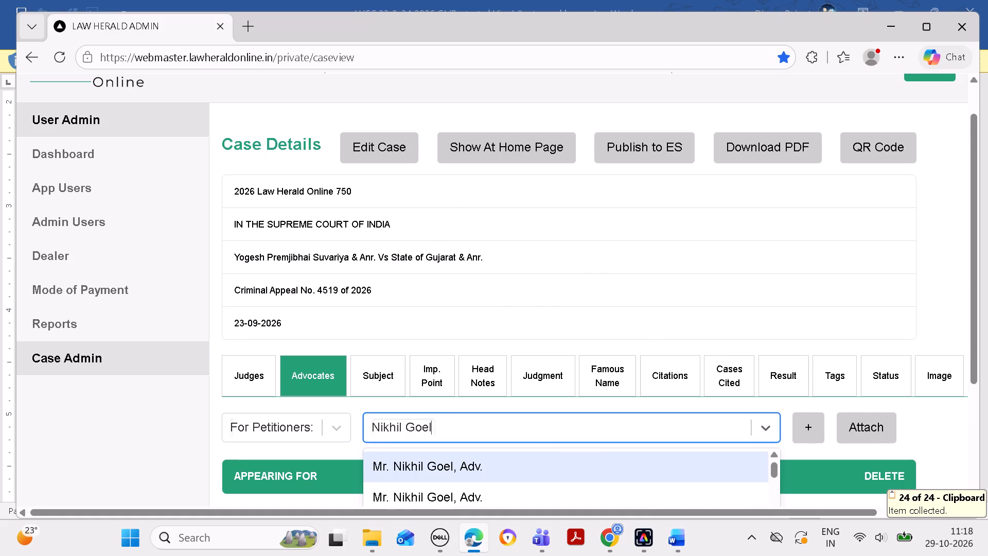
pyautogui.moveTo(976, 322); pyautogui.dragTo(976, 379)
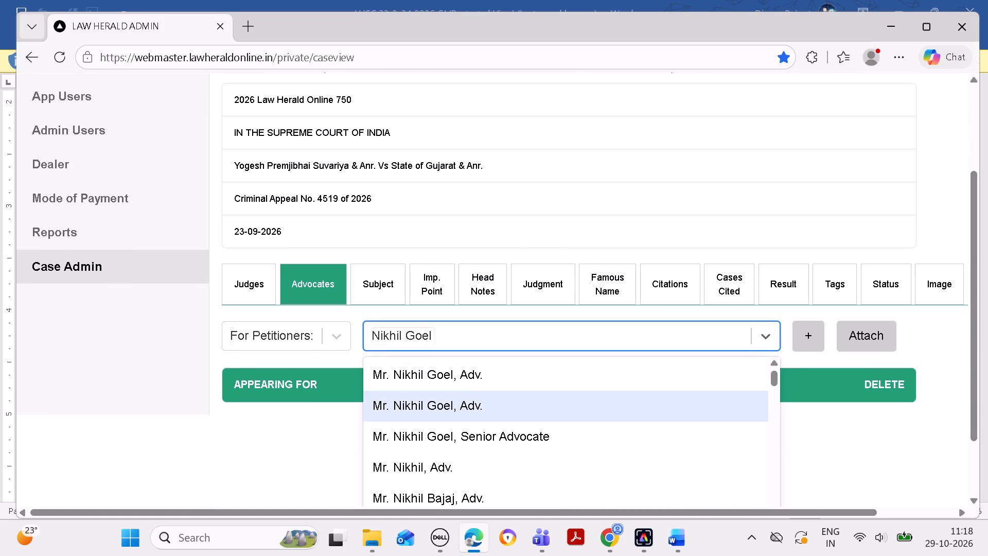
pyautogui.click(562, 434)
pyautogui.click(848, 427)
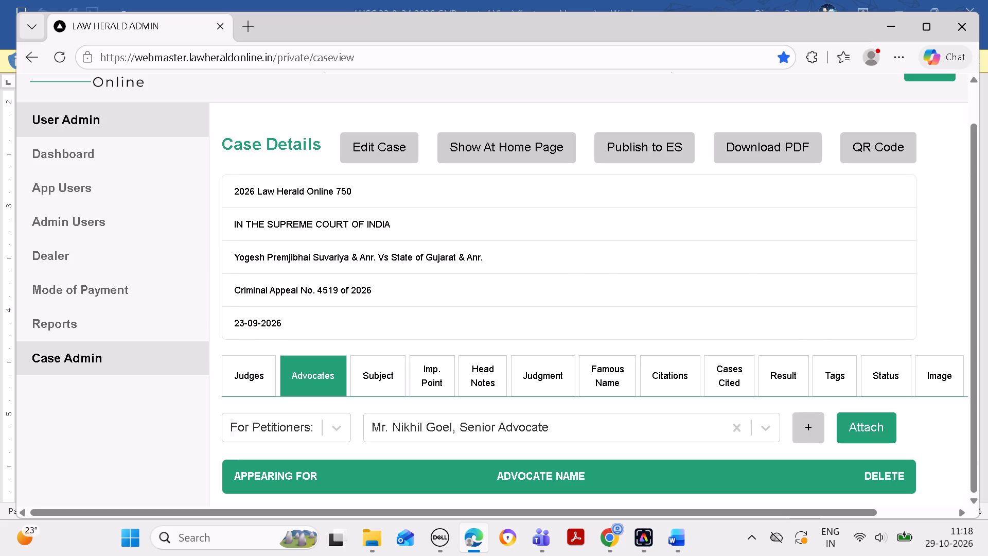
pyautogui.click(650, 169)
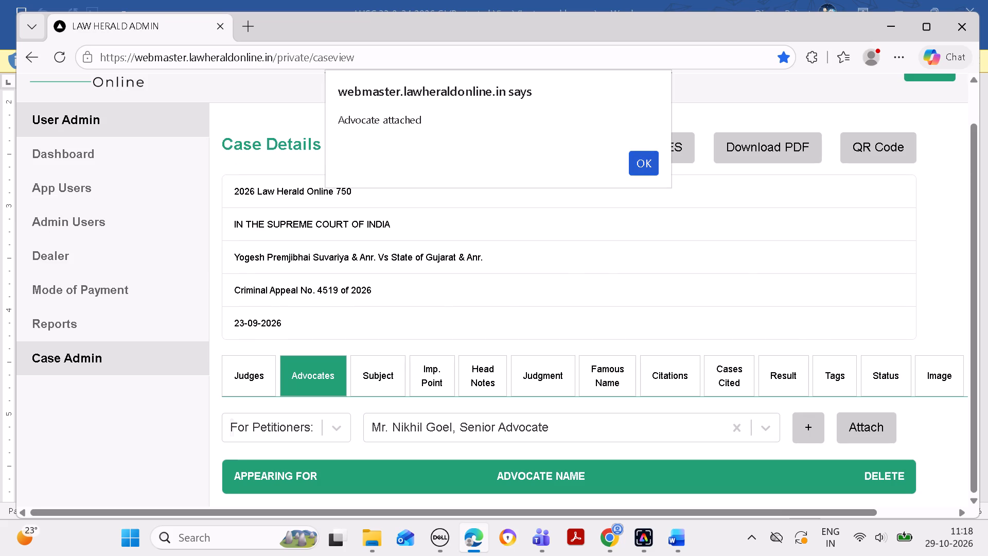
pyautogui.scroll(-6, 633, 389)
# Copy the second petitioners' advocate's name from the Word judgment and attach the matching AOR entry under For Petitioners in the browser.
pyautogui.click(685, 542)
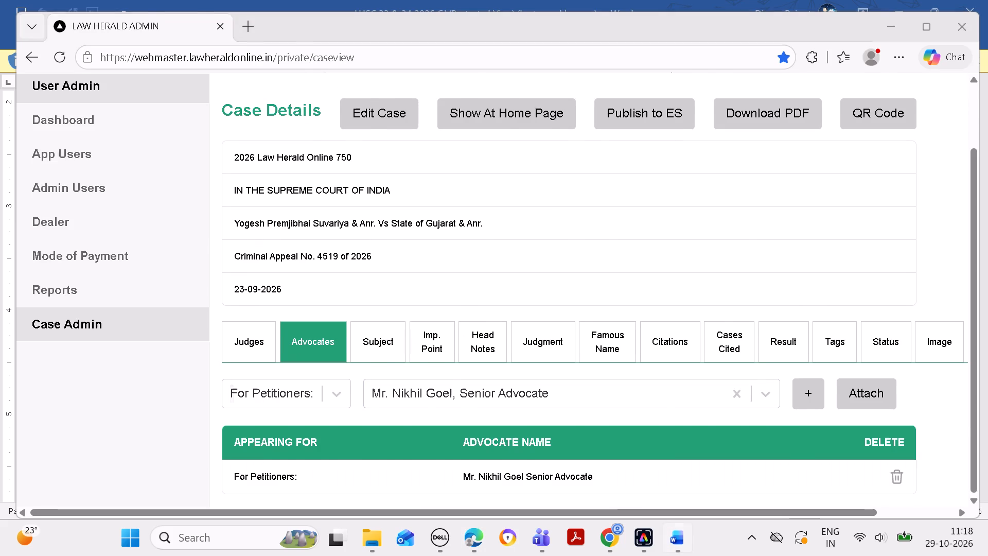
pyautogui.moveTo(579, 339); pyautogui.dragTo(656, 346)
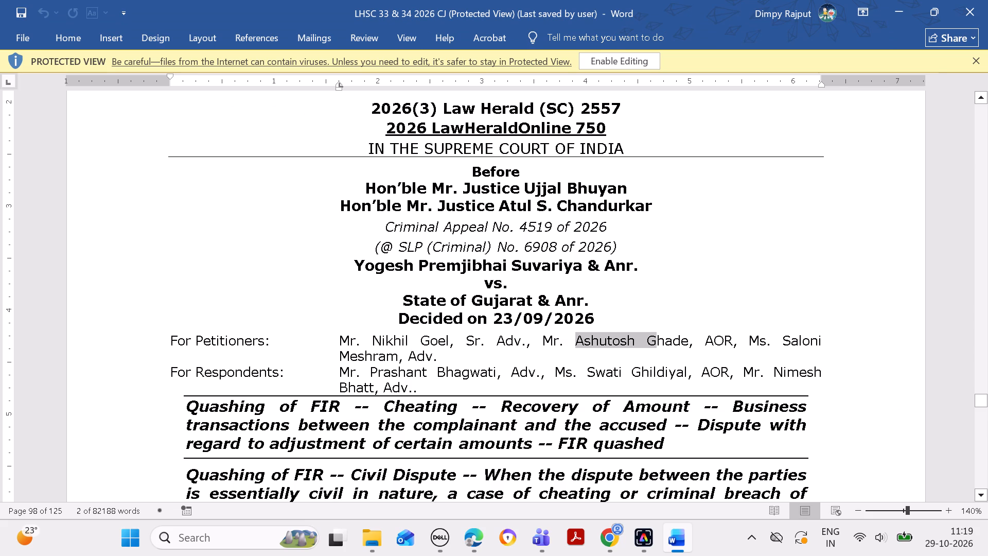
pyautogui.moveTo(656, 346); pyautogui.dragTo(667, 346)
pyautogui.hotkey('ctrl', 'c')
pyautogui.click(474, 542)
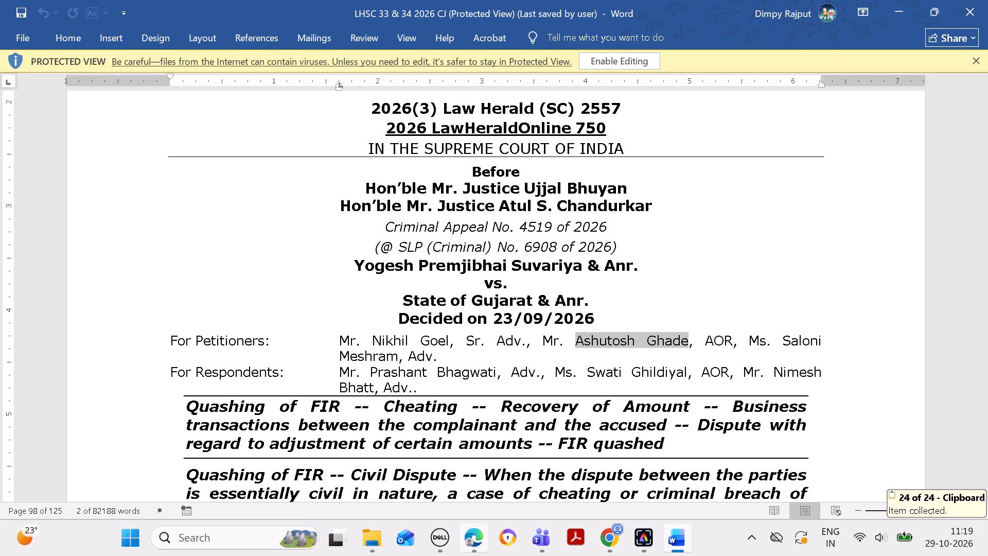
pyautogui.click(733, 390)
pyautogui.hotkey('ctrl', 'v')
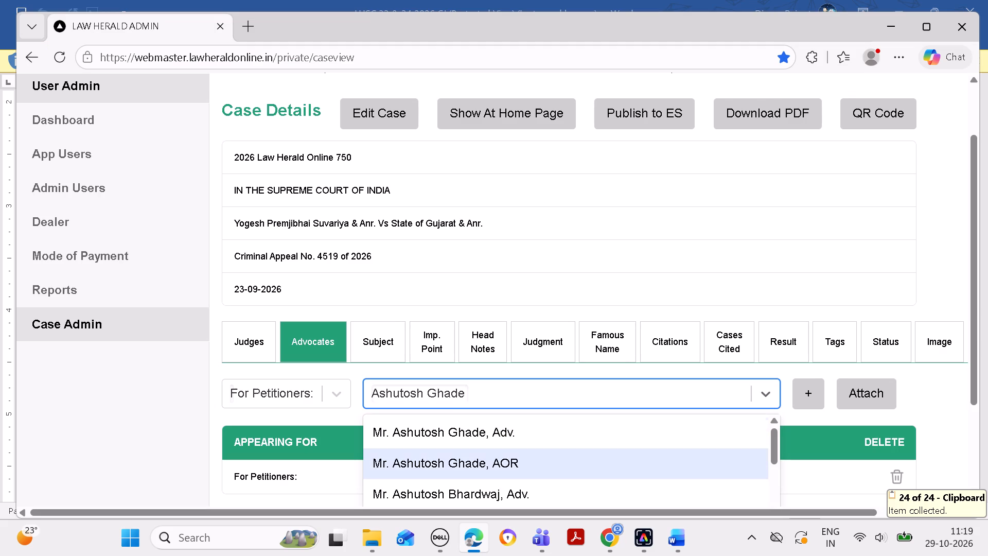
pyautogui.click(593, 457)
pyautogui.click(868, 393)
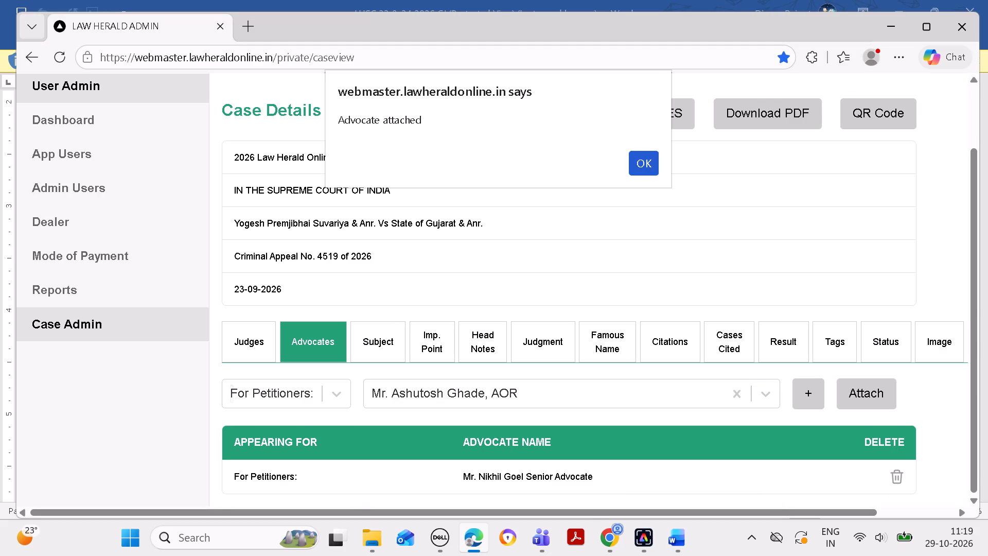
pyautogui.click(648, 163)
pyautogui.scroll(-4, 649, 214)
# Copy the third petitioners' advocate's name from the Word judgment and attach the matching Adv. entry under For Petitioners in the browser.
pyautogui.click(684, 531)
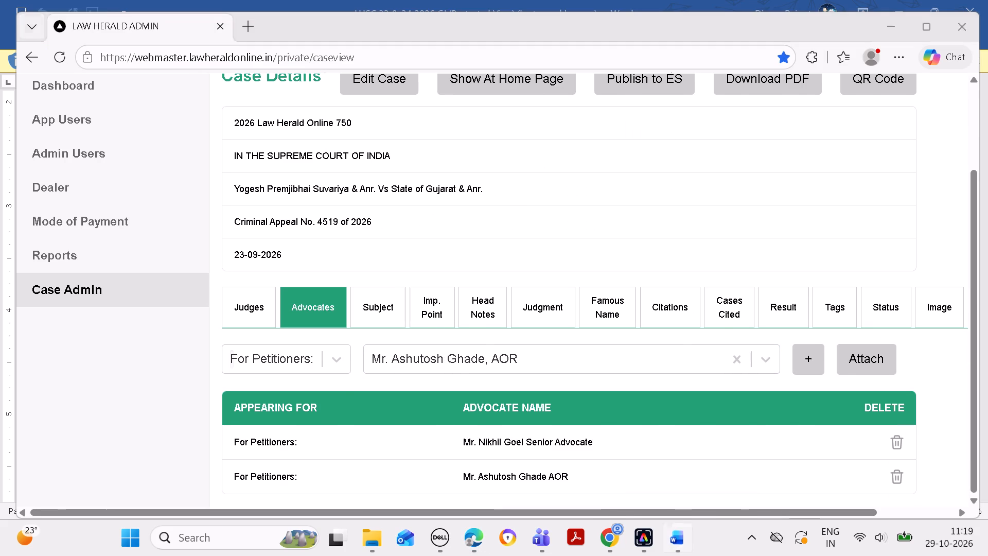
pyautogui.moveTo(786, 336); pyautogui.dragTo(820, 340)
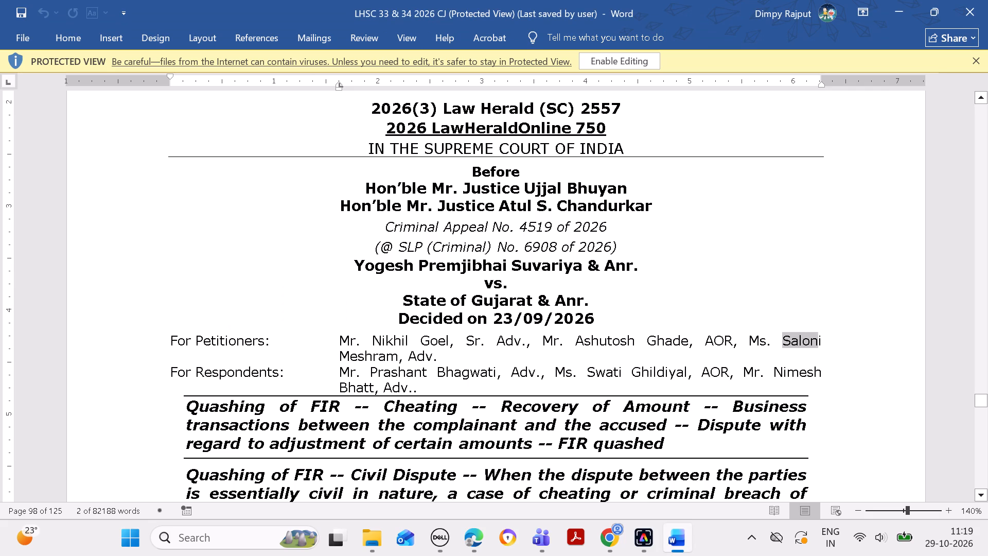
pyautogui.moveTo(820, 340); pyautogui.dragTo(417, 350)
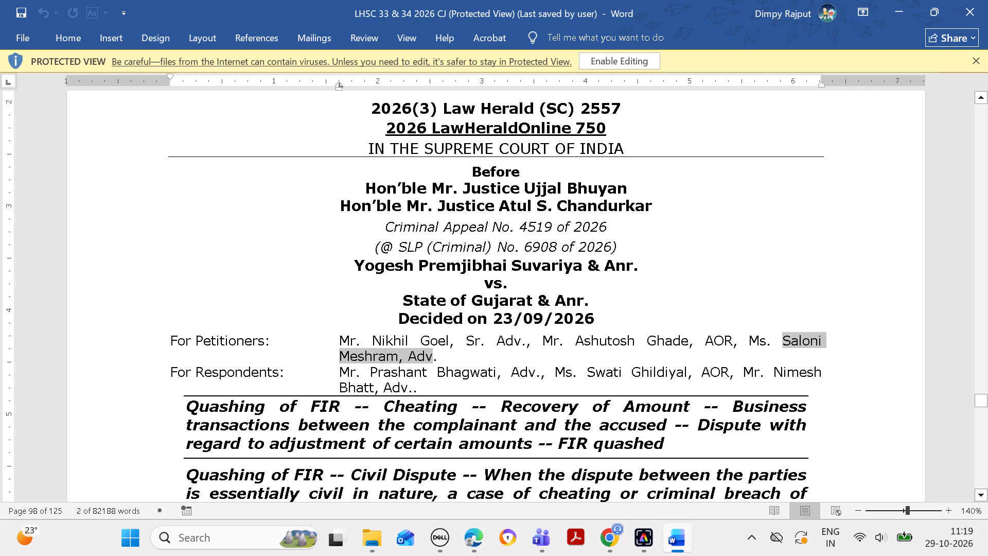
pyautogui.moveTo(417, 350); pyautogui.dragTo(406, 350)
pyautogui.hotkey('ctrl', 'c')
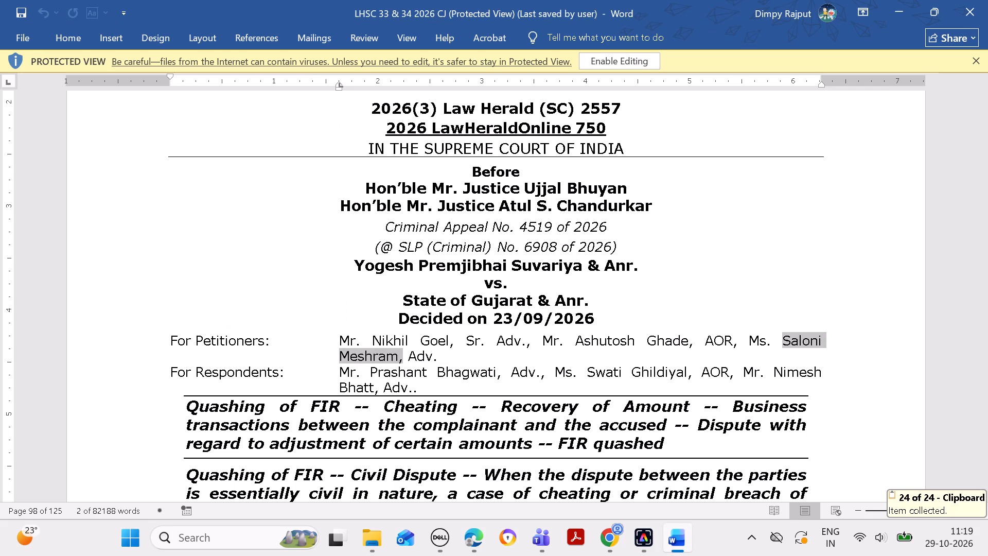
pyautogui.click(461, 536)
pyautogui.click(483, 536)
pyautogui.click(731, 358)
pyautogui.hotkey('ctrl', 'v')
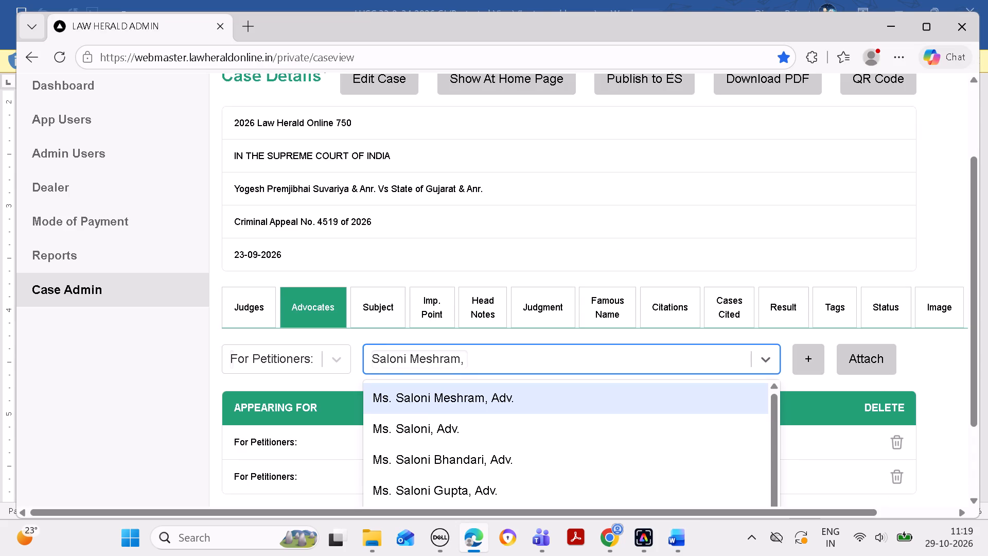
pyautogui.click(642, 396)
pyautogui.click(871, 363)
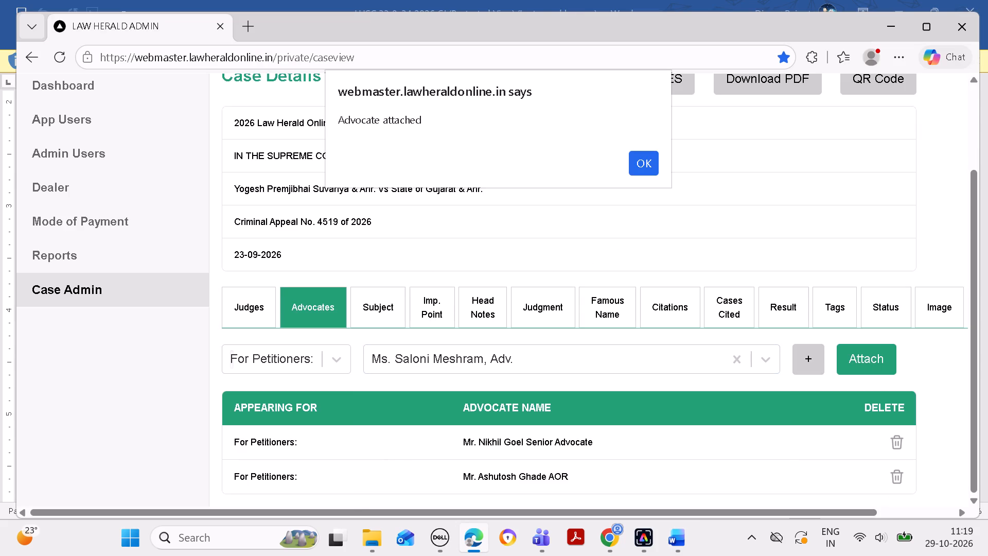
pyautogui.click(650, 164)
pyautogui.scroll(-4, 657, 185)
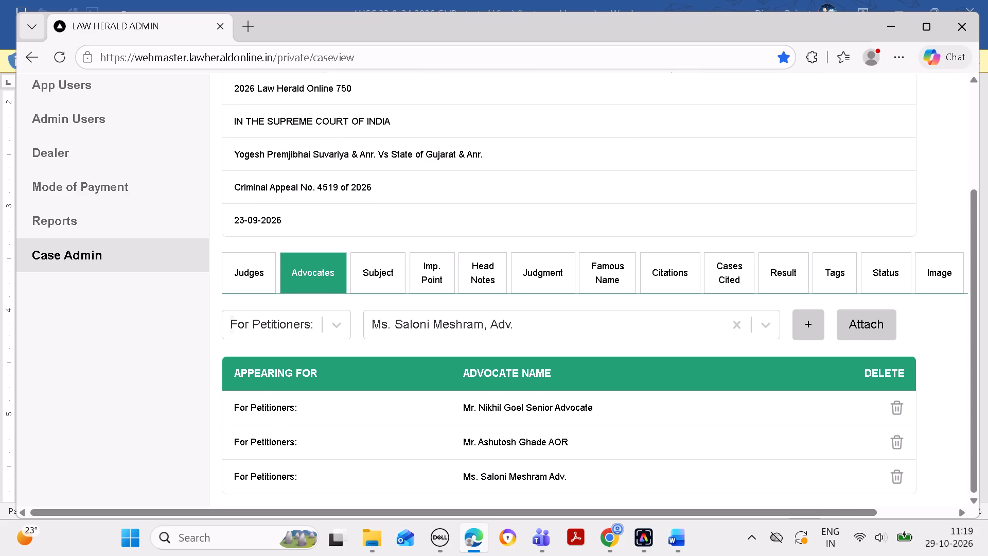
# Set the appearing party to For Respondents and attach the Adv. entry for the first respondents' advocate, copying the name from the Word judgment.
pyautogui.click(684, 531)
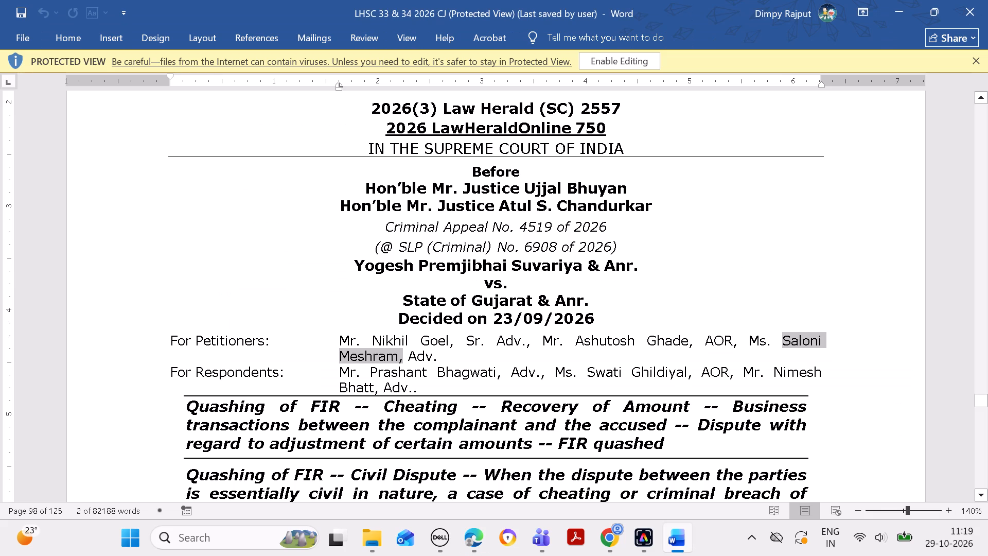
pyautogui.click(465, 535)
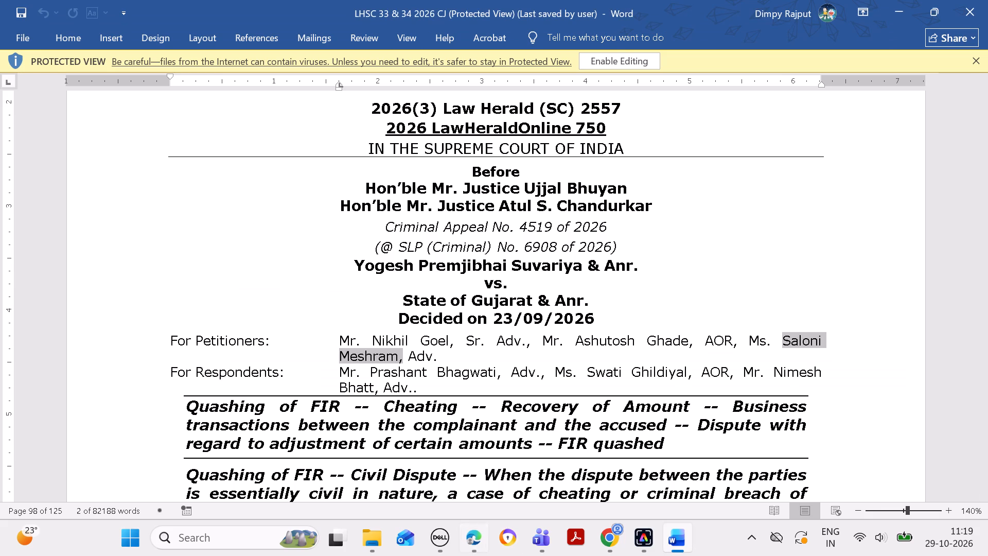
pyautogui.click(461, 527)
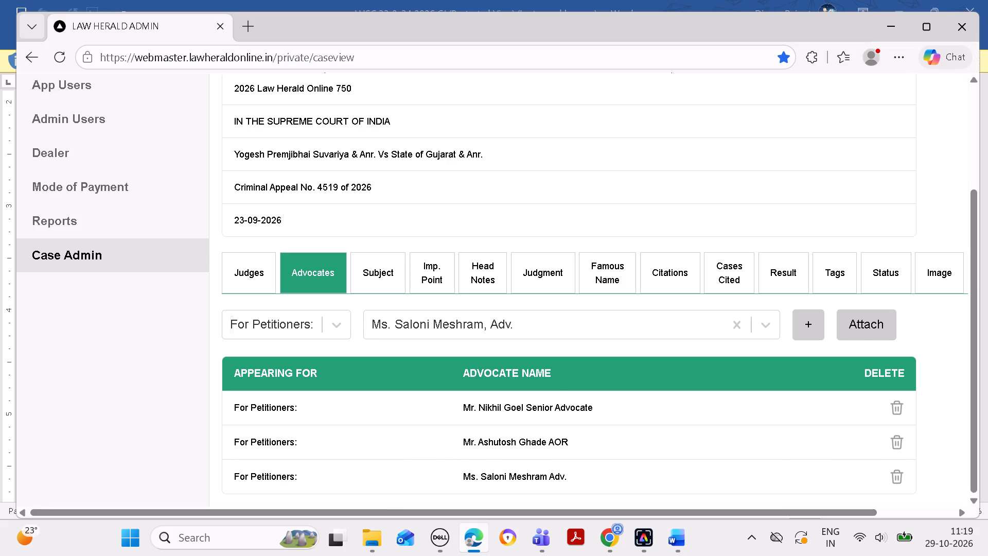
pyautogui.click(339, 324)
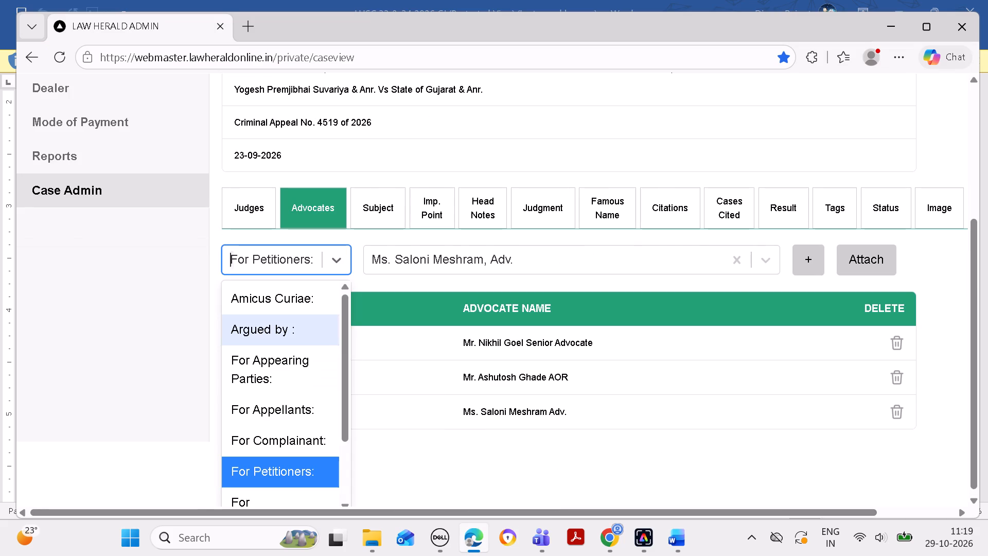
pyautogui.moveTo(340, 420); pyautogui.dragTo(342, 423)
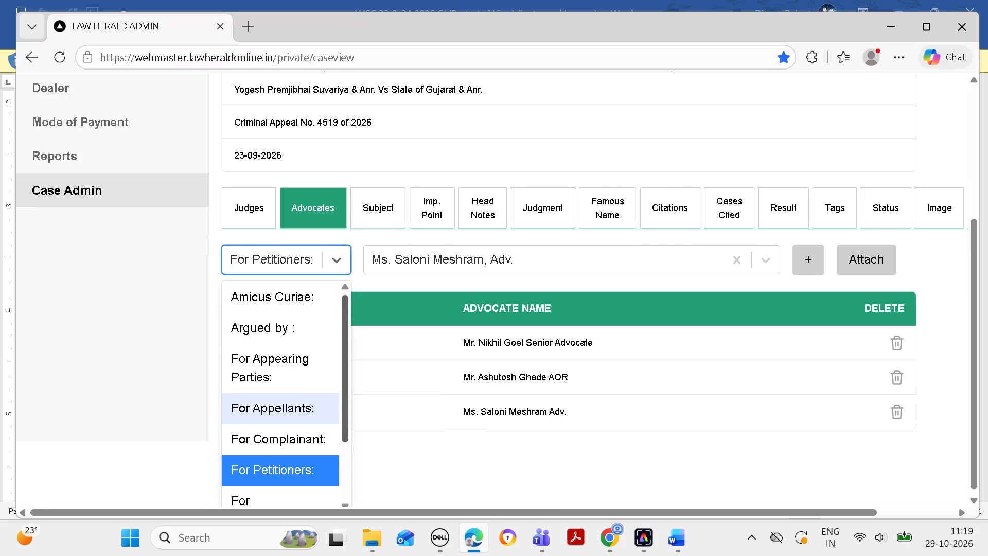
pyautogui.moveTo(342, 423); pyautogui.dragTo(345, 455)
pyautogui.click(280, 467)
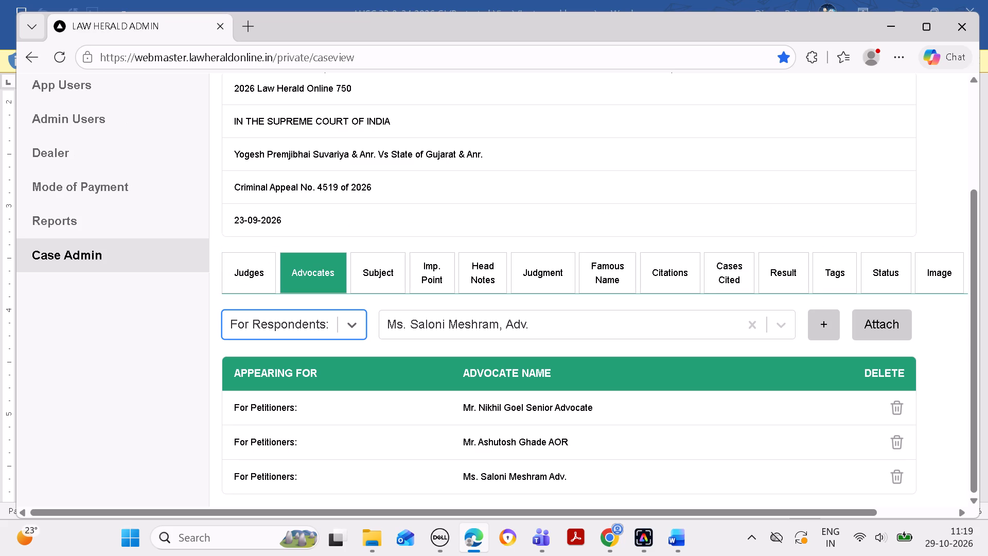
pyautogui.click(678, 536)
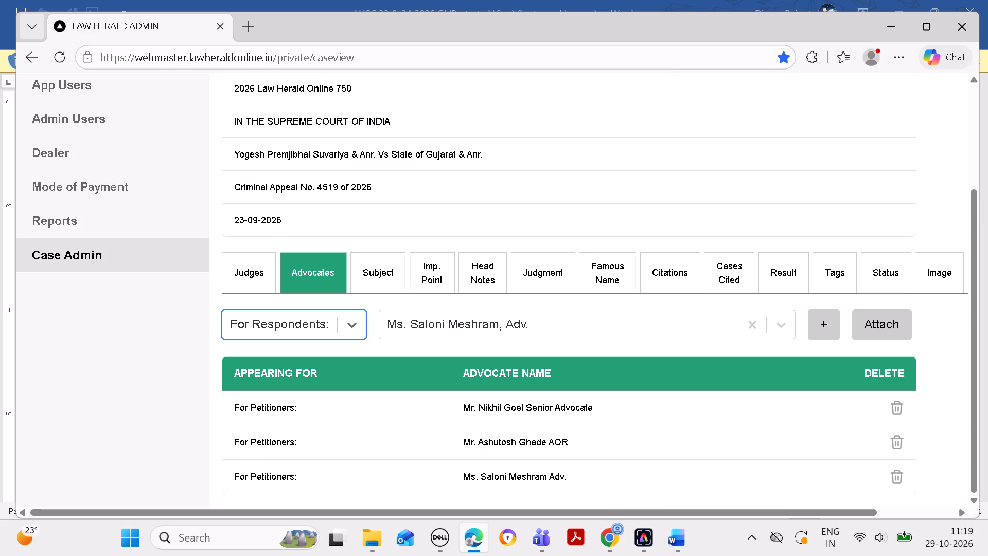
pyautogui.click(684, 540)
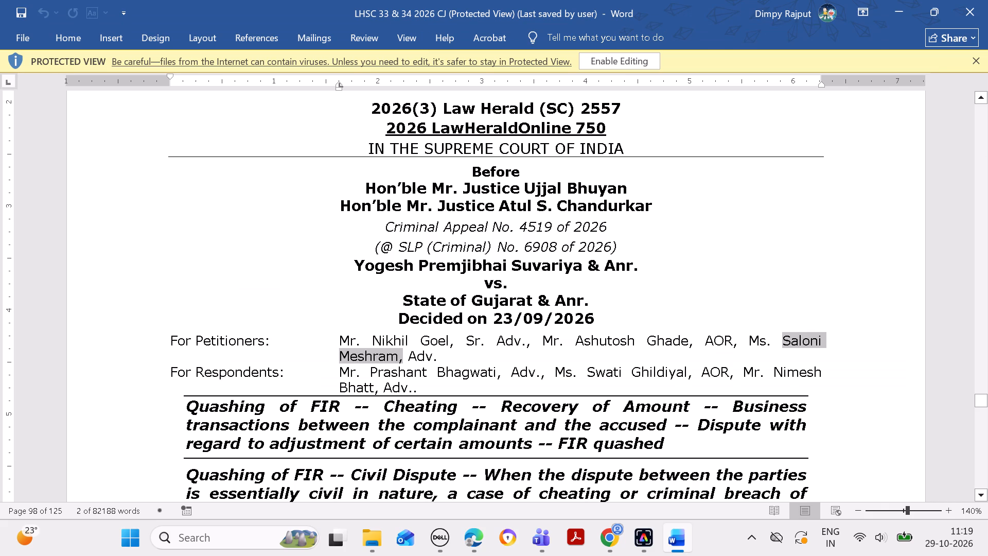
pyautogui.moveTo(375, 368); pyautogui.dragTo(458, 368)
pyautogui.hotkey('ctrl', 'c')
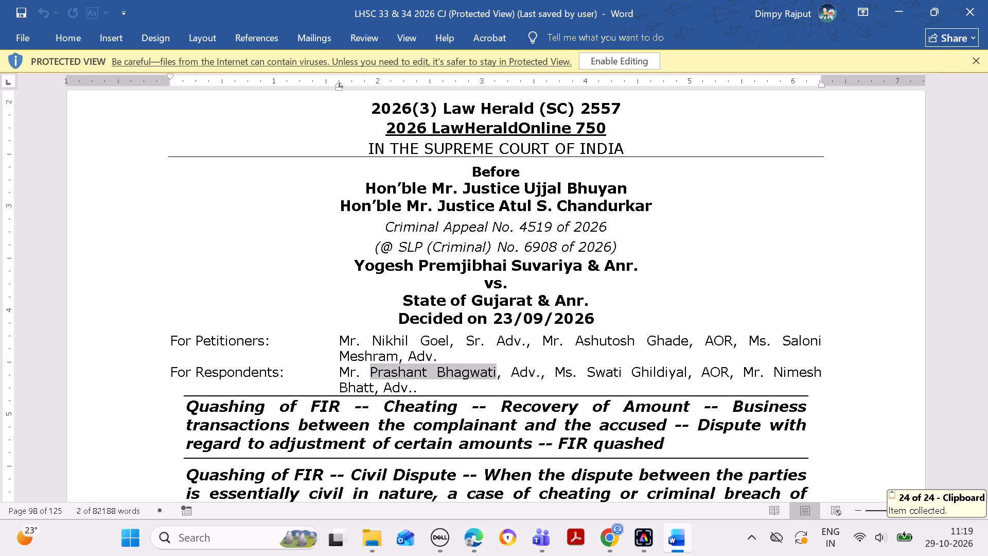
pyautogui.click(477, 539)
pyautogui.click(710, 329)
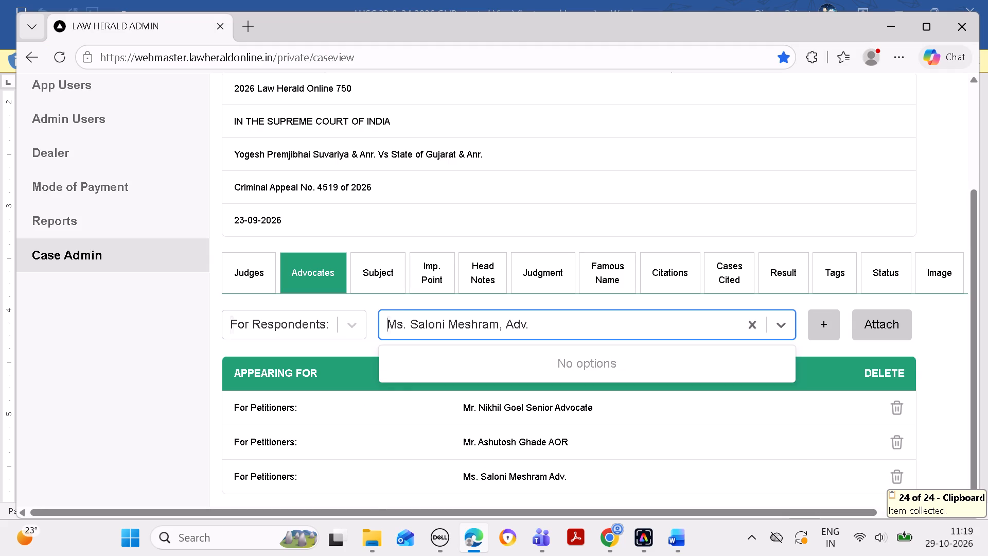
pyautogui.hotkey('ctrl', 'v')
pyautogui.click(623, 357)
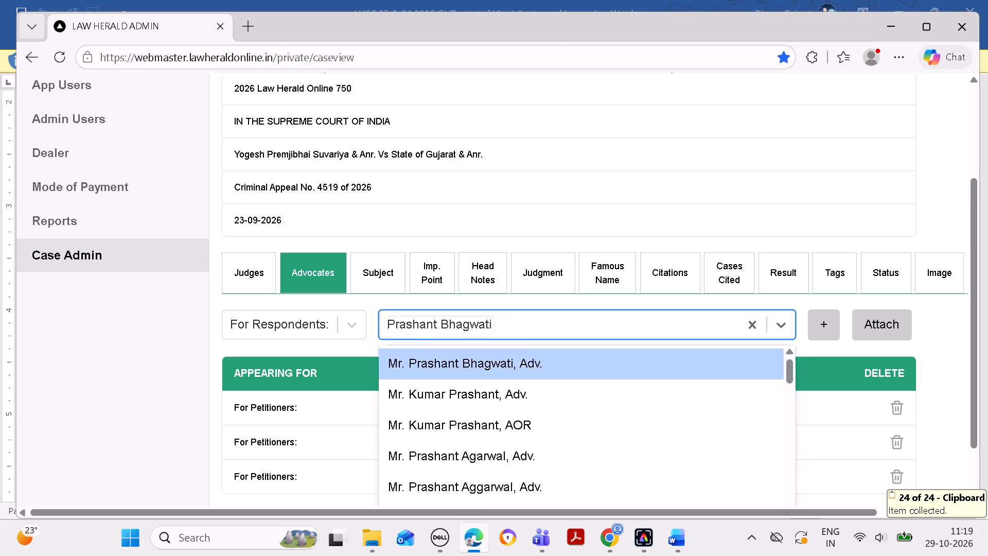
pyautogui.click(870, 328)
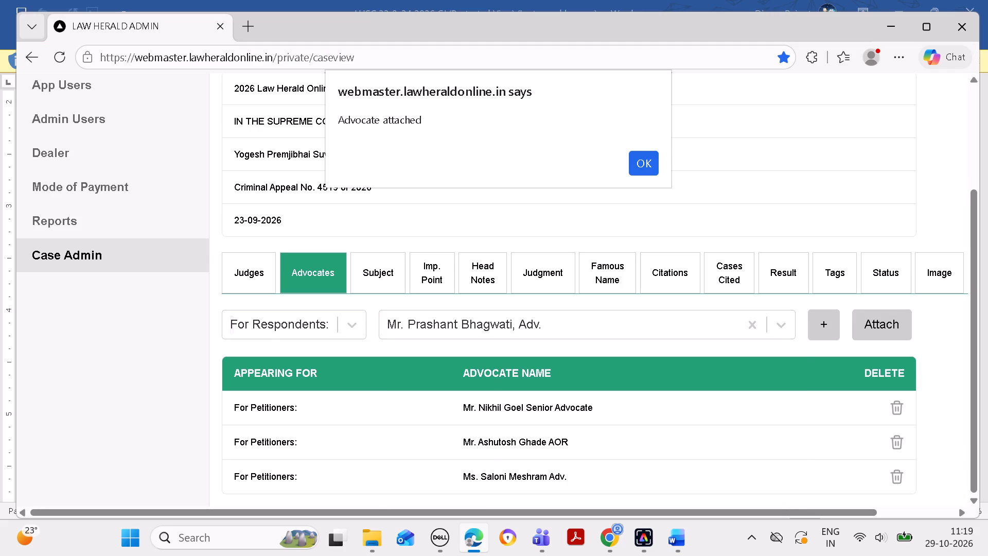
pyautogui.click(641, 162)
pyautogui.scroll(-5, 655, 234)
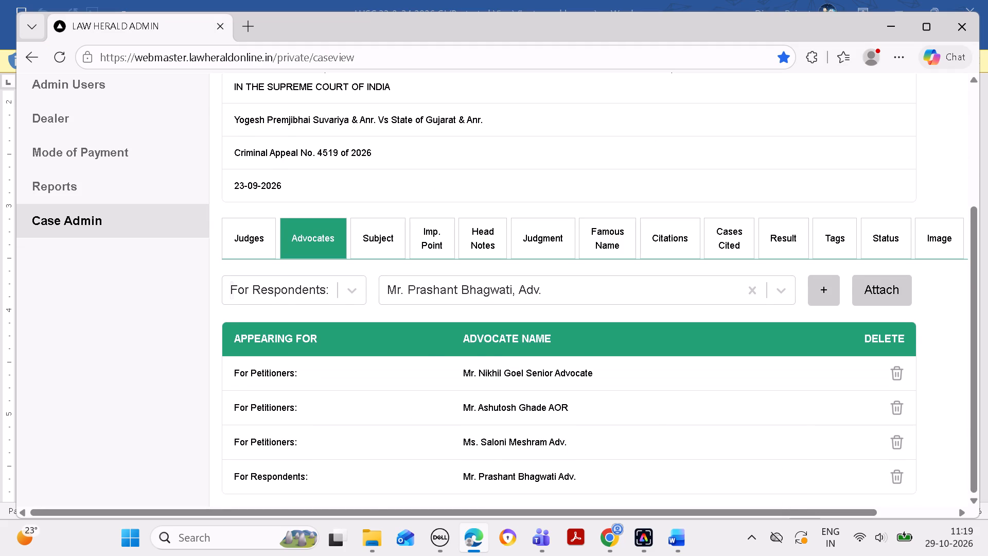
# Copy the second respondents' advocate's name from the Word judgment and attach the matching AOR entry under For Respondents in the browser.
pyautogui.click(677, 534)
pyautogui.moveTo(593, 366); pyautogui.dragTo(660, 366)
pyautogui.hotkey('ctrl', 'c')
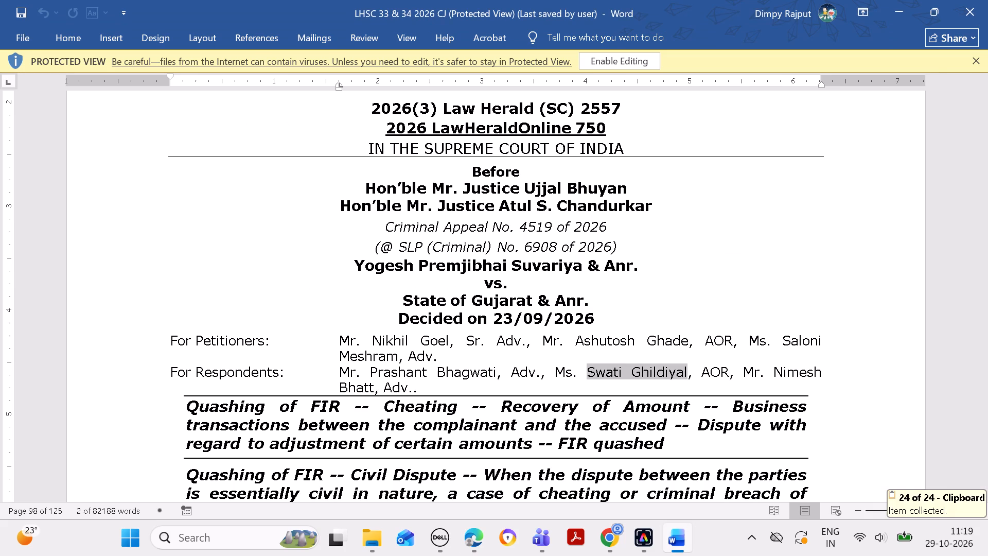
pyautogui.click(480, 533)
pyautogui.click(754, 292)
pyautogui.hotkey('ctrl', 'v')
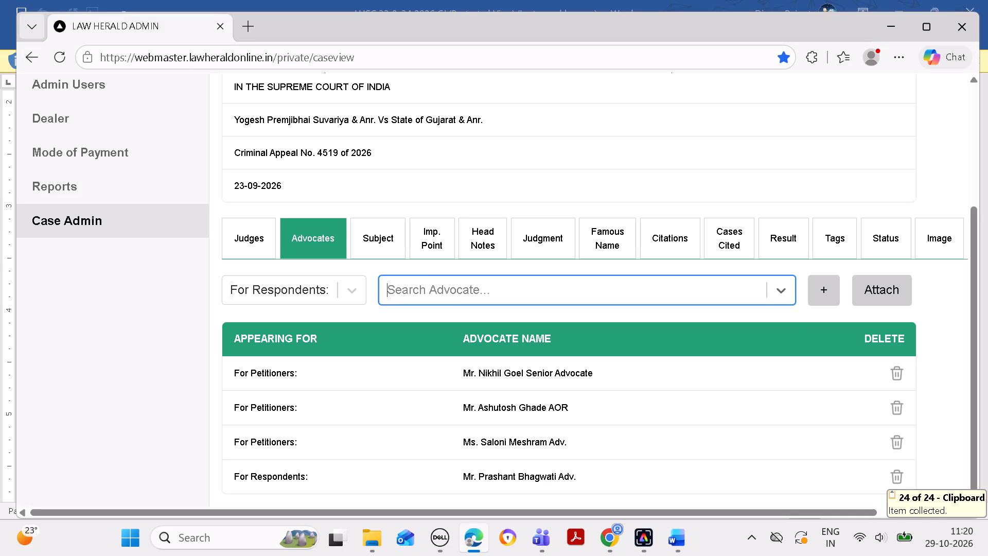
pyautogui.click(630, 355)
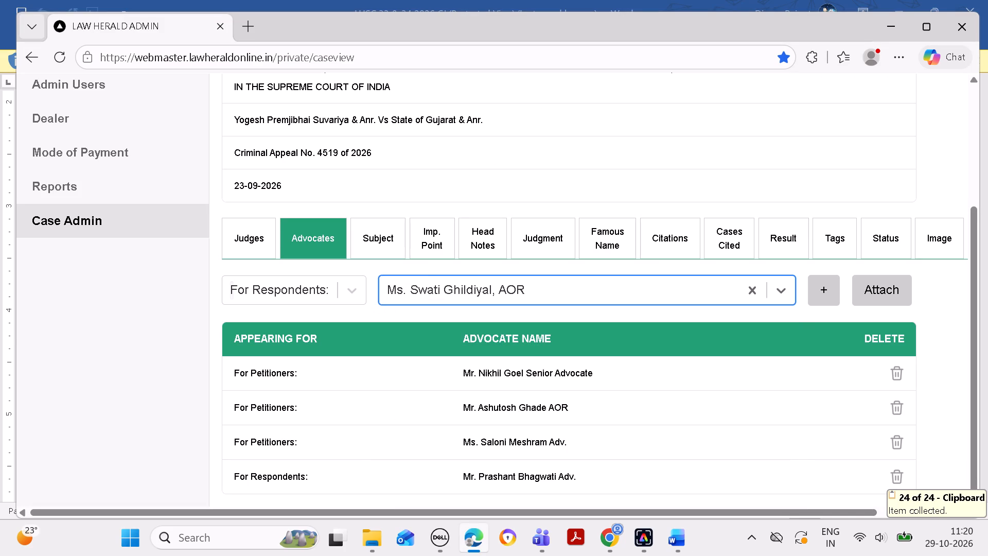
pyautogui.click(886, 286)
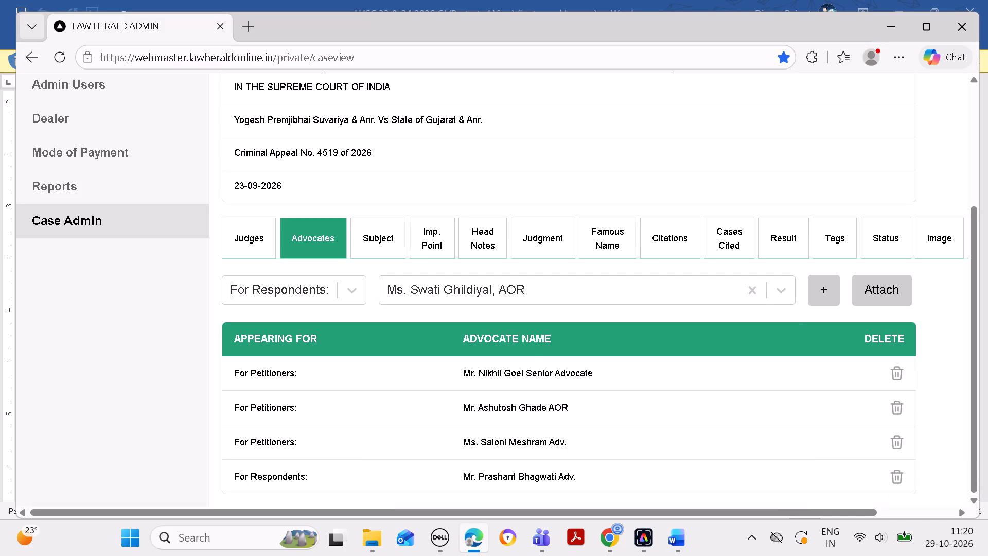
pyautogui.click(643, 169)
pyautogui.scroll(-6, 650, 195)
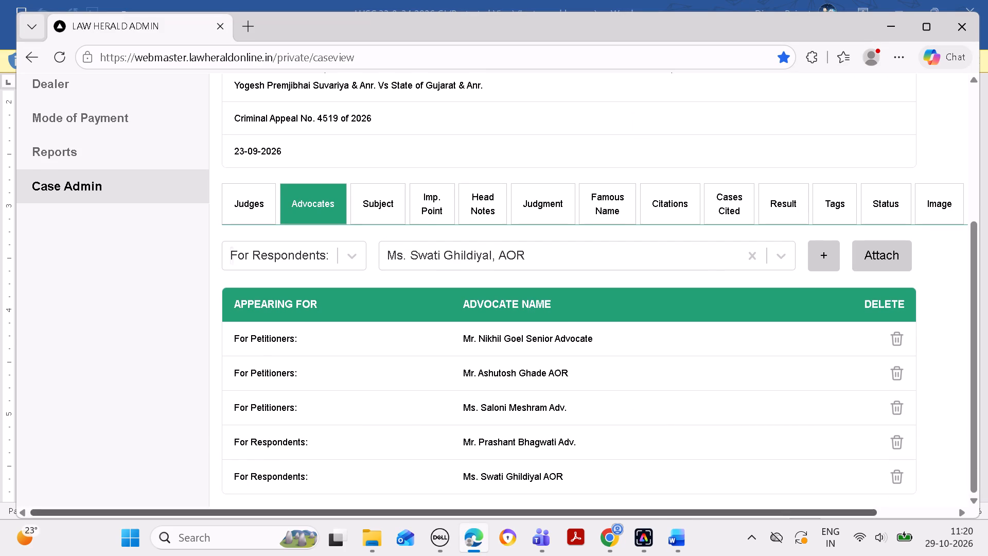
# Copy the third respondents' advocate's name from the Word judgment and attach the matching Adv. entry under For Respondents in the browser.
pyautogui.click(676, 540)
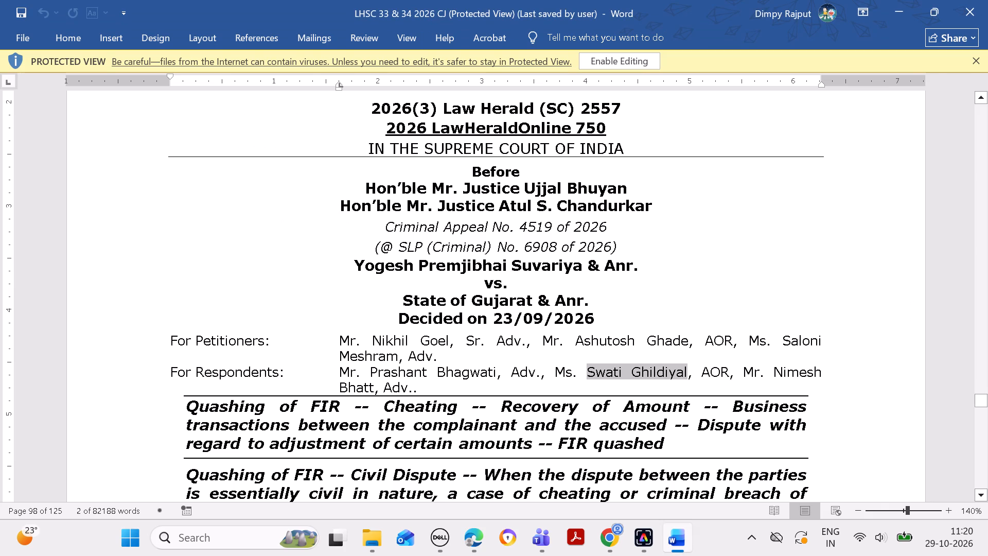
pyautogui.moveTo(774, 369); pyautogui.dragTo(391, 383)
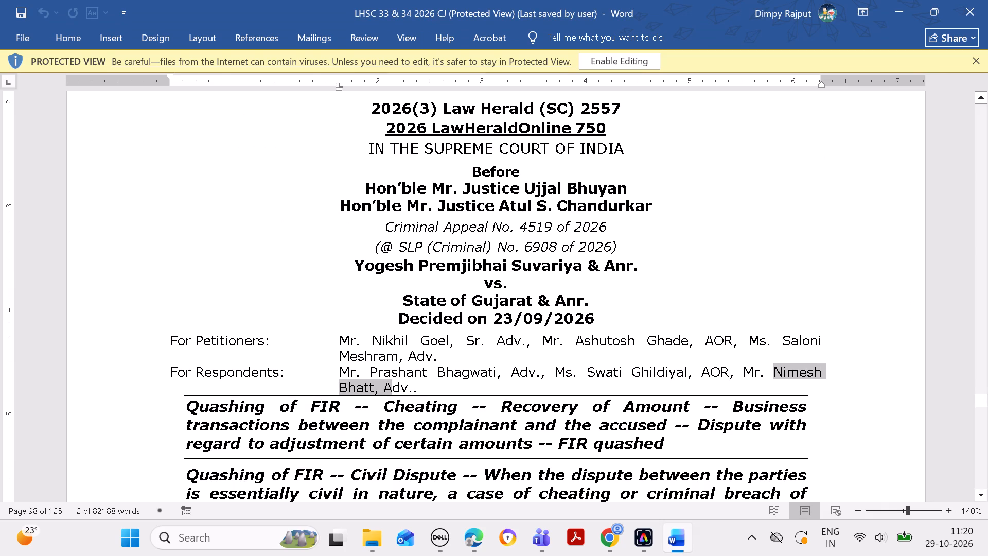
pyautogui.moveTo(391, 383); pyautogui.dragTo(378, 380)
pyautogui.hotkey('ctrl', 'c')
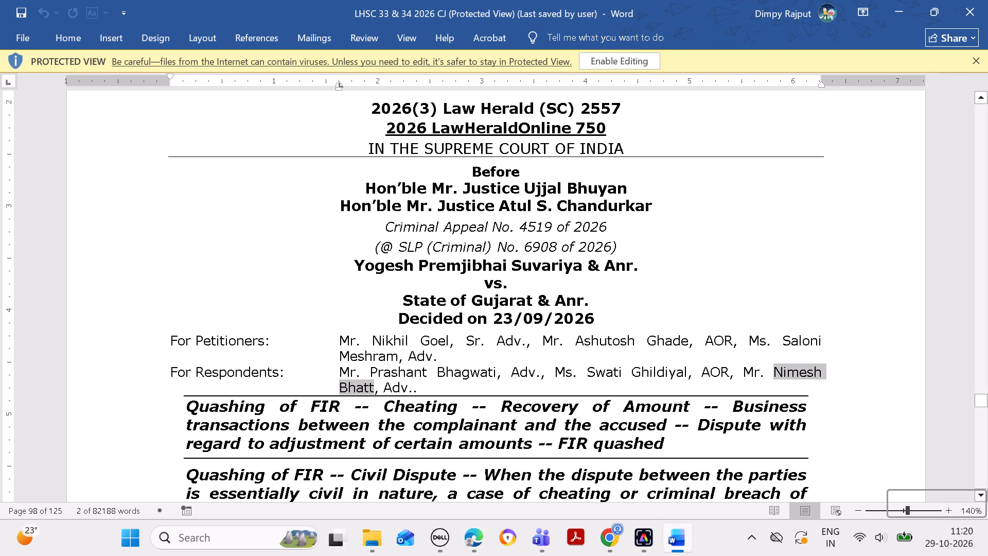
pyautogui.click(480, 537)
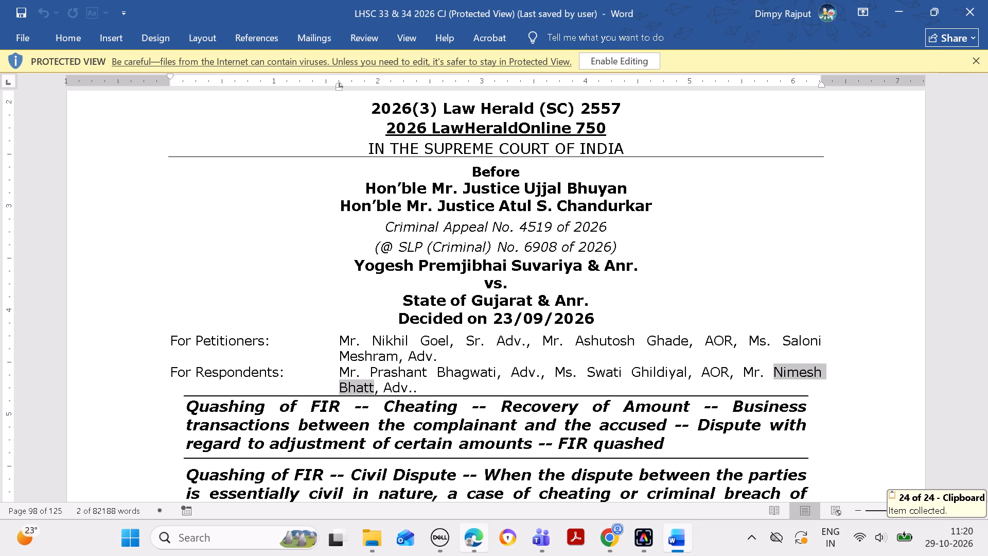
pyautogui.click(472, 544)
pyautogui.click(749, 248)
pyautogui.hotkey('ctrl', 'v')
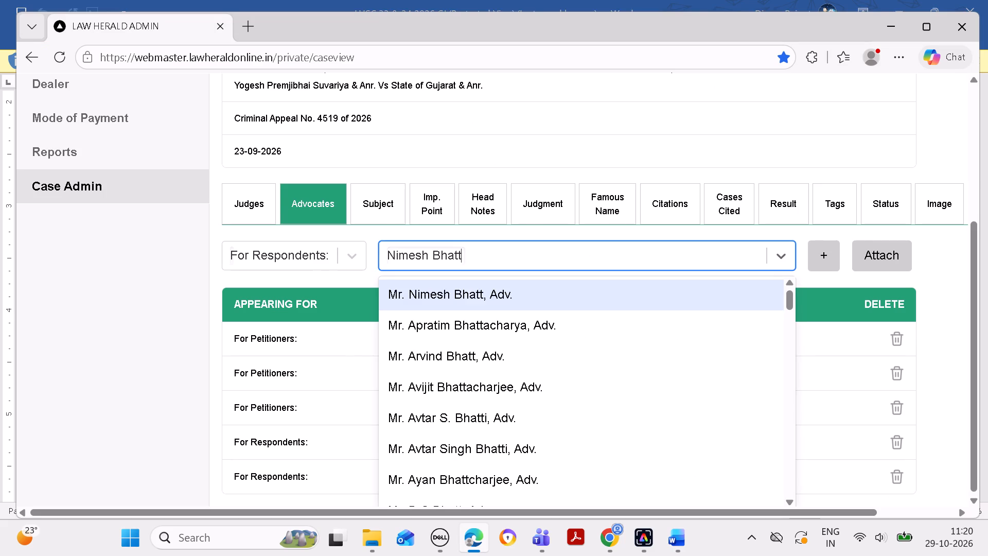
pyautogui.click(611, 285)
pyautogui.click(877, 257)
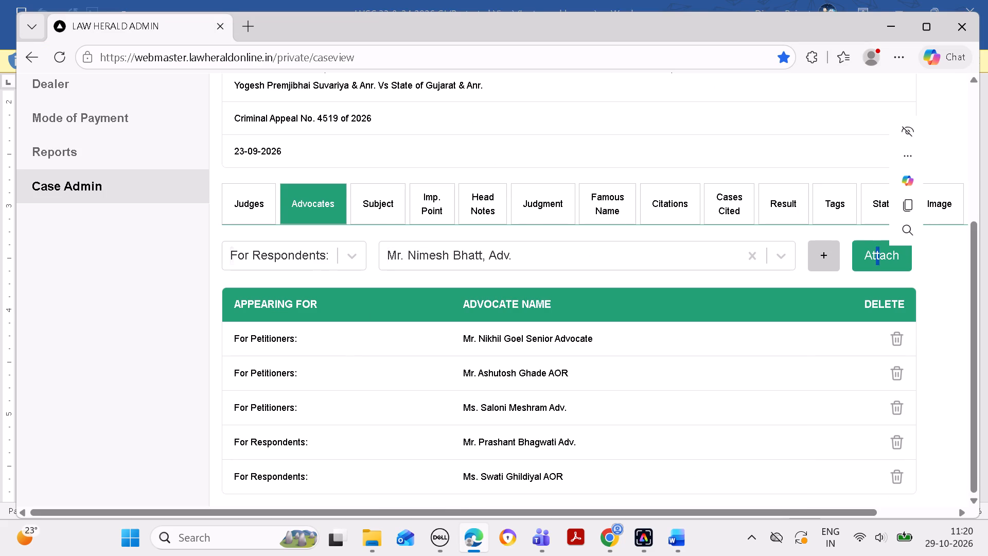
pyautogui.click(655, 162)
pyautogui.scroll(-5, 682, 209)
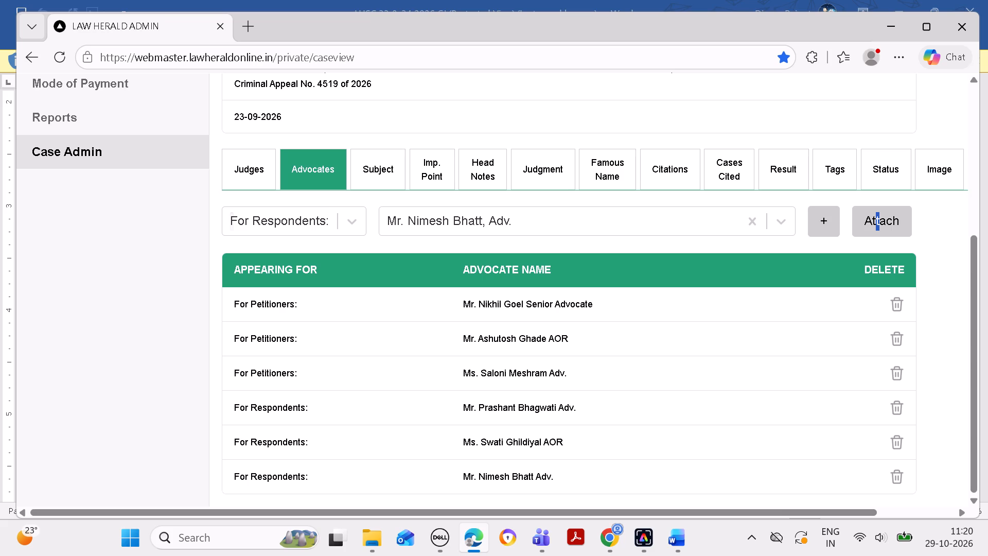
# Open the Citations section of the 2026 Law Herald Online 750 record and check the attached citation.
pyautogui.scroll(2, 653, 405)
pyautogui.click(674, 425)
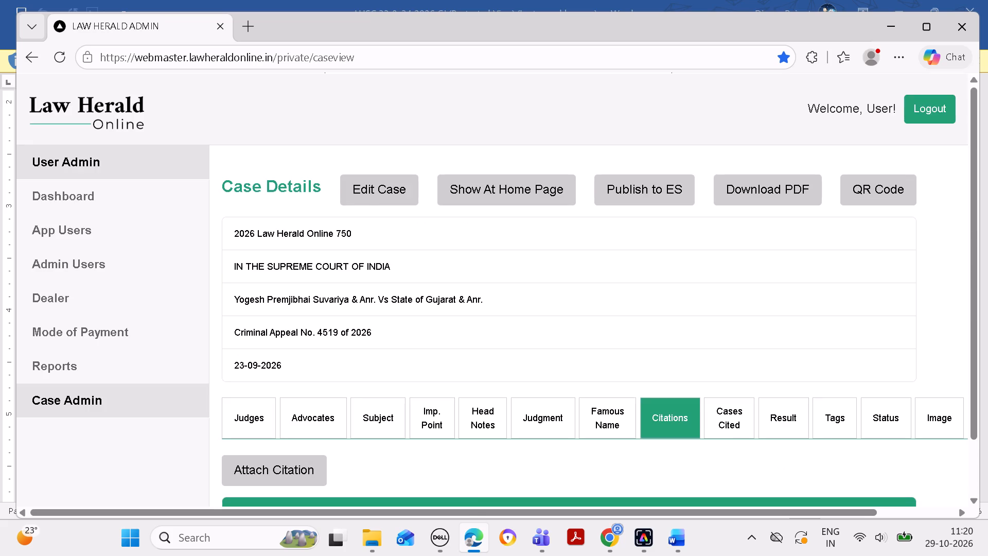
pyautogui.scroll(-2, 674, 366)
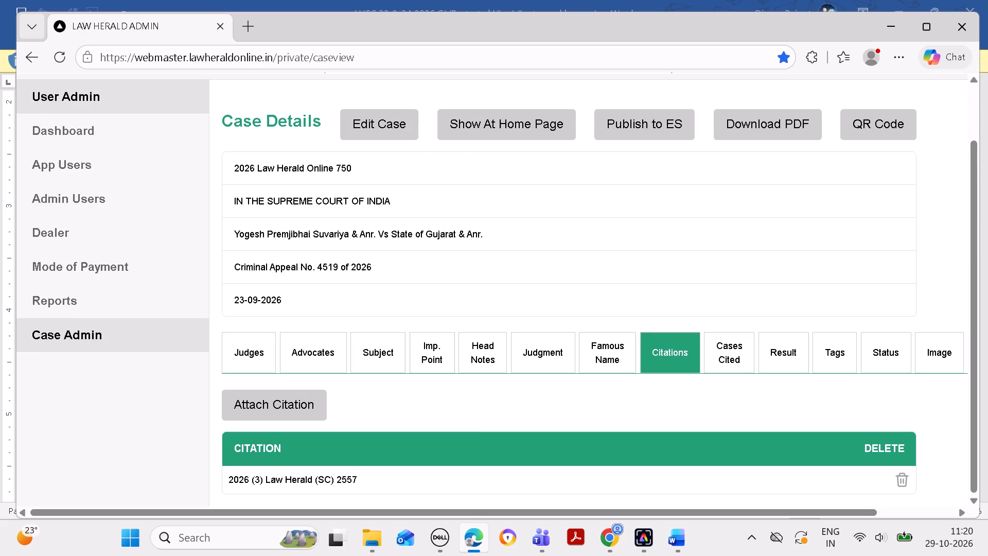
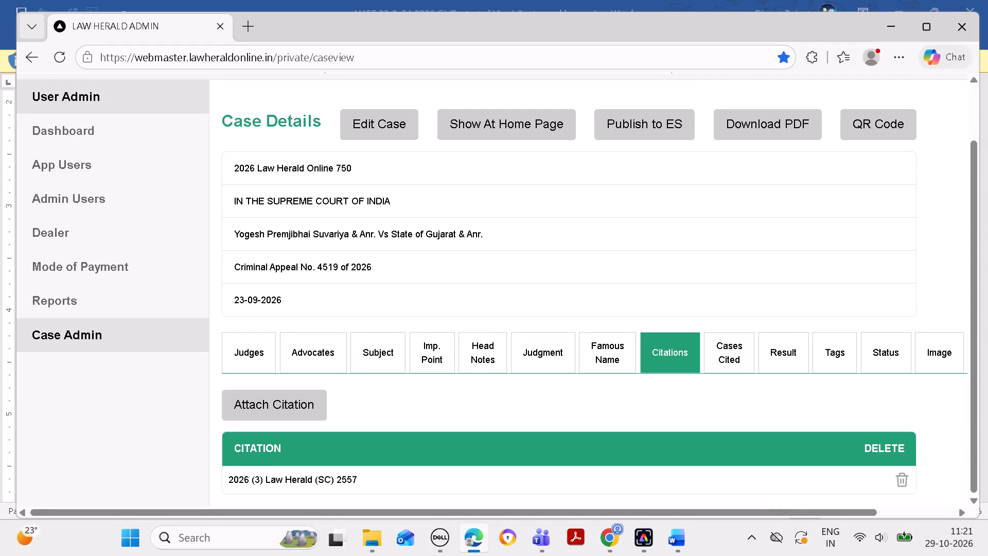
pyautogui.click(679, 535)
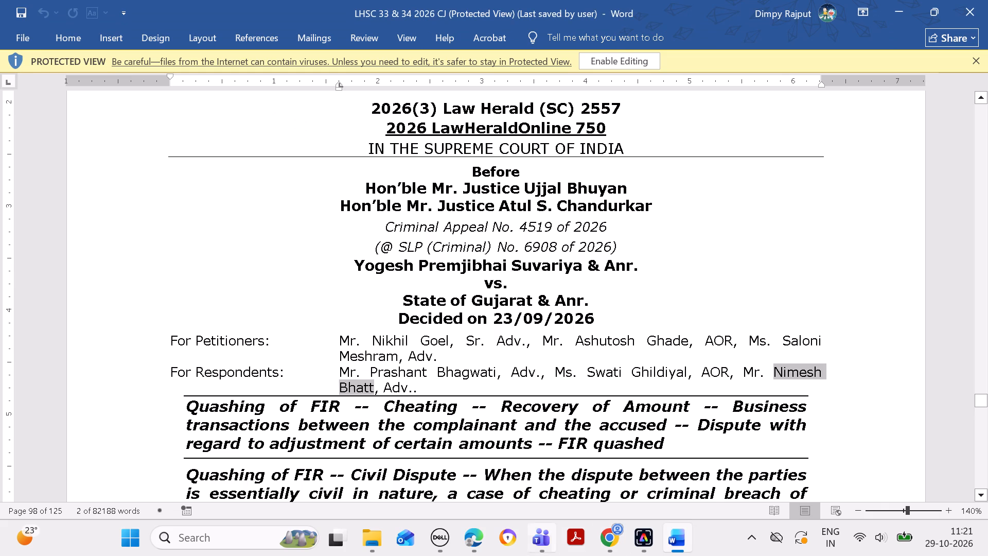
pyautogui.click(467, 531)
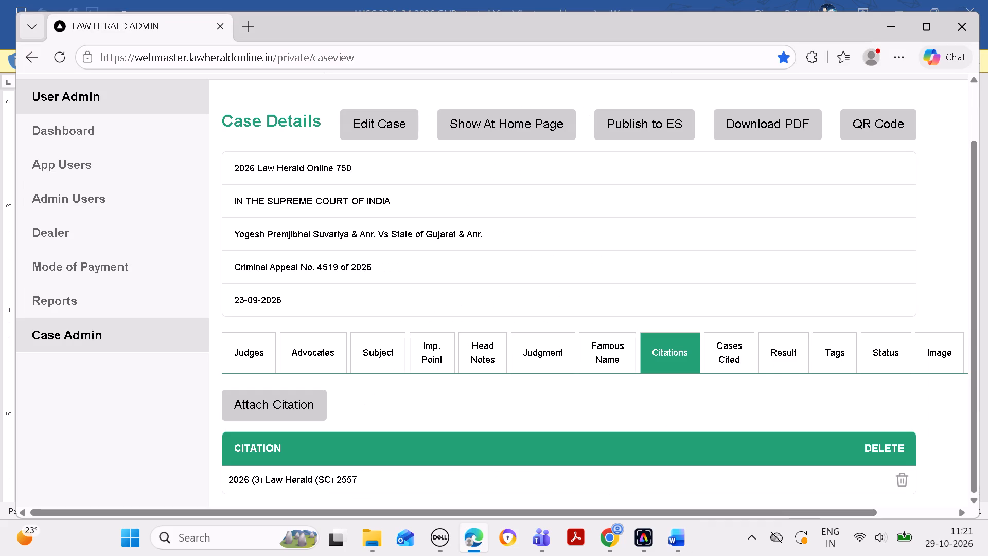
pyautogui.click(376, 358)
pyautogui.scroll(-4, 380, 362)
pyautogui.click(342, 401)
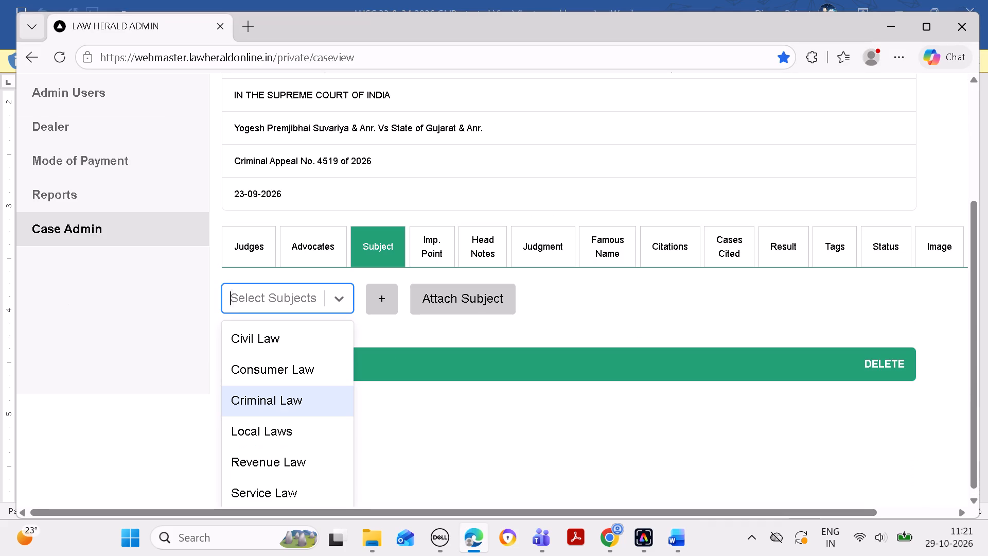
pyautogui.click(269, 398)
pyautogui.click(458, 406)
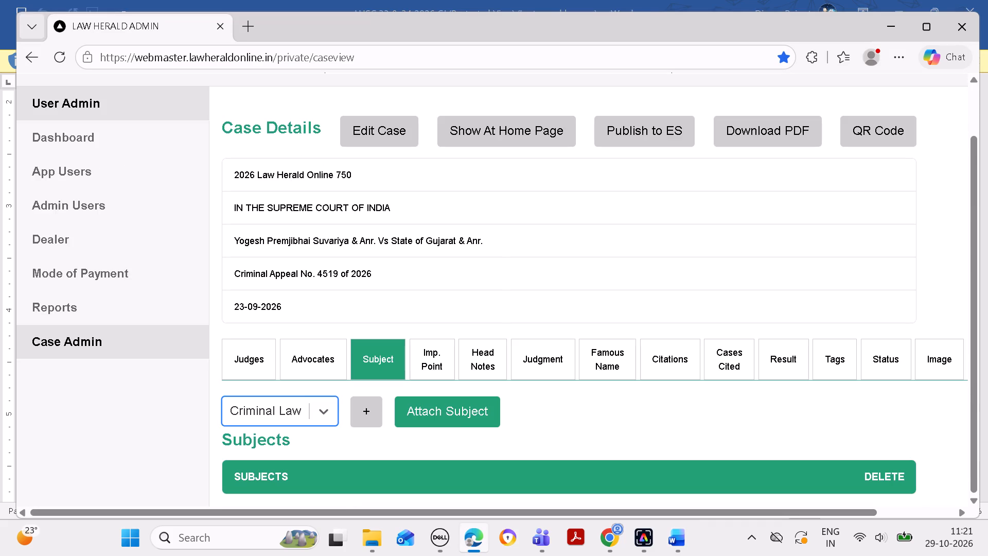
pyautogui.click(642, 164)
pyautogui.scroll(-3, 521, 308)
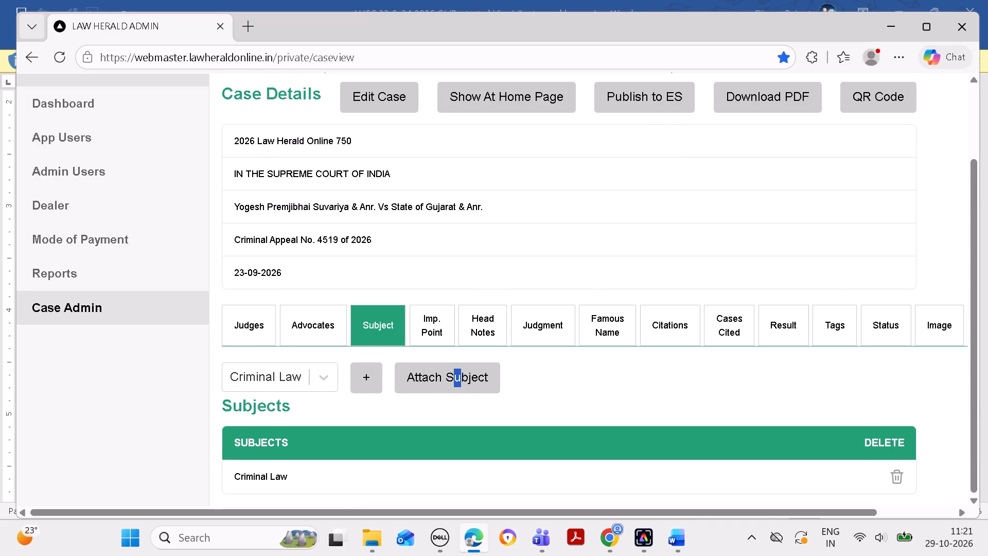
# Copy "Quashing of FIR -- Cheating" from the Word headnote and search for it as the topic of a new important point.
pyautogui.scroll(-1, 516, 315)
pyautogui.click(426, 328)
pyautogui.scroll(-4, 517, 414)
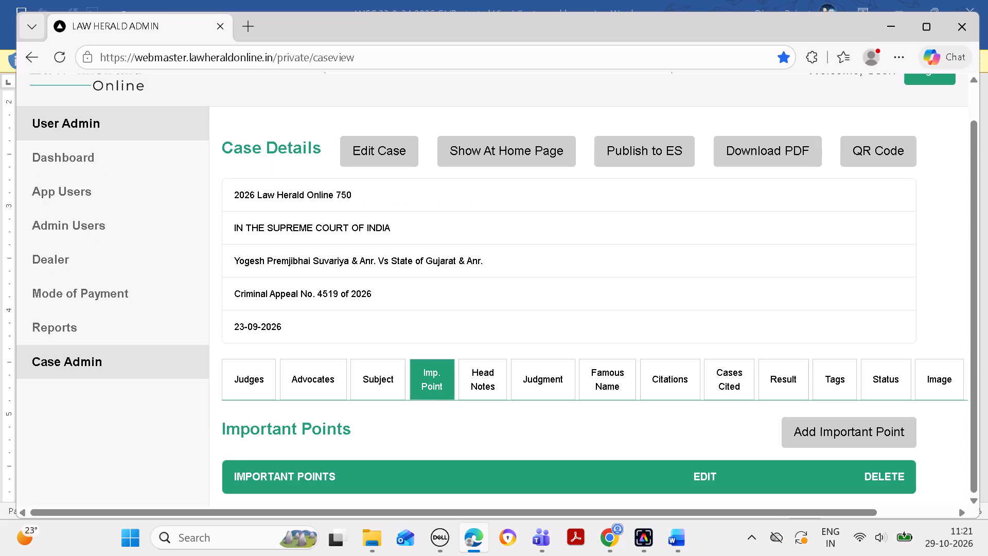
pyautogui.click(683, 540)
pyautogui.click(685, 533)
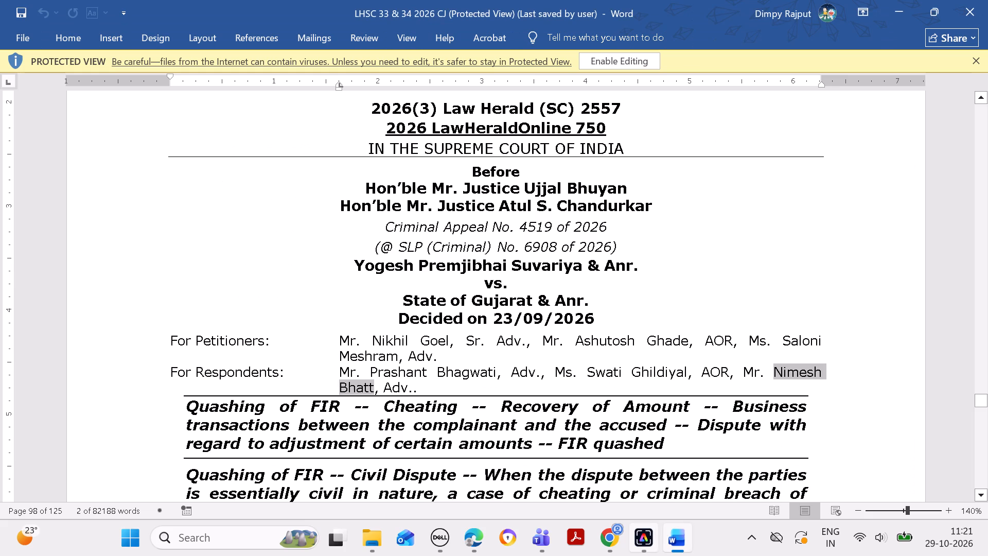
pyautogui.moveTo(193, 403); pyautogui.dragTo(407, 408)
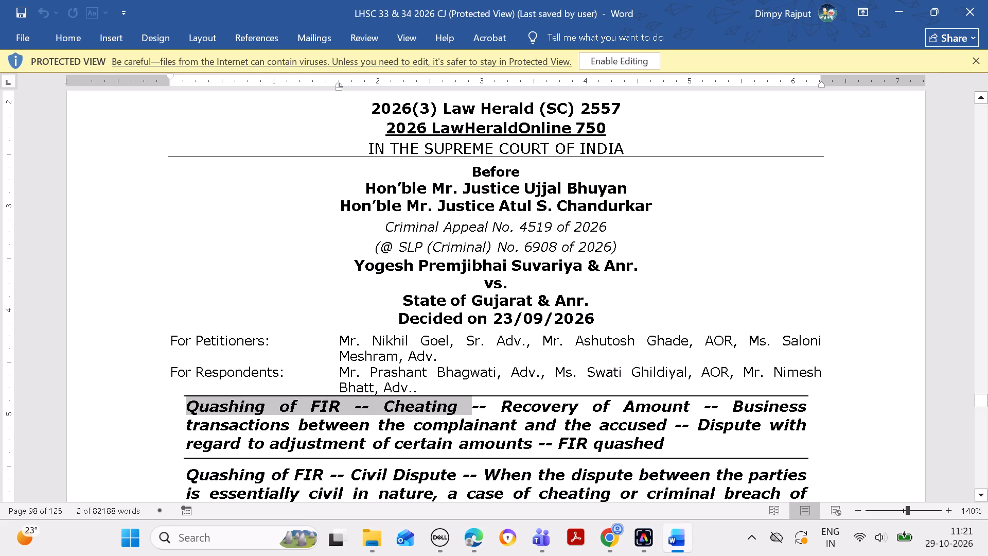
pyautogui.moveTo(407, 408); pyautogui.dragTo(414, 408)
pyautogui.hotkey('ctrl', 'c')
pyautogui.click(475, 533)
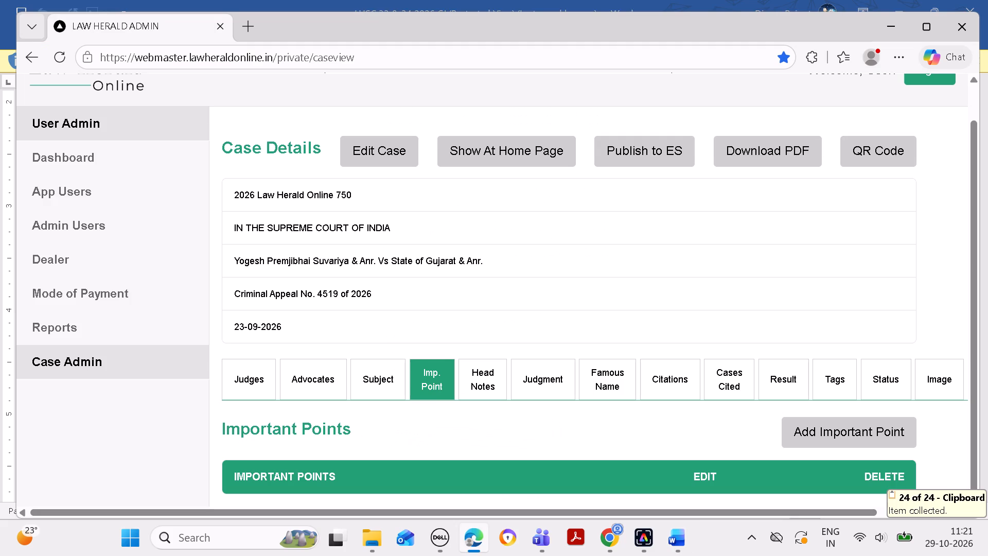
pyautogui.click(809, 430)
pyautogui.click(509, 172)
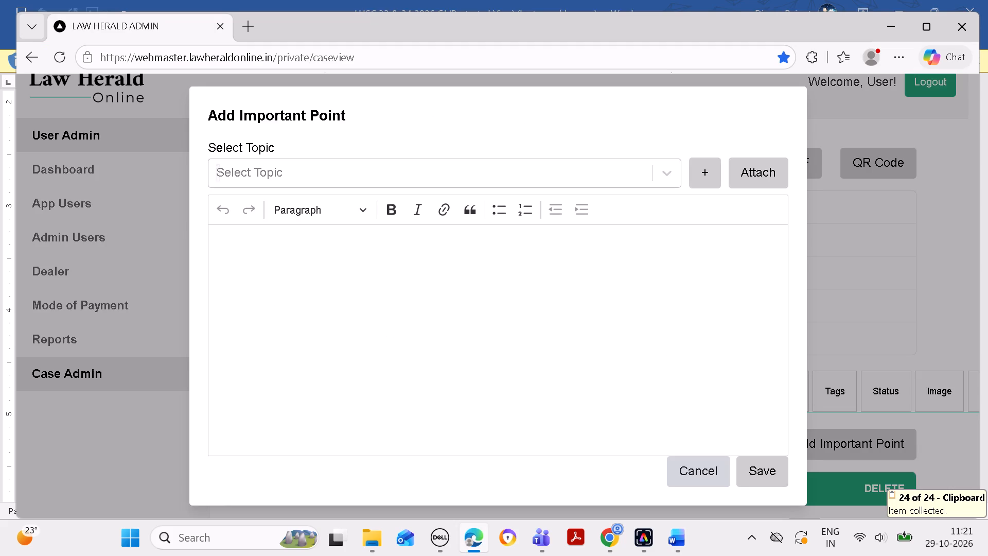
pyautogui.hotkey('ctrl', 'v')
# Create the new topic "Quashing of FIR -- Cheating" without a trailing space.
pyautogui.click(707, 175)
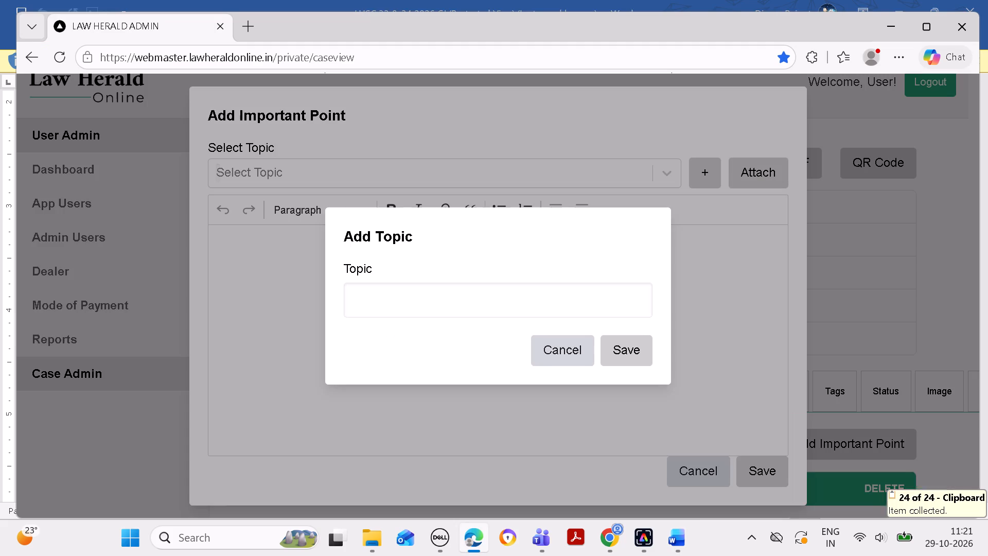
pyautogui.click(498, 309)
pyautogui.hotkey('ctrl', 'v')
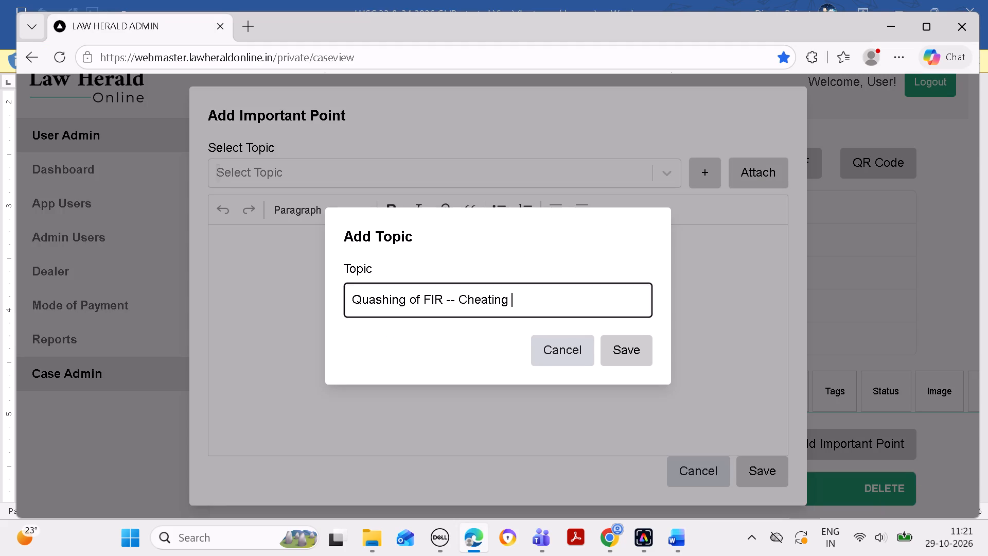
pyautogui.press('BackSpace')
pyautogui.click(634, 340)
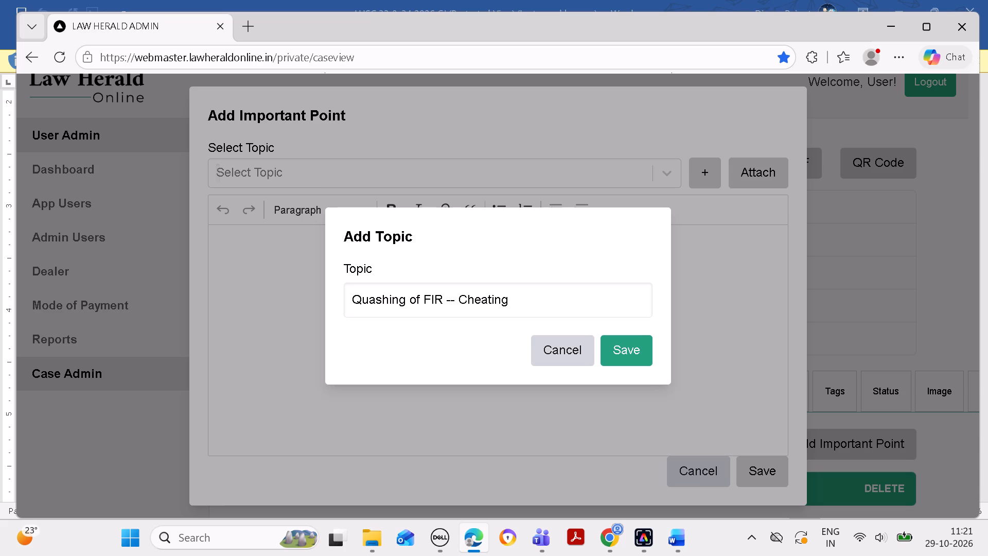
pyautogui.click(644, 161)
# Append the separator "--" after "Quashing of FIR -- Cheating" in the important point text.
pyautogui.click(601, 248)
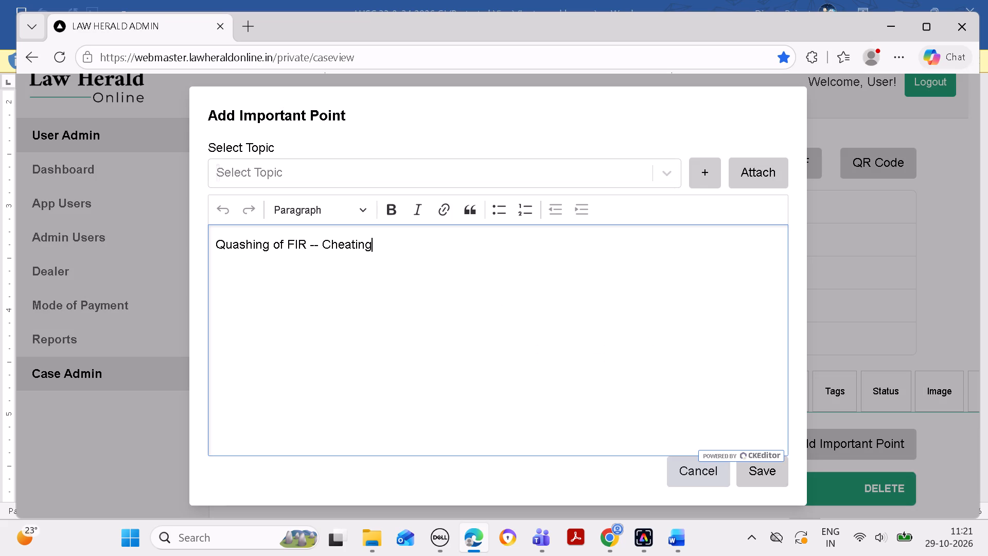
pyautogui.press('space')
pyautogui.write('--')
pyautogui.press('space')
pyautogui.press('BackSpace')
# Copy "Recovery of Amount" from the Word headnote and search for it among the important point's topics.
pyautogui.click(684, 536)
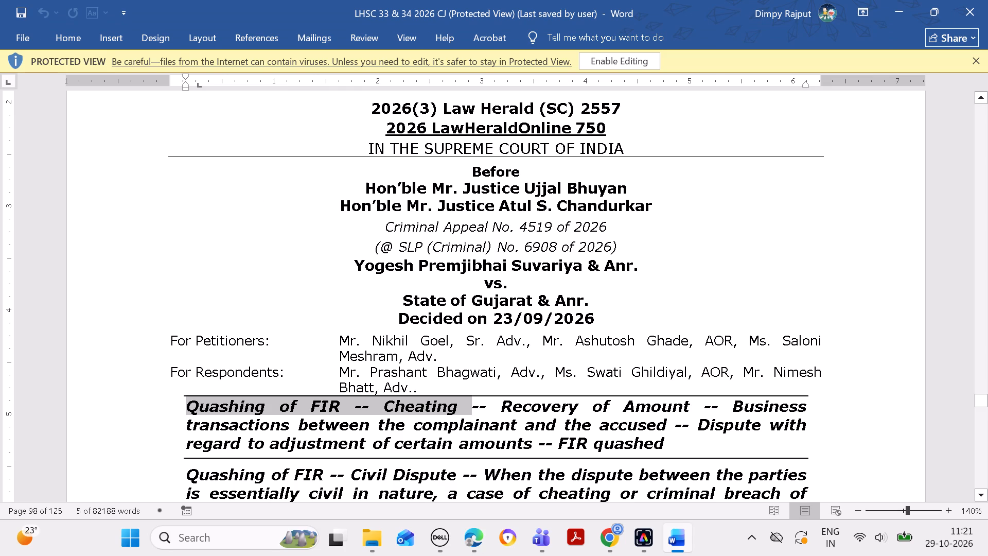
pyautogui.moveTo(503, 404); pyautogui.dragTo(575, 404)
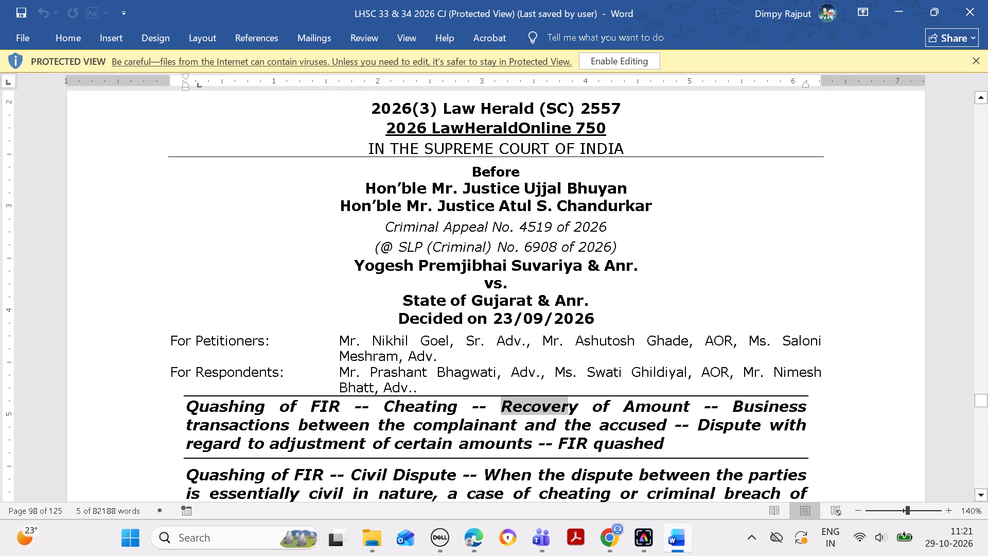
pyautogui.moveTo(575, 404); pyautogui.dragTo(639, 397)
pyautogui.hotkey('ctrl', 'c')
pyautogui.click(488, 532)
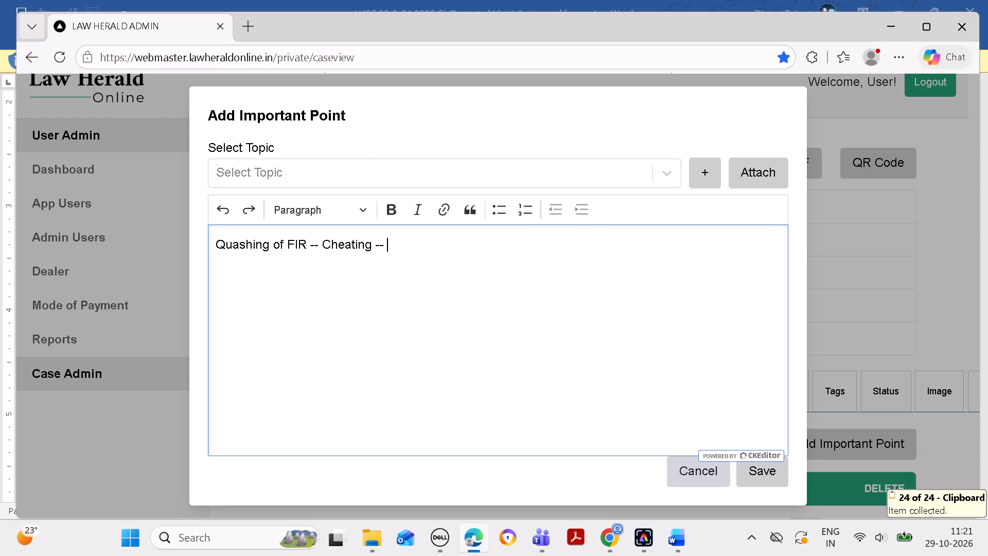
pyautogui.click(602, 172)
pyautogui.hotkey('ctrl', 'v')
pyautogui.click(582, 171)
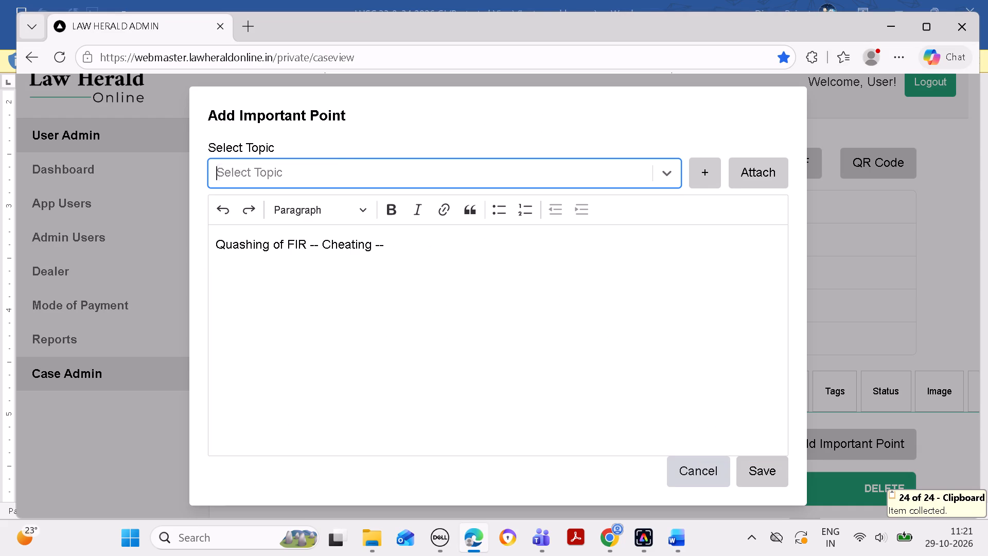
pyautogui.hotkey('ctrl', 'v')
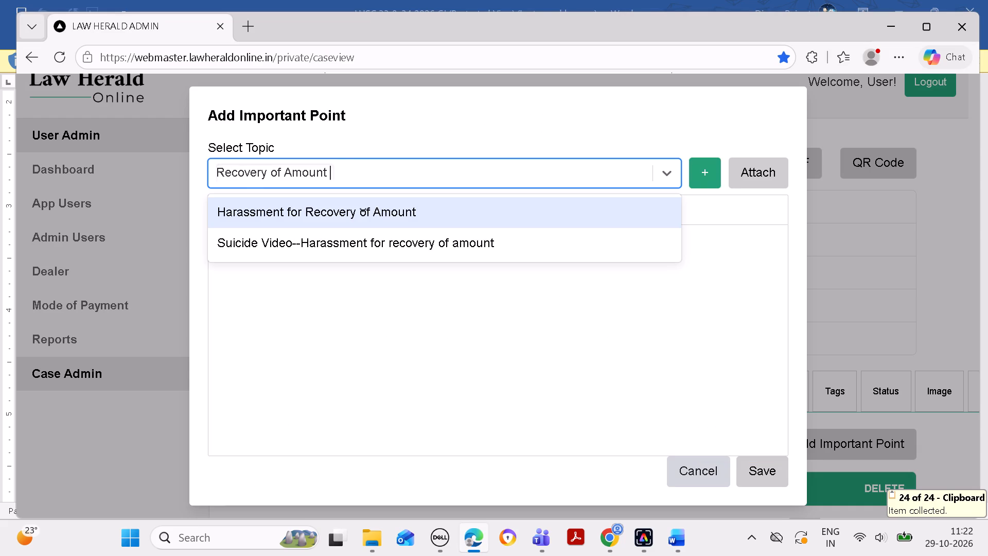
# Create the new topic "Recovery of Amount" without a trailing space.
pyautogui.click(707, 173)
pyautogui.click(514, 297)
pyautogui.hotkey('ctrl', 'b')
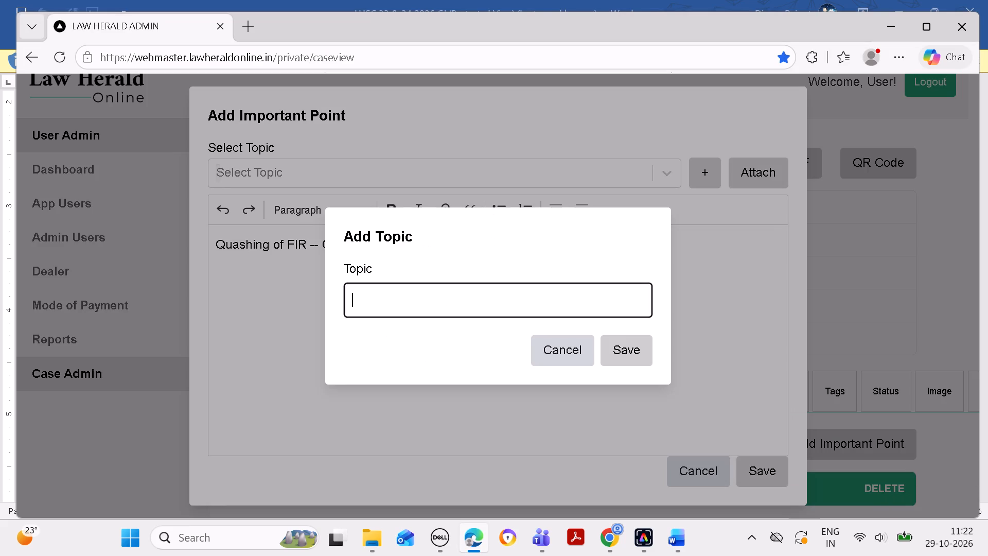
pyautogui.hotkey('ctrl', 'v')
pyautogui.press('BackSpace')
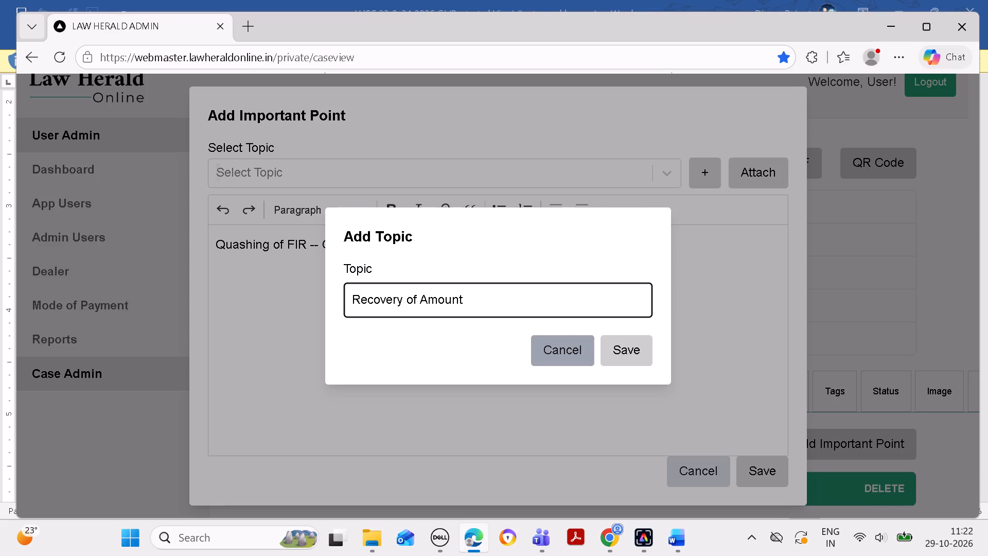
pyautogui.click(622, 350)
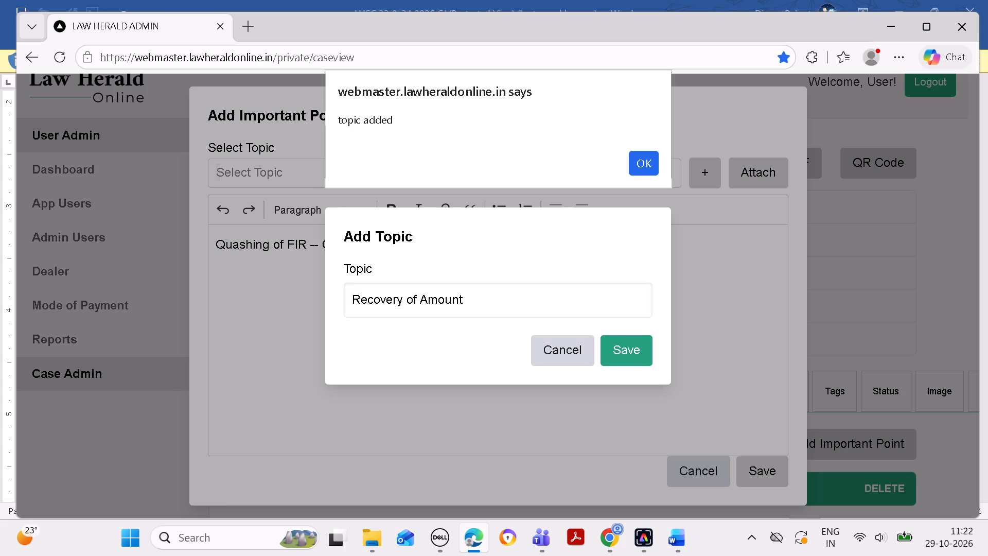
pyautogui.click(644, 161)
# Join "Recovery of Amount" onto the first line of the important point and append the separator "--".
pyautogui.click(220, 281)
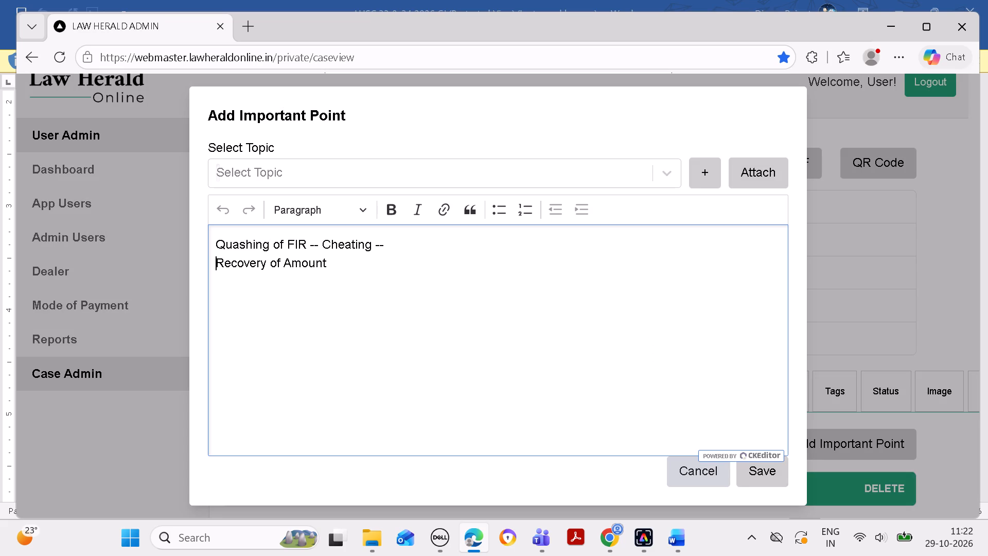
pyautogui.press('BackSpace')
pyautogui.press('BackSpace')
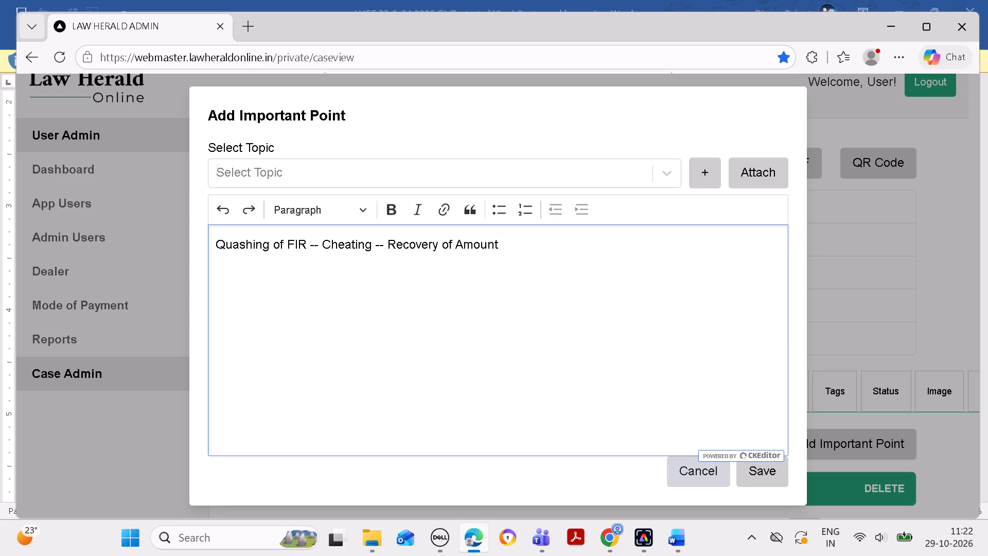
pyautogui.click(573, 267)
pyautogui.press('space')
pyautogui.write('--')
pyautogui.press('space')
pyautogui.press('BackSpace')
# Copy the headnote text from "Business transactions" through "FIR quashed" in Word and paste it at the end of the important point.
pyautogui.click(677, 528)
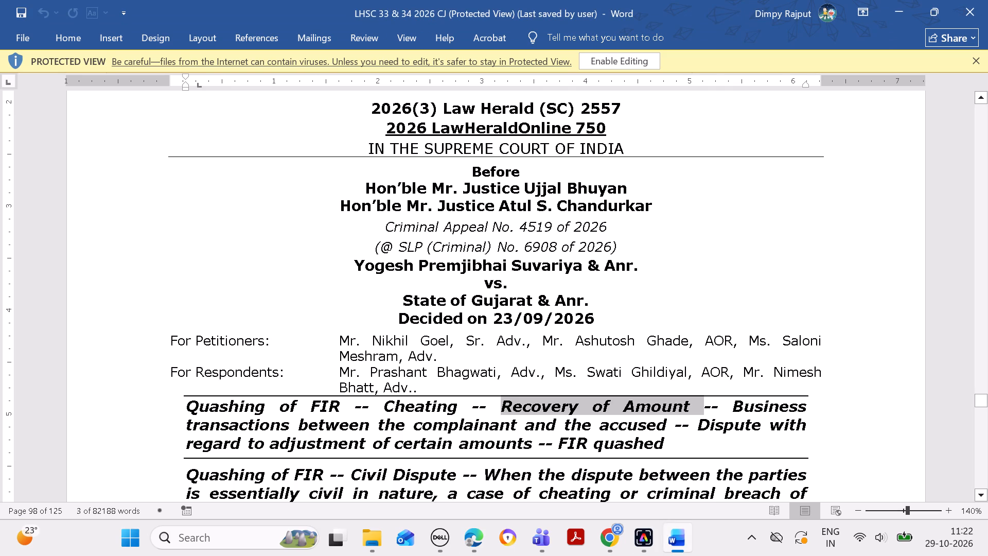
pyautogui.moveTo(738, 402); pyautogui.dragTo(754, 444)
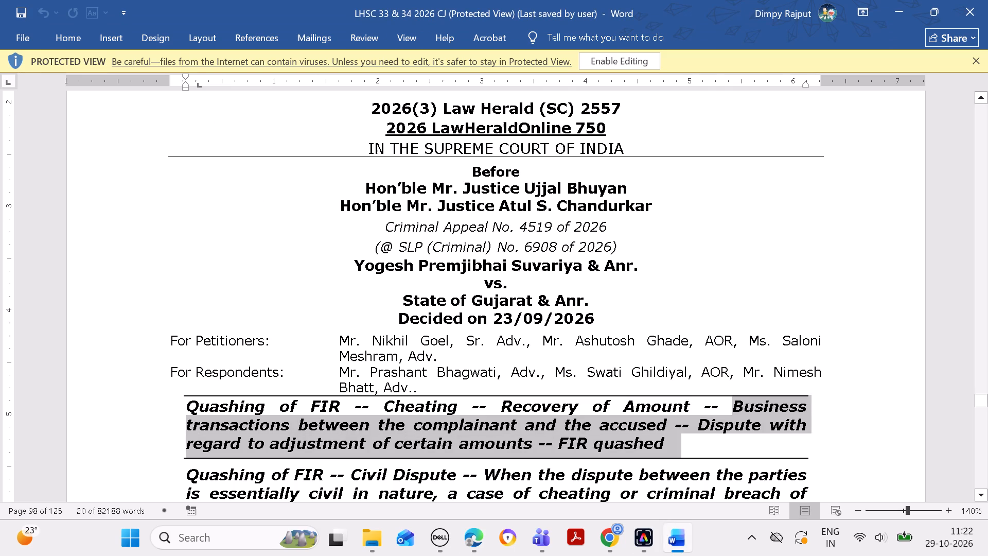
pyautogui.hotkey('ctrl', 'c')
pyautogui.click(473, 542)
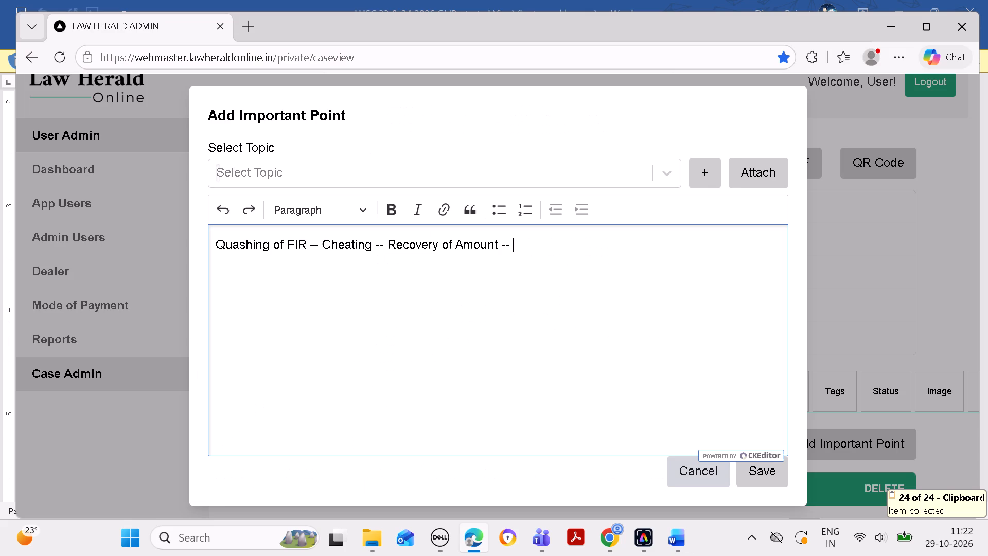
pyautogui.hotkey('ctrl', 'v')
# Remove the italic and bold formatting from the pasted headnote text and save the important point.
pyautogui.moveTo(514, 241); pyautogui.dragTo(557, 271)
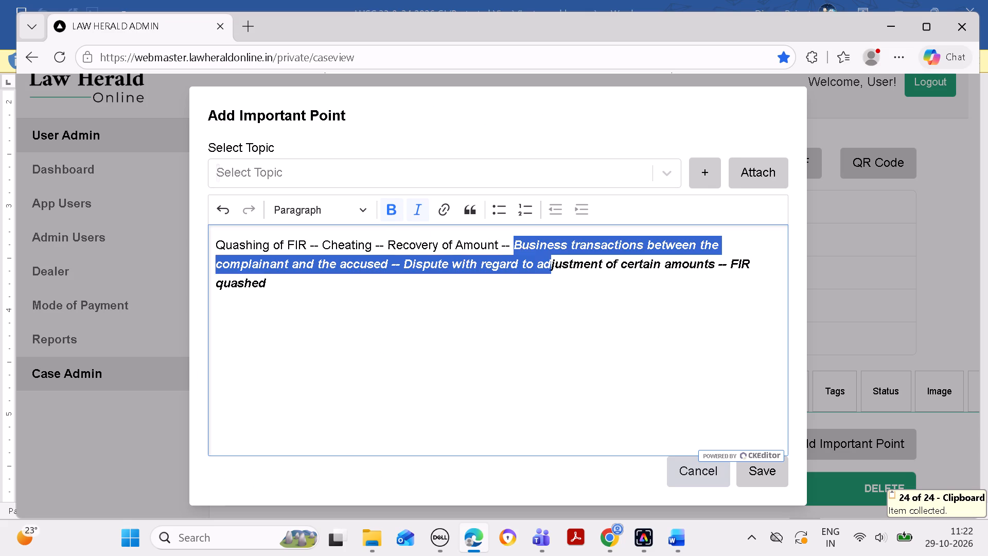
pyautogui.moveTo(557, 271); pyautogui.dragTo(625, 316)
pyautogui.click(417, 208)
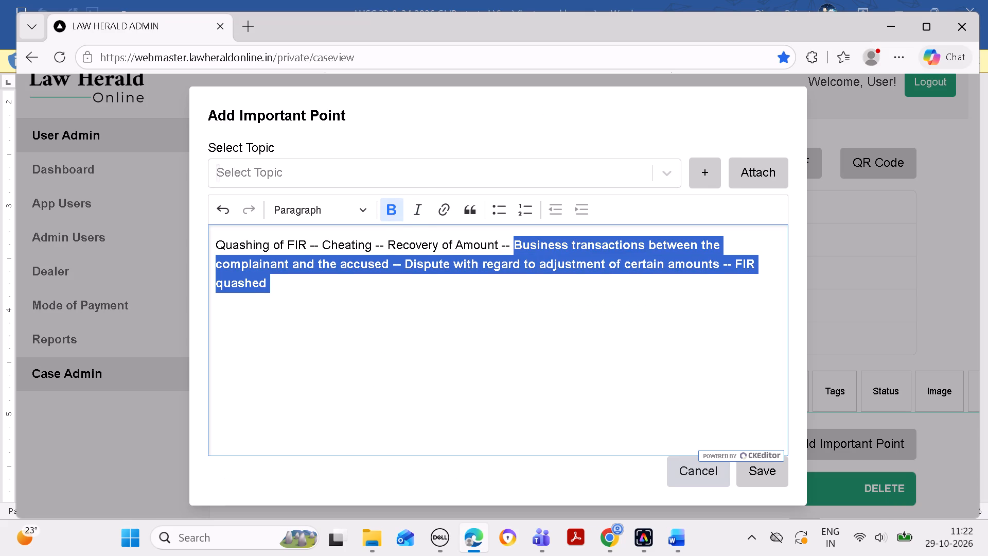
pyautogui.click(394, 209)
pyautogui.click(716, 283)
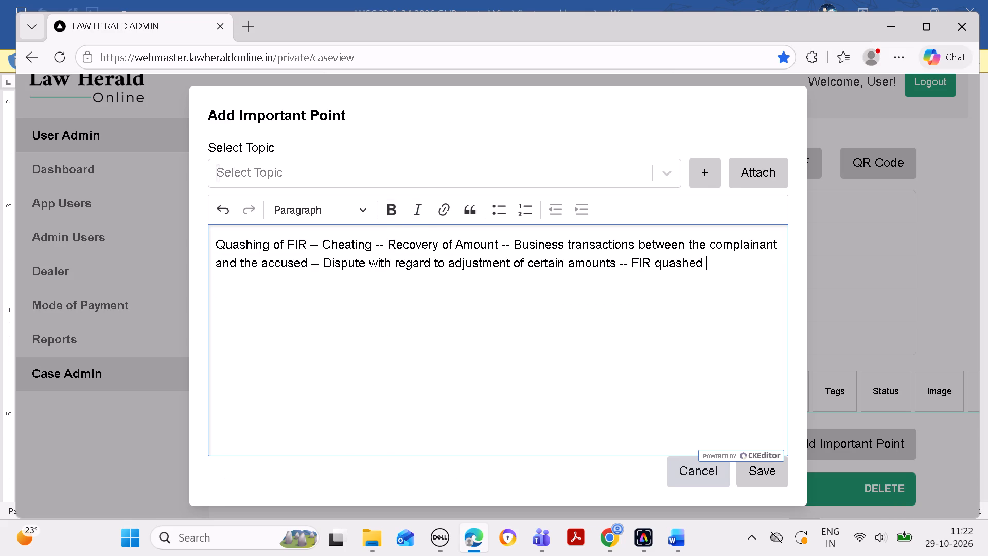
pyautogui.click(774, 477)
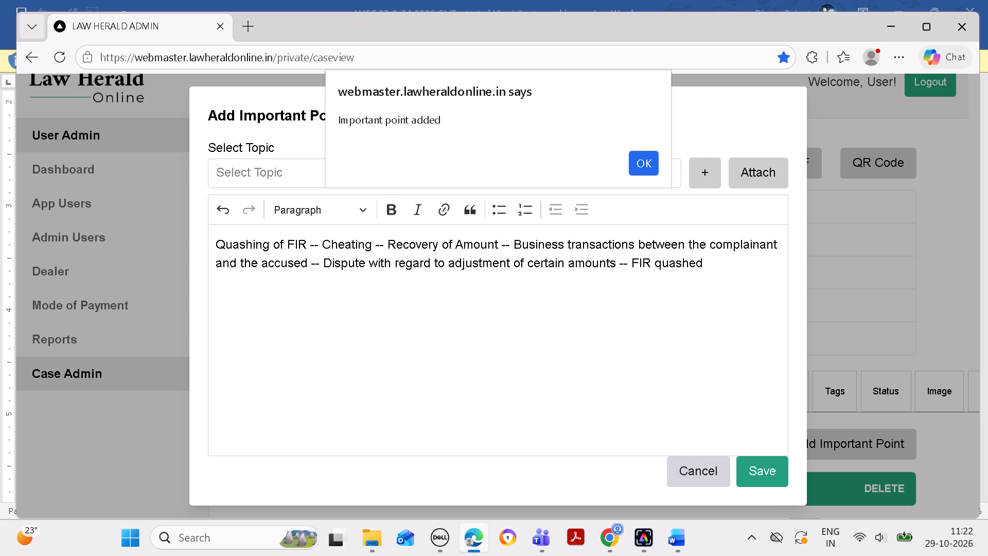
# Copy "Quashing of FIR -- Civil Dispute" from the second italic headnote of the case in the Word document.
pyautogui.click(642, 168)
pyautogui.scroll(-5, 674, 372)
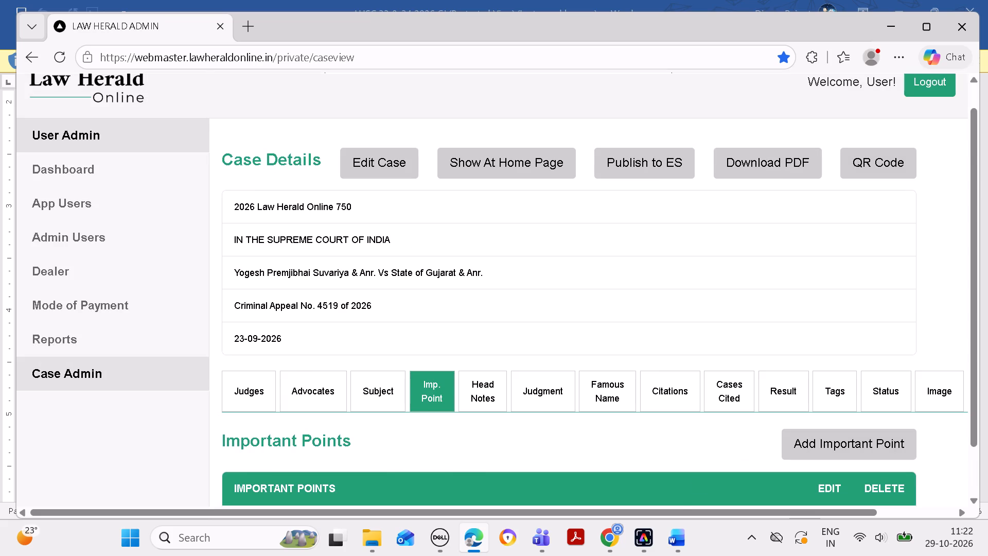
pyautogui.click(667, 545)
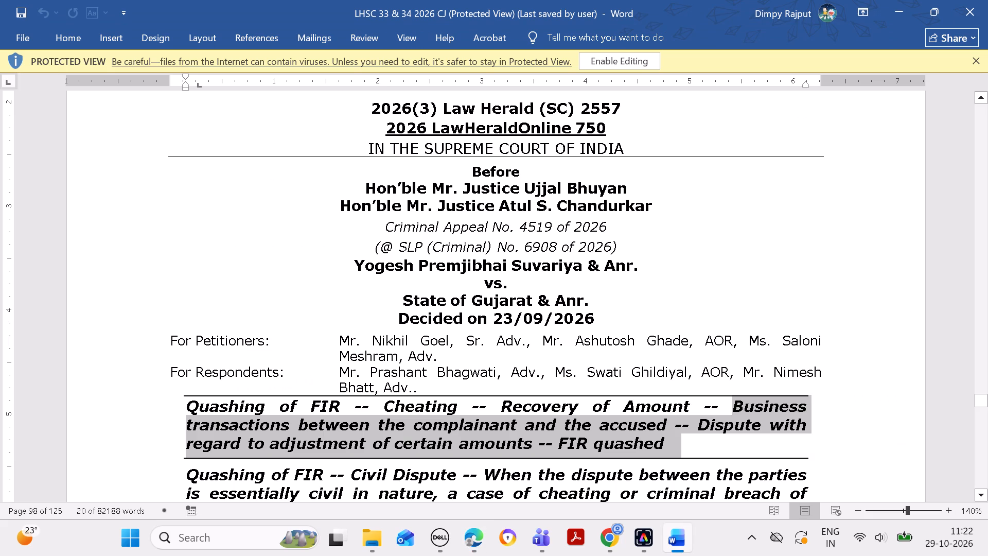
pyautogui.press('Down')
pyautogui.press('Down')
pyautogui.press('Down')
pyautogui.press('Down')
pyautogui.press('Down')
pyautogui.press('Down')
pyautogui.press('Down')
pyautogui.press('Down')
pyautogui.press('Down')
pyautogui.press('Down')
pyautogui.press('Down')
pyautogui.press('Down')
pyautogui.press('Down')
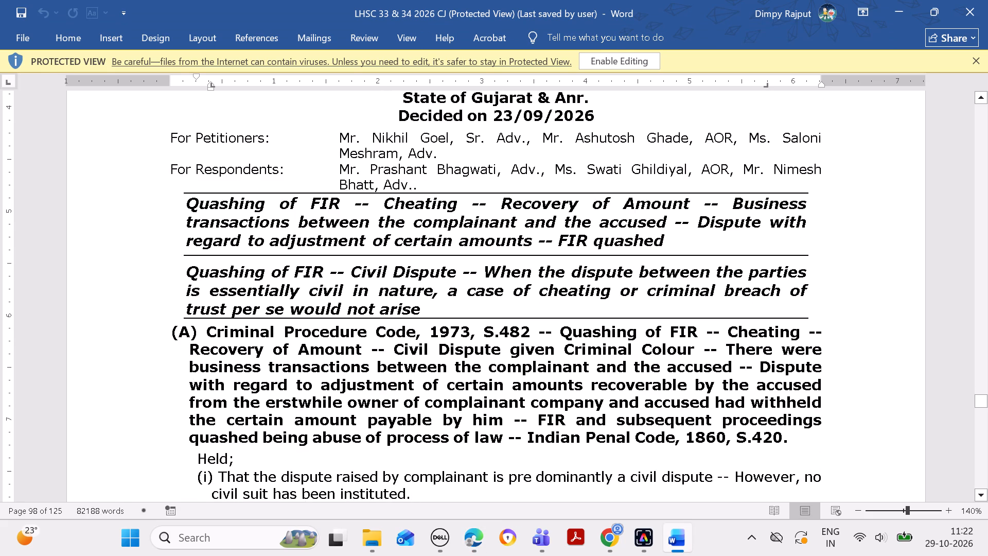
pyautogui.moveTo(190, 271); pyautogui.dragTo(403, 280)
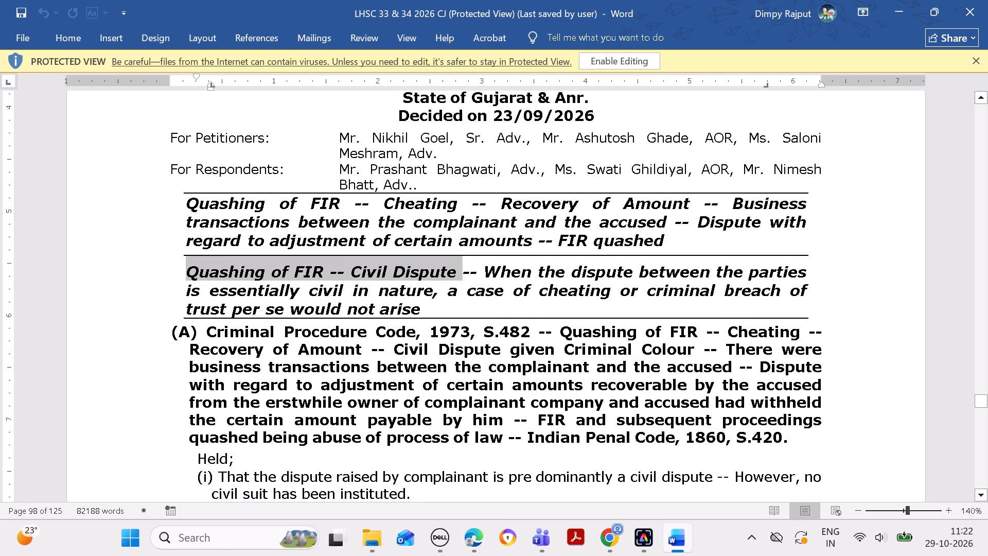
pyautogui.moveTo(403, 280); pyautogui.dragTo(417, 280)
pyautogui.hotkey('ctrl', 'c')
# Start another important point in the Law Herald admin site and create the topic "Quashing of FIR -- Civil Dispute" without a trailing space.
pyautogui.click(482, 537)
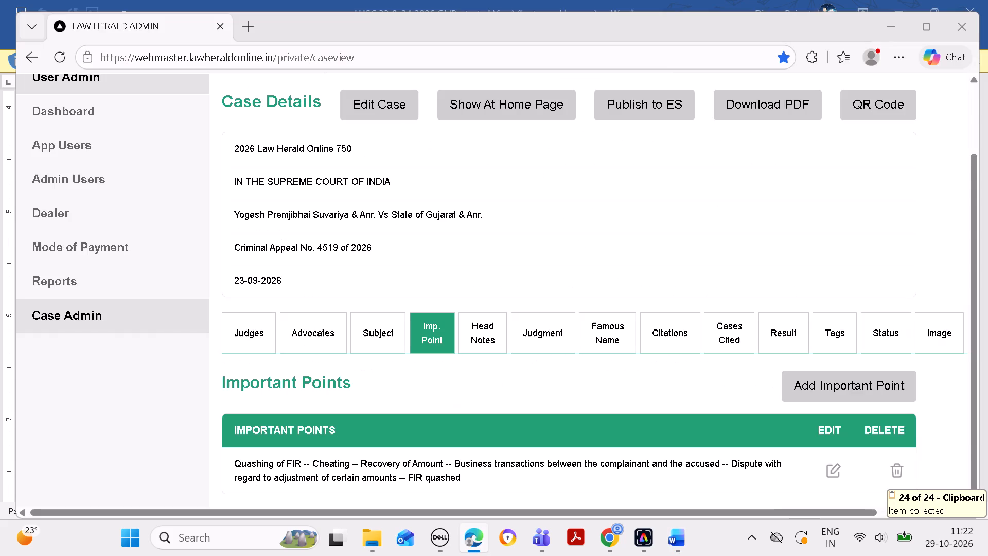
pyautogui.click(809, 389)
pyautogui.click(440, 173)
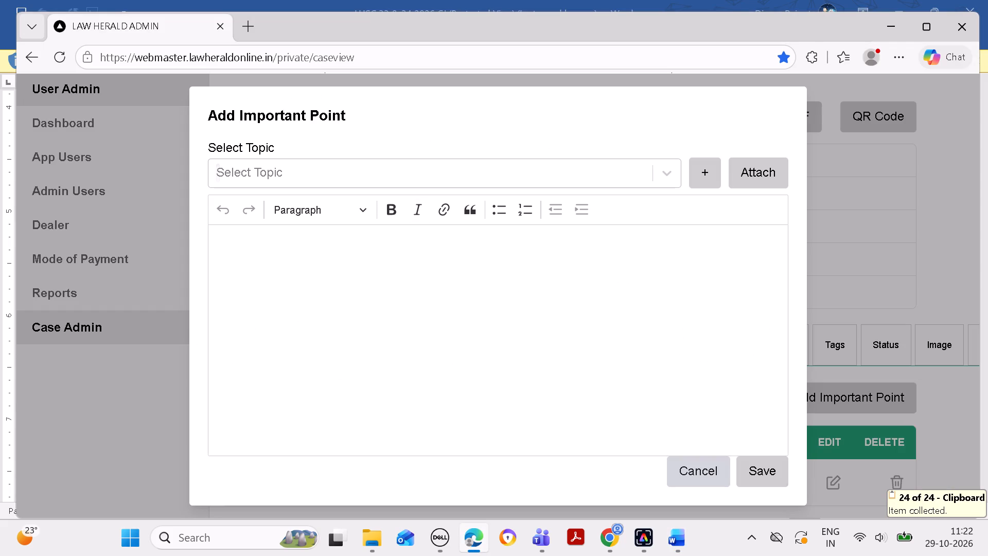
pyautogui.hotkey('ctrl', 'v')
pyautogui.click(698, 175)
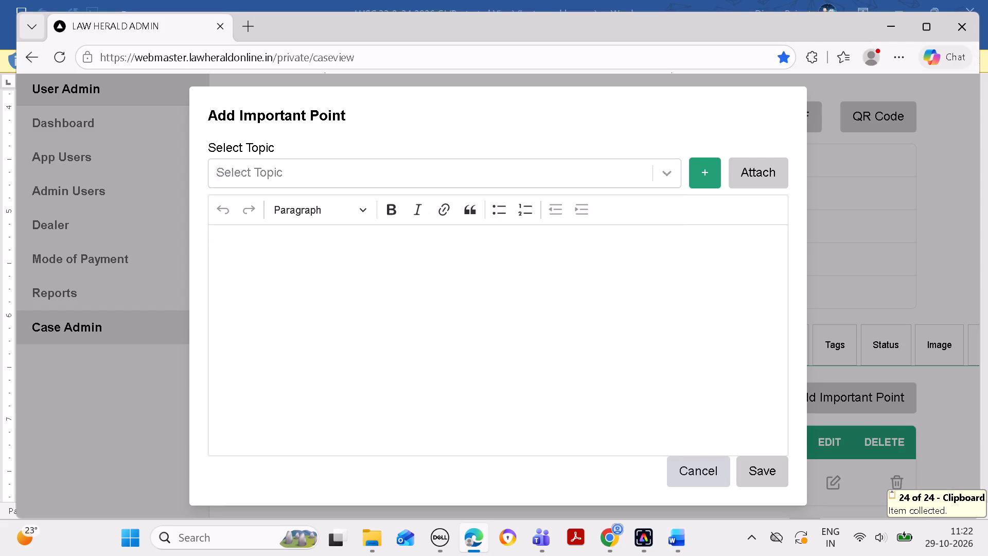
pyautogui.click(513, 283)
pyautogui.hotkey('ctrl', 'v')
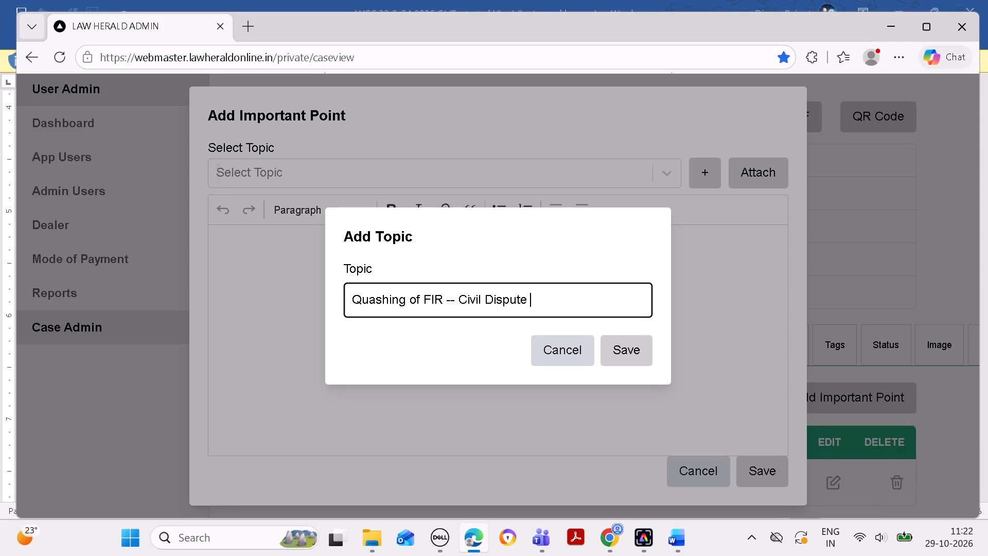
pyautogui.press('BackSpace')
pyautogui.click(632, 343)
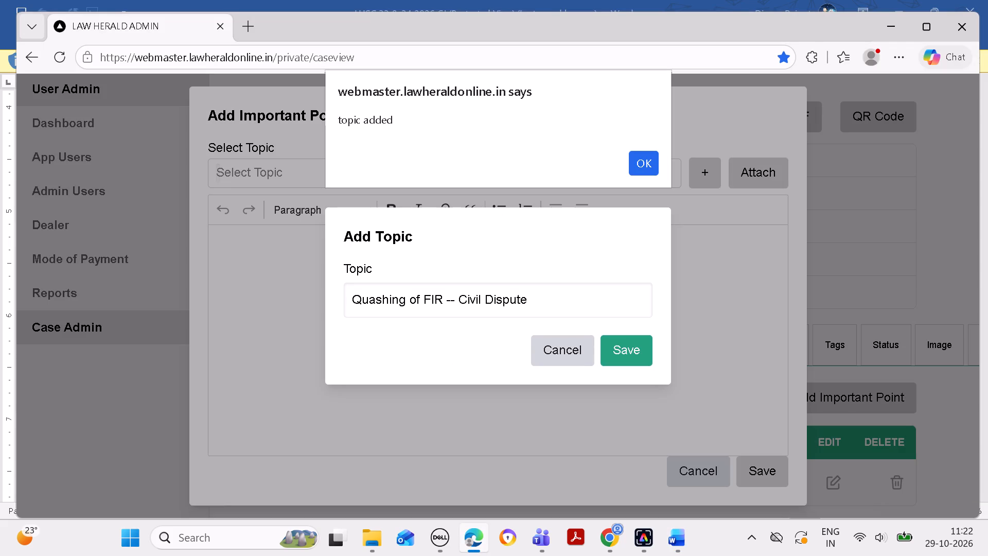
pyautogui.click(644, 162)
# Append the separator "--" after "Quashing of FIR -- Civil Dispute" in the important point, keeping it as two hyphens.
pyautogui.click(570, 266)
pyautogui.press('space')
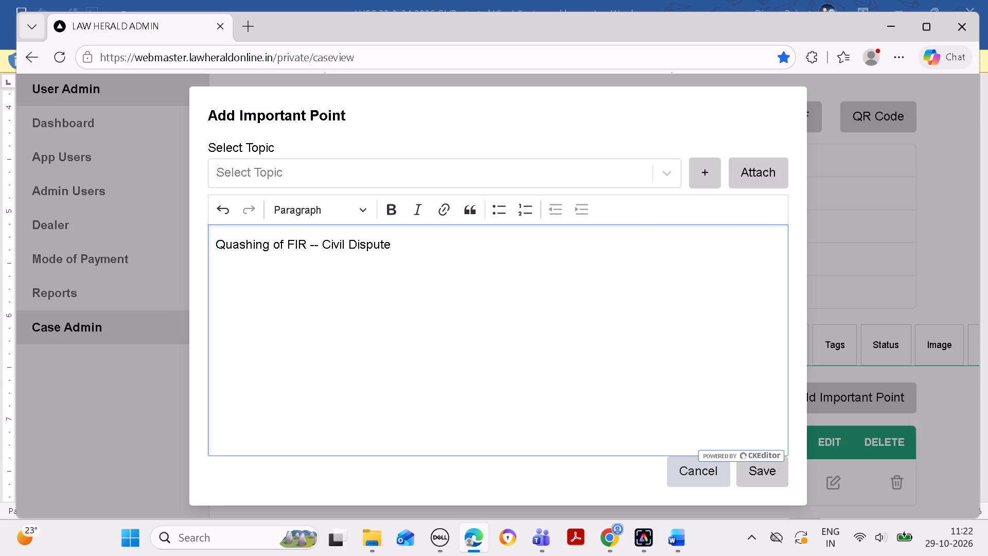
pyautogui.write('--')
pyautogui.press('space')
pyautogui.press('BackSpace')
# Copy "When the dispute between the parties" through "would not arise" from Word and paste it at the end of the important point.
pyautogui.click(680, 531)
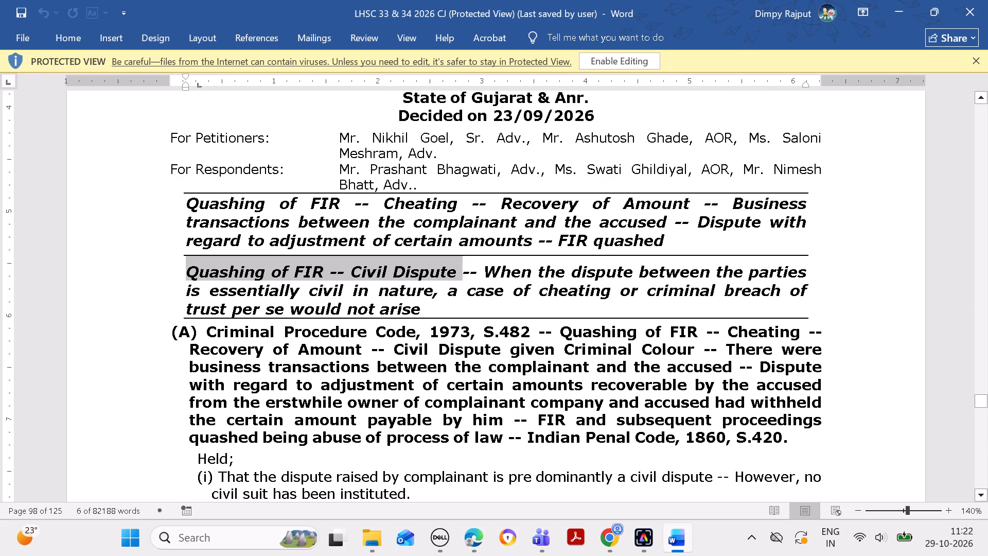
pyautogui.moveTo(487, 268); pyautogui.dragTo(512, 302)
pyautogui.hotkey('ctrl', 'c')
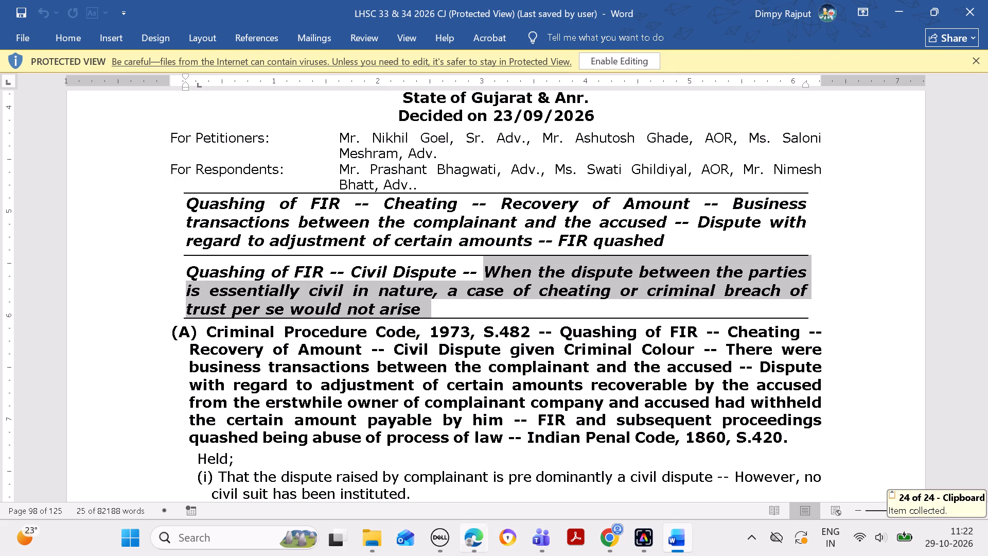
pyautogui.click(478, 539)
pyautogui.click(539, 385)
pyautogui.hotkey('ctrl', 'v')
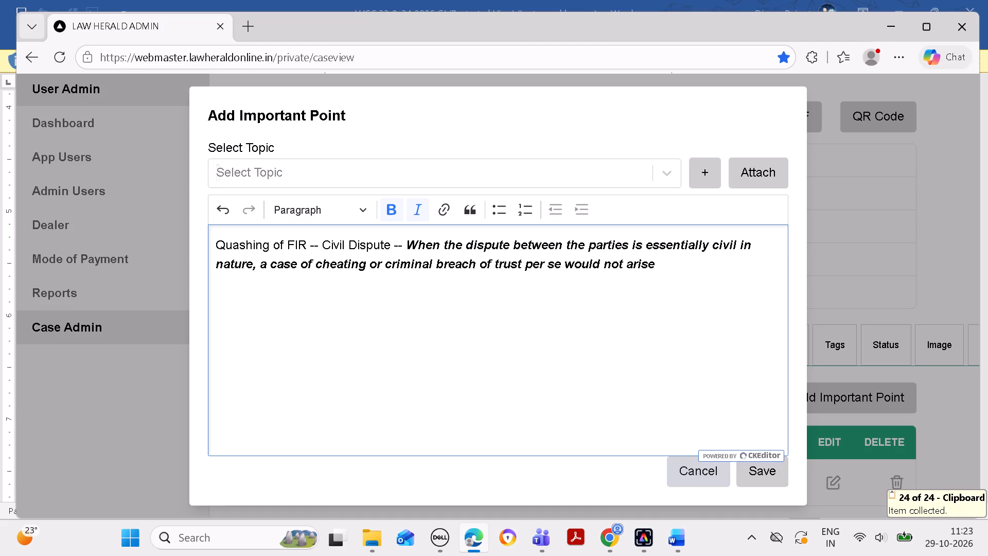
# Remove the italic and bold formatting from the pasted text and save the important point.
pyautogui.moveTo(407, 241); pyautogui.dragTo(669, 288)
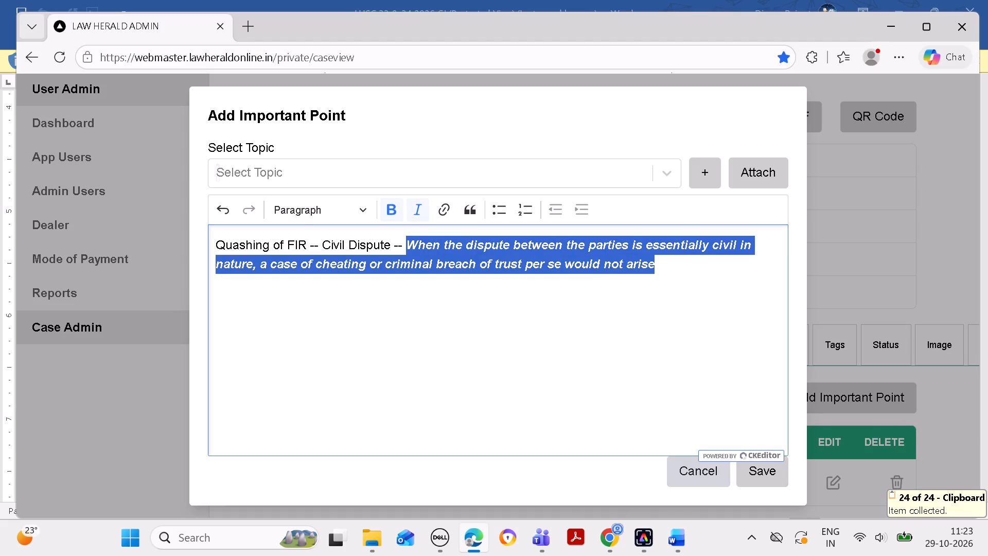
pyautogui.click(421, 205)
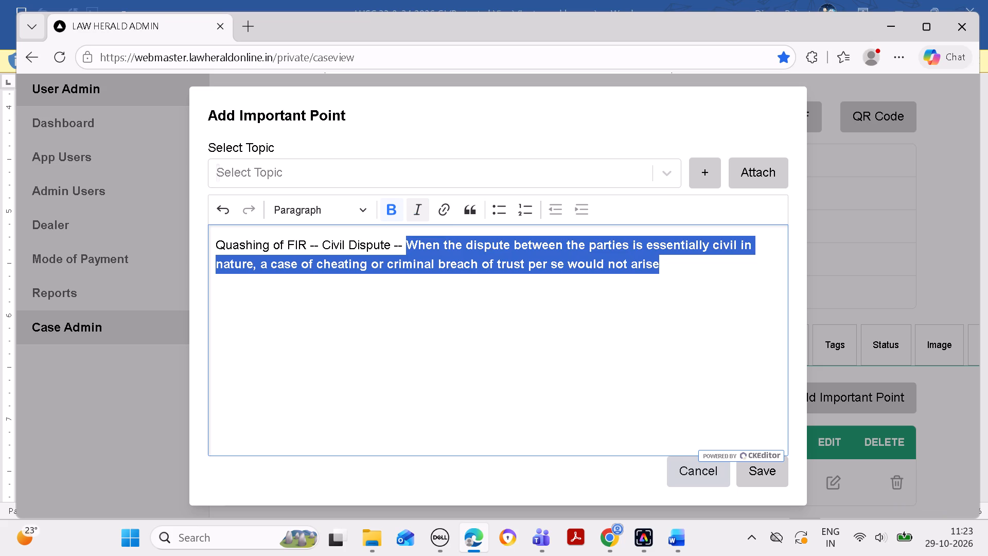
pyautogui.click(399, 210)
pyautogui.click(682, 286)
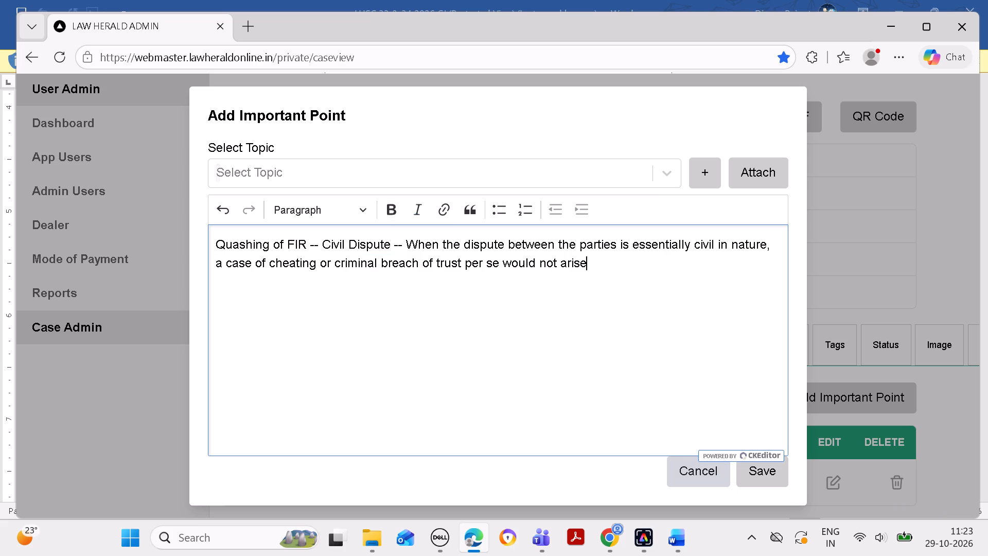
pyautogui.click(752, 470)
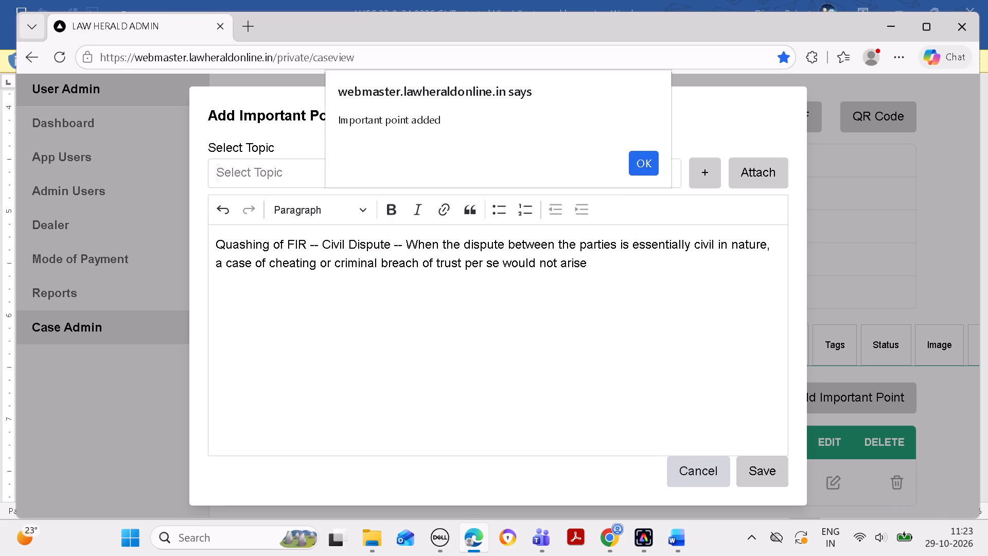
pyautogui.click(650, 166)
# Copy the act name "Criminal Procedure Code, 1973" from the start of headnote (A) in the Word document.
pyautogui.scroll(-5, 669, 281)
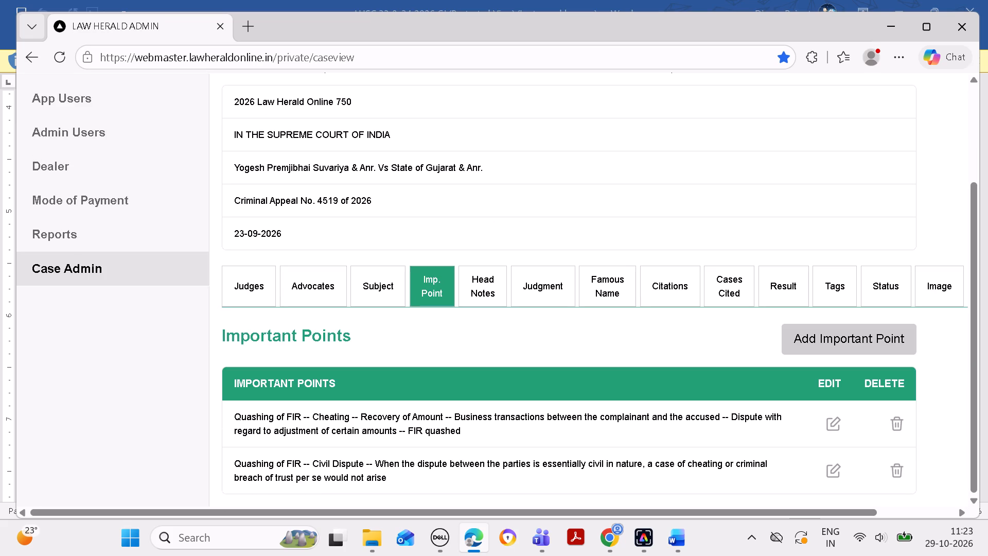
pyautogui.click(675, 543)
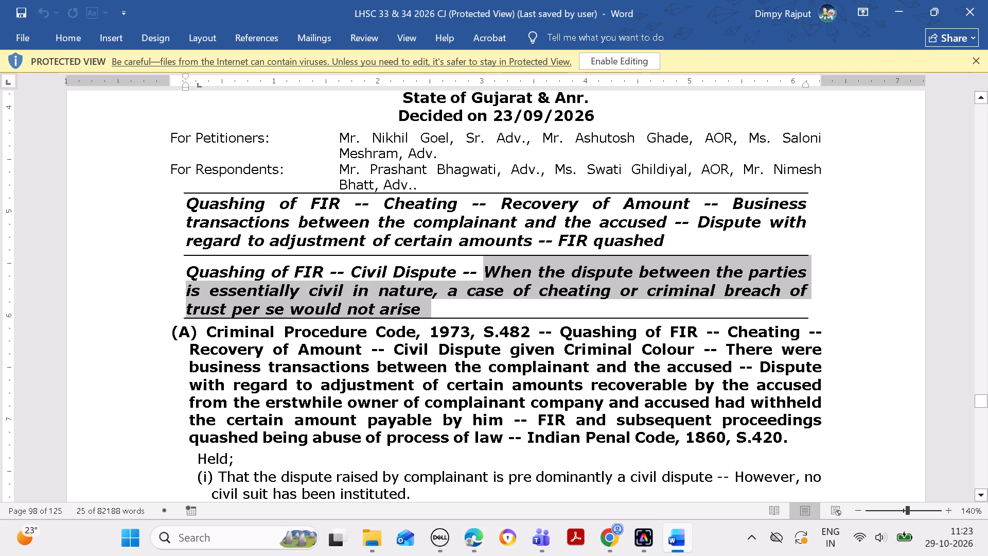
pyautogui.press('Down')
pyautogui.press('Down')
pyautogui.press('Down')
pyautogui.press('Down')
pyautogui.press('Down')
pyautogui.press('Down')
pyautogui.press('Down')
pyautogui.press('Down')
pyautogui.press('Down')
pyautogui.press('Down')
pyautogui.press('Down')
pyautogui.press('Down')
pyautogui.press('Down')
pyautogui.press('Down')
pyautogui.press('Down')
pyautogui.press('Down')
pyautogui.press('Down')
pyautogui.press('Down')
pyautogui.press('Down')
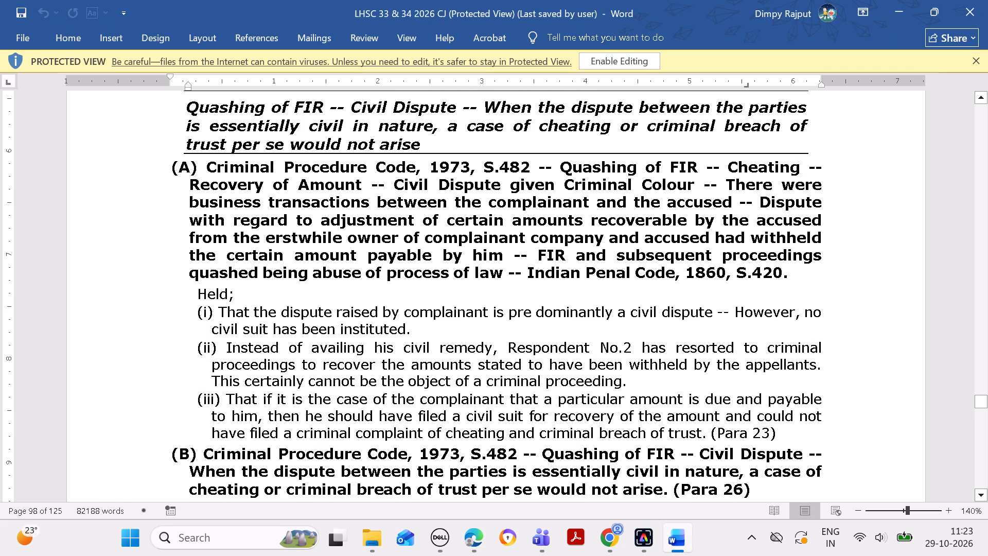
pyautogui.moveTo(216, 160); pyautogui.dragTo(445, 170)
pyautogui.hotkey('ctrl', 'c')
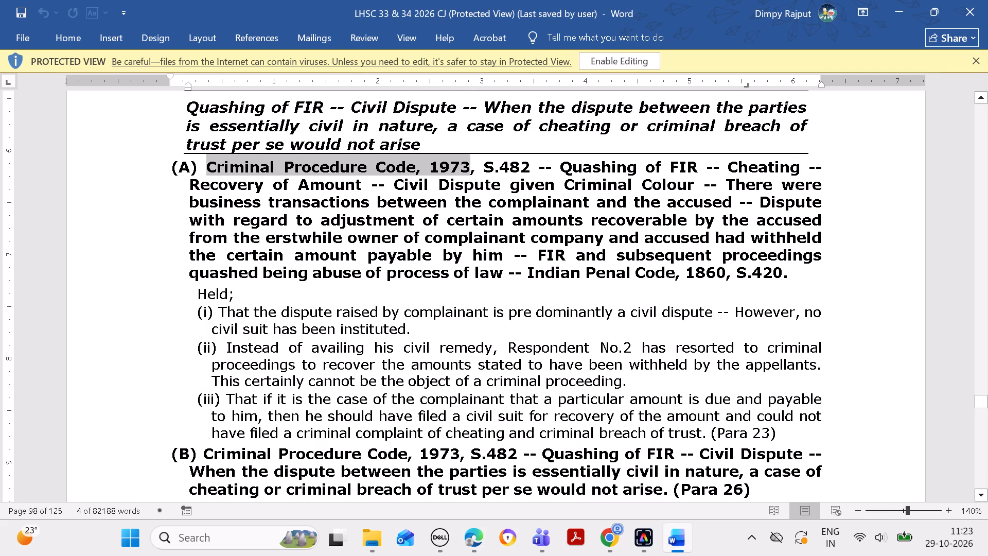
# Start a new headnote for the case in the admin site and attach the act "Criminal Procedure Code, 1973", followed by a space.
pyautogui.click(481, 527)
pyautogui.click(493, 286)
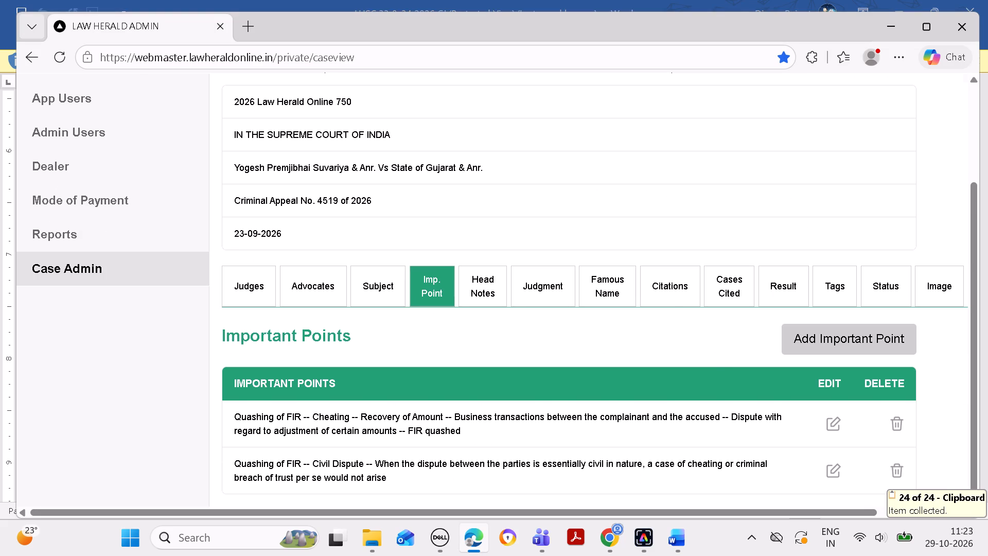
pyautogui.scroll(-4, 493, 285)
pyautogui.click(833, 422)
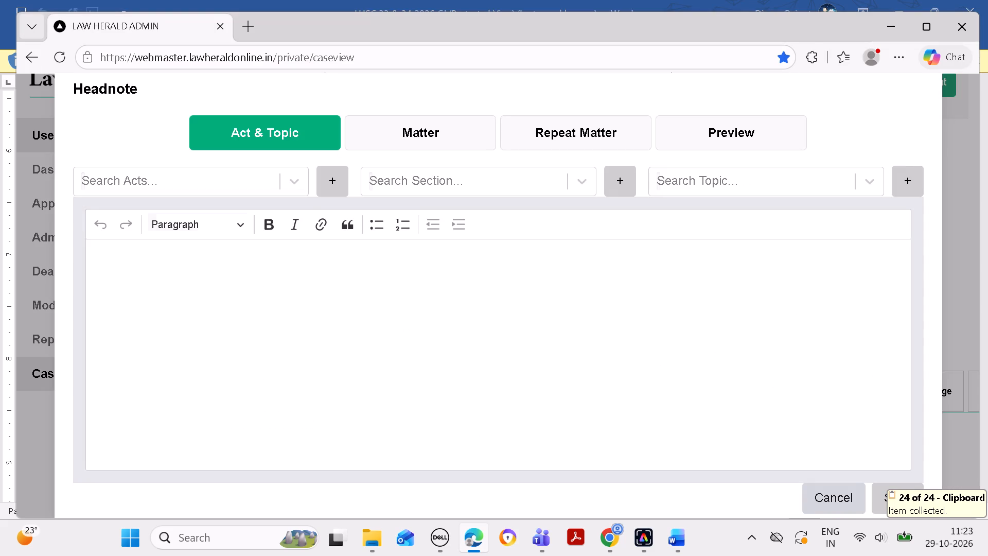
pyautogui.click(244, 179)
pyautogui.hotkey('ctrl', 'v')
pyautogui.click(284, 230)
pyautogui.moveTo(483, 295); pyautogui.dragTo(487, 295)
pyautogui.press('space')
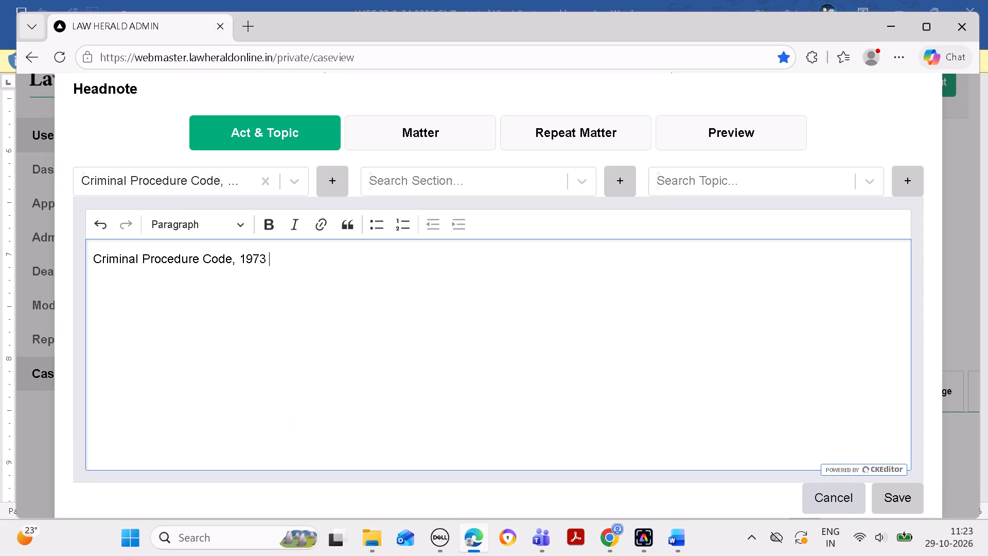
# Copy "S.482" from headnote (A) in Word and attach it as the section of the new headnote, followed by a space.
pyautogui.click(691, 538)
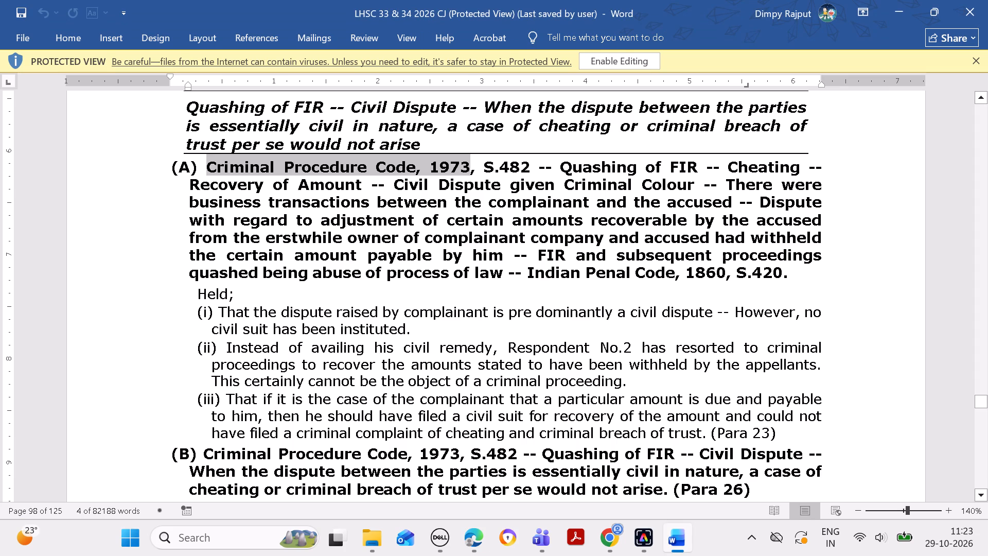
pyautogui.moveTo(487, 166); pyautogui.dragTo(521, 168)
pyautogui.hotkey('ctrl', 'c')
pyautogui.click(488, 544)
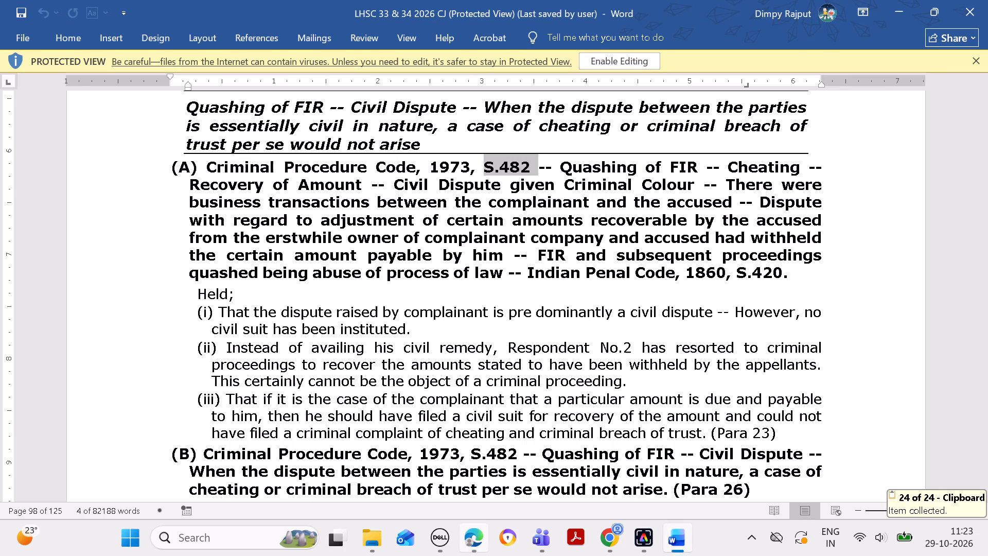
pyautogui.click(518, 176)
pyautogui.hotkey('ctrl', 'v')
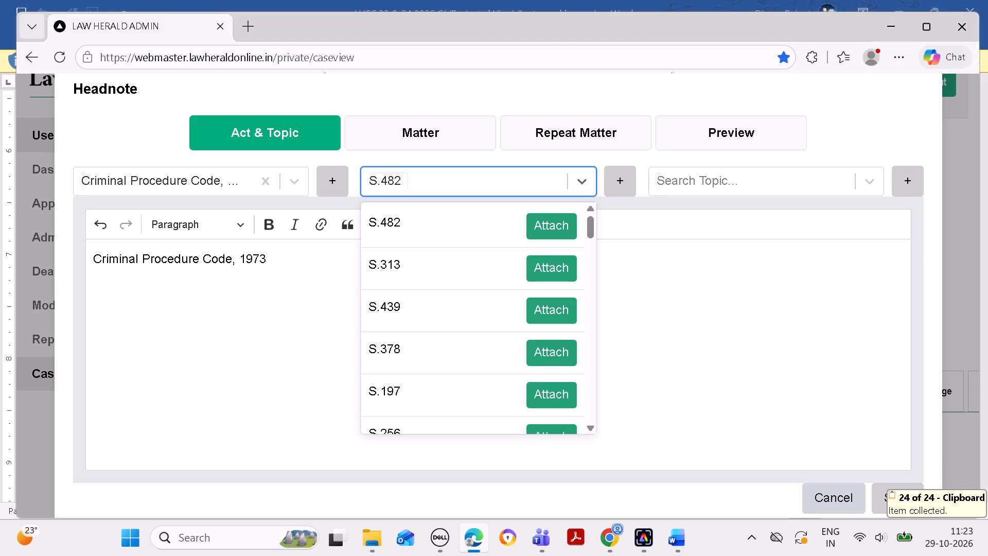
pyautogui.click(545, 226)
pyautogui.click(710, 338)
pyautogui.press('space')
# Copy "Quashing of FIR -- Cheating" from headnote (A) in Word and attach it as a topic of the new headnote, followed by a space.
pyautogui.click(678, 535)
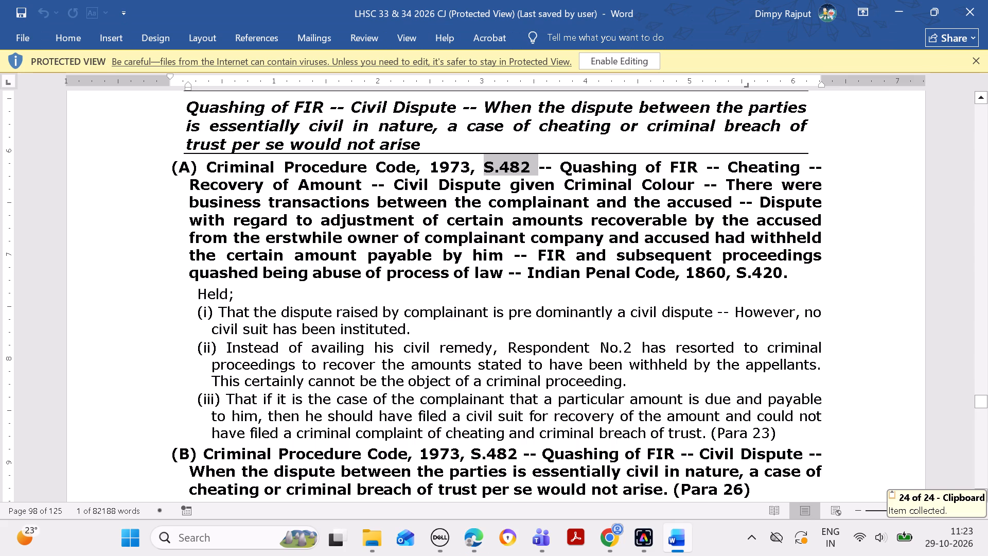
pyautogui.moveTo(563, 162); pyautogui.dragTo(755, 158)
pyautogui.hotkey('ctrl', 'c')
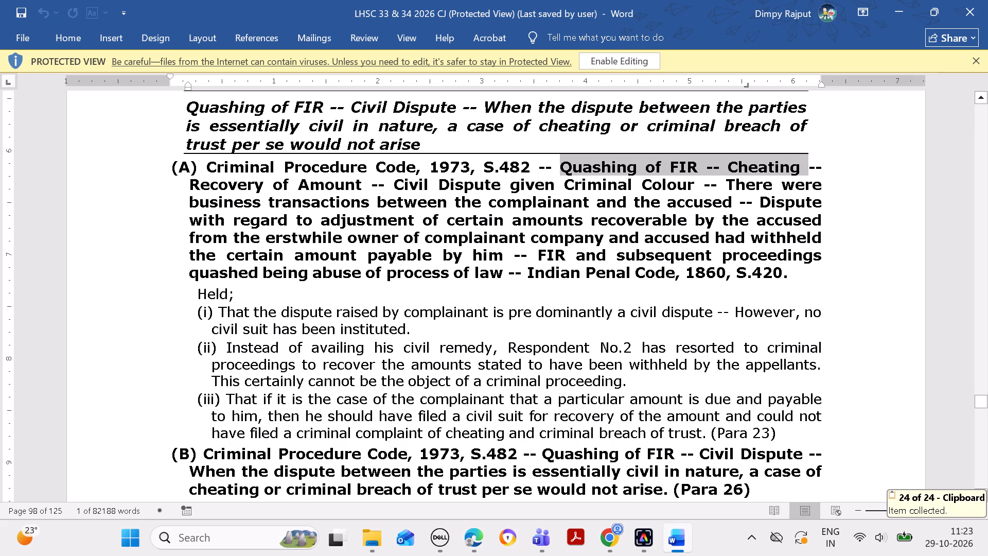
pyautogui.click(479, 536)
pyautogui.click(722, 185)
pyautogui.hotkey('ctrl', 'v')
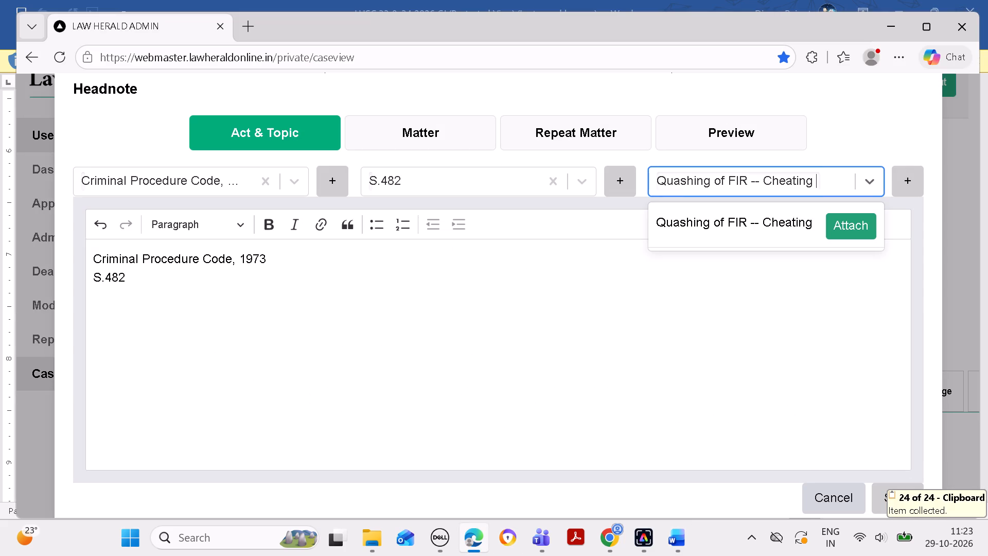
pyautogui.click(845, 227)
pyautogui.click(544, 426)
pyautogui.press('space')
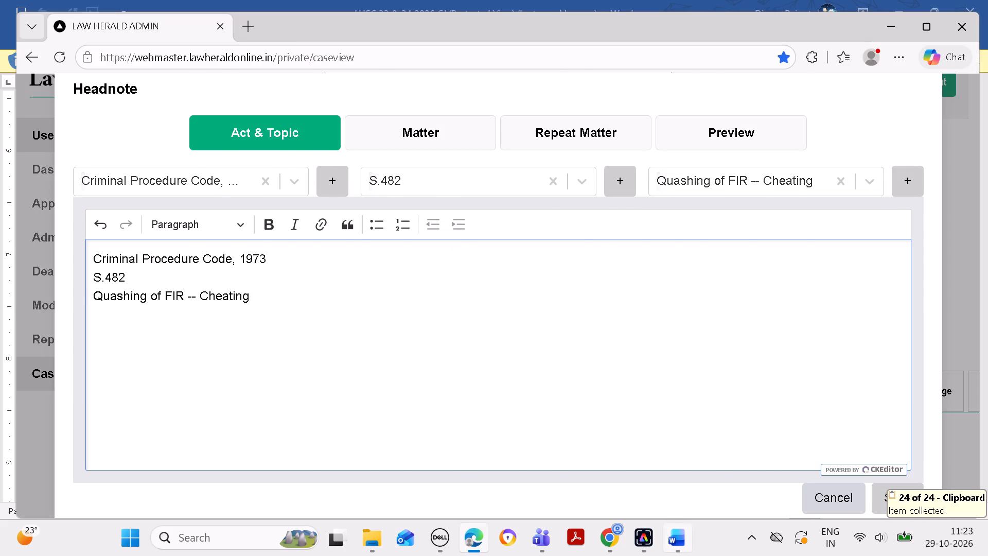
# Copy "Recovery of Amount -- Civil Dispute given Criminal Colour" from headnote (A) in Word and add it as a new topic without the trailing space.
pyautogui.click(675, 534)
pyautogui.moveTo(187, 182); pyautogui.dragTo(196, 182)
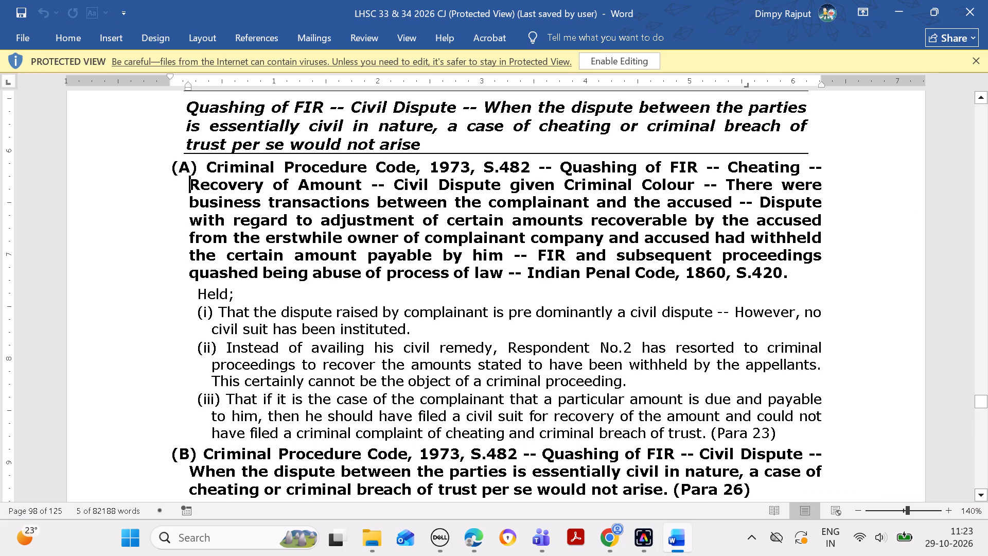
pyautogui.moveTo(196, 182); pyautogui.dragTo(671, 186)
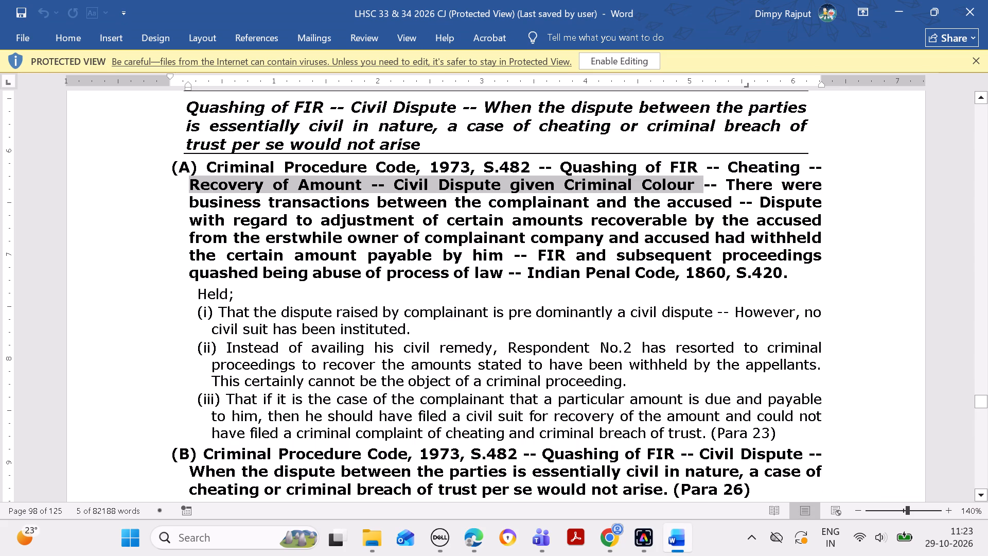
pyautogui.moveTo(671, 186); pyautogui.dragTo(671, 185)
pyautogui.hotkey('ctrl', 'c')
pyautogui.click(467, 540)
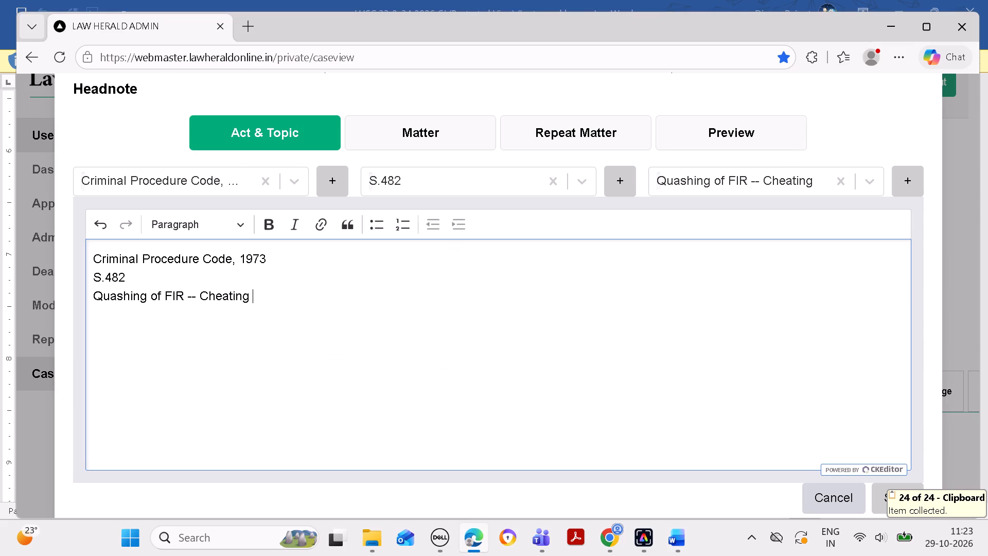
pyautogui.click(913, 171)
pyautogui.click(614, 296)
pyautogui.hotkey('ctrl', 'v')
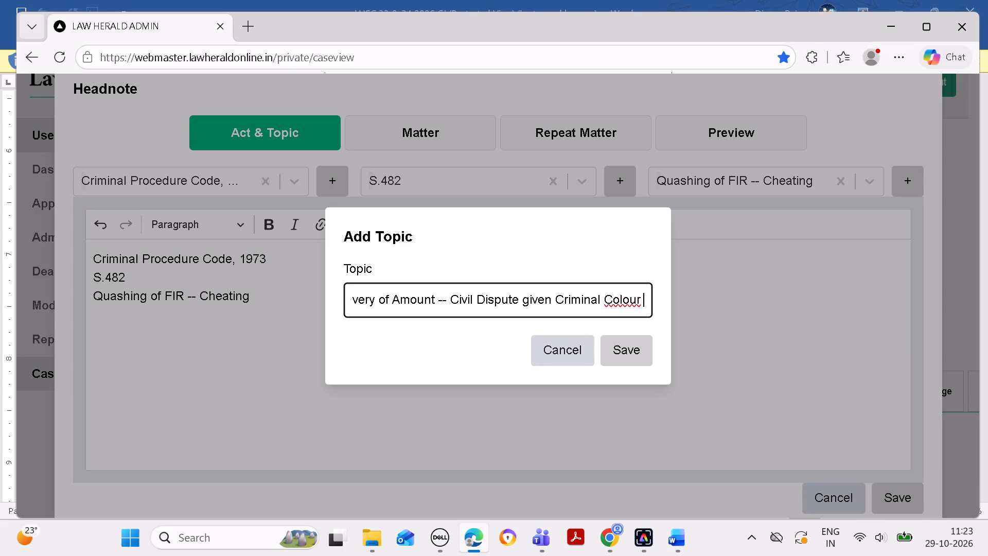
pyautogui.press('BackSpace')
pyautogui.click(628, 349)
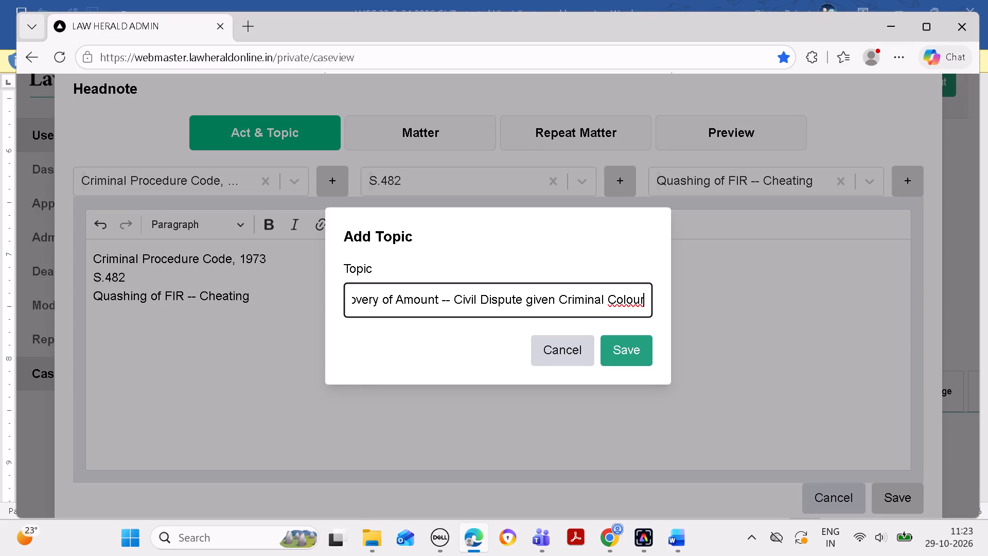
# Attach the topic "Recovery of Amount -- Civil Dispute given Criminal Colour" to the headnote, followed by a space.
pyautogui.click(648, 158)
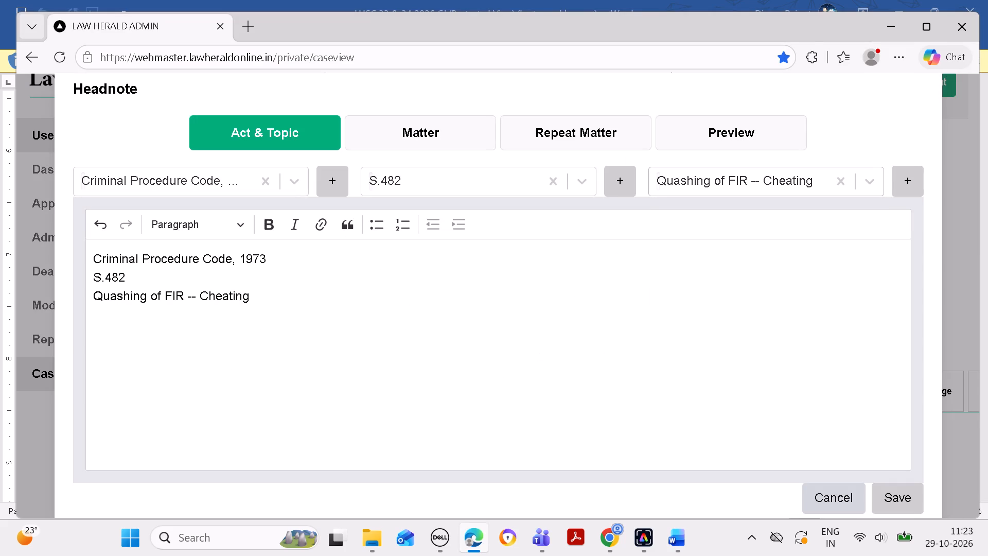
pyautogui.click(700, 188)
pyautogui.hotkey('ctrl', 'v')
pyautogui.click(844, 229)
pyautogui.click(619, 365)
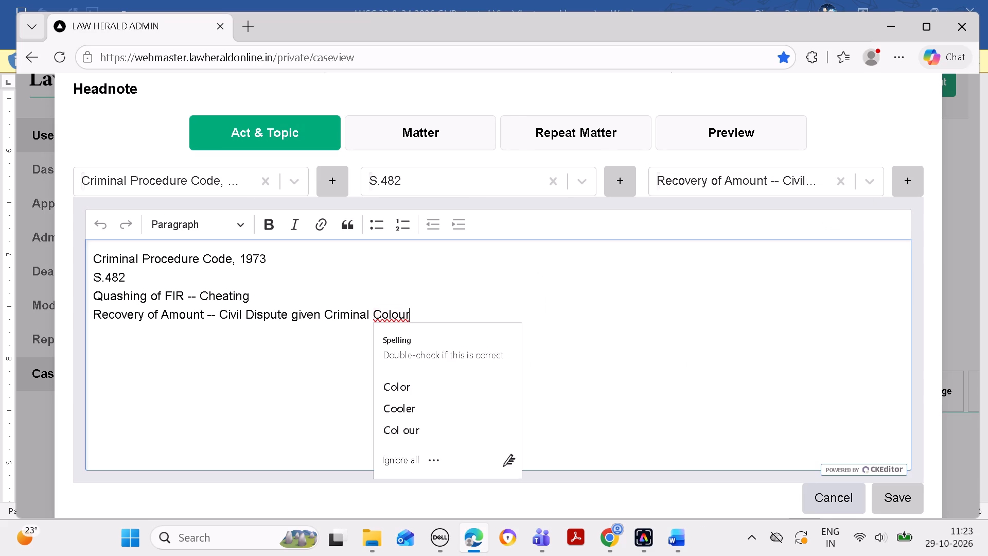
pyautogui.press('space')
# Copy the rest of headnote (A), from "There were business transactions" to "S.420.", from Word into the headnote's matter, without bold.
pyautogui.click(677, 526)
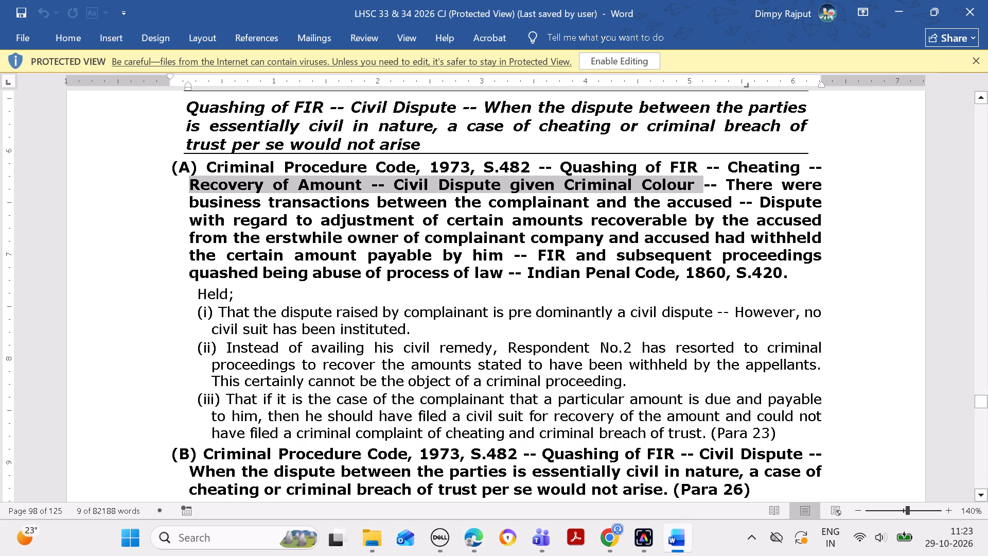
pyautogui.moveTo(730, 180); pyautogui.dragTo(771, 246)
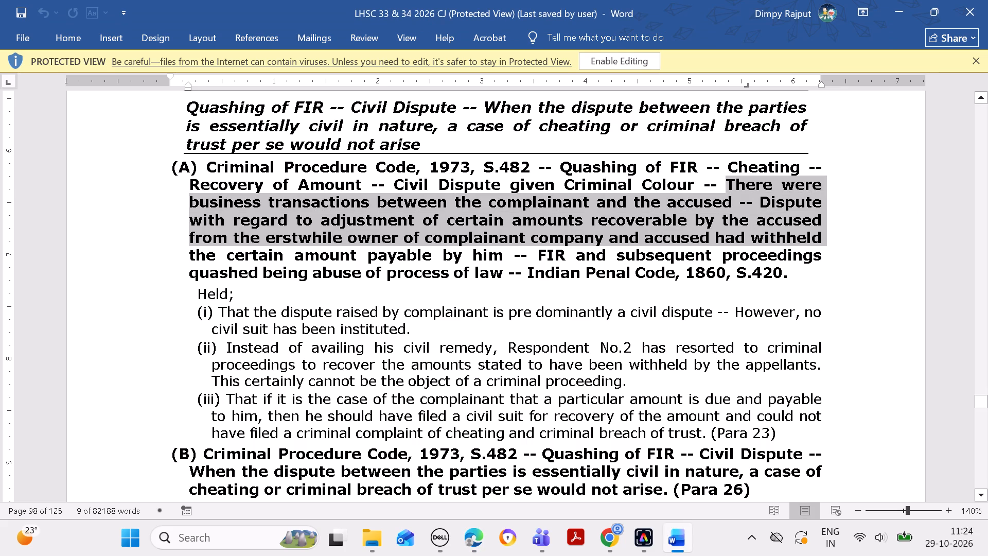
pyautogui.moveTo(771, 246); pyautogui.dragTo(790, 279)
pyautogui.hotkey('ctrl', 'c')
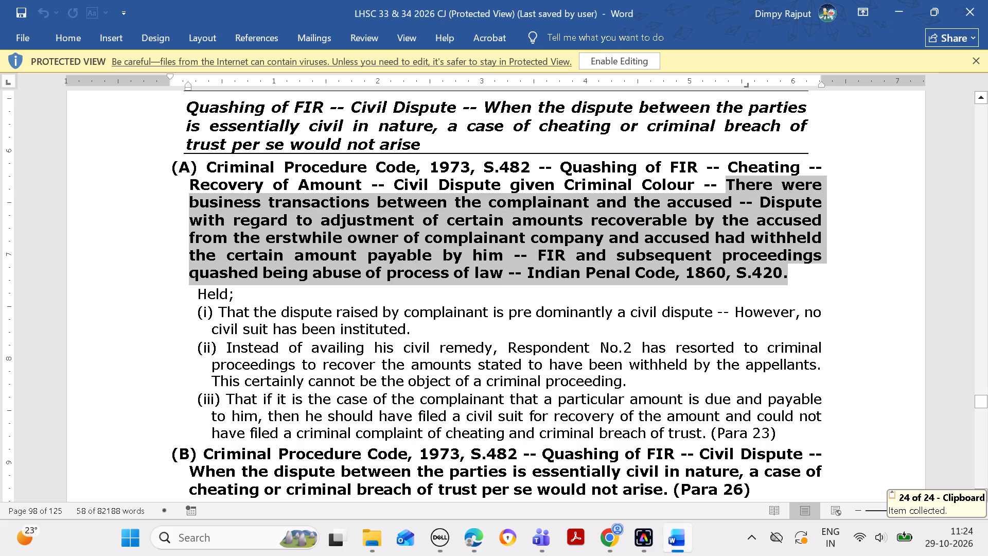
pyautogui.click(475, 537)
pyautogui.click(438, 135)
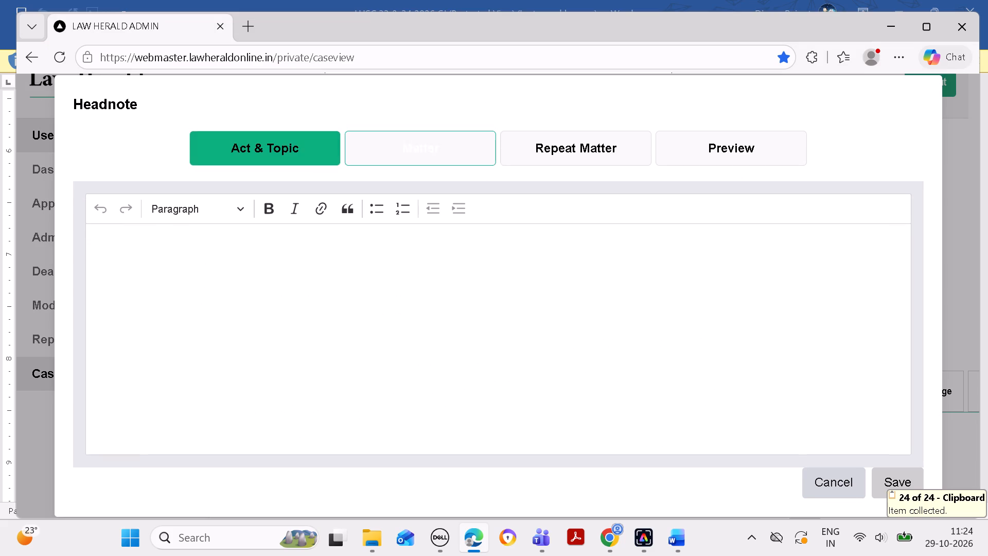
pyautogui.click(434, 251)
pyautogui.hotkey('ctrl', 'v')
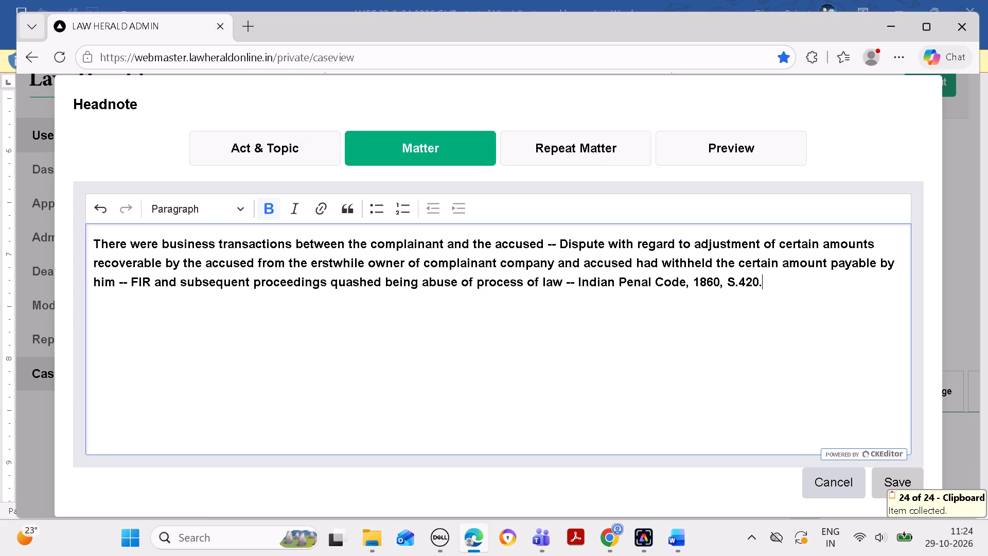
pyautogui.hotkey('ctrl', 'a')
pyautogui.hotkey('ctrl', 'b')
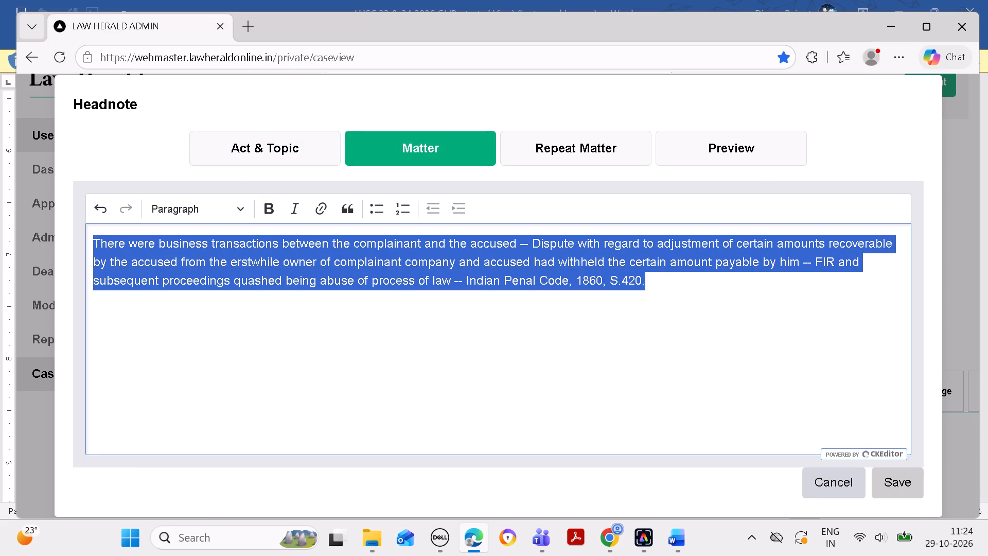
pyautogui.click(701, 330)
pyautogui.click(701, 329)
pyautogui.click(699, 314)
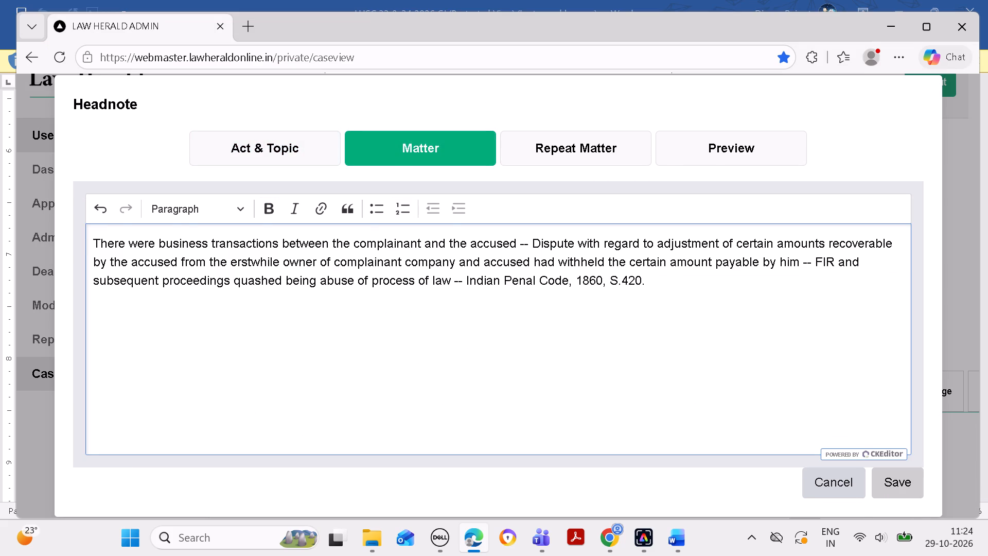
# Merge the headnote's act, section and topic lines into a single line with "--" before each topic, and remove the trailing space.
pyautogui.click(284, 148)
pyautogui.click(96, 278)
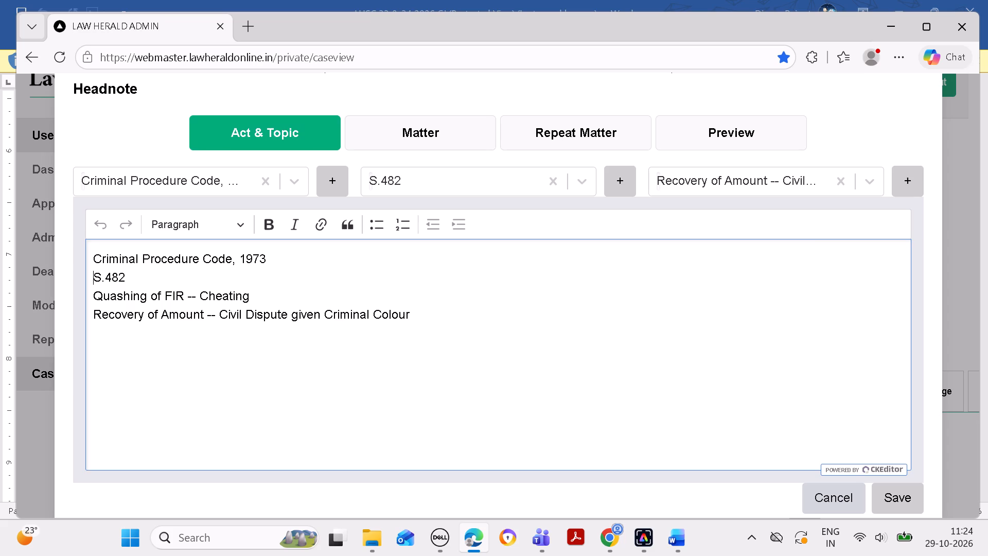
pyautogui.press('BackSpace')
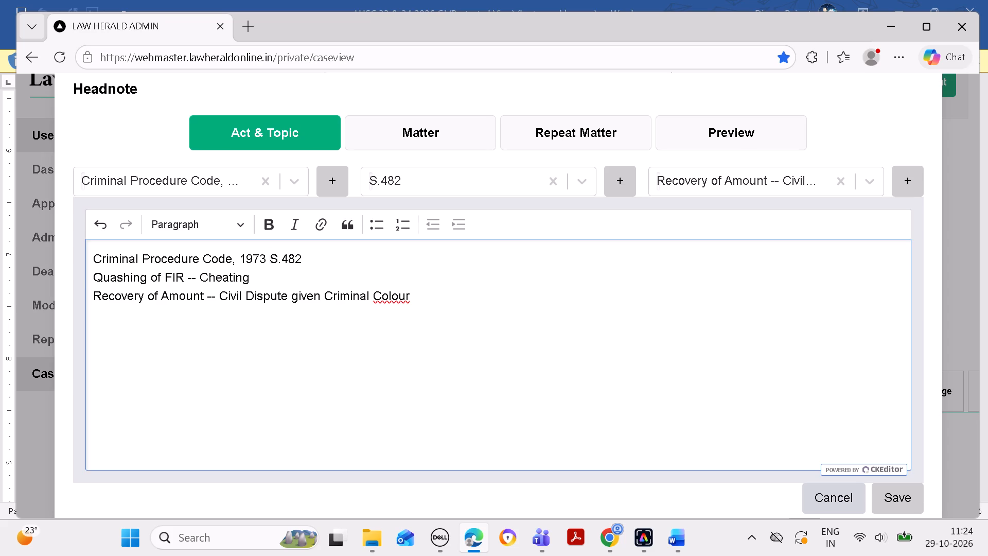
pyautogui.click(92, 279)
pyautogui.press('BackSpace')
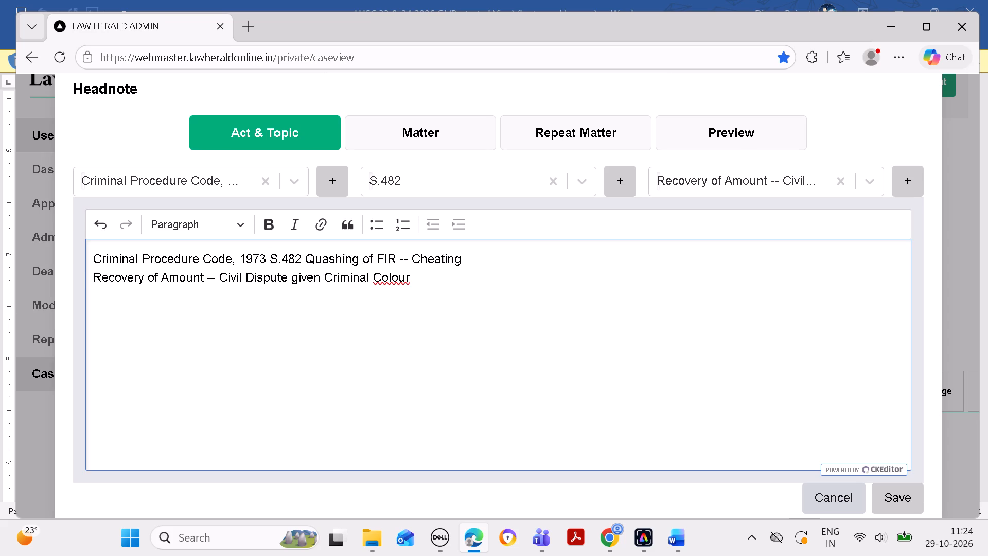
pyautogui.write('--')
pyautogui.press('space')
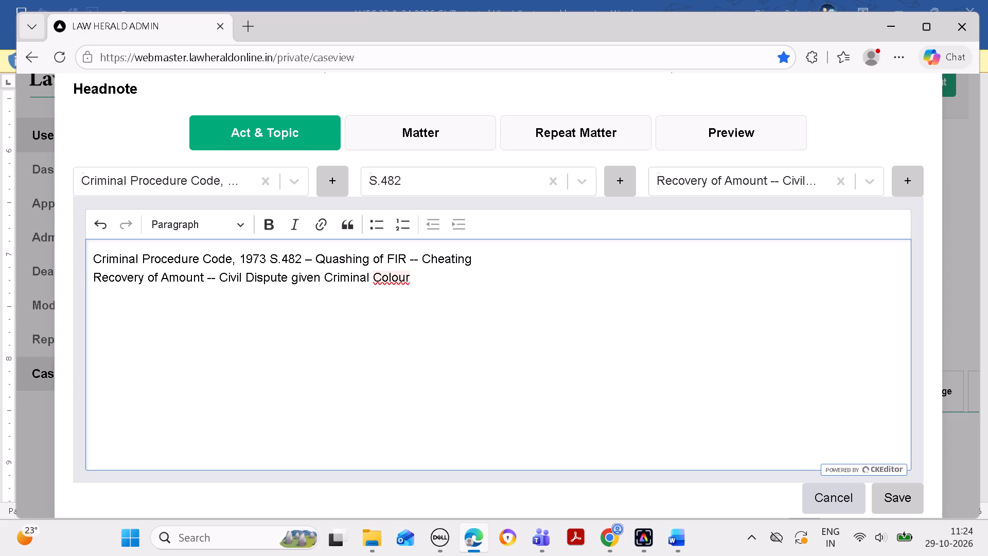
pyautogui.press('BackSpace')
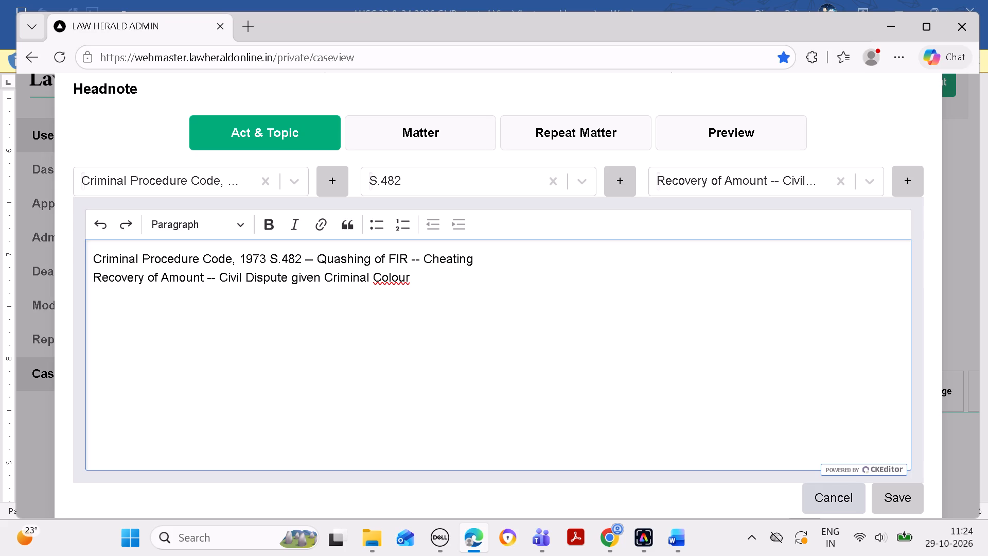
pyautogui.click(90, 293)
pyautogui.press('BackSpace')
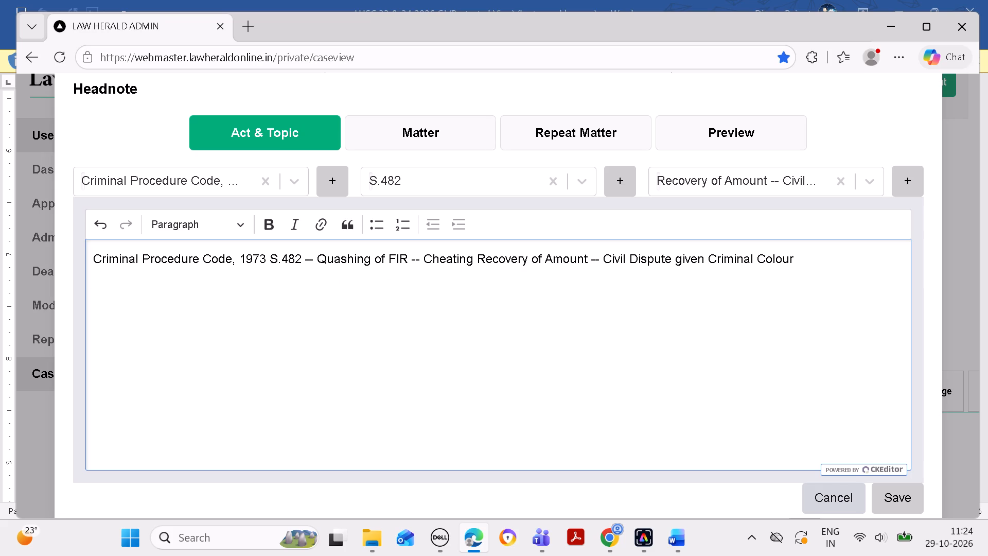
pyautogui.write('--')
pyautogui.press('space')
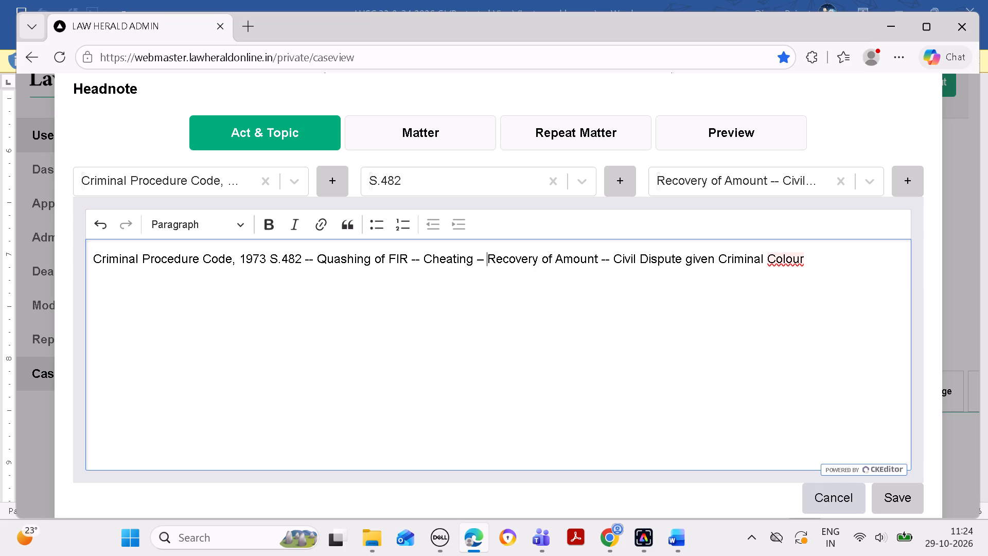
pyautogui.press('BackSpace')
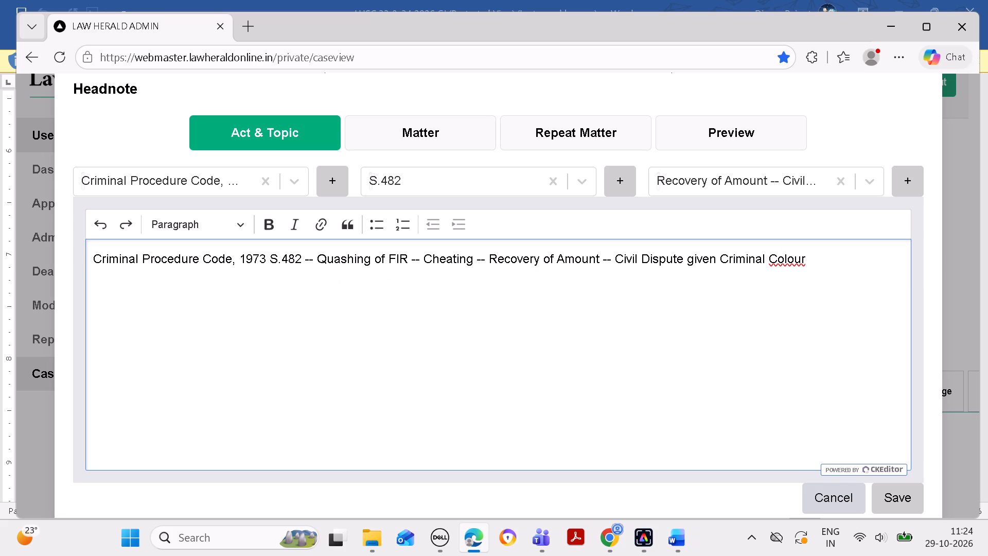
pyautogui.click(829, 263)
pyautogui.press('BackSpace')
# Copy the "Held;" passage with points (i) to (iii), ending "(Para 23)", from Word into the headnote's repeat matter.
pyautogui.click(415, 137)
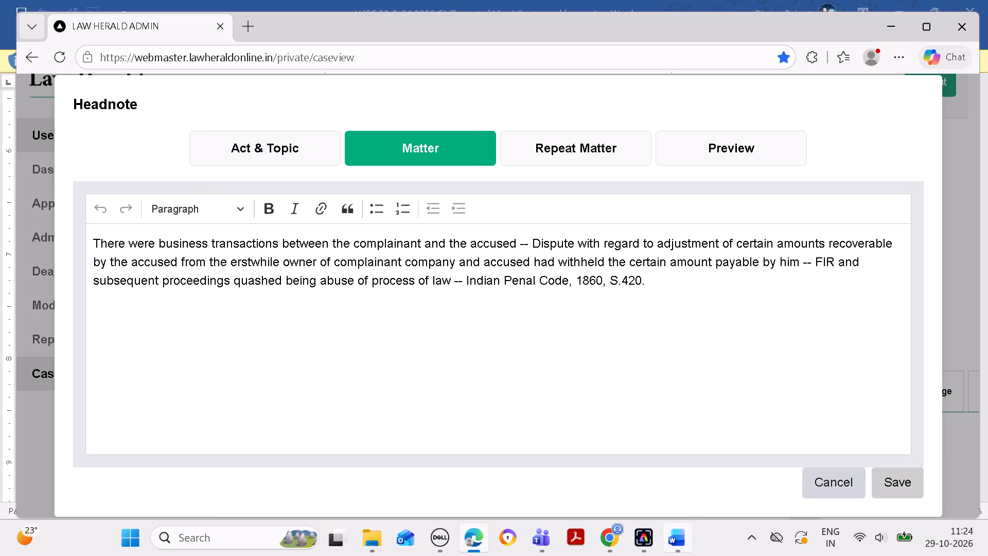
pyautogui.click(672, 538)
pyautogui.click(675, 538)
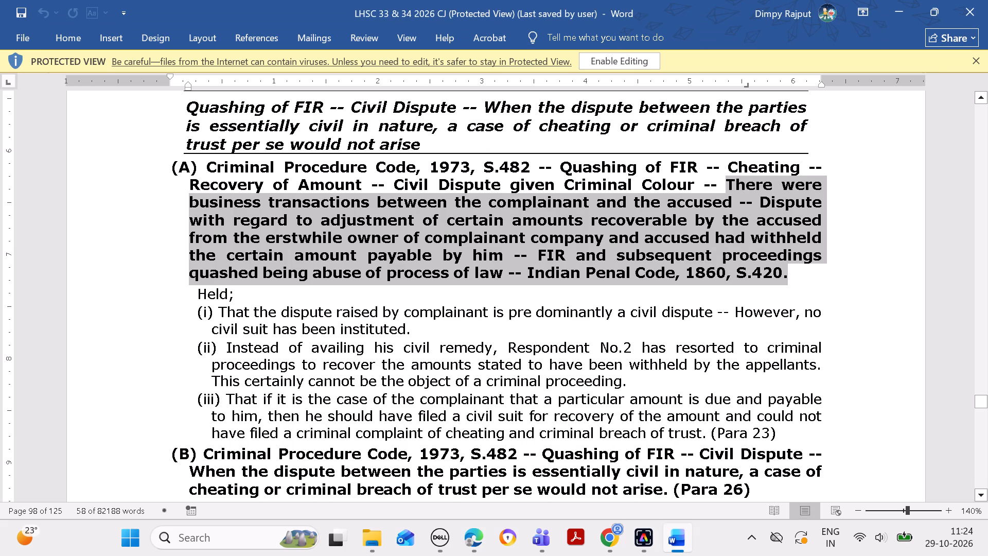
pyautogui.moveTo(200, 291); pyautogui.dragTo(448, 402)
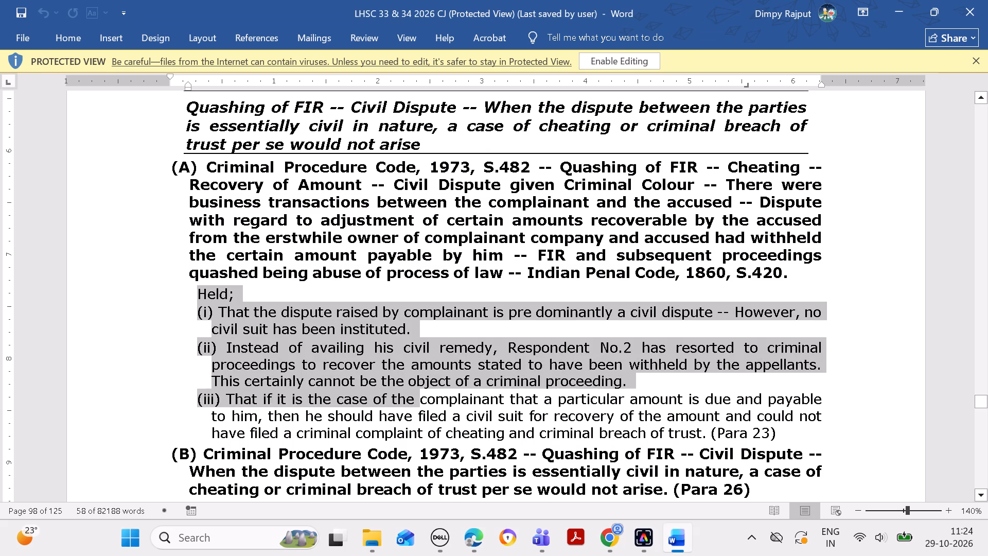
pyautogui.moveTo(448, 402); pyautogui.dragTo(783, 431)
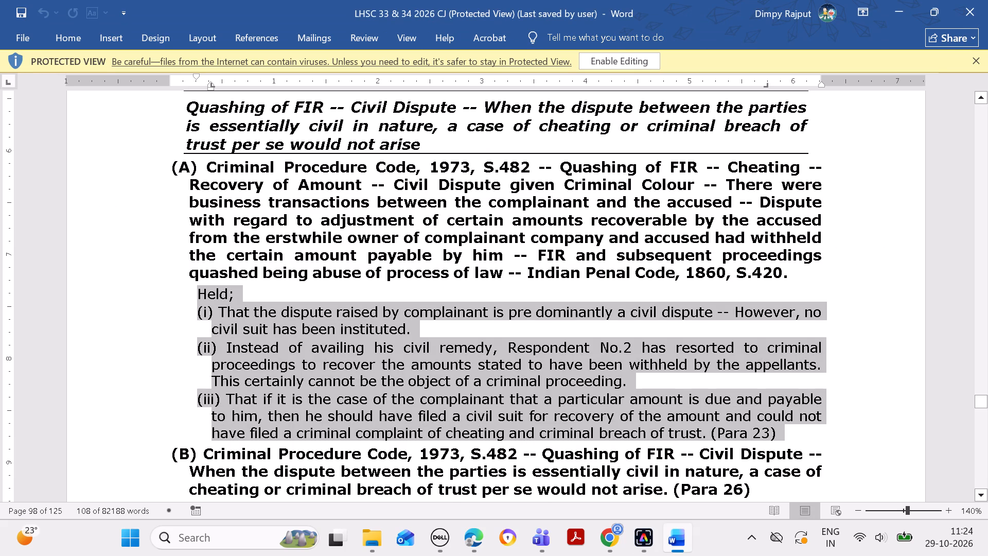
pyautogui.hotkey('ctrl', 'c')
pyautogui.click(479, 536)
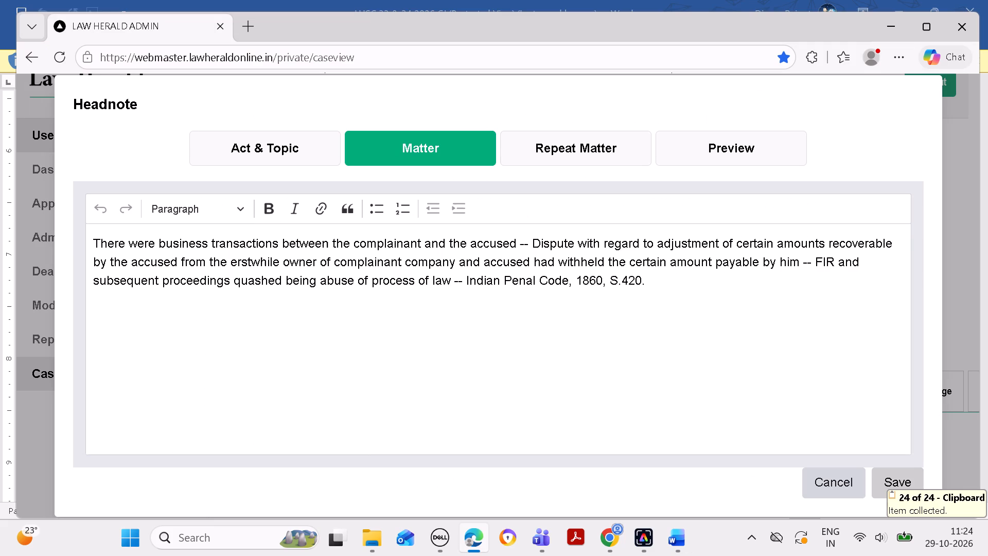
pyautogui.click(573, 151)
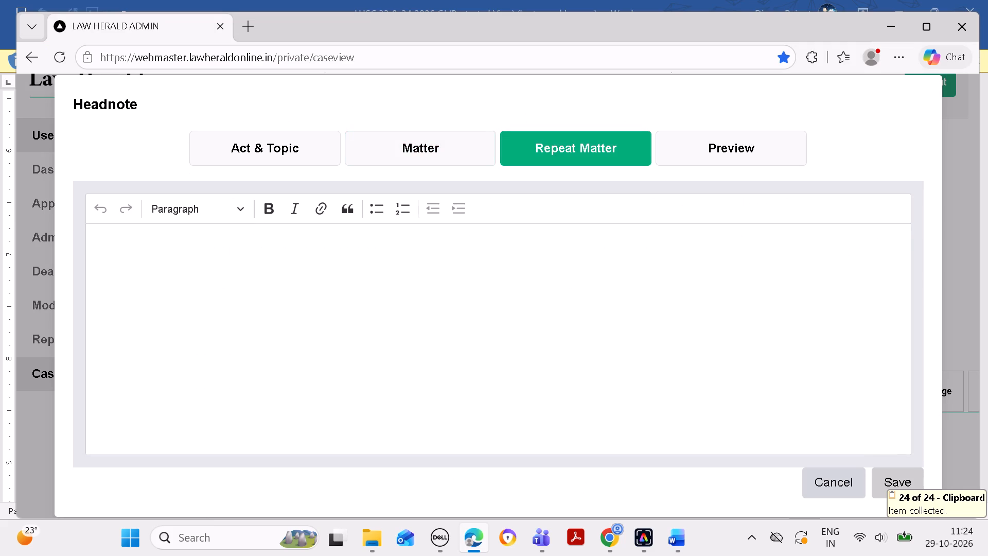
pyautogui.click(532, 278)
pyautogui.hotkey('ctrl', 'v')
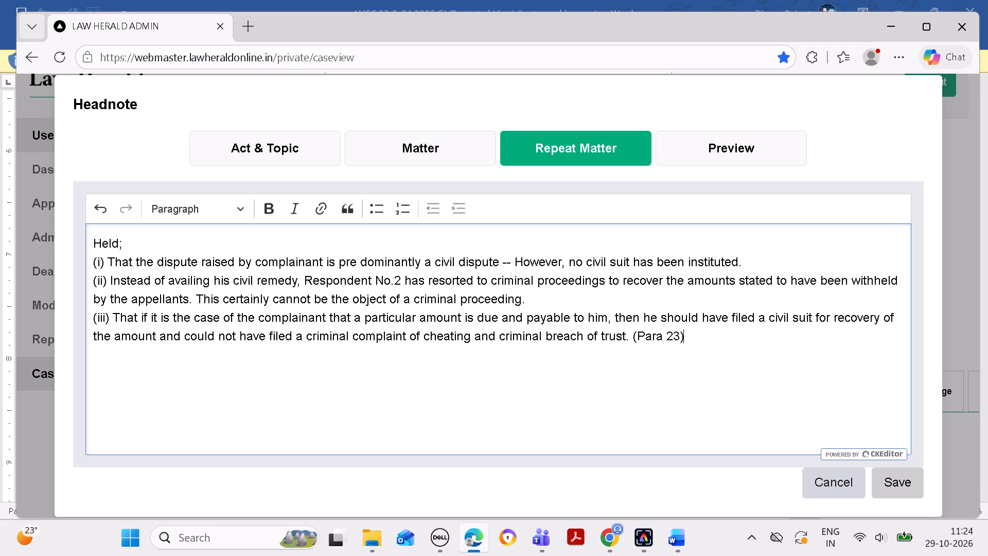
# Save headnote (A) to the case.
pyautogui.click(893, 478)
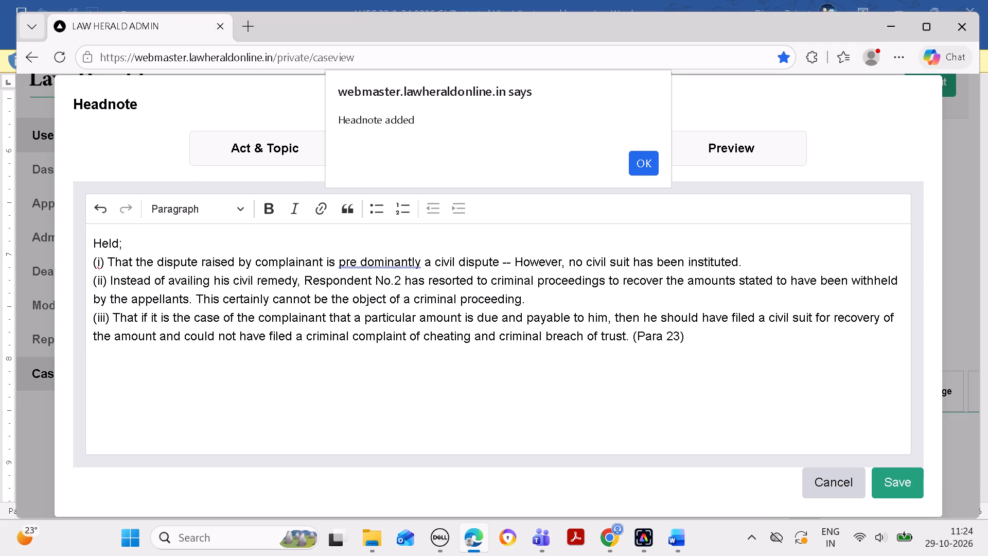
pyautogui.click(649, 164)
pyautogui.scroll(-5, 668, 351)
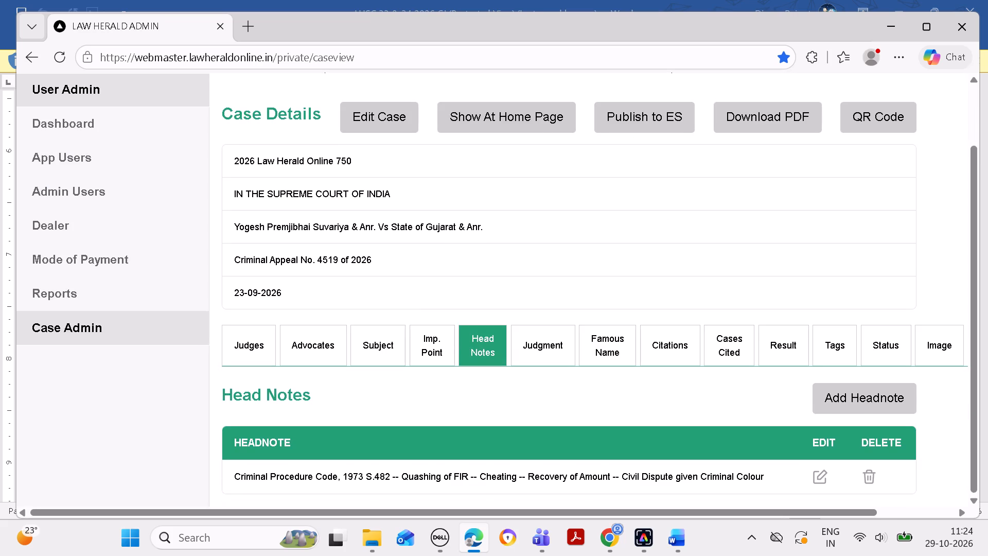
# Add a new headnote and attach the act "Criminal Procedure Code, 1973", copied from headnote (B) in Word.
pyautogui.click(681, 541)
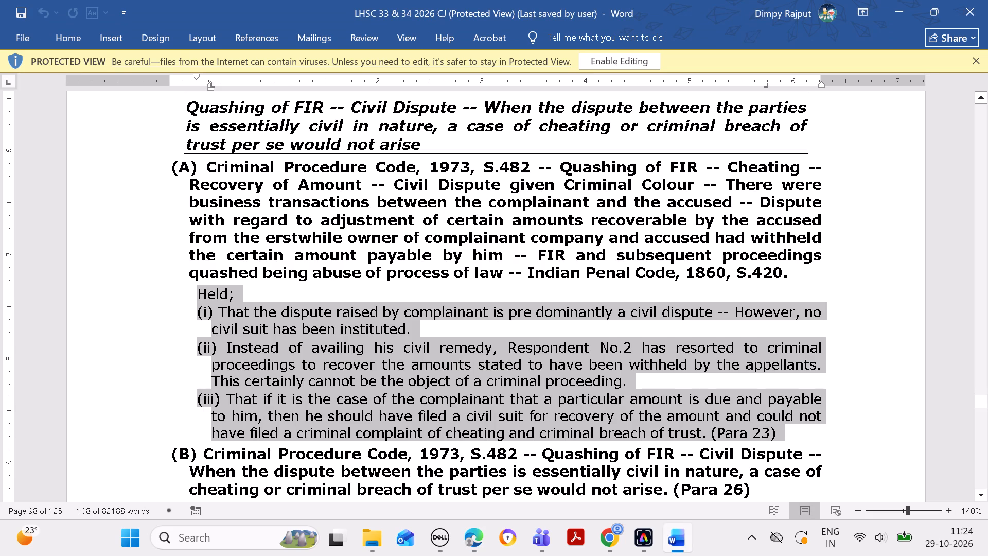
pyautogui.press('Down')
pyautogui.press('Down')
pyautogui.press('Down')
pyautogui.press('Down')
pyautogui.press('Down')
pyautogui.press('Down')
pyautogui.press('Down')
pyautogui.press('Down')
pyautogui.press('Down')
pyautogui.press('Down')
pyautogui.press('Down')
pyautogui.press('Down')
pyautogui.press('Down')
pyautogui.press('Down')
pyautogui.press('Down')
pyautogui.press('Down')
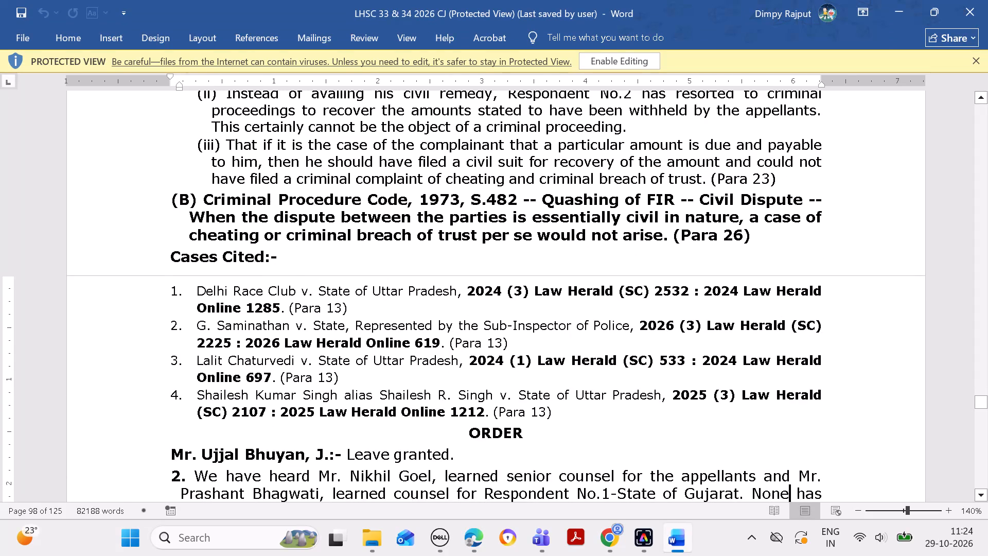
pyautogui.moveTo(207, 197); pyautogui.dragTo(215, 196)
pyautogui.moveTo(215, 196); pyautogui.dragTo(429, 201)
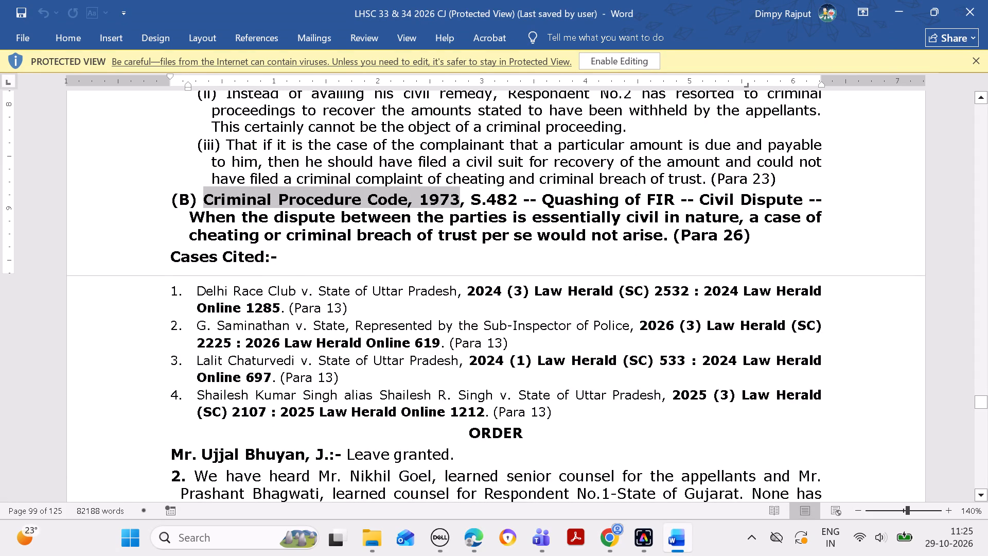
pyautogui.hotkey('ctrl', 'v')
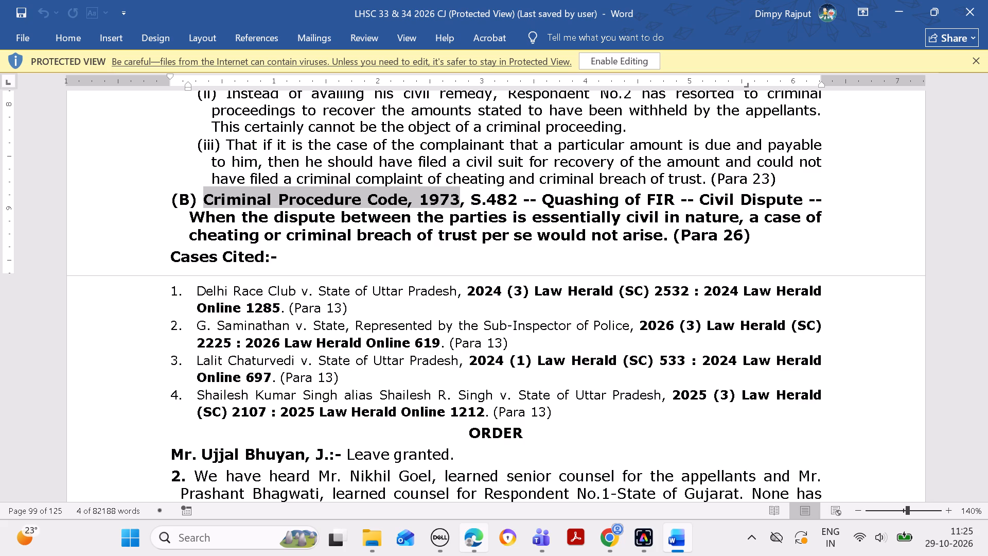
pyautogui.hotkey('ctrl', 'c')
pyautogui.click(474, 533)
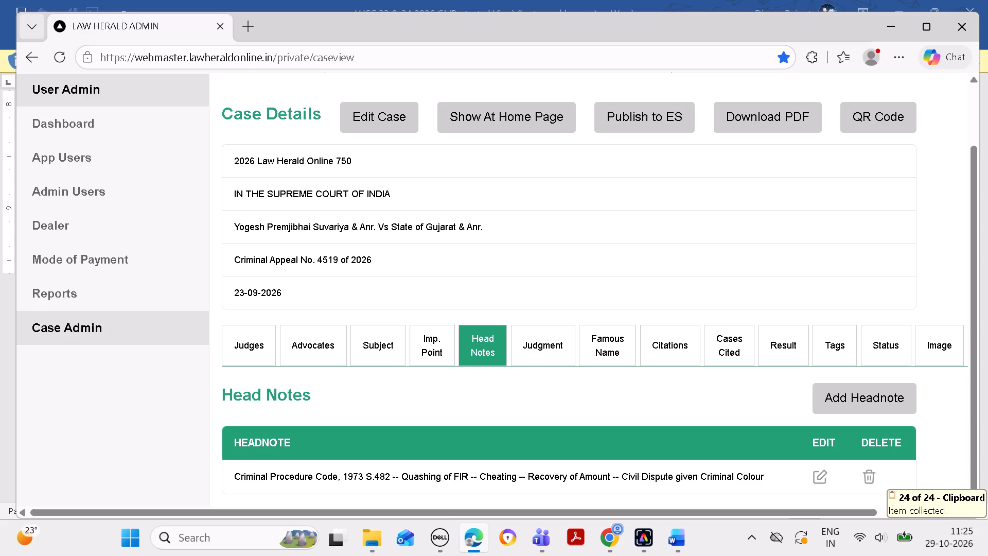
pyautogui.click(871, 395)
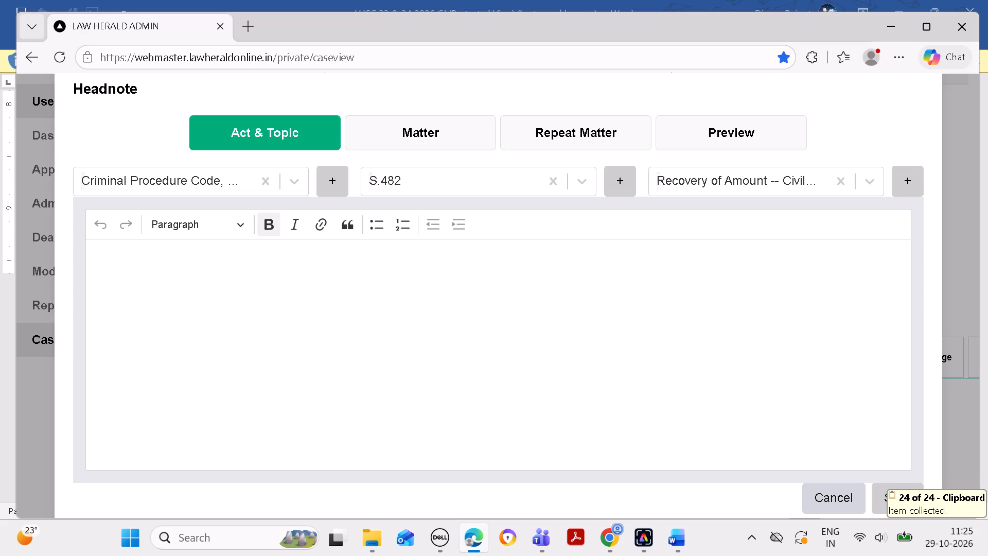
pyautogui.click(263, 176)
pyautogui.hotkey('ctrl', 'v')
pyautogui.click(277, 230)
pyautogui.click(410, 279)
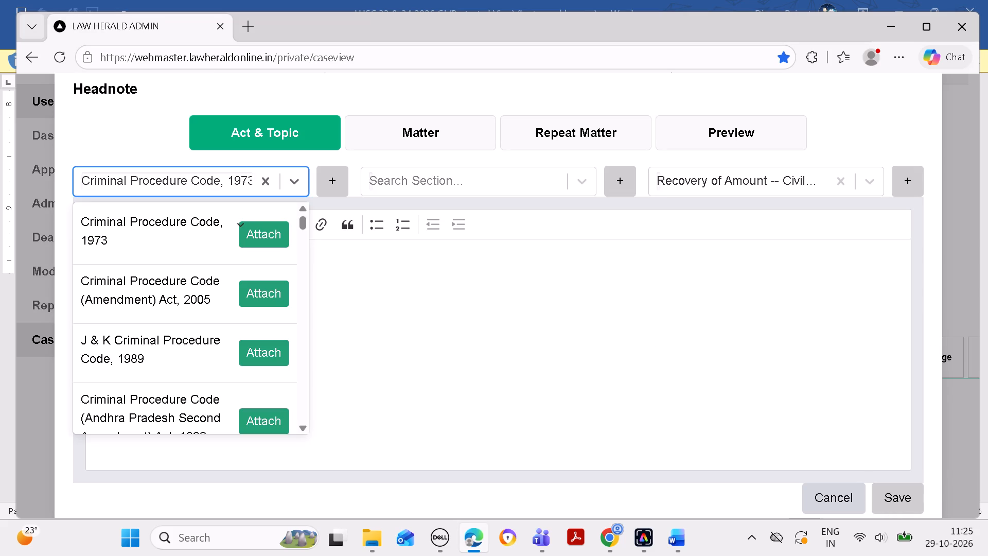
pyautogui.press('space')
# Copy "S.482" from headnote (B) in Word and attach it as the new headnote's section.
pyautogui.click(674, 540)
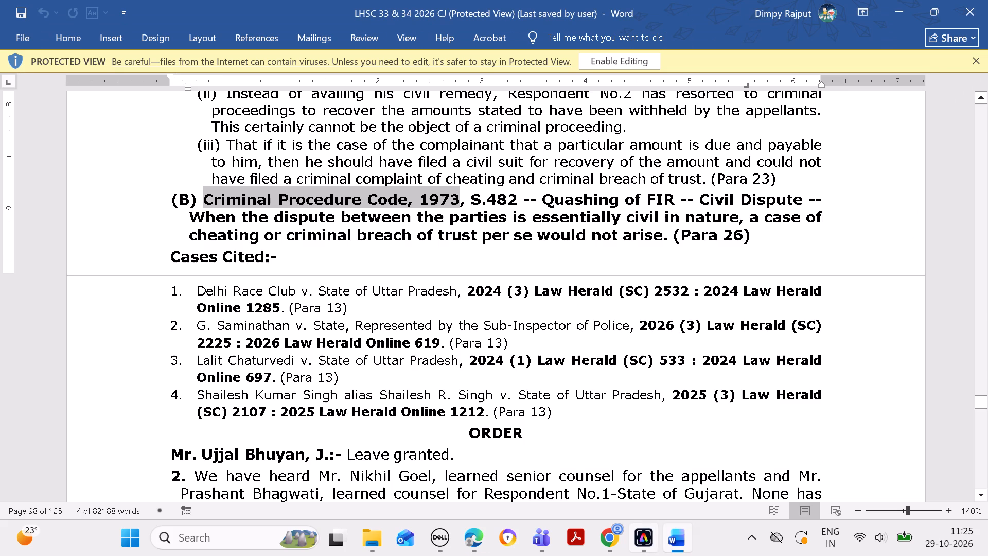
pyautogui.moveTo(472, 195); pyautogui.dragTo(503, 195)
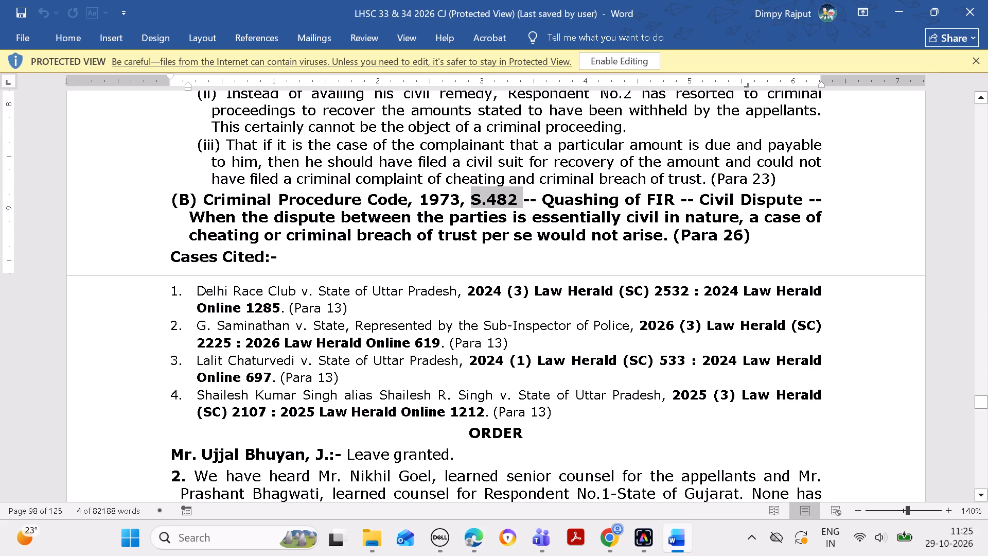
pyautogui.hotkey('ctrl', 'c')
pyautogui.click(479, 534)
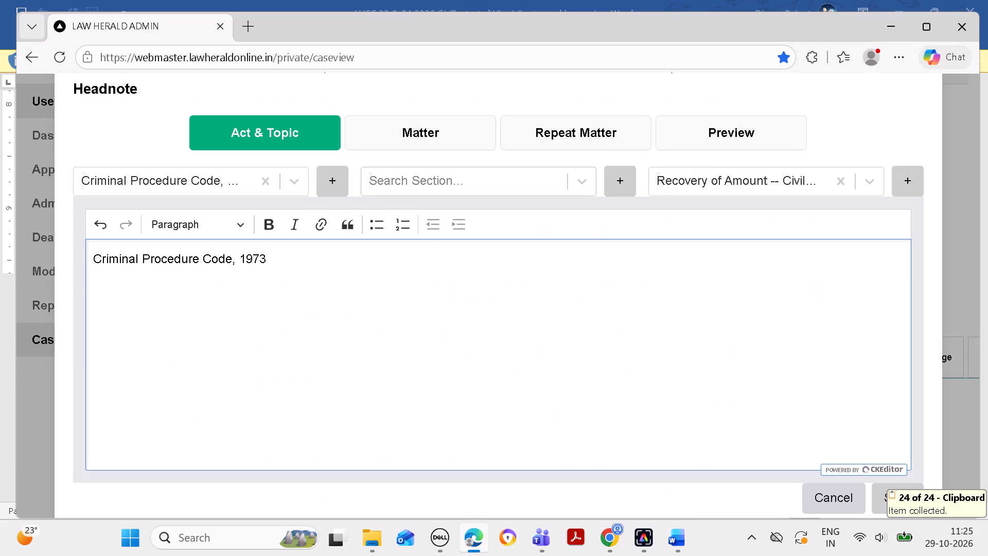
pyautogui.click(490, 176)
pyautogui.hotkey('ctrl', 'v')
pyautogui.click(544, 225)
pyautogui.click(152, 365)
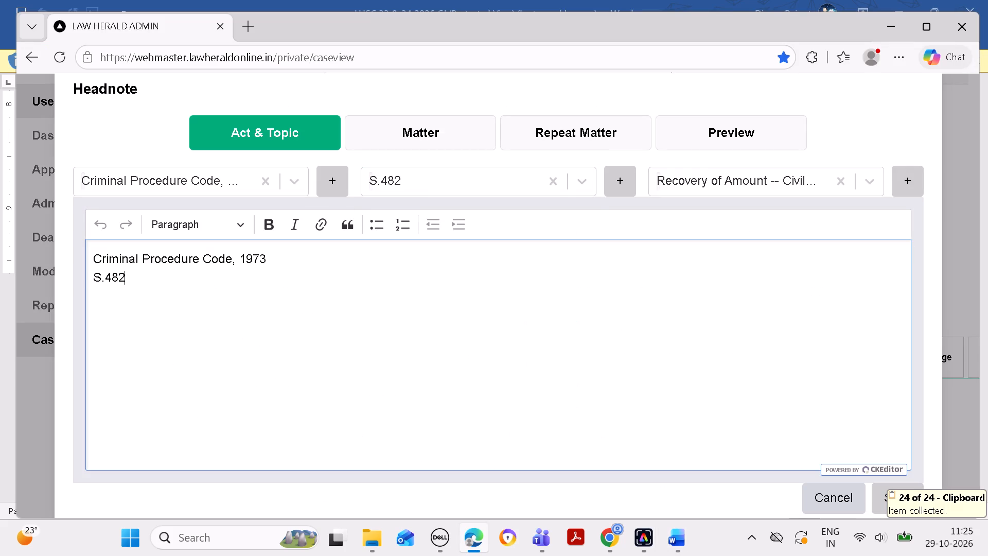
pyautogui.press('space')
# Copy "Quashing of FIR -- Civil Dispute" from headnote (B) in Word and attach it as the headnote's topic.
pyautogui.click(663, 541)
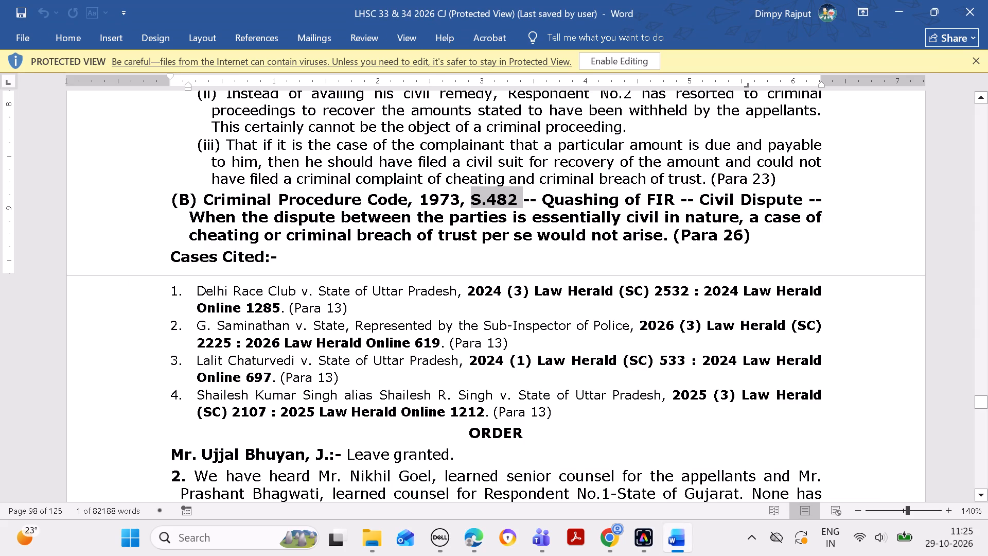
pyautogui.moveTo(548, 193); pyautogui.dragTo(753, 191)
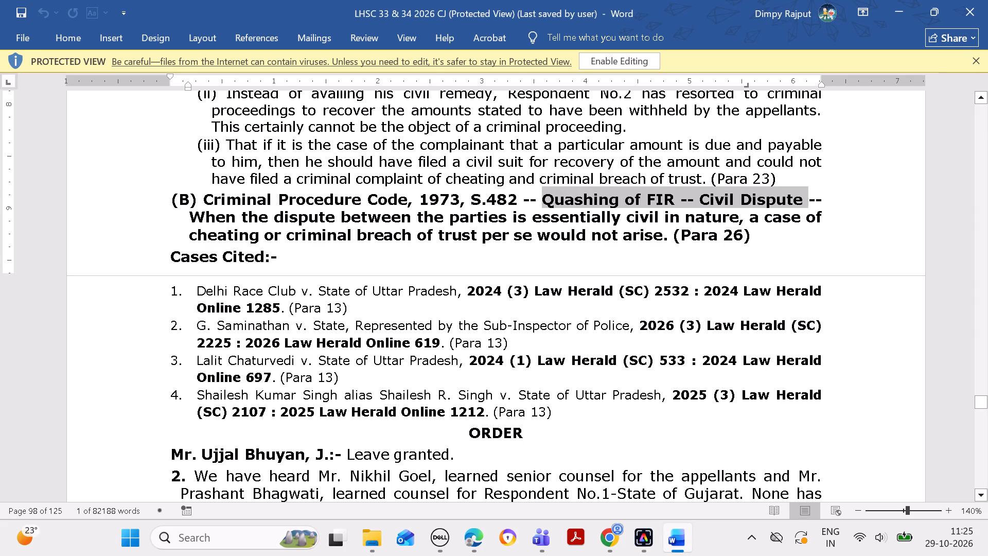
pyautogui.moveTo(753, 191); pyautogui.dragTo(755, 191)
pyautogui.hotkey('ctrl', 'c')
pyautogui.click(479, 540)
pyautogui.click(770, 170)
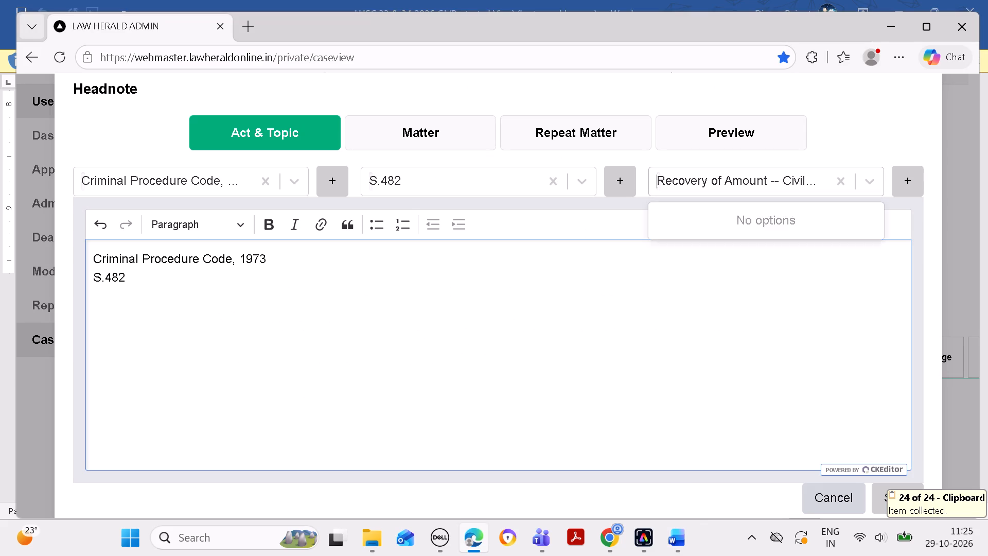
pyautogui.hotkey('ctrl', 'v')
pyautogui.click(850, 234)
pyautogui.click(524, 374)
pyautogui.press('space')
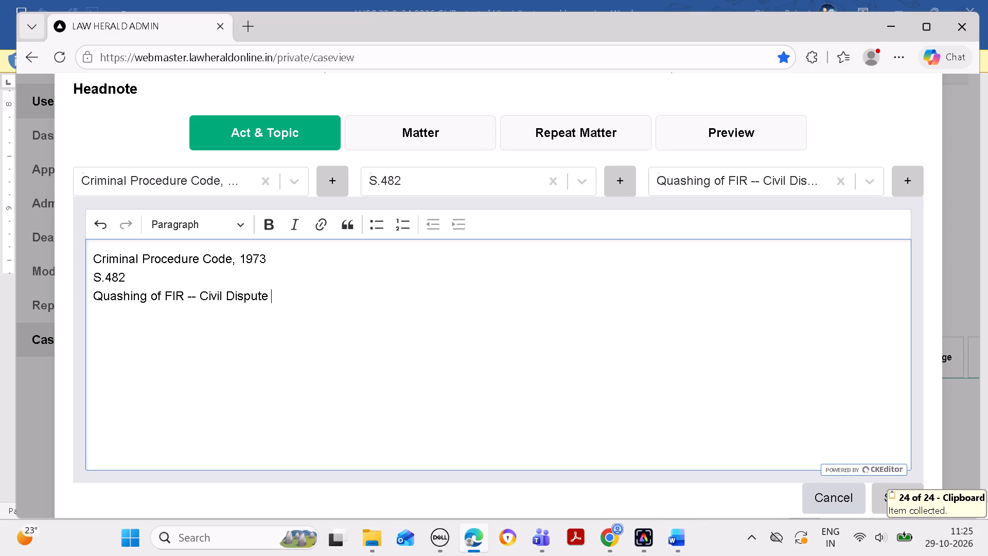
# Copy the rest of headnote (B), from "When the dispute" to "(Para 26)", from Word into the headnote's matter, without bold.
pyautogui.click(672, 541)
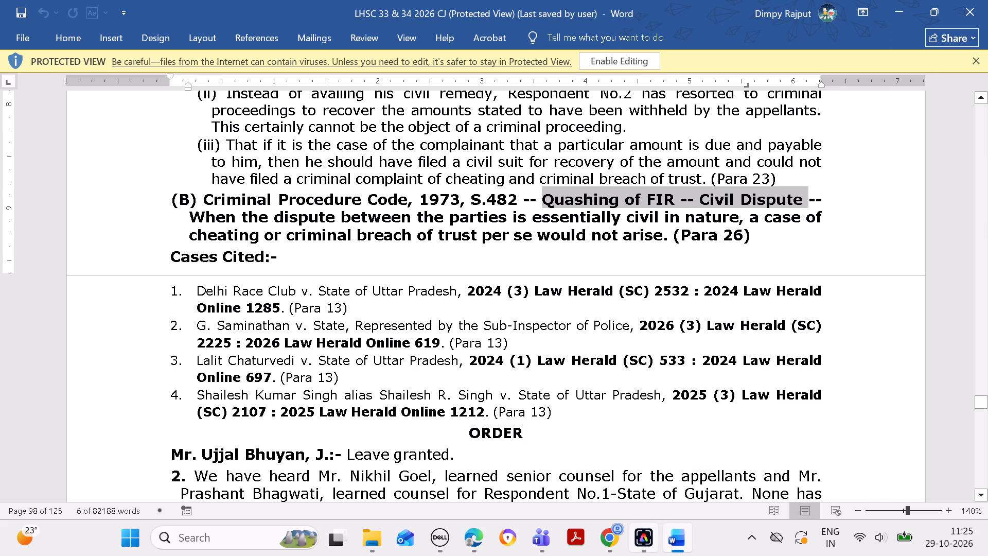
pyautogui.moveTo(192, 216); pyautogui.dragTo(641, 224)
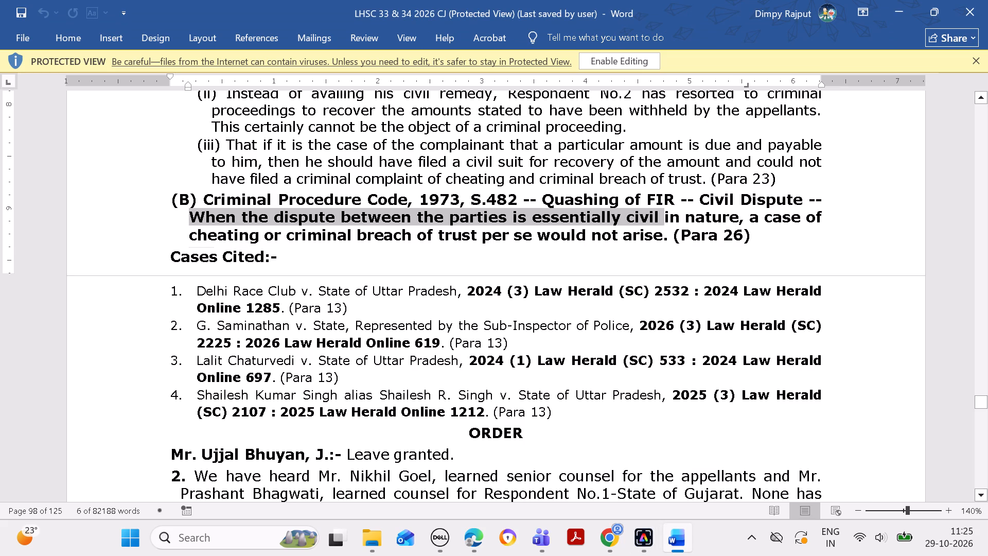
pyautogui.moveTo(641, 224); pyautogui.dragTo(750, 240)
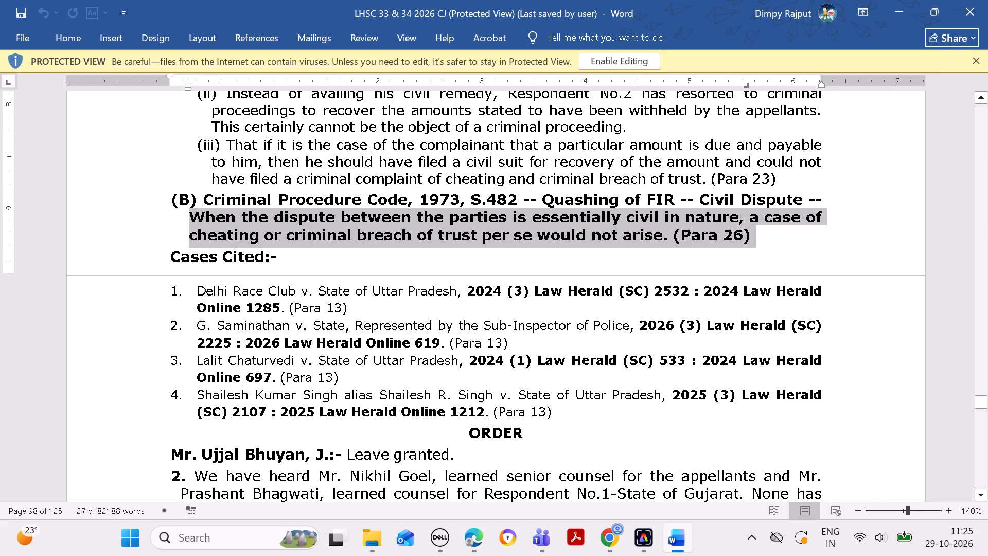
pyautogui.hotkey('ctrl', 'c')
pyautogui.click(478, 541)
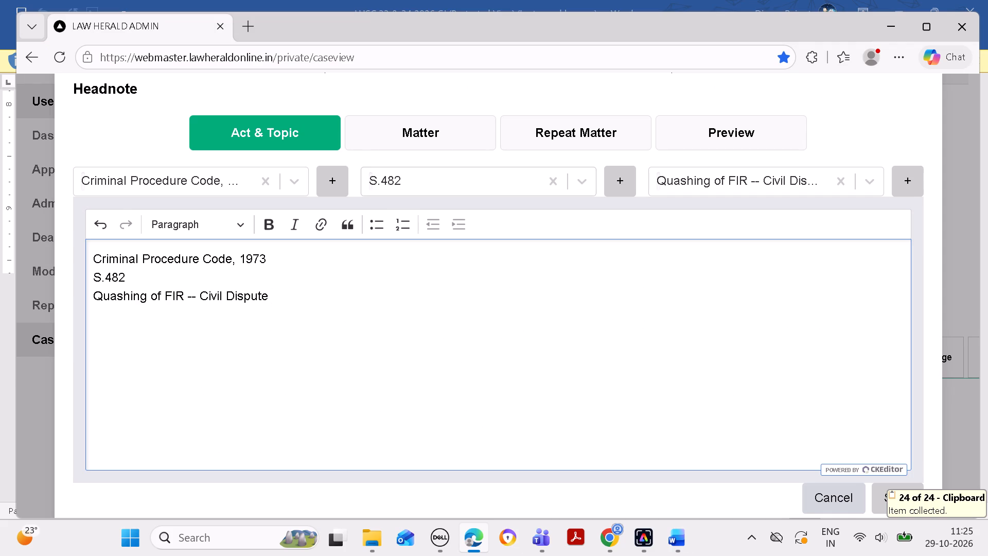
pyautogui.click(434, 132)
pyautogui.click(447, 248)
pyautogui.hotkey('ctrl', 'v')
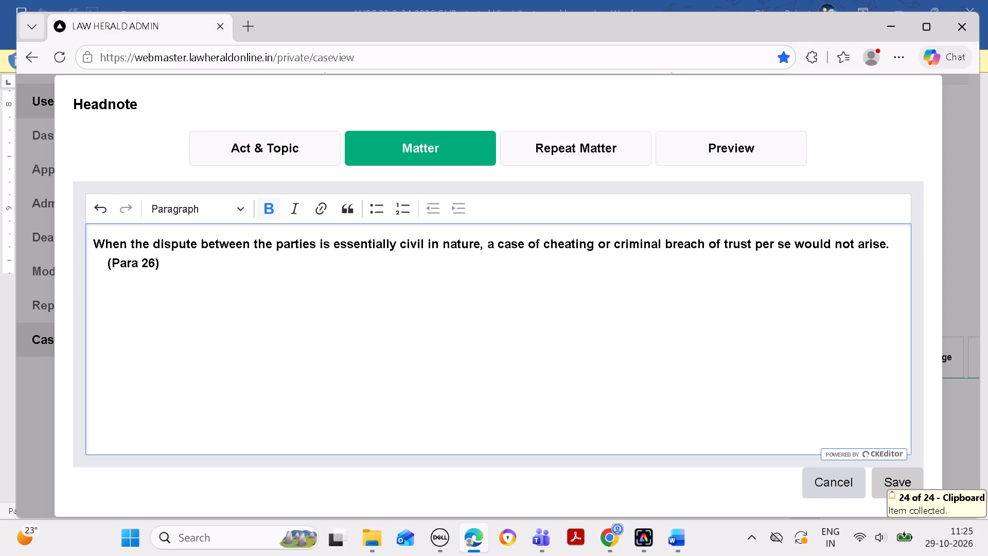
pyautogui.hotkey('ctrl', 'a')
pyautogui.hotkey('ctrl', 'b')
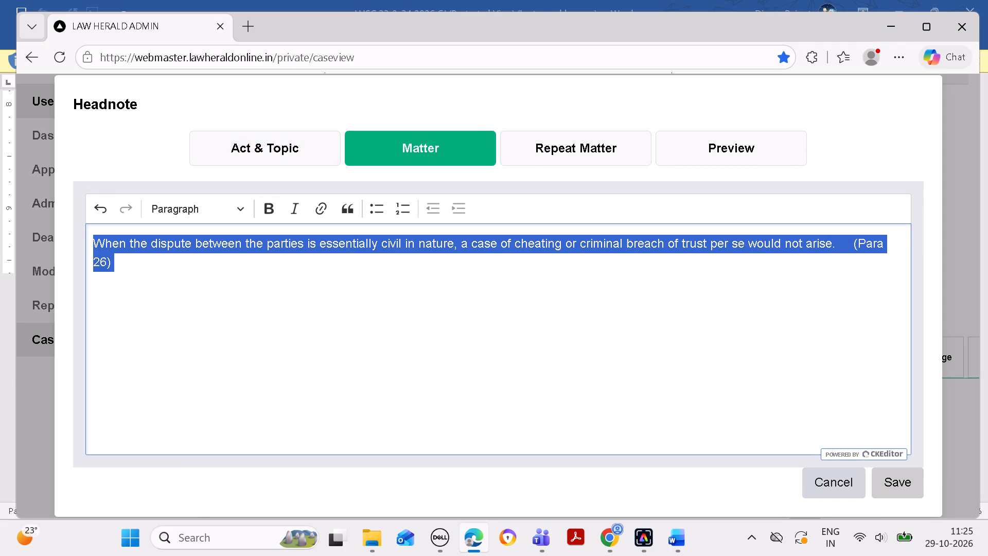
pyautogui.click(714, 384)
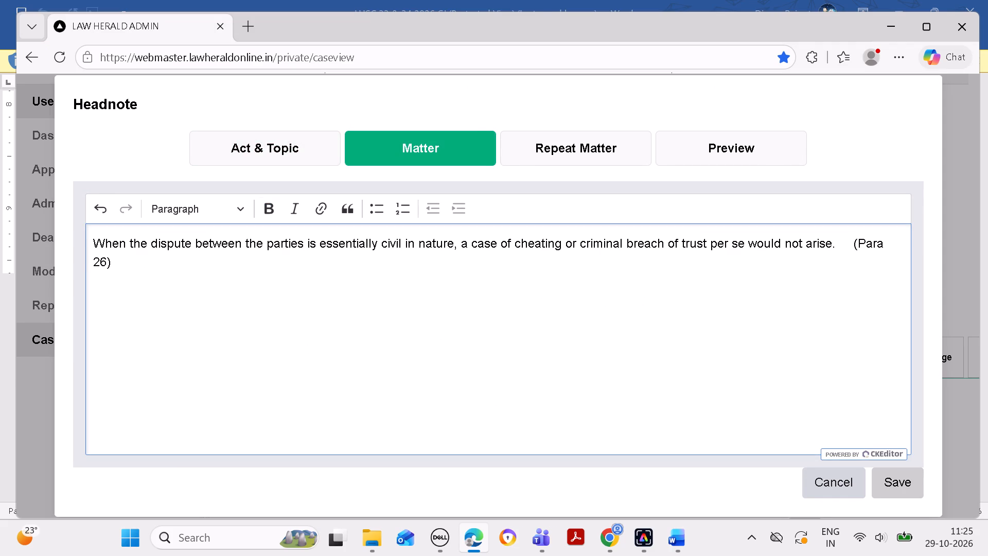
# Remove the extra spaces before "(Para 26)" in the headnote's matter.
pyautogui.click(857, 266)
pyautogui.click(853, 257)
pyautogui.click(853, 251)
pyautogui.press('BackSpace')
pyautogui.press('BackSpace')
pyautogui.press('BackSpace')
pyautogui.press('BackSpace')
# Merge the headnote's act, section and topic lines into a single line with "--" before "Quashing of FIR".
pyautogui.click(298, 144)
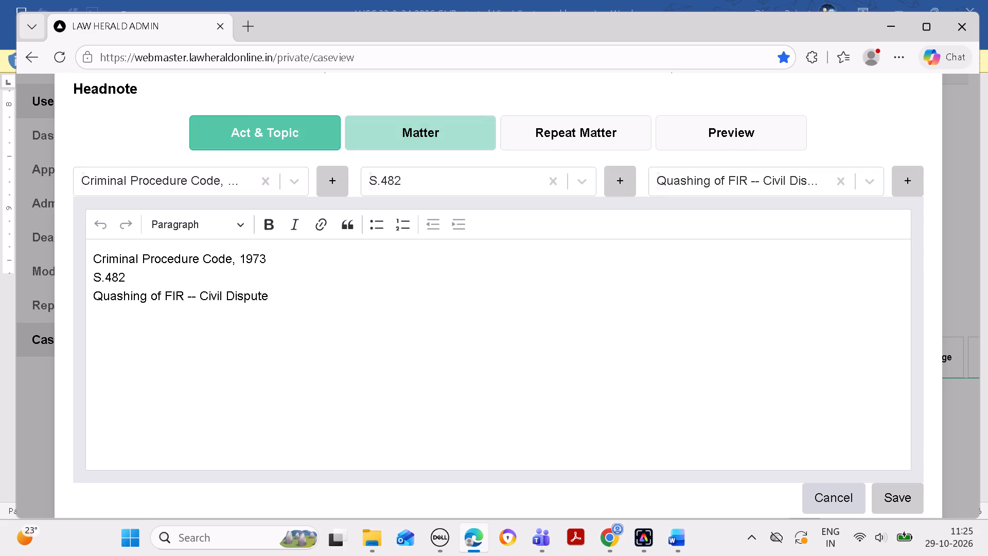
pyautogui.click(93, 276)
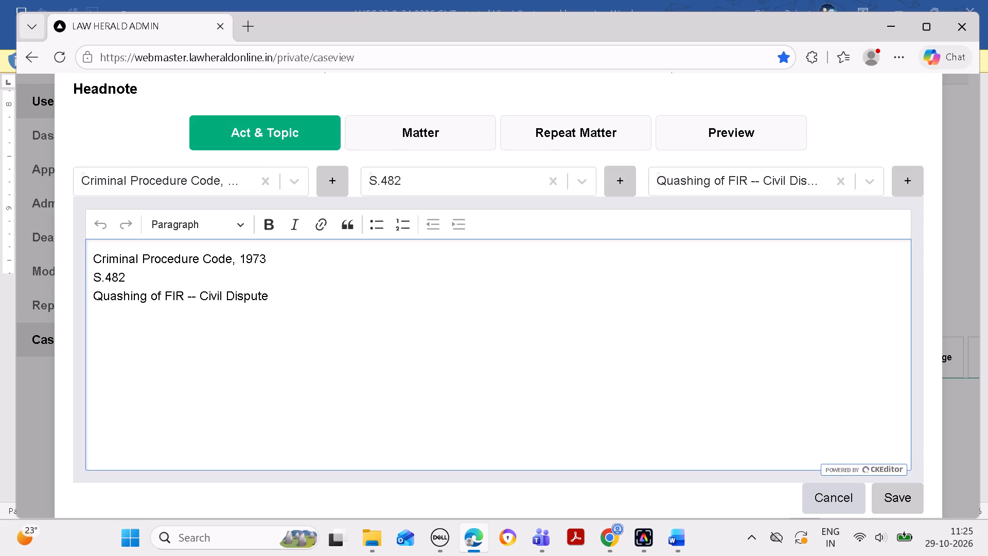
pyautogui.press('BackSpace')
pyautogui.click(93, 284)
pyautogui.press('BackSpace')
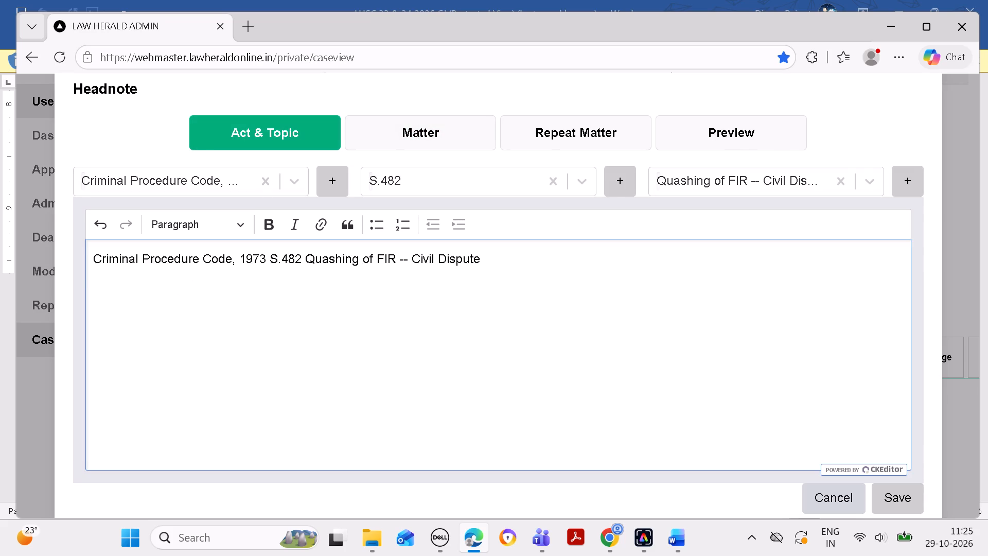
pyautogui.write('--')
pyautogui.press('space')
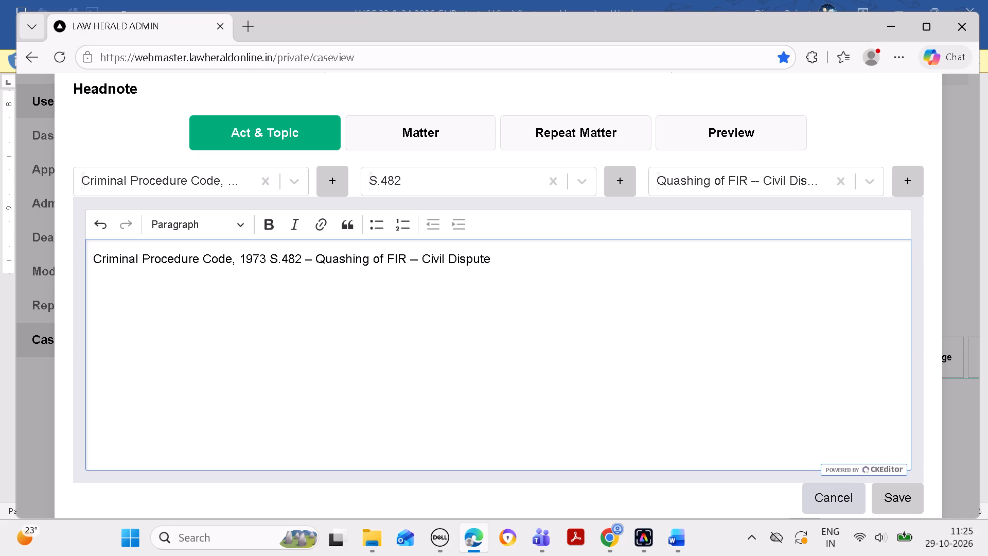
pyautogui.press('BackSpace')
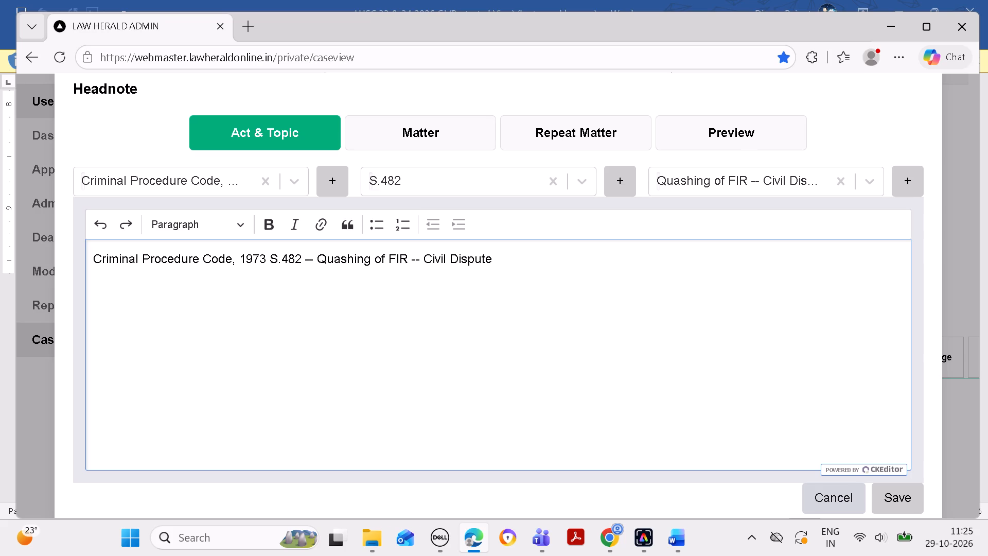
# Enter "-" as the repeat matter of headnote (B).
pyautogui.click(444, 134)
pyautogui.click(552, 152)
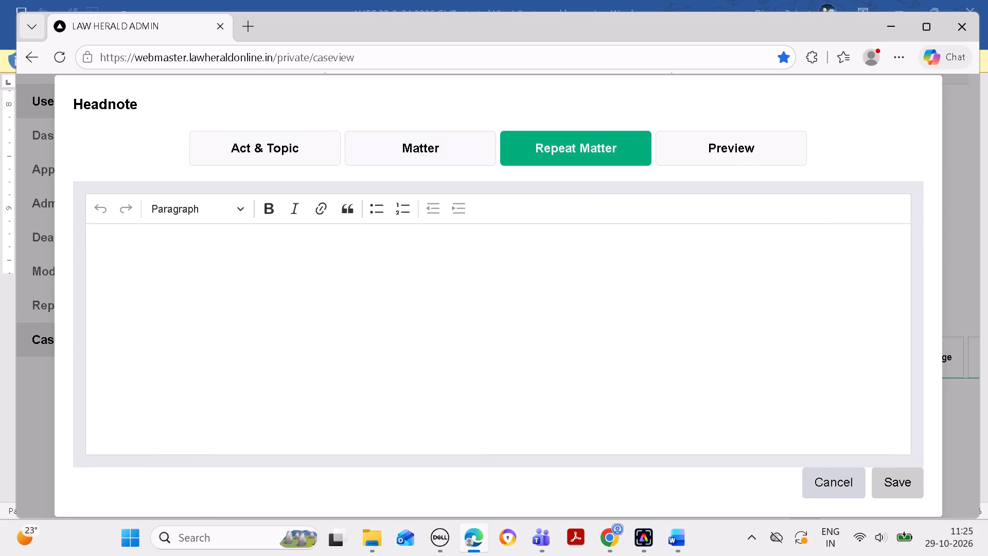
pyautogui.click(671, 529)
pyautogui.click(678, 538)
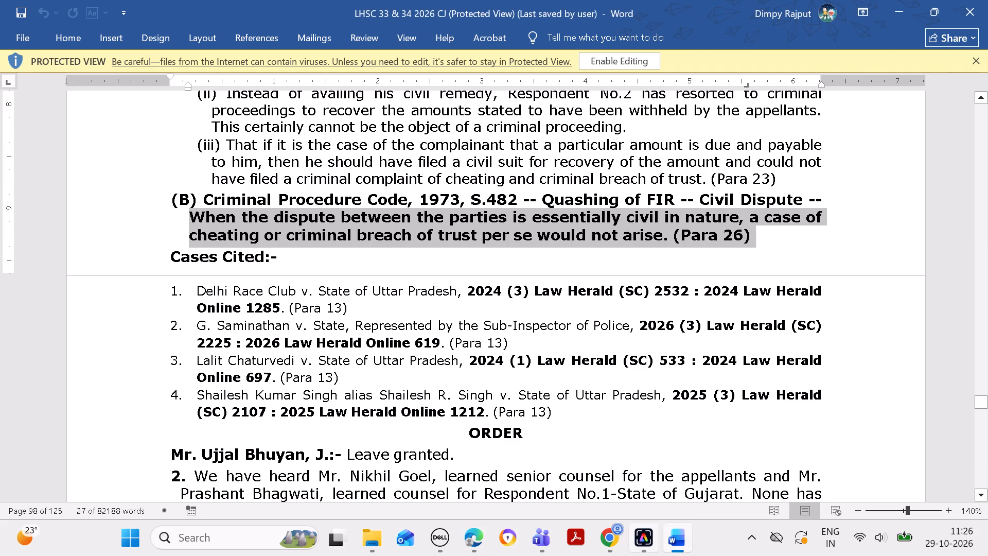
pyautogui.click(474, 534)
pyautogui.click(467, 371)
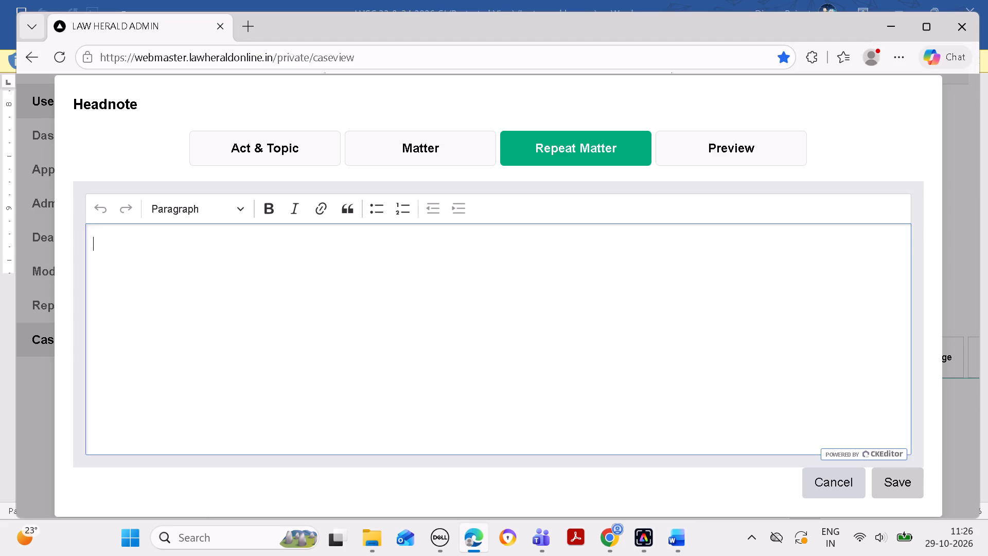
pyautogui.press('-')
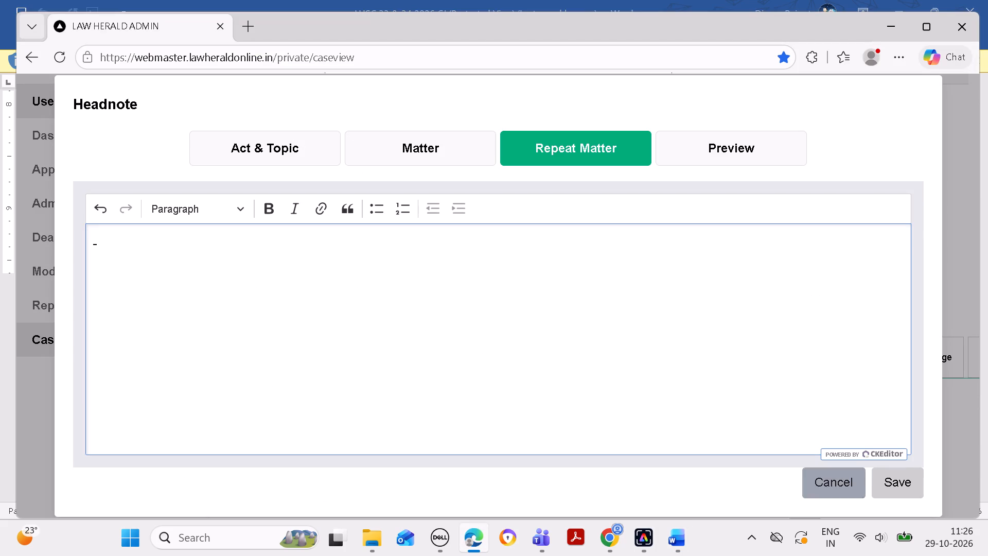
# Save headnote (B) to the case's head notes.
pyautogui.click(913, 488)
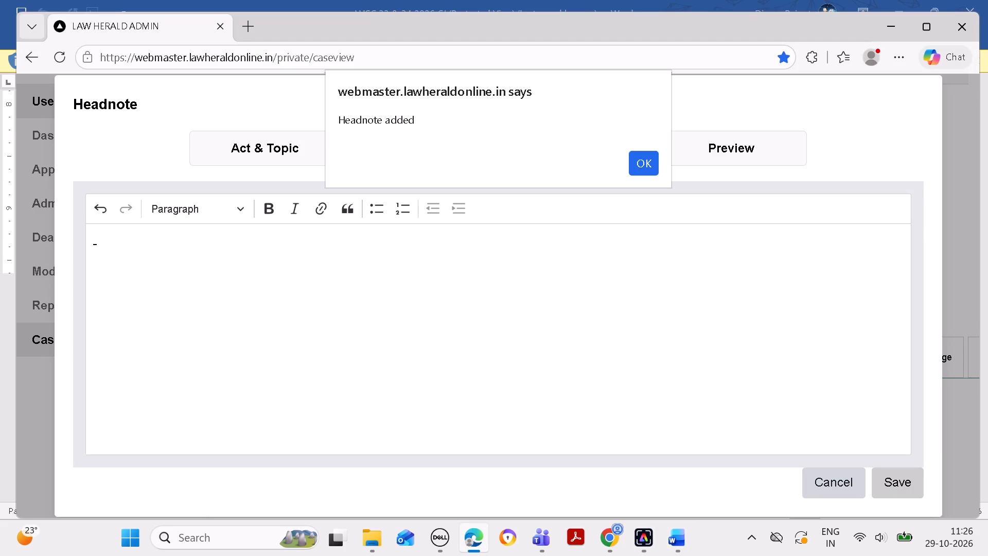
pyautogui.click(658, 167)
pyautogui.scroll(-8, 656, 253)
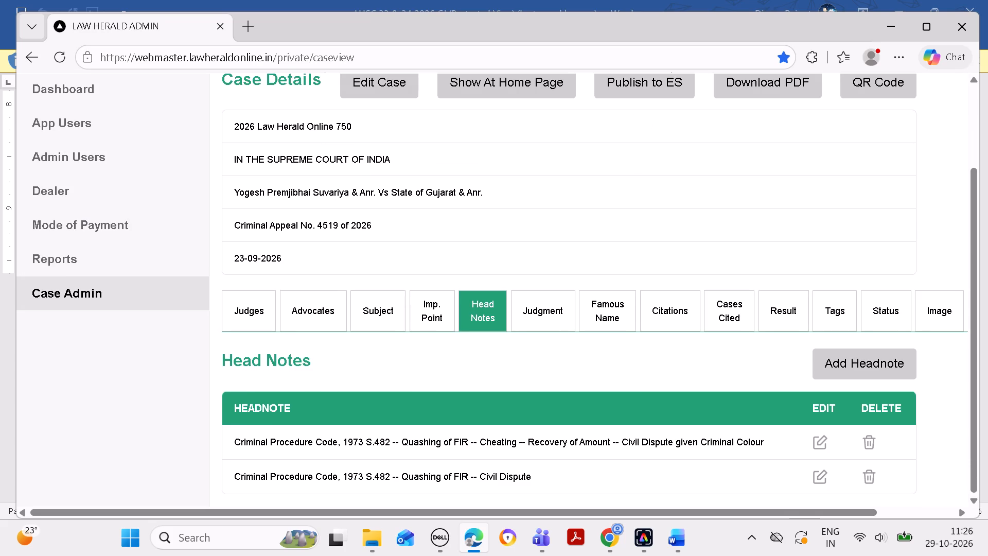
# Attach cited case 1, Delhi Race Club (2024 Law Herald Online 1285), to Cases Cited, searching by the petitioner name copied from Word.
pyautogui.click(676, 541)
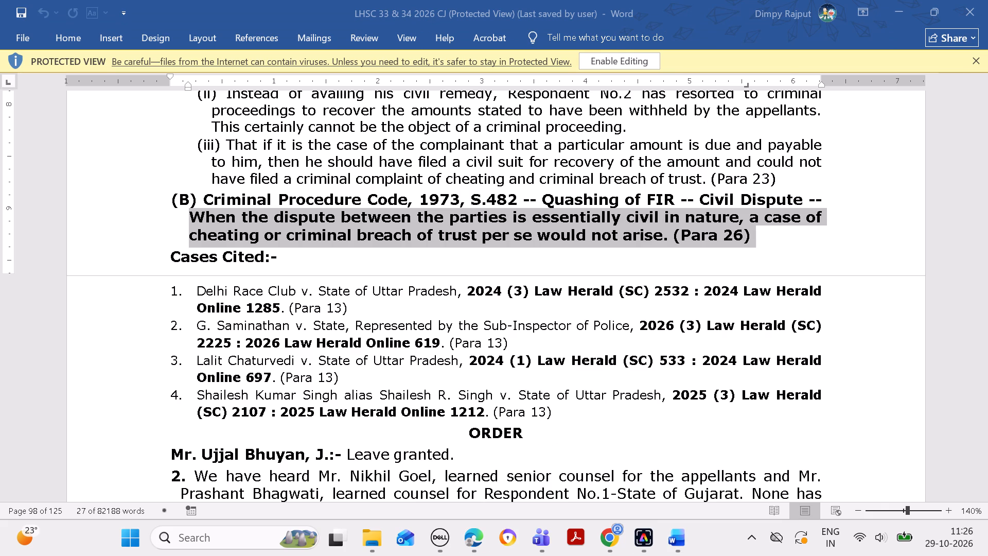
pyautogui.moveTo(197, 287); pyautogui.dragTo(290, 287)
pyautogui.hotkey('ctrl', 'c')
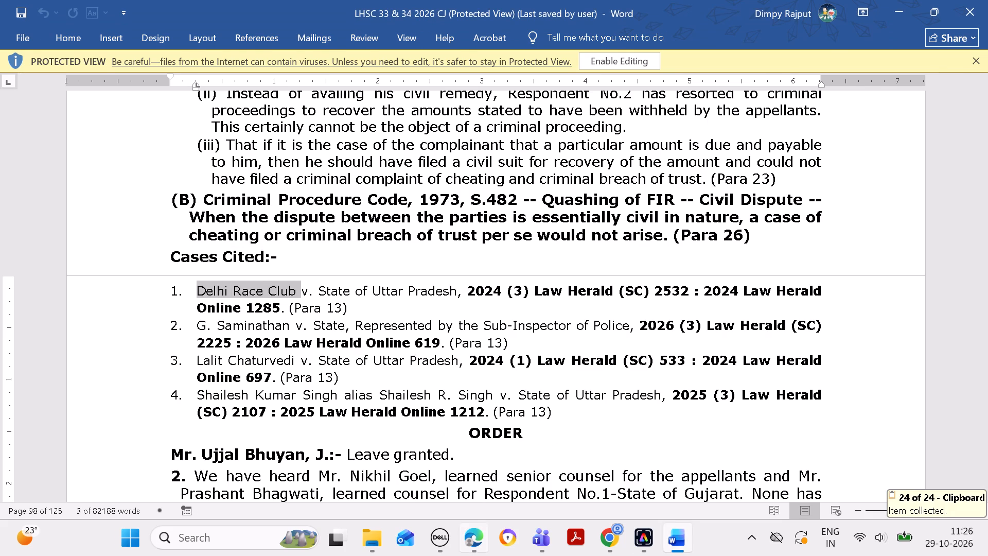
pyautogui.click(487, 548)
pyautogui.click(680, 312)
pyautogui.scroll(-5, 679, 310)
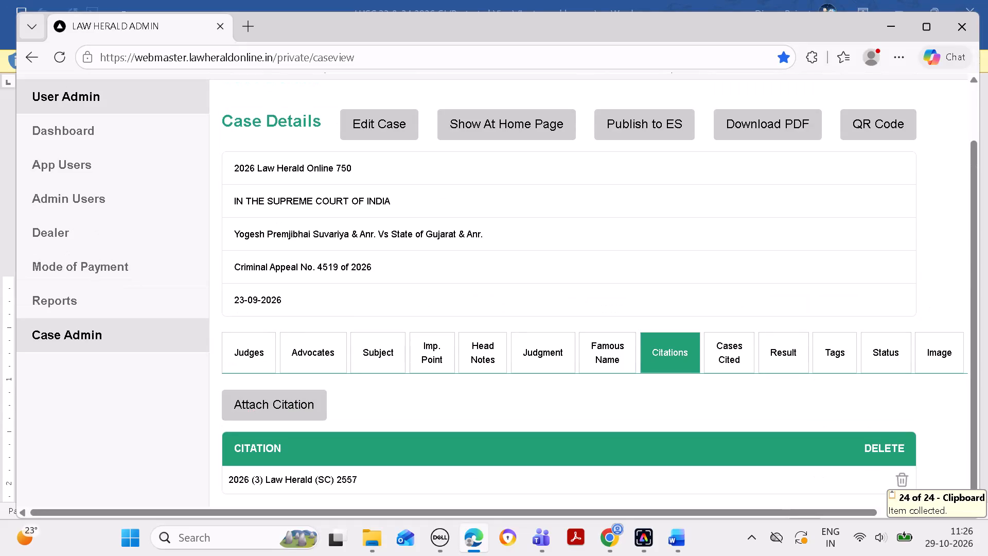
pyautogui.click(715, 352)
pyautogui.scroll(-3, 714, 346)
pyautogui.click(274, 433)
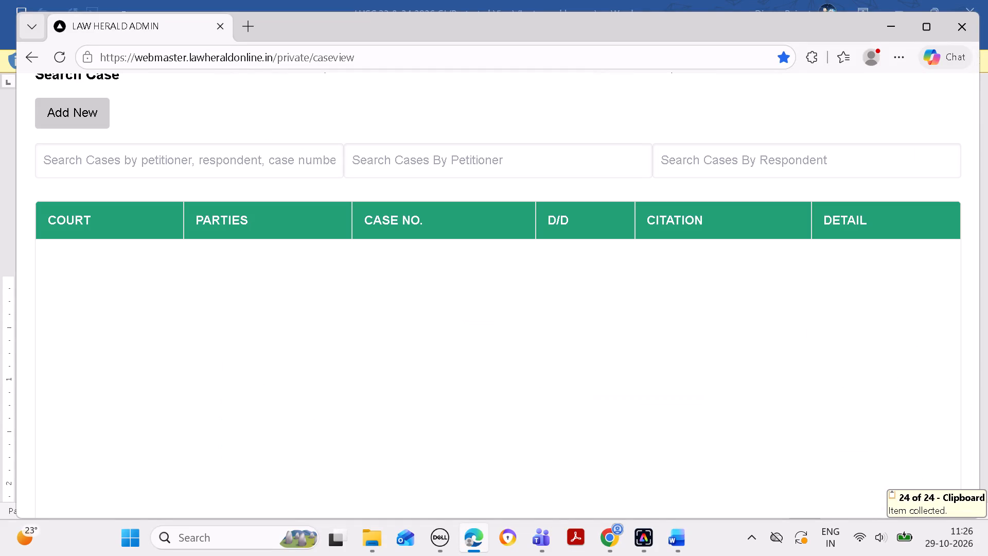
pyautogui.click(483, 162)
pyautogui.hotkey('ctrl', 'v')
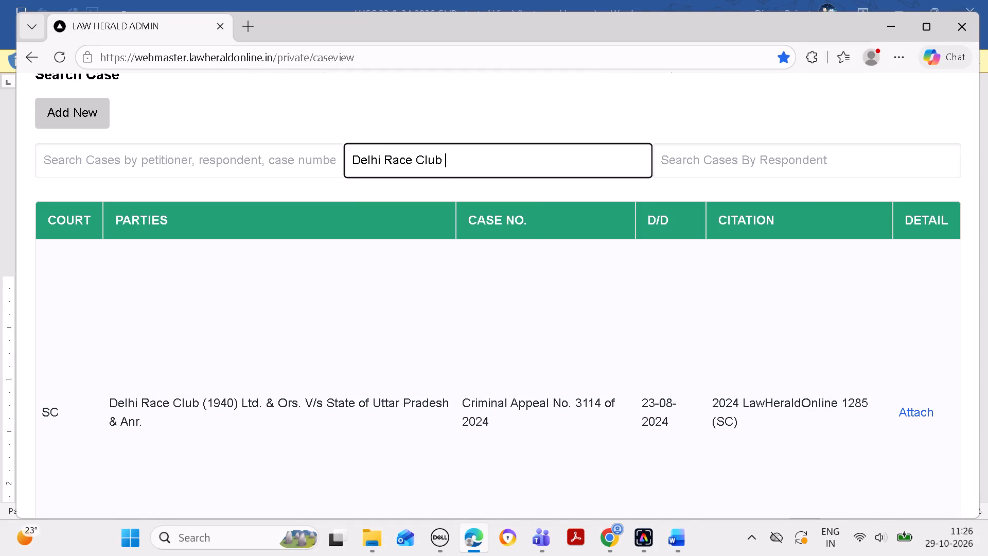
pyautogui.click(683, 536)
pyautogui.click(689, 531)
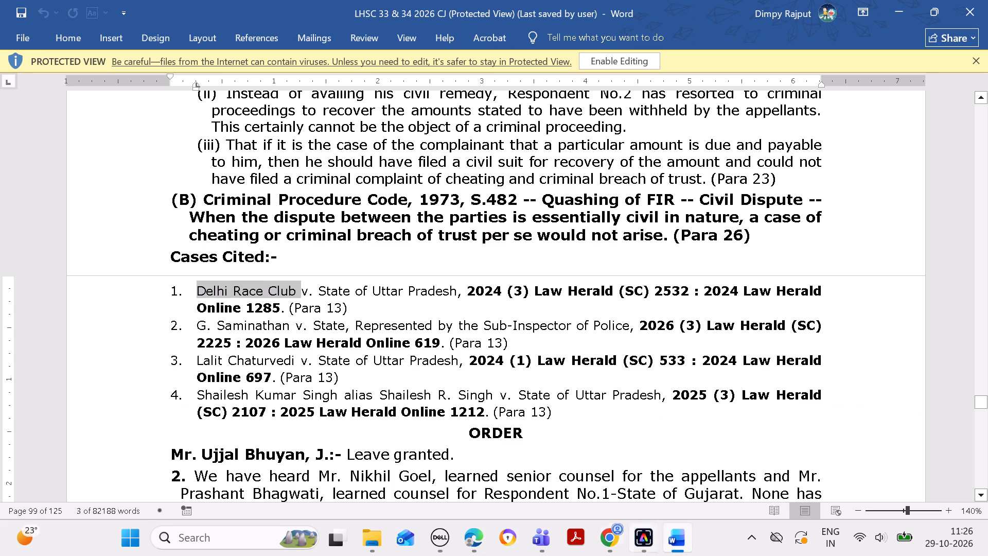
pyautogui.click(481, 544)
pyautogui.click(905, 403)
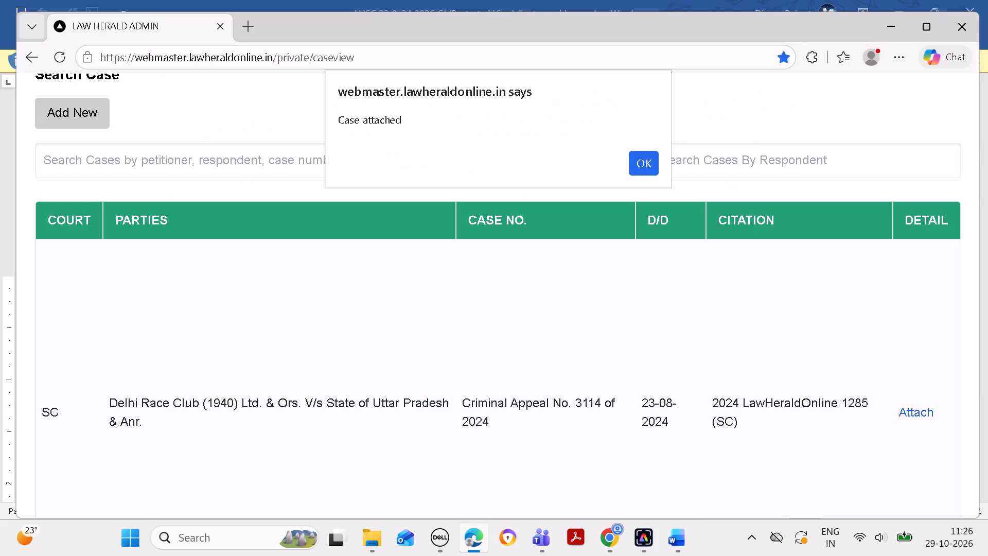
pyautogui.click(648, 165)
pyautogui.scroll(-5, 640, 287)
# Attach cited case 2 (2026 Law Herald Online 619) to Cases Cited, searching by the petitioner name copied from Word.
pyautogui.click(679, 534)
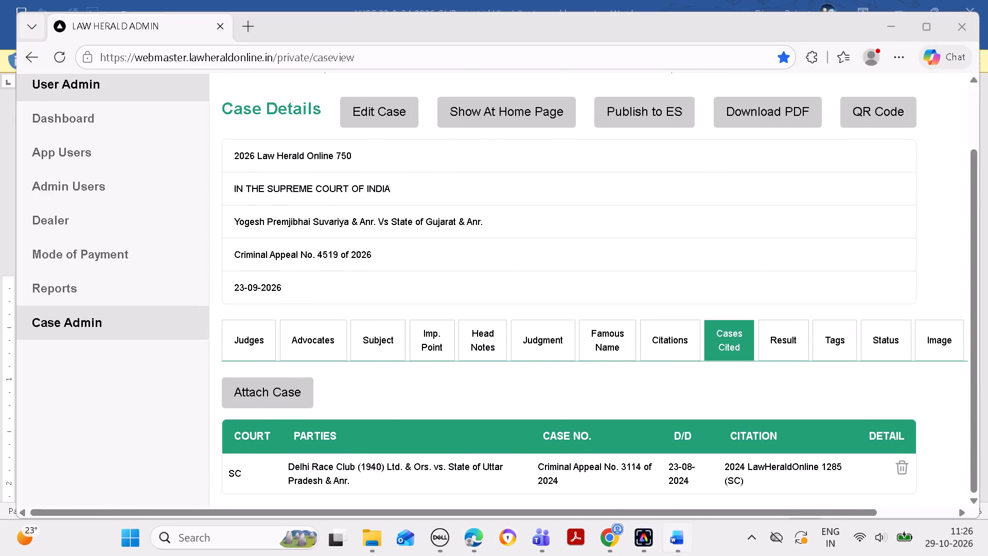
pyautogui.moveTo(199, 323); pyautogui.dragTo(233, 323)
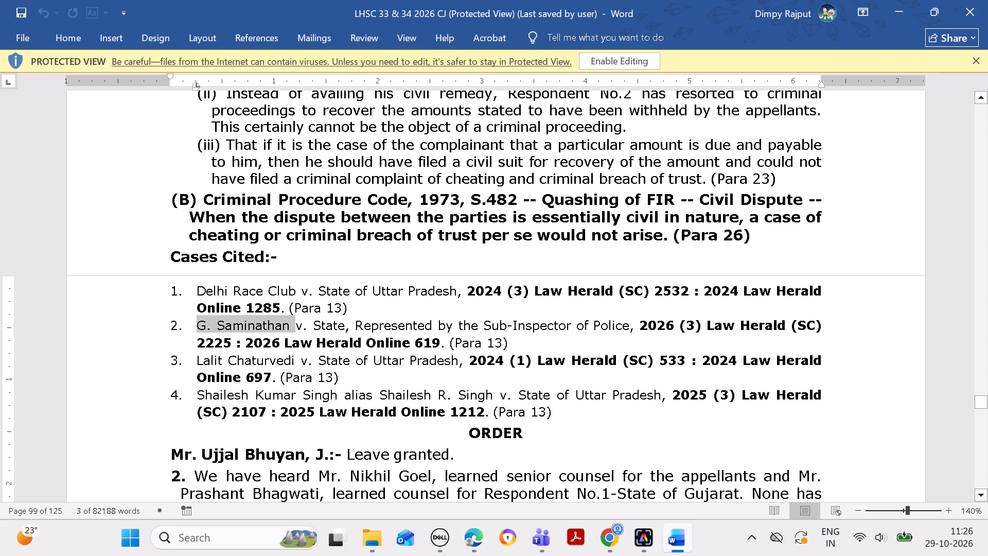
pyautogui.moveTo(233, 323); pyautogui.dragTo(266, 324)
pyautogui.hotkey('ctrl', 'c')
pyautogui.click(479, 535)
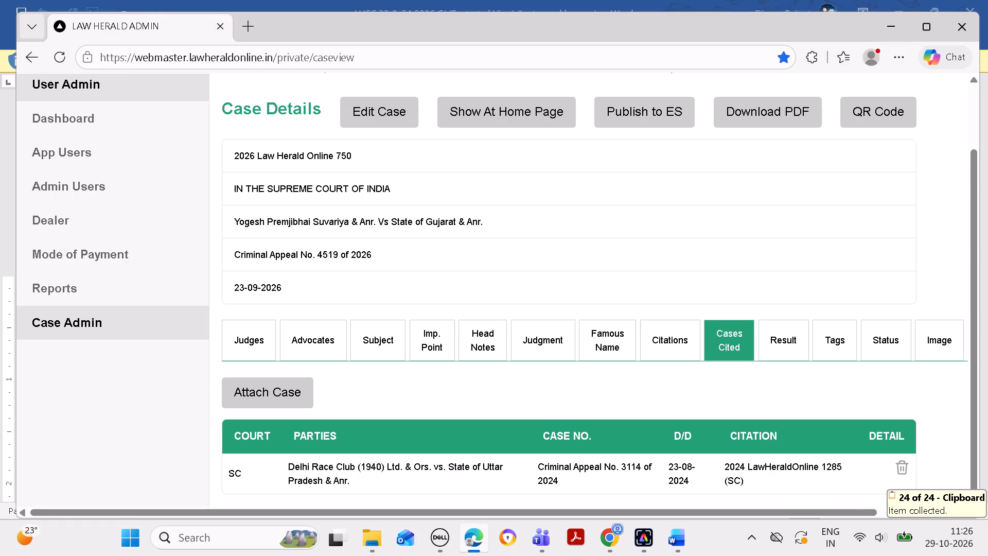
pyautogui.click(275, 393)
pyautogui.moveTo(463, 165); pyautogui.dragTo(305, 162)
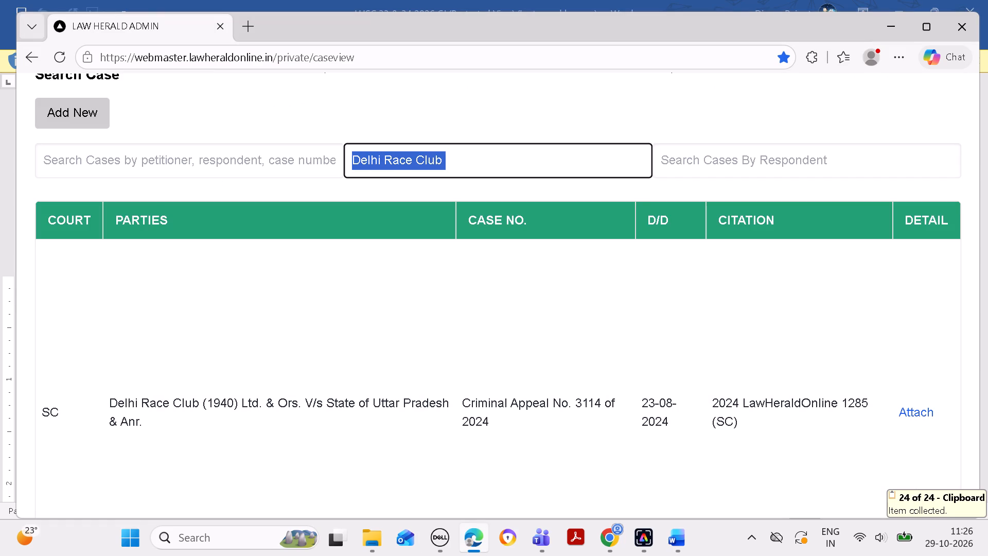
pyautogui.press('BackSpace')
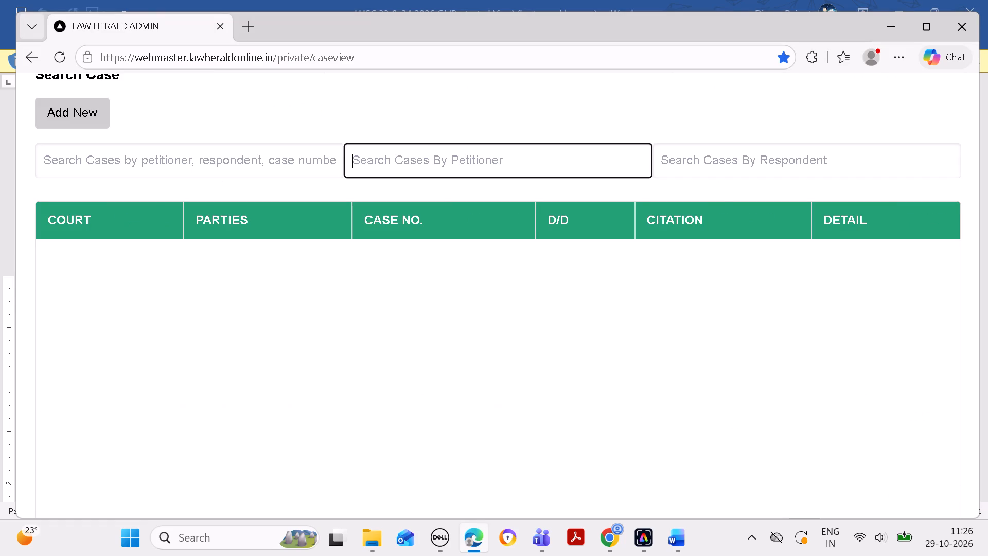
pyautogui.hotkey('ctrl', 'v')
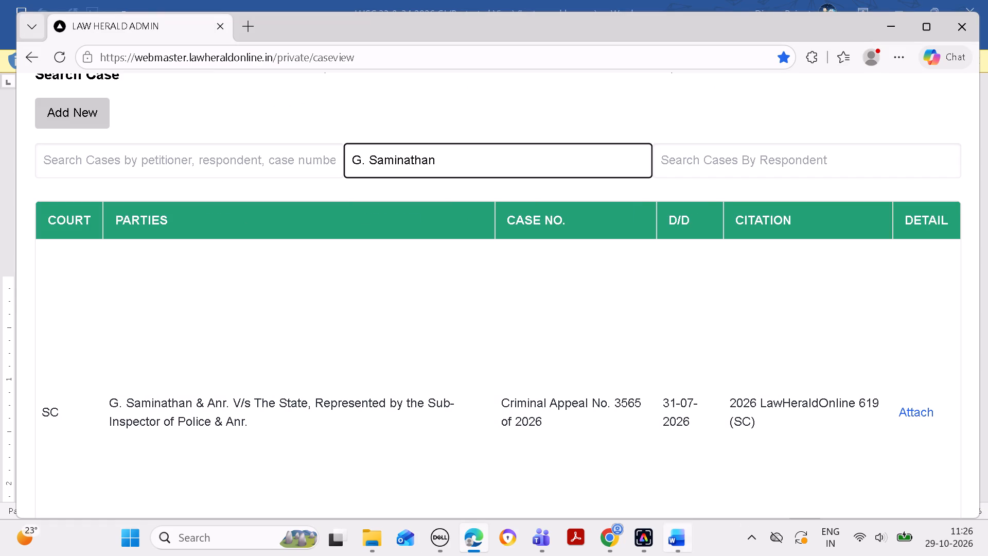
pyautogui.click(684, 539)
pyautogui.click(684, 536)
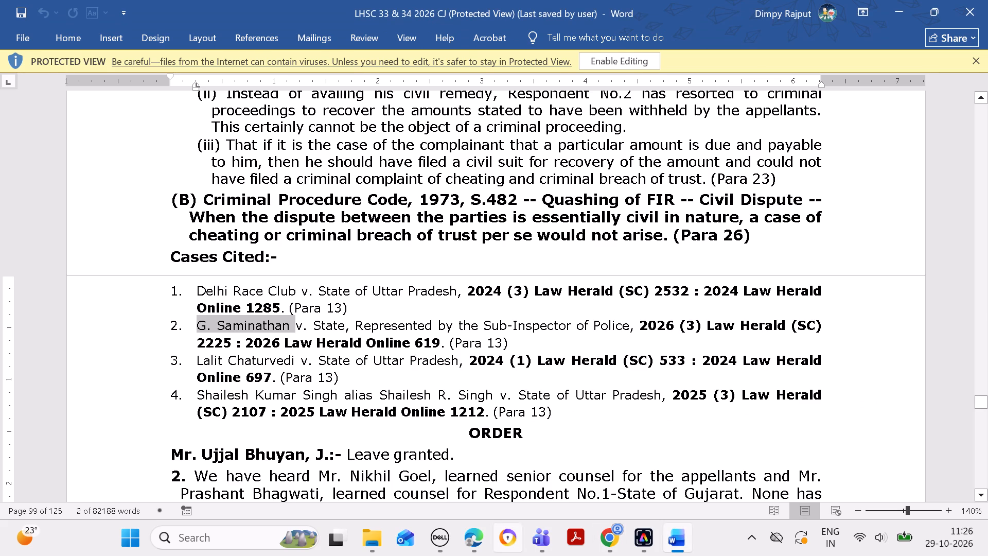
pyautogui.click(483, 537)
pyautogui.click(909, 412)
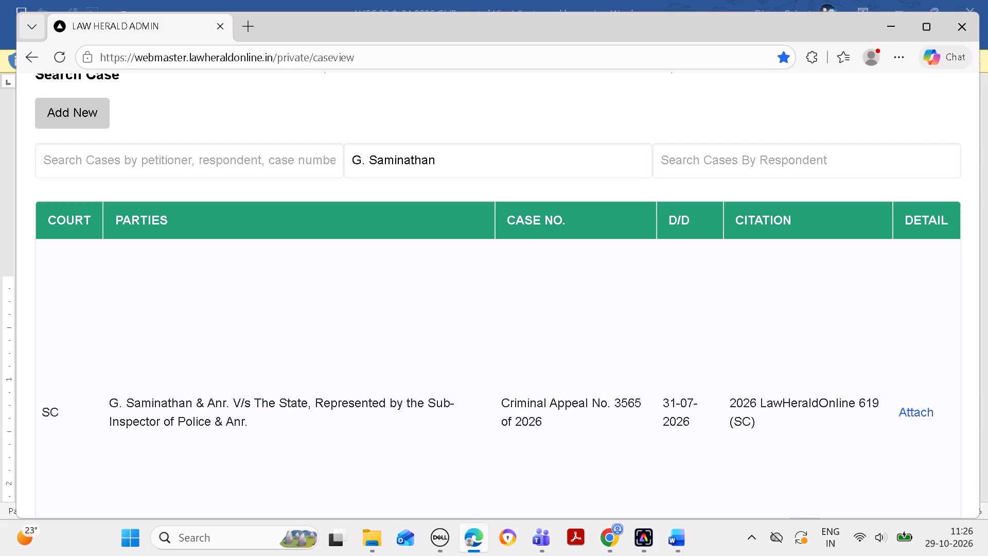
pyautogui.click(634, 168)
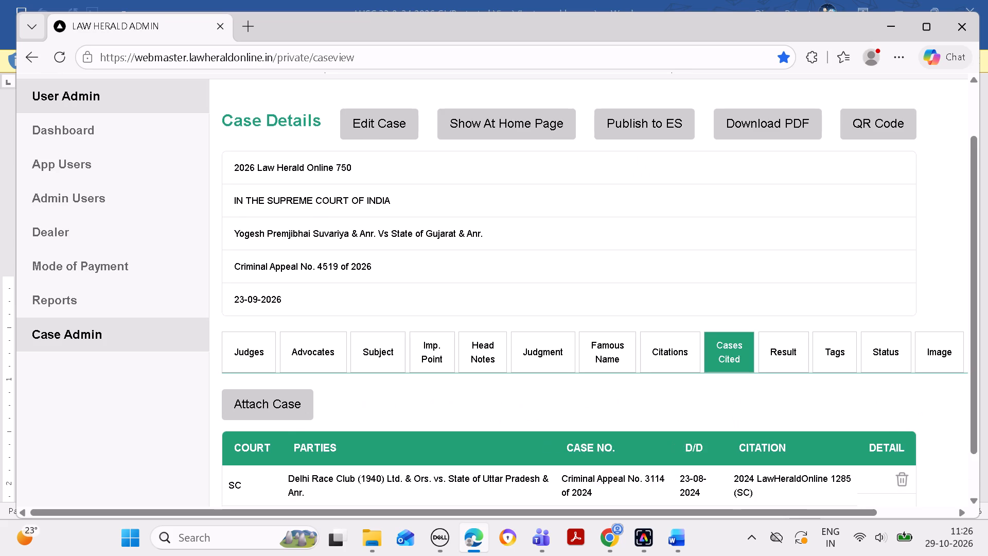
pyautogui.scroll(-5, 635, 362)
# Attach cited case 3 (2024 Law Herald Online 697) to Cases Cited, searching by the petitioner name copied from Word.
pyautogui.click(685, 550)
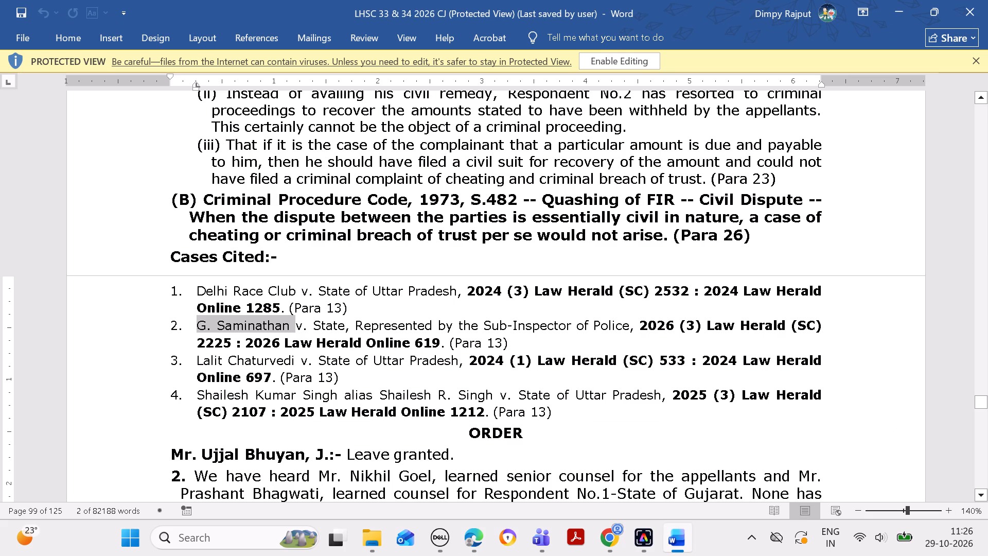
pyautogui.moveTo(198, 361); pyautogui.dragTo(276, 361)
pyautogui.hotkey('ctrl', 'v')
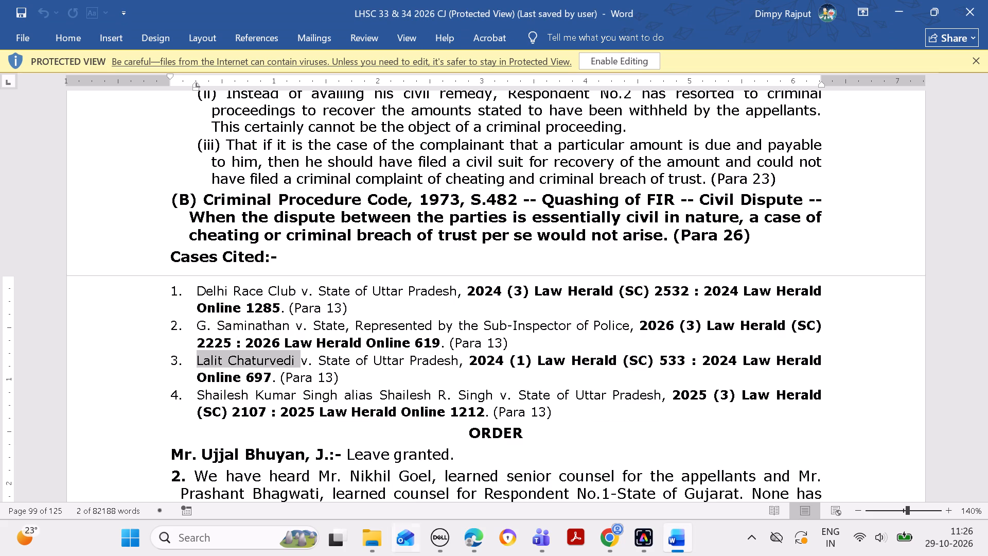
pyautogui.hotkey('ctrl', 'c')
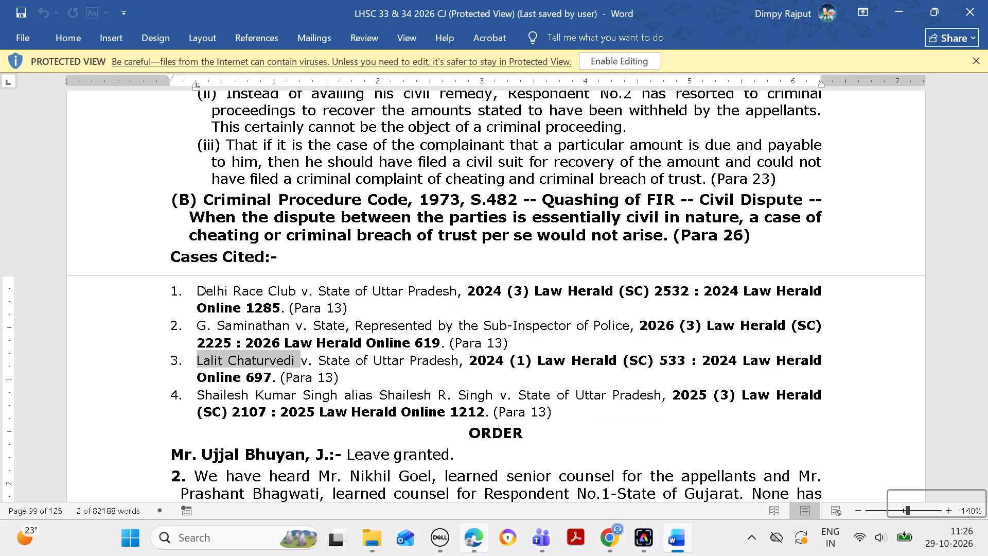
pyautogui.click(476, 531)
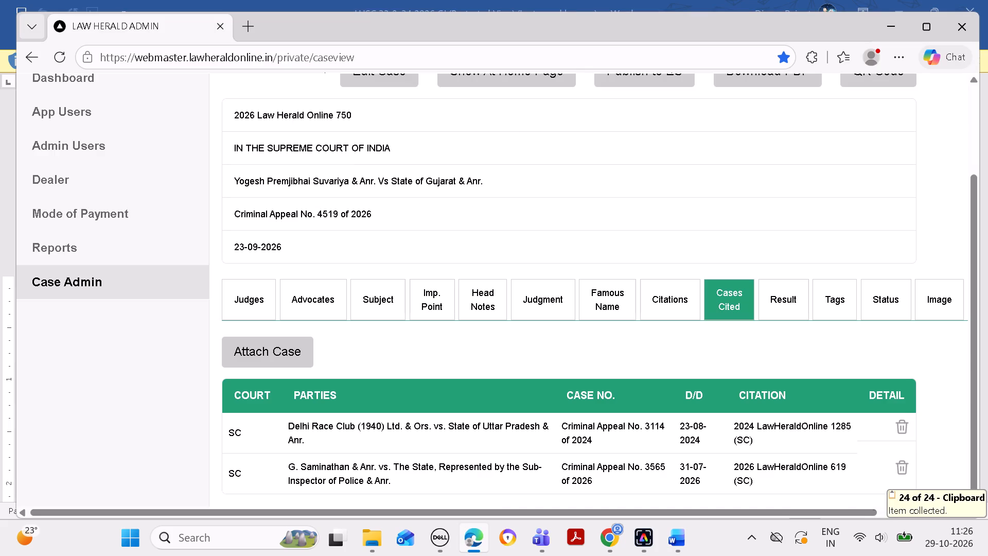
pyautogui.click(254, 352)
pyautogui.moveTo(478, 155); pyautogui.dragTo(296, 154)
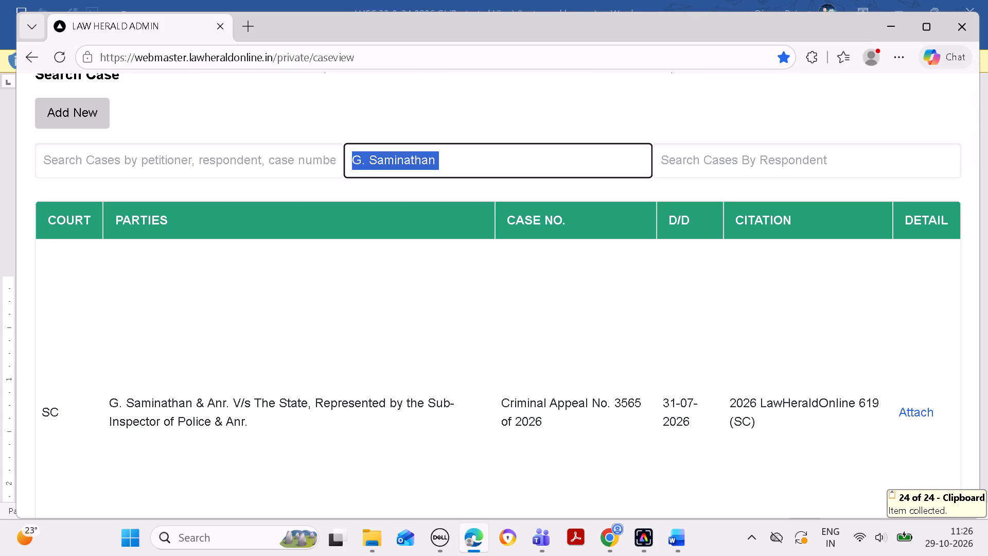
pyautogui.press('BackSpace')
pyautogui.hotkey('ctrl', 'v')
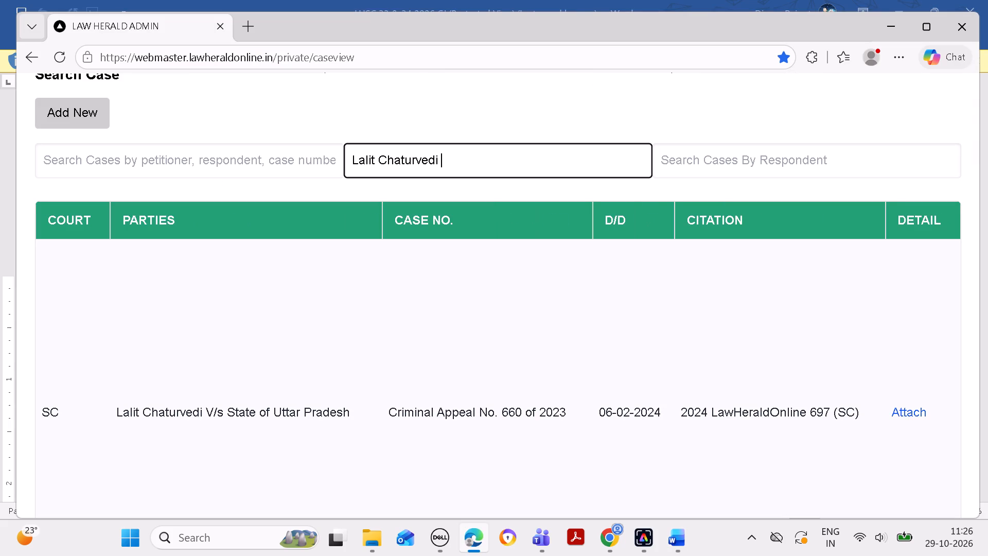
pyautogui.click(890, 409)
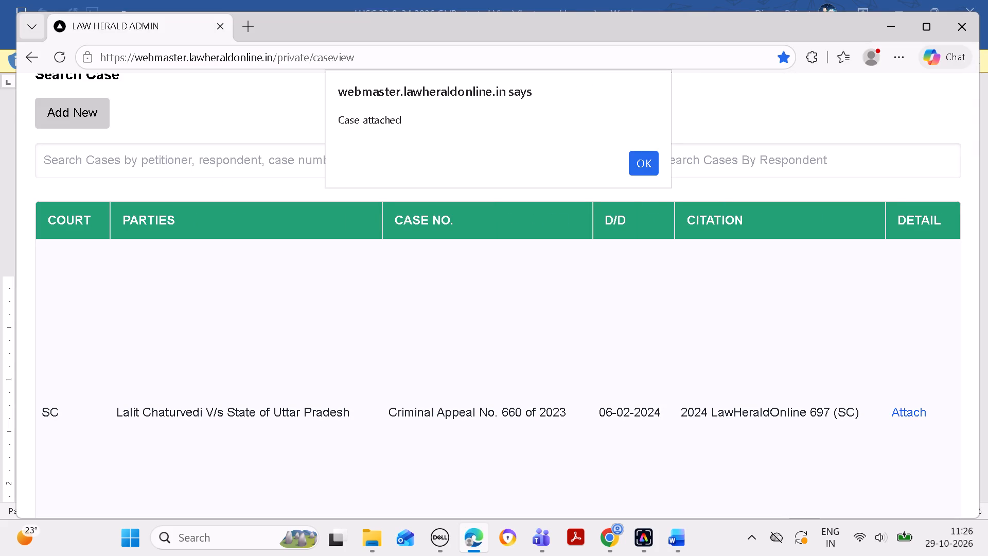
pyautogui.click(643, 163)
pyautogui.scroll(-4, 660, 244)
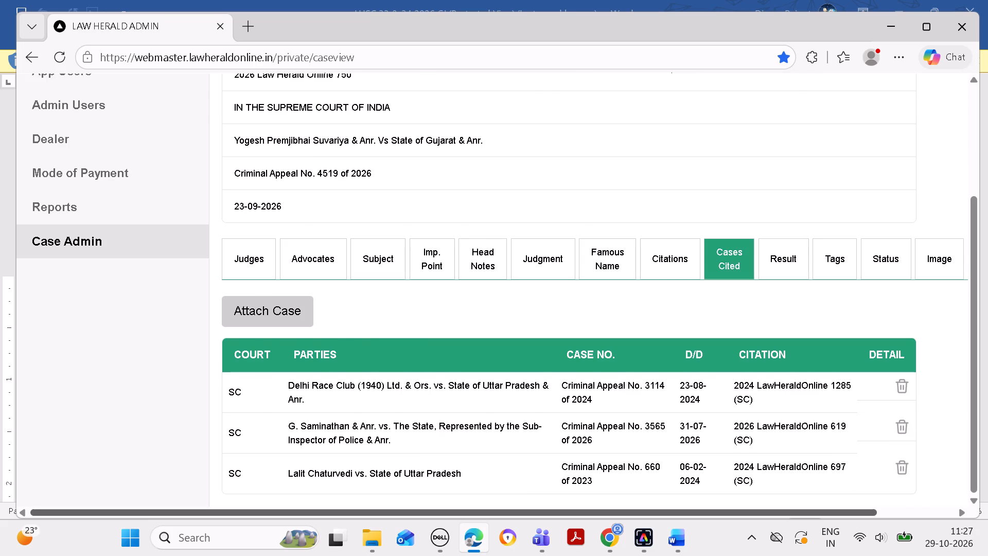
# Attach cited case 4 (2025 Law Herald Online 1212) to Cases Cited, searching by the full petitioner name copied from Word.
pyautogui.click(685, 537)
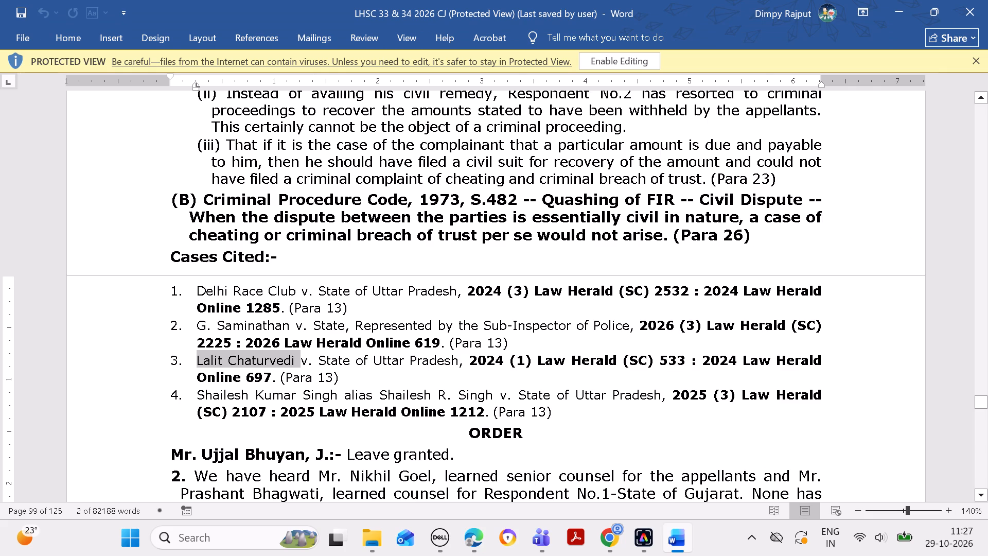
pyautogui.moveTo(200, 393); pyautogui.dragTo(434, 394)
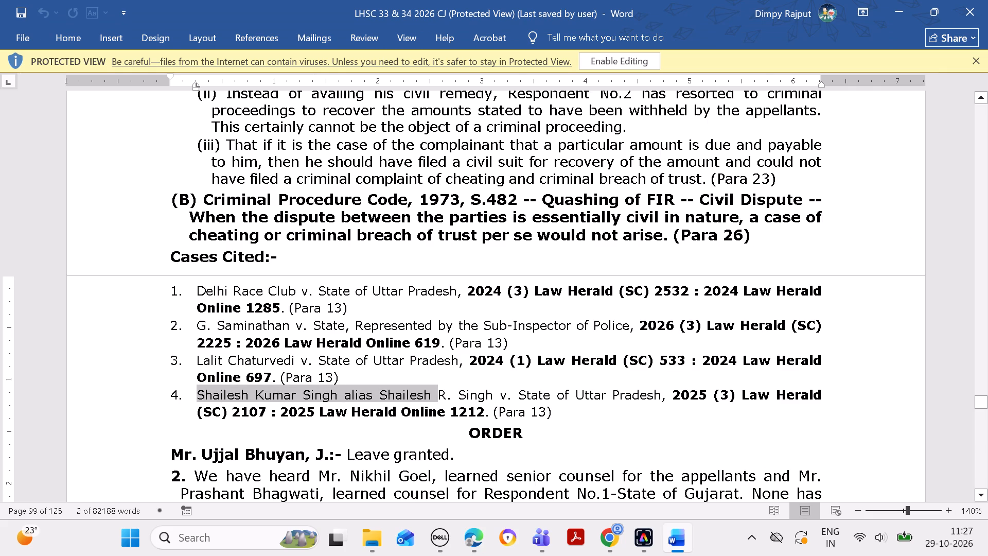
pyautogui.moveTo(434, 394); pyautogui.dragTo(477, 398)
pyautogui.hotkey('ctrl', 'c')
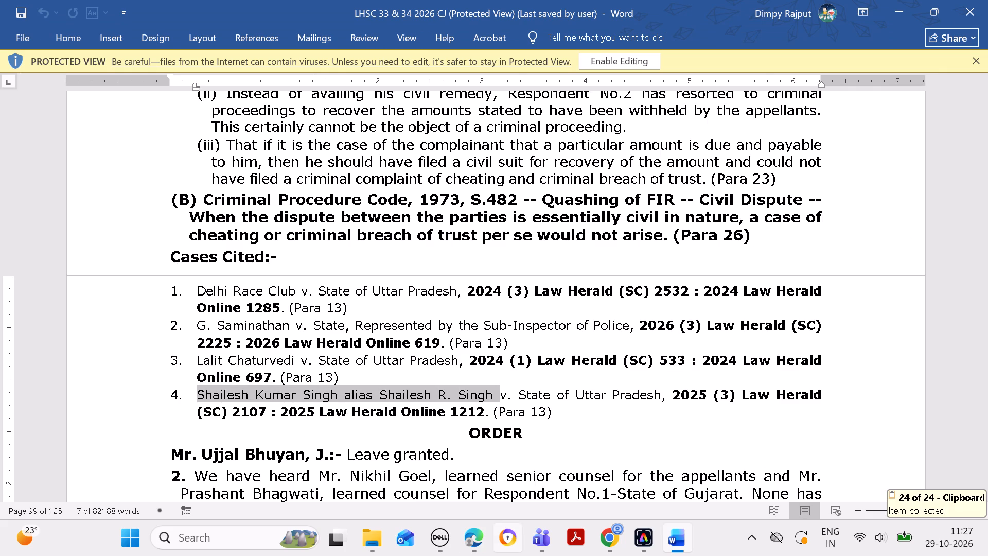
pyautogui.click(477, 532)
pyautogui.click(290, 314)
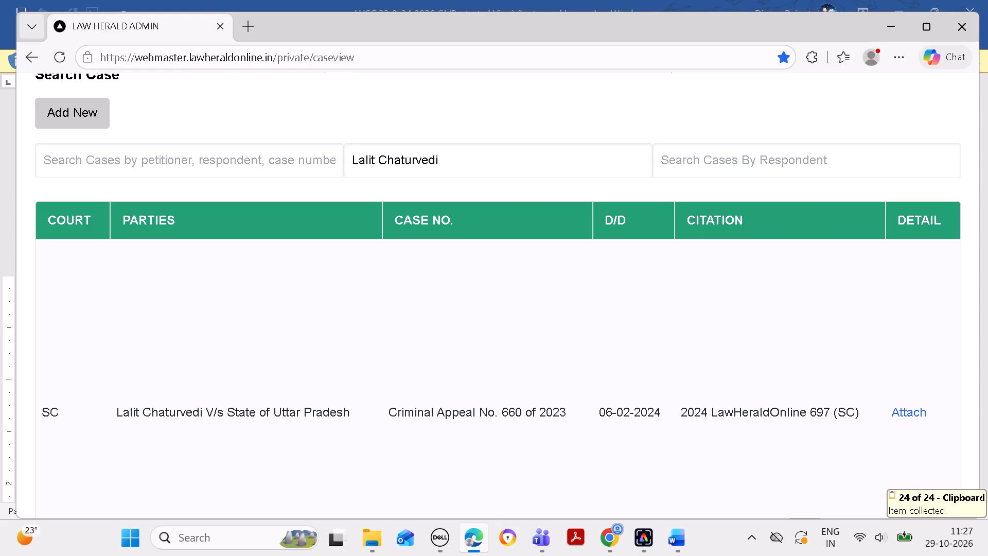
pyautogui.moveTo(492, 165); pyautogui.dragTo(344, 141)
pyautogui.press('BackSpace')
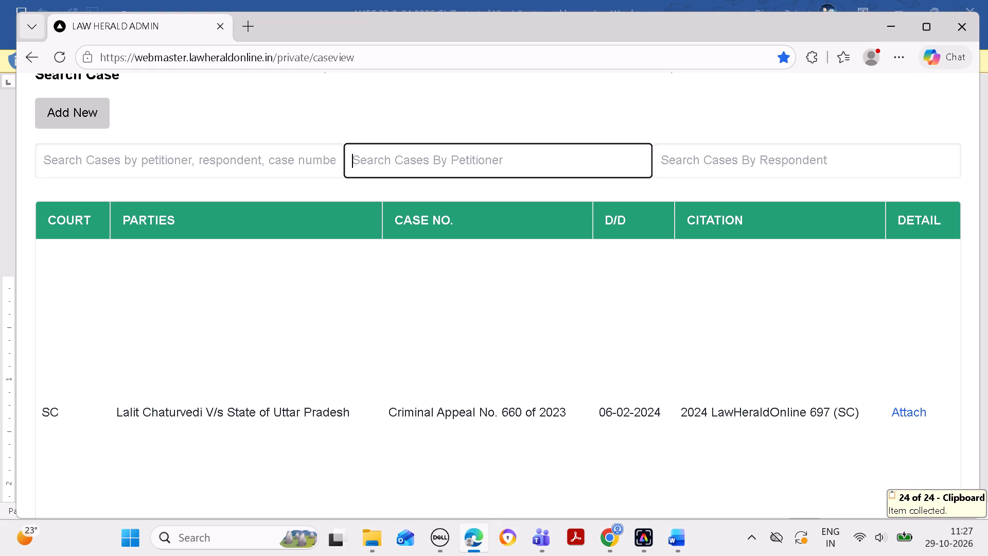
pyautogui.hotkey('ctrl', 'v')
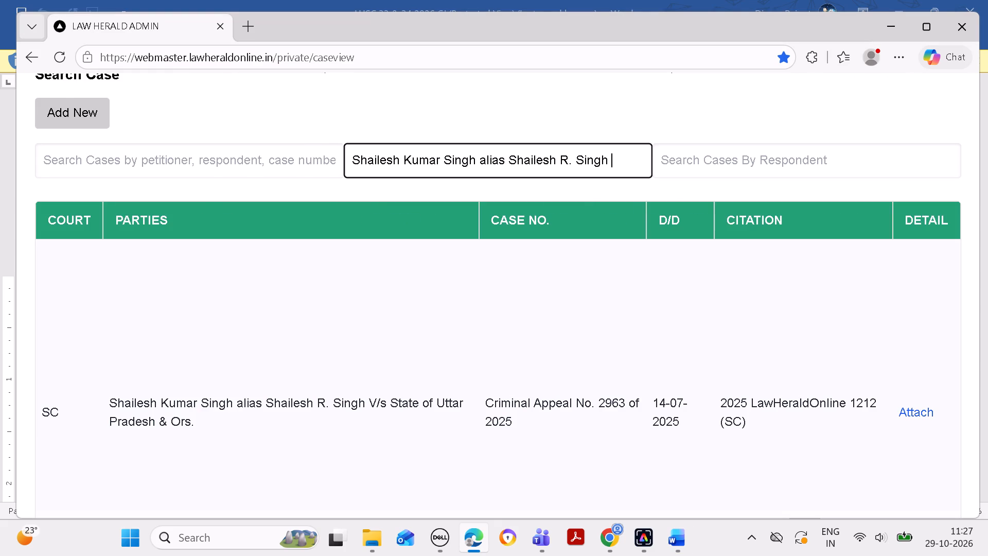
pyautogui.click(681, 530)
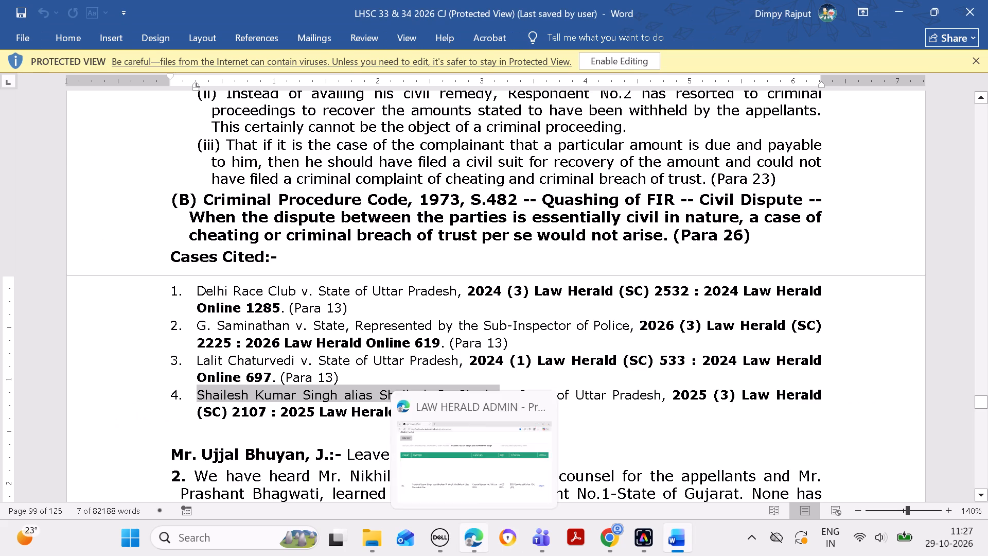
pyautogui.click(478, 539)
pyautogui.click(908, 405)
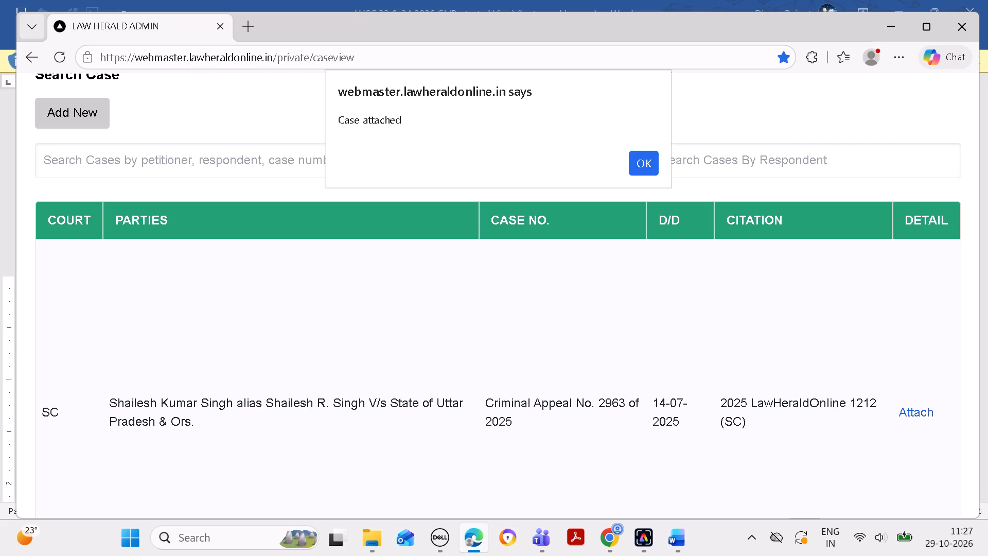
pyautogui.click(644, 161)
pyautogui.scroll(-5, 641, 299)
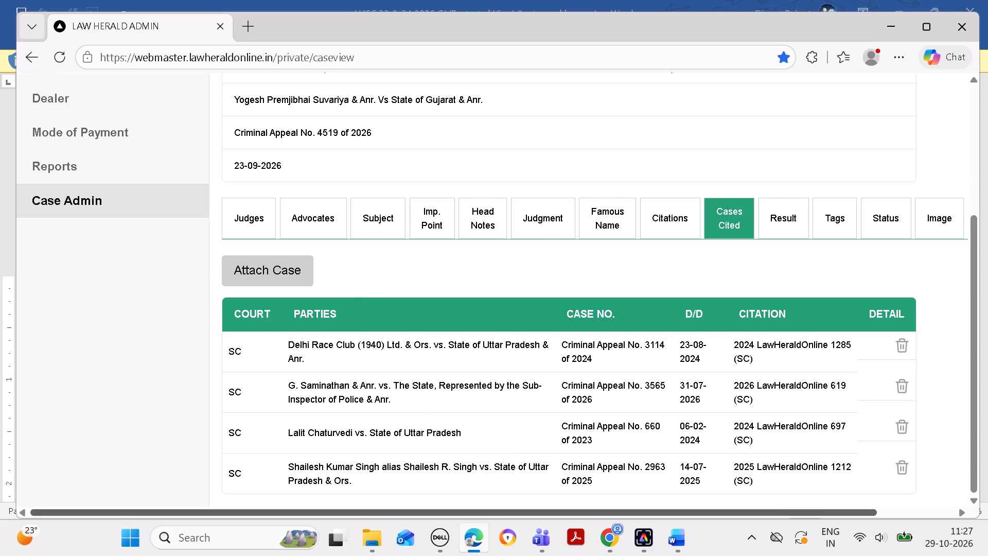
# Copy the full ORDER text, through paragraph 32 and the closing dashed line, from Word into the case's Judgment editor.
pyautogui.click(674, 550)
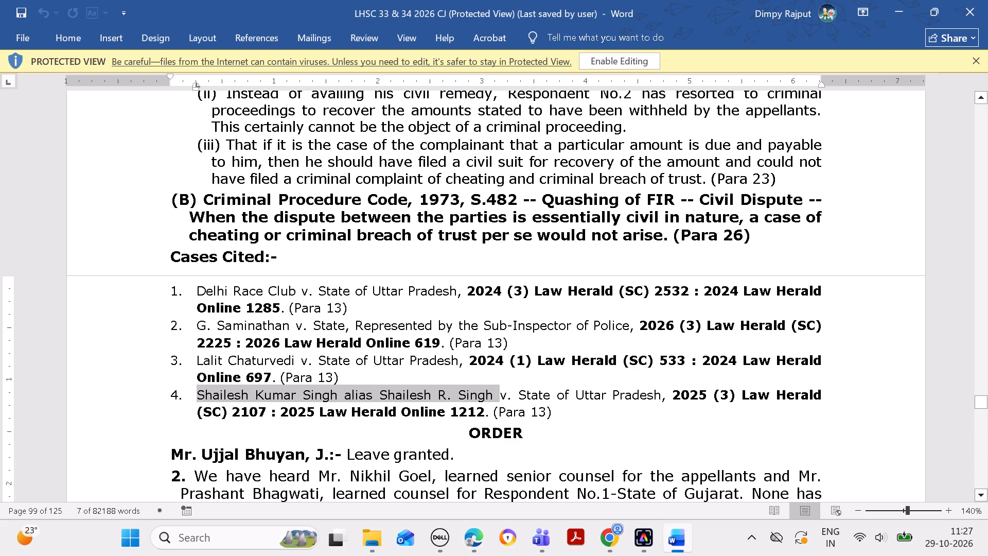
pyautogui.moveTo(472, 429); pyautogui.dragTo(570, 508)
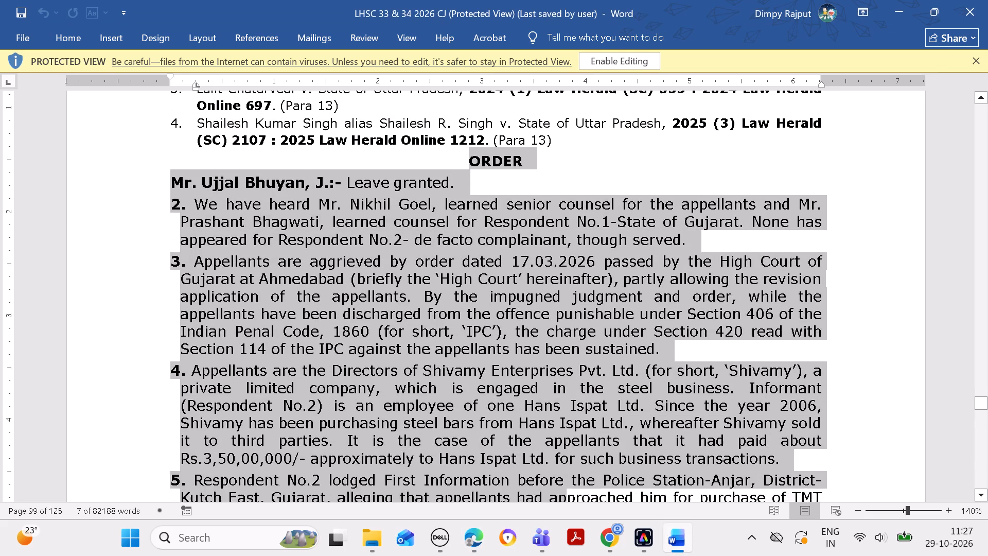
pyautogui.moveTo(570, 508); pyautogui.dragTo(571, 505)
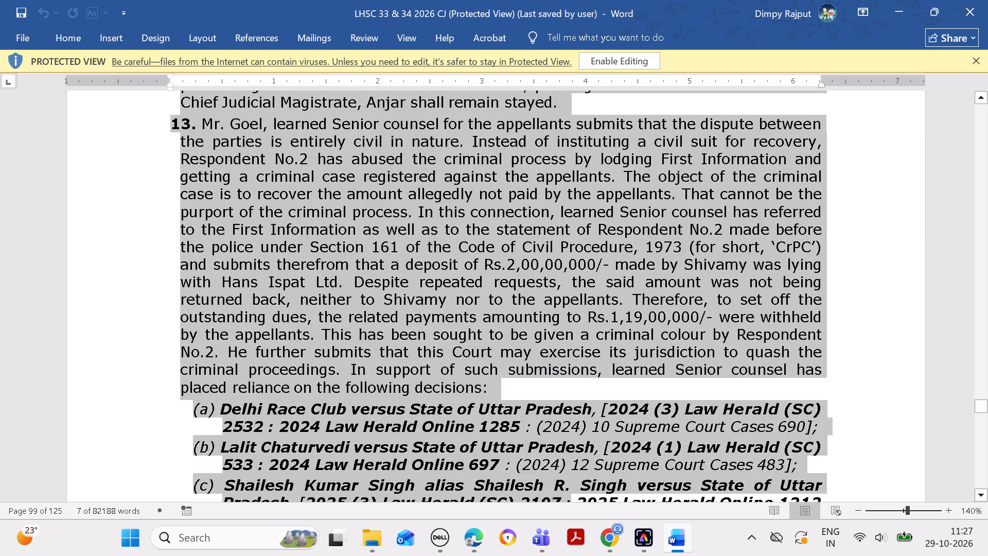
pyautogui.moveTo(571, 505); pyautogui.dragTo(578, 505)
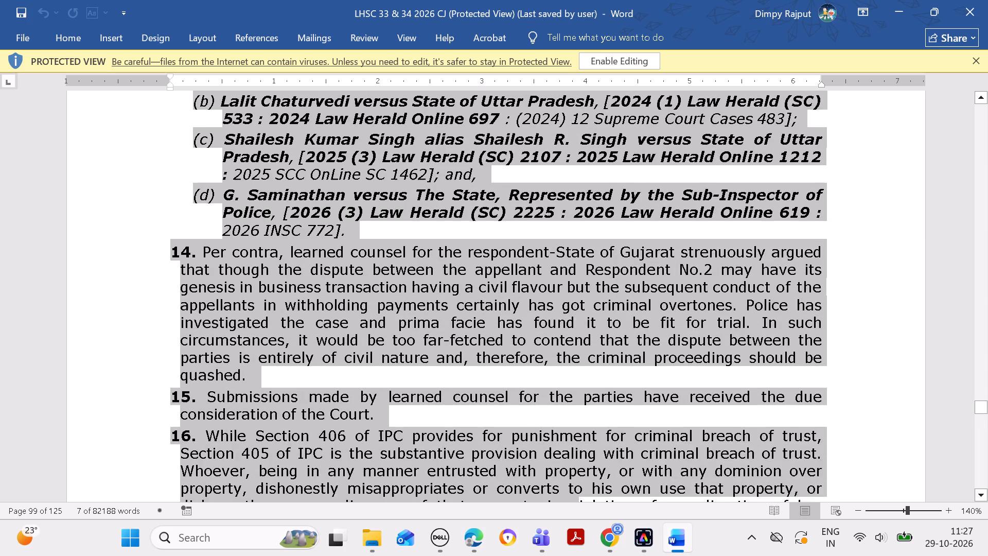
pyautogui.moveTo(578, 505); pyautogui.dragTo(587, 505)
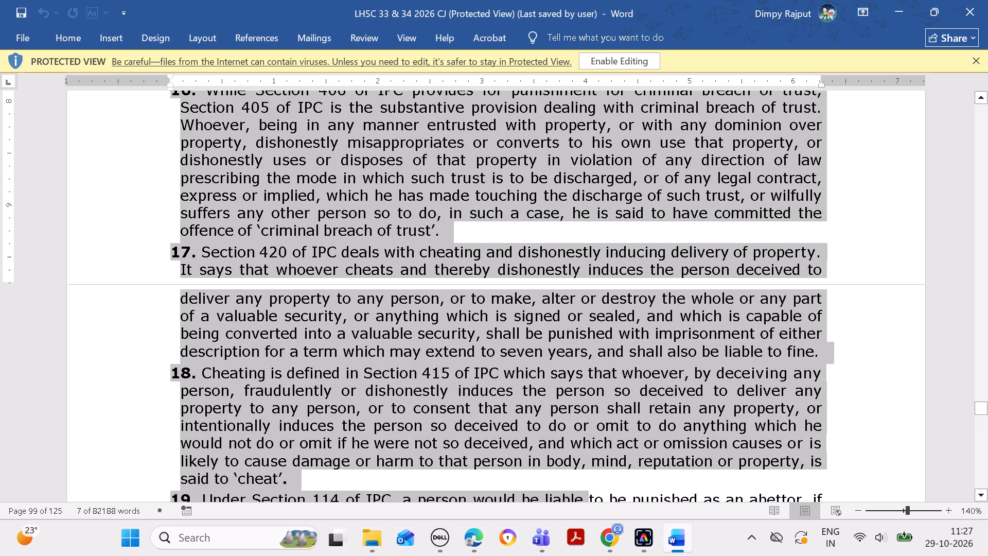
pyautogui.moveTo(587, 505); pyautogui.dragTo(591, 505)
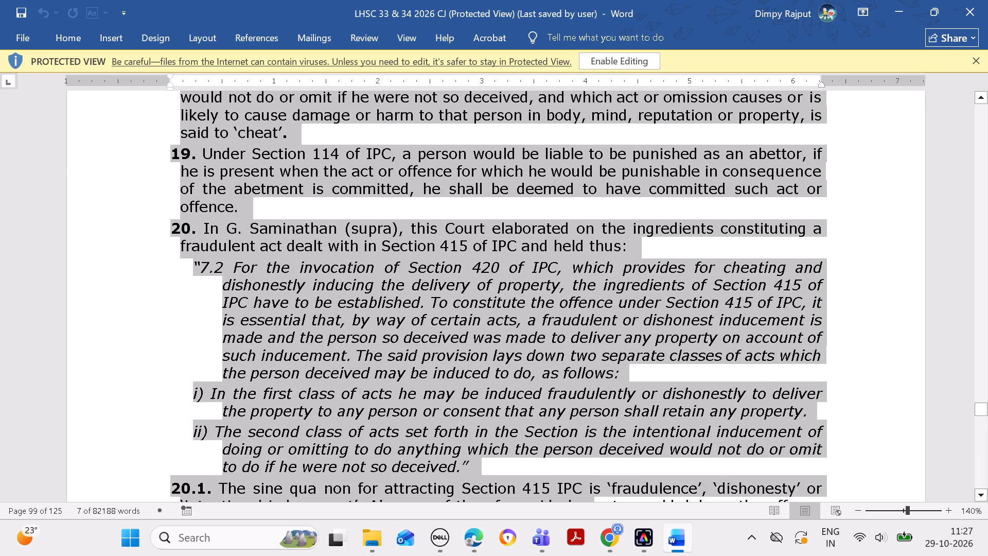
pyautogui.moveTo(591, 505); pyautogui.dragTo(623, 512)
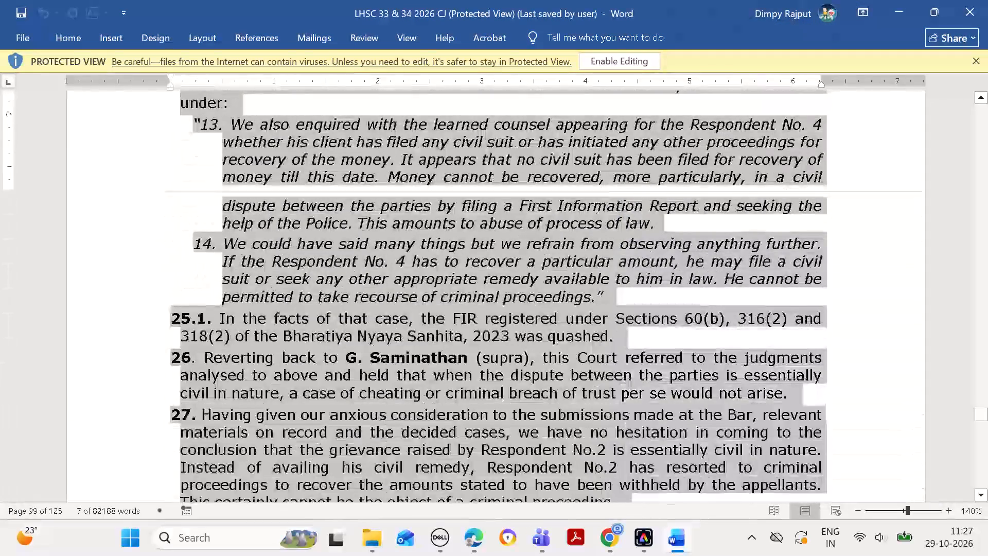
pyautogui.moveTo(623, 512); pyautogui.dragTo(630, 361)
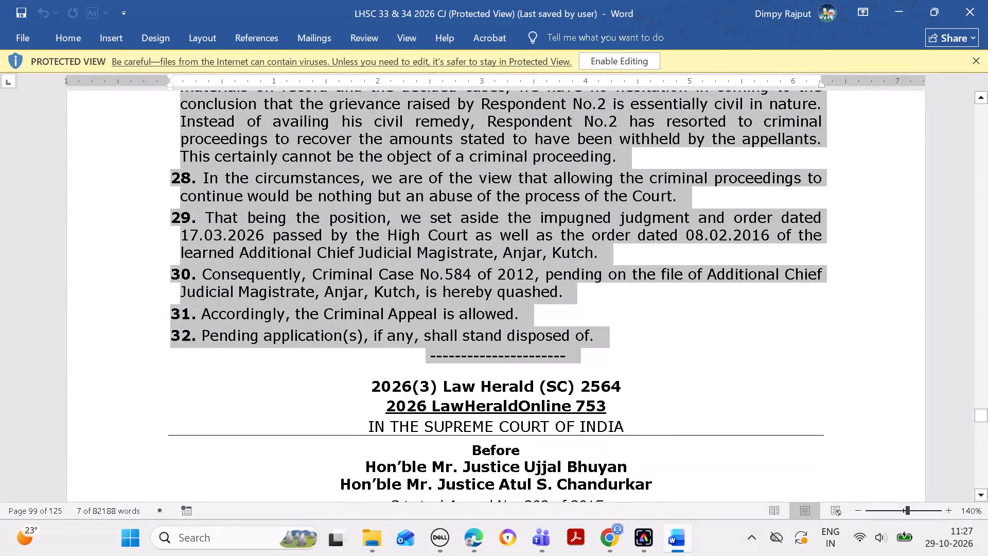
pyautogui.hotkey('ctrl', 'c')
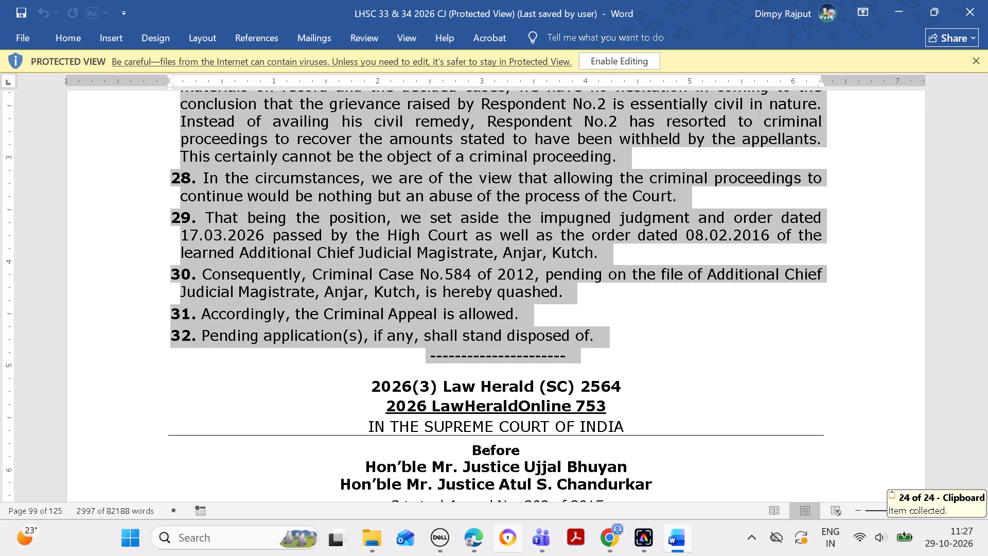
pyautogui.click(481, 532)
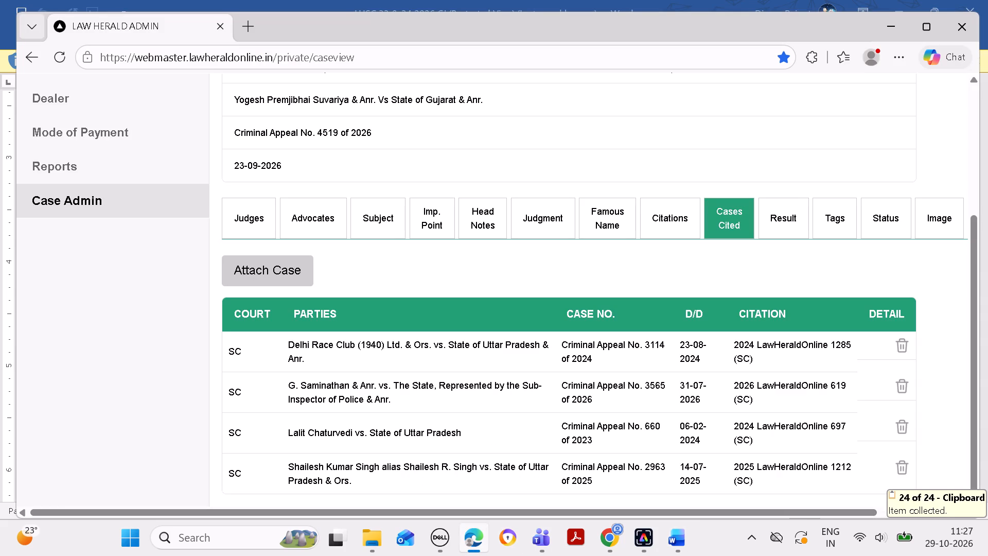
pyautogui.click(559, 219)
pyautogui.scroll(-4, 559, 229)
pyautogui.click(537, 265)
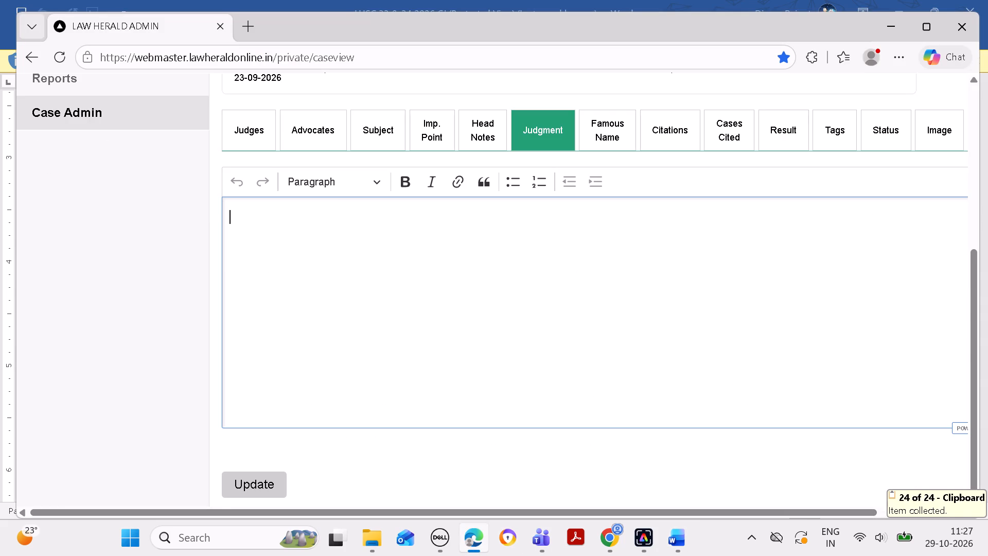
pyautogui.hotkey('ctrl', 'v')
# Lengthen the dashed line closing the judgment by six hyphens, remove its bold formatting and update the judgment.
pyautogui.press('-')
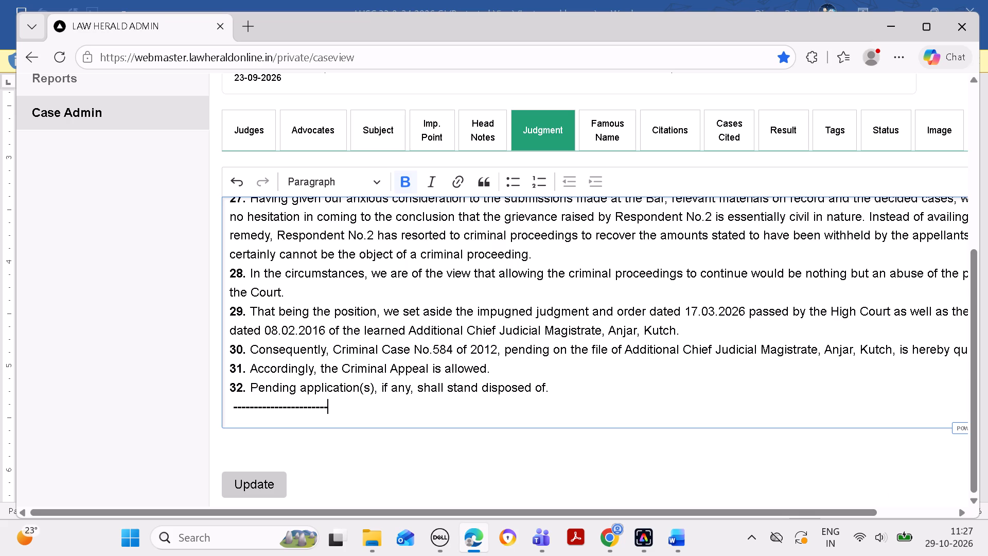
pyautogui.press('-')
pyautogui.press('-')
pyautogui.press('-')
pyautogui.press('-')
pyautogui.press('-')
pyautogui.moveTo(387, 404); pyautogui.dragTo(234, 423)
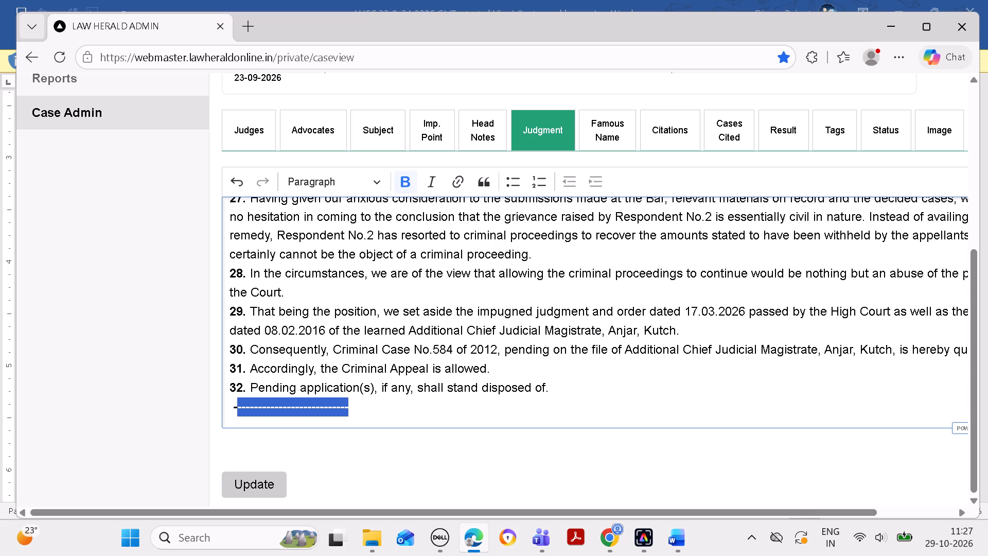
pyautogui.moveTo(234, 423); pyautogui.dragTo(220, 425)
pyautogui.hotkey('ctrl', 'b')
pyautogui.click(392, 411)
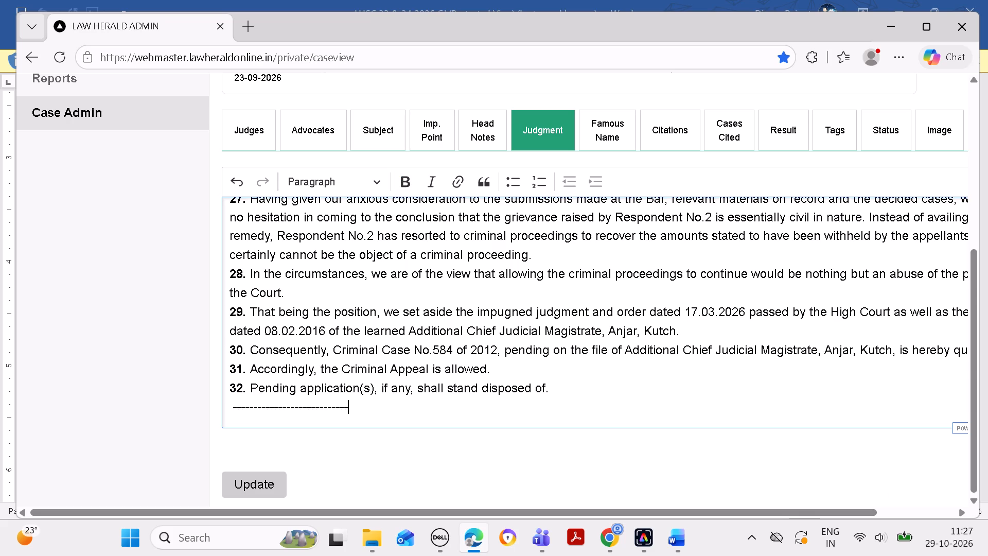
pyautogui.scroll(4, 422, 394)
pyautogui.scroll(-5, 437, 383)
pyautogui.scroll(-5, 386, 433)
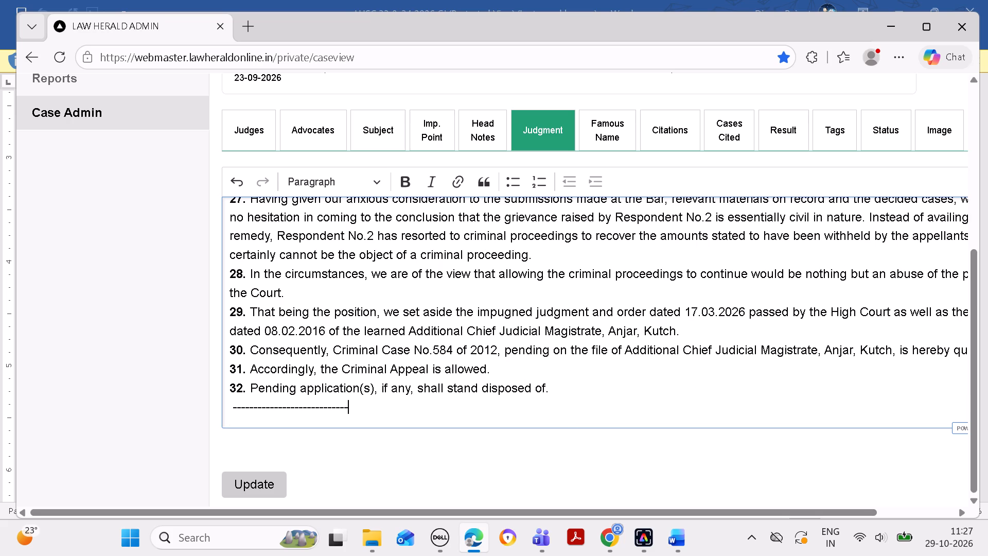
pyautogui.click(252, 490)
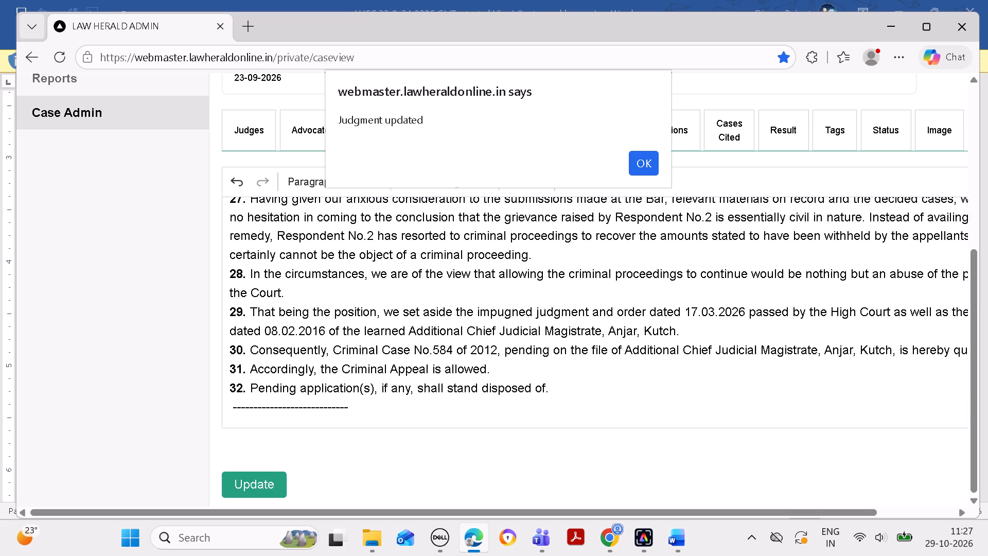
pyautogui.click(646, 164)
# Check the citations attached to the case.
pyautogui.scroll(4, 667, 282)
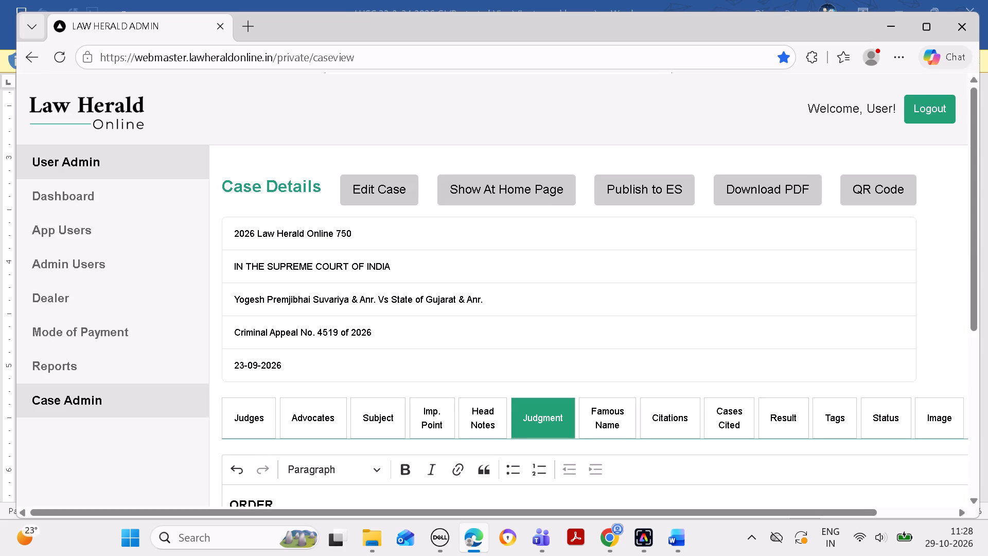
pyautogui.click(678, 406)
pyautogui.scroll(-3, 685, 353)
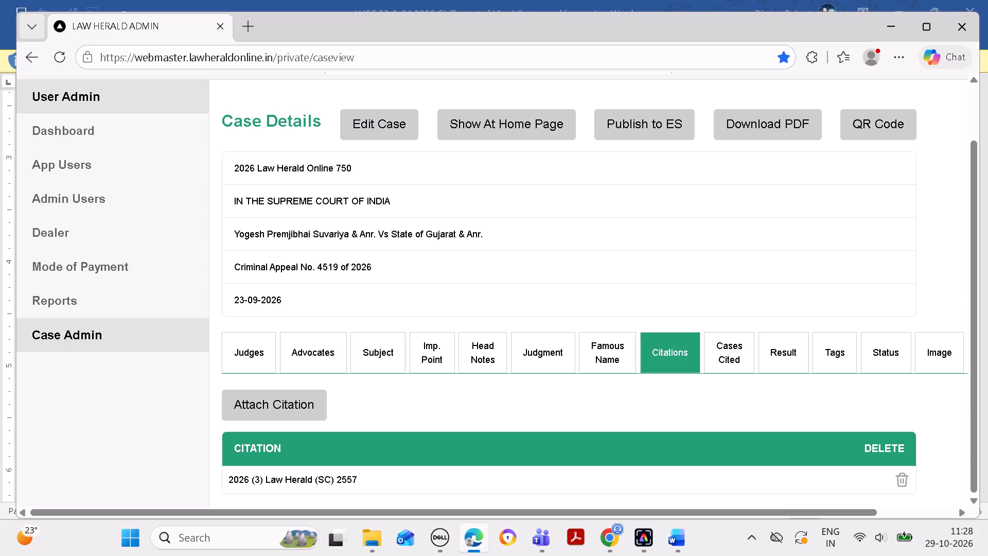
# Search Case Admin for case number 4519 of year 2026, copied from the case details, and open the matching case.
pyautogui.moveTo(319, 262); pyautogui.dragTo(361, 267)
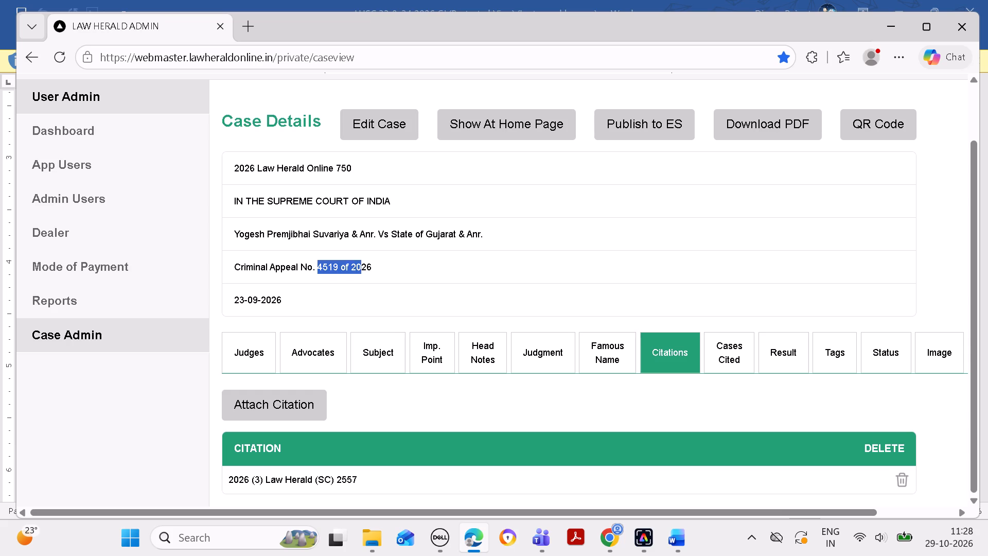
pyautogui.moveTo(361, 267); pyautogui.dragTo(376, 268)
pyautogui.hotkey('ctrl', 'c')
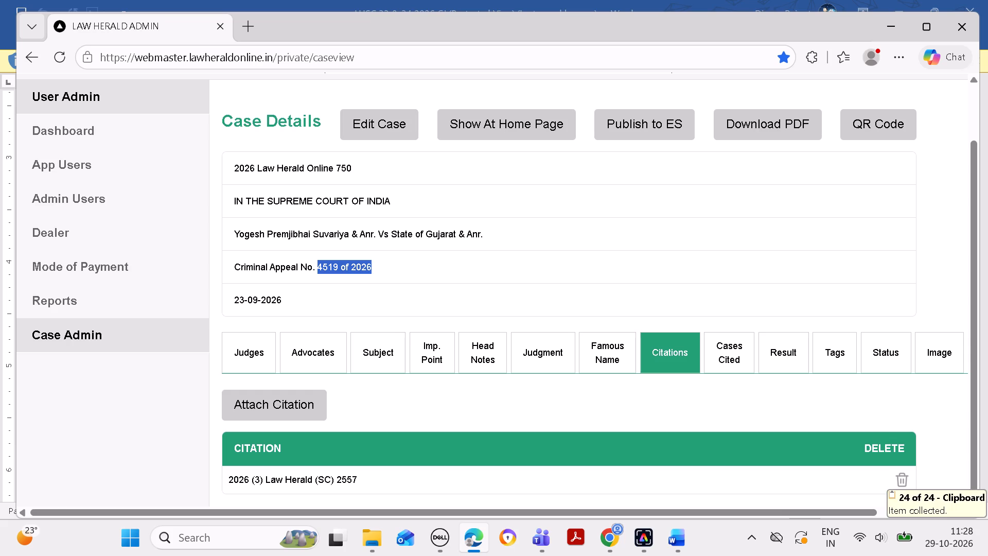
pyautogui.click(143, 342)
pyautogui.click(97, 435)
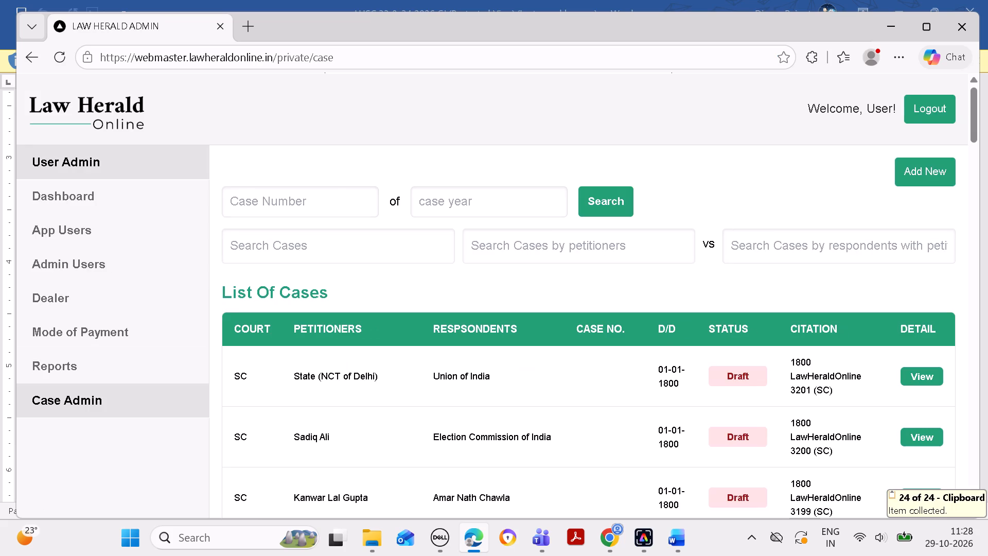
pyautogui.click(301, 204)
pyautogui.hotkey('ctrl', 'v')
pyautogui.click(467, 203)
pyautogui.hotkey('ctrl', 'v')
pyautogui.click(461, 206)
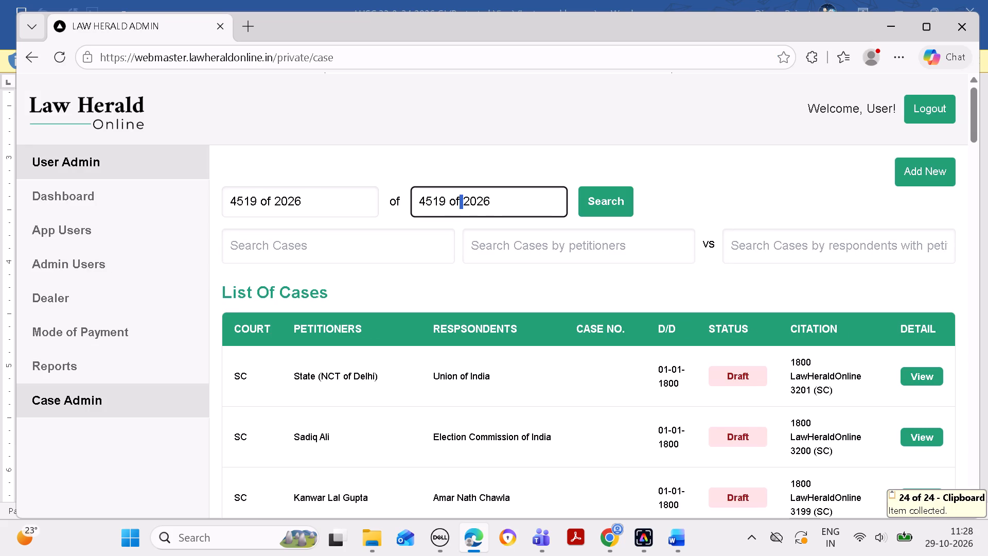
pyautogui.press('BackSpace')
pyautogui.press('BackSpace')
pyautogui.press('BackSpace')
pyautogui.press('BackSpace')
pyautogui.press('BackSpace')
pyautogui.press('BackSpace')
pyautogui.press('BackSpace')
pyautogui.press('BackSpace')
pyautogui.press('BackSpace')
pyautogui.press('BackSpace')
pyautogui.press('BackSpace')
pyautogui.press('BackSpace')
pyautogui.press('BackSpace')
pyautogui.press('BackSpace')
pyautogui.press('BackSpace')
pyautogui.press('BackSpace')
pyautogui.press('BackSpace')
pyautogui.press('BackSpace')
pyautogui.press('BackSpace')
pyautogui.press('BackSpace')
pyautogui.click(345, 199)
pyautogui.press('BackSpace')
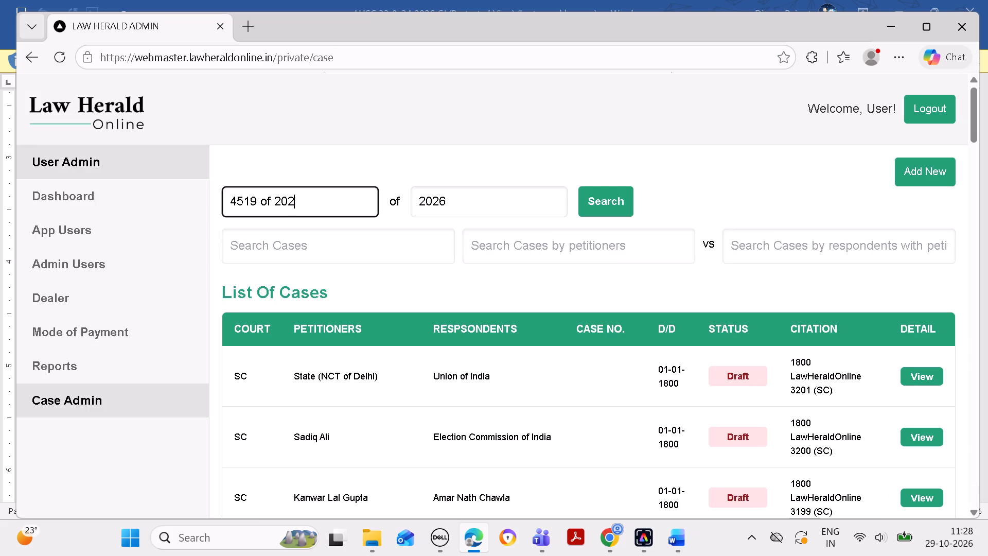
pyautogui.press('BackSpace')
pyautogui.press('BackSpace')
pyautogui.press('BackSpace')
pyautogui.press('BackSpace')
pyautogui.press('BackSpace')
pyautogui.press('BackSpace')
pyautogui.press('BackSpace')
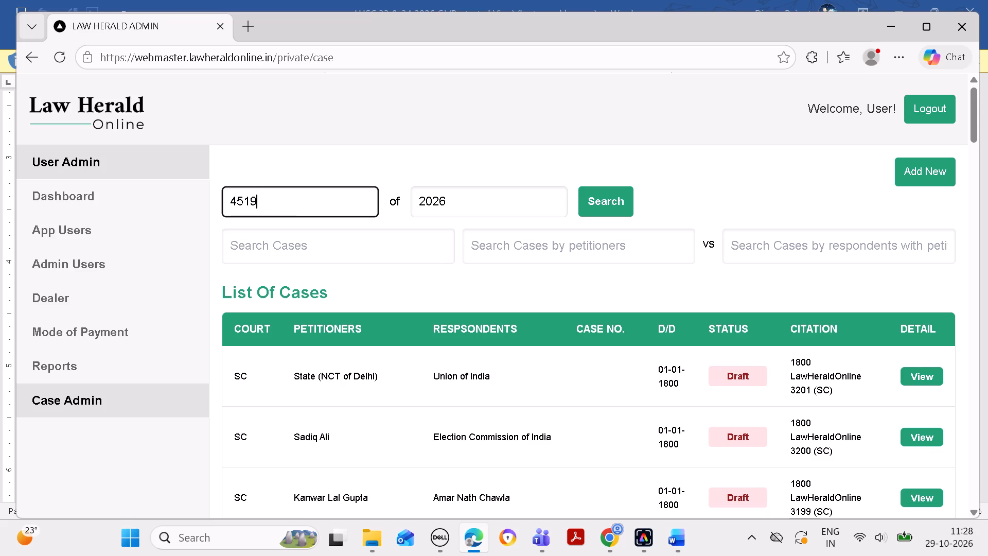
pyautogui.click(595, 206)
pyautogui.click(936, 369)
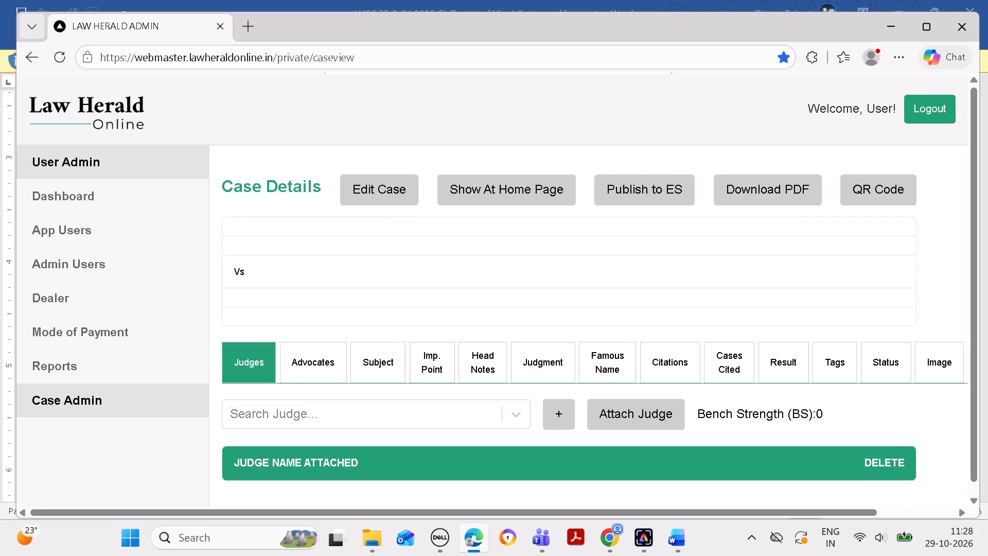
# Check the case details and attached judges of 2026 Law Herald Online 750, and publish the case to ES.
pyautogui.scroll(-4, 681, 357)
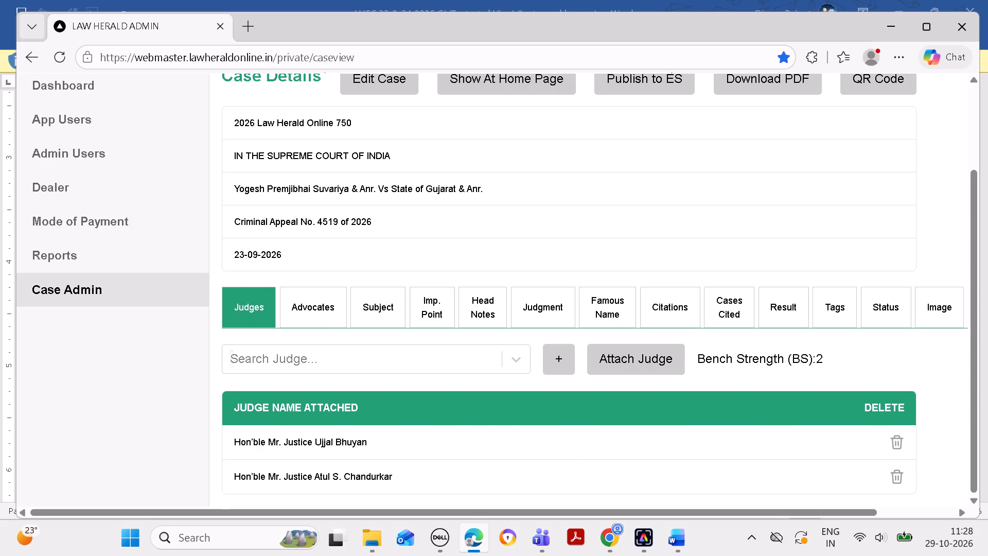
pyautogui.scroll(1, 668, 273)
pyautogui.click(649, 190)
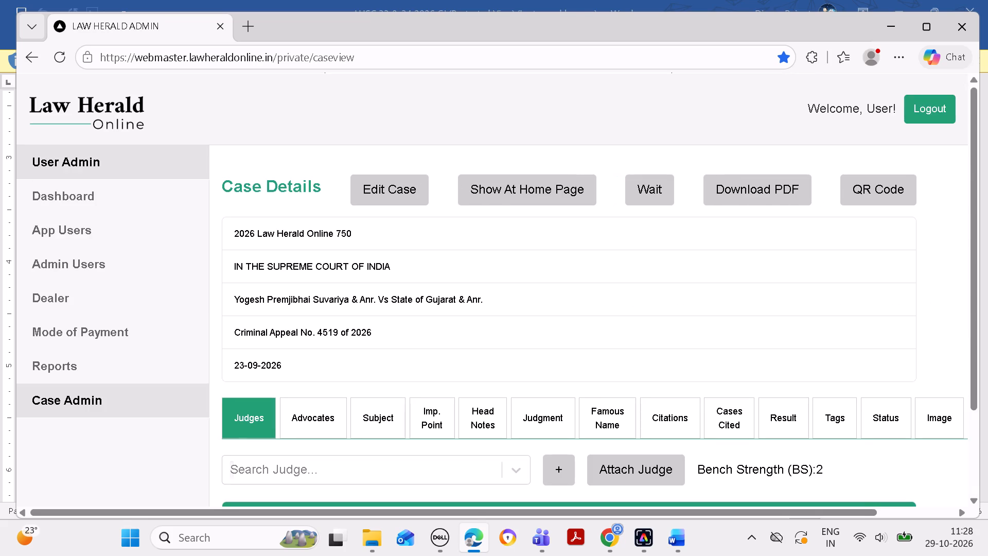
pyautogui.click(642, 158)
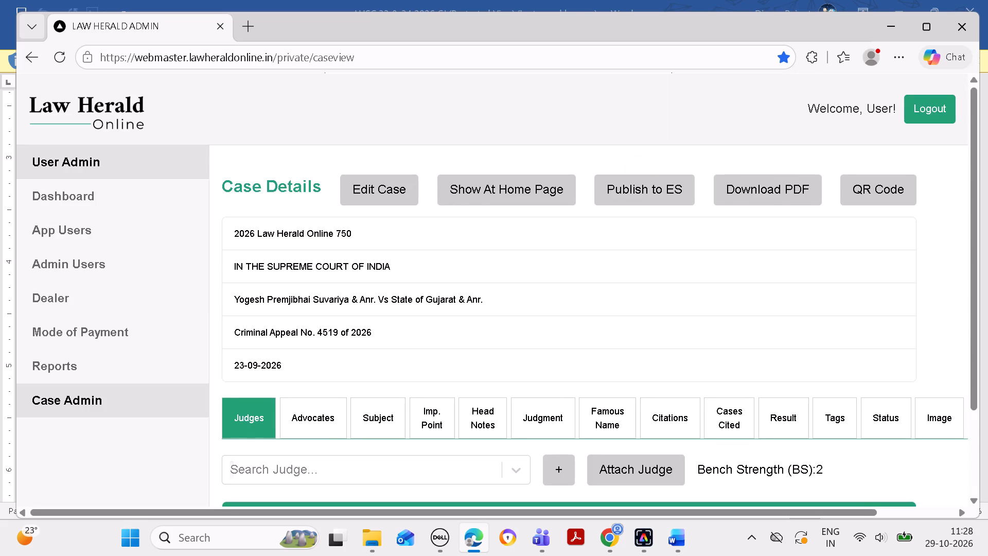
# Check the judges attached to 2026 Law Herald Online 750.
pyautogui.scroll(-4, 646, 387)
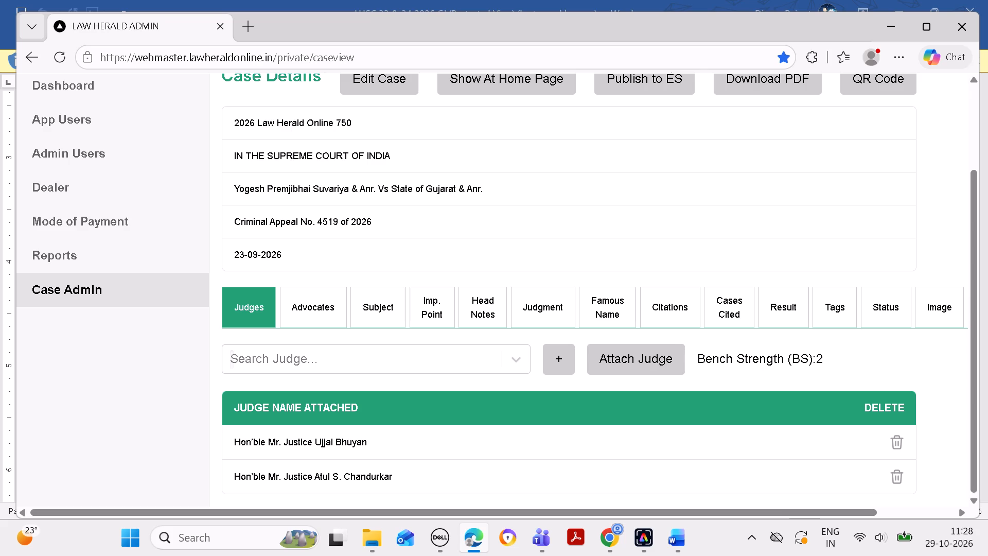
# Switch to the Word document and read through 2026 LawHeraldOnline 753, from its case header and headnotes (A) to (G) into the judgment.
pyautogui.click(679, 531)
pyautogui.click(786, 423)
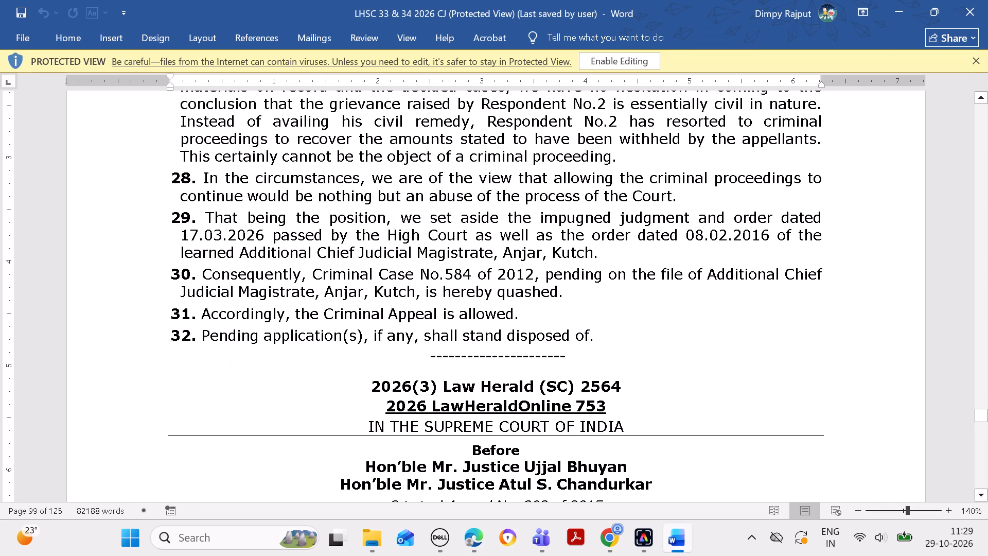
pyautogui.press('Down')
pyautogui.press('Down')
pyautogui.press('Down')
pyautogui.press('Down')
pyautogui.press('Down')
pyautogui.press('Down')
pyautogui.press('Down')
pyautogui.press('Down')
pyautogui.press('Down')
pyautogui.press('Down')
pyautogui.press('Down')
pyautogui.press('Down')
pyautogui.press('Down')
pyautogui.press('Down')
pyautogui.press('Down')
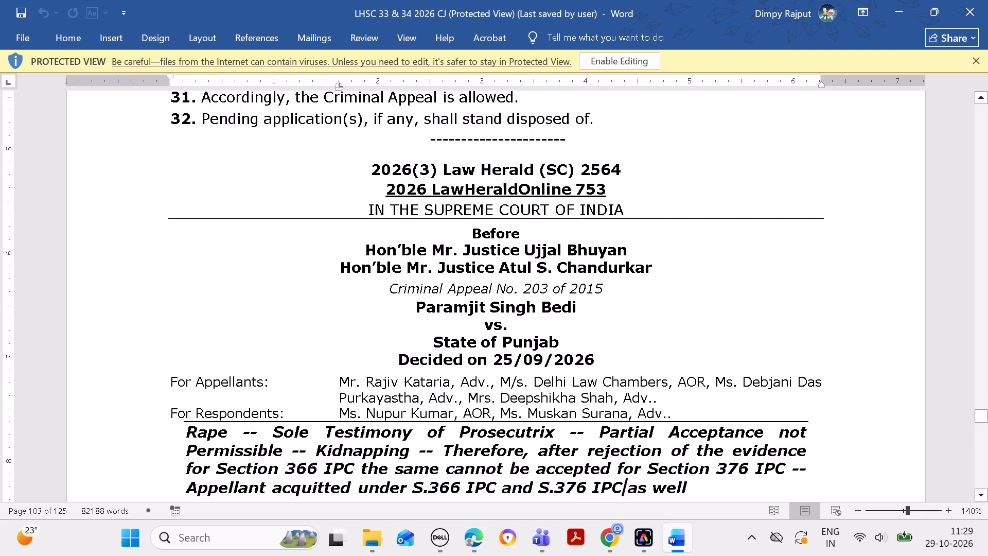
pyautogui.press('Down')
pyautogui.press('Down')
pyautogui.press('Down')
pyautogui.press('Down')
pyautogui.press('Down')
pyautogui.press('Down')
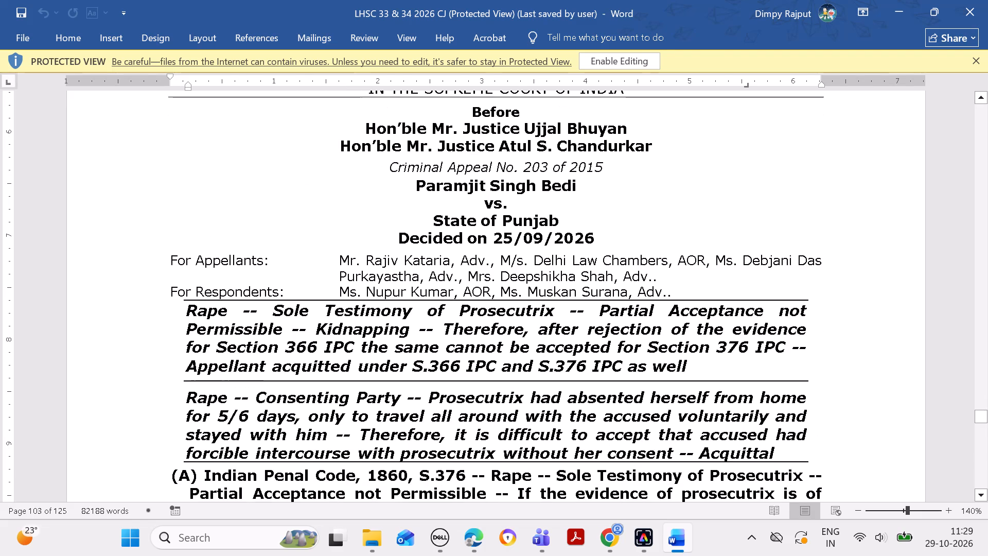
pyautogui.press('Down')
pyautogui.press('Down')
pyautogui.press('Down')
pyautogui.press('Down')
pyautogui.press('Down')
pyautogui.press('Down')
pyautogui.press('Down')
pyautogui.press('Down')
pyautogui.press('Down')
pyautogui.press('Down')
pyautogui.press('Down')
pyautogui.press('Down')
pyautogui.press('Down')
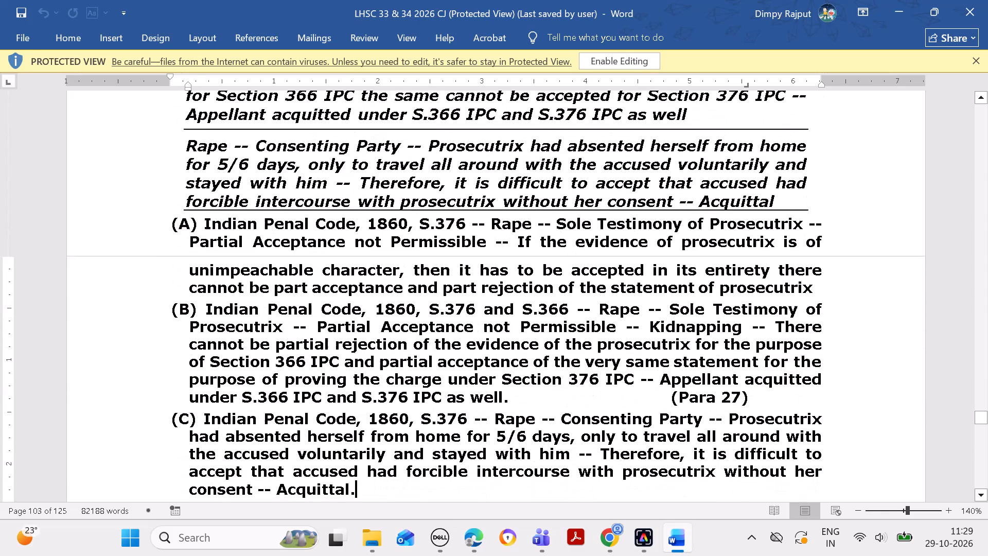
pyautogui.press('Down')
pyautogui.press('Down')
pyautogui.press('Down')
pyautogui.press('Down')
pyautogui.press('Down')
pyautogui.press('Down')
pyautogui.press('Down')
pyautogui.press('Down')
pyautogui.press('Down')
pyautogui.press('Down')
pyautogui.press('Down')
pyautogui.press('Down')
pyautogui.press('Down')
pyautogui.press('Down')
pyautogui.press('Down')
pyautogui.press('Down')
pyautogui.press('Down')
pyautogui.press('Down')
pyautogui.press('Down')
pyautogui.press('Down')
pyautogui.press('Down')
pyautogui.press('Down')
pyautogui.press('Down')
pyautogui.press('Down')
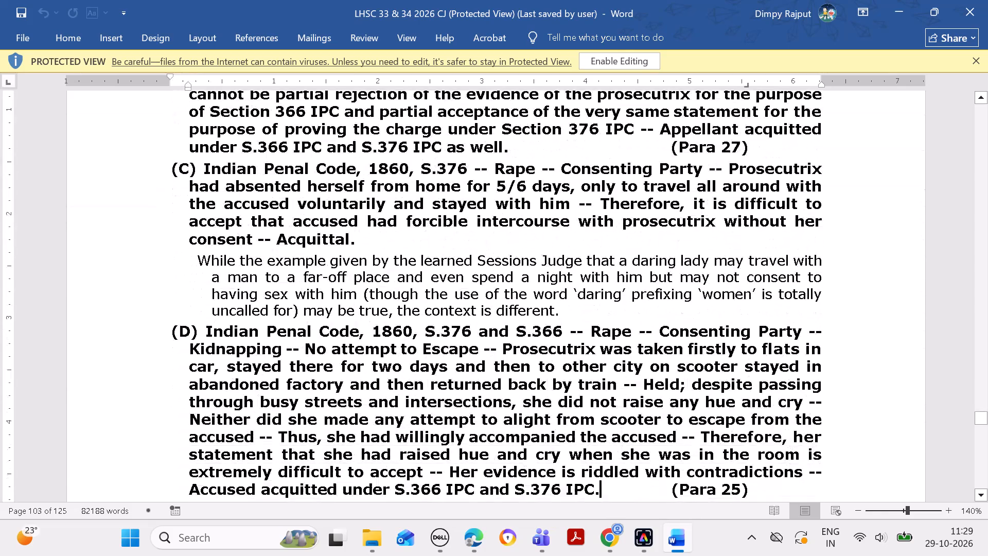
pyautogui.press('Down')
pyautogui.press('Down')
pyautogui.press('Down')
pyautogui.press('Down')
pyautogui.press('Down')
pyautogui.press('Down')
pyautogui.press('Down')
pyautogui.press('Down')
pyautogui.press('Down')
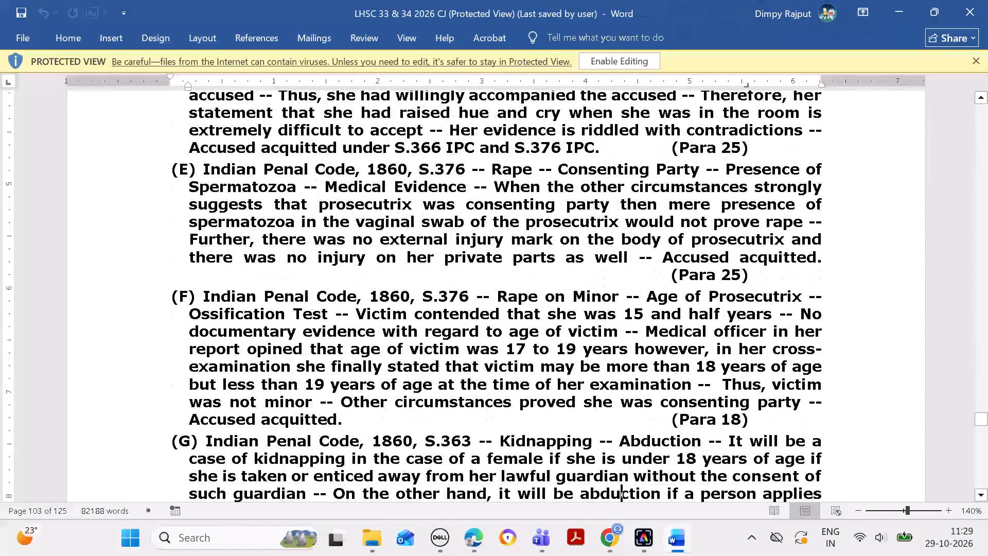
pyautogui.press('Down')
pyautogui.press('Down')
pyautogui.press('Down')
pyautogui.press('Down')
pyautogui.press('Down')
pyautogui.press('Down')
pyautogui.press('Down')
pyautogui.press('Down')
pyautogui.press('Down')
pyautogui.press('Down')
pyautogui.press('Down')
pyautogui.press('Down')
pyautogui.press('Down')
pyautogui.press('Down')
pyautogui.press('Down')
pyautogui.press('Down')
pyautogui.press('Down')
pyautogui.press('Down')
pyautogui.press('Down')
pyautogui.press('Down')
pyautogui.press('Down')
pyautogui.press('Down')
pyautogui.press('Down')
pyautogui.press('Down')
pyautogui.press('Down')
pyautogui.press('Down')
pyautogui.press('Down')
pyautogui.press('Down')
pyautogui.press('Down')
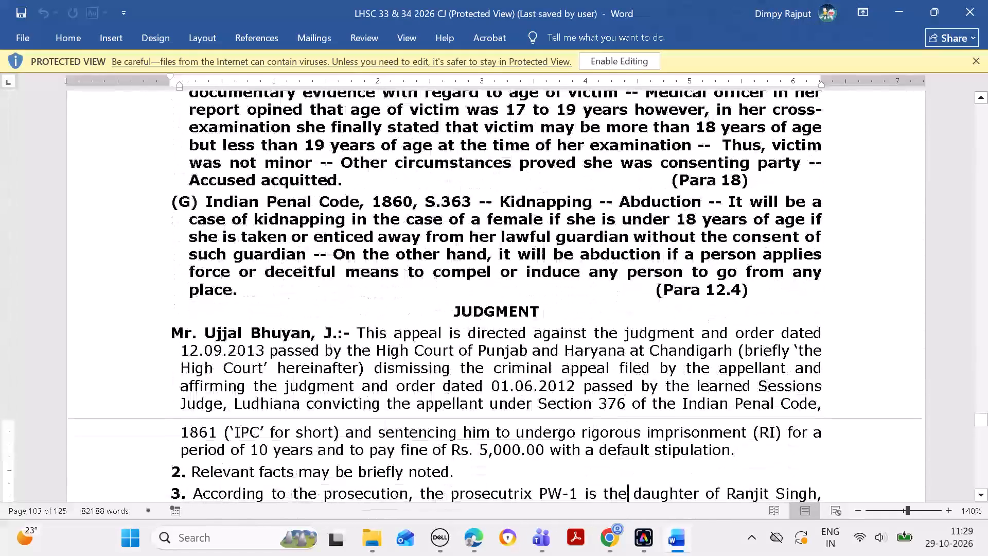
pyautogui.press('Down')
pyautogui.press('Down')
pyautogui.press('Down')
pyautogui.press('Down')
pyautogui.press('Down')
pyautogui.press('Down')
pyautogui.press('Down')
pyautogui.press('Down')
pyautogui.press('Down')
pyautogui.press('Down')
pyautogui.press('Down')
pyautogui.press('Down')
pyautogui.press('Down')
pyautogui.press('Down')
pyautogui.press('Down')
pyautogui.press('Down')
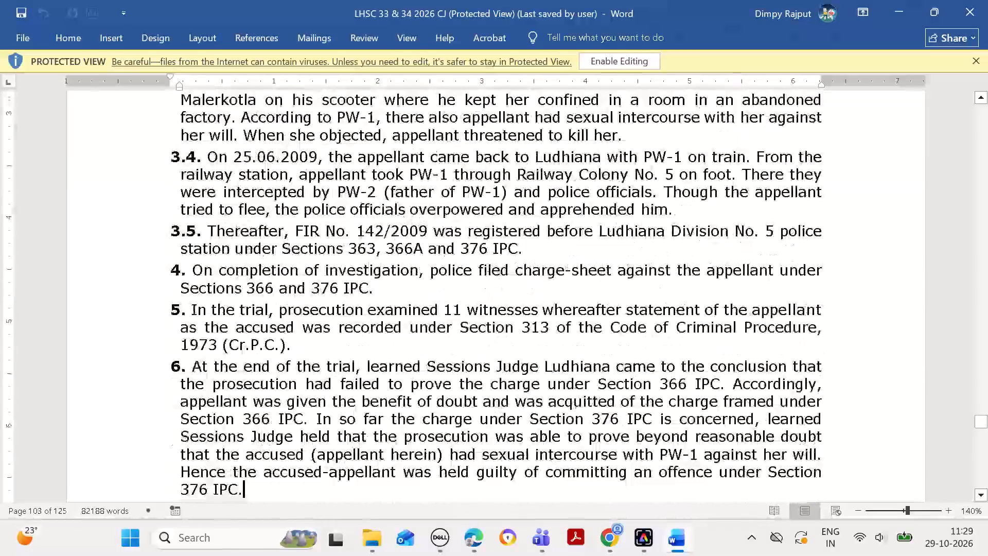
pyautogui.press('Down')
pyautogui.press('Down')
pyautogui.press('Down')
pyautogui.press('Down')
pyautogui.press('Down')
# Go back to the header of 2026 LawHeraldOnline 753 in the Word document and copy its appeal number, 203 of 2015.
pyautogui.press('Up')
pyautogui.press('Up')
pyautogui.press('Up')
pyautogui.press('Up')
pyautogui.press('Up')
pyautogui.press('Up')
pyautogui.press('Up')
pyautogui.press('Up')
pyautogui.press('Up')
pyautogui.press('Up')
pyautogui.press('Up')
pyautogui.press('Up')
pyautogui.press('Up')
pyautogui.press('Up')
pyautogui.press('Up')
pyautogui.press('Up')
pyautogui.press('Up')
pyautogui.press('Up')
pyautogui.press('Up')
pyautogui.press('Up')
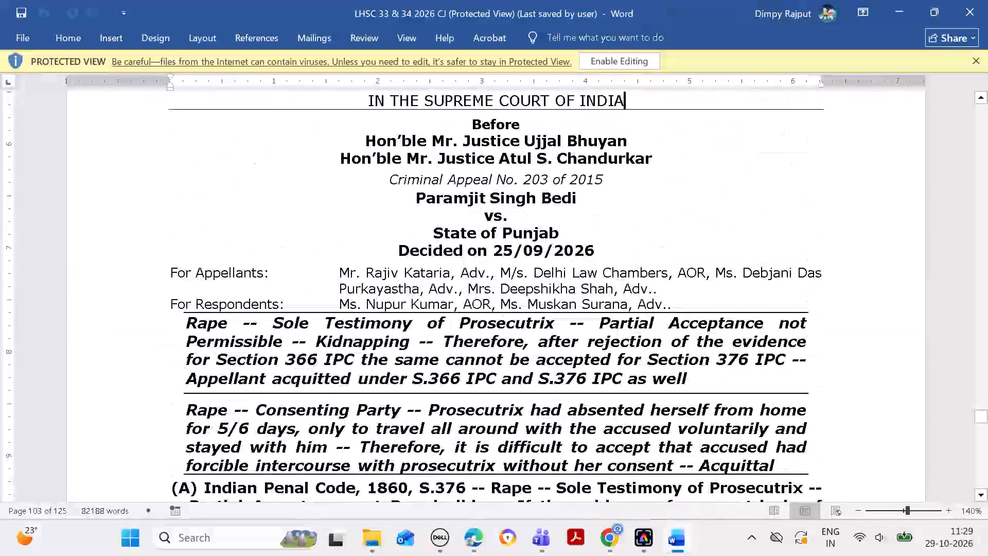
pyautogui.press('Up')
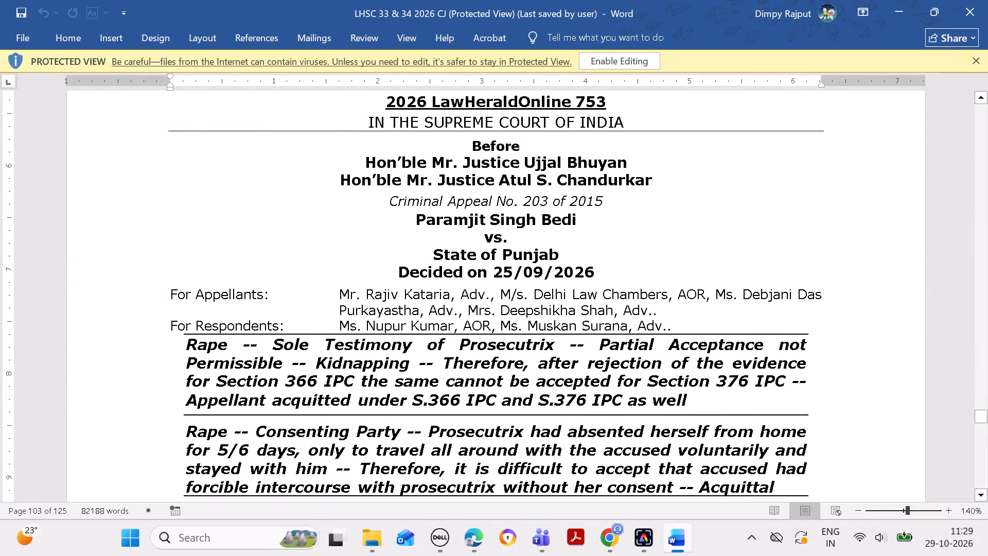
pyautogui.moveTo(524, 198); pyautogui.dragTo(592, 201)
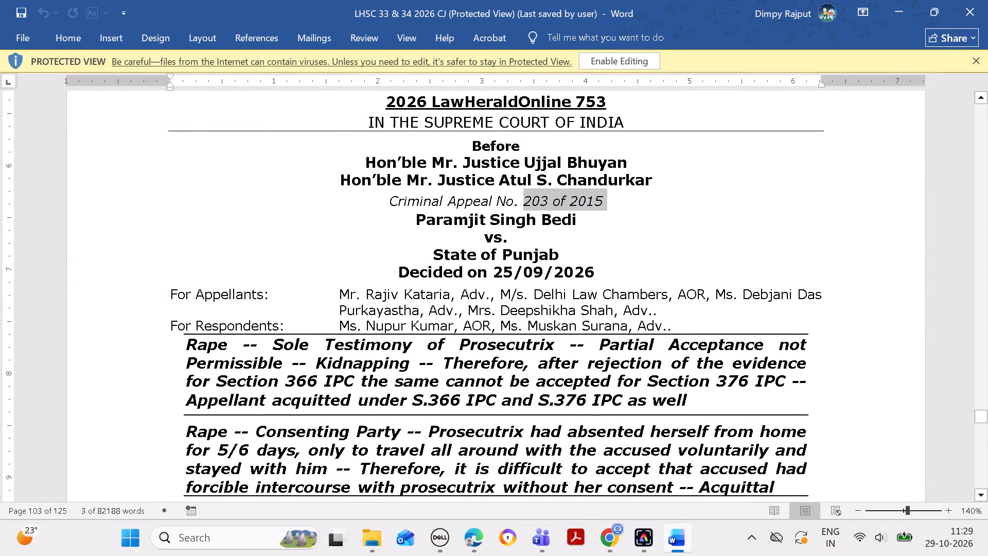
pyautogui.hotkey('ctrl', 'c')
# In the Law Herald admin site, search Case Admin for case number 203 of year 2015 and open 2026 LawHeraldOnline 753.
pyautogui.click(475, 531)
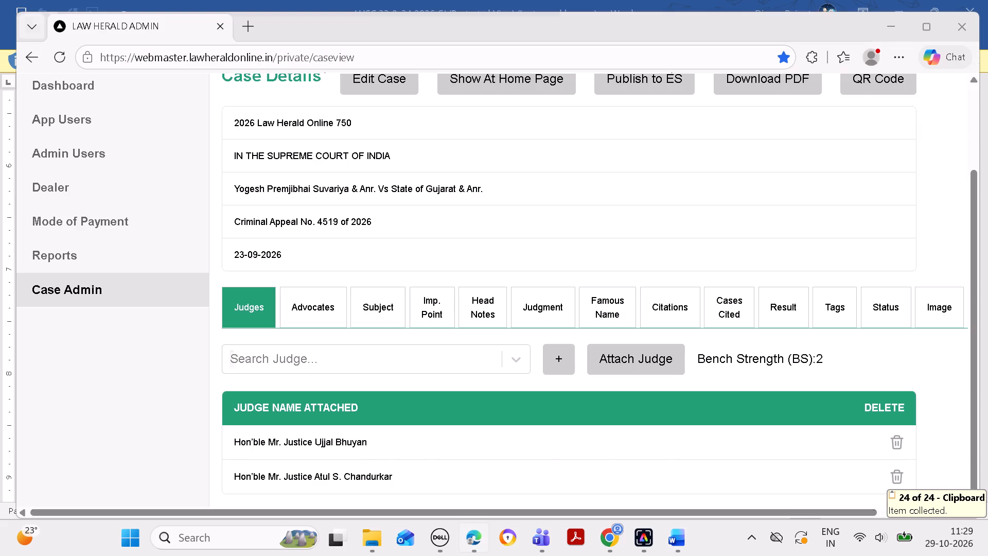
pyautogui.click(115, 294)
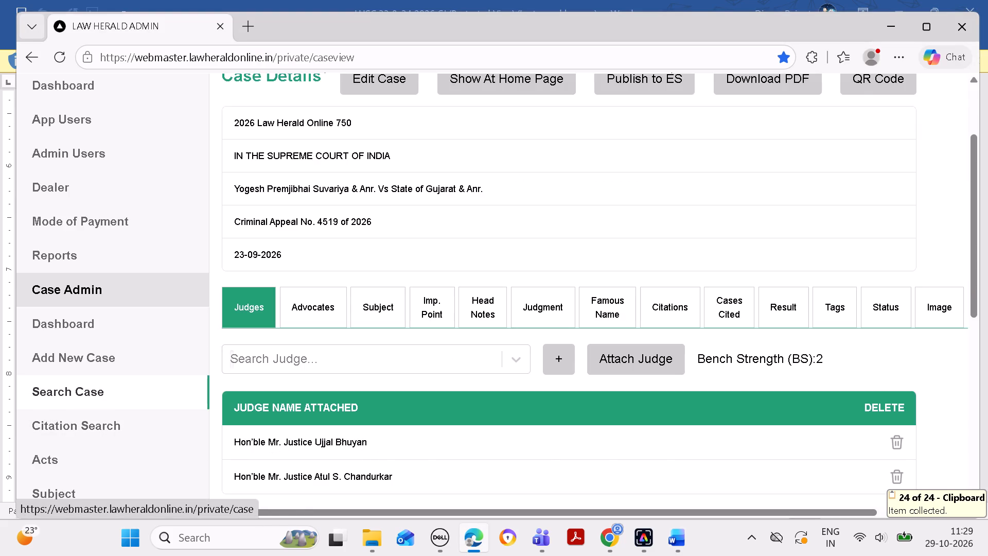
pyautogui.click(83, 388)
pyautogui.click(310, 204)
pyautogui.hotkey('ctrl', 'v')
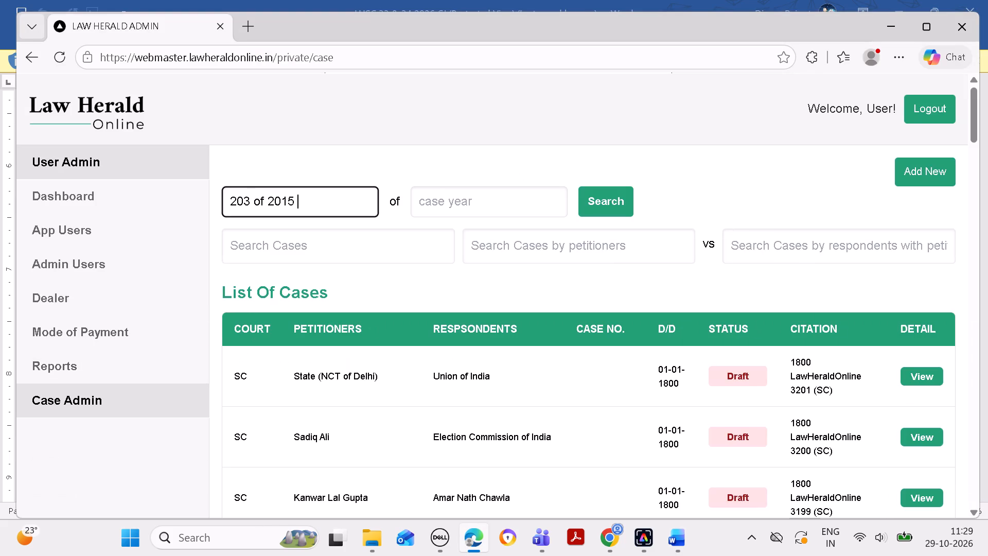
pyautogui.click(437, 207)
pyautogui.hotkey('ctrl', 'v')
pyautogui.click(463, 205)
pyautogui.click(458, 205)
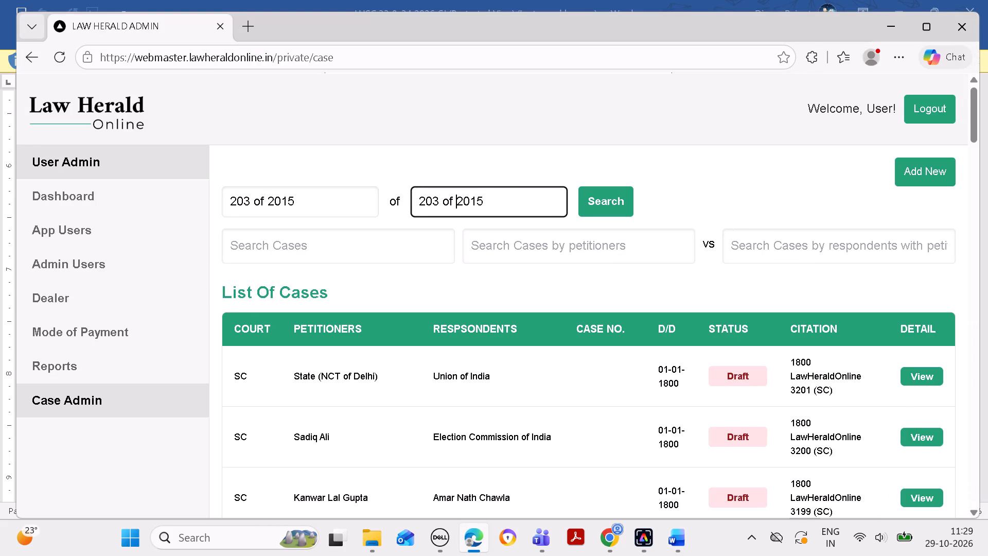
pyautogui.press('BackSpace')
pyautogui.press('BackSpace')
pyautogui.press('BackSpace')
pyautogui.press('BackSpace')
pyautogui.press('BackSpace')
pyautogui.press('BackSpace')
pyautogui.press('BackSpace')
pyautogui.press('BackSpace')
pyautogui.press('BackSpace')
pyautogui.press('BackSpace')
pyautogui.press('BackSpace')
pyautogui.press('BackSpace')
pyautogui.press('BackSpace')
pyautogui.press('BackSpace')
pyautogui.press('BackSpace')
pyautogui.press('BackSpace')
pyautogui.press('BackSpace')
pyautogui.click(345, 192)
pyautogui.press('BackSpace')
pyautogui.press('BackSpace')
pyautogui.press('BackSpace')
pyautogui.press('BackSpace')
pyautogui.press('BackSpace')
pyautogui.press('BackSpace')
pyautogui.press('BackSpace')
pyautogui.press('BackSpace')
pyautogui.press('BackSpace')
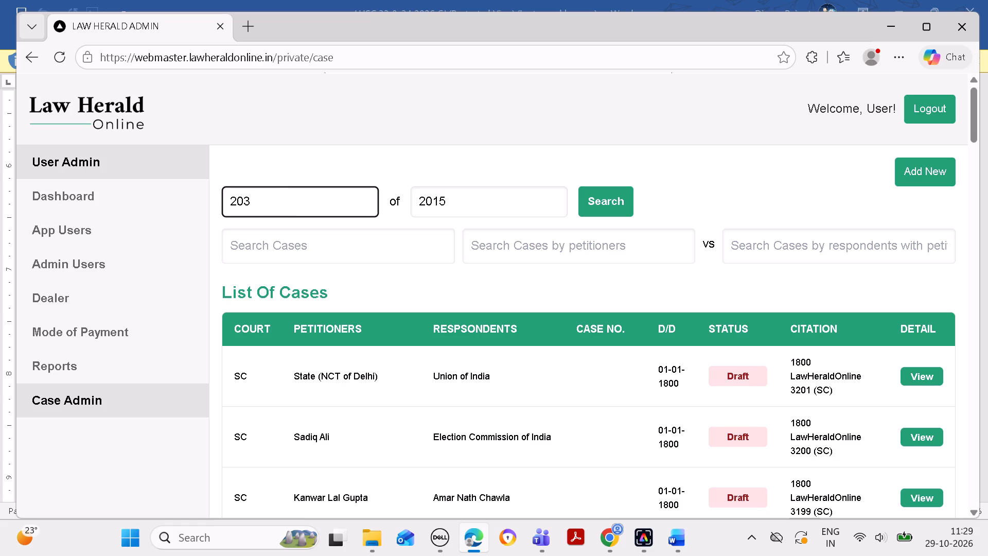
pyautogui.click(605, 206)
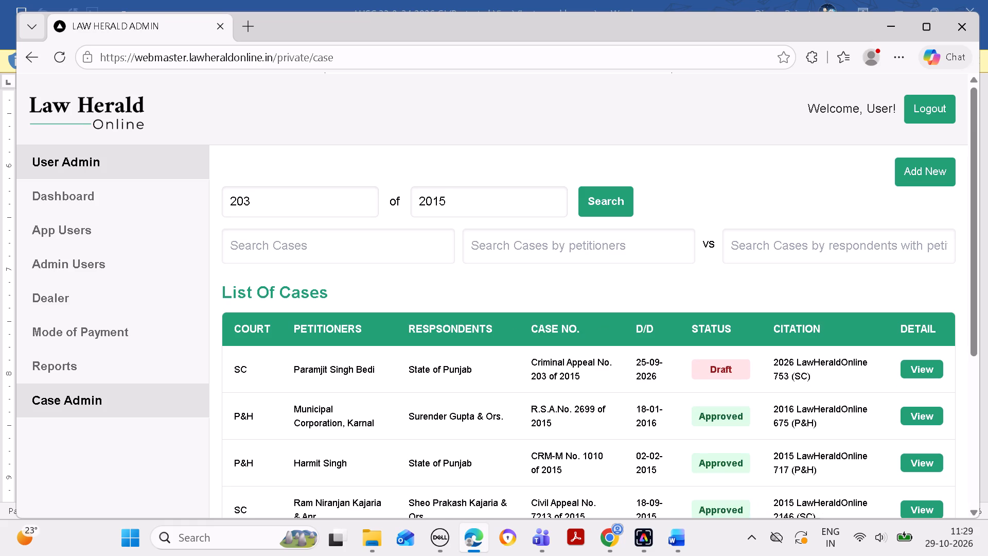
pyautogui.click(916, 371)
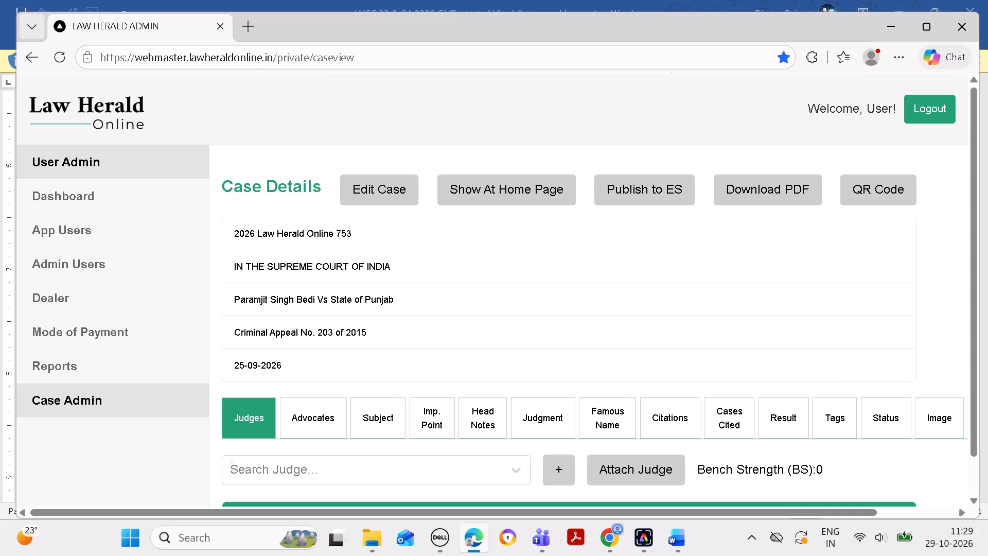
# Attach judge Ujjal Bhuyan to the case, copying the name from the Word case header.
pyautogui.scroll(-1, 682, 335)
pyautogui.click(685, 532)
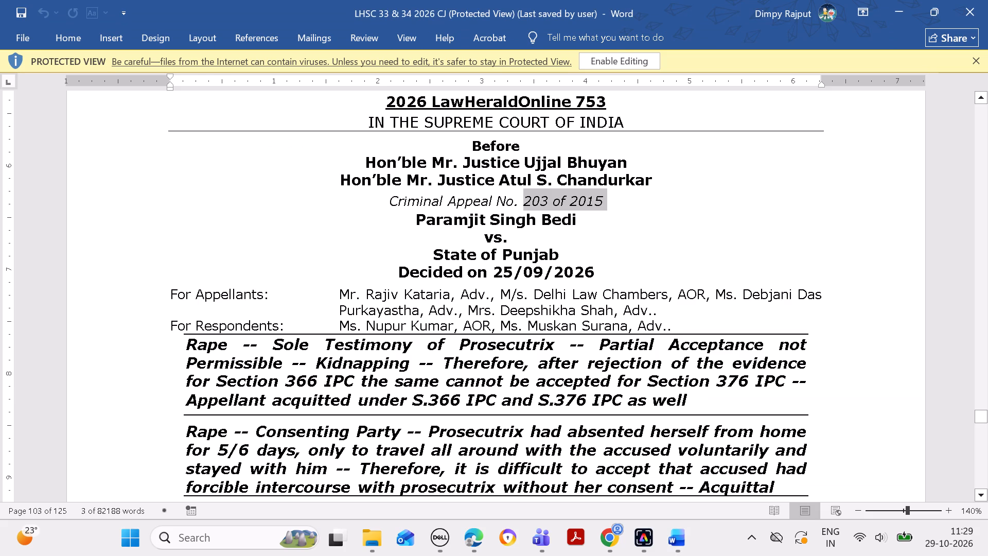
pyautogui.moveTo(528, 161); pyautogui.dragTo(598, 161)
pyautogui.hotkey('ctrl', 'c')
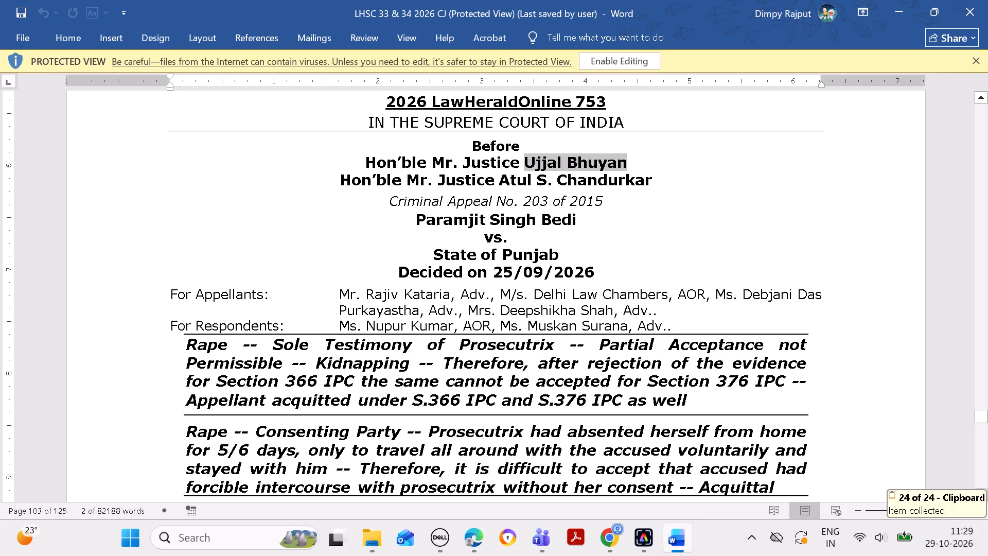
pyautogui.click(478, 537)
pyautogui.click(380, 424)
pyautogui.hotkey('ctrl', 'v')
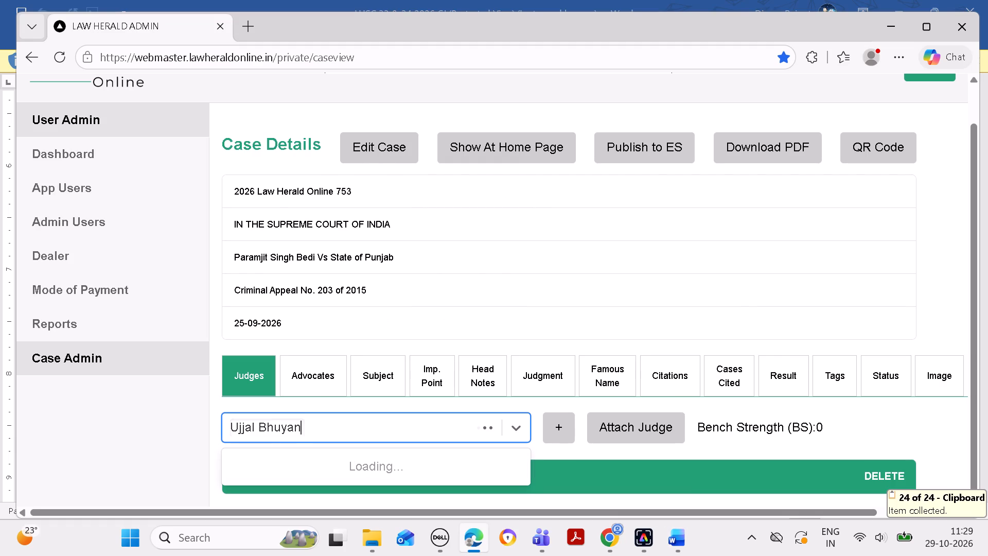
pyautogui.click(427, 466)
pyautogui.click(614, 428)
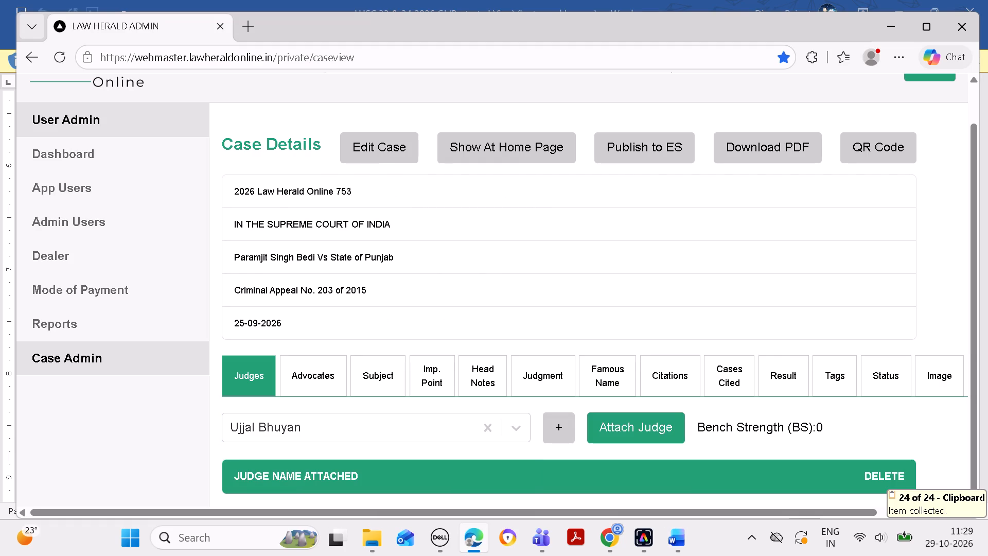
pyautogui.click(648, 168)
pyautogui.scroll(-4, 660, 351)
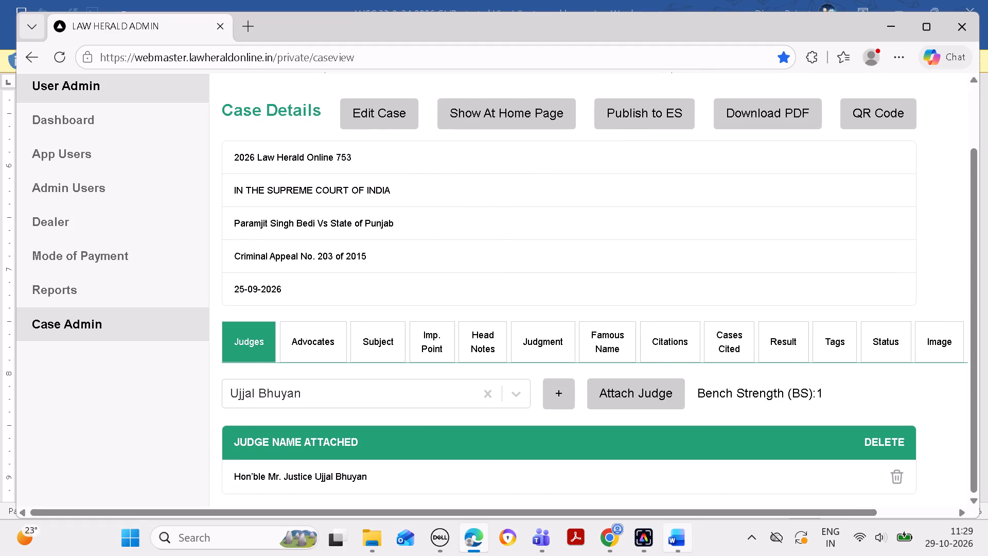
# Attach judge Atul S. Chandurkar to the case, copying the name from the Word case header.
pyautogui.click(683, 542)
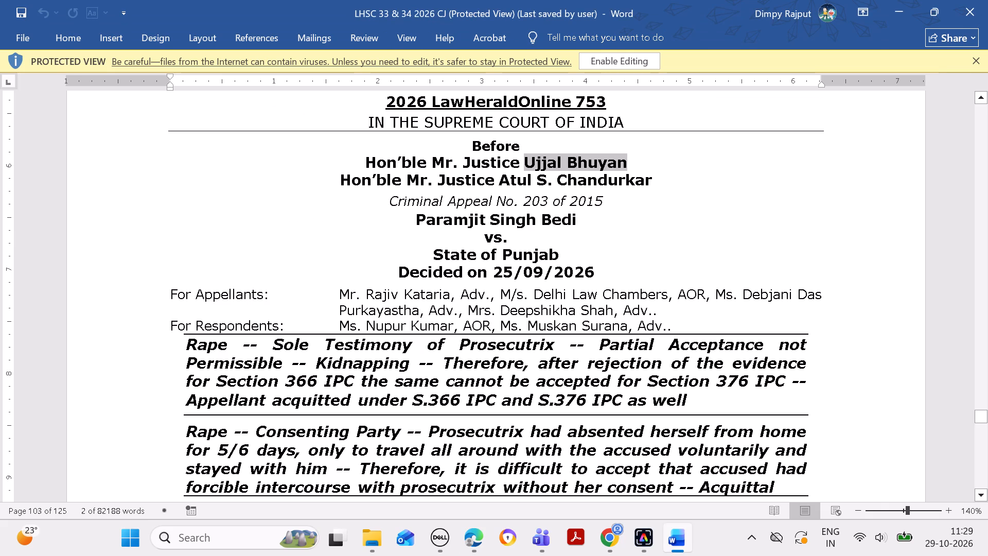
pyautogui.moveTo(503, 179); pyautogui.dragTo(662, 176)
pyautogui.hotkey('ctrl', 'x')
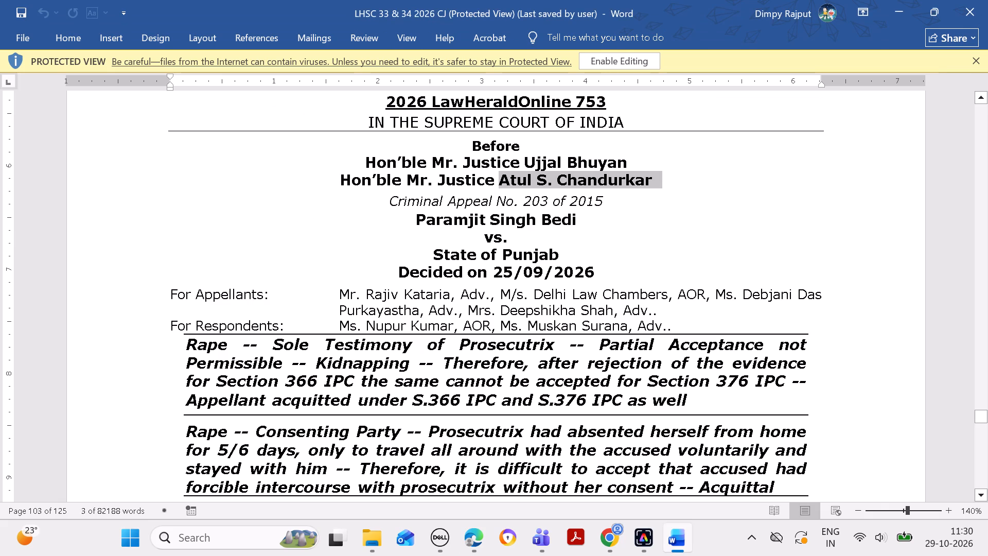
pyautogui.press('c')
pyautogui.hotkey('ctrl', 'x')
pyautogui.hotkey('ctrl', 'c')
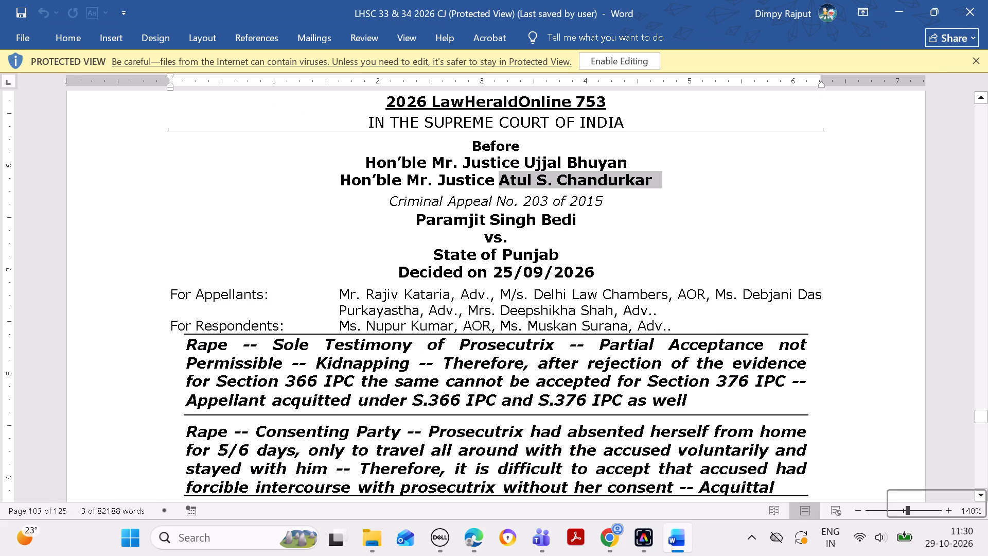
pyautogui.click(481, 538)
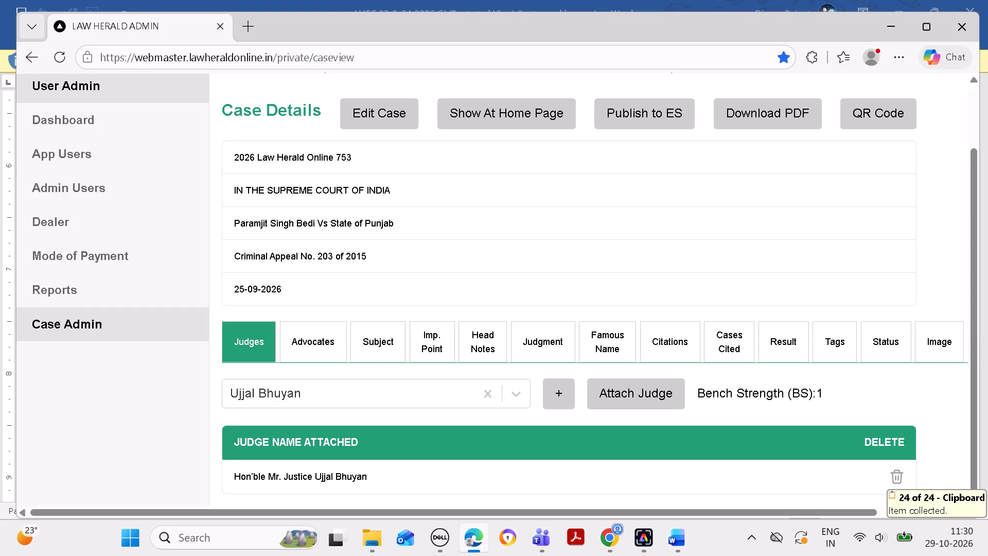
pyautogui.click(488, 386)
pyautogui.hotkey('ctrl', 'v')
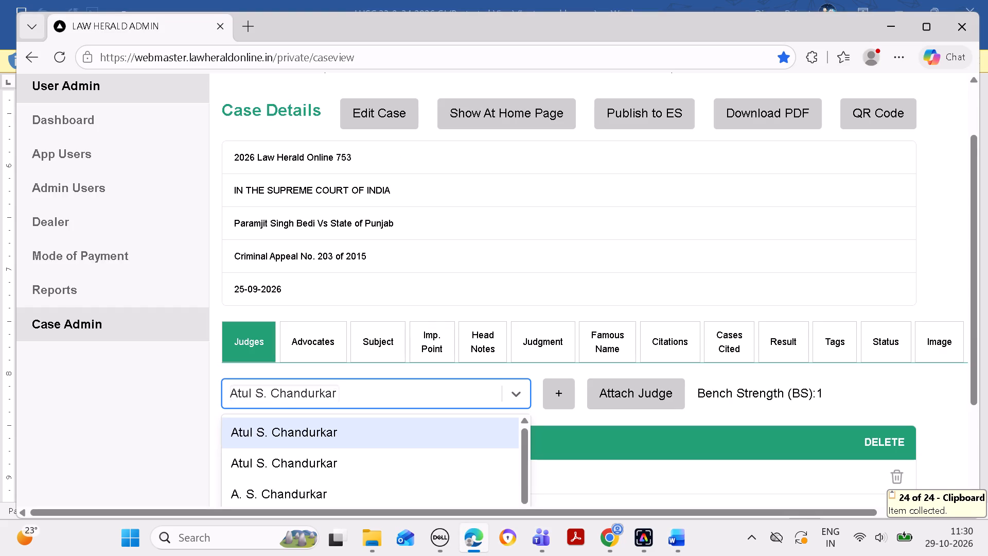
pyautogui.click(407, 428)
pyautogui.click(647, 402)
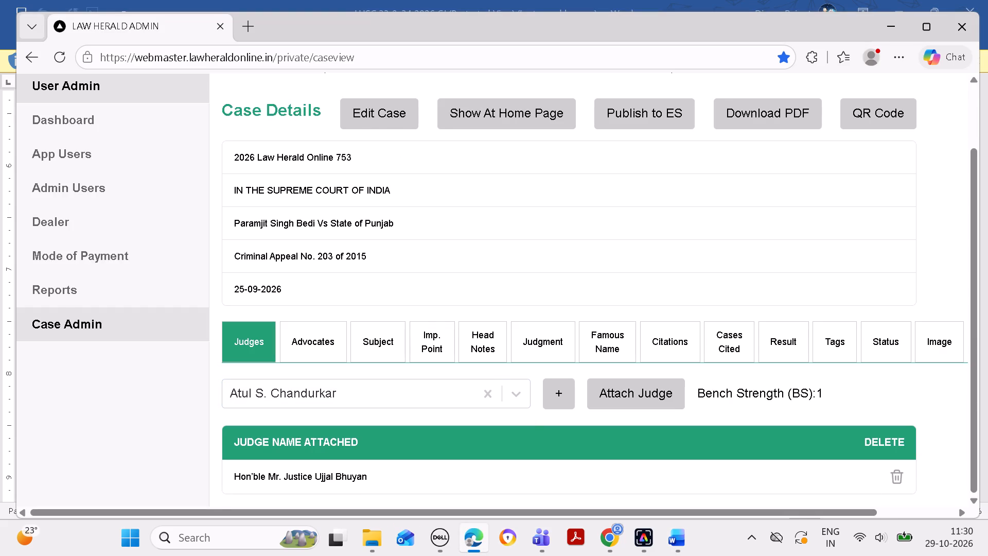
pyautogui.click(646, 161)
pyautogui.scroll(-6, 658, 198)
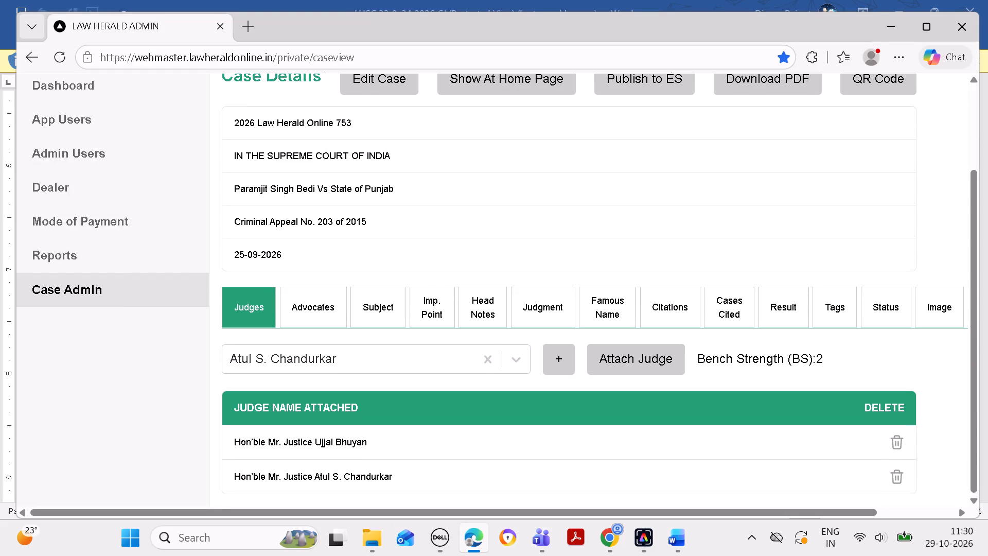
# Open the case's citations section, and copy page number 2564 from the Law Herald (SC) citation above 2026 LawHeraldOnline 753 in Word.
pyautogui.click(659, 289)
pyautogui.scroll(-3, 695, 342)
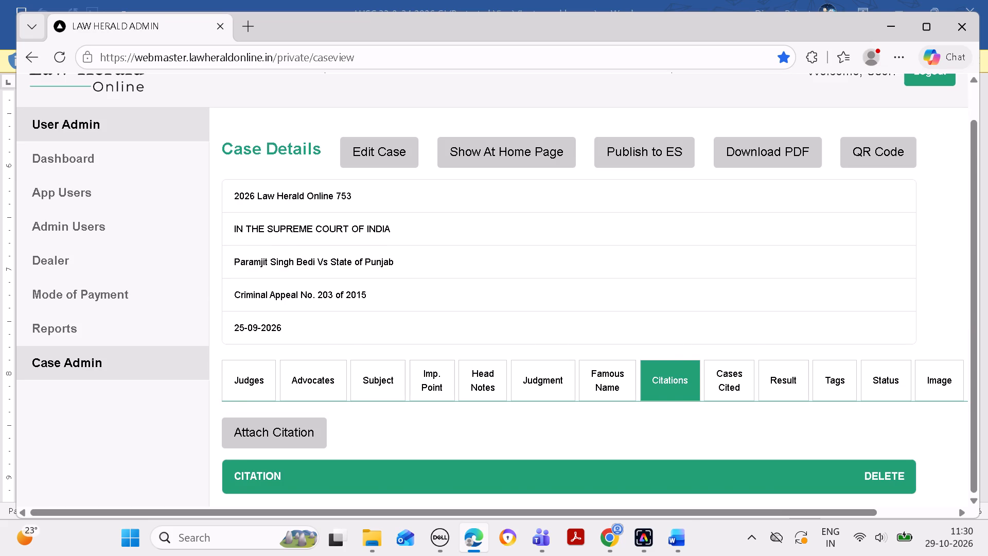
pyautogui.click(686, 531)
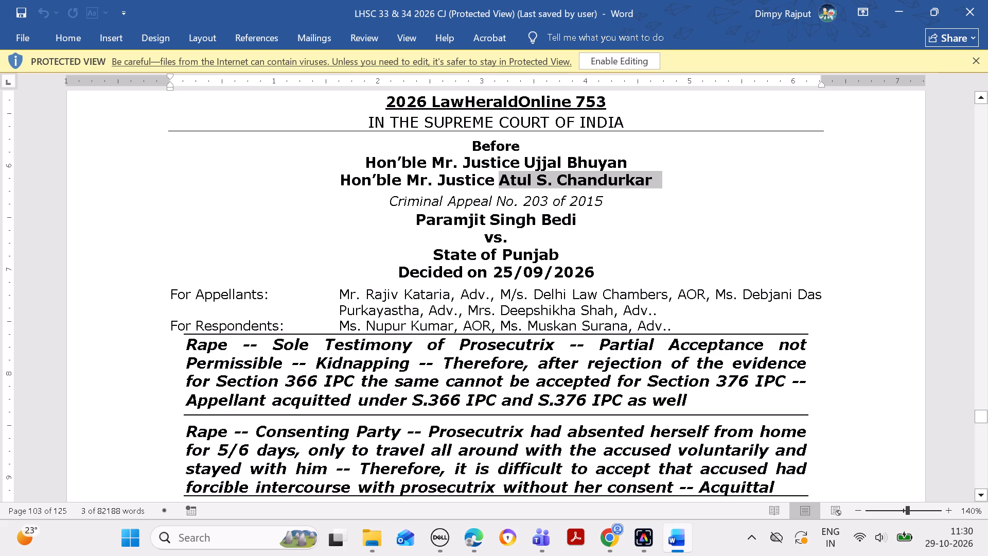
pyautogui.press('Up')
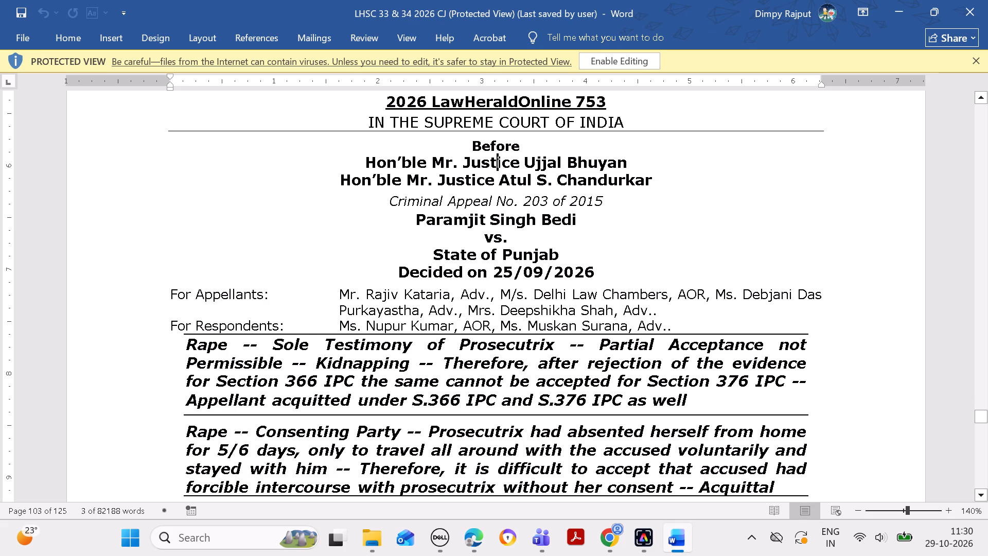
pyautogui.press('Up')
pyautogui.press('Up')
pyautogui.press('Up')
pyautogui.press('Up')
pyautogui.press('Up')
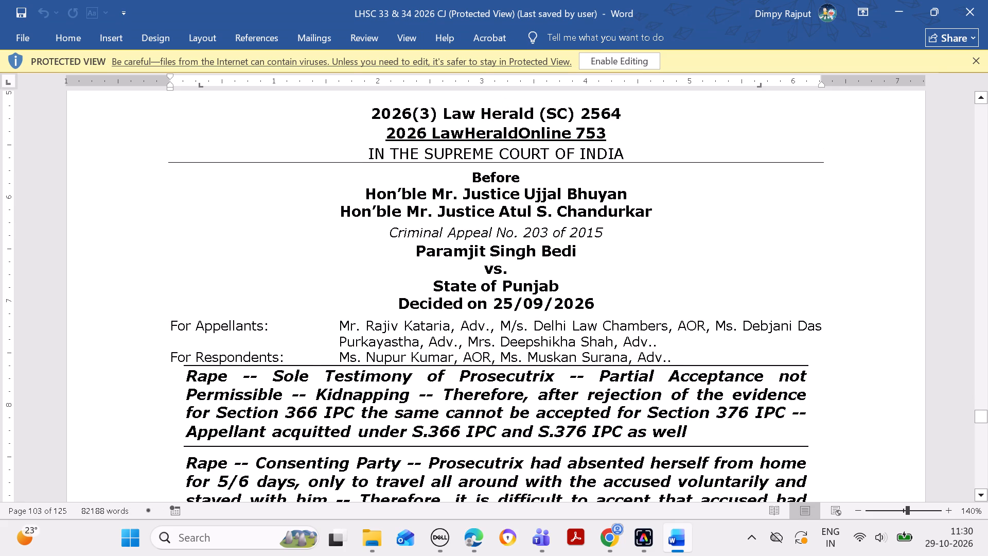
pyautogui.moveTo(583, 111); pyautogui.dragTo(638, 111)
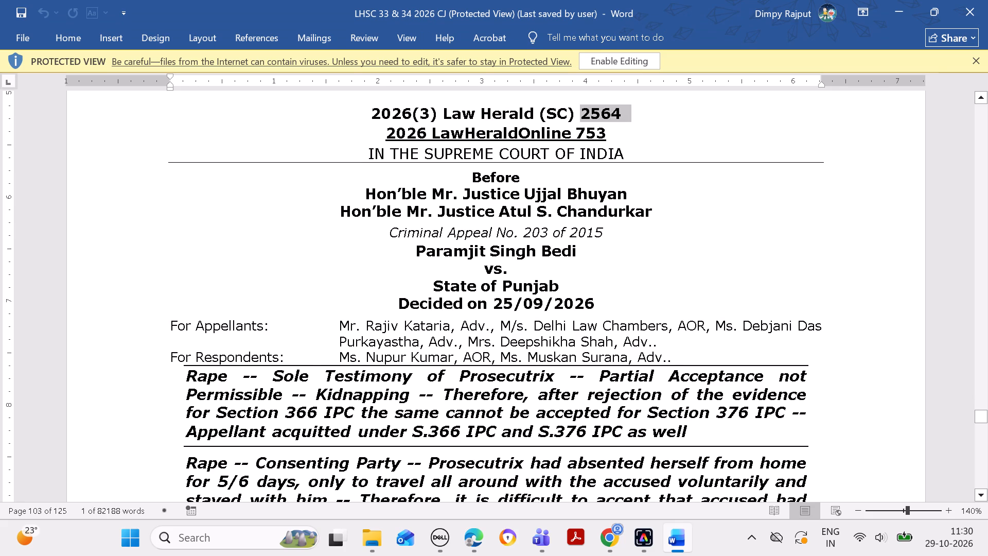
pyautogui.hotkey('ctrl', 'c')
# Start a new citation for the case in the admin site with page 2564, volume 3 and year 2026.
pyautogui.click(481, 524)
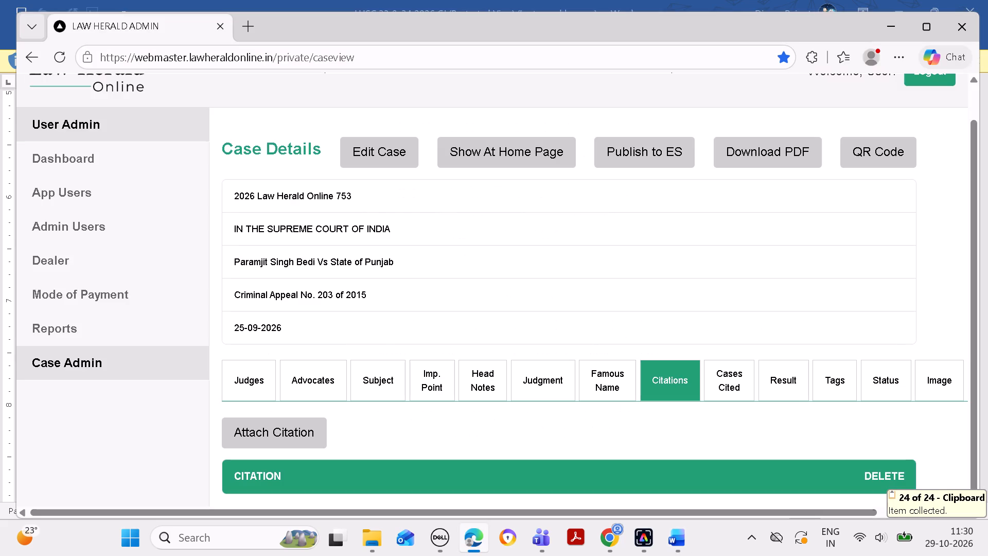
pyautogui.click(303, 439)
pyautogui.click(661, 315)
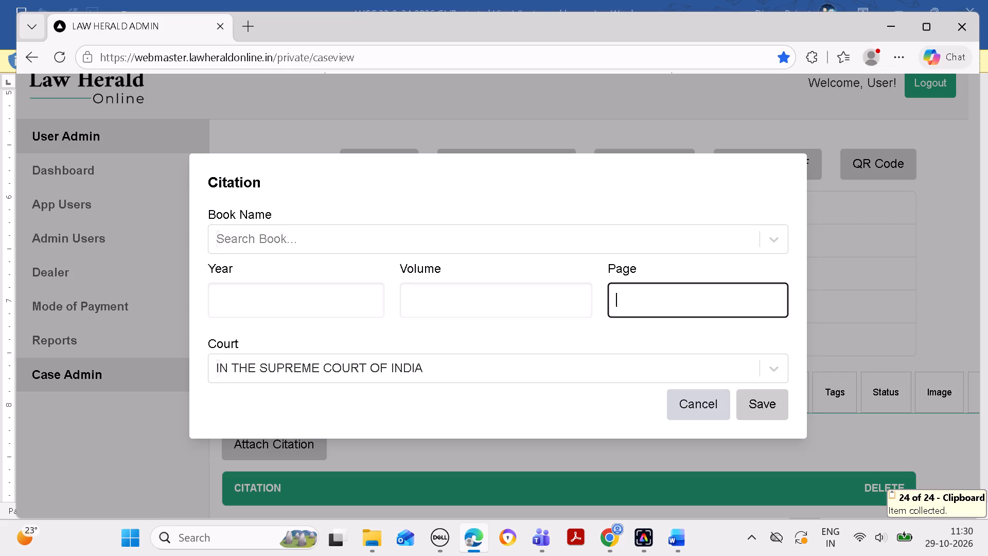
pyautogui.hotkey('ctrl', 'v')
pyautogui.click(529, 294)
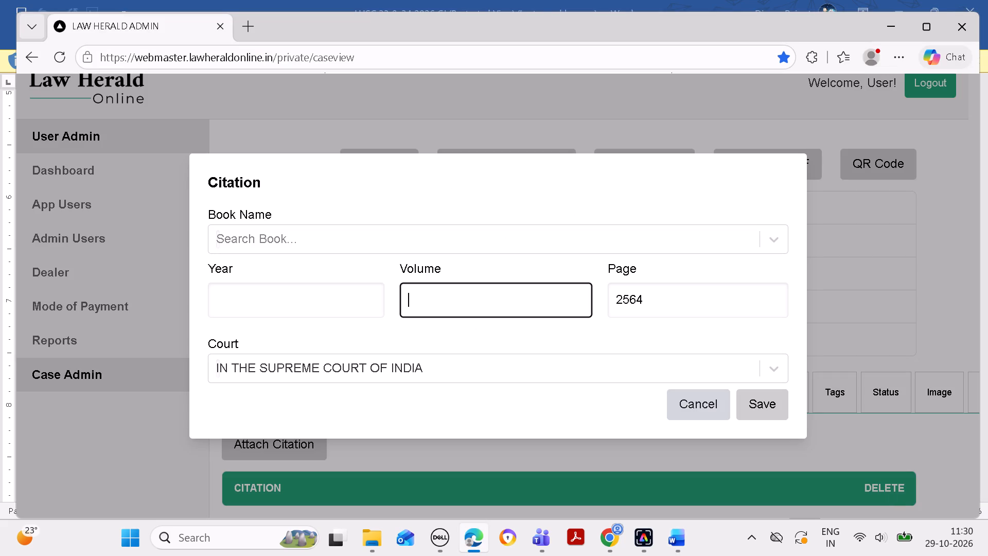
pyautogui.press('3')
pyautogui.click(355, 296)
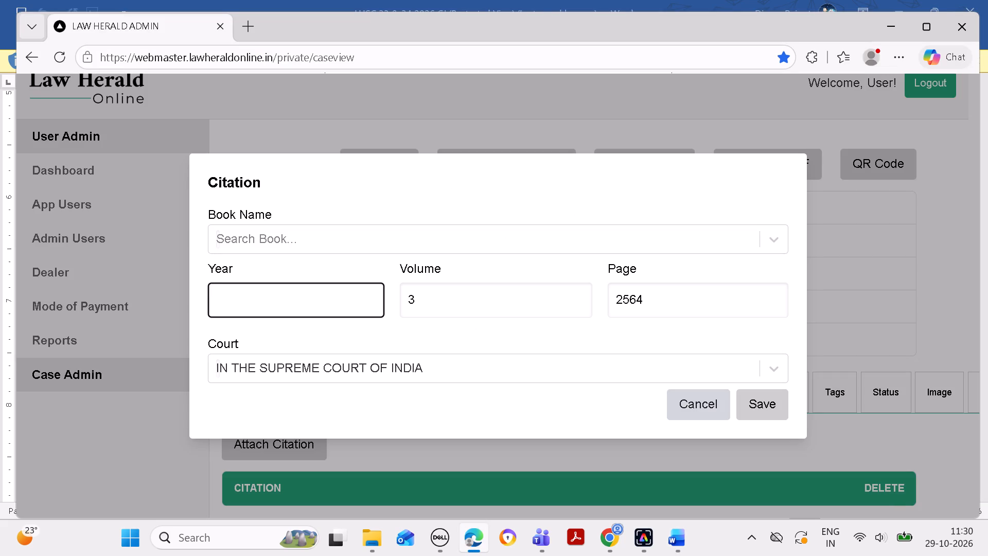
pyautogui.press('2')
pyautogui.press('0')
pyautogui.press('2')
pyautogui.press('6')
# Choose Law Herald (SC) as the citation's book, set the court to the empty ( ) option and save the citation.
pyautogui.click(424, 234)
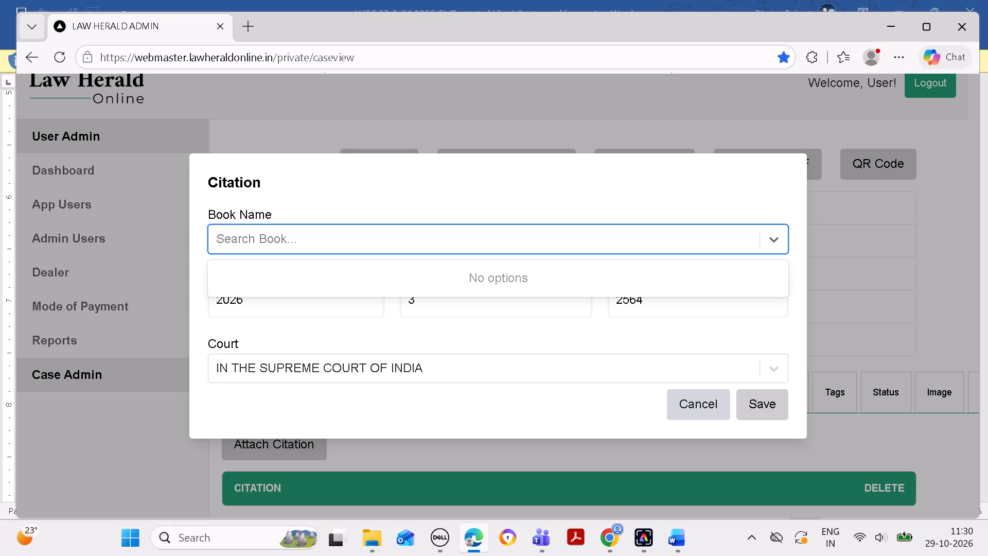
pyautogui.press('l')
pyautogui.press('a')
pyautogui.press('w')
pyautogui.press('space')
pyautogui.press('h')
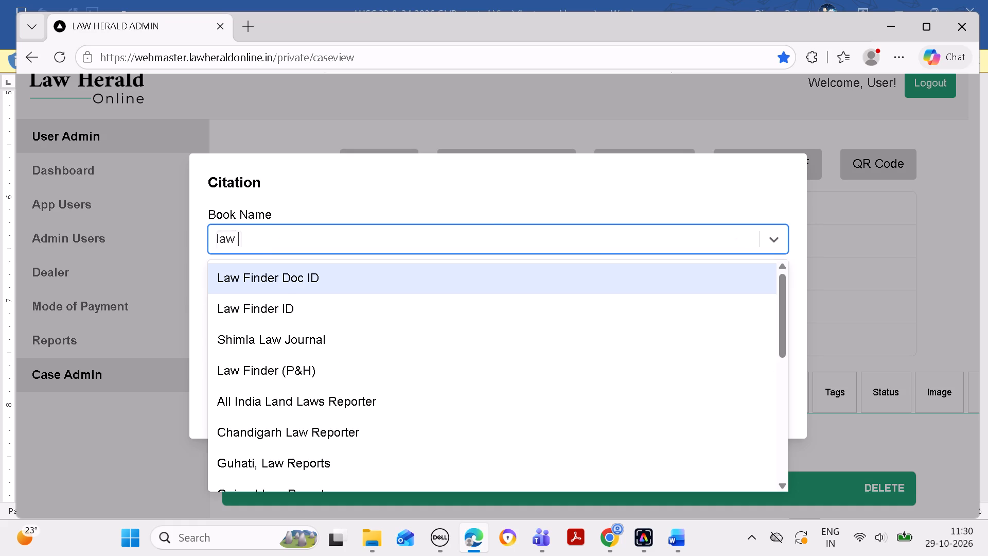
pyautogui.press('e')
pyautogui.press('r')
pyautogui.click(420, 372)
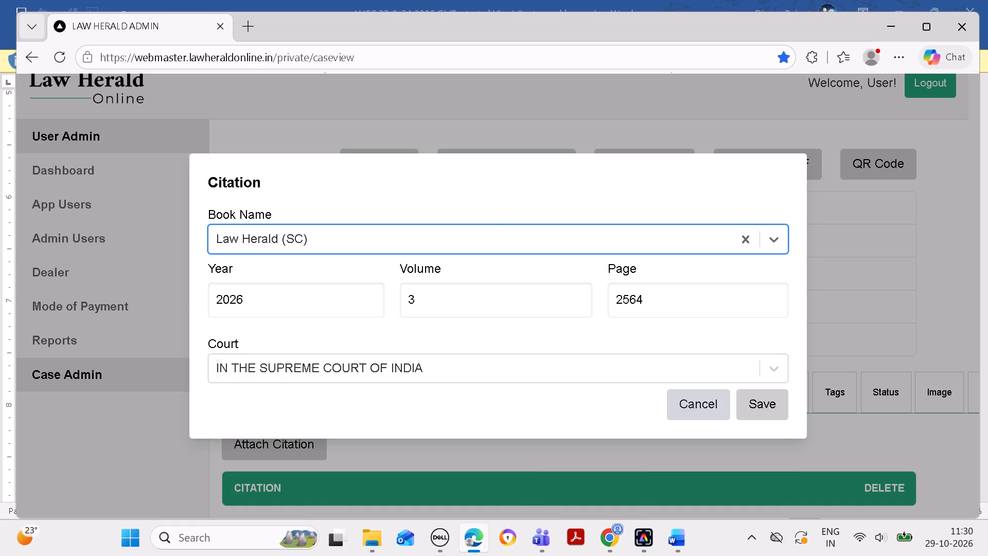
pyautogui.click(474, 370)
pyautogui.click(463, 402)
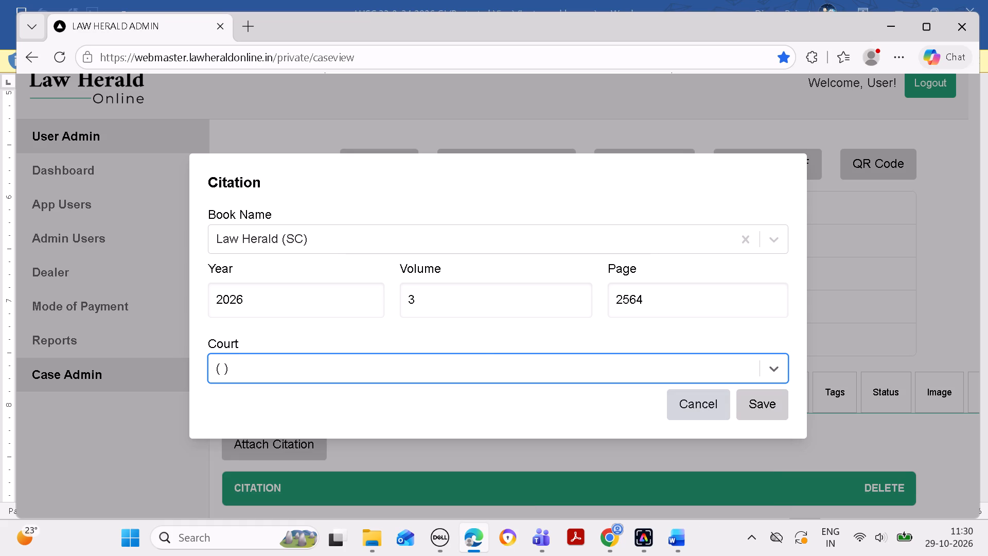
pyautogui.click(774, 410)
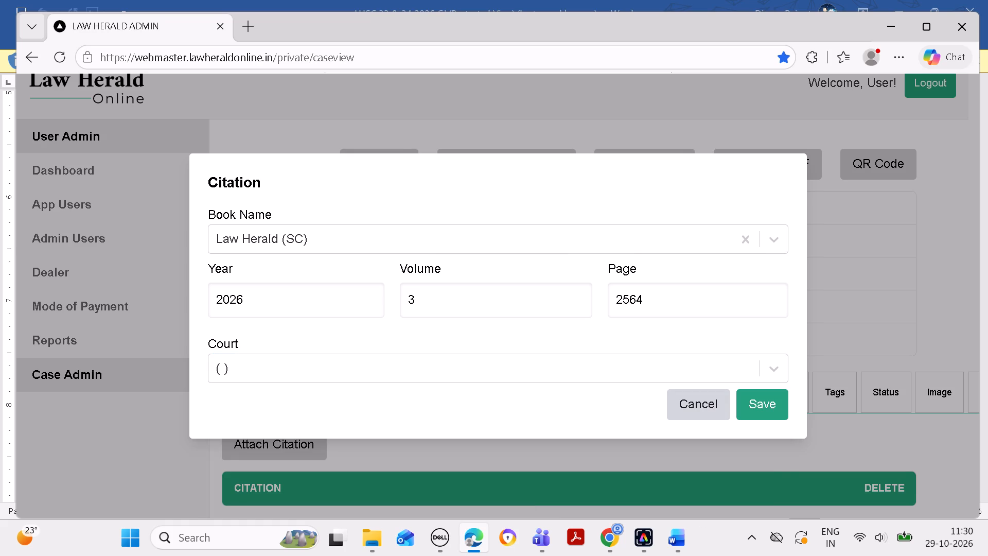
pyautogui.click(639, 162)
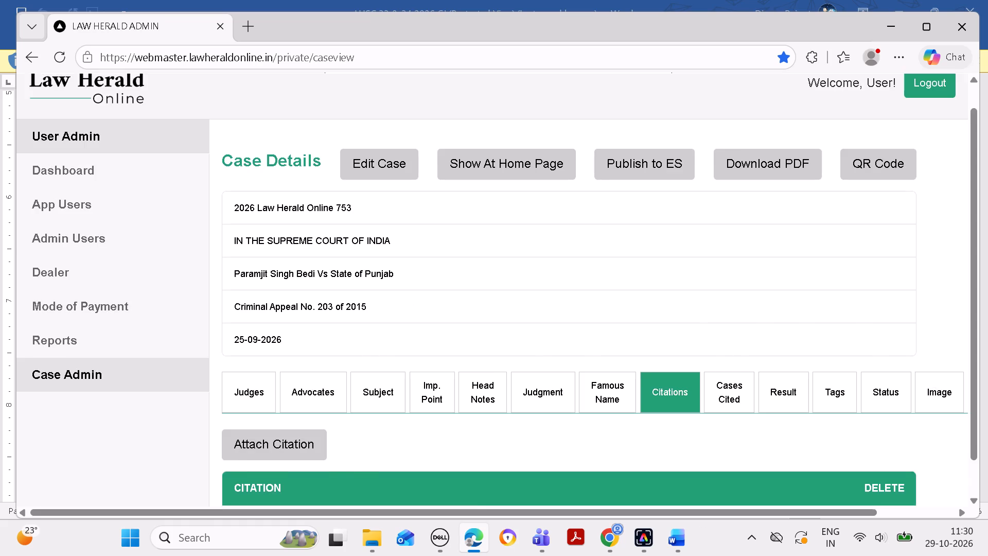
# Open the case's advocates section, set the appearing-for party to For Appellants and return to the case header in Word.
pyautogui.scroll(-5, 647, 312)
pyautogui.click(318, 354)
pyautogui.scroll(-4, 350, 367)
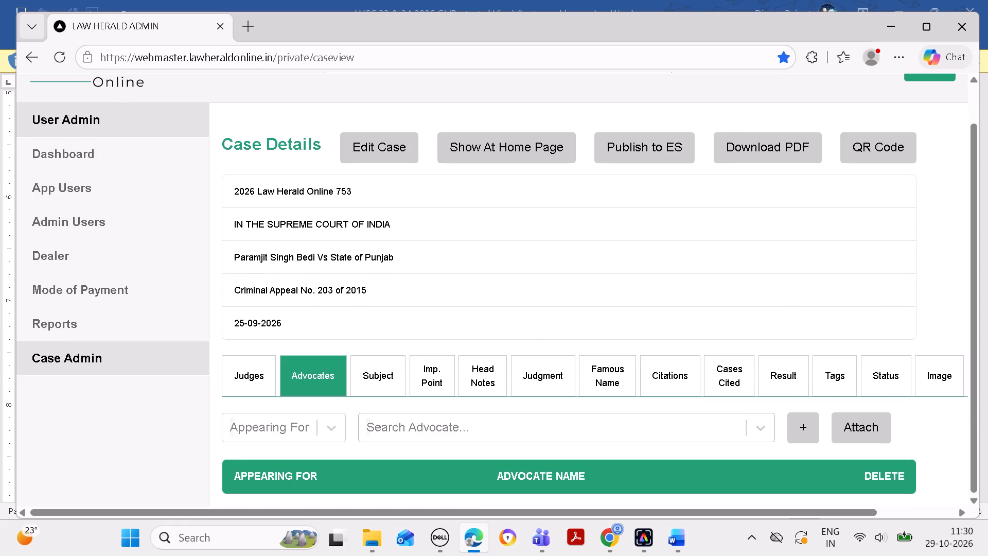
pyautogui.click(669, 538)
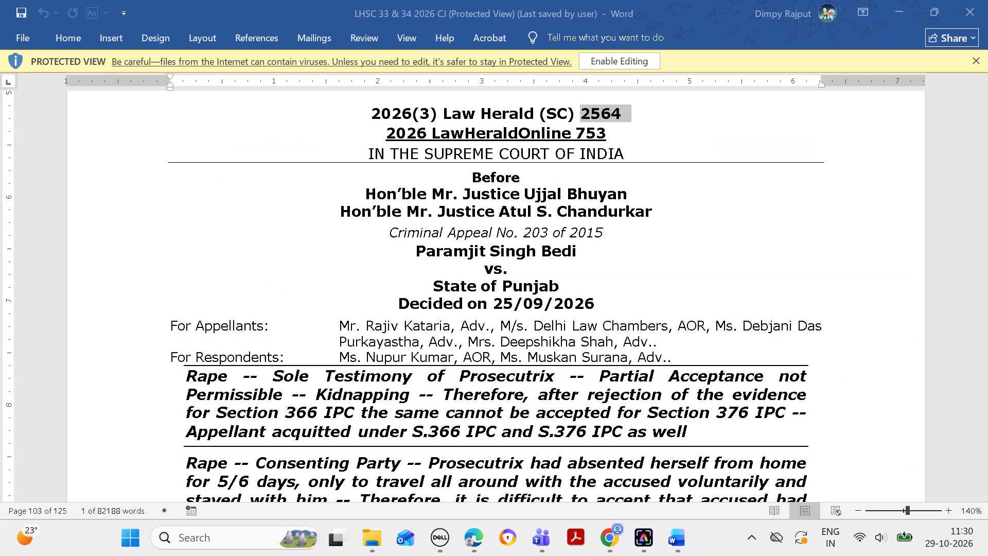
pyautogui.click(464, 529)
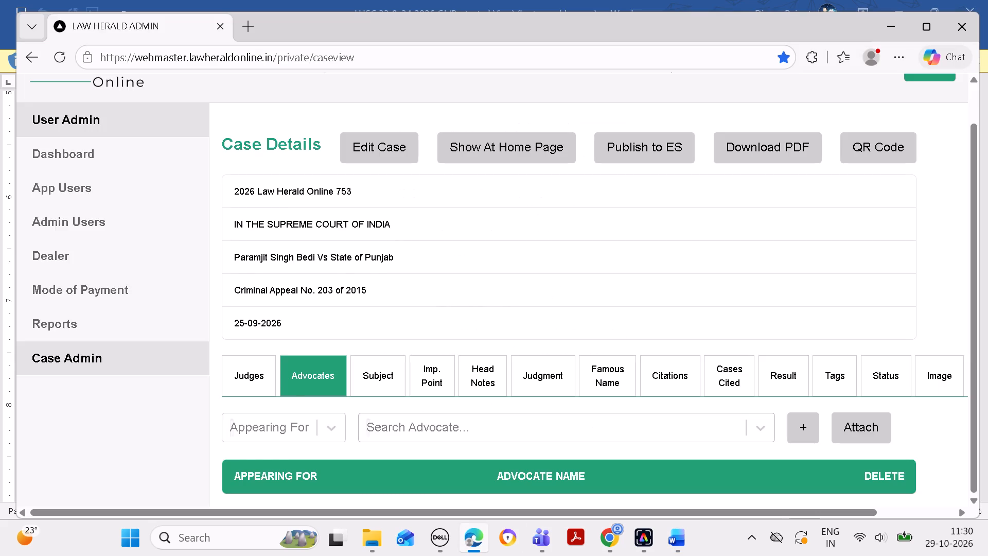
pyautogui.click(339, 421)
pyautogui.click(297, 416)
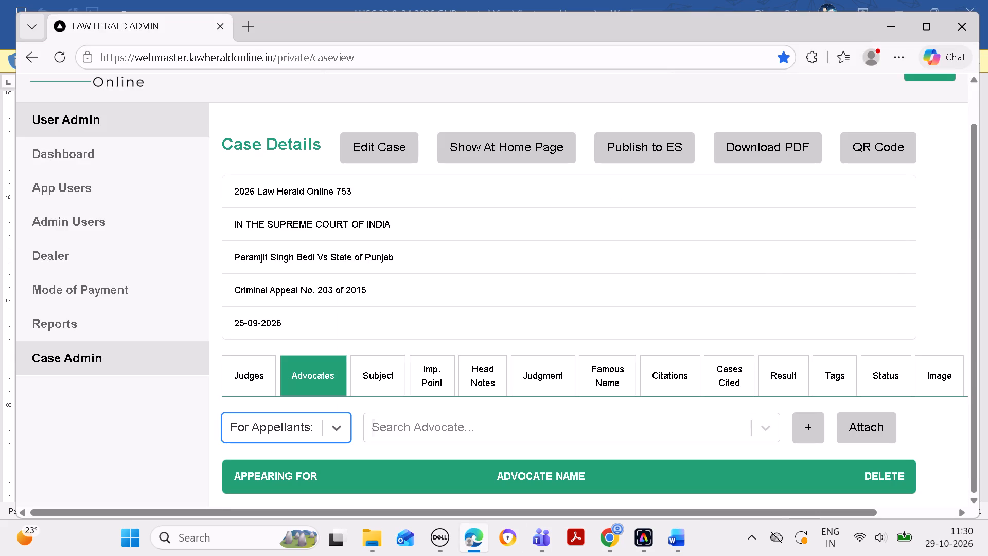
pyautogui.click(679, 531)
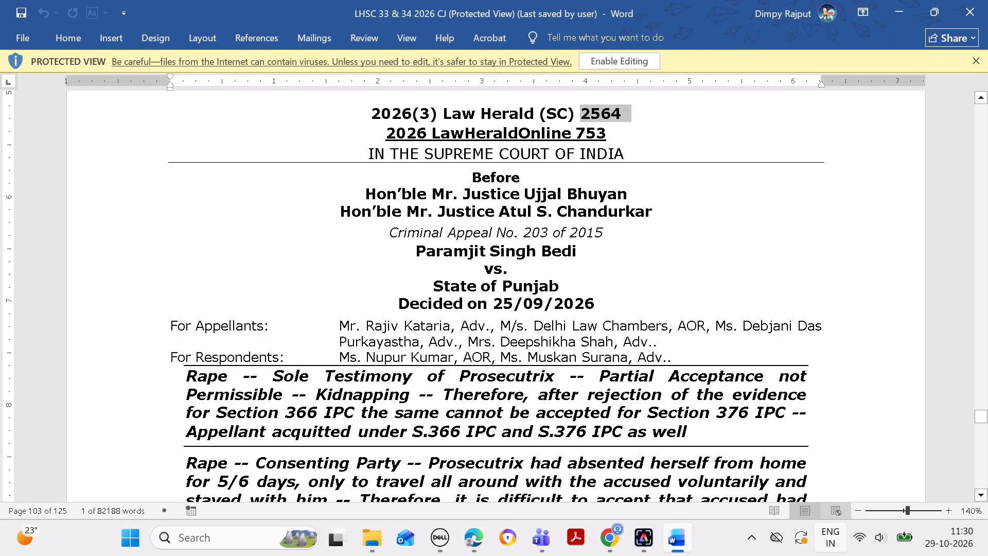
# Copy the first appellants' advocate's name from the Word case header and attach the matching Mr., Adv. entry to the case under For Appellants.
pyautogui.moveTo(368, 322); pyautogui.dragTo(430, 325)
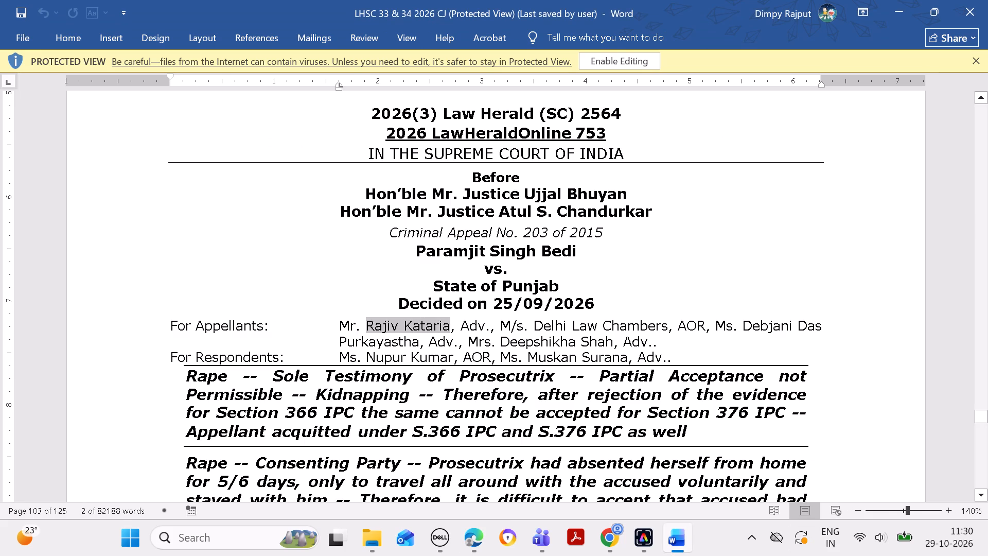
pyautogui.hotkey('ctrl', 'c')
pyautogui.click(477, 534)
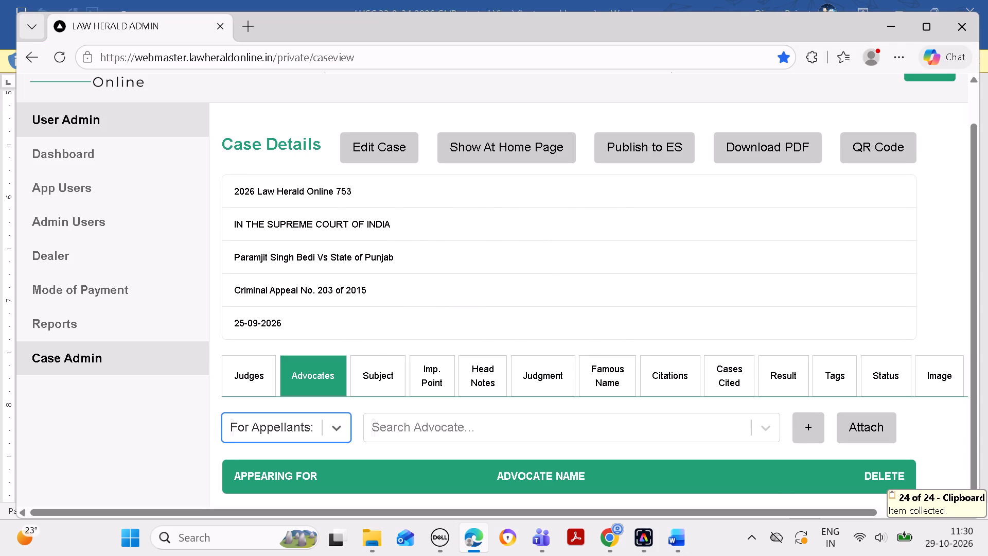
pyautogui.click(581, 420)
pyautogui.hotkey('ctrl', 'v')
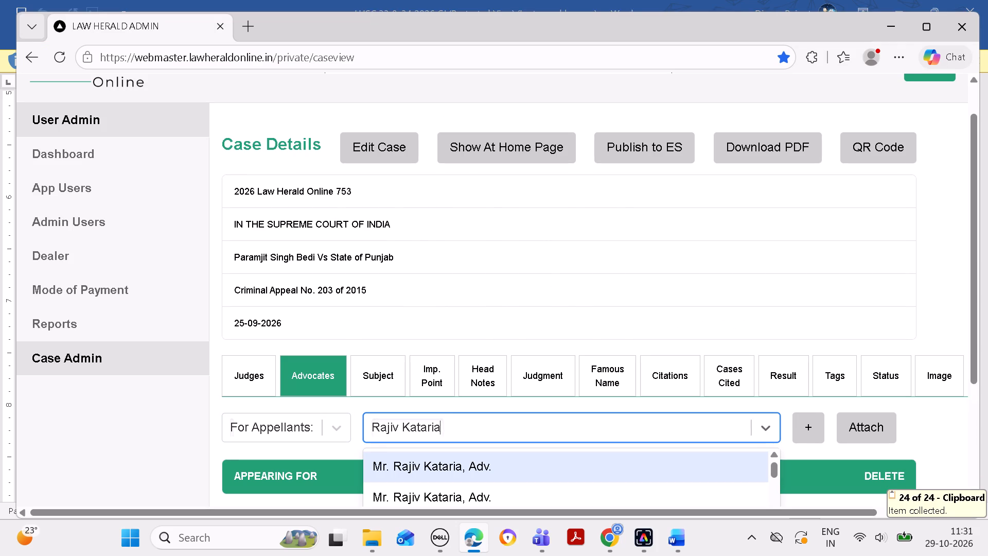
pyautogui.click(553, 460)
pyautogui.click(844, 432)
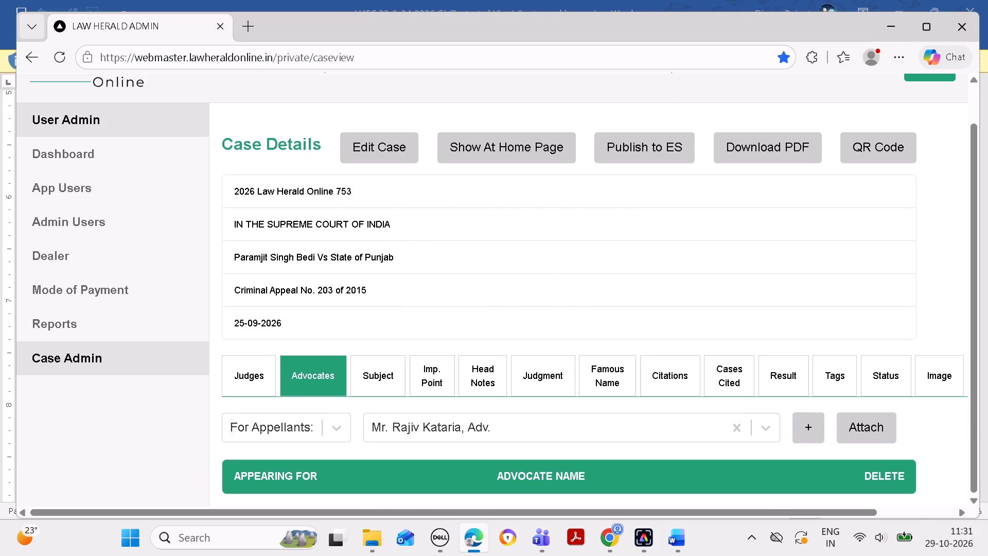
pyautogui.click(647, 168)
pyautogui.scroll(-4, 639, 316)
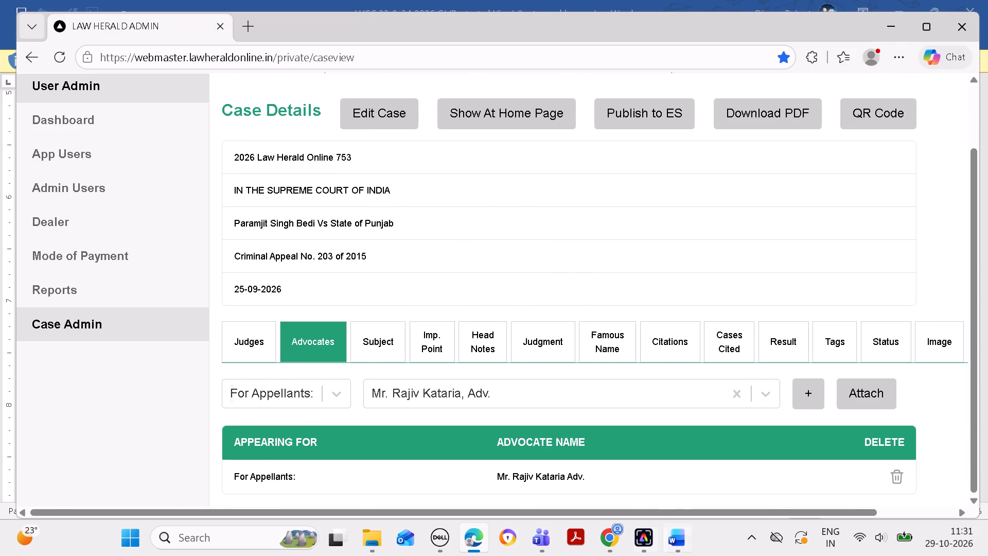
# Copy Delhi Law Chambers from the Word case header and attach M/S. Delhi Law Chambers, AOR to the case under For Appellants.
pyautogui.click(671, 547)
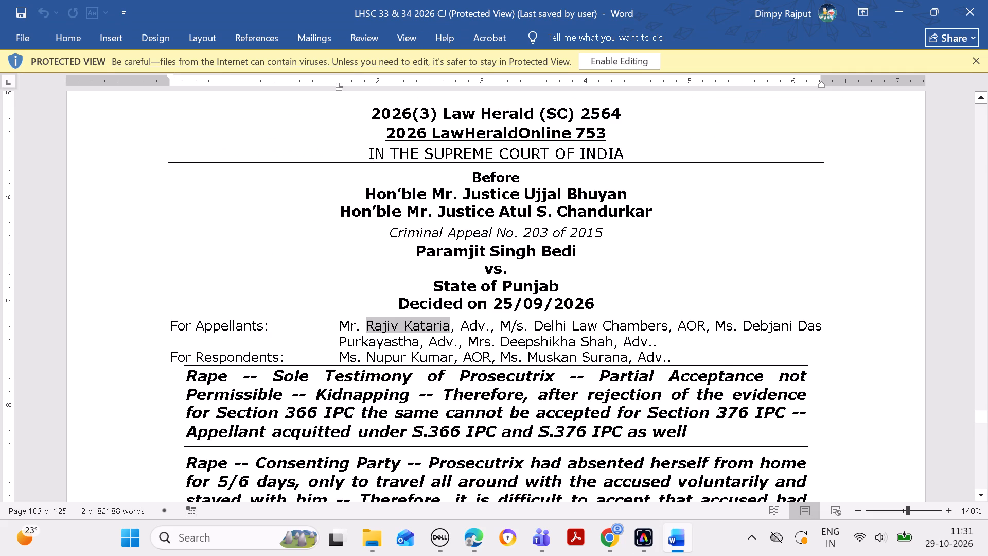
pyautogui.moveTo(533, 322); pyautogui.dragTo(637, 325)
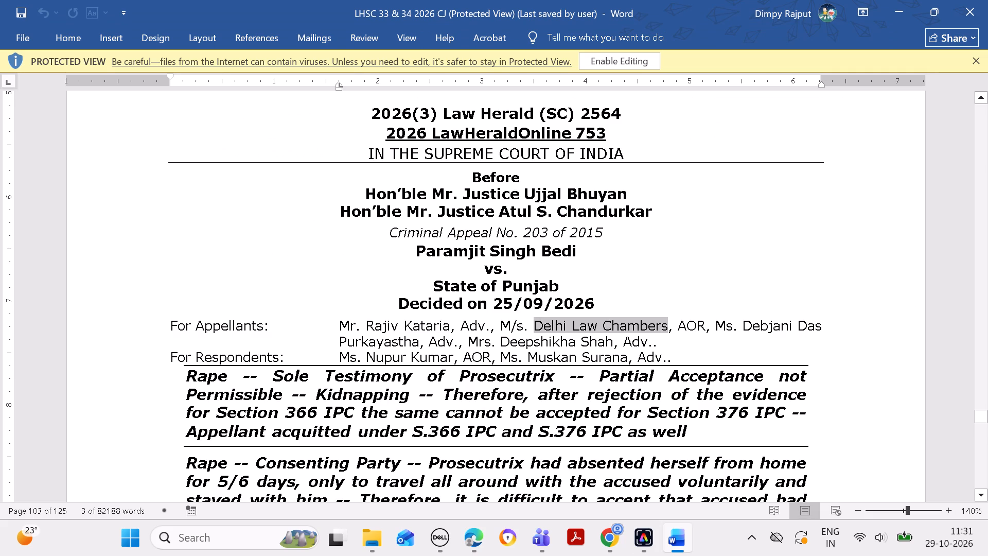
pyautogui.hotkey('ctrl', 'c')
pyautogui.click(483, 535)
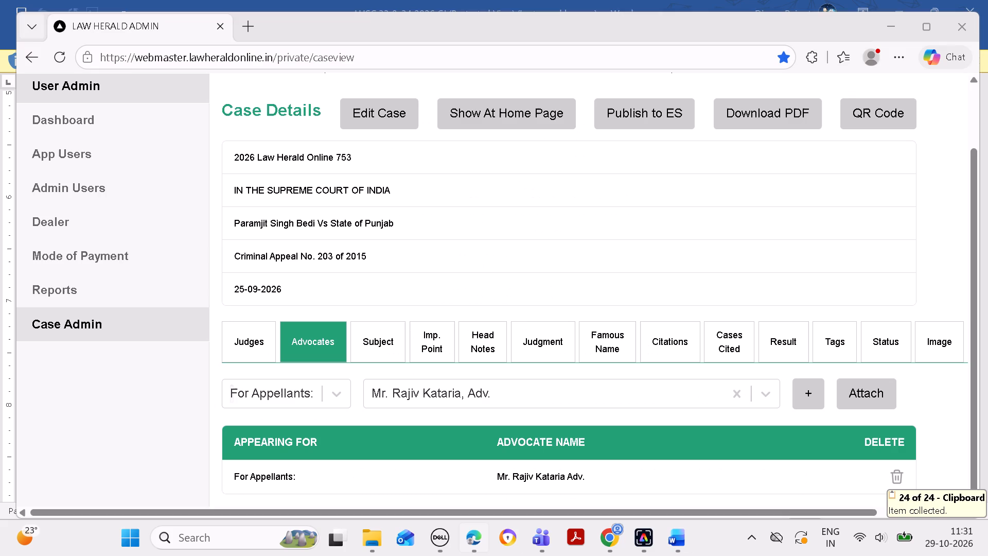
pyautogui.click(730, 394)
pyautogui.hotkey('ctrl', 'v')
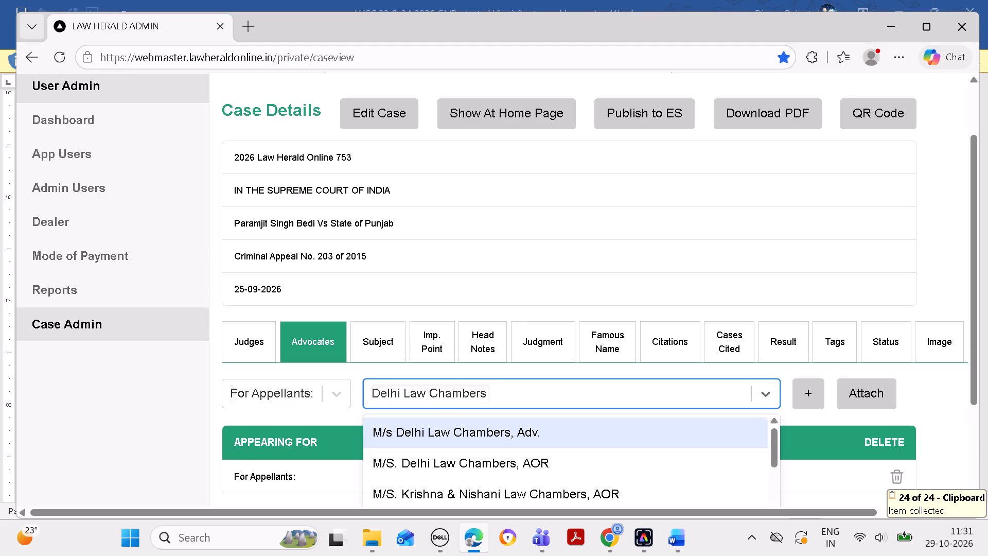
pyautogui.click(590, 461)
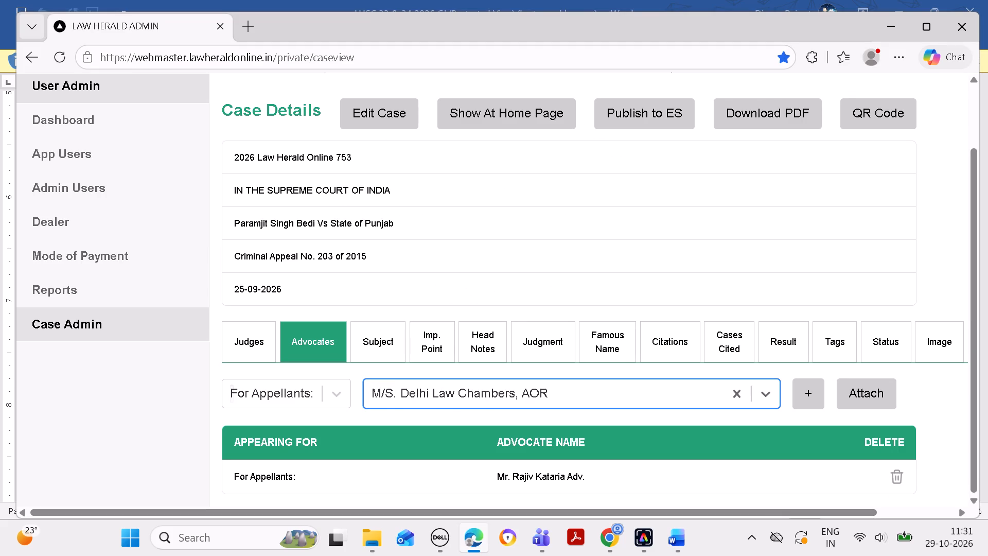
pyautogui.click(860, 391)
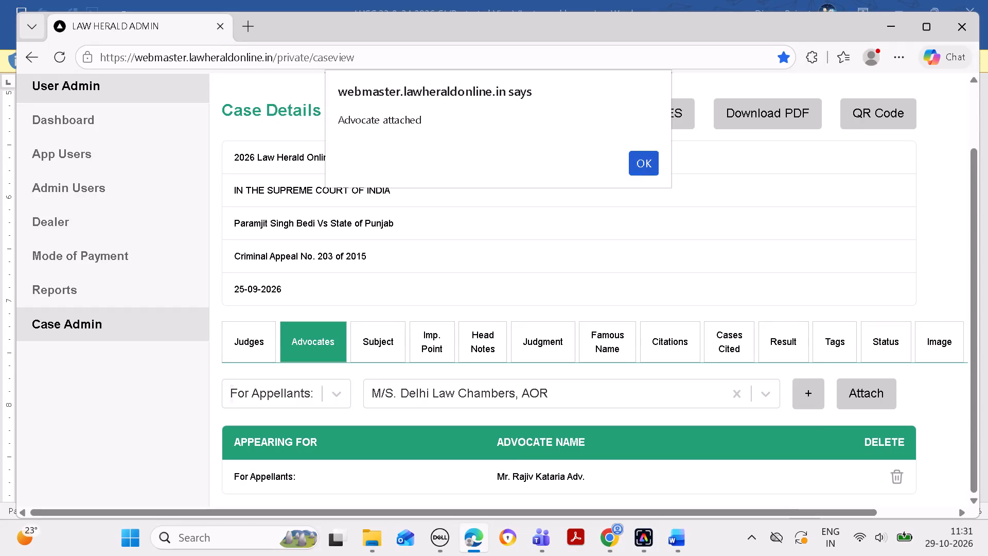
pyautogui.click(649, 163)
pyautogui.scroll(-4, 636, 304)
# Copy the third appellants' advocate's name from Word and attach the matching Ms., Adv. entry to the case under For Appellants.
pyautogui.click(687, 538)
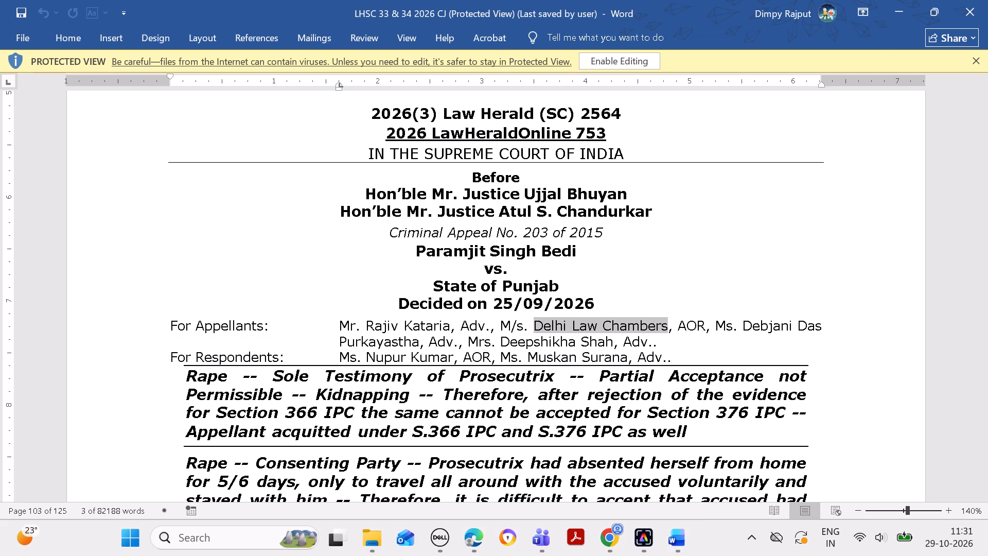
pyautogui.moveTo(745, 324); pyautogui.dragTo(573, 354)
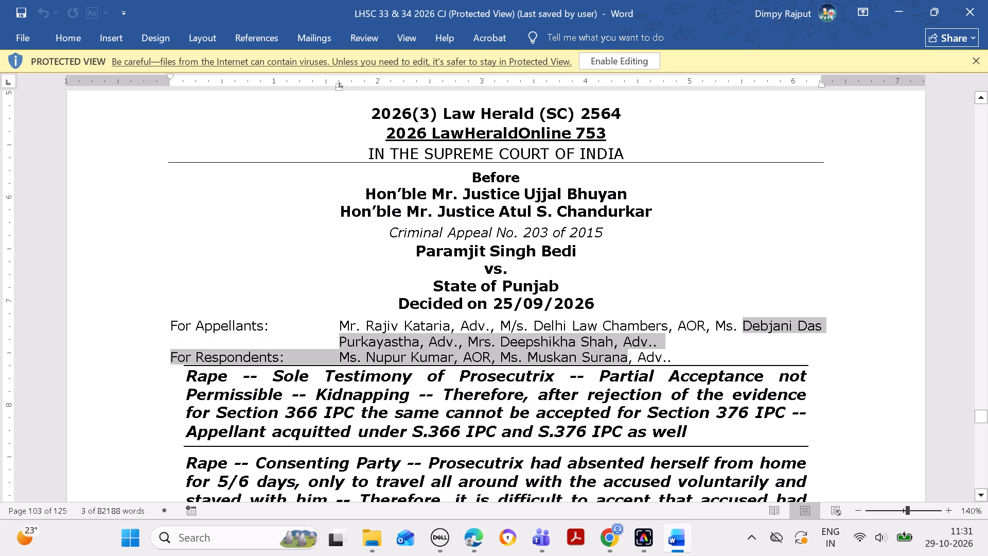
pyautogui.moveTo(573, 354); pyautogui.dragTo(414, 336)
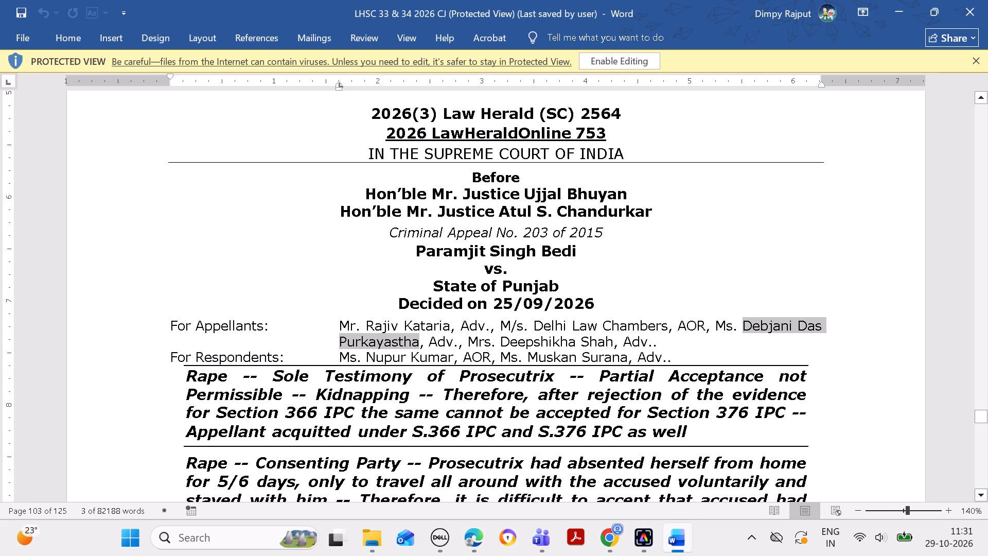
pyautogui.hotkey('ctrl', 'c')
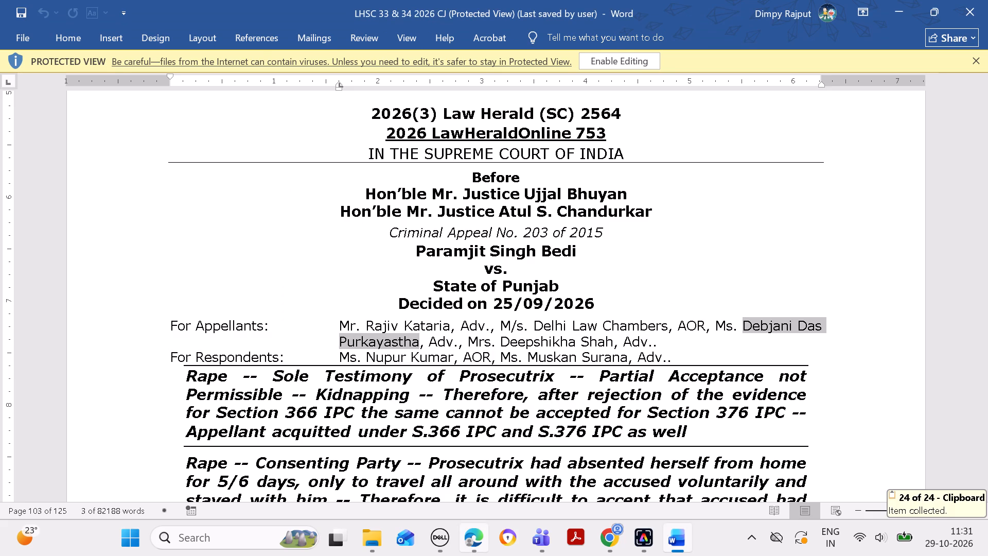
pyautogui.click(471, 531)
pyautogui.click(735, 356)
pyautogui.hotkey('ctrl', 'v')
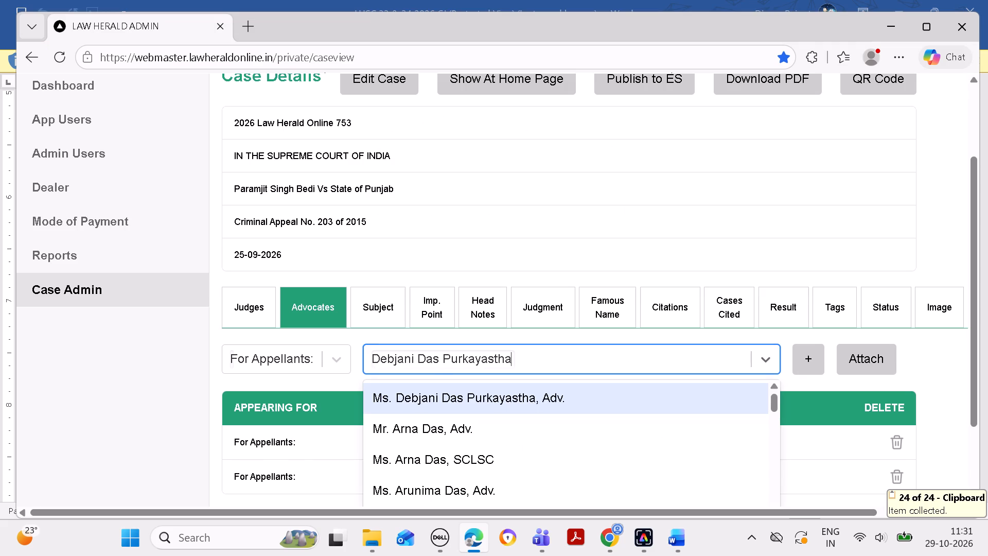
pyautogui.click(625, 393)
pyautogui.click(869, 366)
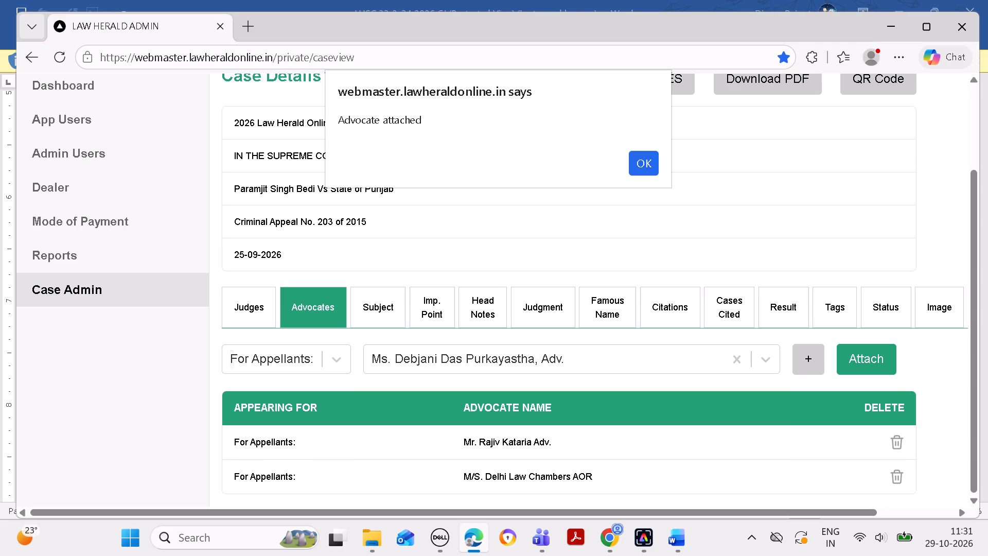
pyautogui.click(645, 165)
pyautogui.scroll(-4, 652, 221)
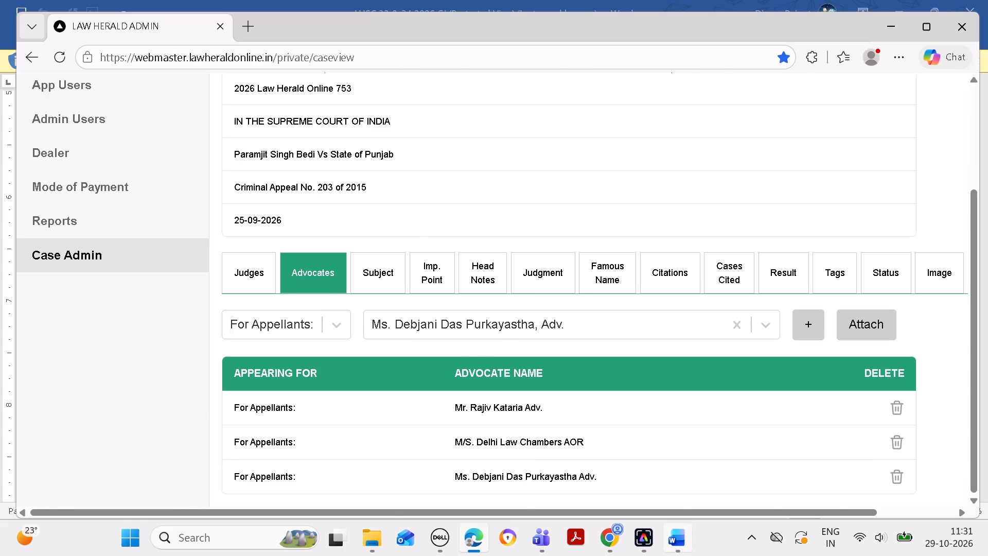
# Copy the fourth appellants' advocate's name from Word, search for it in the advocates section and start a new advocate entry with that name.
pyautogui.click(682, 537)
pyautogui.moveTo(507, 341); pyautogui.dragTo(517, 340)
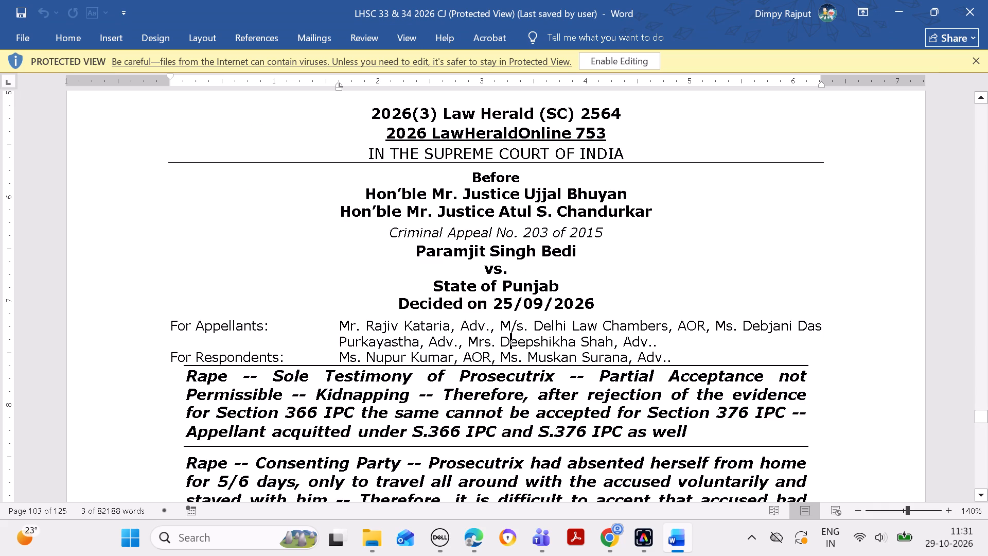
pyautogui.moveTo(517, 340); pyautogui.dragTo(601, 335)
pyautogui.hotkey('ctrl', 'c')
pyautogui.click(477, 532)
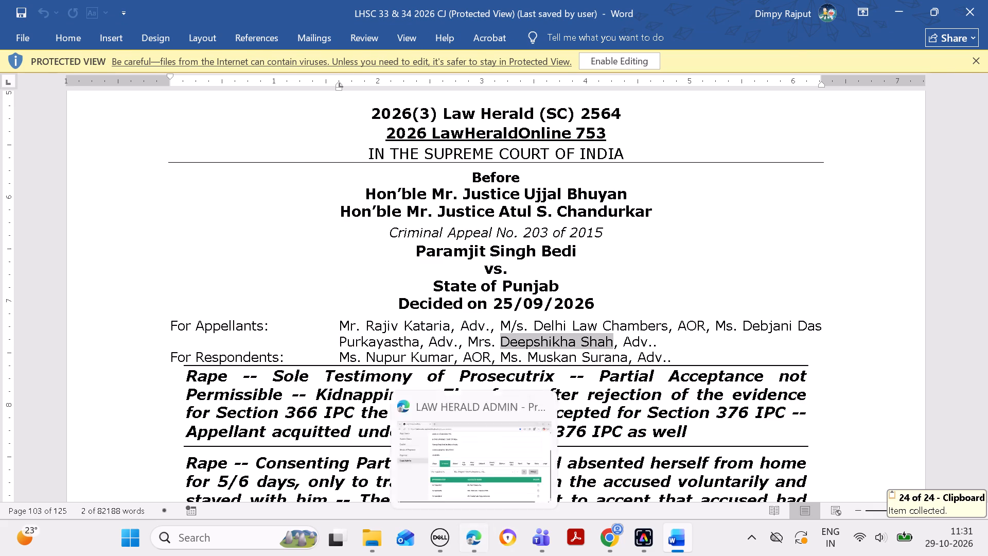
pyautogui.click(737, 318)
pyautogui.hotkey('ctrl', 'v')
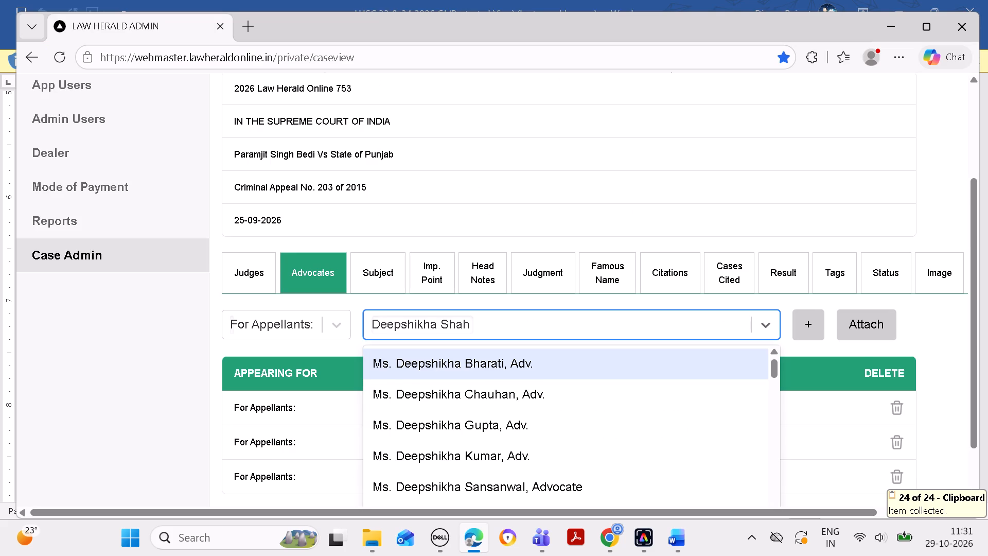
pyautogui.moveTo(977, 329); pyautogui.dragTo(987, 384)
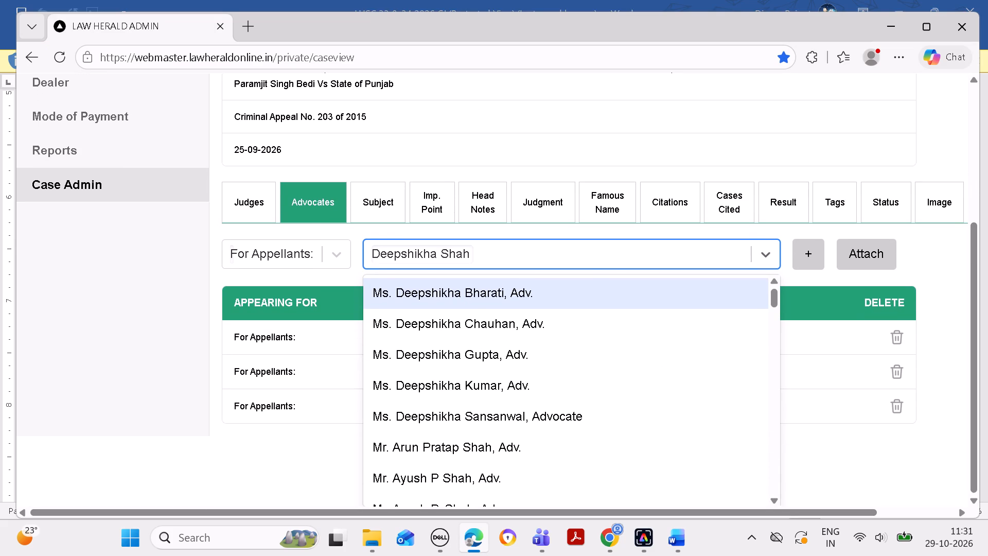
pyautogui.click(816, 252)
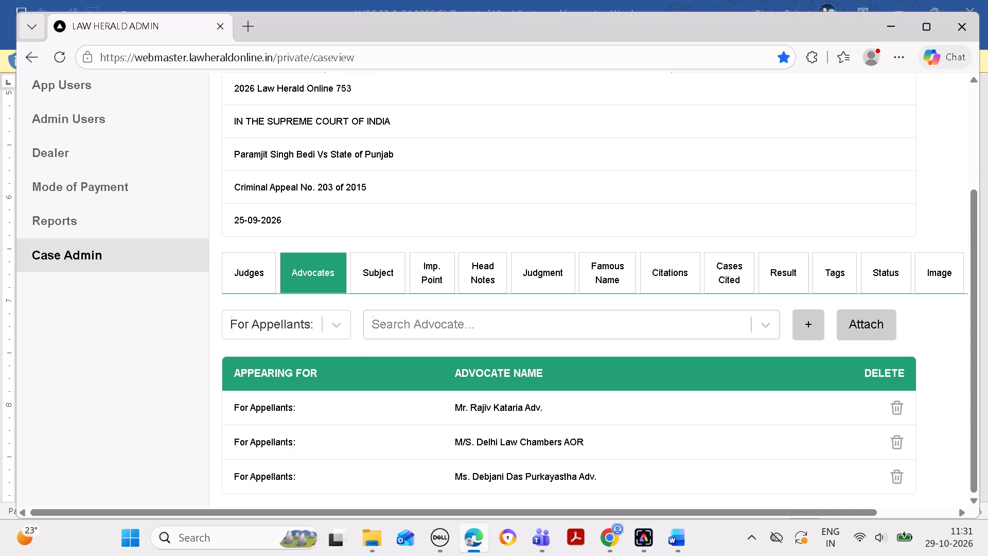
pyautogui.click(683, 319)
pyautogui.hotkey('ctrl', 'v')
pyautogui.click(811, 327)
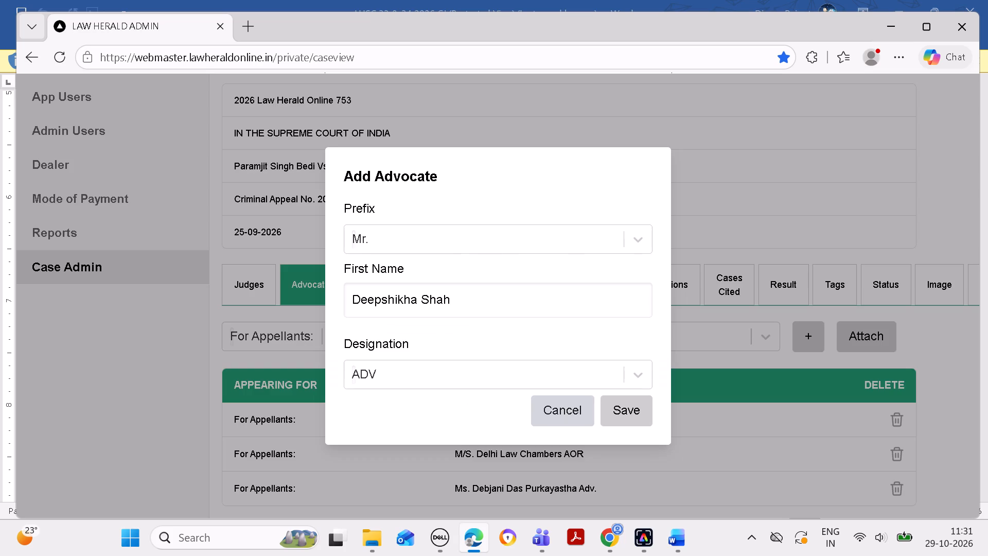
# Check the advocate's title in Word, set the new entry's prefix to Mrs. and designation to Advocate, save it and attach it to the case.
pyautogui.click(676, 533)
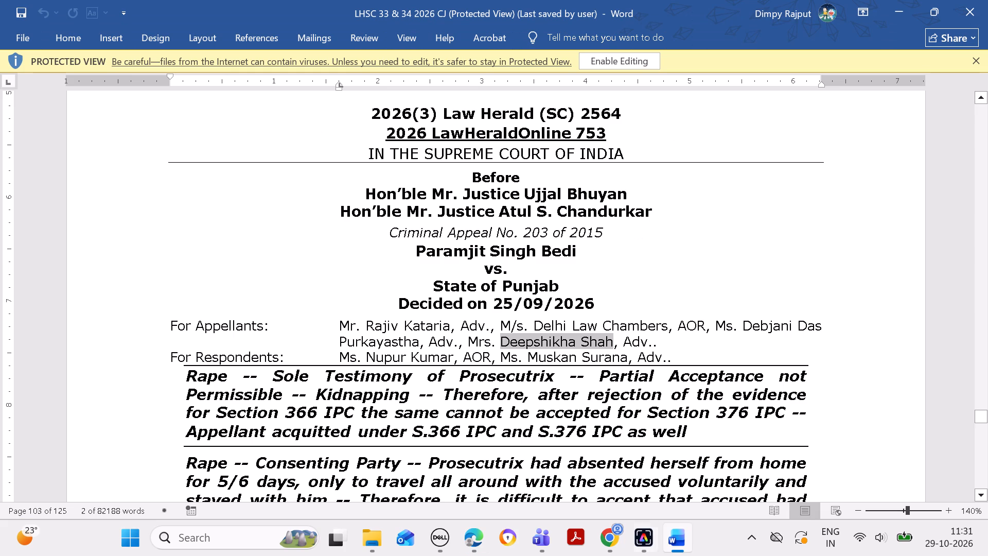
pyautogui.click(480, 532)
pyautogui.click(641, 233)
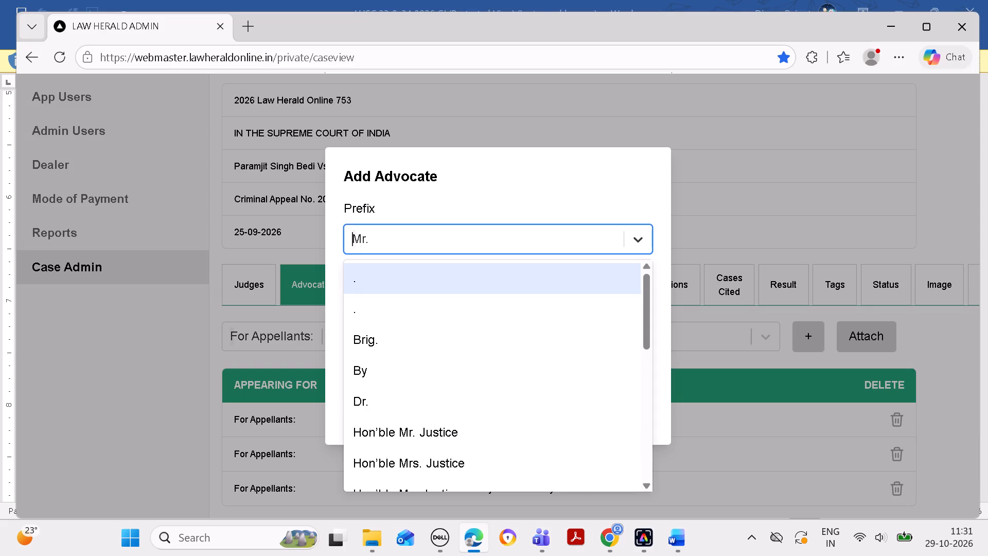
pyautogui.scroll(-4, 613, 234)
pyautogui.scroll(-3, 511, 327)
pyautogui.click(482, 315)
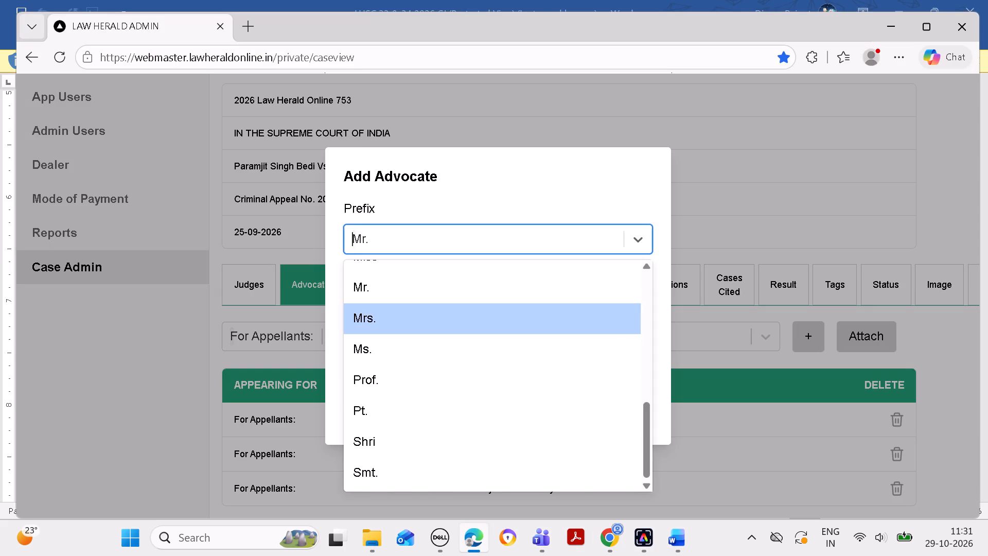
pyautogui.click(455, 362)
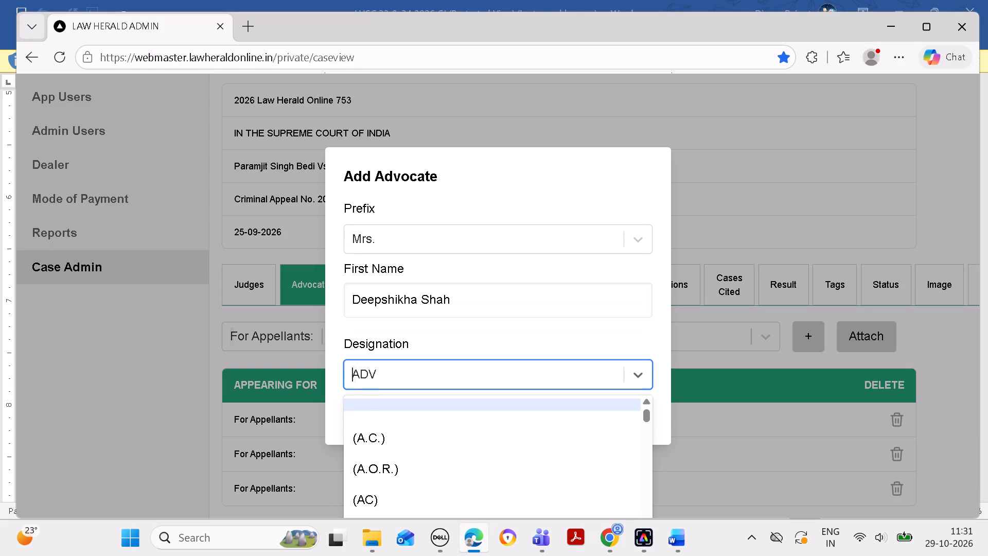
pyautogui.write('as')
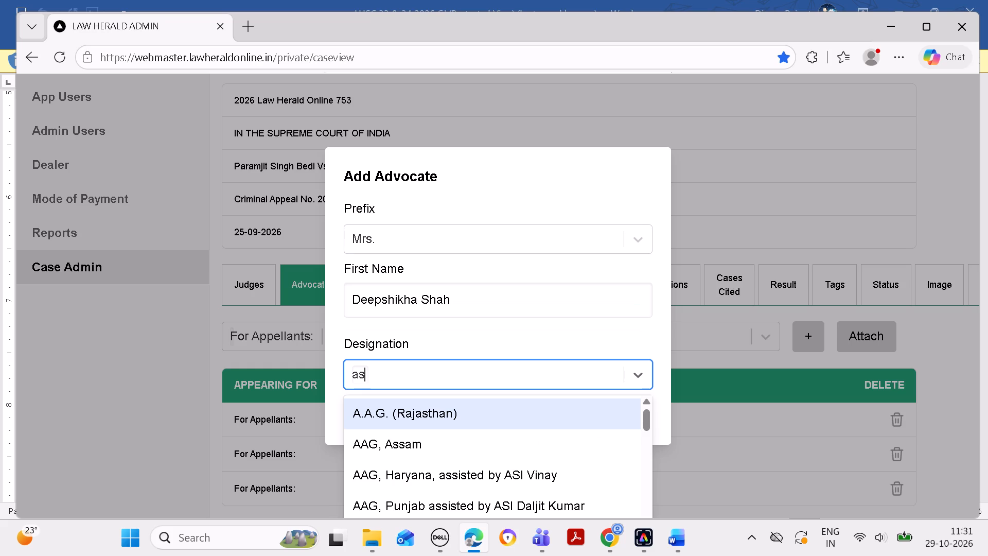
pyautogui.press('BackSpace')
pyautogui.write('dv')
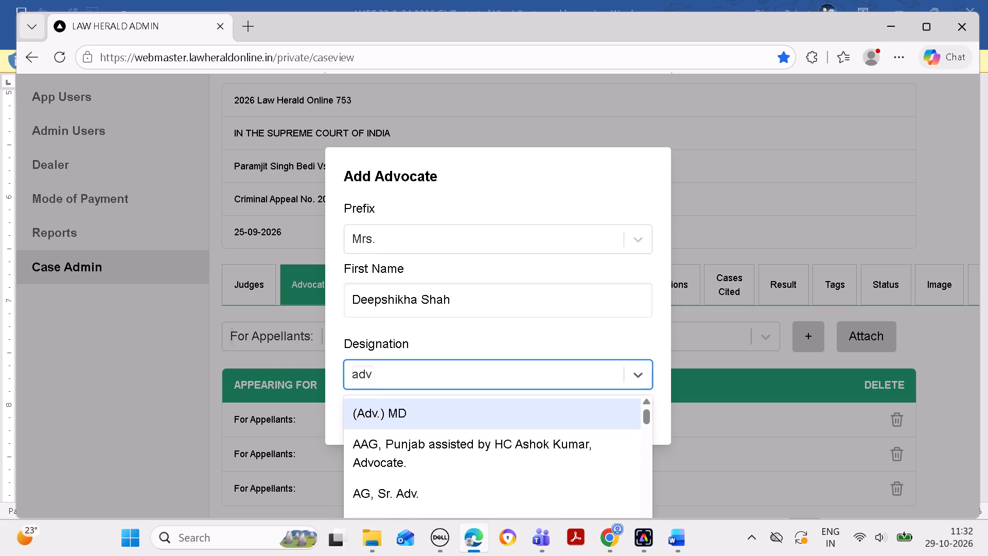
pyautogui.moveTo(649, 413); pyautogui.dragTo(652, 420)
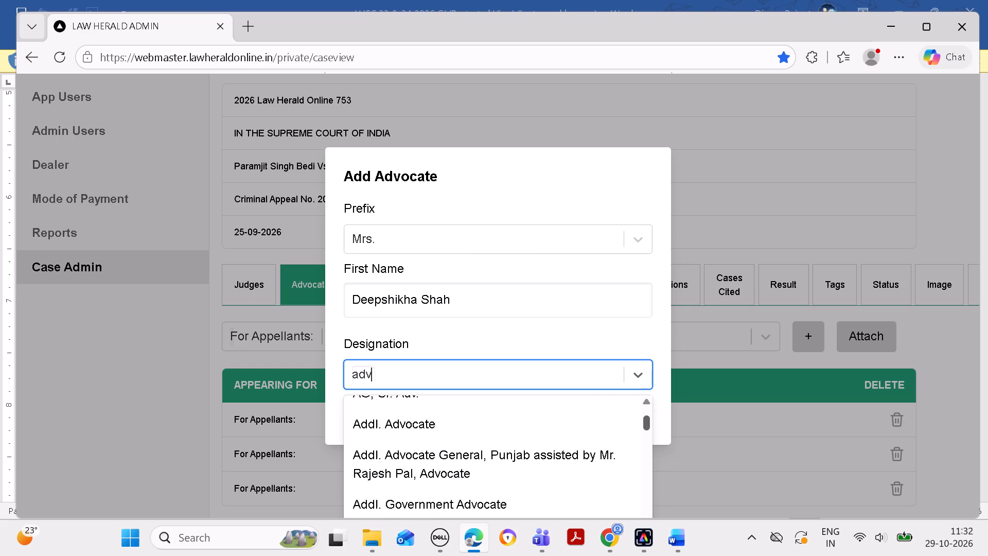
pyautogui.moveTo(652, 420); pyautogui.dragTo(651, 438)
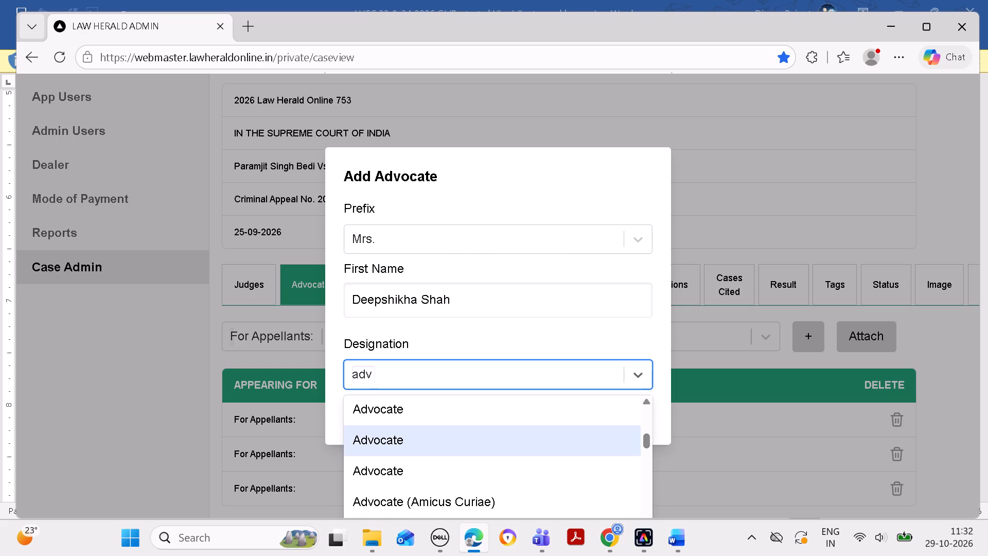
pyautogui.click(517, 436)
pyautogui.click(630, 413)
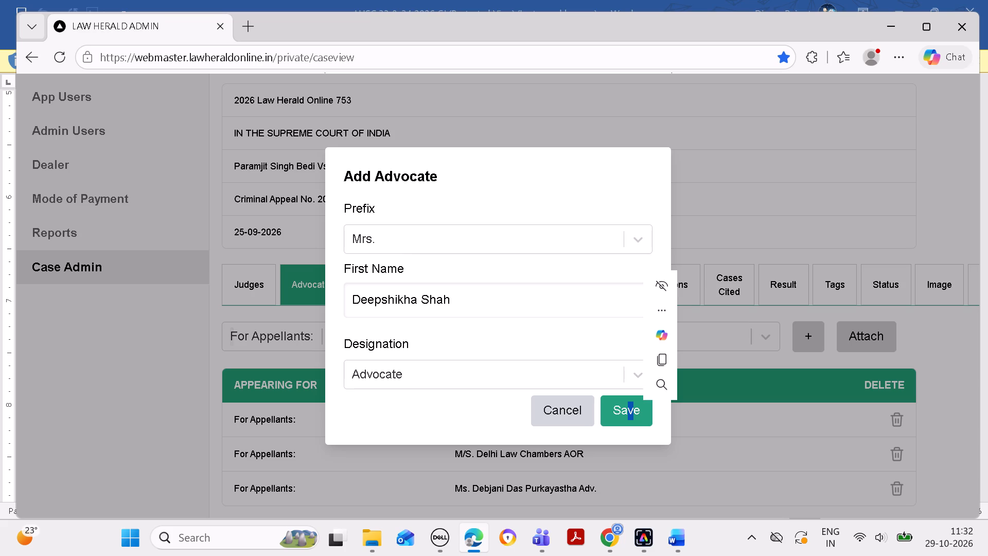
pyautogui.click(644, 164)
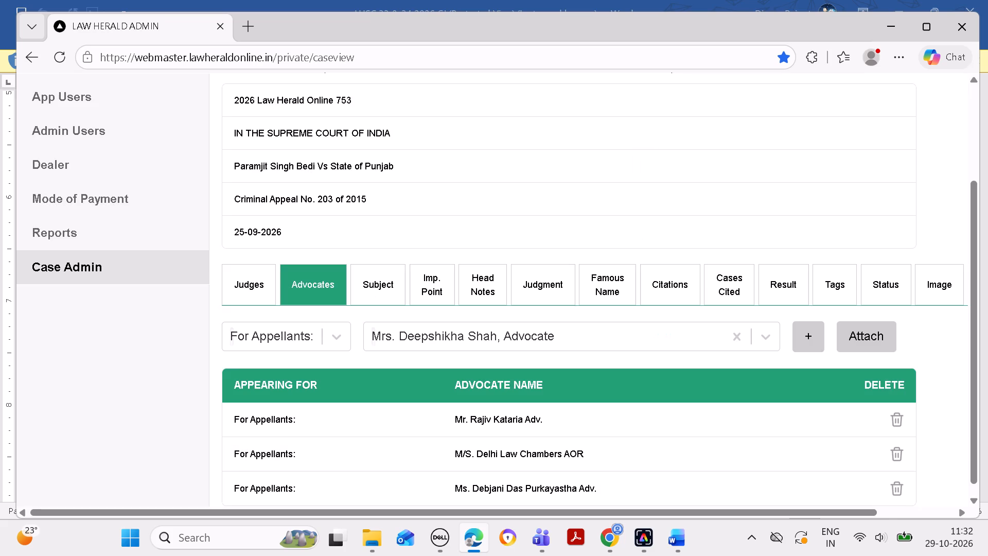
pyautogui.click(656, 163)
pyautogui.scroll(-5, 648, 223)
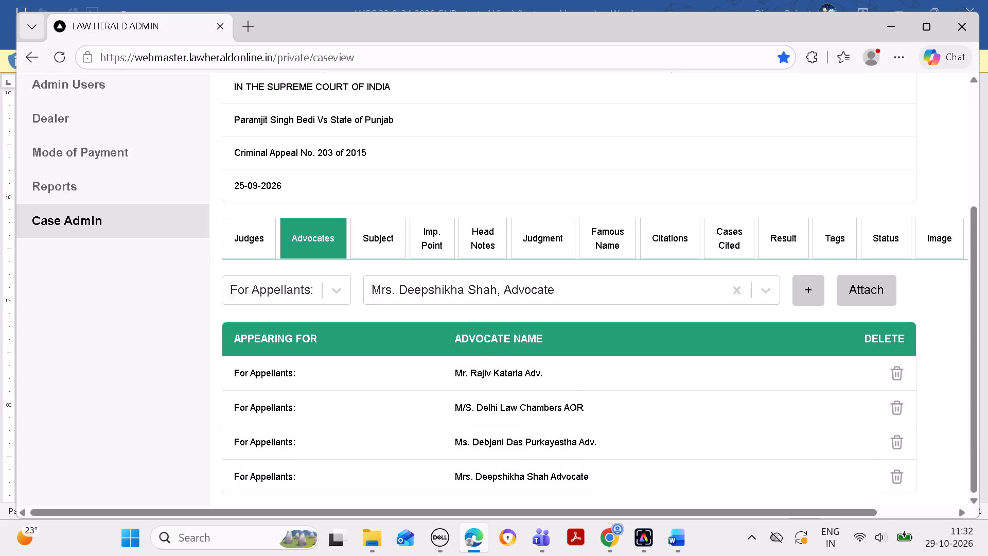
# Check the case's advocate list in Word and open the appearing-for party choices in the case's advocates section.
pyautogui.click(675, 542)
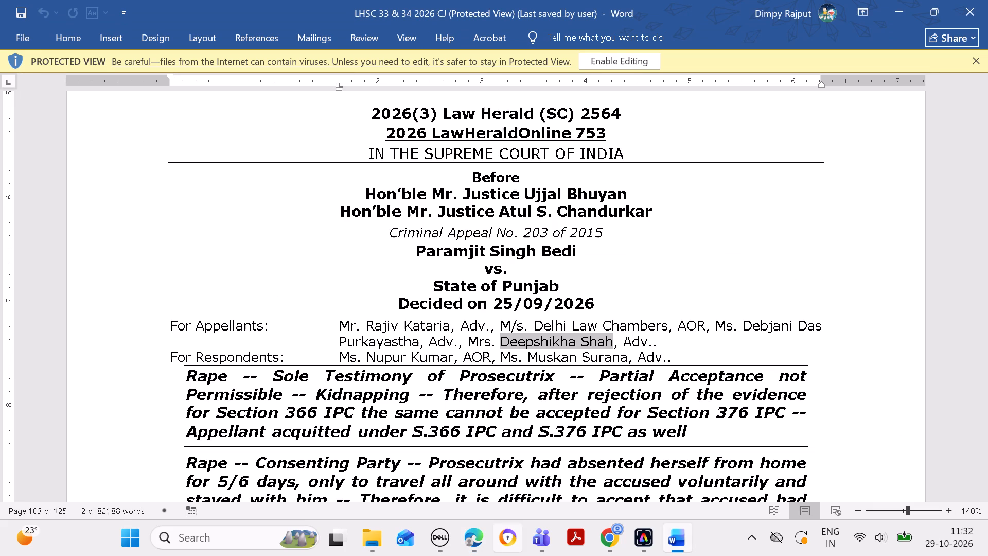
pyautogui.click(471, 536)
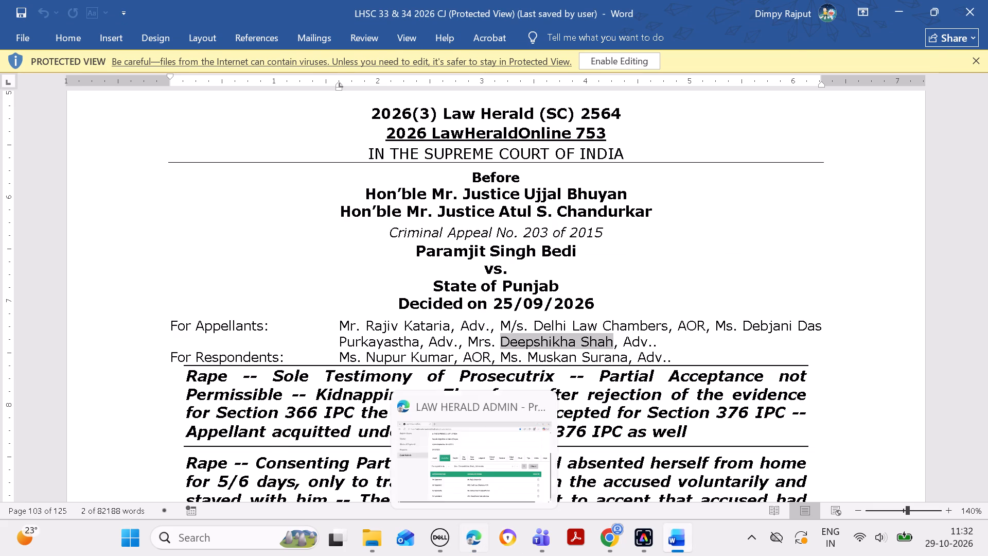
pyautogui.click(337, 287)
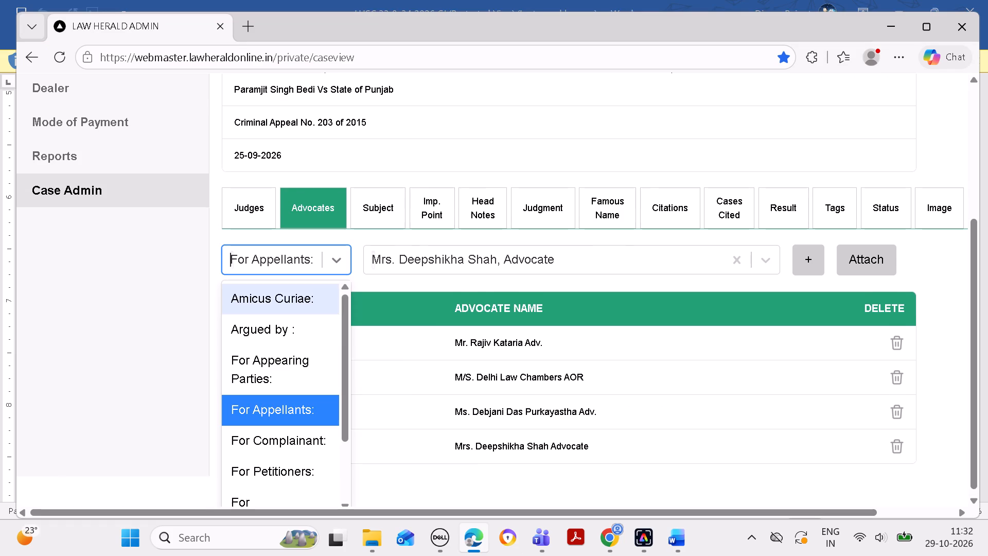
# Change the appearing-for party to For Respondents and go to the respondents' advocates line in the Word case header.
pyautogui.moveTo(350, 425); pyautogui.dragTo(351, 440)
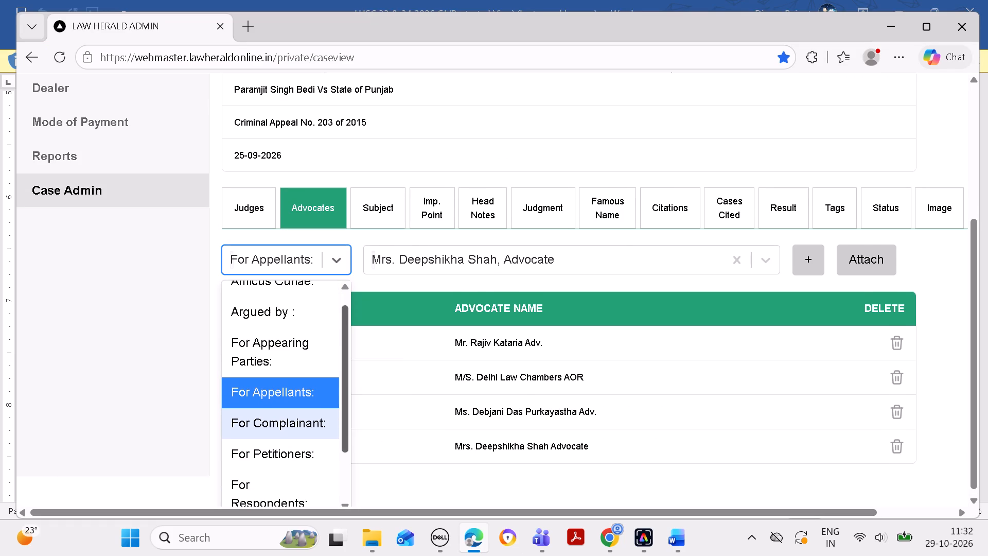
pyautogui.moveTo(351, 440); pyautogui.dragTo(350, 449)
pyautogui.click(308, 474)
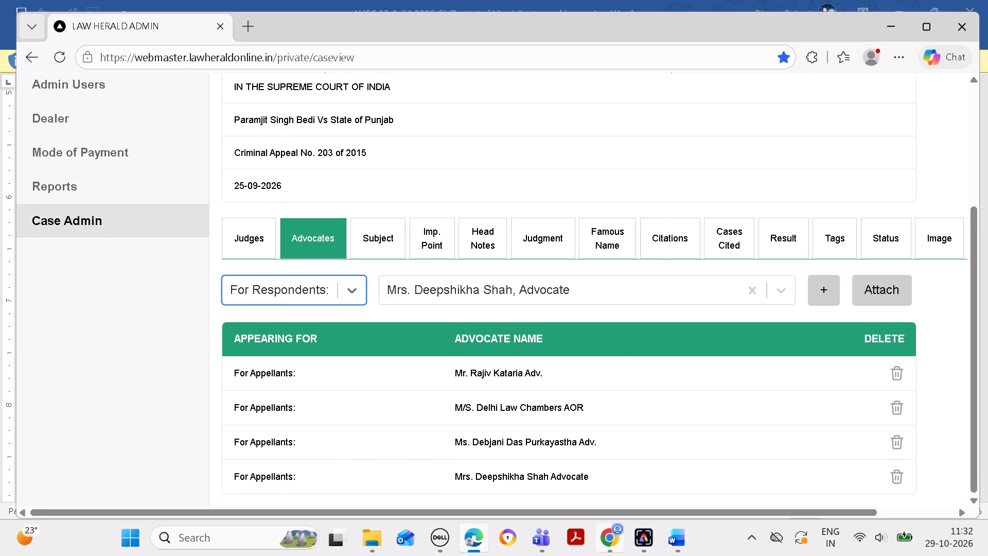
pyautogui.click(666, 541)
pyautogui.moveTo(367, 354); pyautogui.dragTo(368, 354)
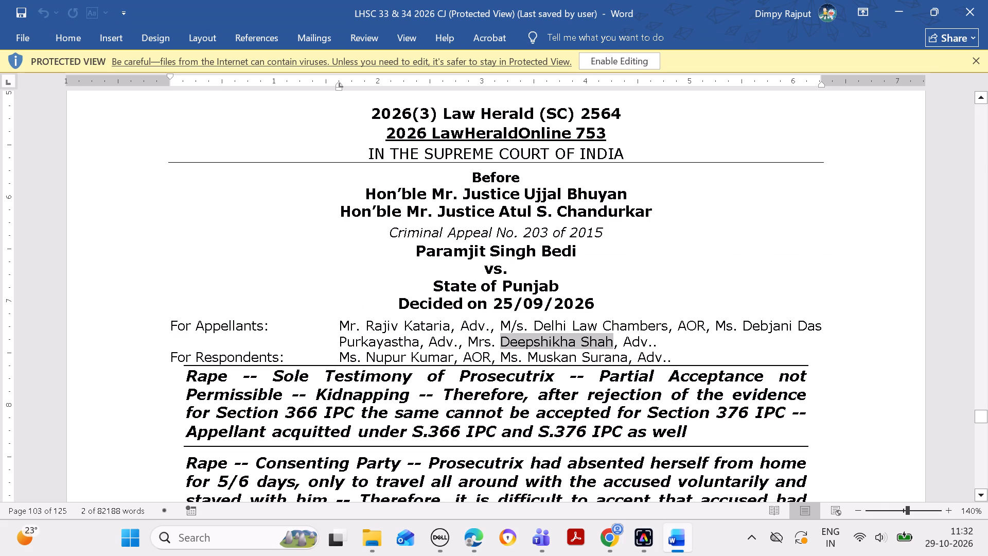
# Copy the name of the respondents' first advocate, the AOR, from Word and attach the matching AOR entry to the case in the admin site.
pyautogui.moveTo(368, 354); pyautogui.dragTo(439, 359)
pyautogui.hotkey('ctrl', 'c')
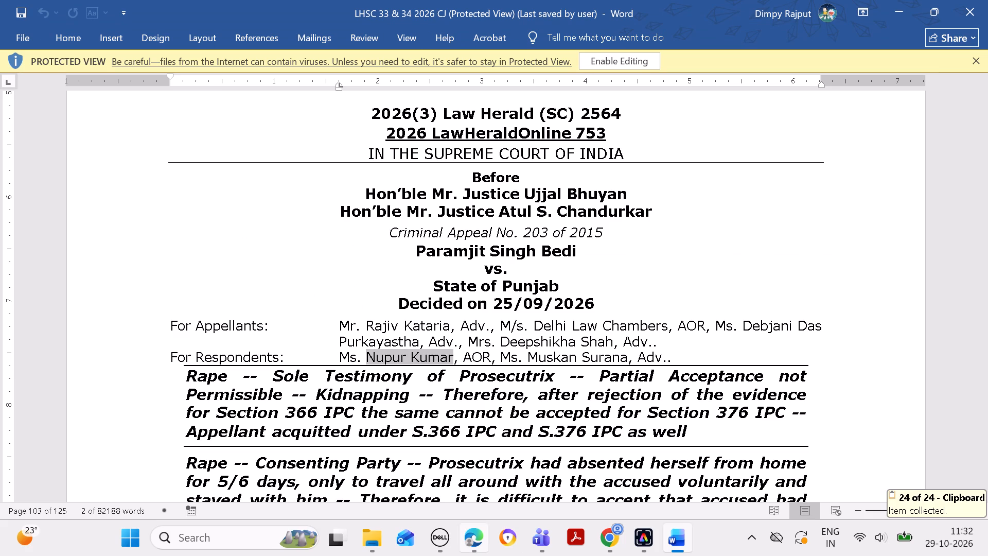
pyautogui.click(469, 537)
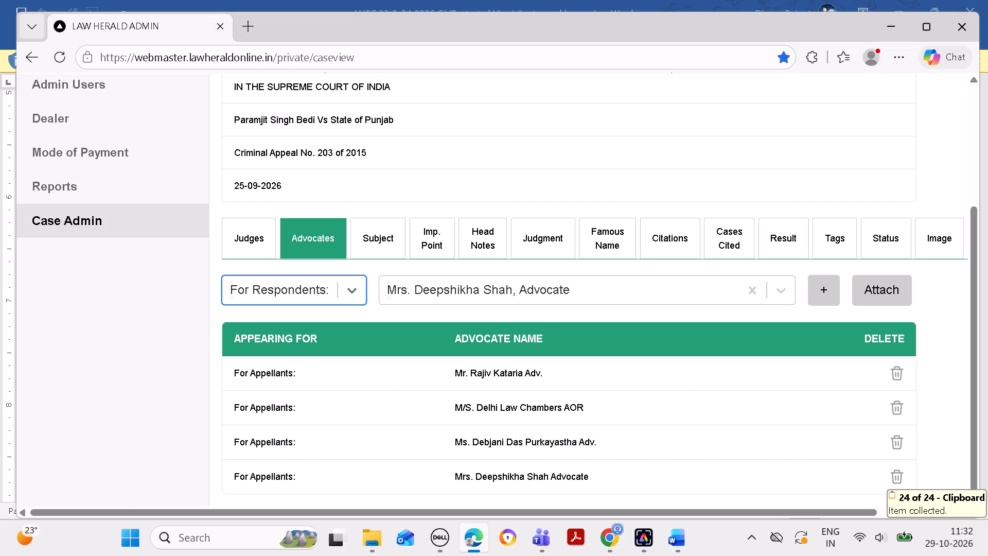
pyautogui.click(750, 285)
pyautogui.hotkey('ctrl', 'v')
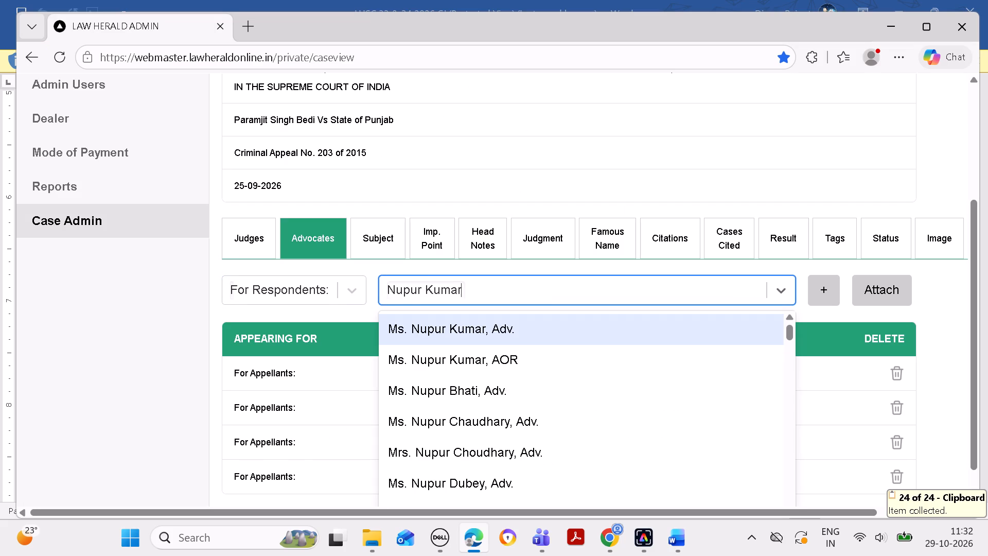
pyautogui.click(615, 359)
pyautogui.click(857, 292)
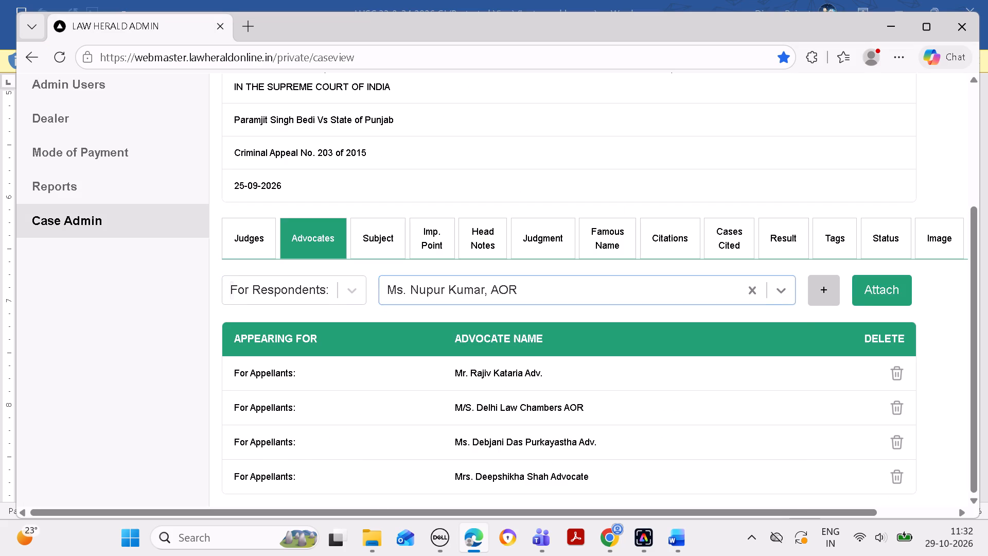
pyautogui.click(632, 165)
pyautogui.scroll(-5, 626, 256)
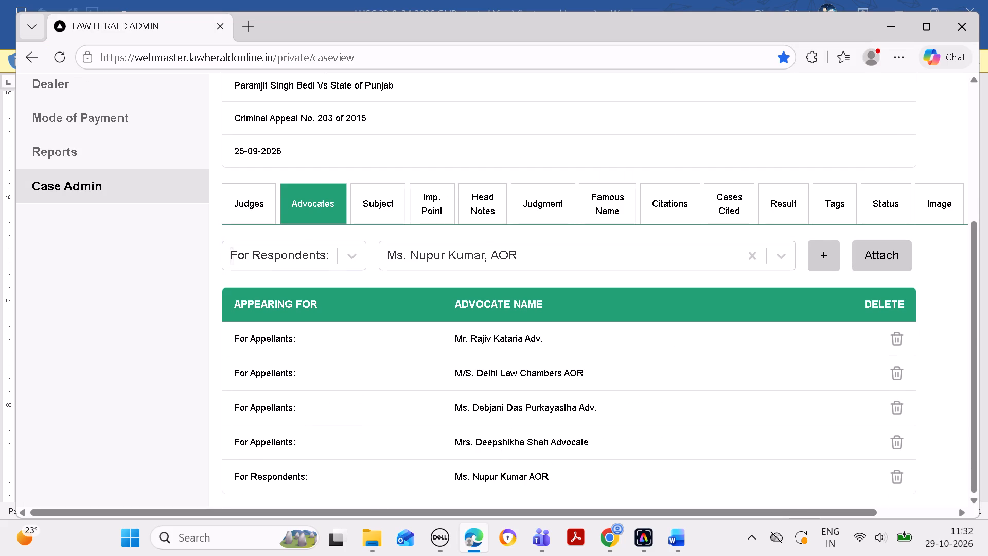
# Copy the name of the respondents' second advocate from Word and attach the matching Adv. entry under For Respondents in the admin site.
pyautogui.click(673, 538)
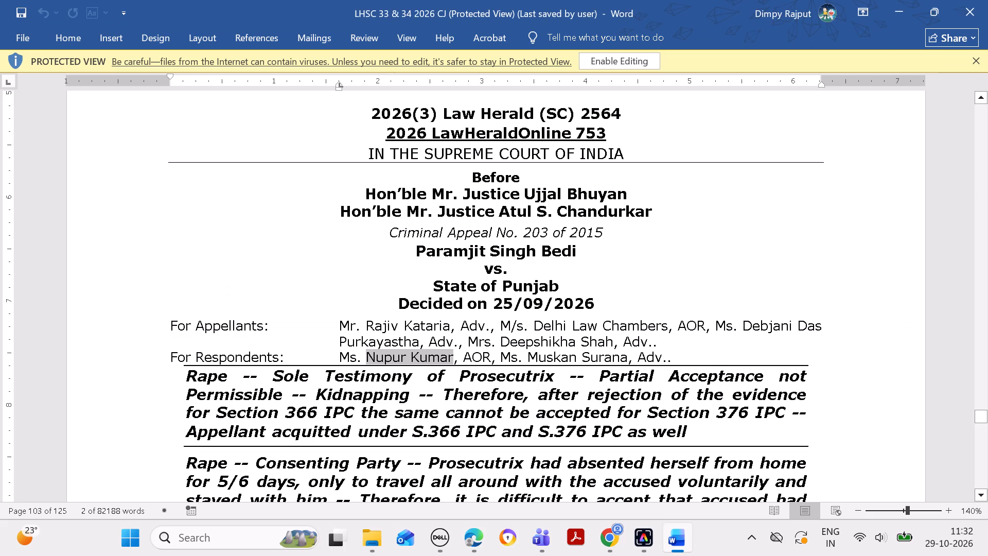
pyautogui.moveTo(528, 357); pyautogui.dragTo(604, 357)
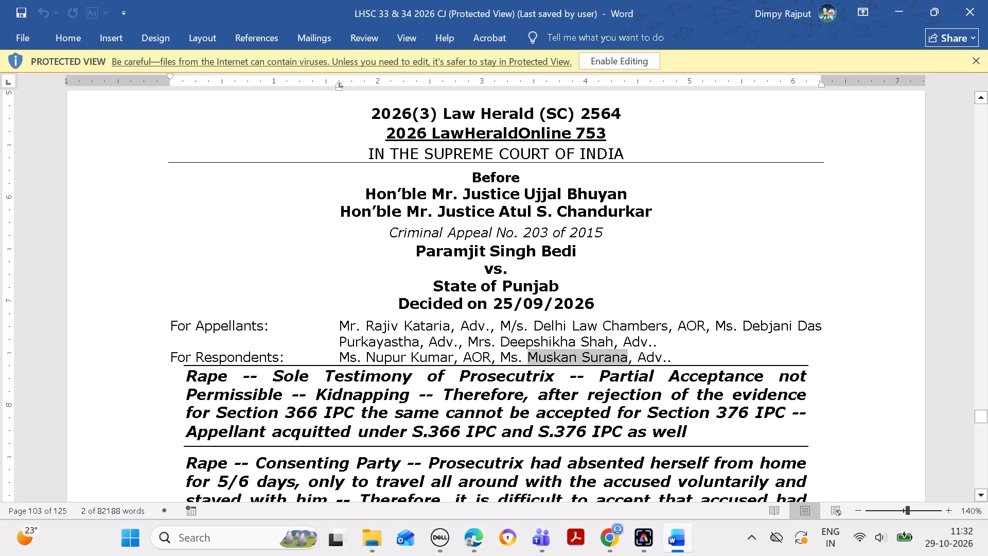
pyautogui.hotkey('ctrl', 'c')
pyautogui.click(471, 534)
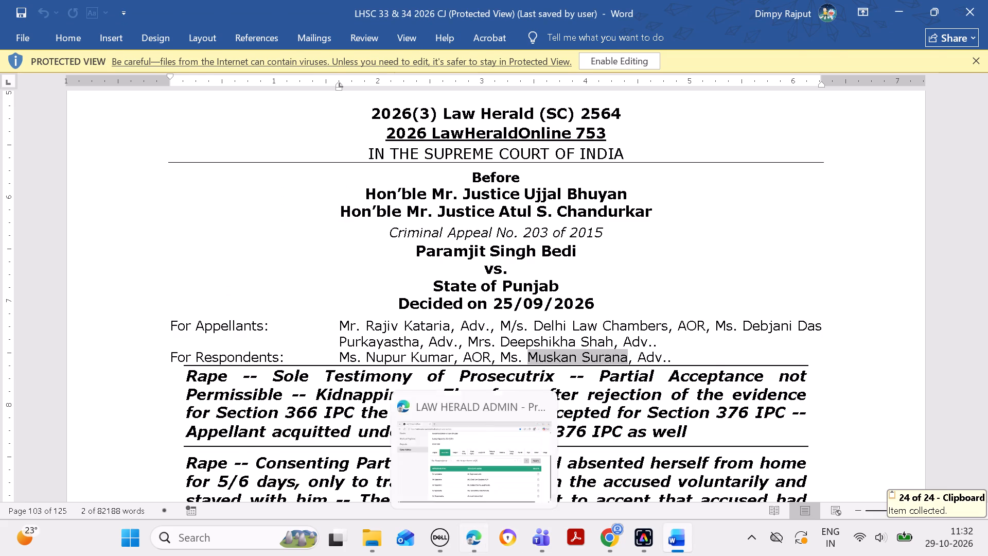
pyautogui.click(739, 257)
pyautogui.hotkey('ctrl', 'v')
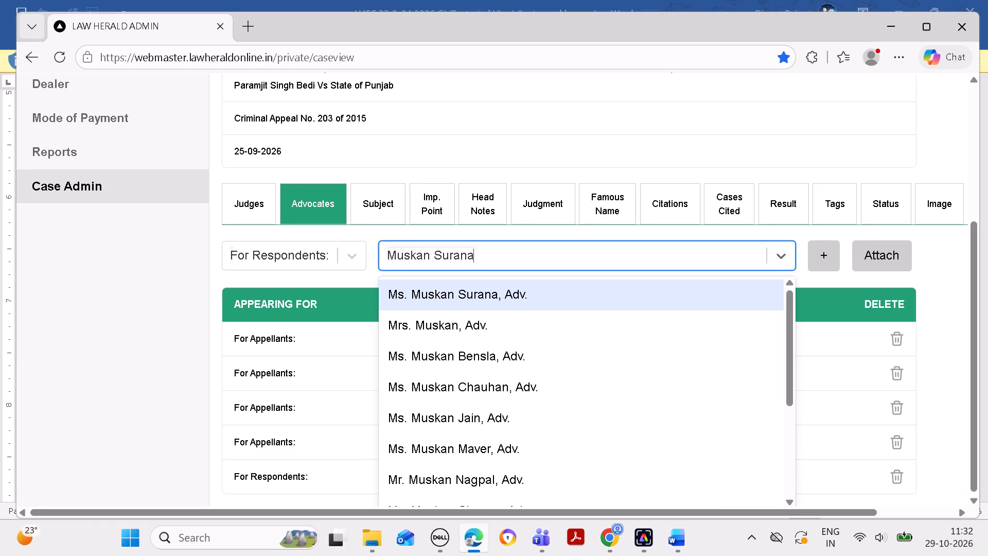
pyautogui.click(691, 282)
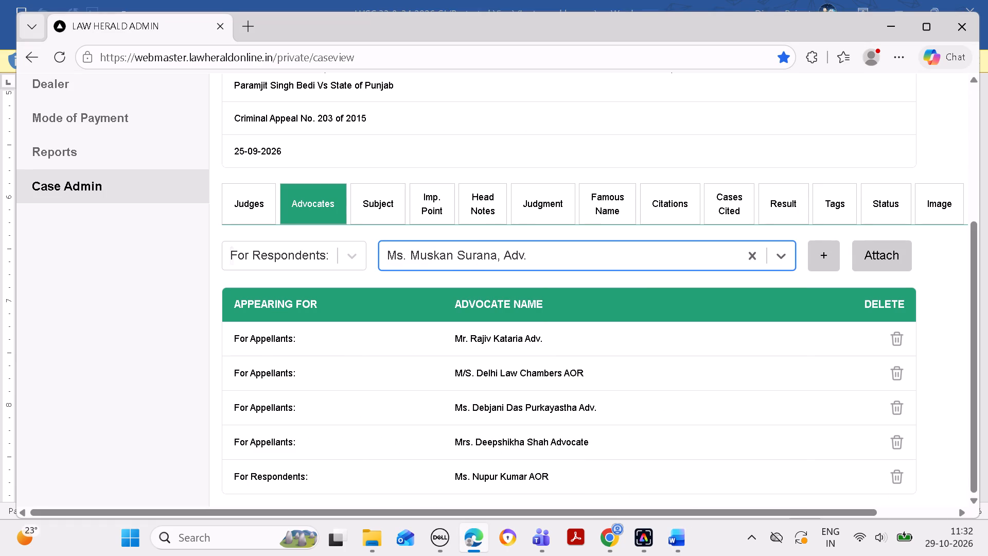
pyautogui.click(880, 265)
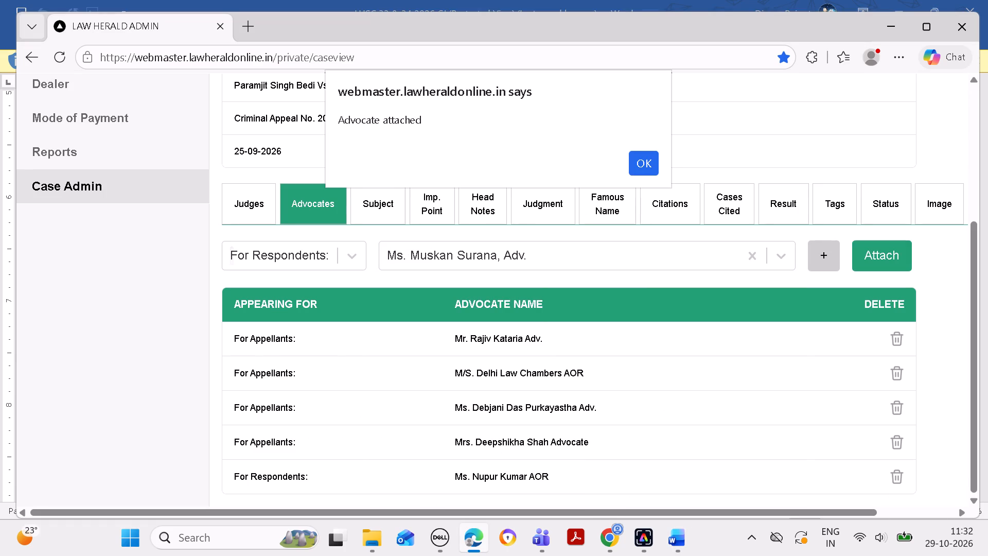
pyautogui.click(645, 152)
pyautogui.scroll(-5, 658, 177)
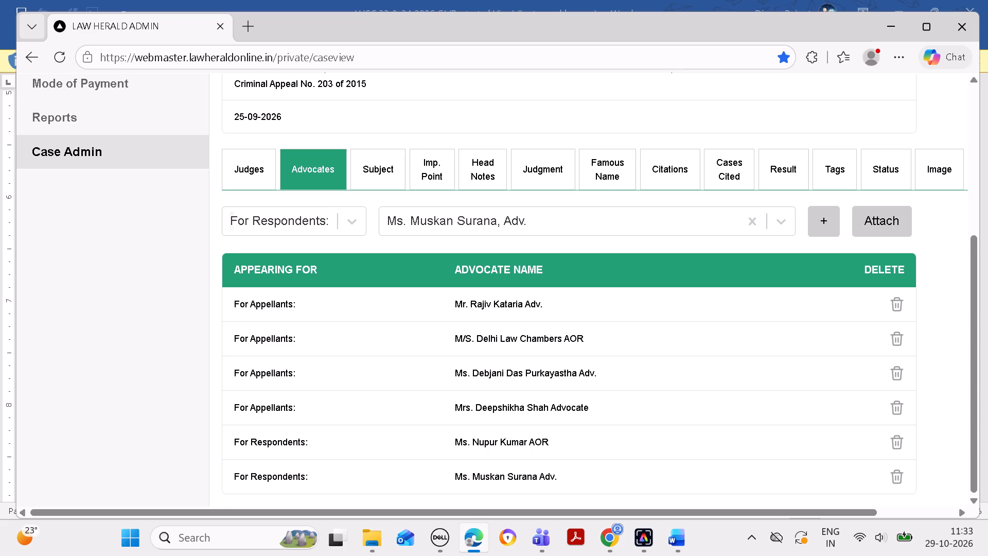
# Open the case's citations section to check the attached citation.
pyautogui.scroll(2, 559, 466)
pyautogui.click(687, 414)
pyautogui.scroll(-2, 683, 413)
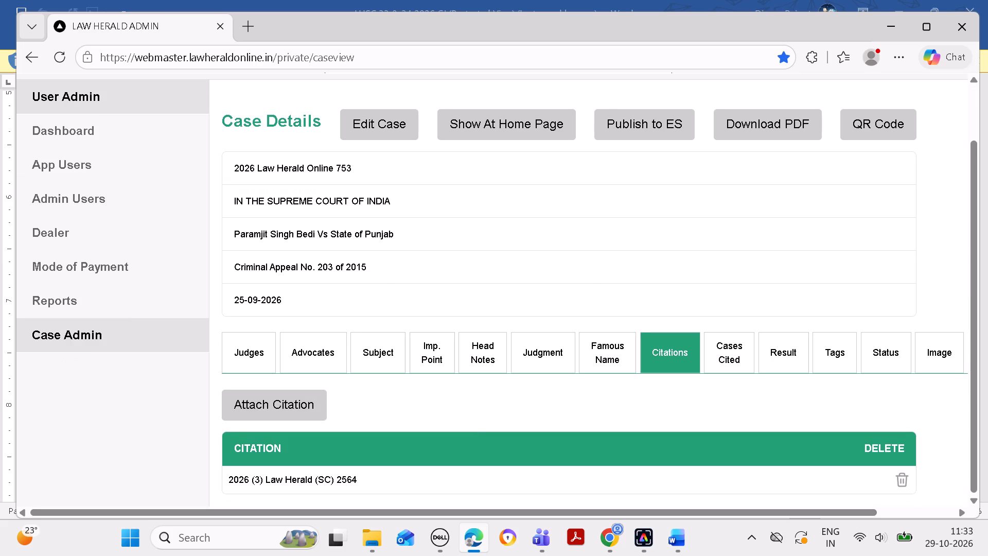
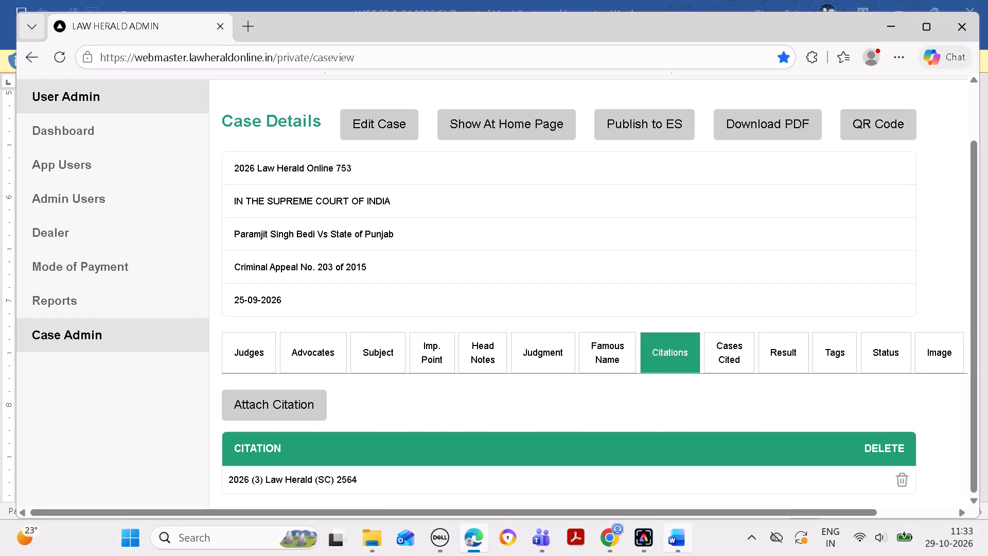
# Compare the case's attached advocates in the admin site with the advocates lines in the Word case header.
pyautogui.click(666, 542)
pyautogui.click(667, 538)
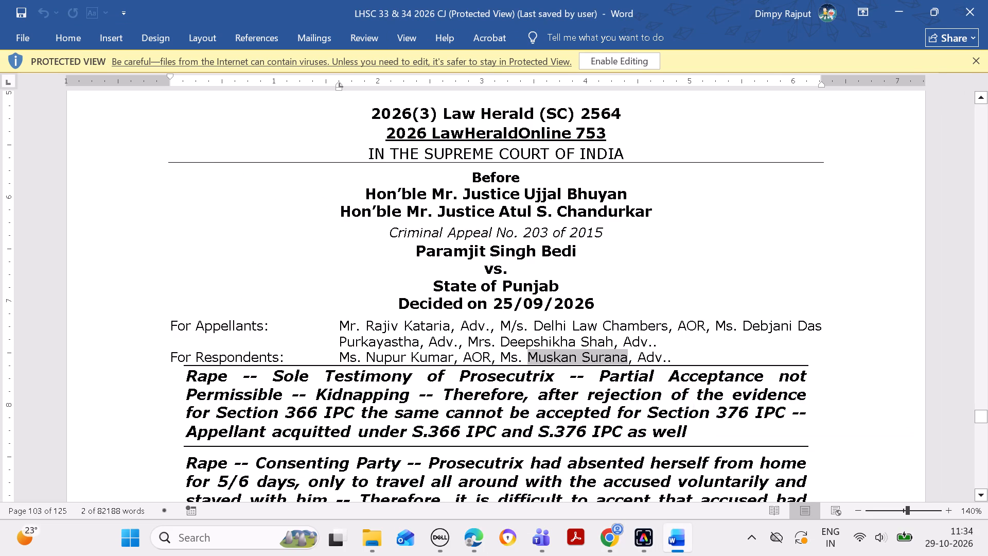
pyautogui.click(472, 542)
pyautogui.click(369, 356)
pyautogui.scroll(-3, 371, 353)
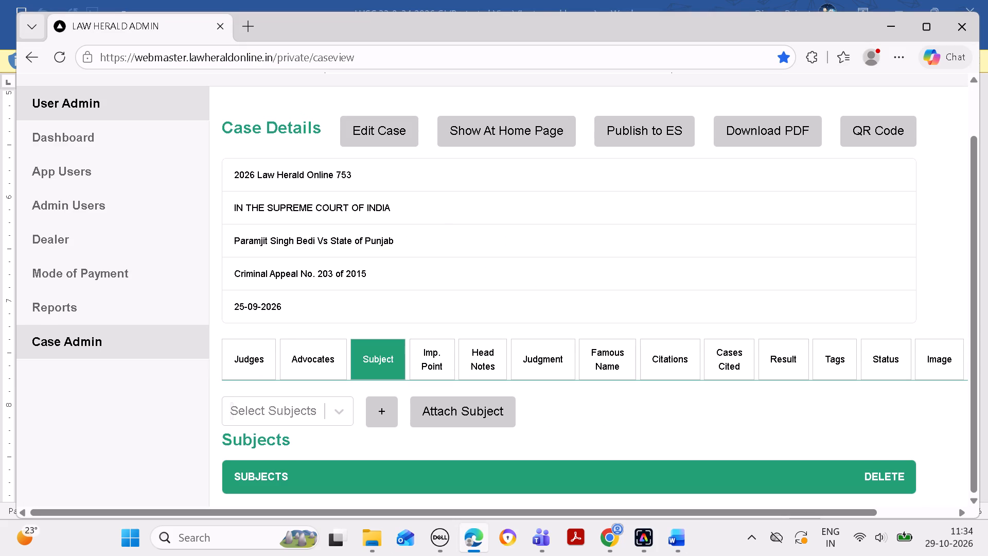
pyautogui.click(327, 364)
pyautogui.scroll(-2, 329, 360)
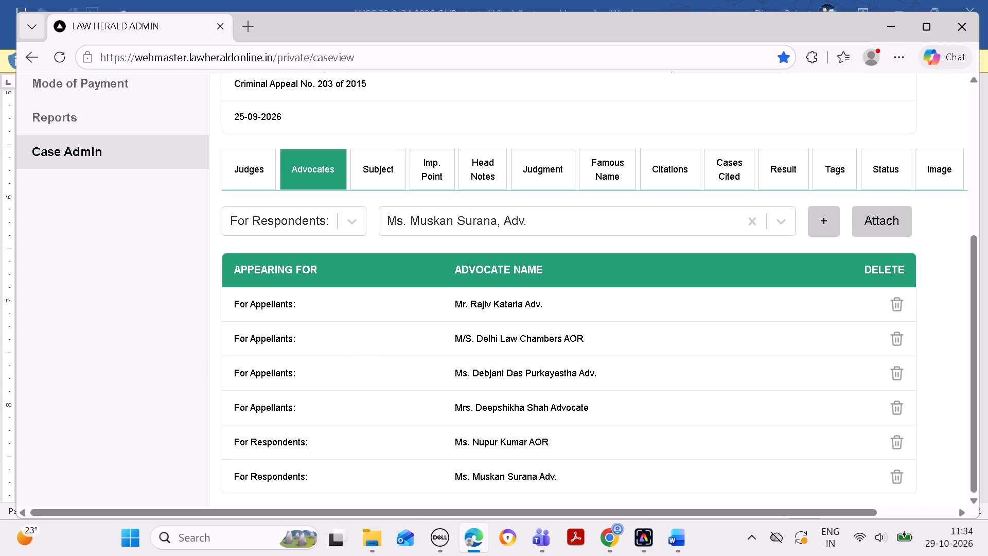
# Attach Criminal Law as the subject of the case.
pyautogui.click(380, 176)
pyautogui.scroll(-1, 389, 295)
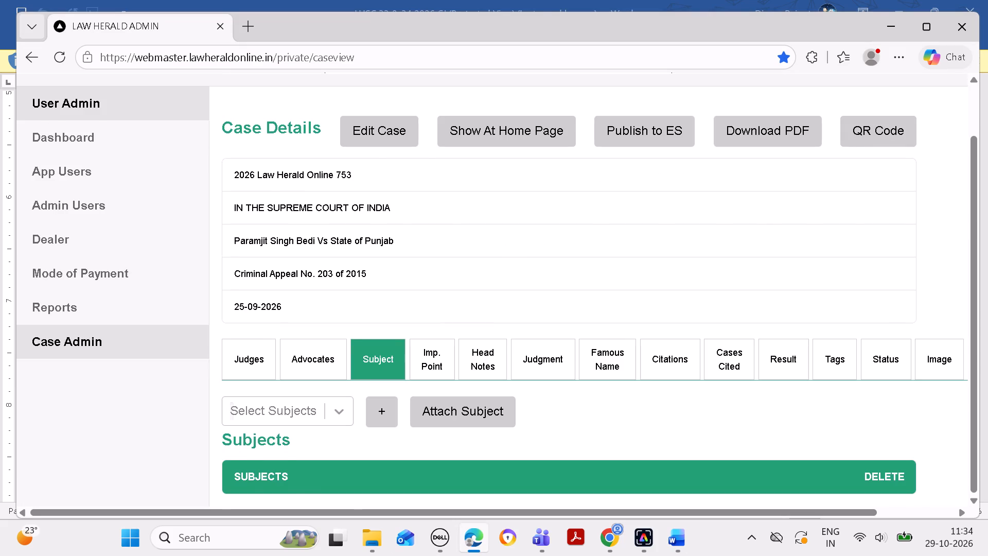
pyautogui.click(345, 401)
pyautogui.click(308, 403)
pyautogui.click(439, 397)
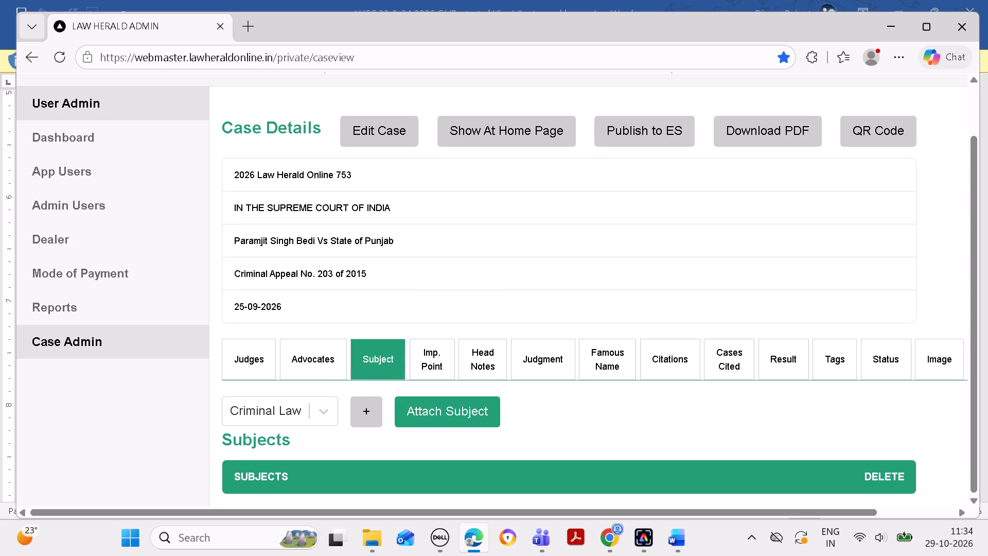
pyautogui.click(641, 170)
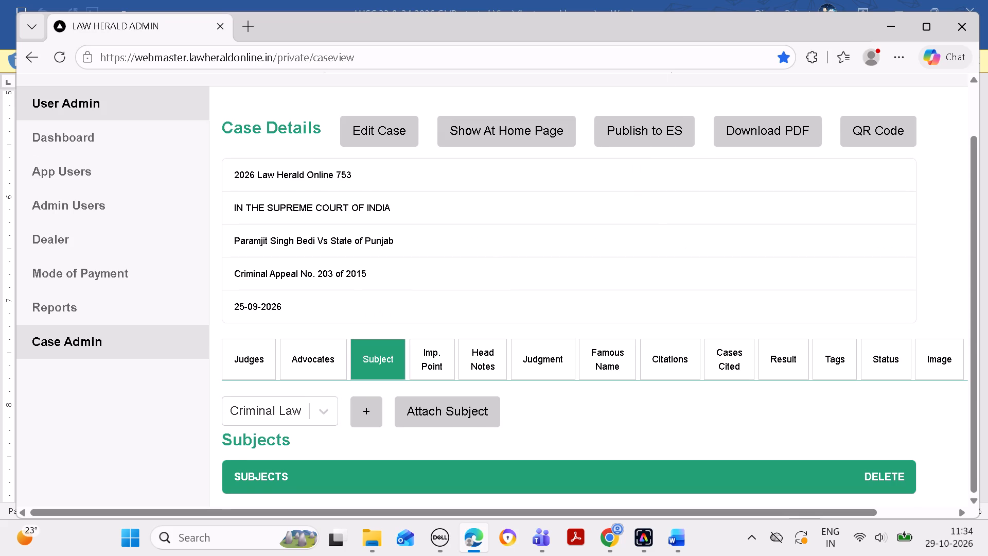
pyautogui.scroll(-5, 573, 230)
# Start a new important point and save "Rape -- Sole Testimony of Prosecutrix", copied from the first Word headnote, as a new topic.
pyautogui.click(675, 532)
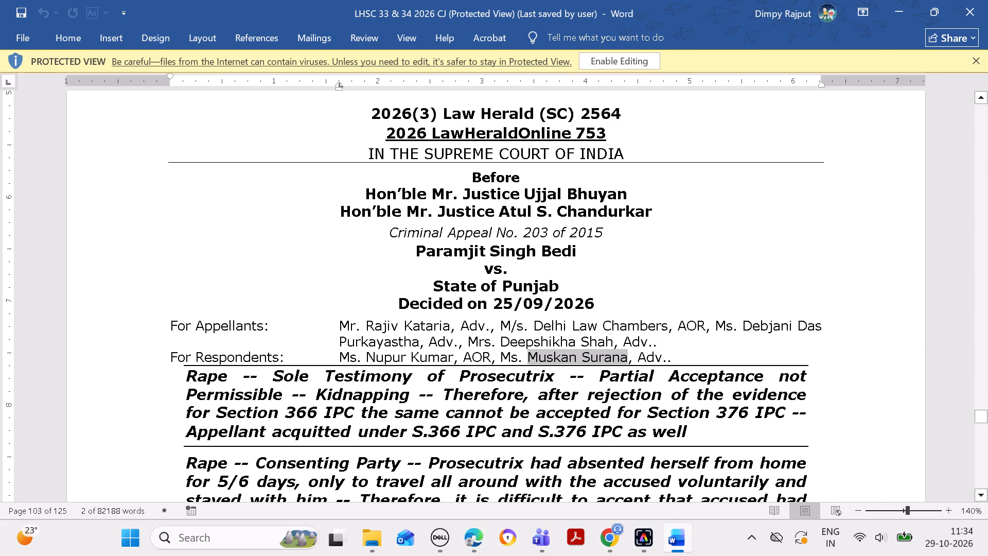
pyautogui.moveTo(192, 371); pyautogui.dragTo(500, 365)
pyautogui.hotkey('ctrl', 'c')
pyautogui.click(475, 540)
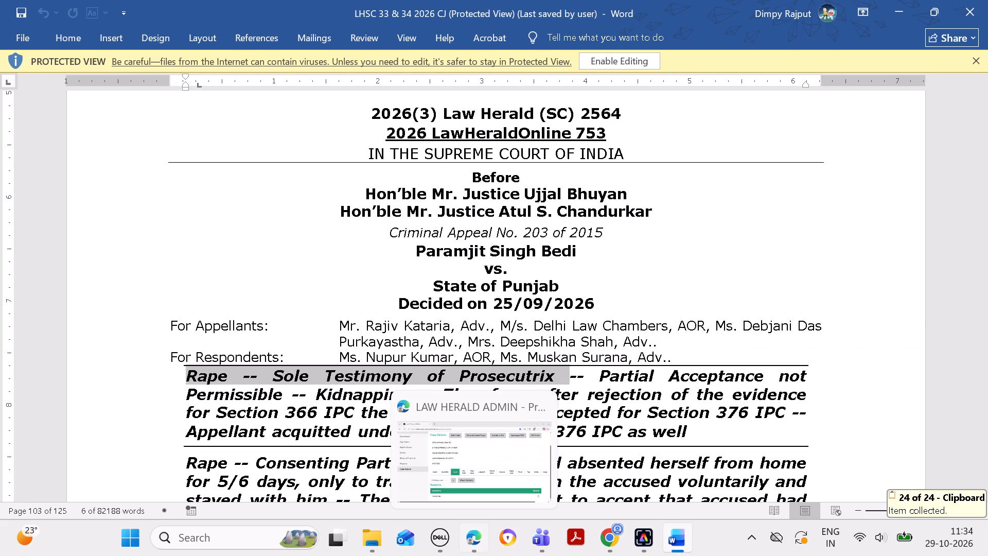
pyautogui.click(437, 326)
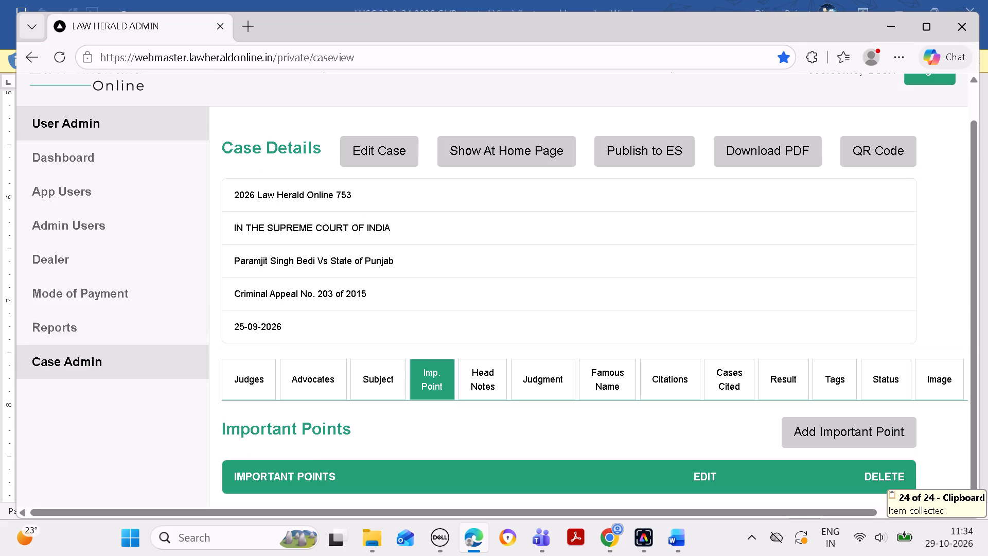
pyautogui.scroll(-4, 443, 326)
pyautogui.click(878, 423)
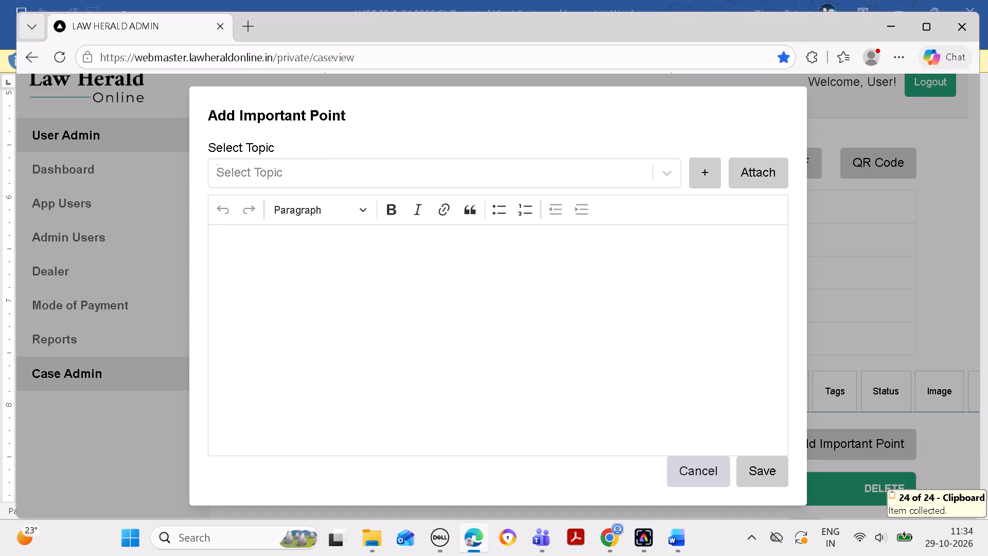
pyautogui.click(705, 171)
pyautogui.click(529, 309)
pyautogui.hotkey('ctrl', 'v')
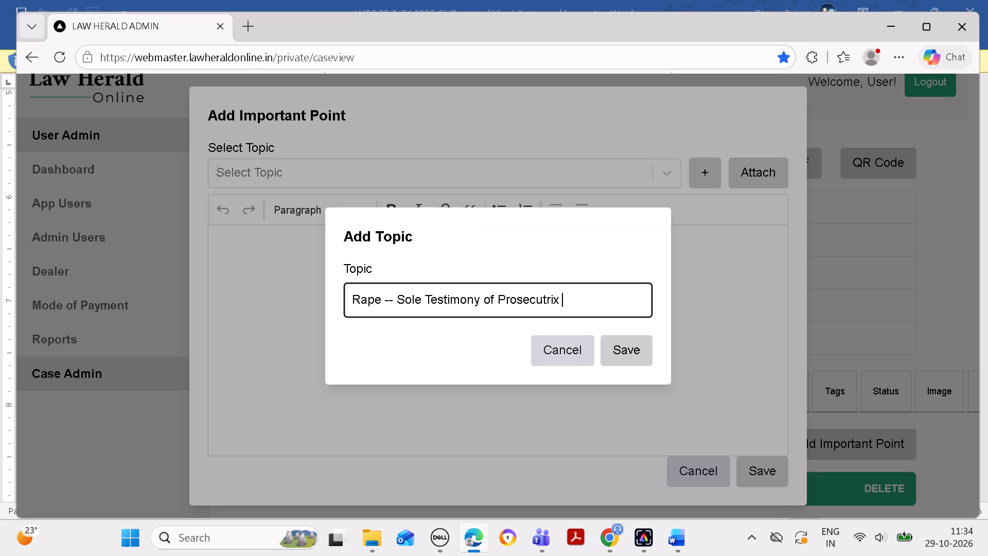
pyautogui.press('BackSpace')
pyautogui.click(626, 354)
pyautogui.click(643, 165)
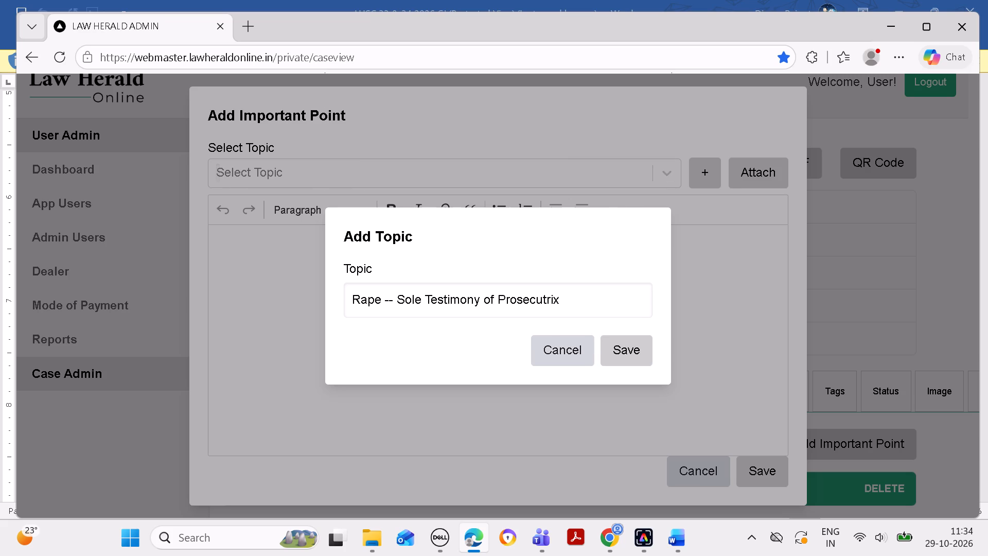
pyautogui.click(561, 350)
# Attach the topic "Rape -- Sole Testimony of Prosecutrix" to the important point's text and append "--" after it.
pyautogui.click(543, 165)
pyautogui.hotkey('ctrl', 'v')
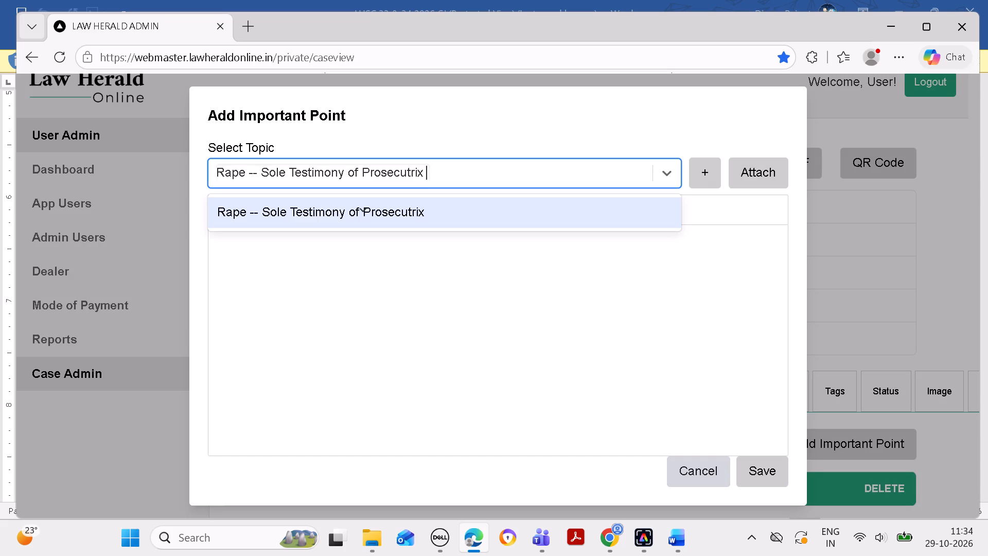
pyautogui.click(567, 214)
pyautogui.click(765, 171)
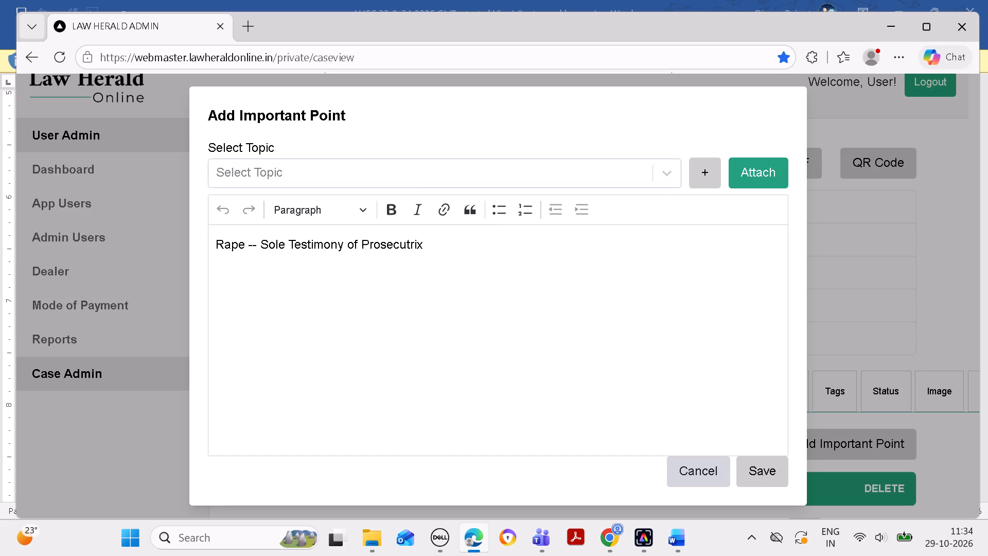
pyautogui.click(667, 297)
pyautogui.press('space')
pyautogui.write('--')
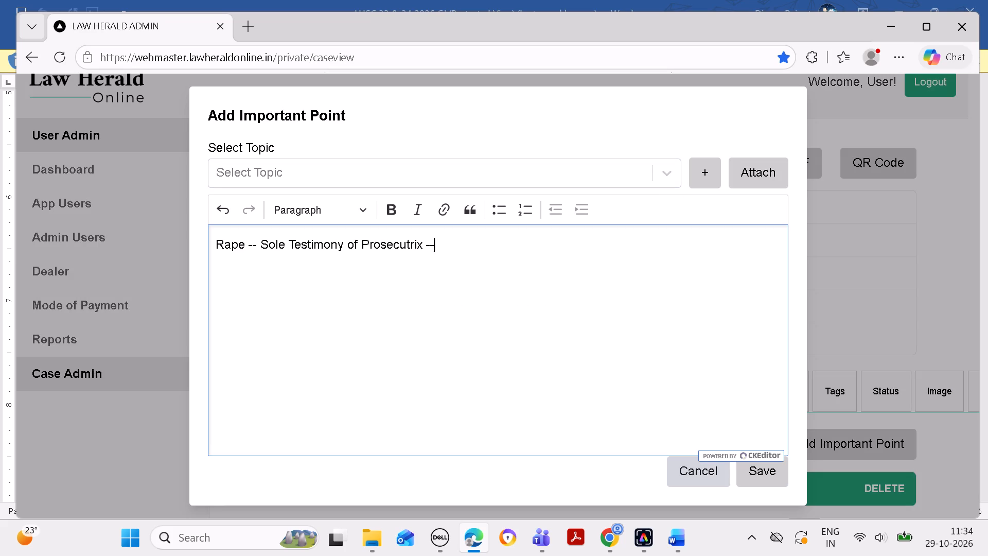
pyautogui.press('space')
pyautogui.press('BackSpace')
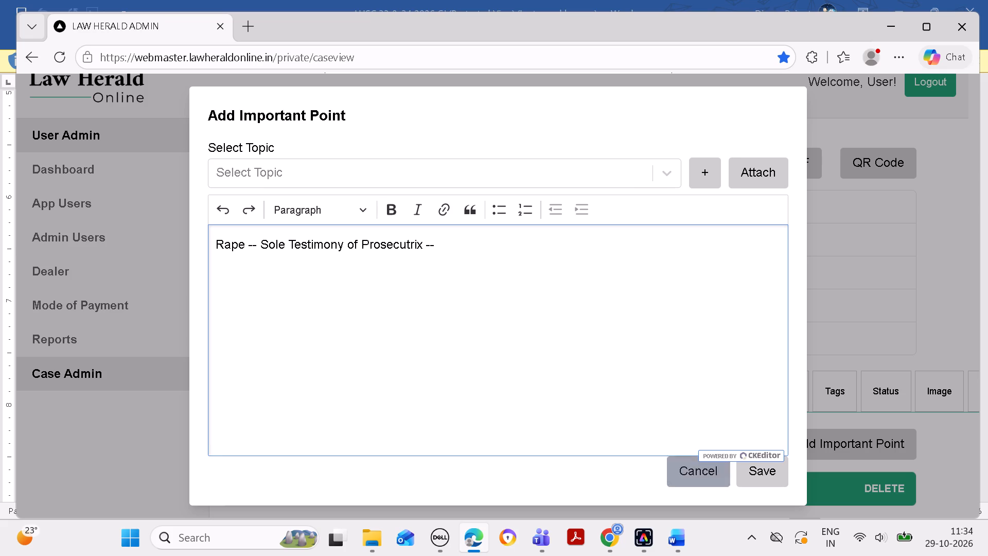
# Copy "Partial Acceptance not Permissible -- Kidnapping" from the Word headnote and save it as another new topic.
pyautogui.click(674, 535)
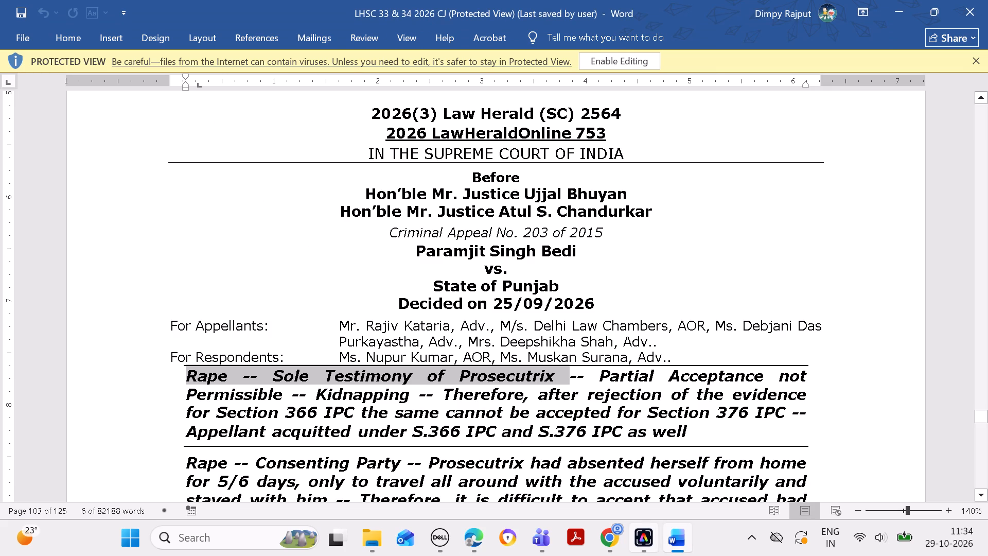
pyautogui.moveTo(605, 371); pyautogui.dragTo(789, 374)
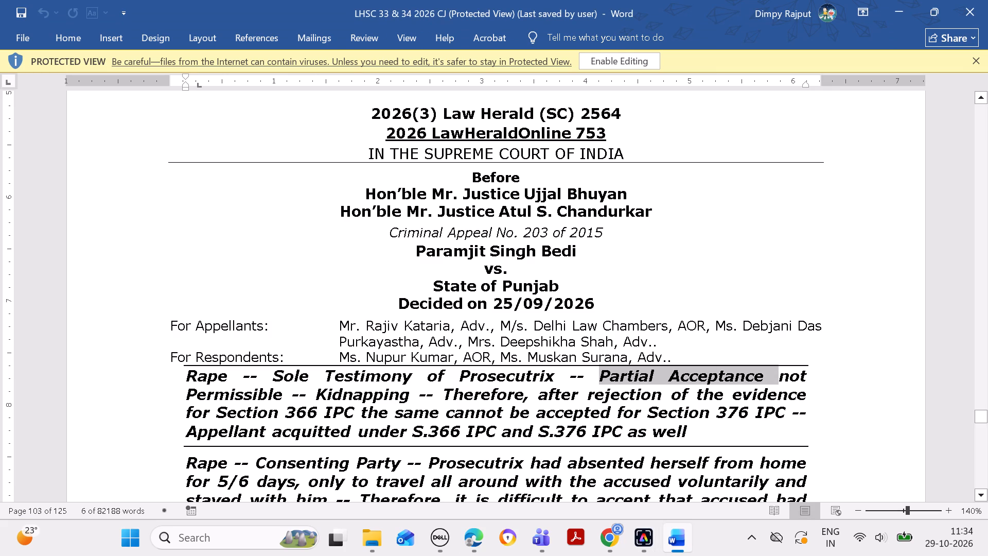
pyautogui.moveTo(789, 374); pyautogui.dragTo(417, 392)
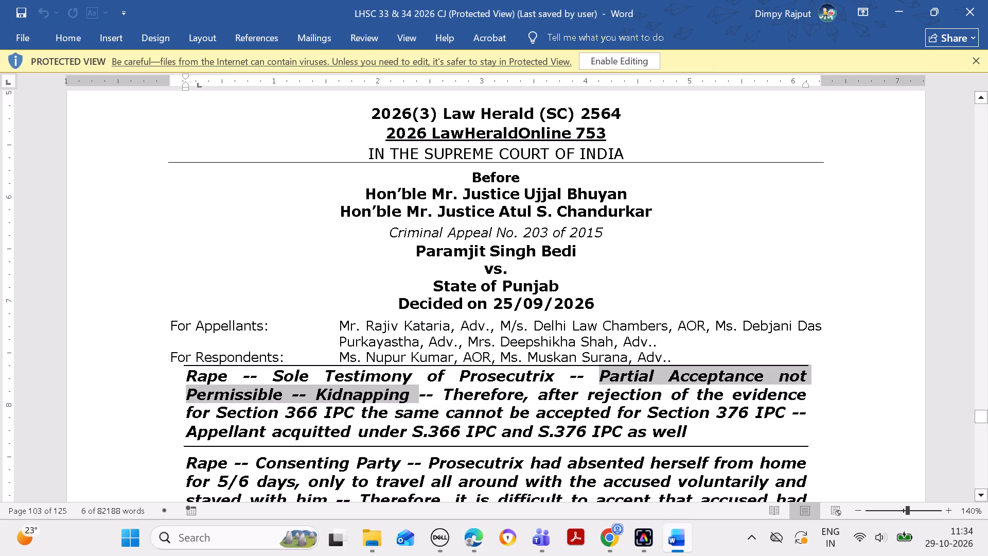
pyautogui.moveTo(417, 392); pyautogui.dragTo(417, 392)
pyautogui.hotkey('ctrl', 'c')
pyautogui.click(477, 530)
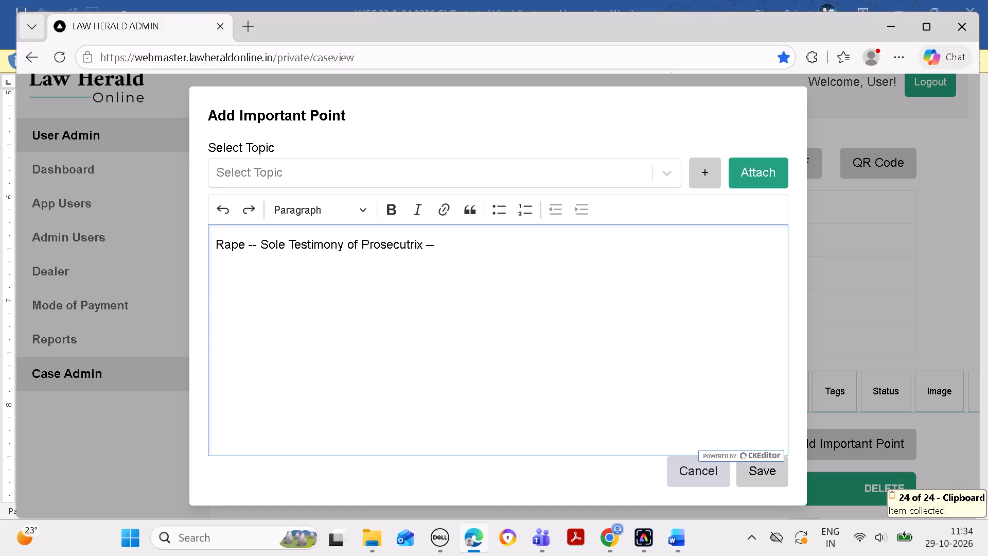
pyautogui.click(700, 175)
pyautogui.moveTo(585, 288); pyautogui.dragTo(321, 310)
pyautogui.press('BackSpace')
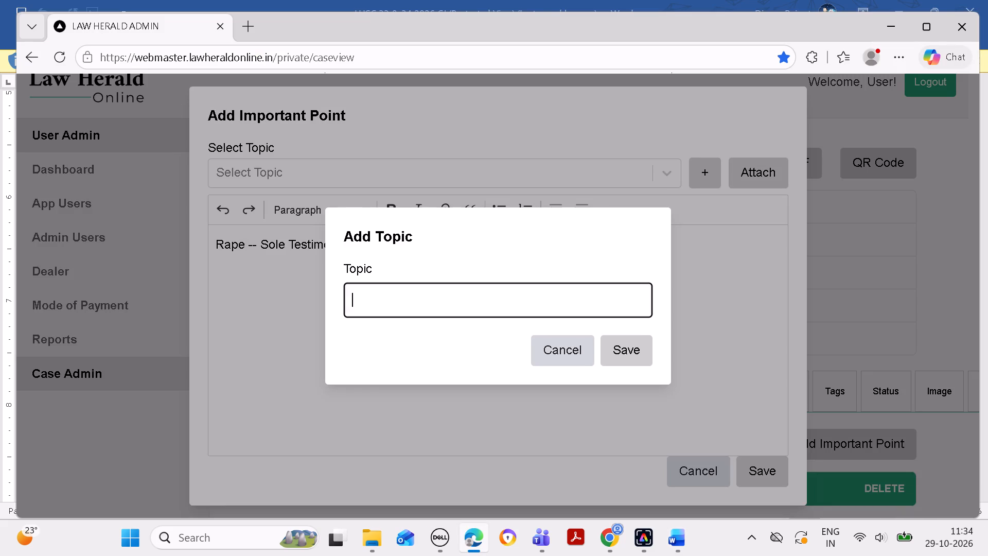
pyautogui.hotkey('ctrl', 'v')
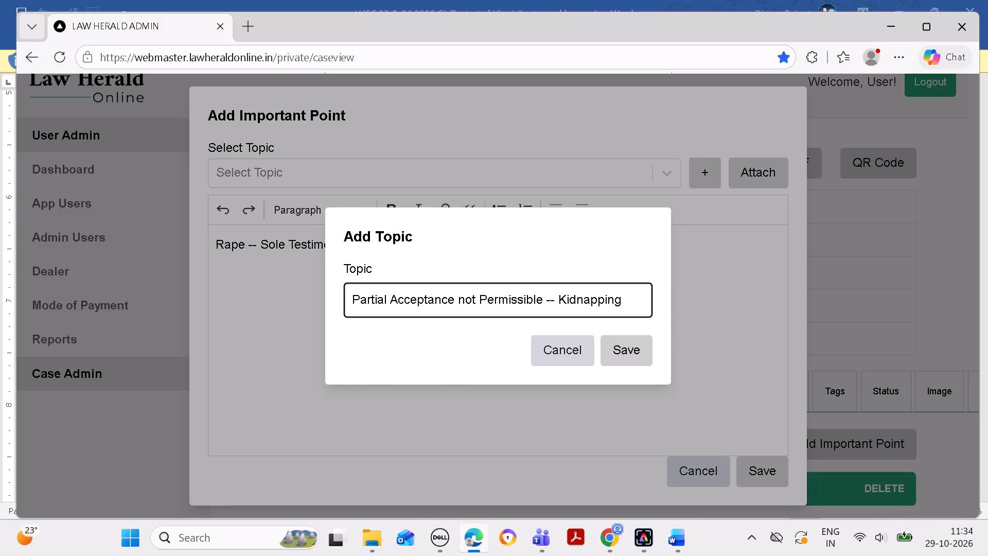
pyautogui.press('BackSpace')
pyautogui.click(634, 338)
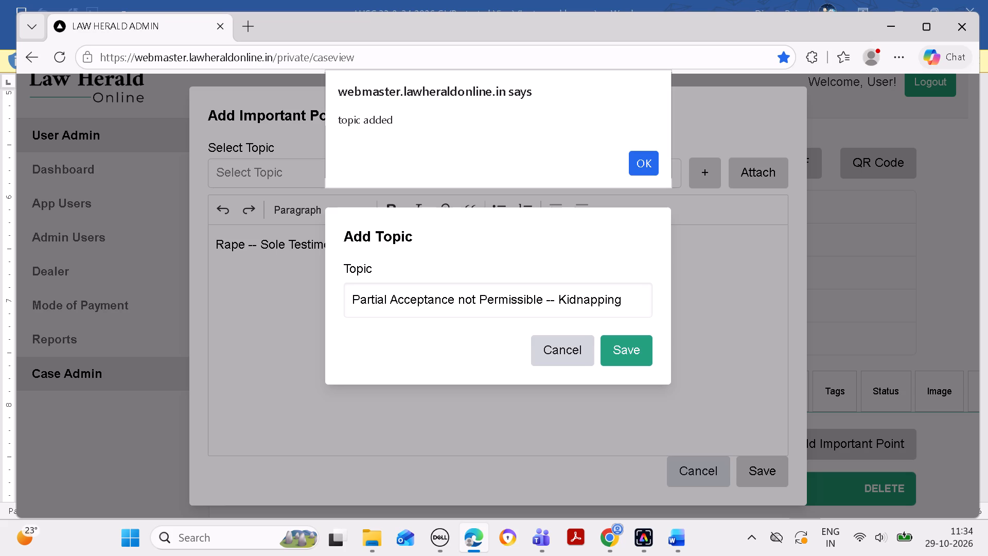
pyautogui.click(648, 161)
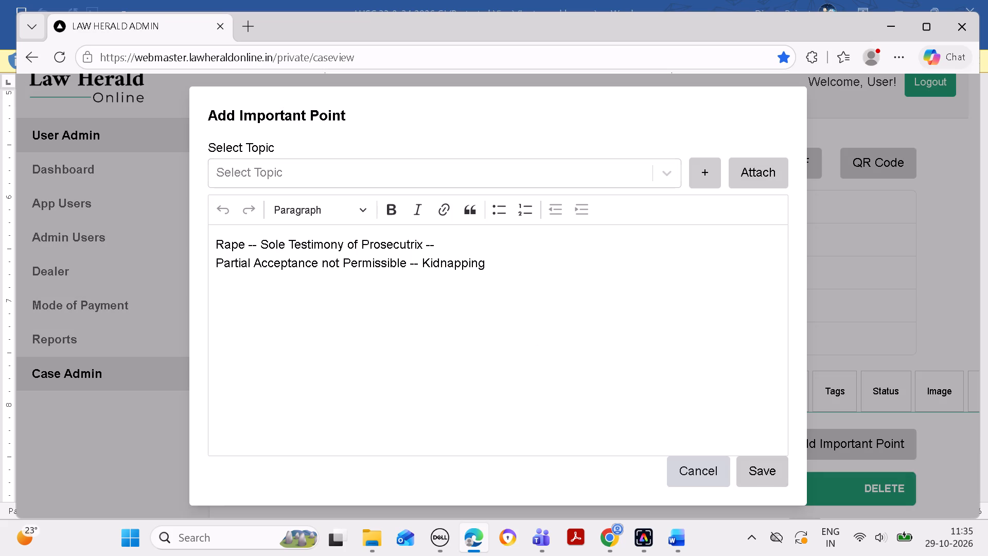
# Join the "Partial Acceptance not Permissible -- Kidnapping" line onto the end of the important point's first line.
pyautogui.click(215, 282)
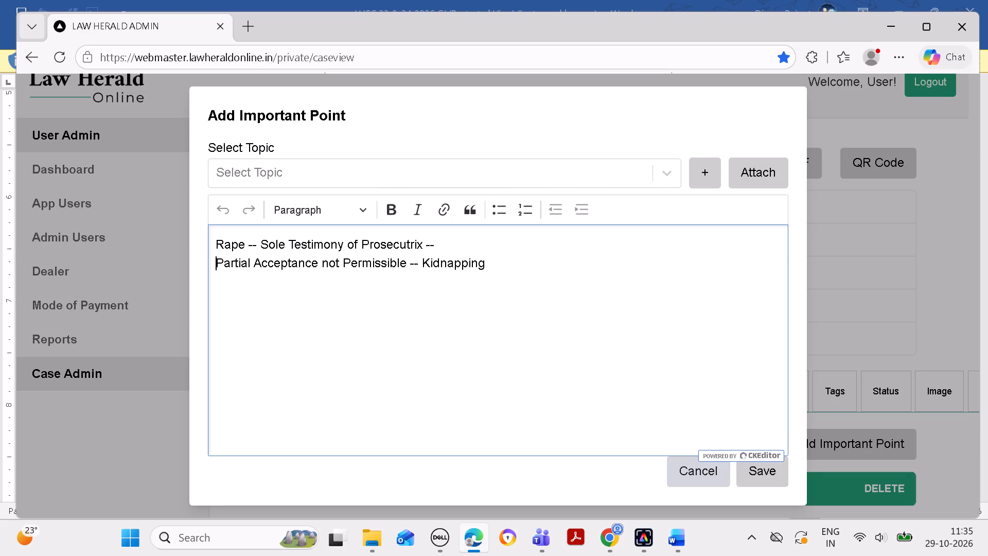
pyautogui.press('BackSpace')
pyautogui.press('BackSpace')
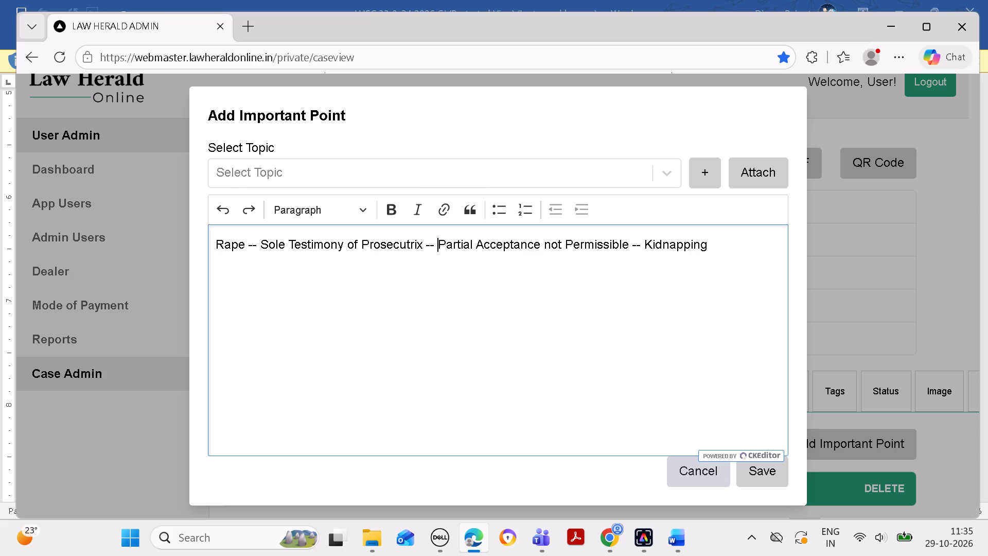
# Append "--" and the rest of the first Word headnote, from "Therefore, after rejection" to "as well", to the important point.
pyautogui.click(673, 538)
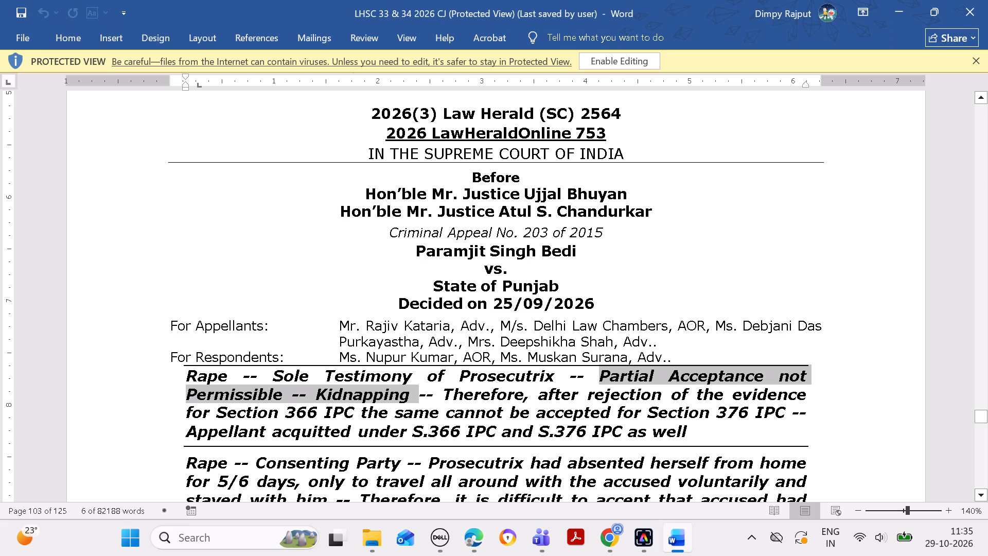
pyautogui.moveTo(444, 389); pyautogui.dragTo(694, 420)
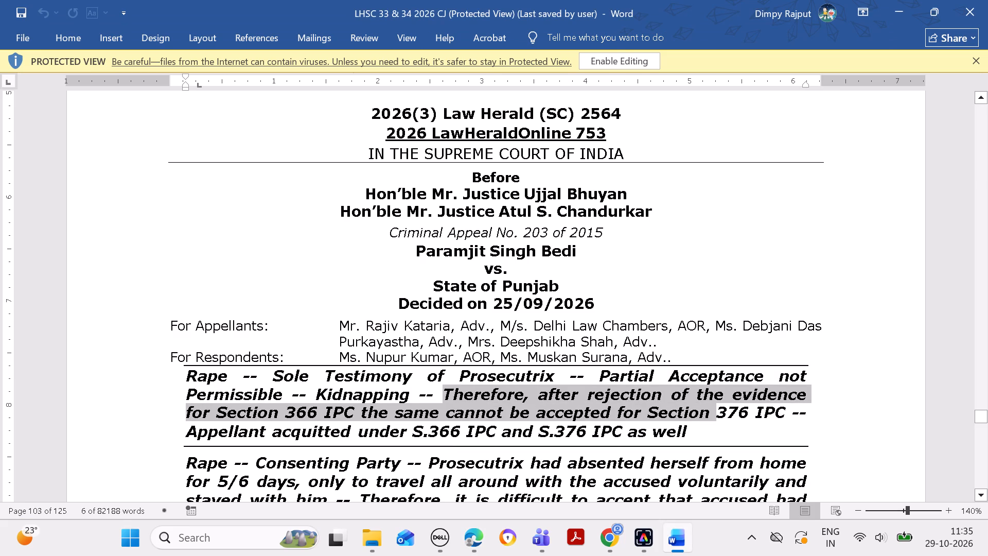
pyautogui.moveTo(697, 420); pyautogui.dragTo(699, 434)
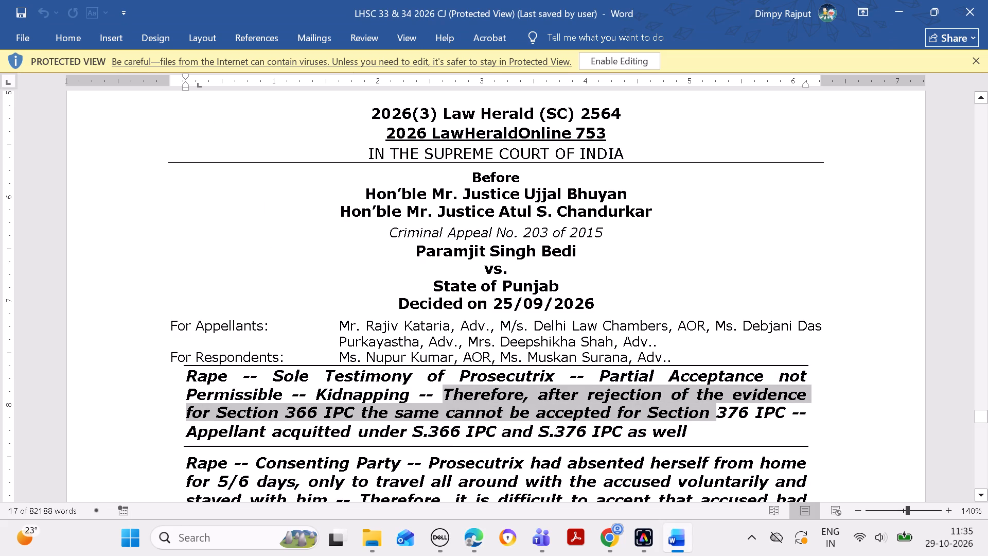
pyautogui.click(528, 386)
pyautogui.moveTo(445, 392); pyautogui.dragTo(699, 423)
pyautogui.hotkey('ctrl', 'c')
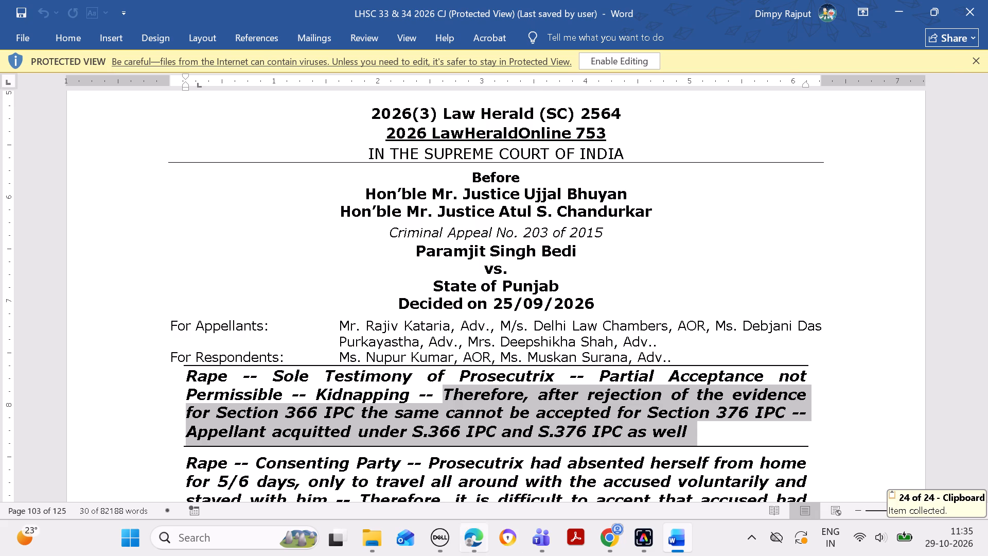
pyautogui.click(478, 536)
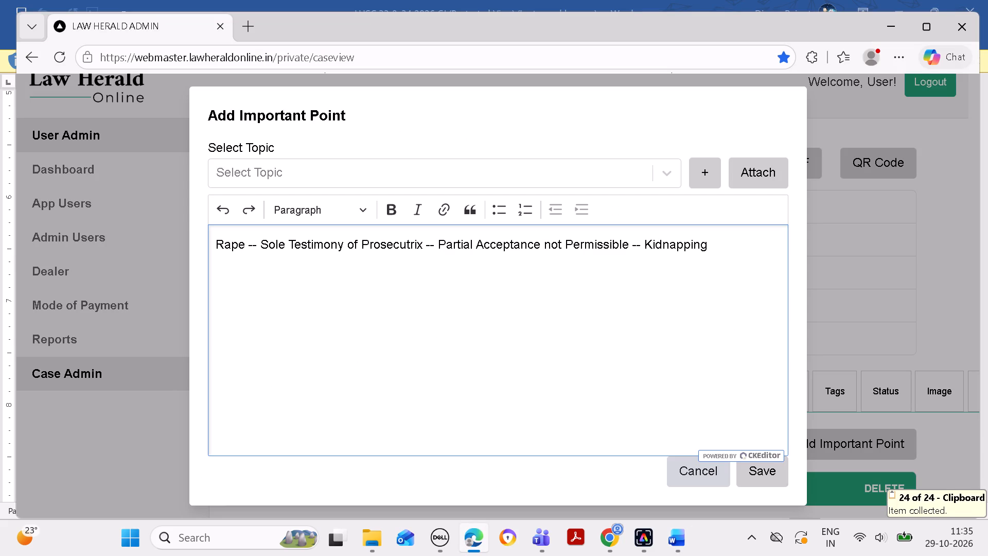
pyautogui.click(736, 266)
pyautogui.press('space')
pyautogui.write('--')
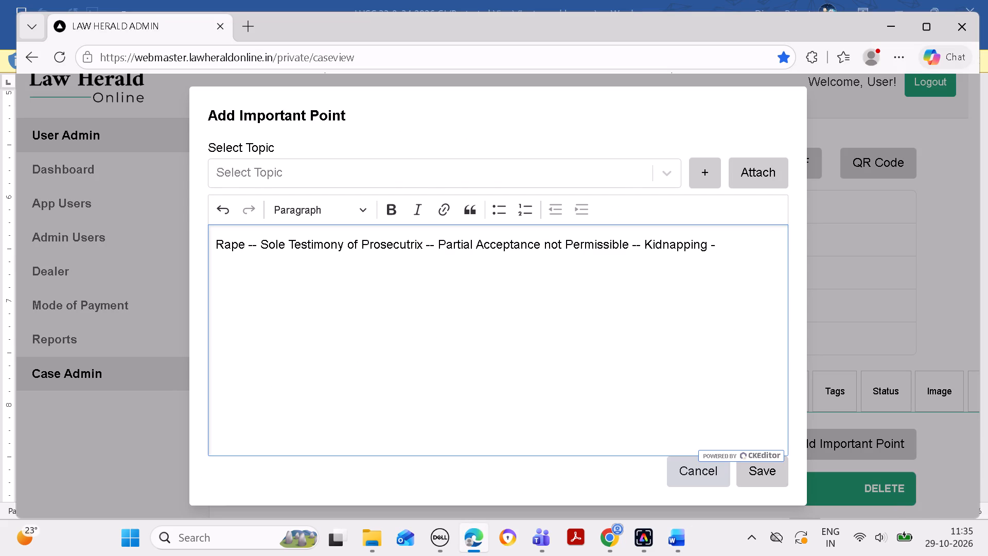
pyautogui.press('space')
pyautogui.press('BackSpace')
pyautogui.hotkey('ctrl', 'v')
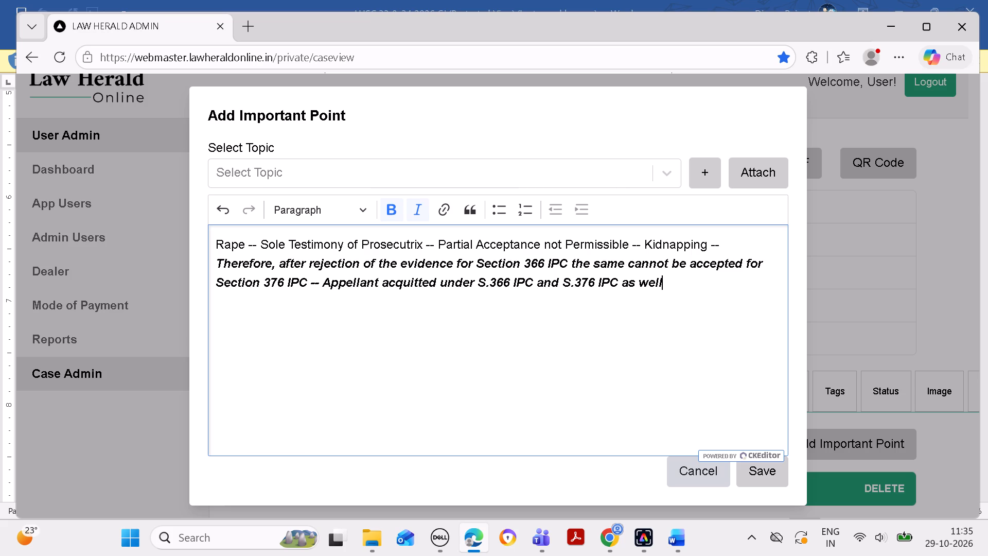
# Remove the italic and bold formatting from the pasted headnote text and save the important point.
pyautogui.moveTo(218, 260); pyautogui.dragTo(427, 281)
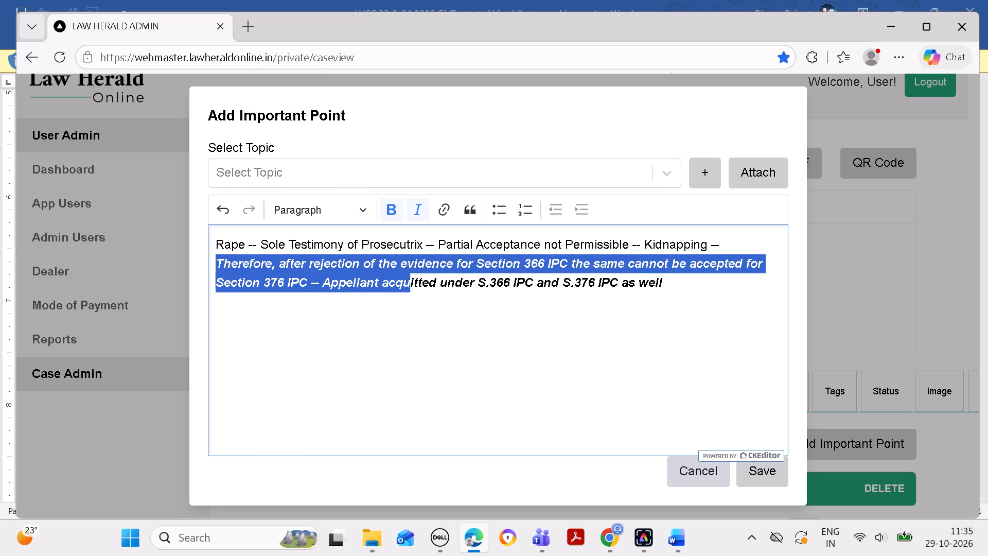
pyautogui.moveTo(427, 281); pyautogui.dragTo(695, 296)
pyautogui.click(417, 206)
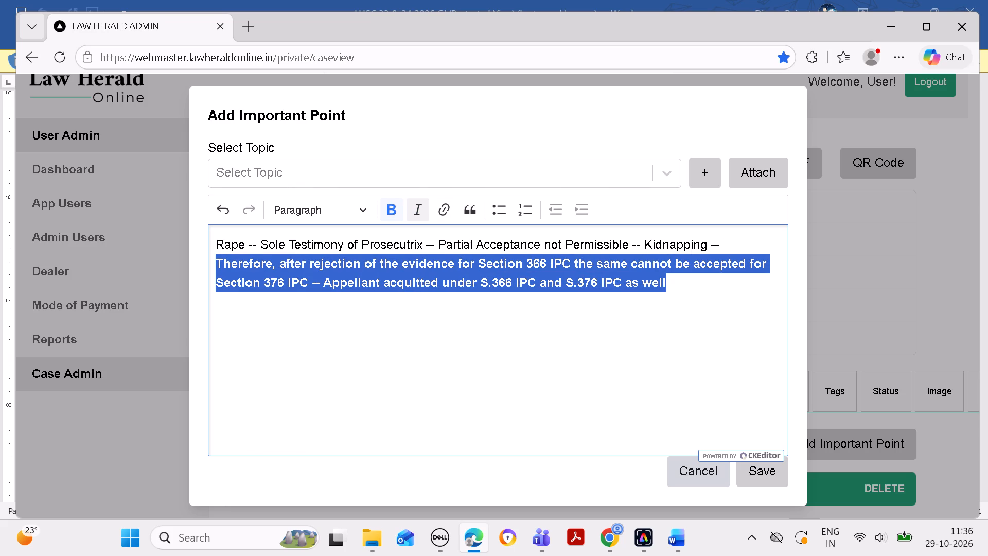
pyautogui.click(389, 204)
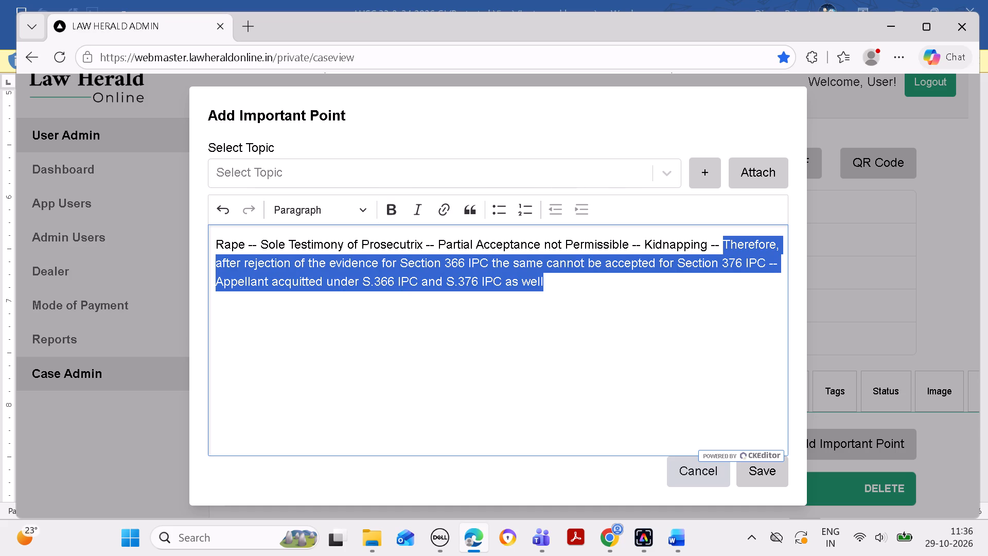
pyautogui.click(611, 327)
pyautogui.click(614, 323)
pyautogui.click(617, 319)
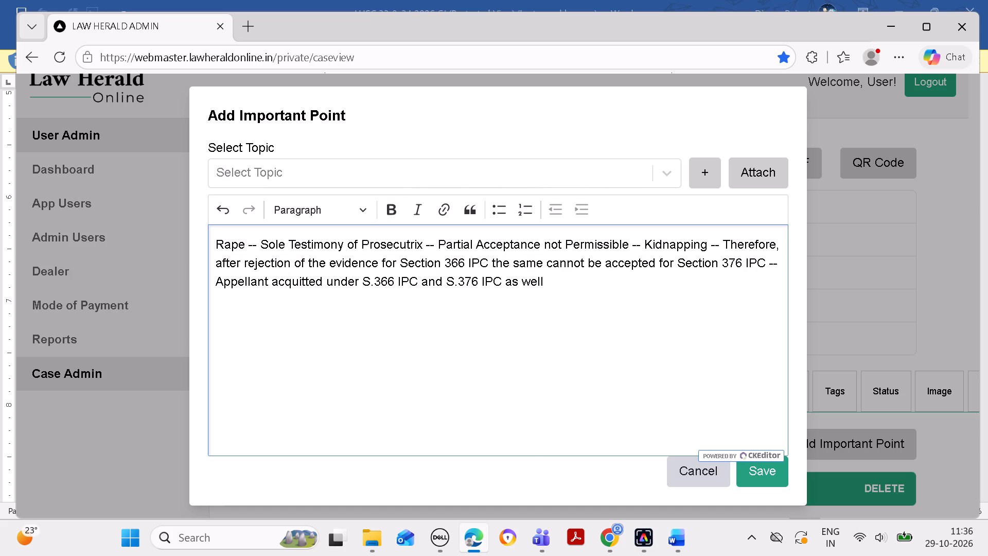
pyautogui.click(775, 472)
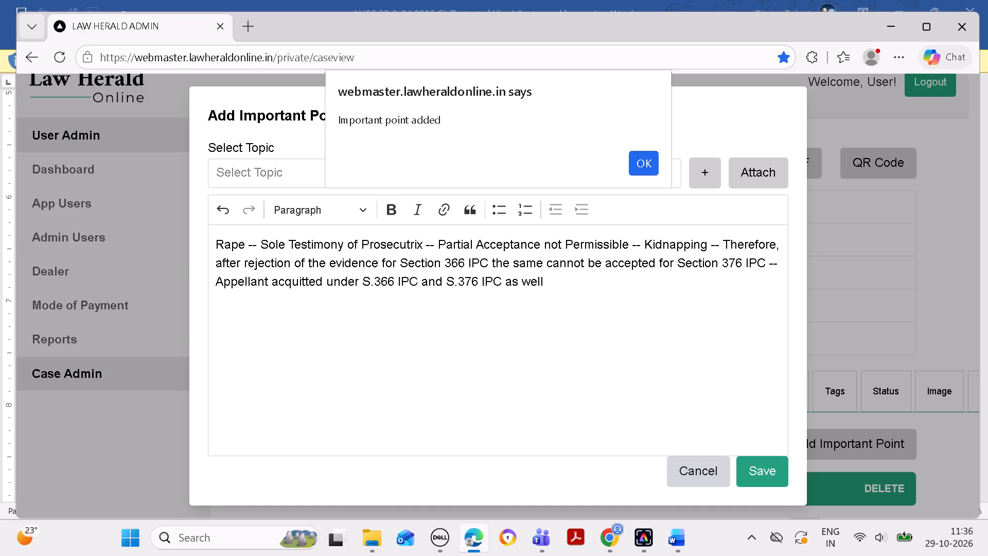
pyautogui.click(648, 169)
pyautogui.scroll(-8, 651, 291)
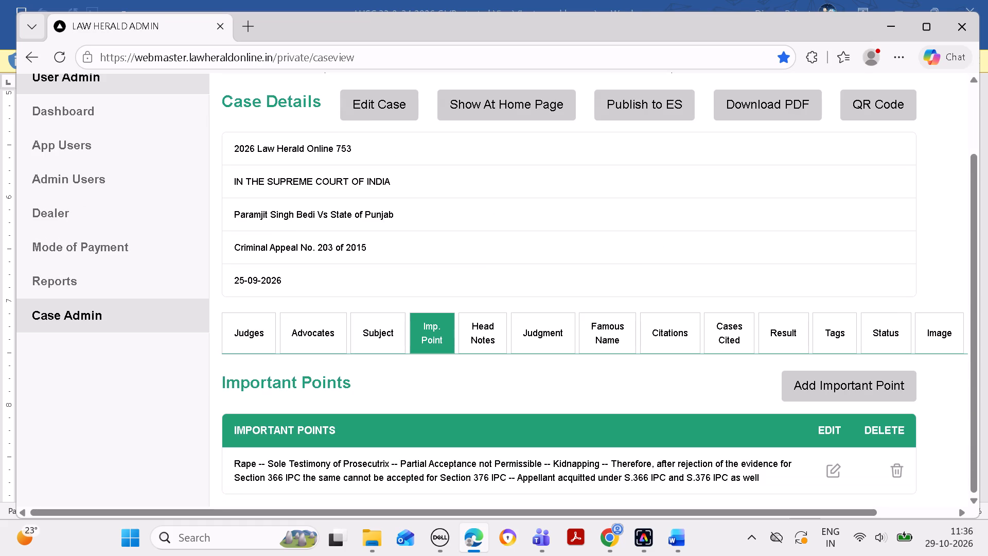
pyautogui.scroll(-1, 653, 340)
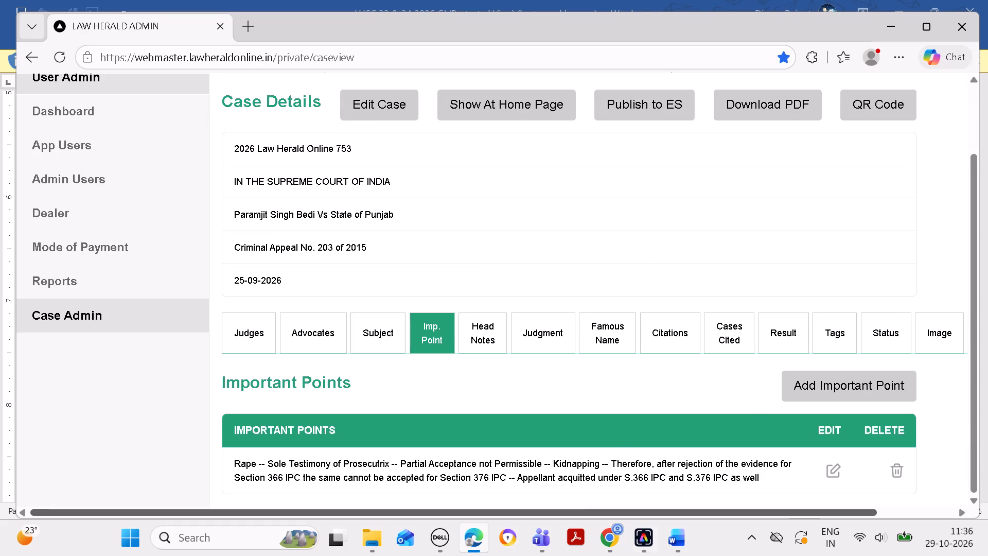
# Copy "Rape -- Consenting Party" from the start of the second headnote in the Word document.
pyautogui.click(678, 550)
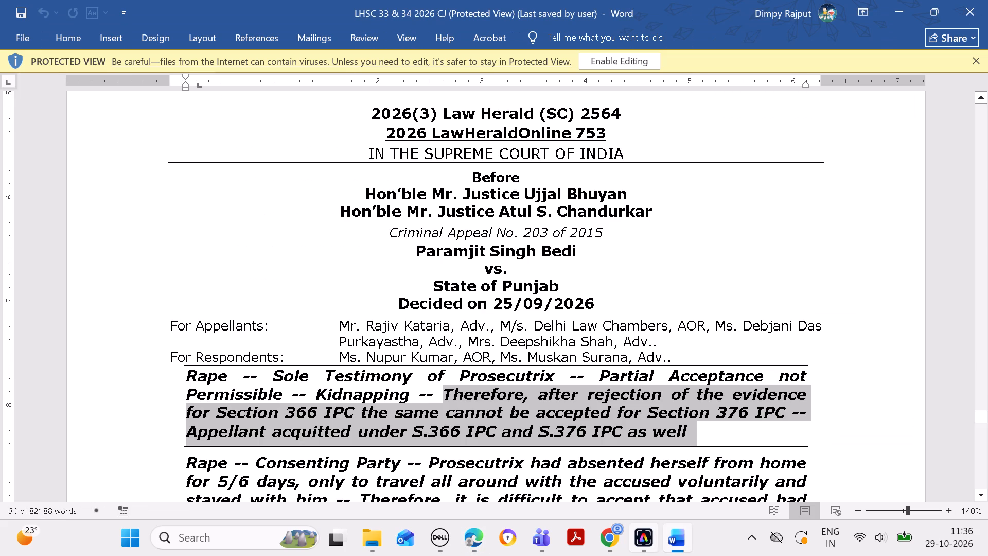
pyautogui.press('Down')
pyautogui.press('Down')
pyautogui.press('Down')
pyautogui.press('Down')
pyautogui.press('Down')
pyautogui.press('Down')
pyautogui.press('Down')
pyautogui.press('Down')
pyautogui.press('Down')
pyautogui.press('Down')
pyautogui.press('Down')
pyautogui.press('Down')
pyautogui.press('Down')
pyautogui.press('Down')
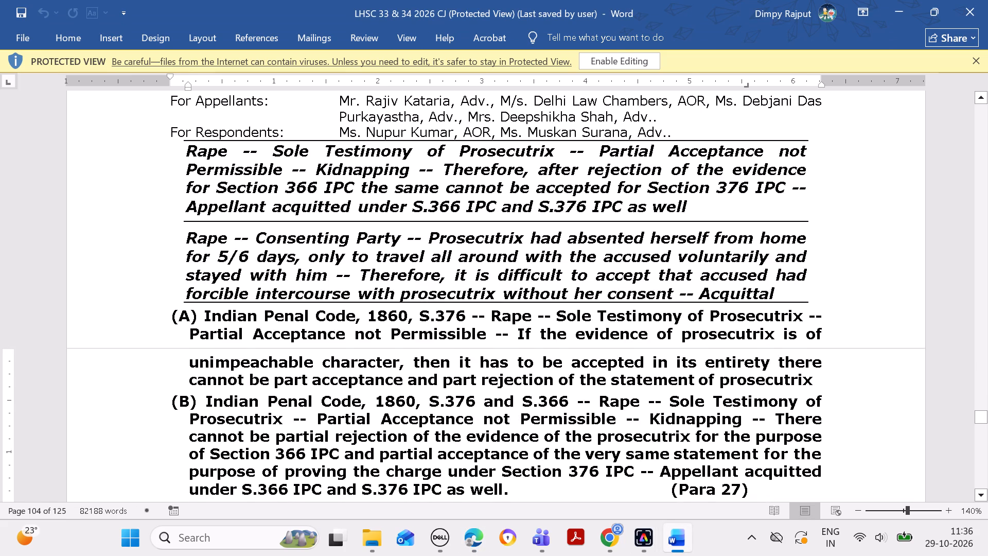
pyautogui.moveTo(192, 236); pyautogui.dragTo(374, 234)
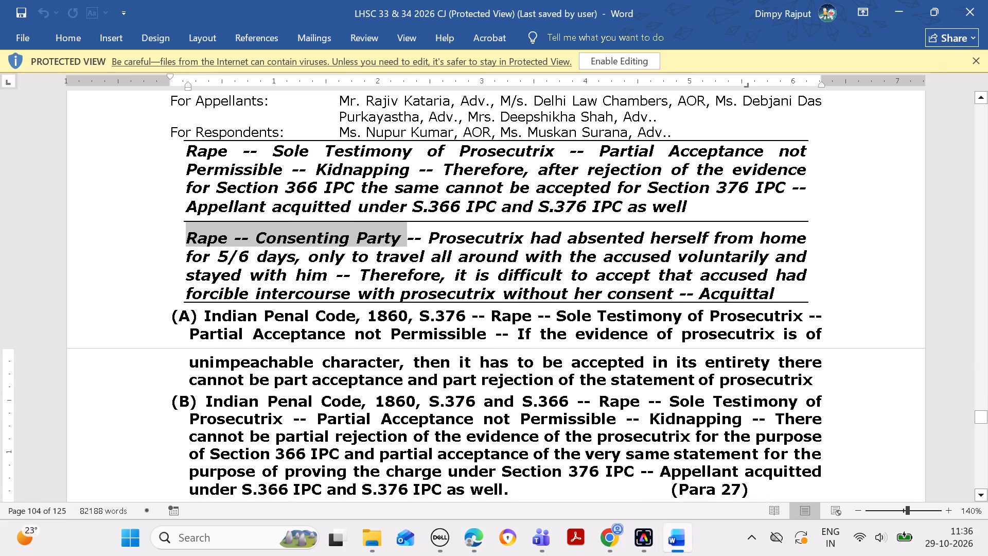
pyautogui.moveTo(374, 234); pyautogui.dragTo(378, 236)
pyautogui.hotkey('ctrl', 'c')
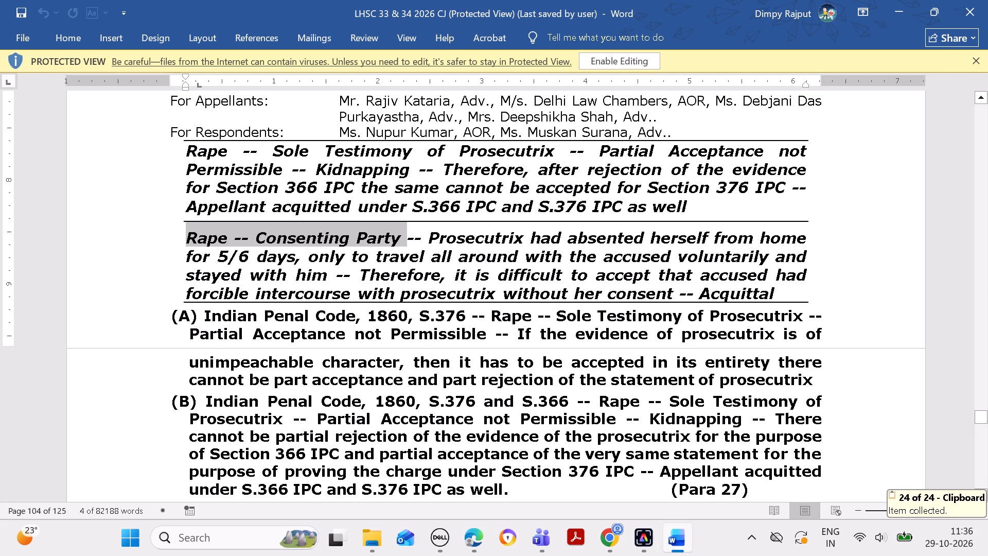
# Start another important point in the admin site and try to save "Rape -- Consenting Party" as a new topic.
pyautogui.keyDown('ctrl'); pyautogui.click(484, 540); pyautogui.keyUp('ctrl')
pyautogui.keyDown('ctrl'); pyautogui.click(826, 383); pyautogui.keyUp('ctrl')
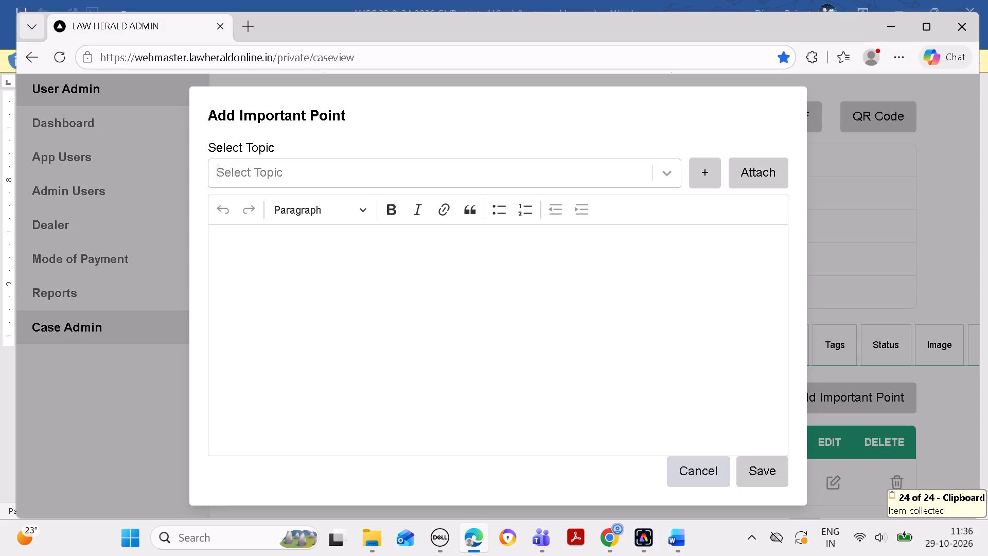
pyautogui.click(707, 171)
pyautogui.click(540, 294)
pyautogui.hotkey('ctrl', 'v')
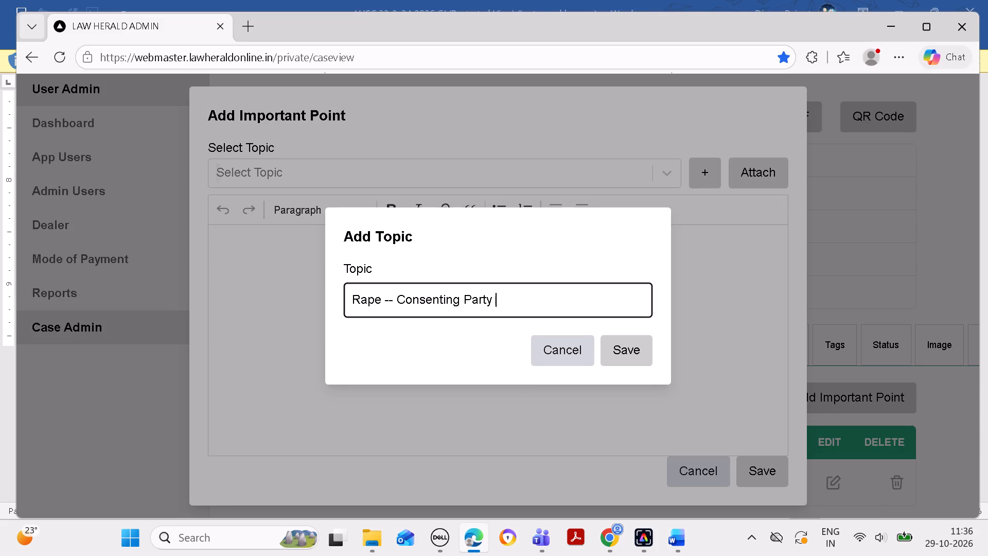
pyautogui.press('BackSpace')
pyautogui.click(612, 342)
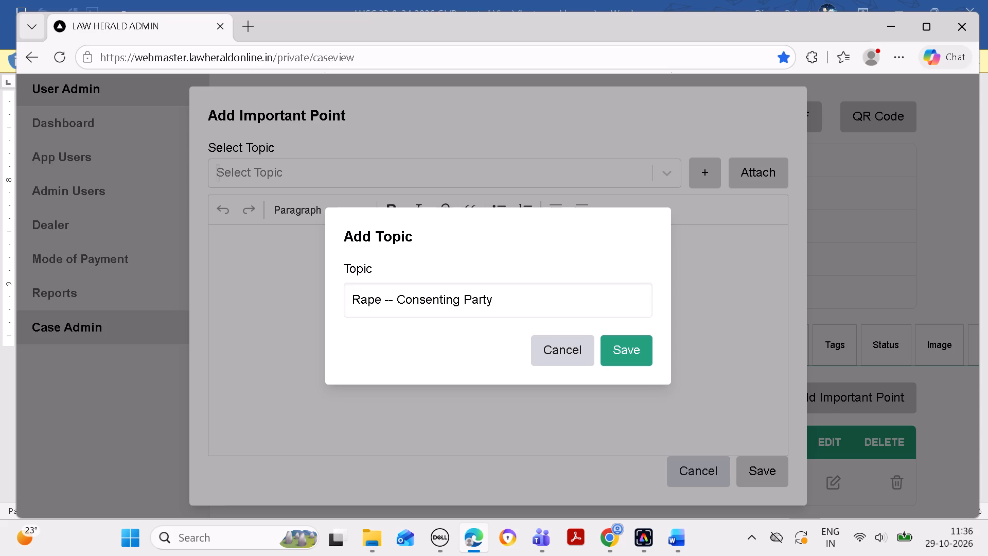
pyautogui.click(645, 159)
pyautogui.click(557, 340)
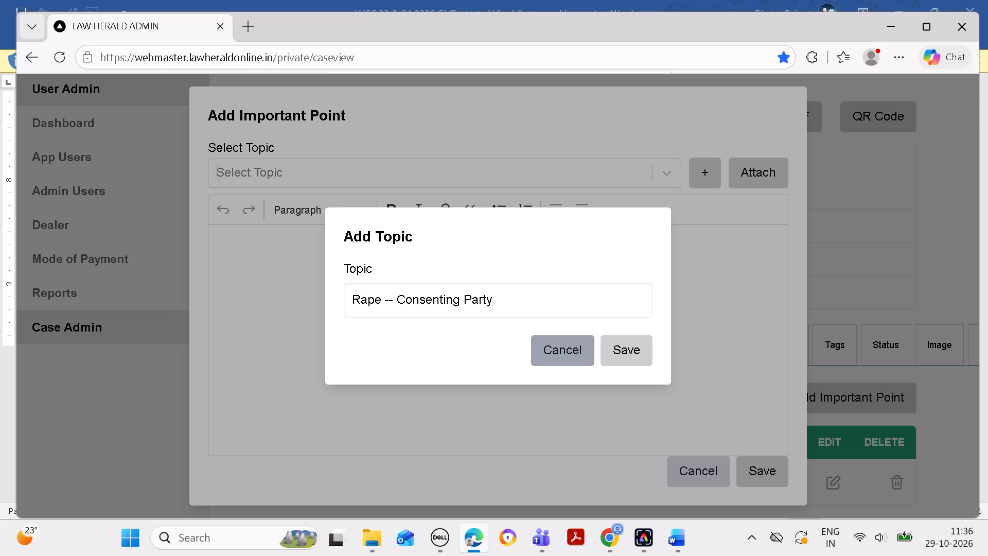
# Attach the topic "Rape -- Consenting Party" to the important point's text and append "--" after it.
pyautogui.click(539, 173)
pyautogui.hotkey('ctrl', 'v')
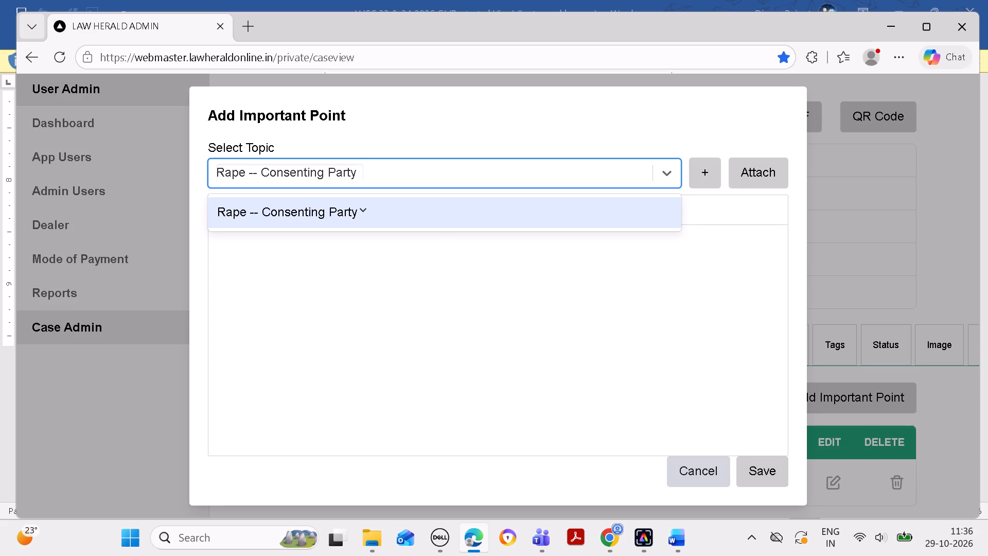
pyautogui.click(486, 210)
pyautogui.click(757, 173)
pyautogui.click(611, 293)
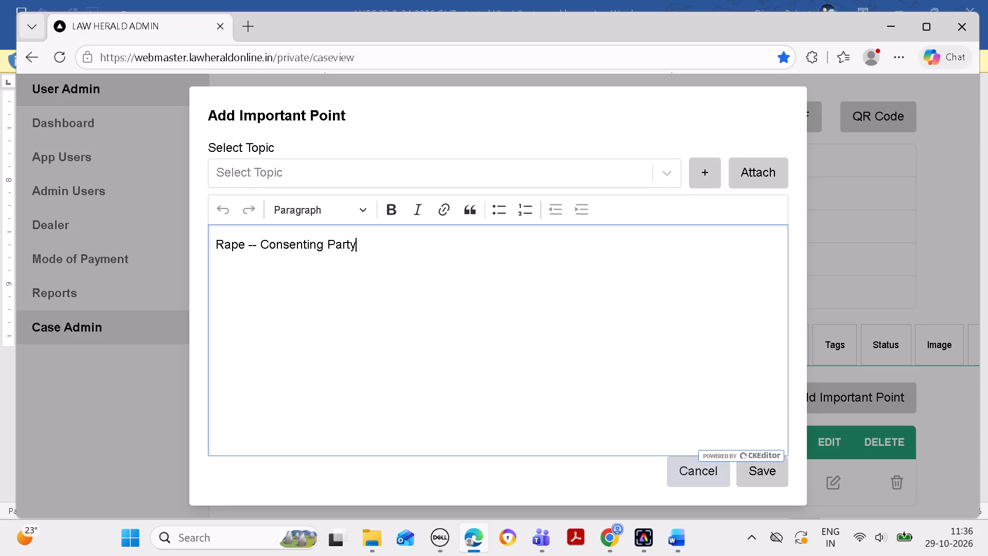
pyautogui.press('space')
pyautogui.write('--')
pyautogui.press('space')
pyautogui.press('BackSpace')
# Copy the rest of the second Word headnote, from "Prosecutrix had absented" to "Acquittal", onto the end of the important point.
pyautogui.click(682, 531)
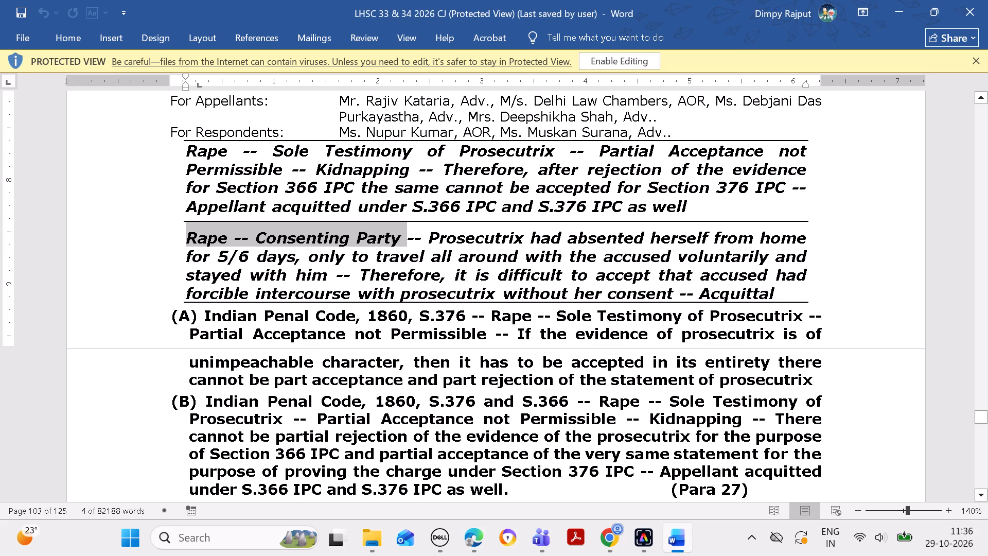
pyautogui.moveTo(437, 234); pyautogui.dragTo(639, 266)
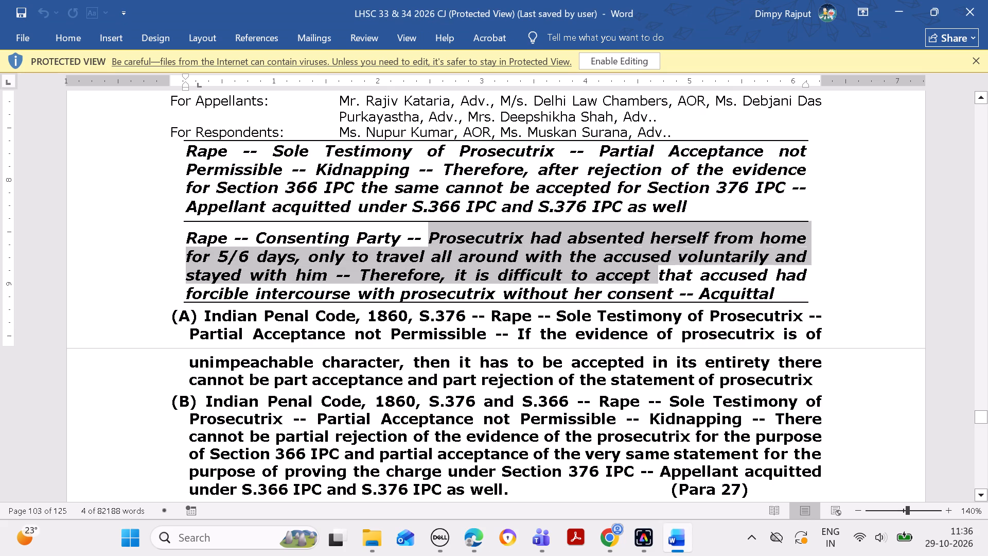
pyautogui.moveTo(639, 266); pyautogui.dragTo(740, 288)
pyautogui.hotkey('ctrl', 'c')
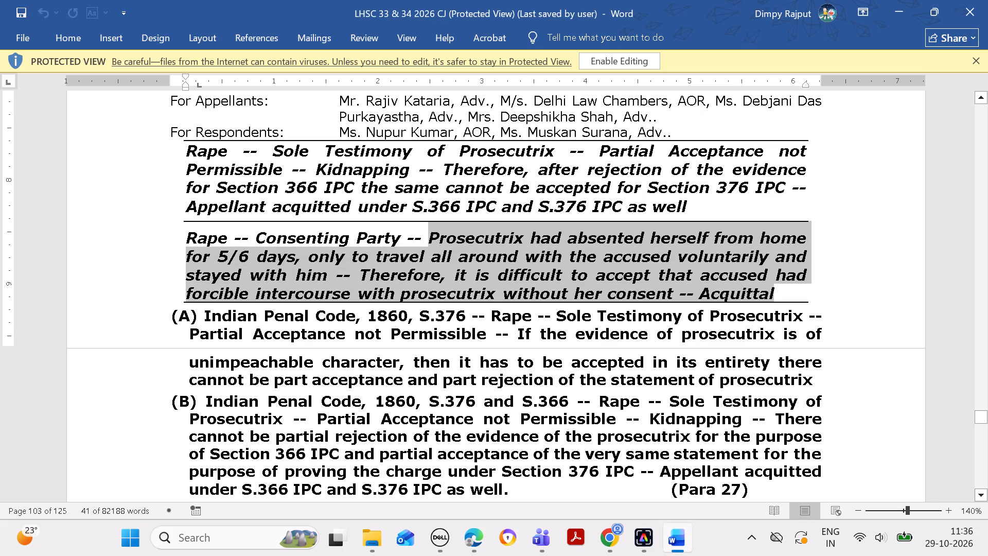
pyautogui.click(464, 541)
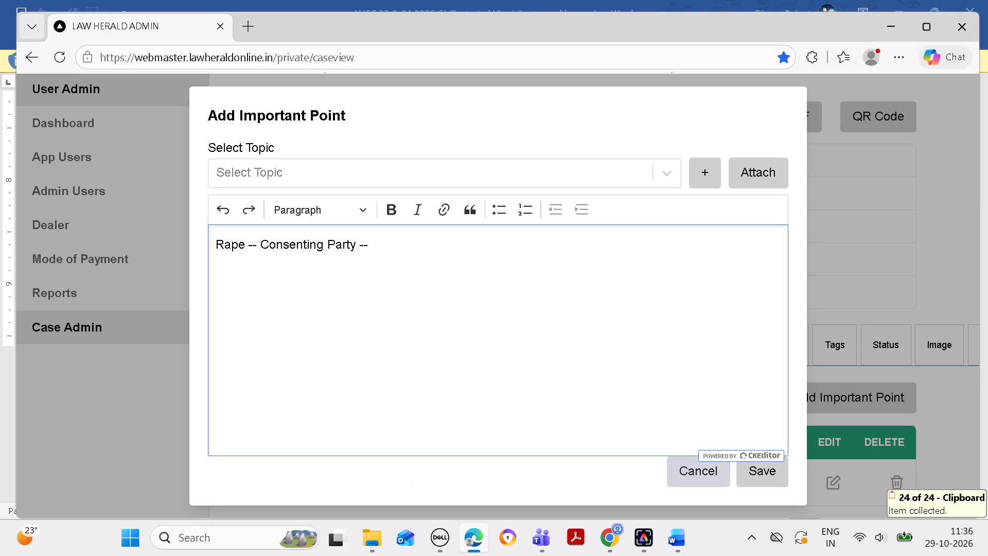
pyautogui.hotkey('ctrl', 'v')
# Remove the italic and bold formatting from the text pasted after "Rape -- Consenting Party --".
pyautogui.moveTo(374, 242); pyautogui.dragTo(753, 358)
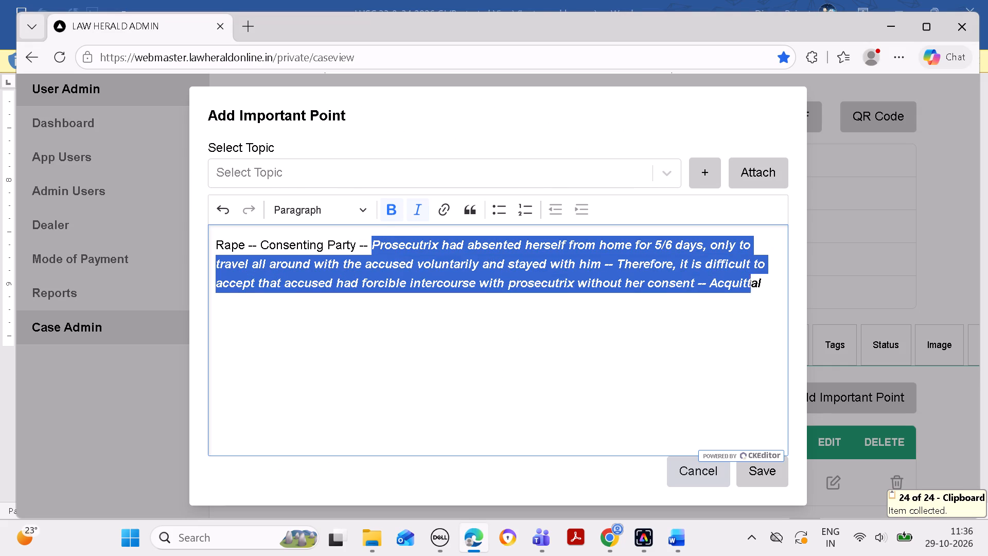
pyautogui.moveTo(753, 358); pyautogui.dragTo(765, 363)
pyautogui.click(417, 200)
pyautogui.click(389, 206)
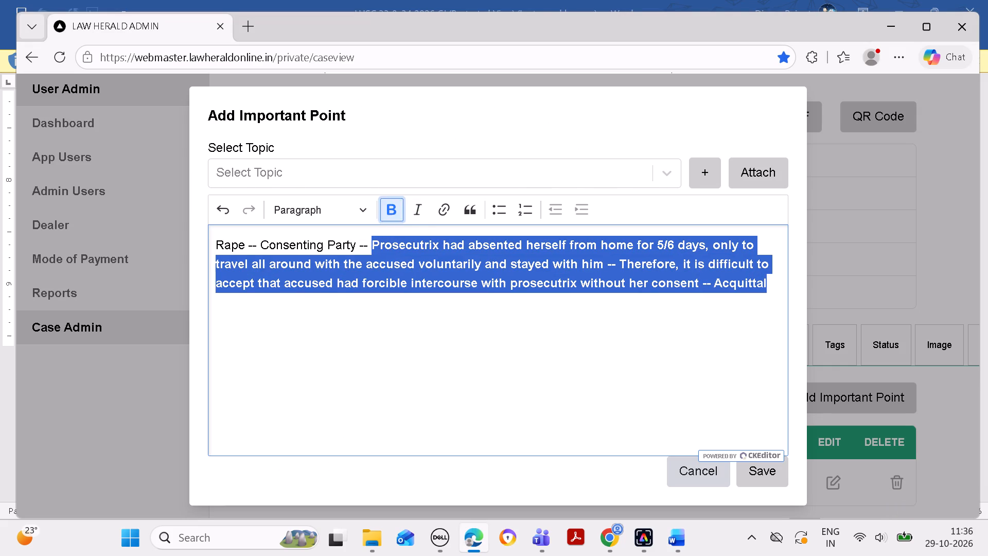
pyautogui.click(705, 334)
pyautogui.click(707, 334)
pyautogui.click(704, 329)
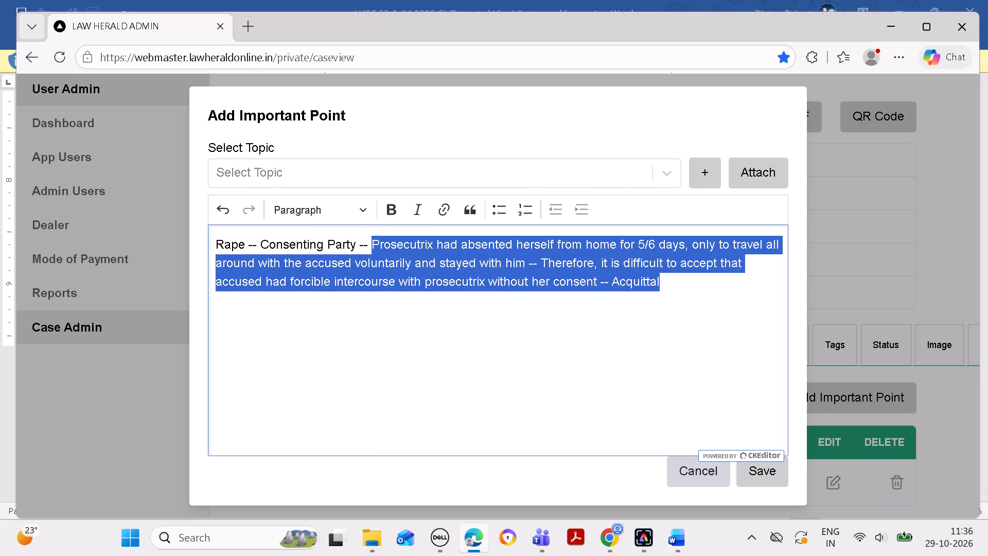
# Save the "Rape -- Consenting Party" important point to the case 2026 Law Herald Online 753.
pyautogui.click(773, 482)
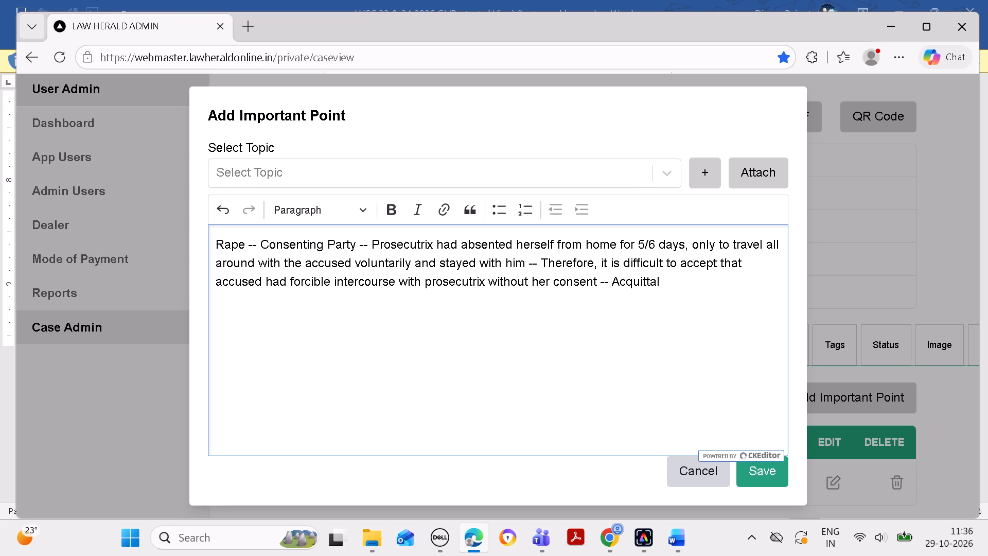
pyautogui.click(650, 169)
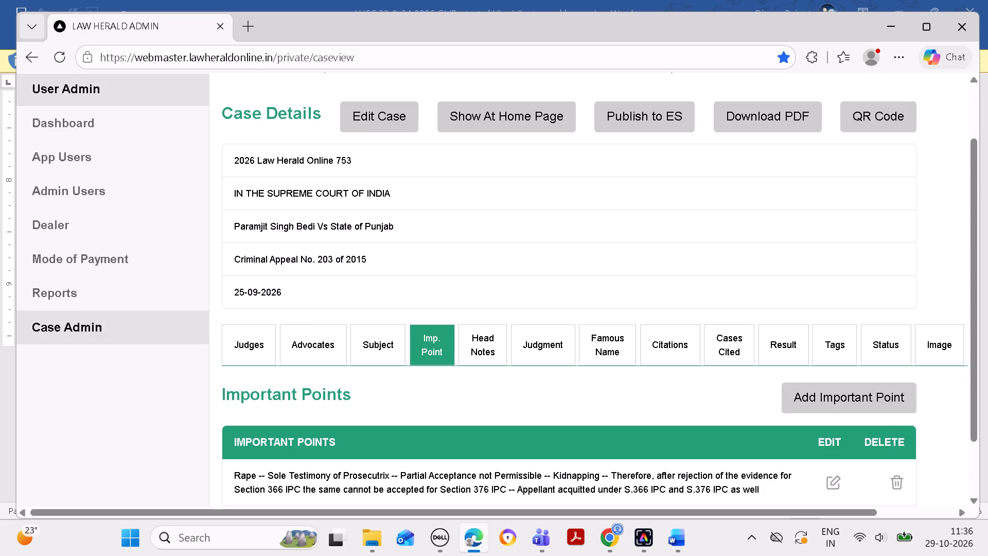
pyautogui.scroll(-5, 650, 254)
# Start a new headnote for the case and attach the act "Indian Penal Code, 1860" copied from Word headnote (A).
pyautogui.click(678, 538)
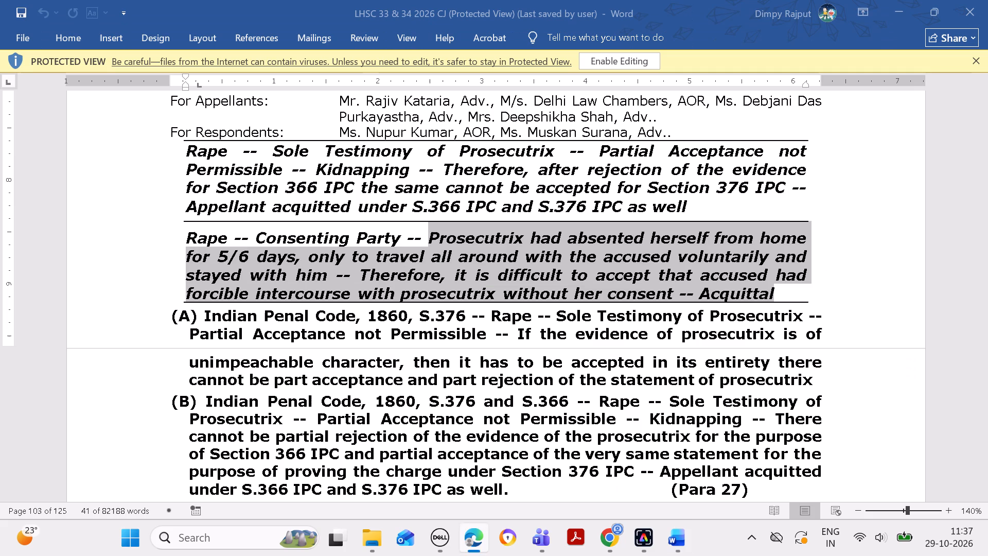
pyautogui.moveTo(207, 312); pyautogui.dragTo(258, 318)
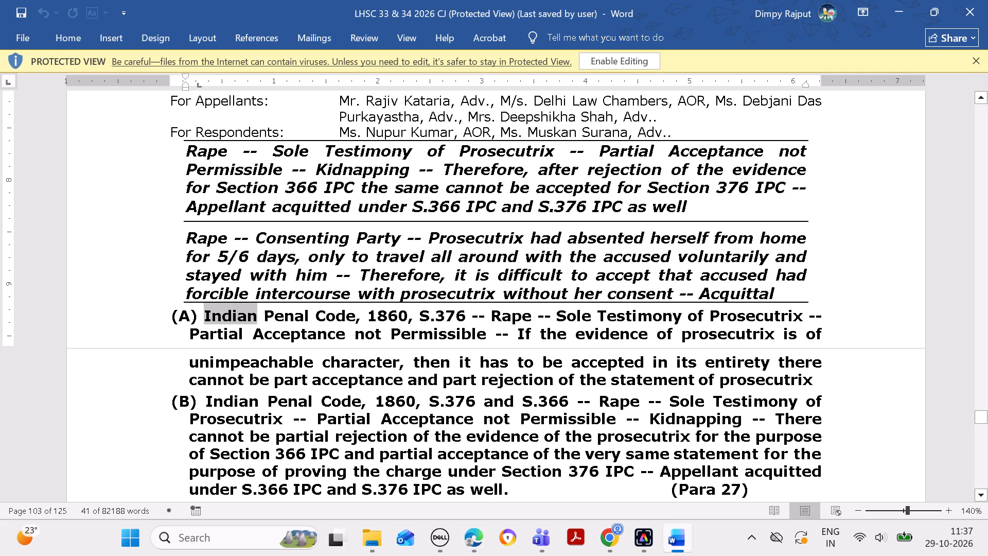
pyautogui.moveTo(258, 318); pyautogui.dragTo(378, 321)
pyautogui.hotkey('ctrl', 'c')
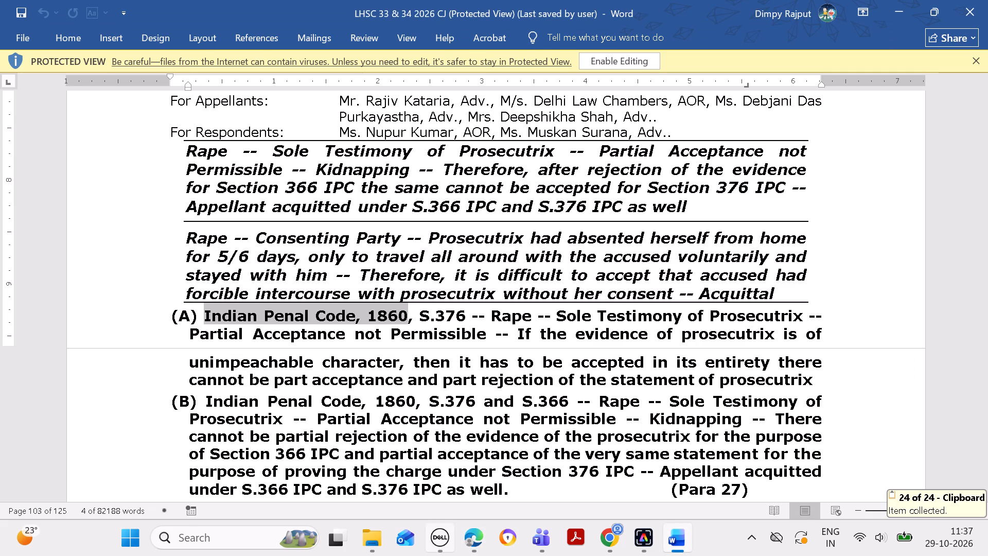
pyautogui.click(472, 541)
pyautogui.click(490, 283)
pyautogui.scroll(-2, 491, 288)
pyautogui.click(842, 425)
pyautogui.click(234, 188)
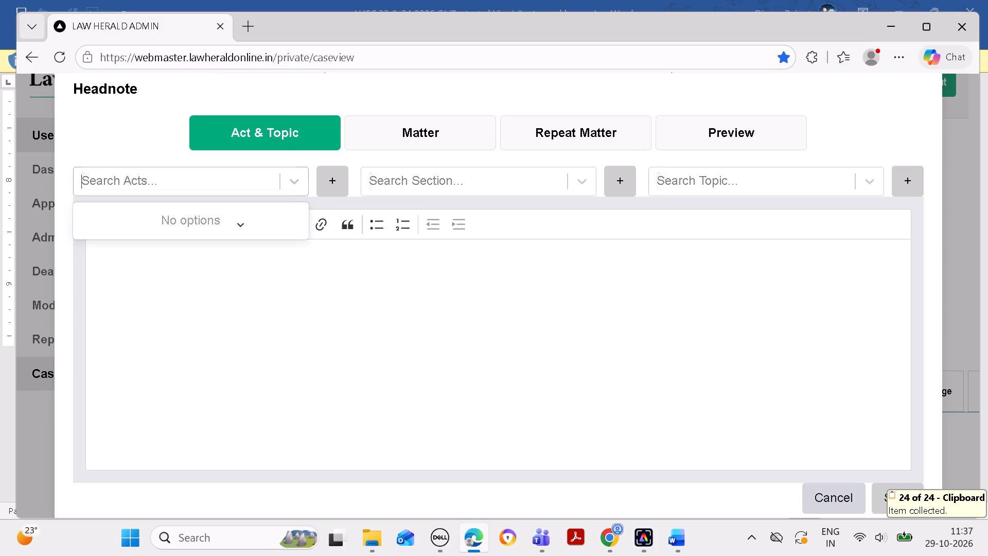
pyautogui.hotkey('ctrl', 'v')
pyautogui.click(262, 227)
pyautogui.click(463, 316)
pyautogui.press('space')
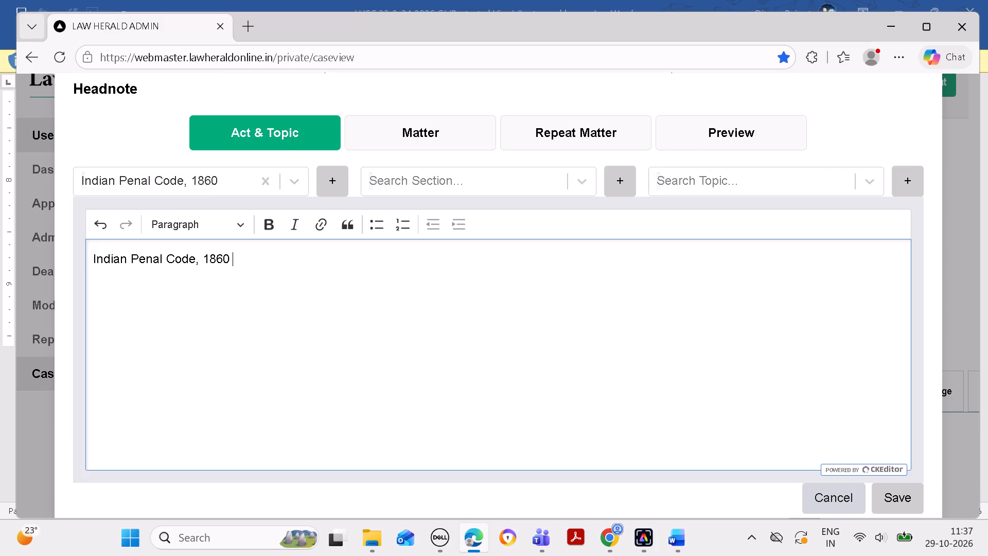
# Attach section "S.376" from Word headnote (A) to the new headnote, below the act.
pyautogui.click(676, 538)
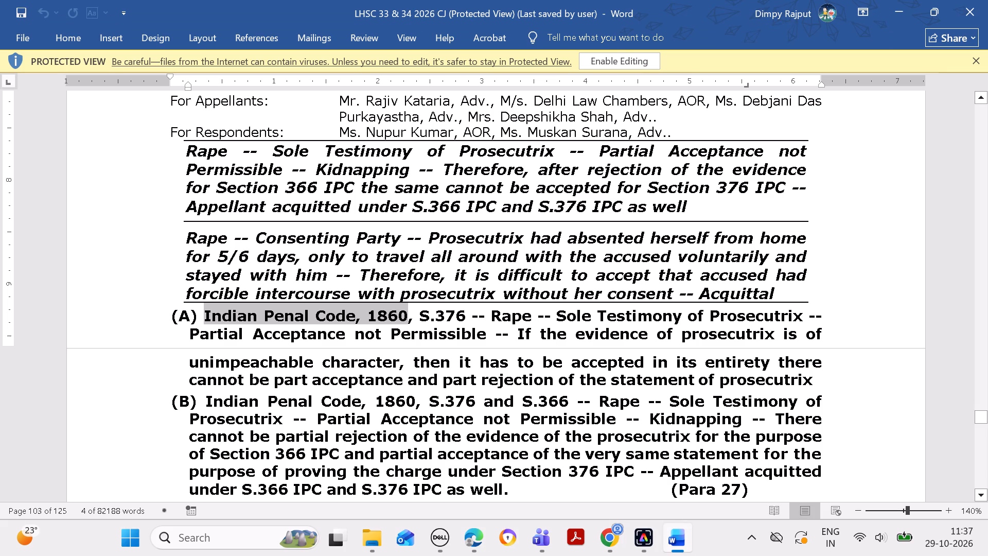
pyautogui.moveTo(419, 318); pyautogui.dragTo(448, 318)
pyautogui.hotkey('ctrl', 'c')
pyautogui.click(486, 535)
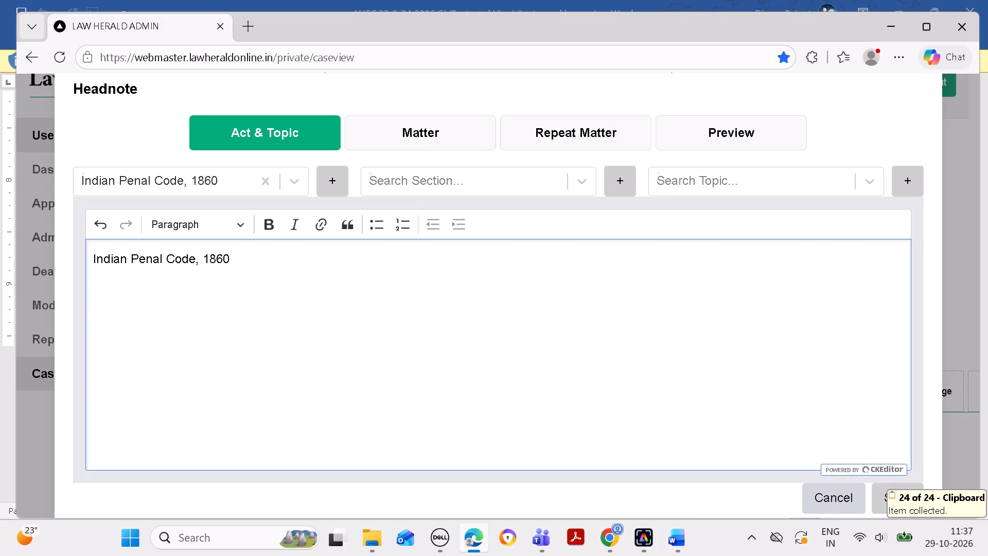
pyautogui.click(487, 175)
pyautogui.hotkey('ctrl', 'v')
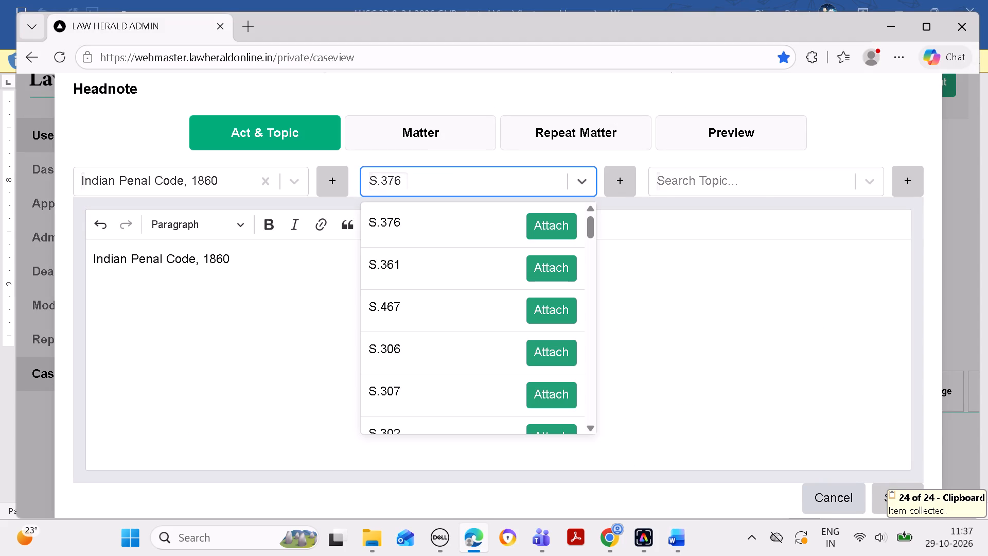
pyautogui.click(545, 229)
pyautogui.click(685, 316)
pyautogui.press('space')
# Attach the topic "Rape -- Sole Testimony of Prosecutrix" from Word headnote (A) to the new headnote.
pyautogui.click(682, 533)
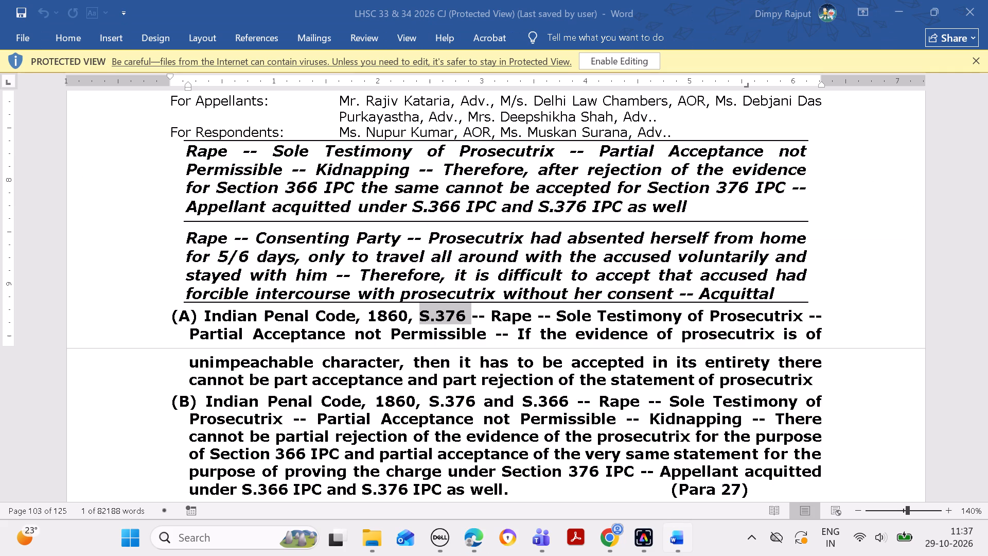
pyautogui.moveTo(491, 315); pyautogui.dragTo(525, 319)
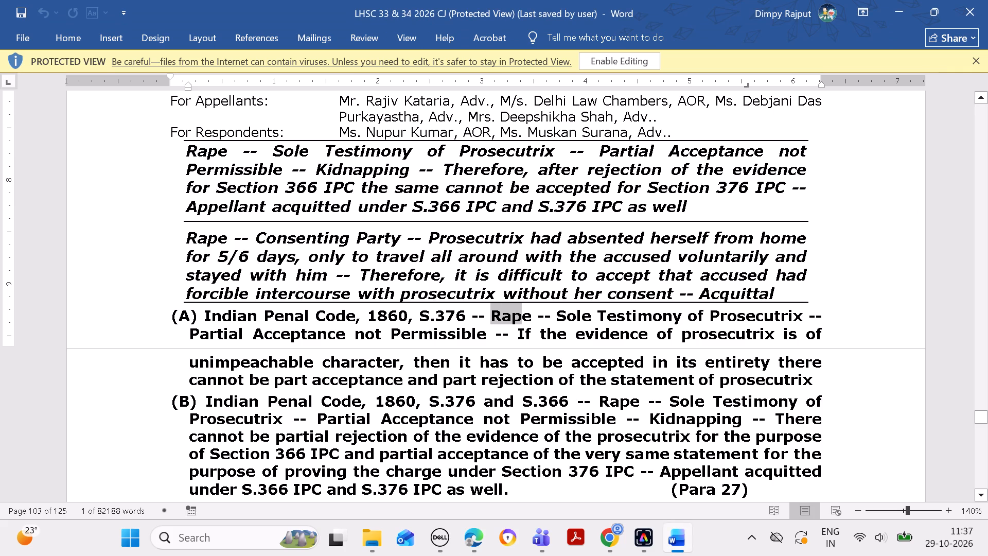
pyautogui.moveTo(525, 319); pyautogui.dragTo(740, 310)
pyautogui.hotkey('ctrl', 'c')
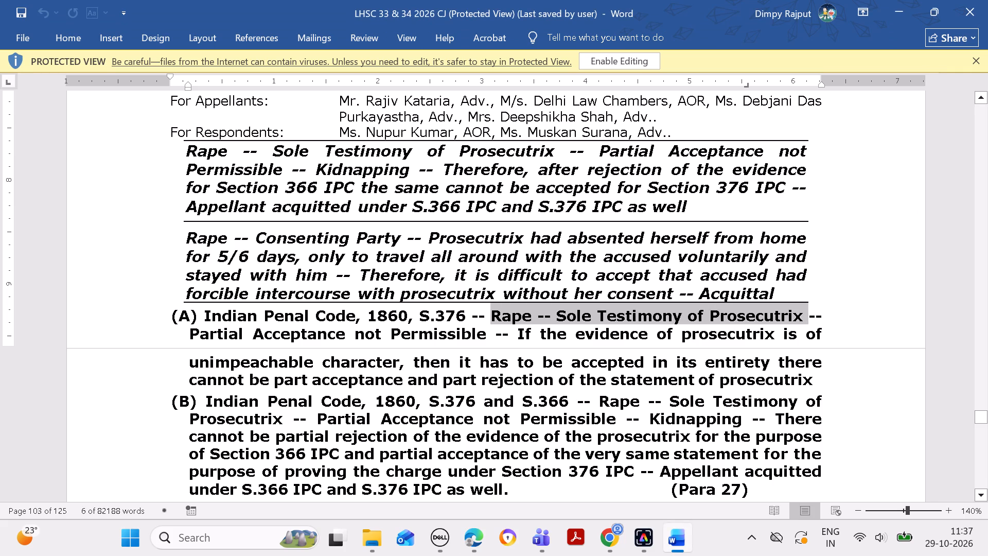
pyautogui.click(483, 539)
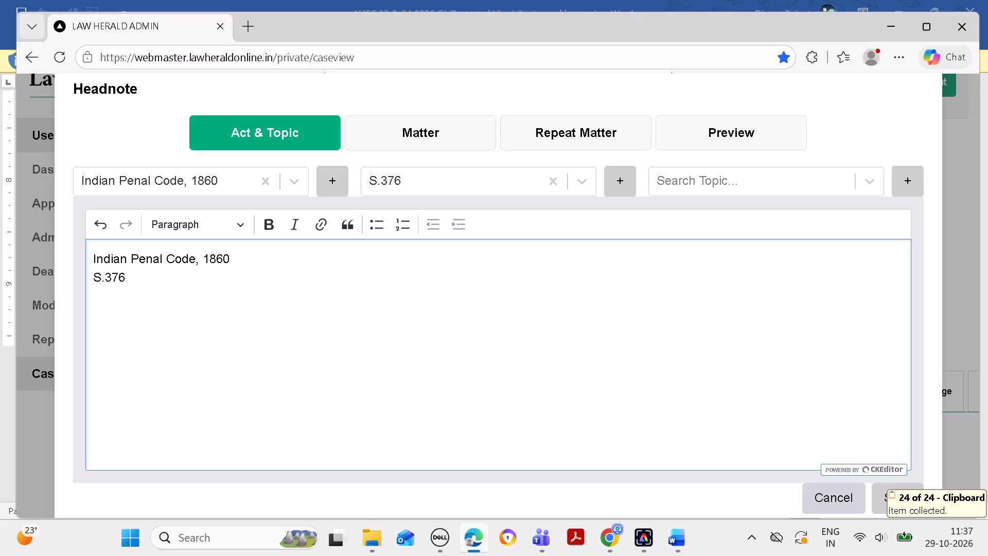
pyautogui.click(803, 177)
pyautogui.hotkey('ctrl', 'v')
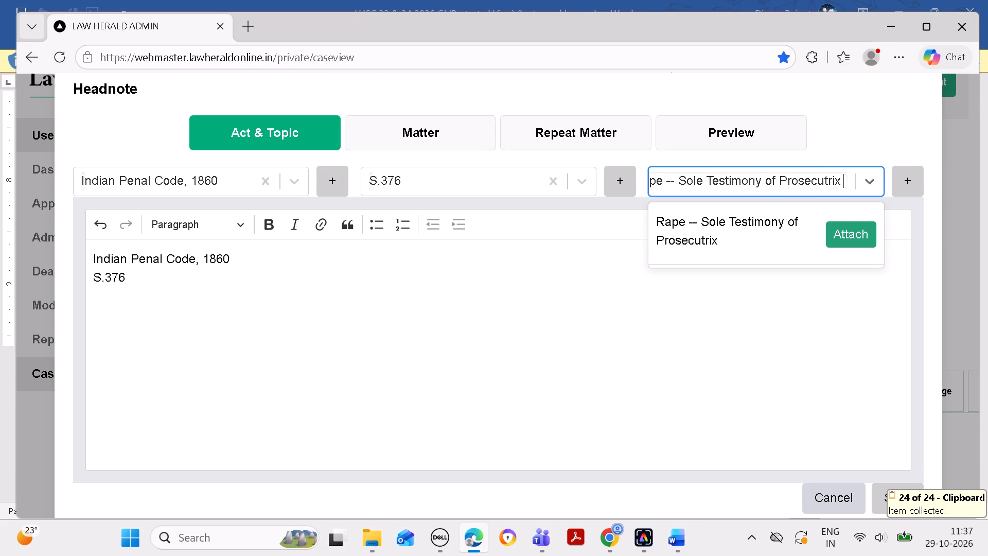
pyautogui.click(846, 238)
pyautogui.click(671, 370)
pyautogui.press('space')
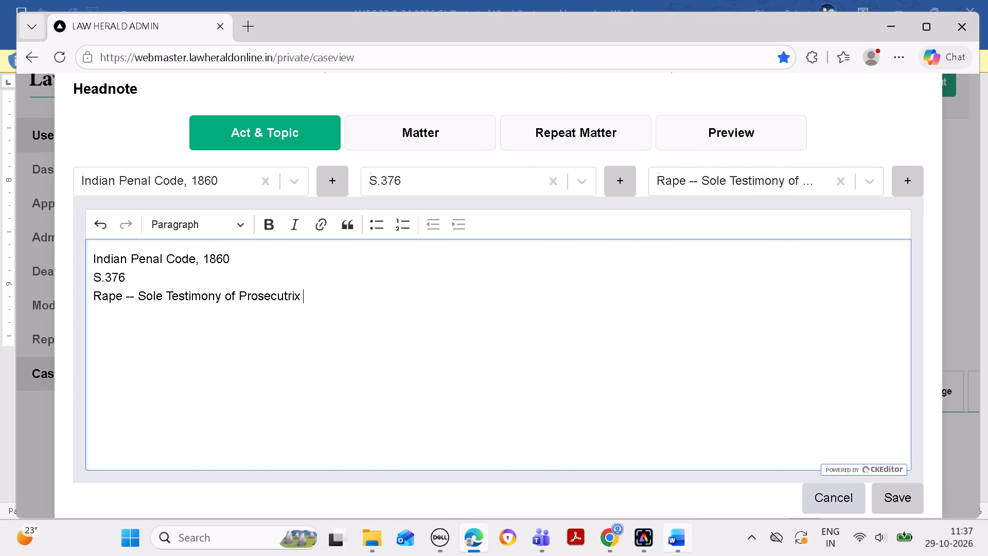
# Copy "Partial Acceptance not Permissible" from Word headnote (A) and save it as a new topic in the admin site.
pyautogui.click(677, 540)
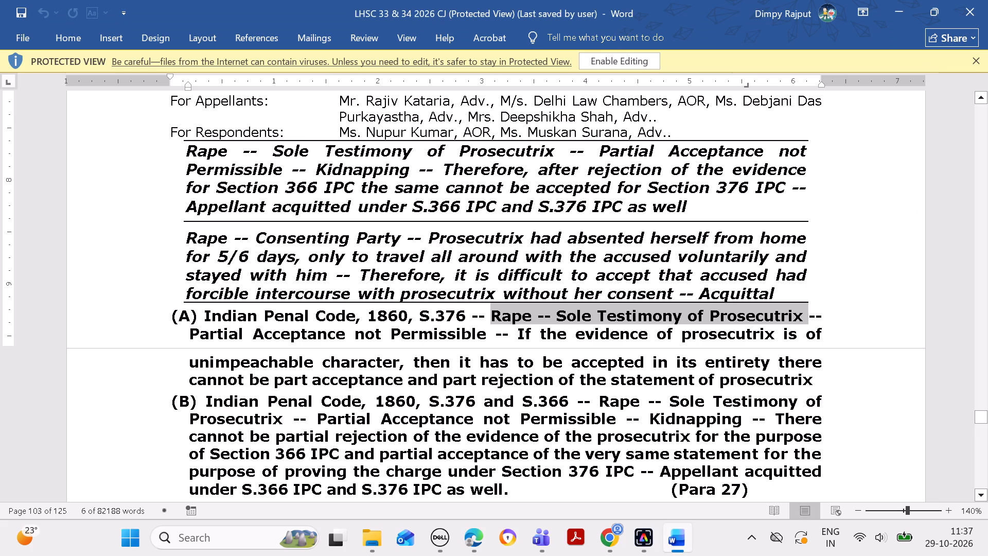
pyautogui.moveTo(193, 332); pyautogui.dragTo(459, 341)
pyautogui.hotkey('ctrl', 'c')
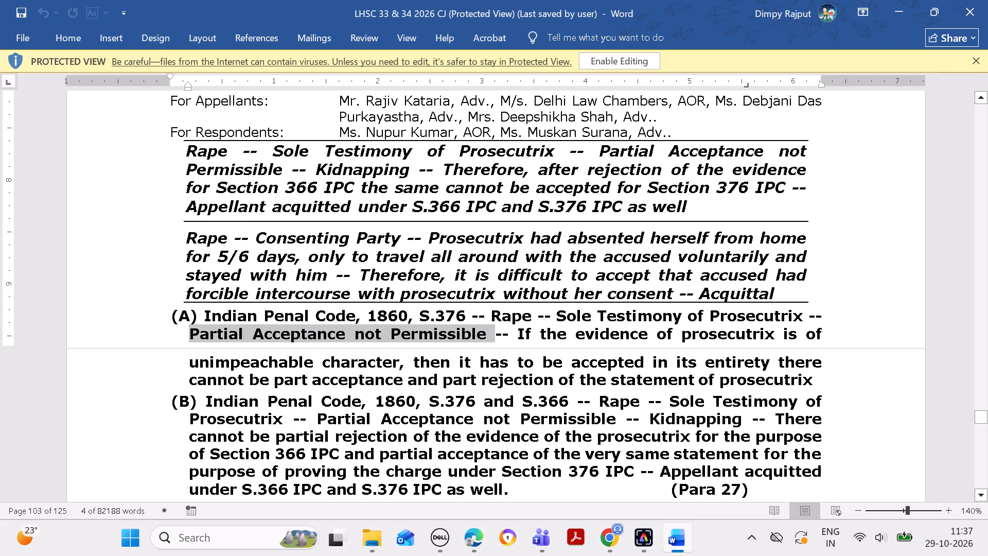
pyautogui.click(475, 529)
pyautogui.click(713, 182)
pyautogui.hotkey('ctrl', 'c')
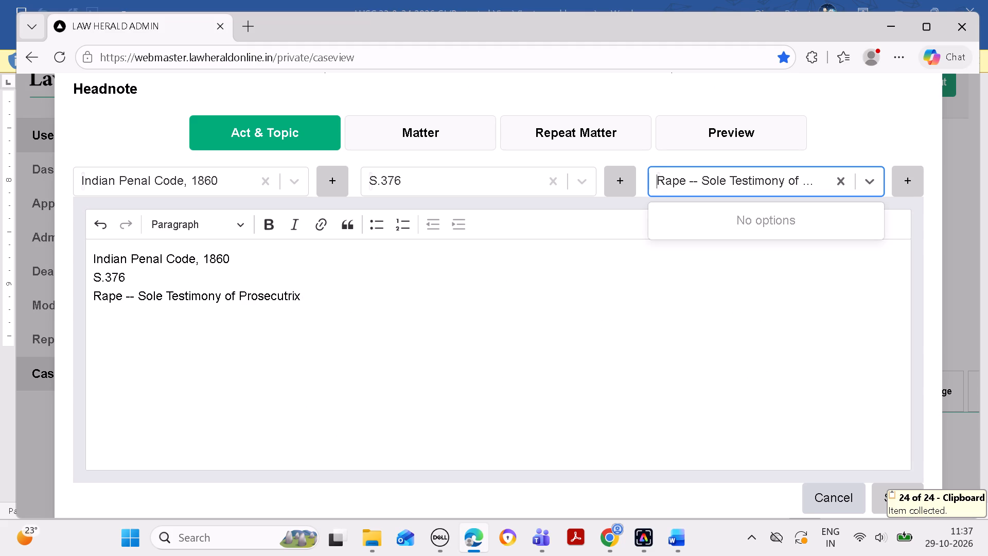
pyautogui.hotkey('ctrl', 'v')
pyautogui.click(908, 176)
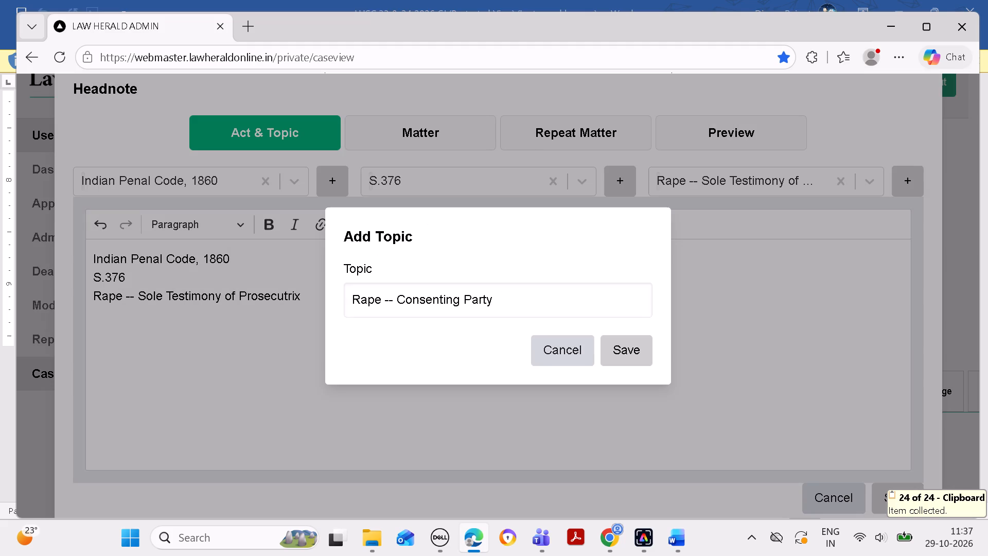
pyautogui.moveTo(531, 291); pyautogui.dragTo(317, 293)
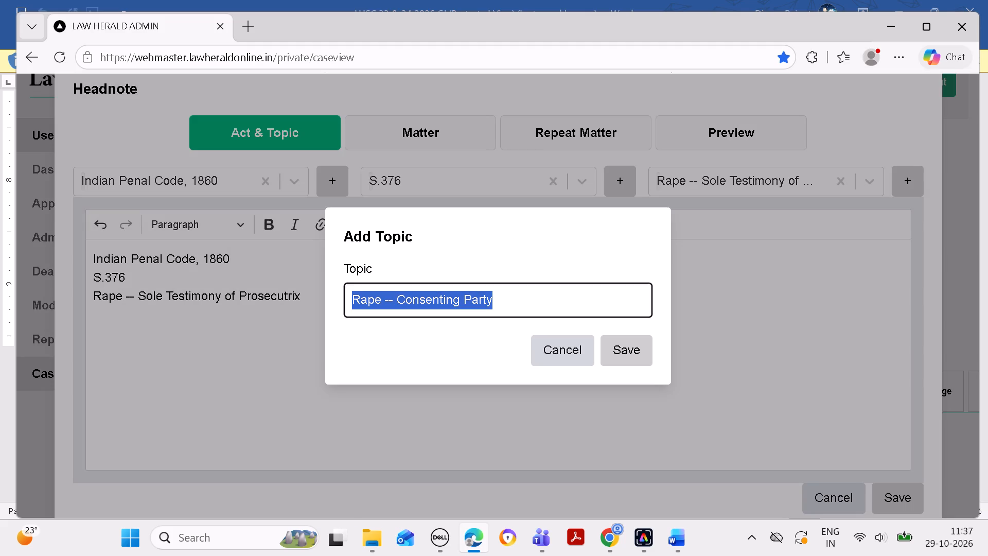
pyautogui.press('BackSpace')
pyautogui.hotkey('ctrl', 'v')
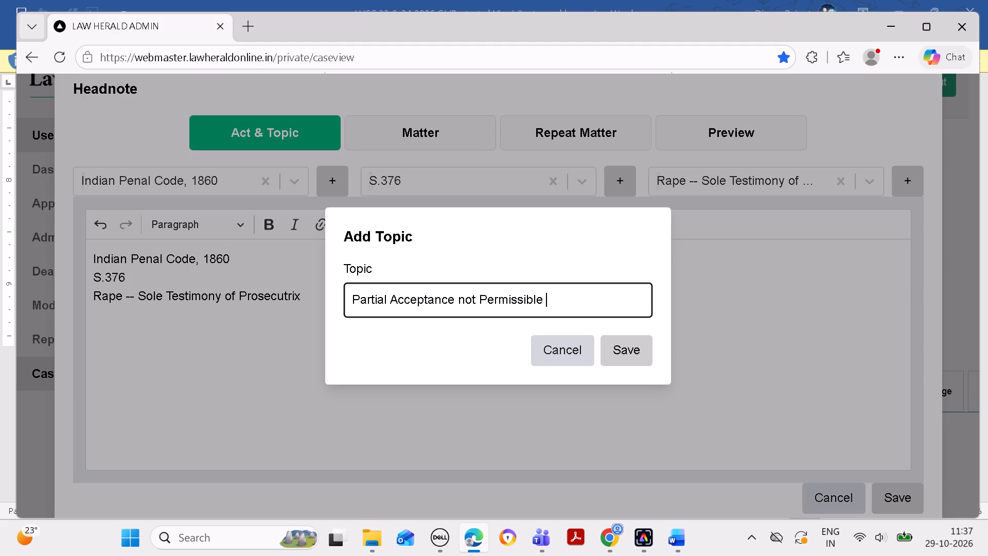
pyautogui.press('BackSpace')
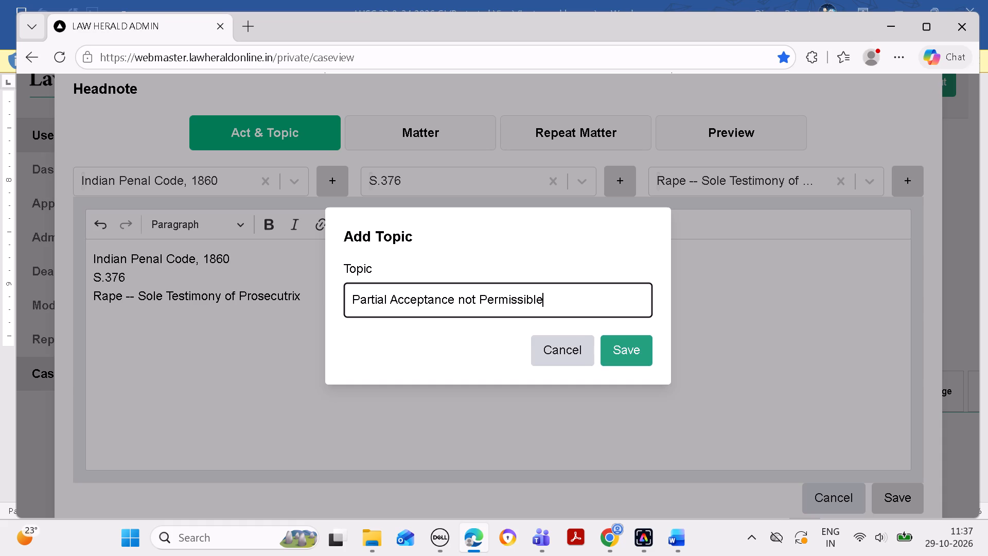
pyautogui.click(645, 355)
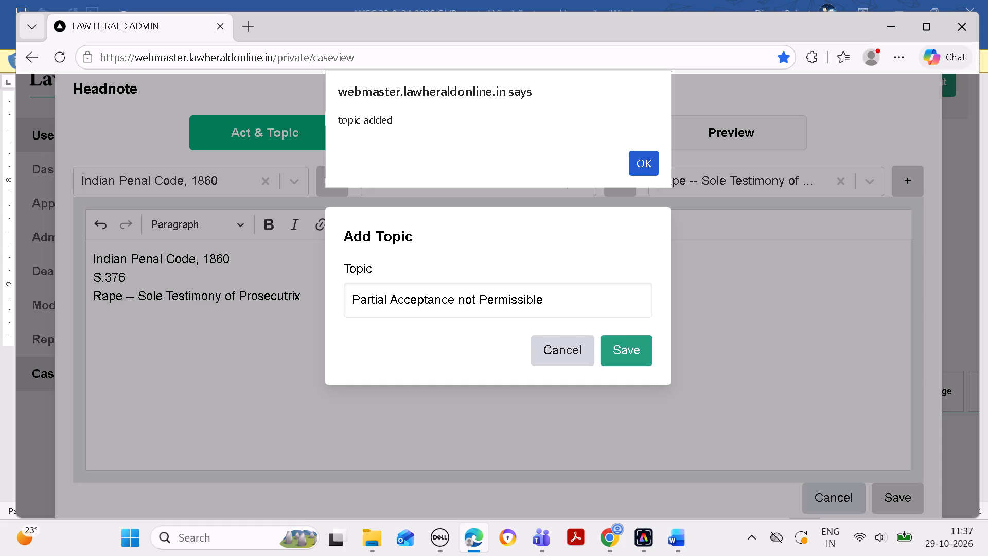
pyautogui.click(653, 159)
# Attach the topic "Partial Acceptance not Permissible" to the headnote below the first topic.
pyautogui.click(702, 186)
pyautogui.hotkey('ctrl', 'v')
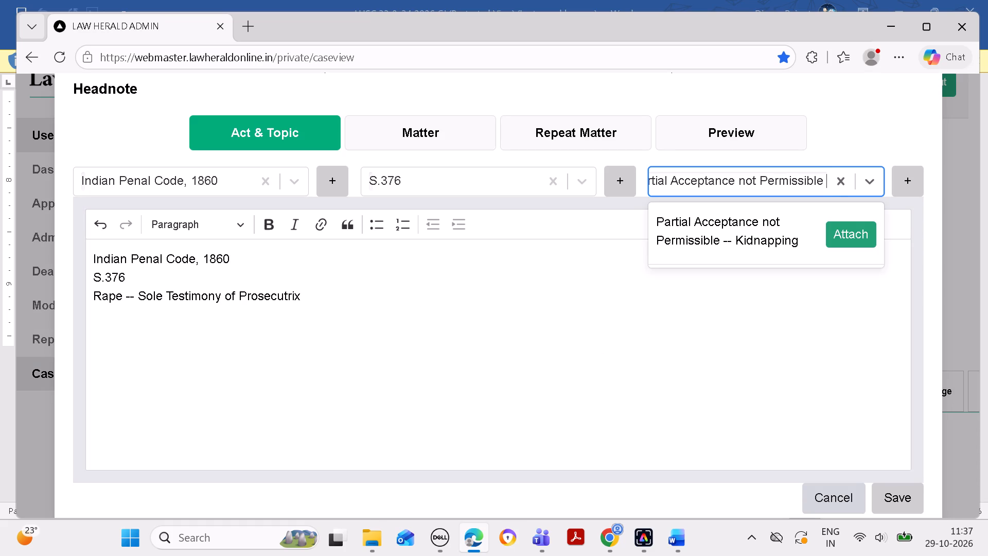
pyautogui.press('BackSpace')
pyautogui.click(856, 221)
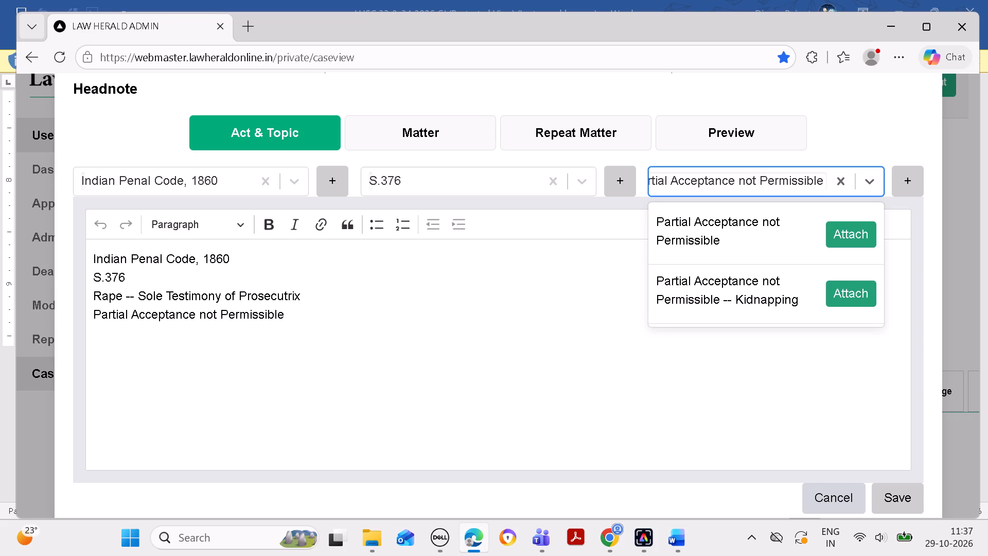
pyautogui.click(480, 391)
# Copy Word headnote (A)'s text from "If the evidence of prosecutrix" to its end into the headnote's Matter and end it with a full stop.
pyautogui.click(683, 529)
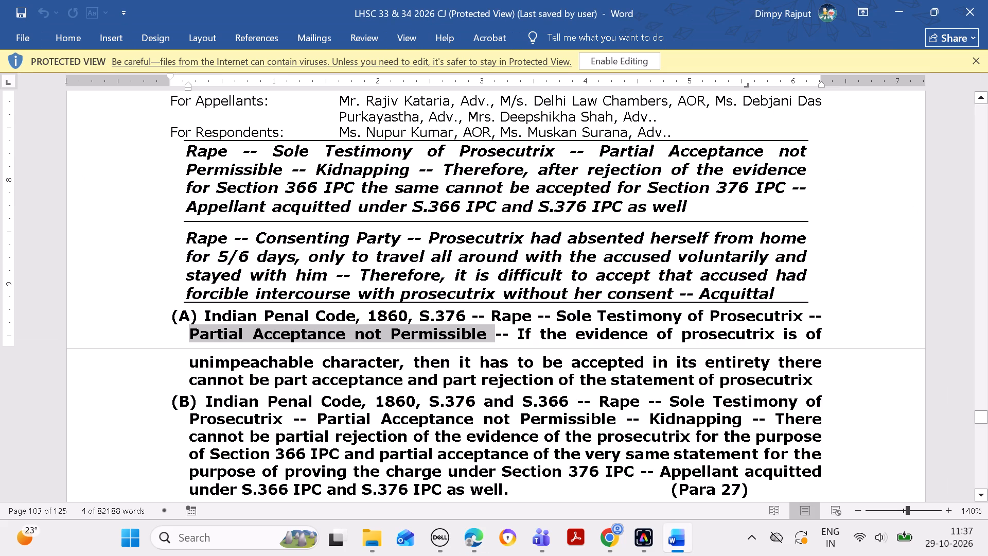
pyautogui.moveTo(520, 327); pyautogui.dragTo(709, 372)
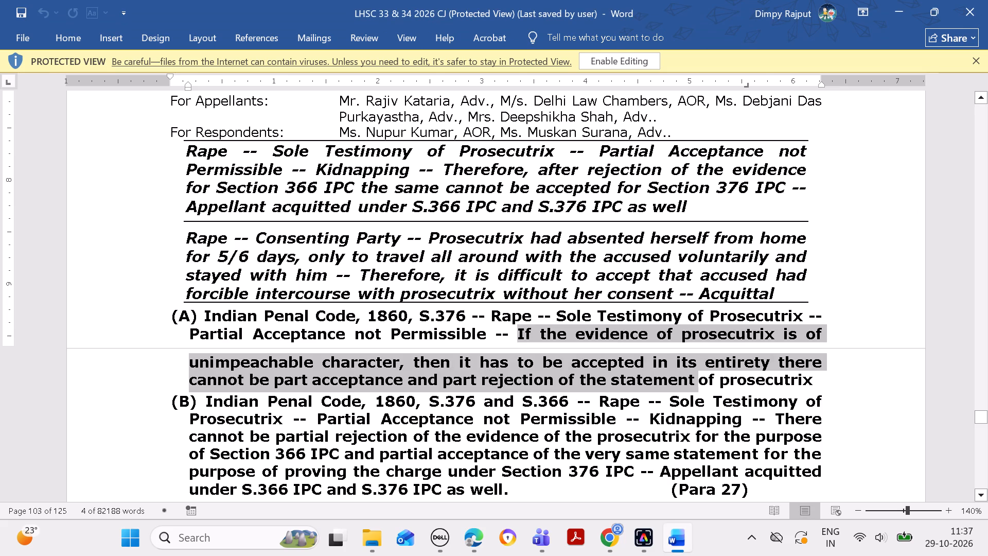
pyautogui.moveTo(709, 372); pyautogui.dragTo(800, 378)
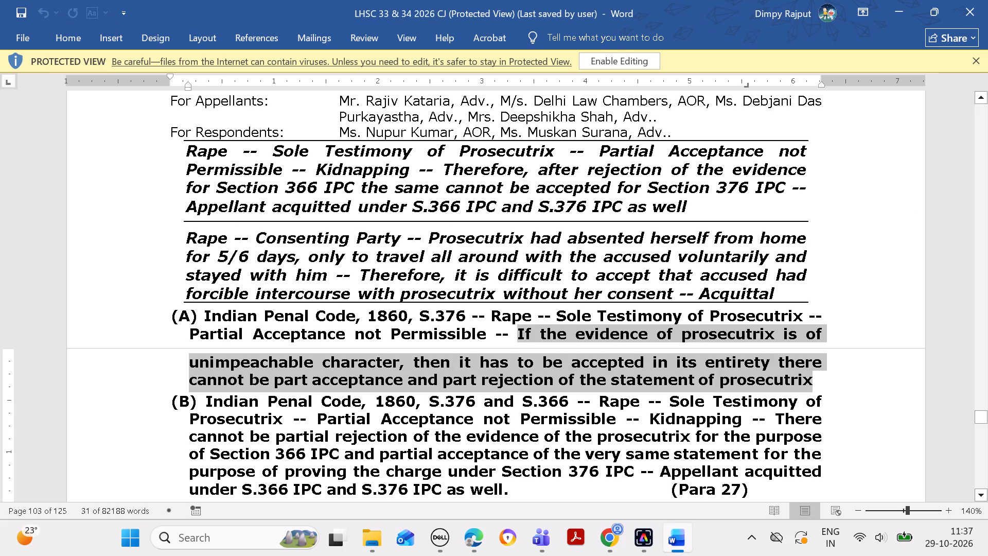
pyautogui.hotkey('ctrl', 'c')
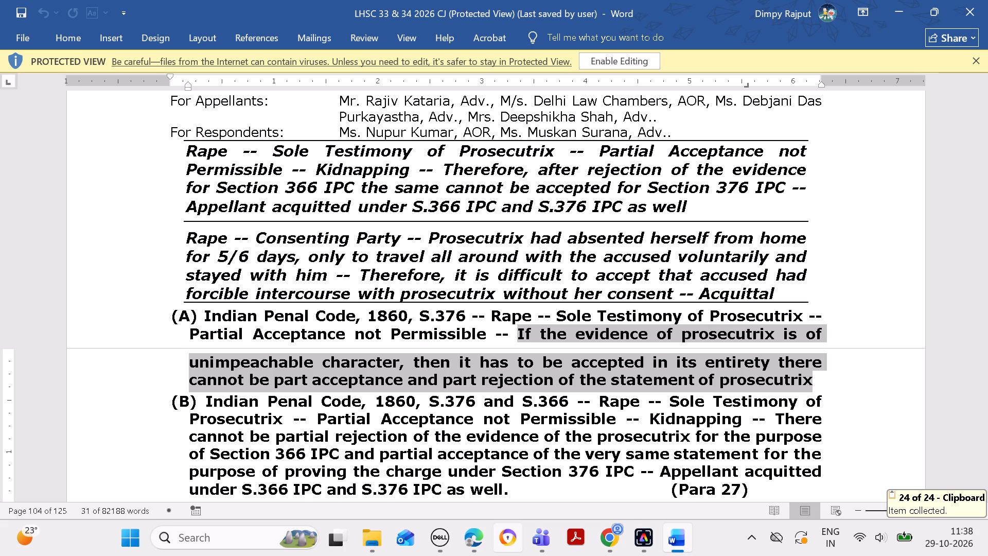
pyautogui.click(472, 538)
pyautogui.click(417, 134)
pyautogui.click(413, 280)
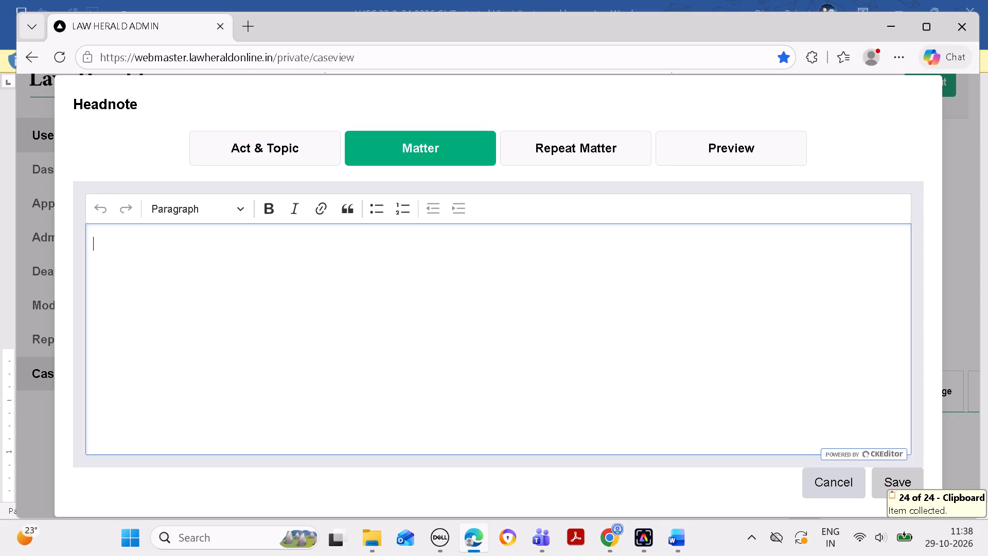
pyautogui.hotkey('ctrl', 'v')
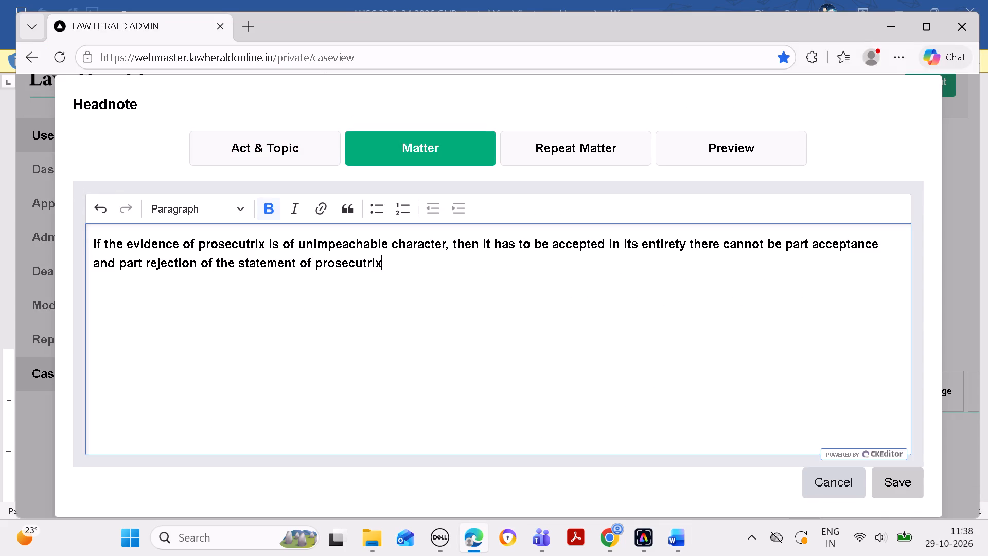
pyautogui.press('.')
# Remove the bold formatting from the whole Matter text.
pyautogui.hotkey('ctrl', 'a')
pyautogui.hotkey('ctrl', 'b')
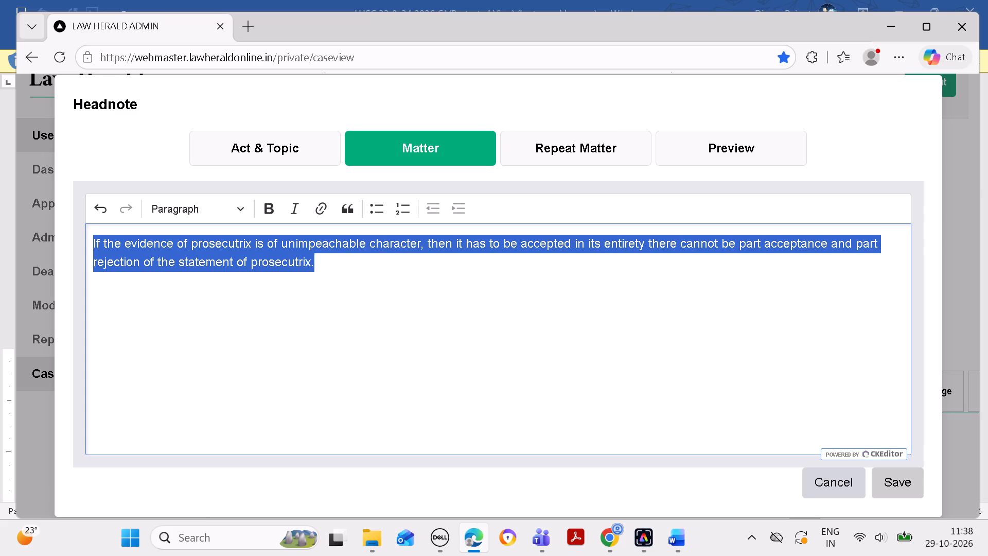
pyautogui.click(437, 317)
pyautogui.click(437, 314)
# Join the headnote's act, S.376 and two topics into one line, with "--" before each topic.
pyautogui.click(278, 150)
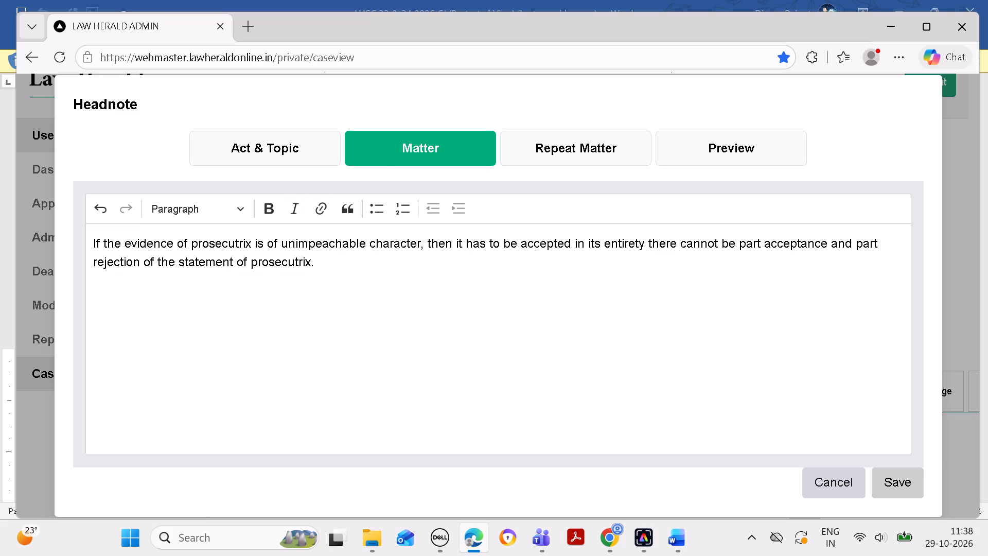
pyautogui.click(92, 277)
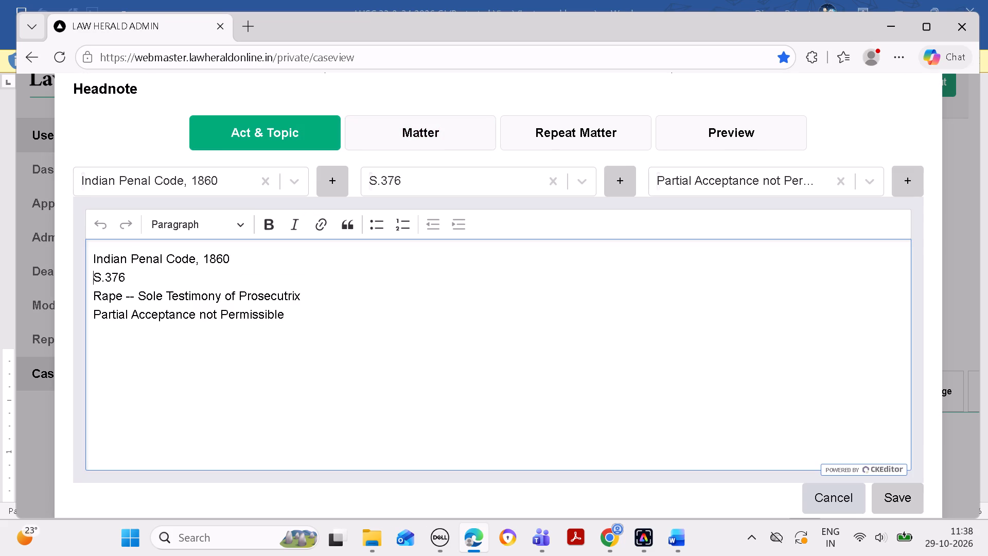
pyautogui.press('BackSpace')
pyautogui.click(94, 280)
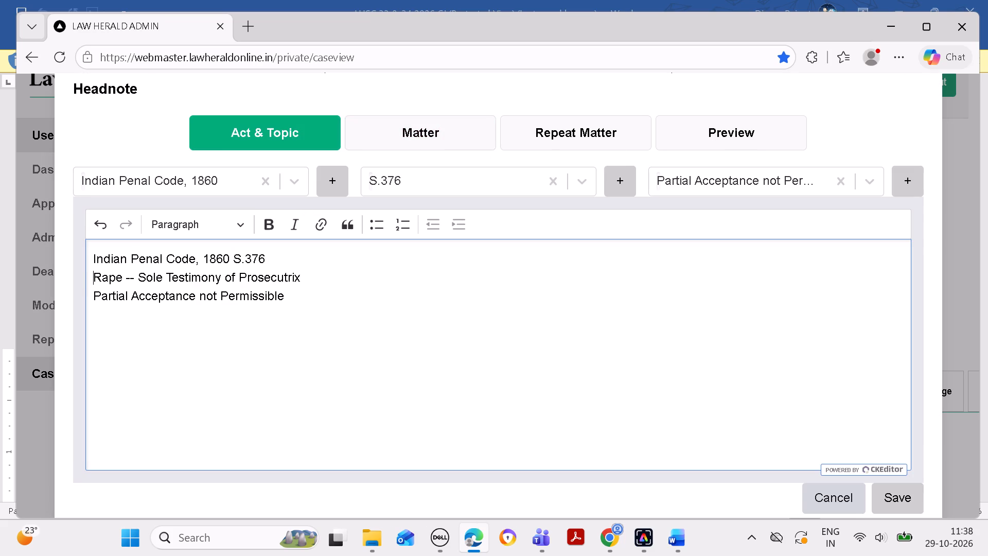
pyautogui.press('BackSpace')
pyautogui.write('--')
pyautogui.press('space')
pyautogui.press('BackSpace')
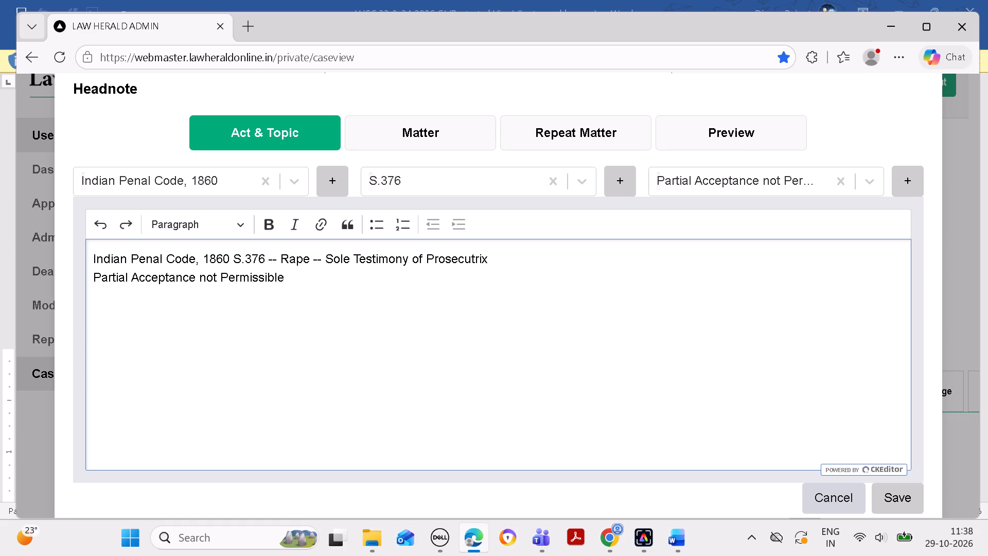
pyautogui.click(93, 284)
pyautogui.press('BackSpace')
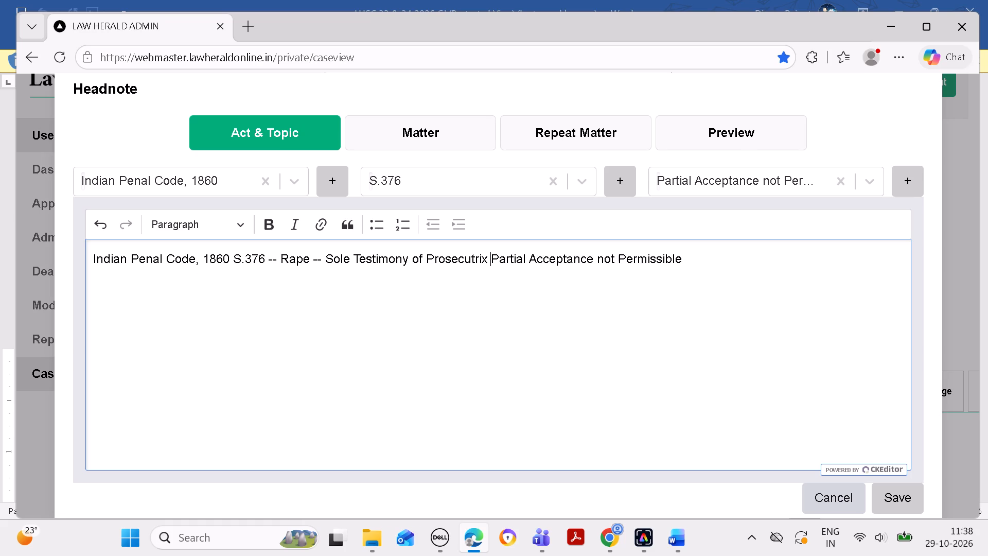
pyautogui.write('--')
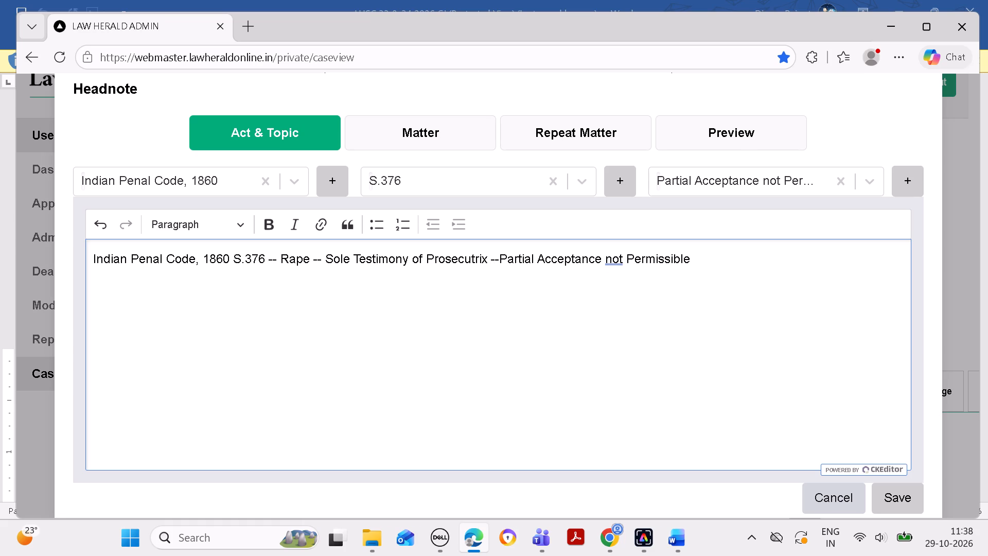
pyautogui.press('space')
pyautogui.press('BackSpace')
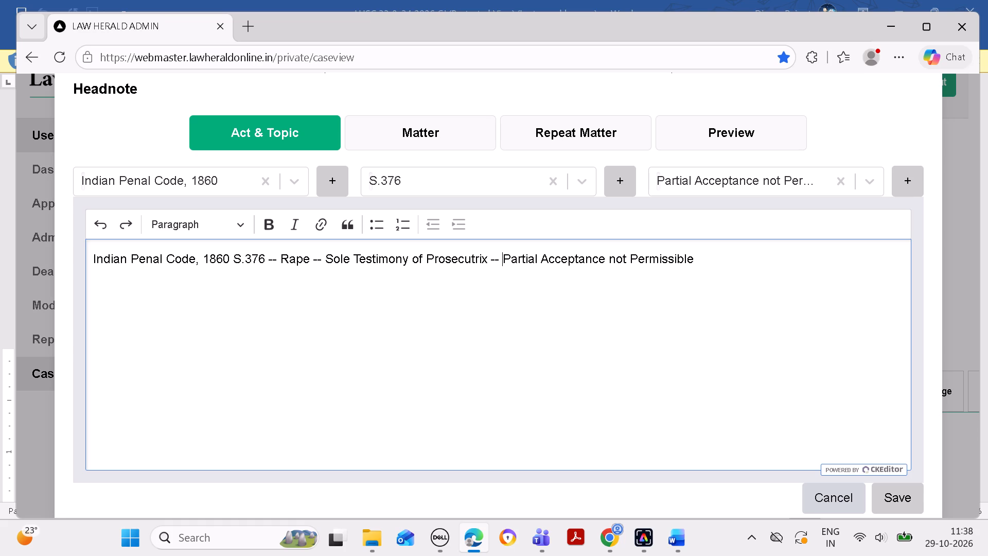
pyautogui.click(720, 262)
# Enter "-" as the headnote's Repeat Matter and save the headnote.
pyautogui.click(422, 136)
pyautogui.click(575, 148)
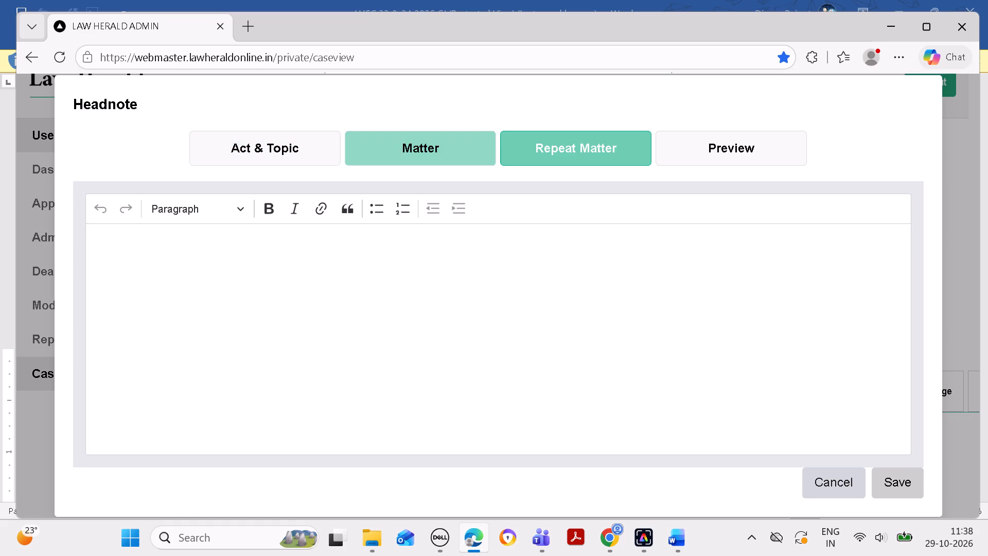
pyautogui.click(679, 539)
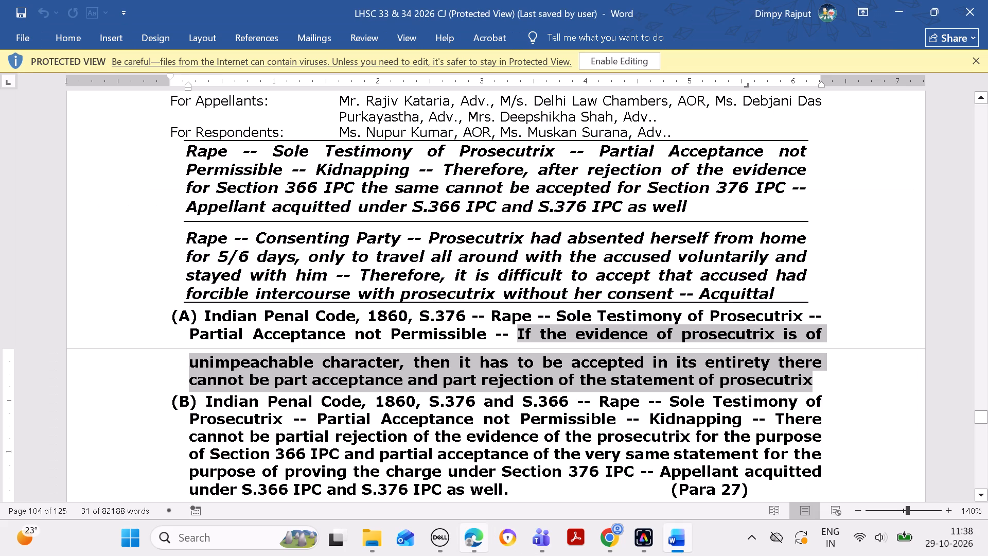
pyautogui.click(474, 536)
pyautogui.click(483, 303)
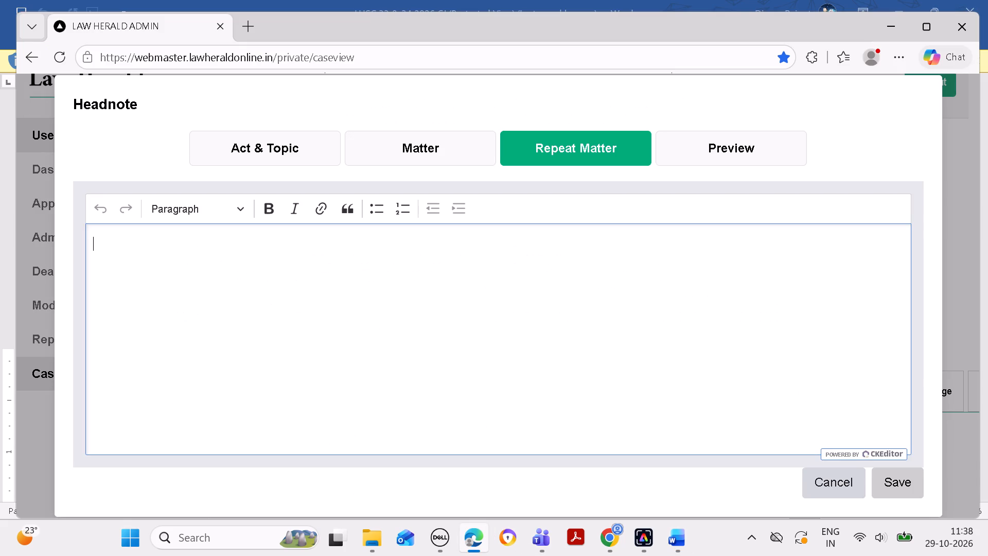
pyautogui.press('-')
pyautogui.click(905, 474)
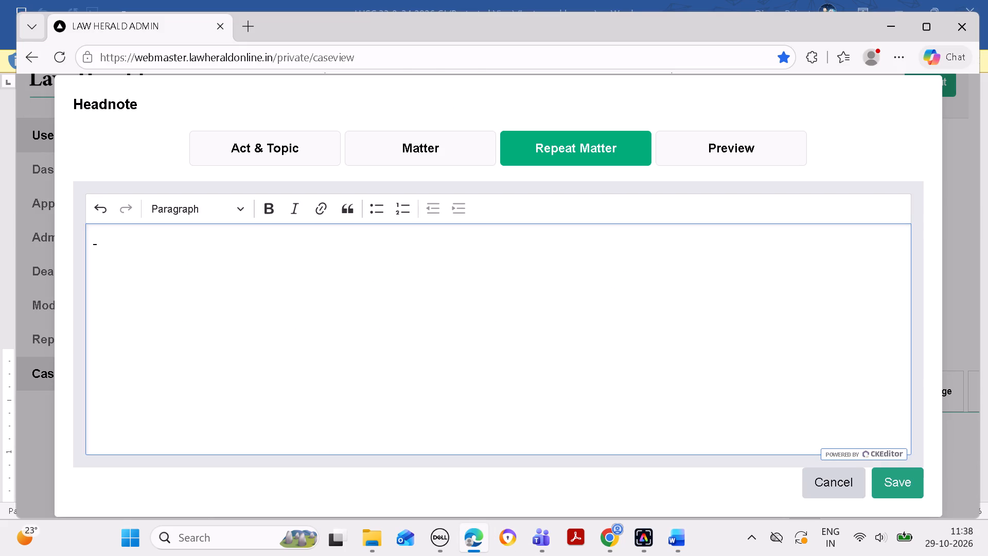
pyautogui.click(640, 167)
# Copy "Indian Penal Code, 1860" from Word headnote (B) and attach that act to a new headnote in the admin site.
pyautogui.scroll(-6, 615, 342)
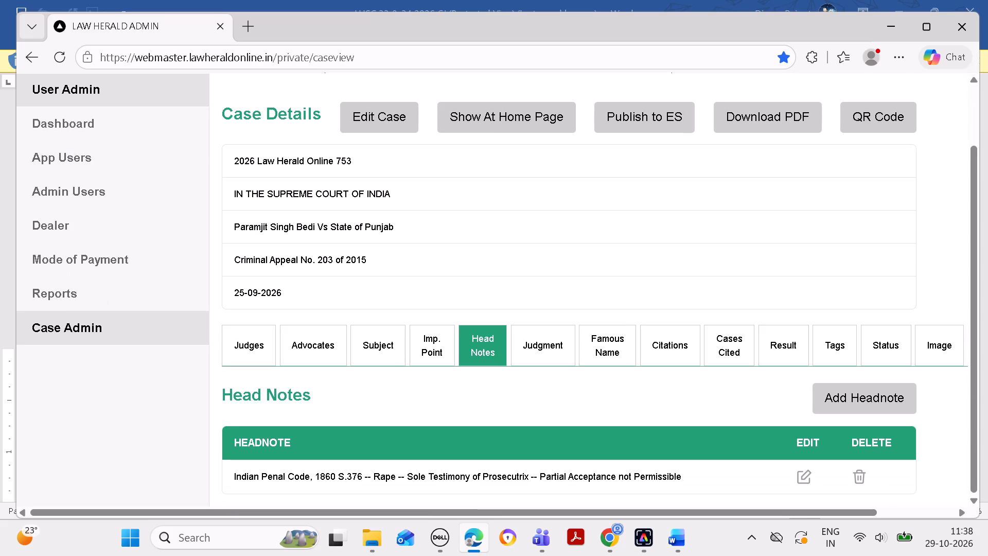
pyautogui.click(686, 546)
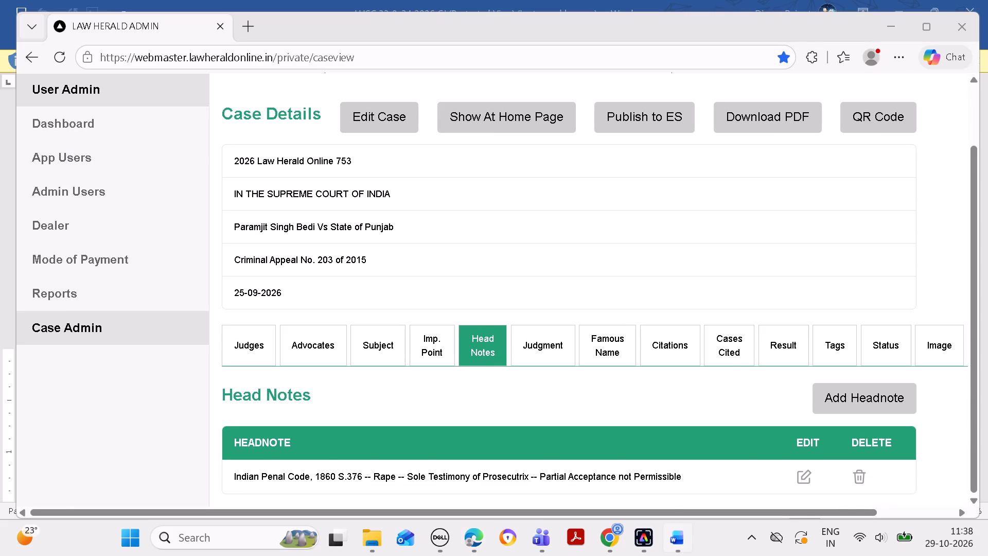
pyautogui.press('Down')
pyautogui.press('Down')
pyautogui.press('Down')
pyautogui.press('Down')
pyautogui.press('Down')
pyautogui.press('Down')
pyautogui.press('Down')
pyautogui.press('Down')
pyautogui.press('Down')
pyautogui.press('Down')
pyautogui.press('Down')
pyautogui.press('Down')
pyautogui.press('Down')
pyautogui.press('Down')
pyautogui.press('Down')
pyautogui.press('Down')
pyautogui.press('Down')
pyautogui.press('Down')
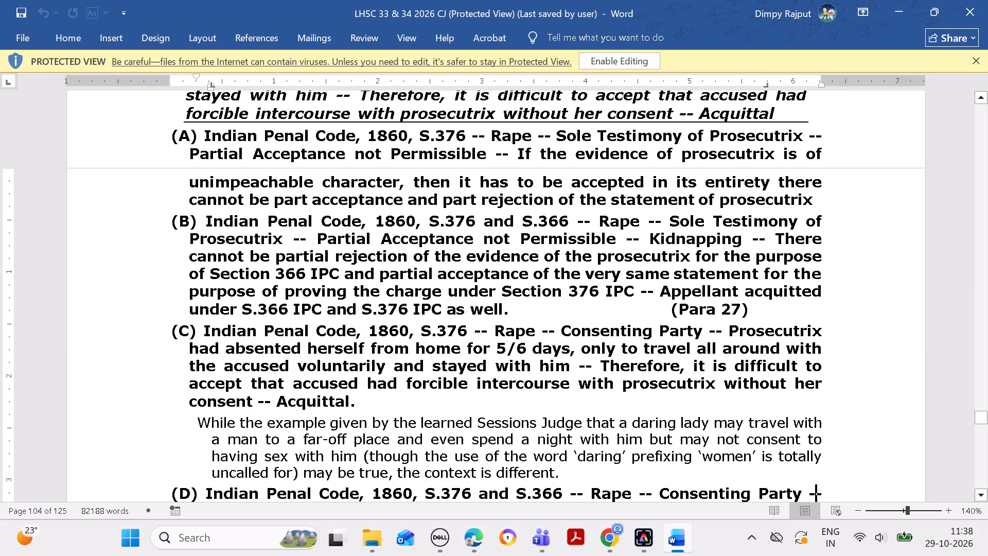
pyautogui.moveTo(205, 180); pyautogui.dragTo(331, 182)
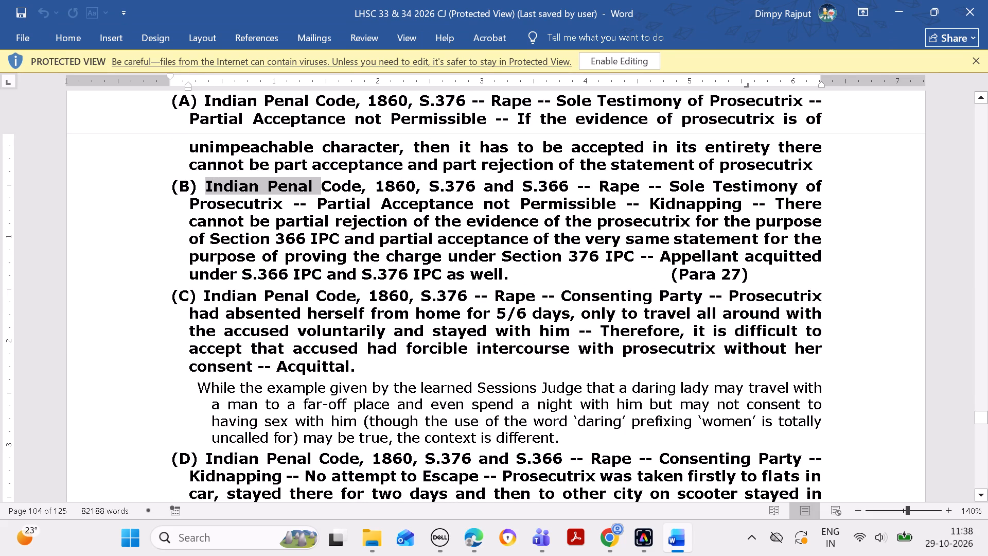
pyautogui.moveTo(331, 182); pyautogui.dragTo(391, 183)
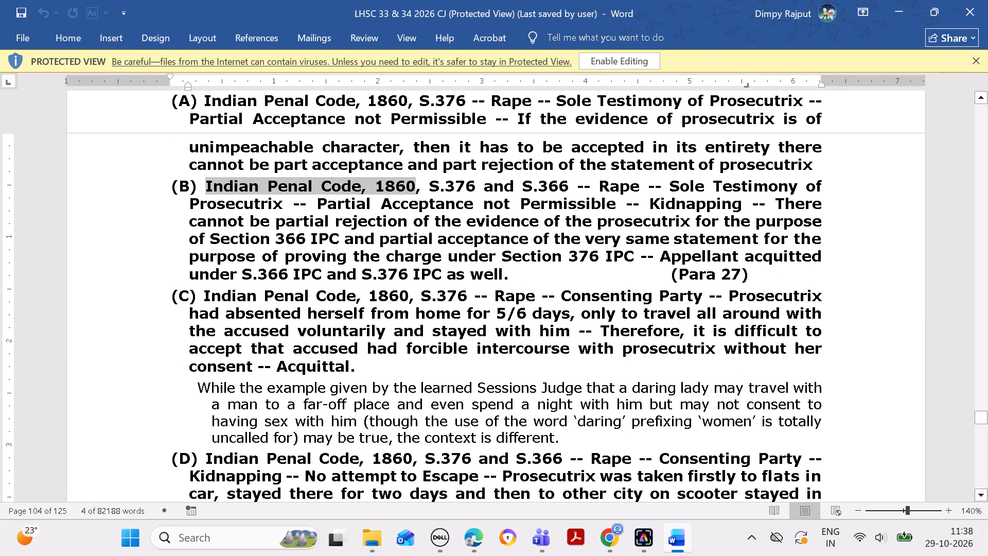
pyautogui.hotkey('ctrl', 'c')
pyautogui.click(474, 543)
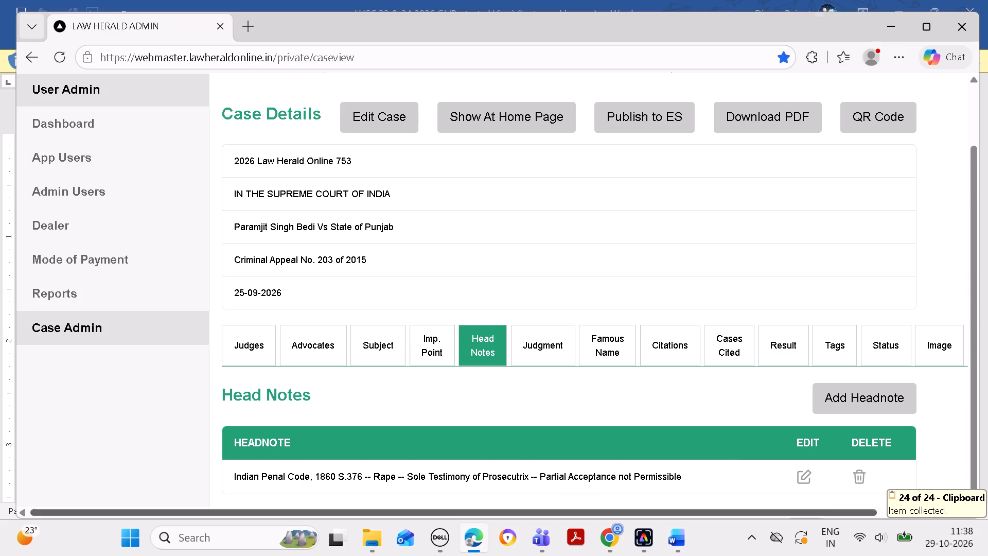
pyautogui.click(825, 399)
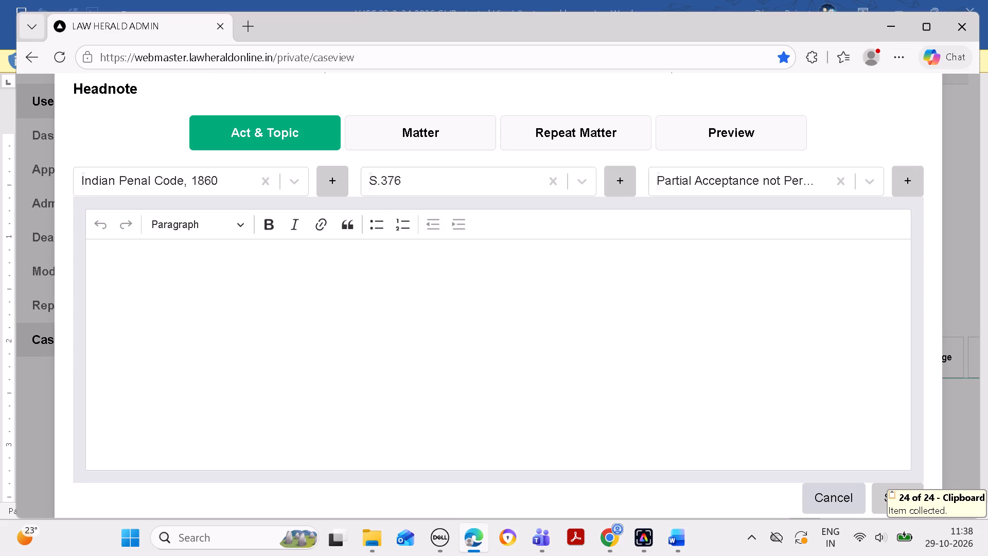
pyautogui.click(268, 183)
pyautogui.hotkey('ctrl', 'v')
pyautogui.click(280, 222)
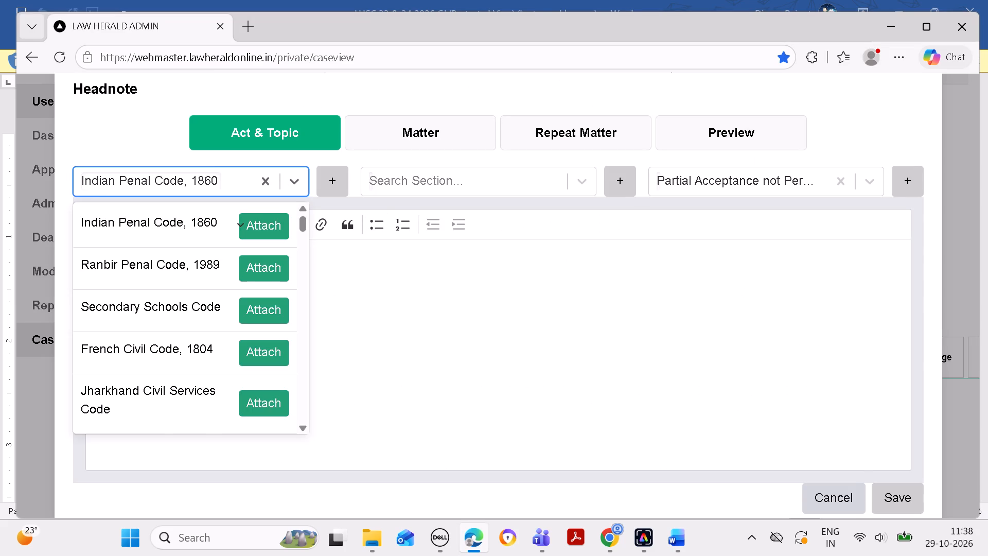
pyautogui.click(453, 295)
pyautogui.press('space')
# Copy "S.376" from Word headnote (B), attach that section below the act and add "and" after it.
pyautogui.click(687, 538)
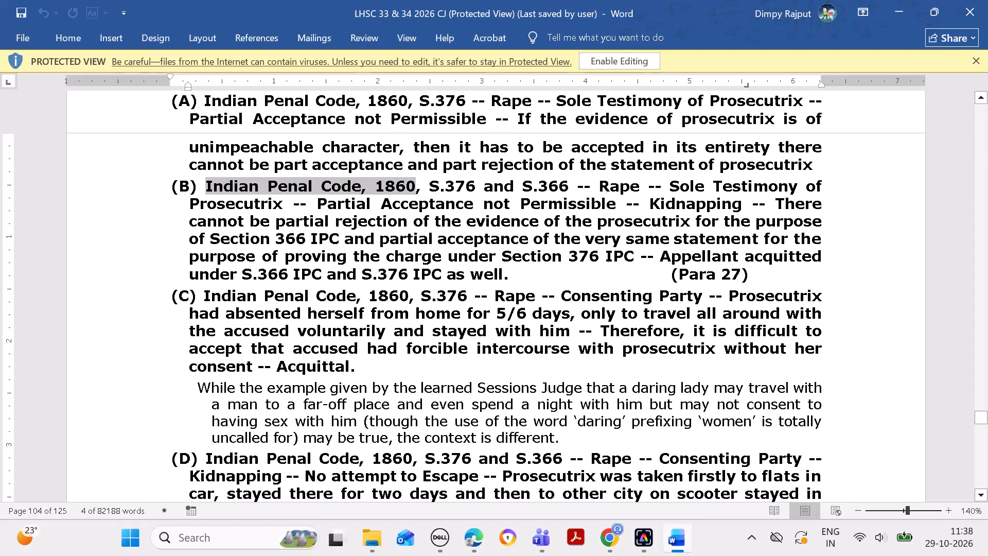
pyautogui.moveTo(433, 184); pyautogui.dragTo(466, 184)
pyautogui.hotkey('ctrl', 'c')
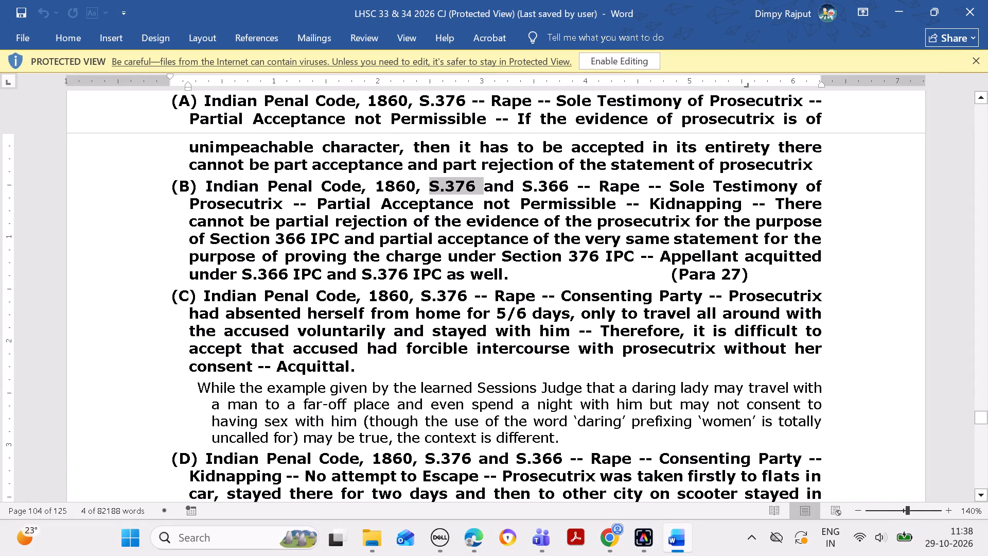
pyautogui.click(483, 528)
pyautogui.click(486, 183)
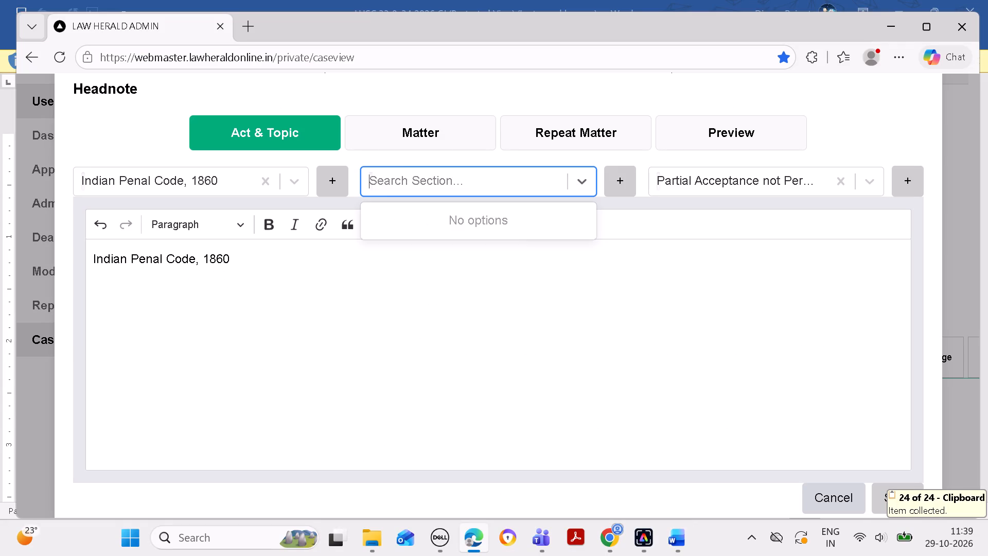
pyautogui.hotkey('ctrl', 'v')
pyautogui.click(547, 224)
pyautogui.click(740, 350)
pyautogui.press('space')
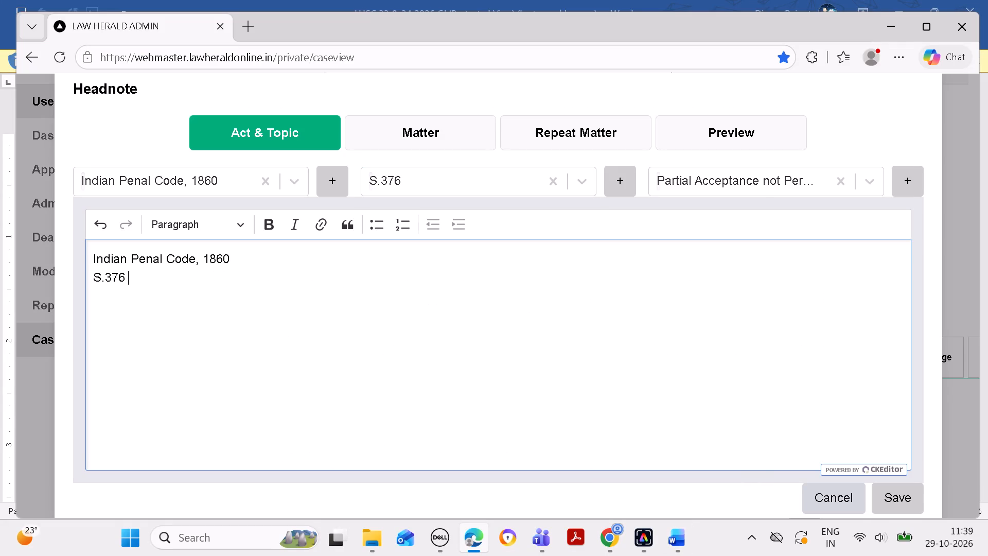
pyautogui.press('a')
pyautogui.press('n')
pyautogui.press('d')
pyautogui.press('space')
# Copy "S.366" from Word headnote (B) and search for it among the act's sections in the admin site.
pyautogui.click(674, 531)
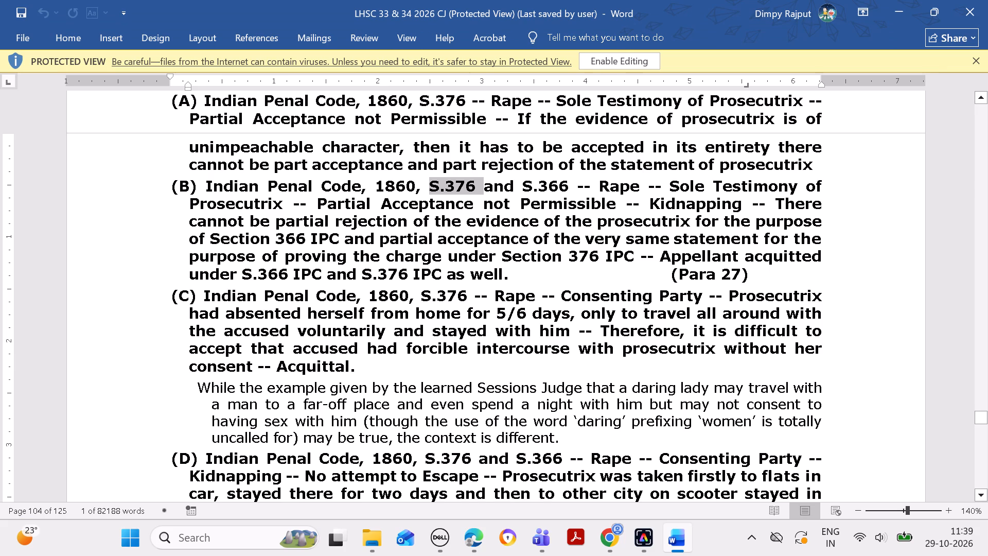
pyautogui.moveTo(523, 182); pyautogui.dragTo(566, 182)
pyautogui.hotkey('ctrl', 'c')
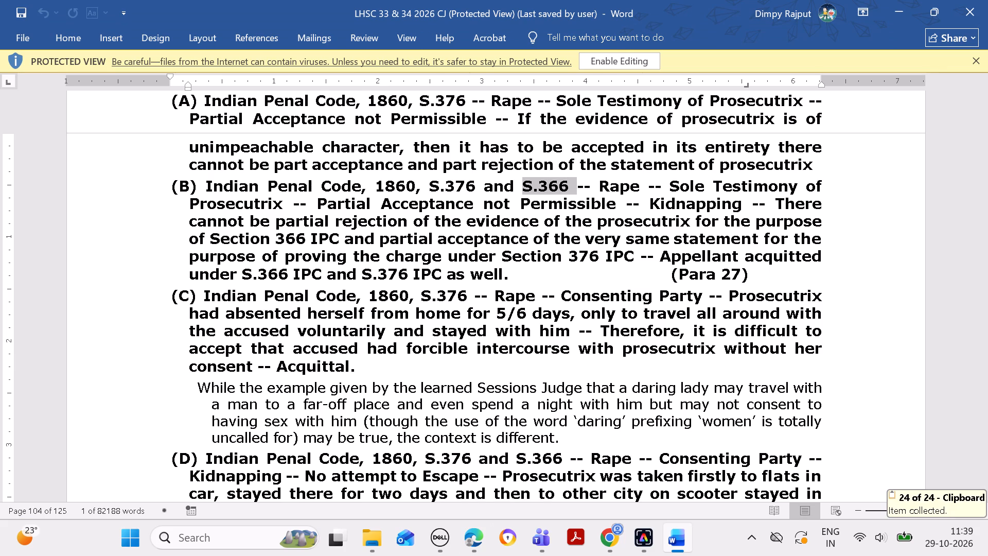
pyautogui.keyDown('ctrl'); pyautogui.click(483, 530); pyautogui.keyUp('ctrl')
pyautogui.click(513, 175)
pyautogui.hotkey('ctrl', 'v')
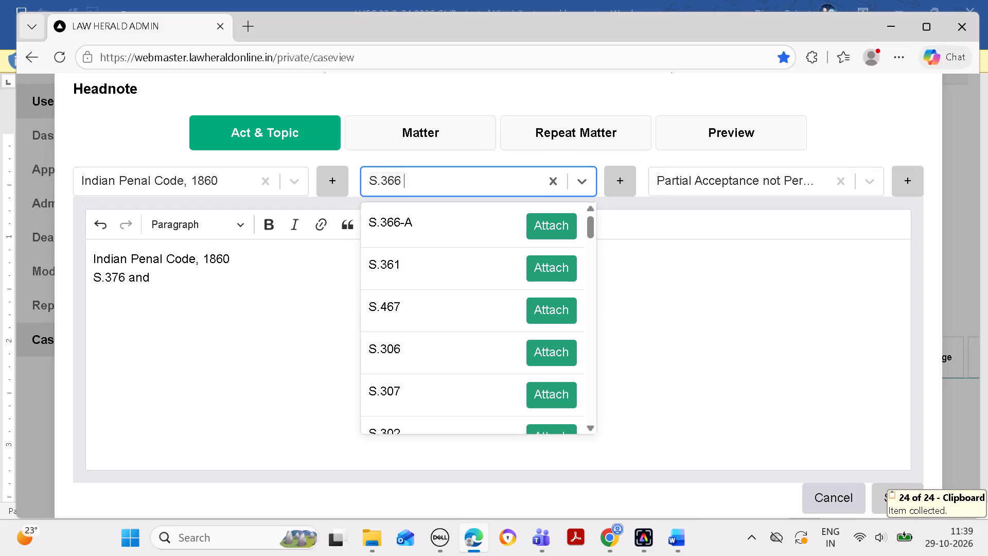
pyautogui.press('BackSpace')
# Add and save a new section with sort letter A, section number S.366, and "-" as both heading and description.
pyautogui.click(620, 176)
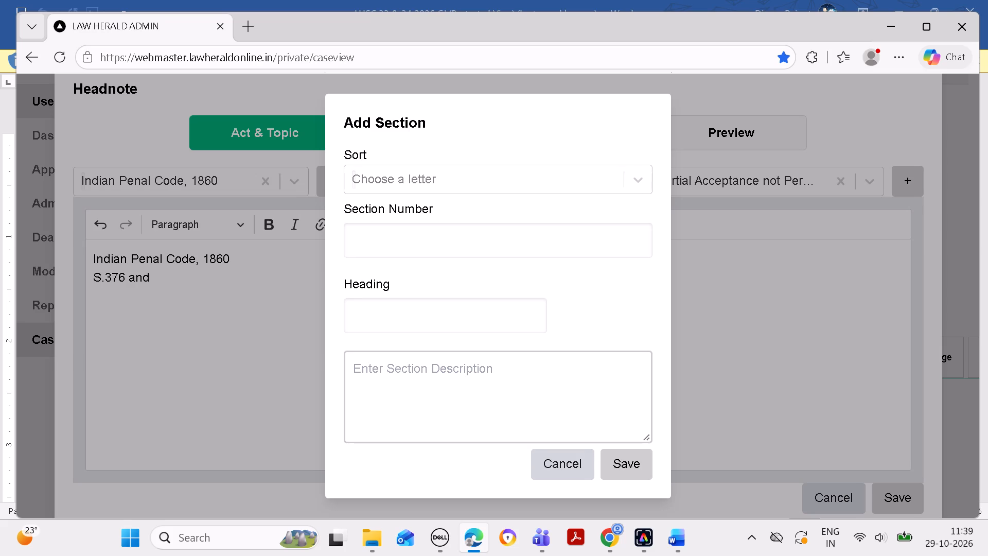
pyautogui.click(599, 167)
pyautogui.click(572, 217)
pyautogui.click(531, 244)
pyautogui.hotkey('ctrl', 'v')
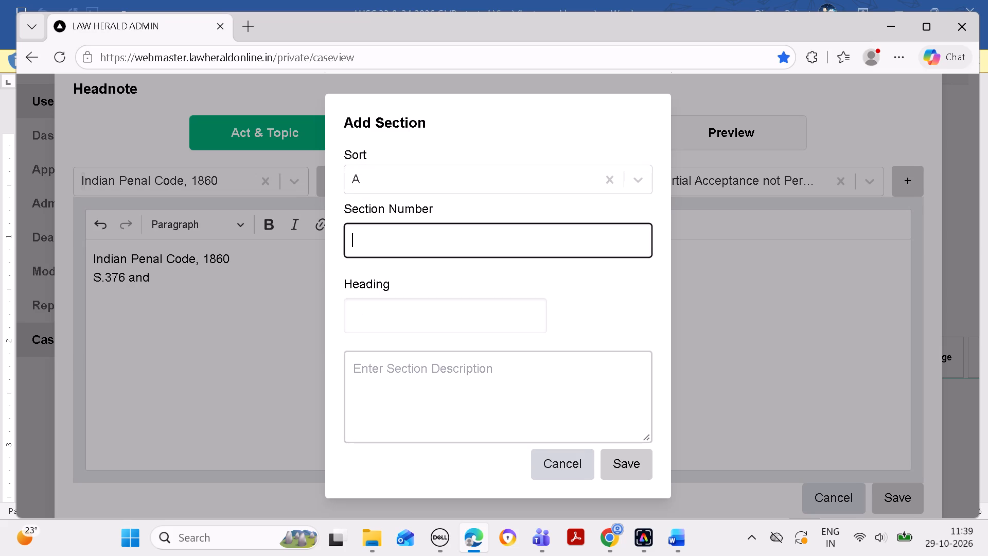
pyautogui.click(456, 318)
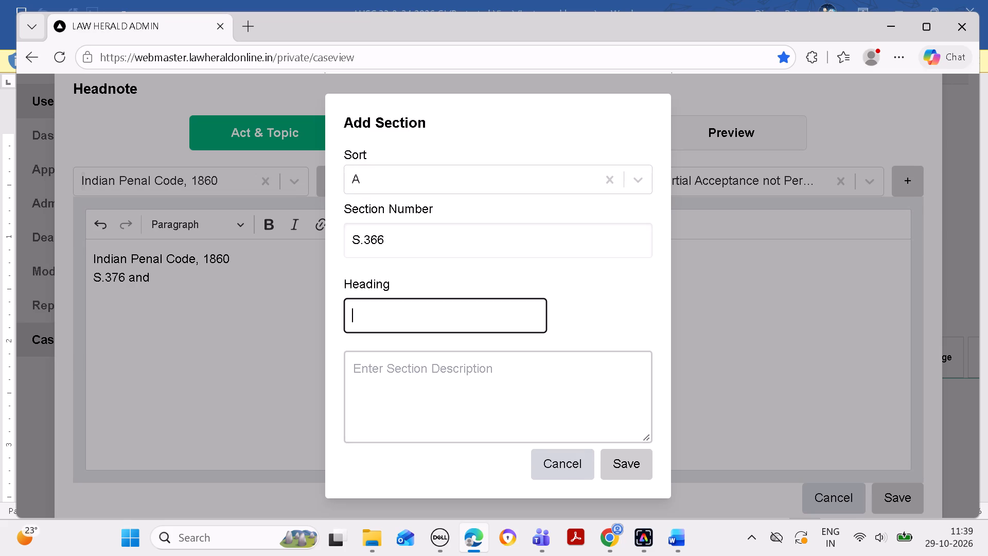
pyautogui.press('-')
pyautogui.click(468, 392)
pyautogui.press('-')
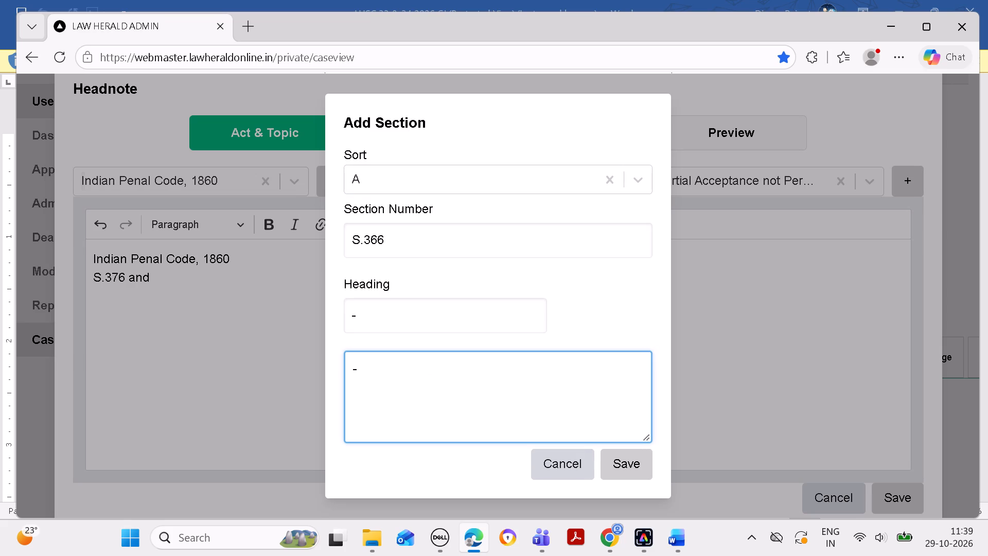
pyautogui.click(457, 235)
pyautogui.press('BackSpace')
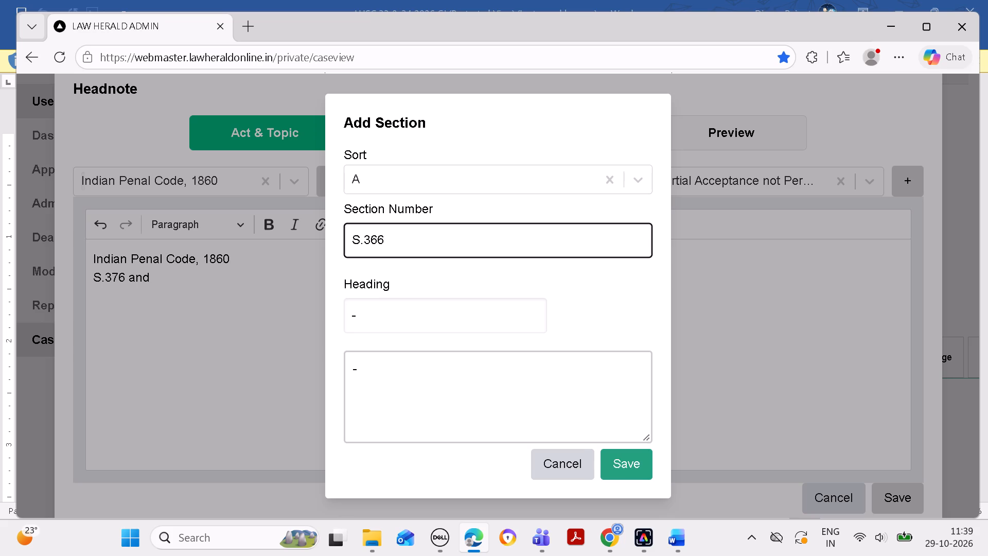
pyautogui.click(640, 462)
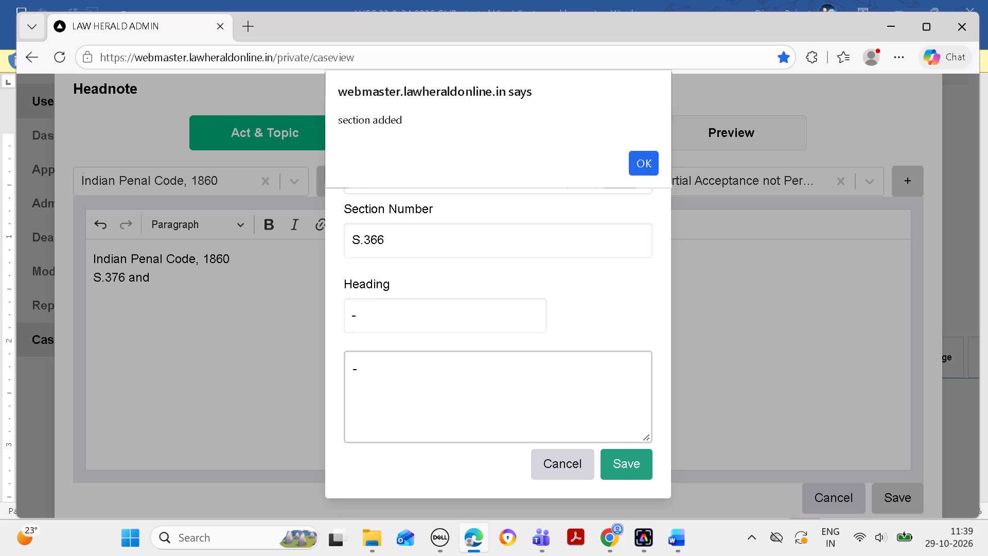
# Attach the newly added section S.366 below "S.376 and" in the headnote's act and topic text.
pyautogui.click(644, 164)
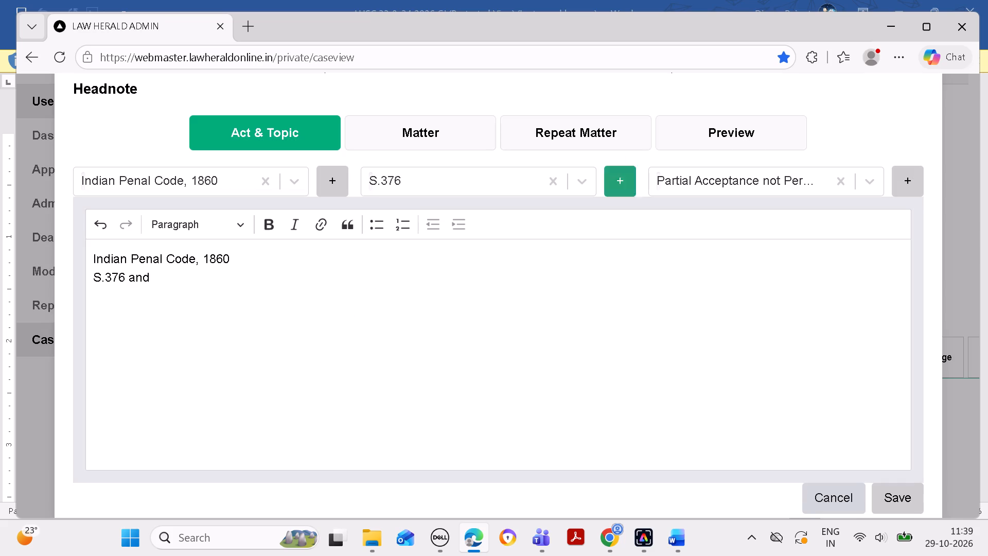
pyautogui.click(526, 183)
pyautogui.hotkey('ctrl', 'v')
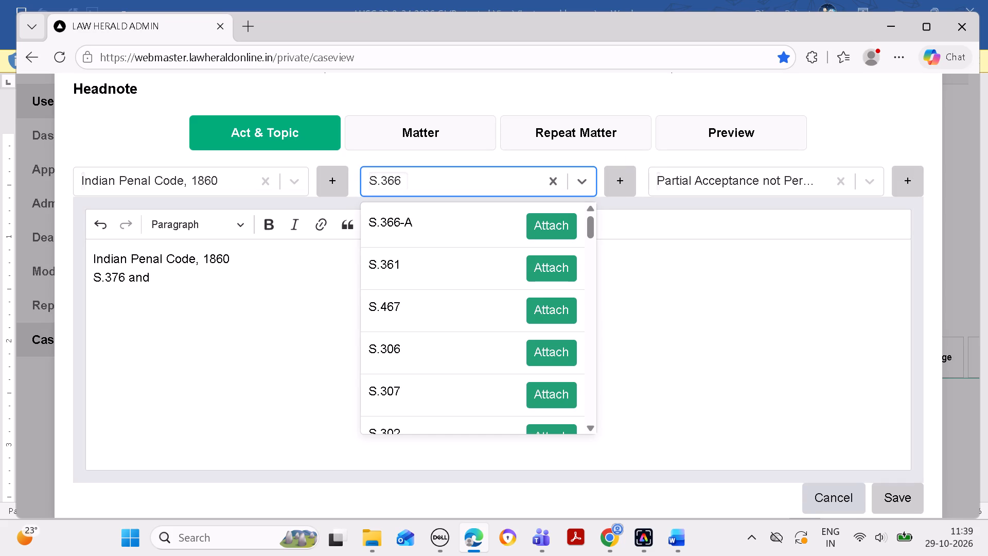
pyautogui.press('BackSpace')
pyautogui.click(377, 180)
pyautogui.press('BackSpace')
pyautogui.click(578, 221)
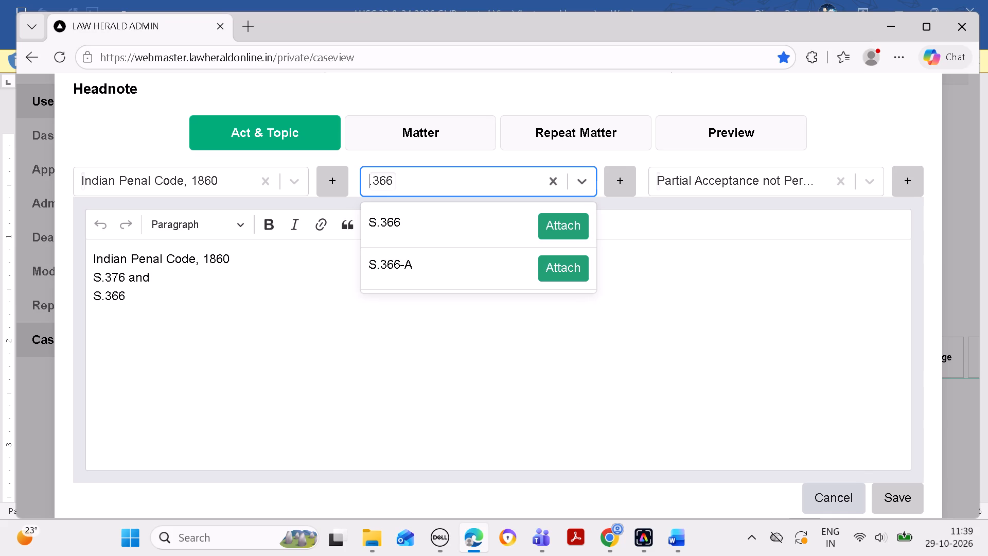
pyautogui.click(745, 314)
pyautogui.press('space')
# Copy "Rape -- Sole Testimony of Prosecutrix" from headnote (B) in the Word document.
pyautogui.click(668, 546)
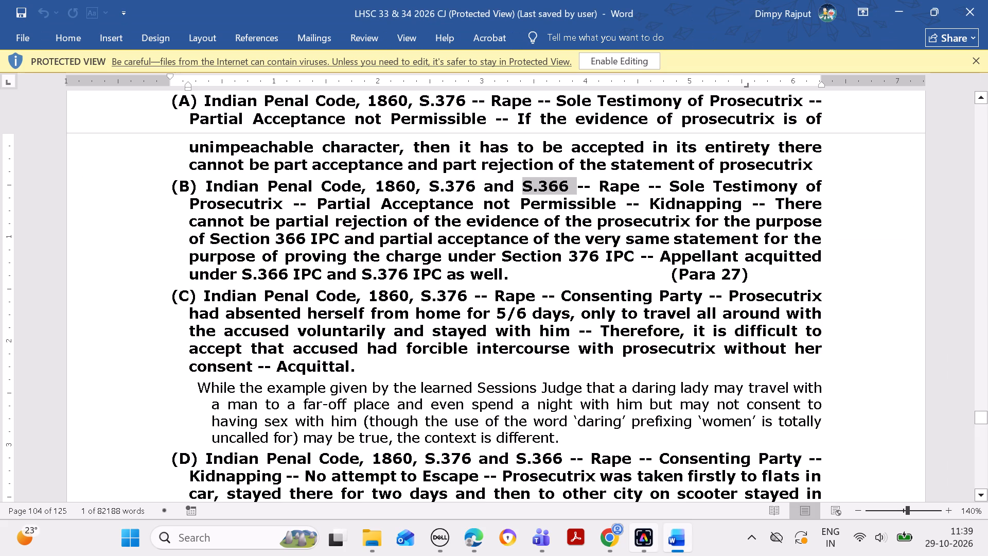
pyautogui.moveTo(601, 184); pyautogui.dragTo(792, 194)
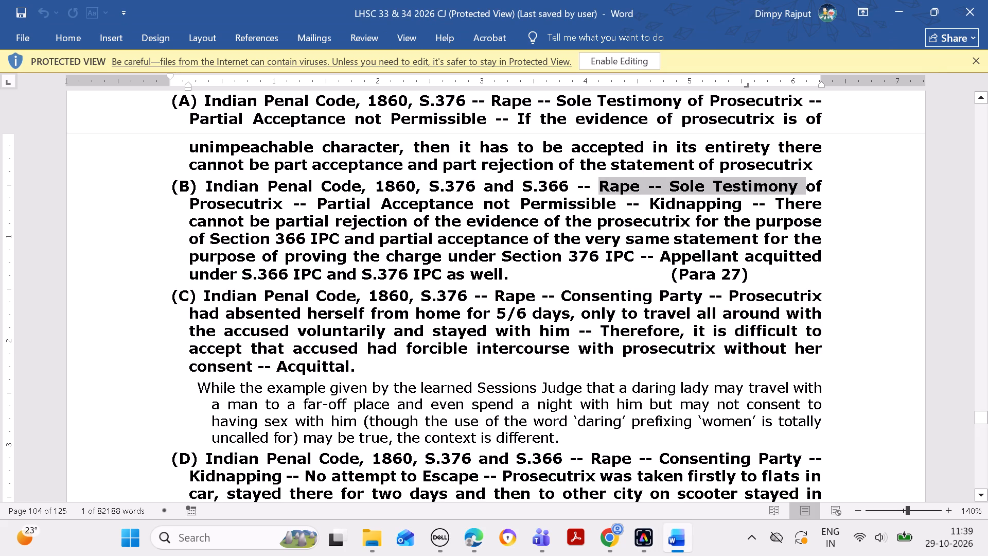
pyautogui.moveTo(792, 194); pyautogui.dragTo(307, 197)
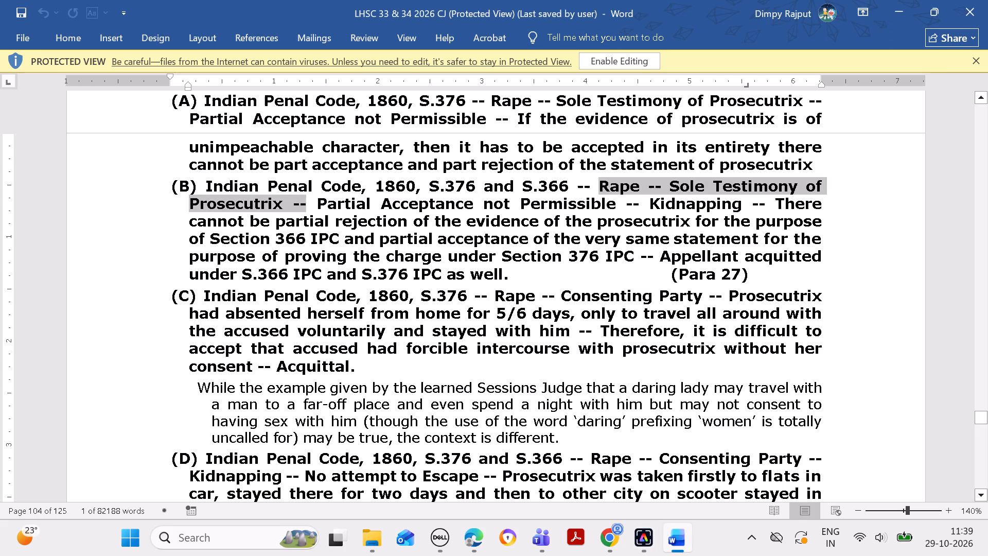
pyautogui.moveTo(307, 197); pyautogui.dragTo(289, 195)
pyautogui.hotkey('ctrl', 'v')
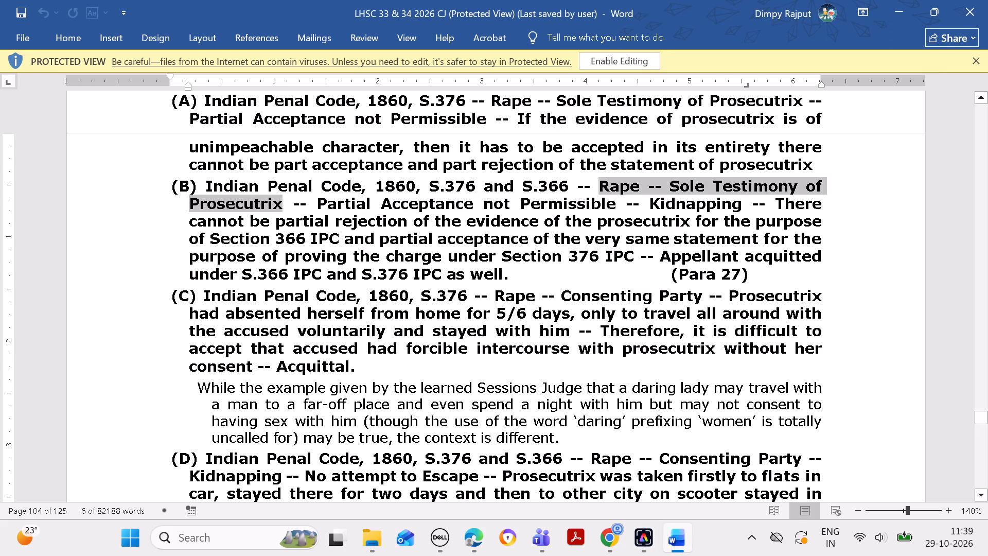
pyautogui.press('c')
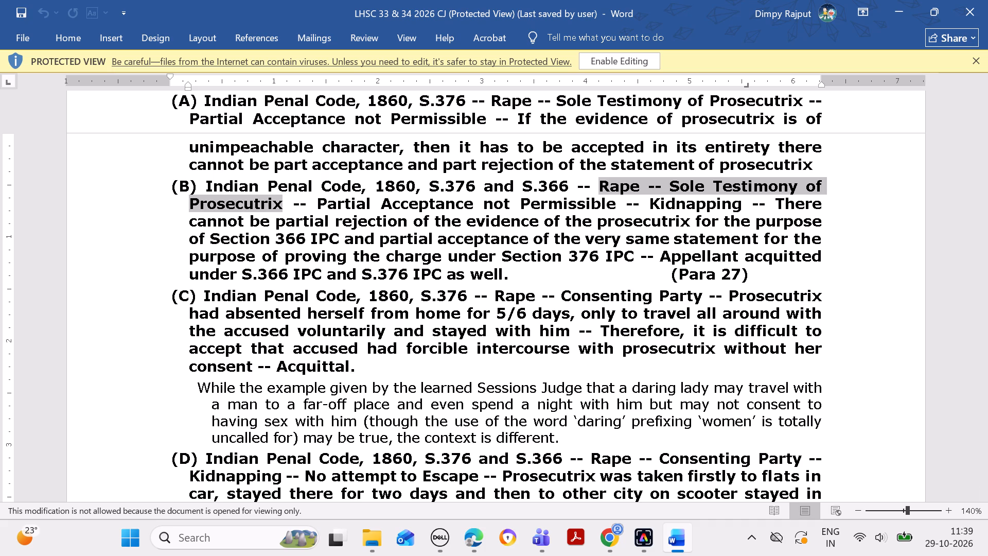
pyautogui.hotkey('ctrl', 'v')
pyautogui.hotkey('ctrl', 'c')
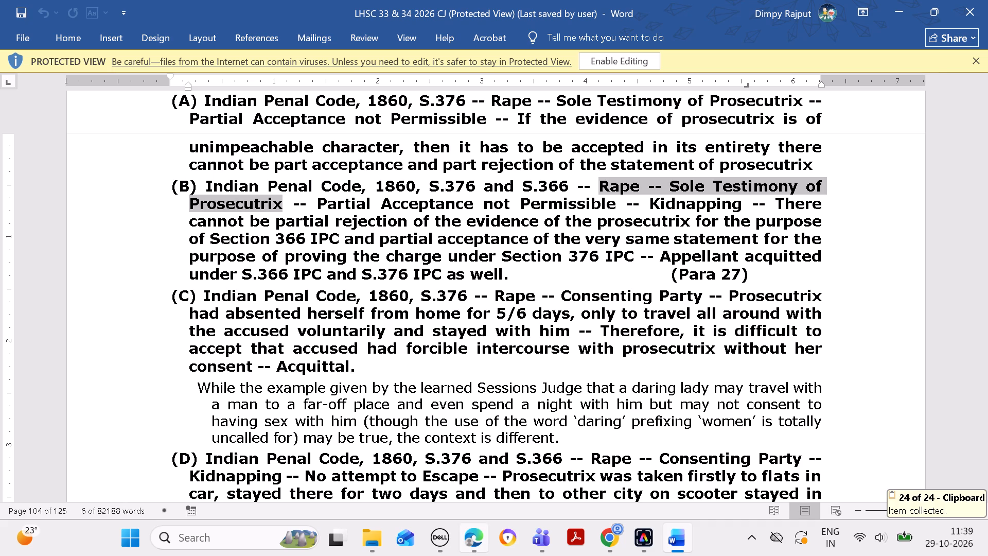
# Attach the topic "Rape -- Sole Testimony of Prosecutrix" to the headnote in the admin site and add "--" after it.
pyautogui.click(475, 536)
pyautogui.click(703, 188)
pyautogui.hotkey('ctrl', 'v')
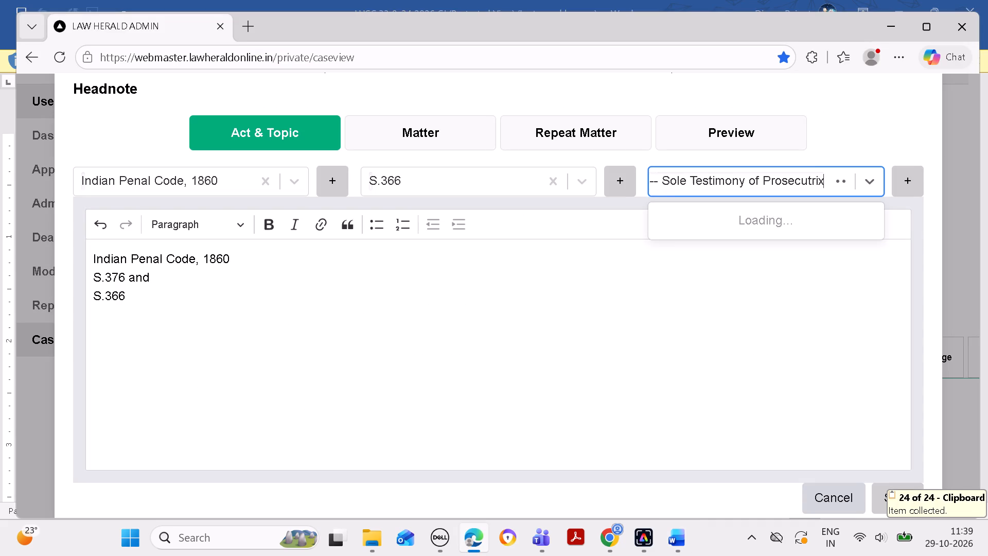
pyautogui.click(861, 233)
pyautogui.click(616, 360)
pyautogui.press('space')
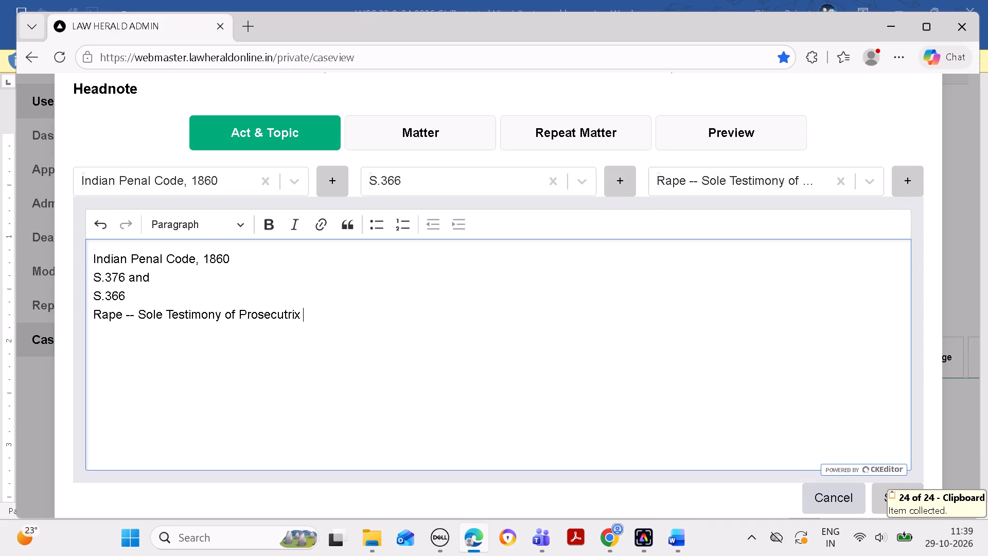
pyautogui.write('--')
pyautogui.press('space')
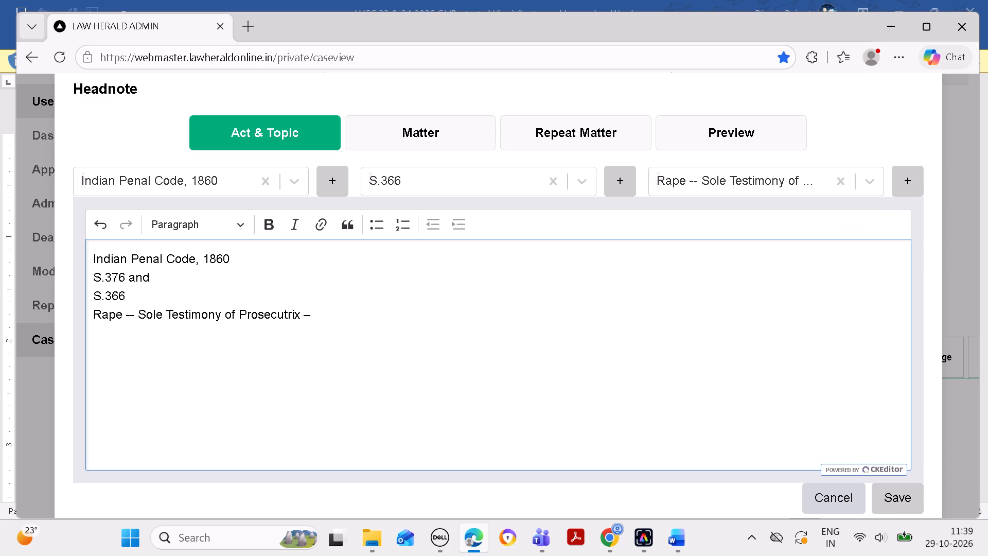
pyautogui.press('BackSpace')
# Copy "Partial Acceptance not Permissible -- Kidnapping" from Word headnote (B) and attach it as a further topic in the admin site.
pyautogui.click(691, 529)
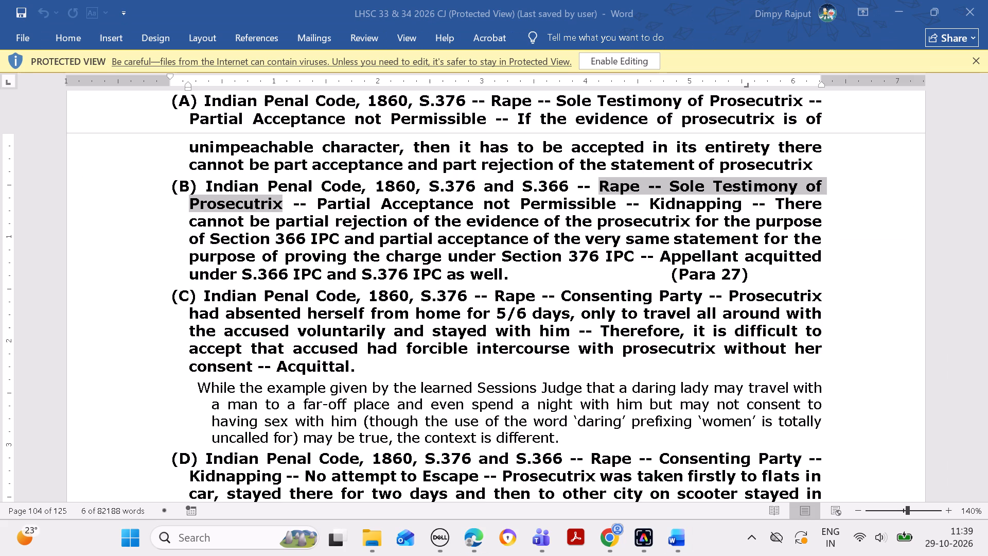
pyautogui.moveTo(321, 200); pyautogui.dragTo(400, 200)
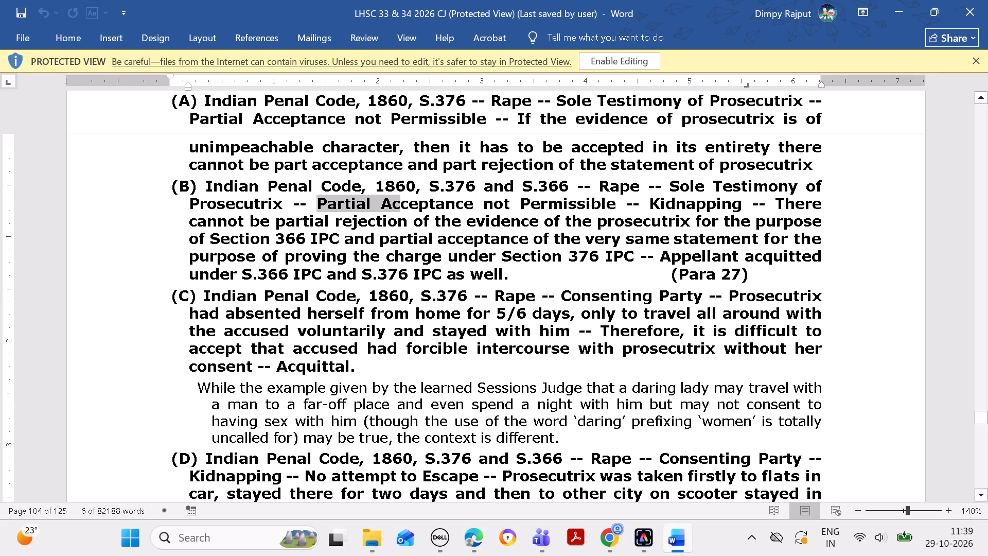
pyautogui.moveTo(400, 200); pyautogui.dragTo(683, 207)
pyautogui.hotkey('ctrl', 'c')
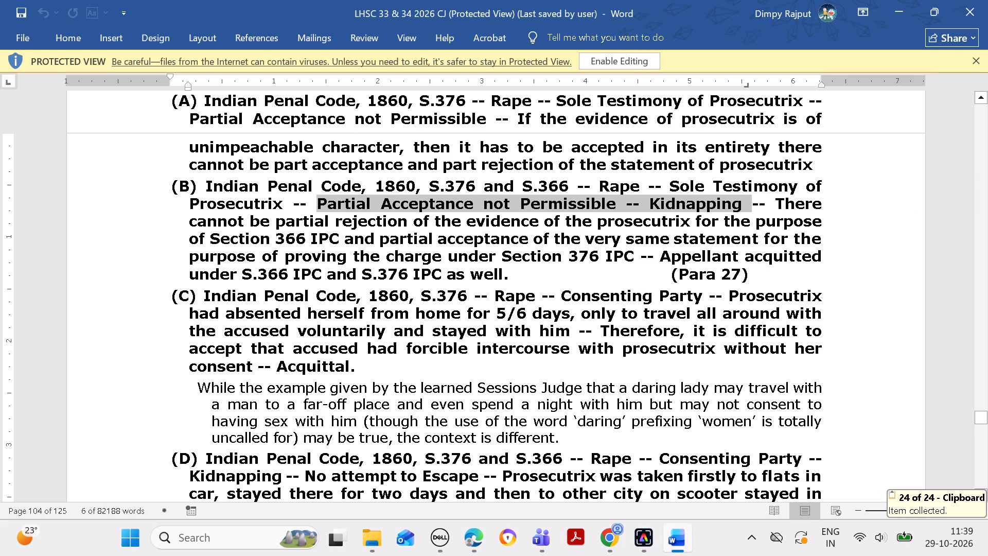
pyautogui.click(486, 533)
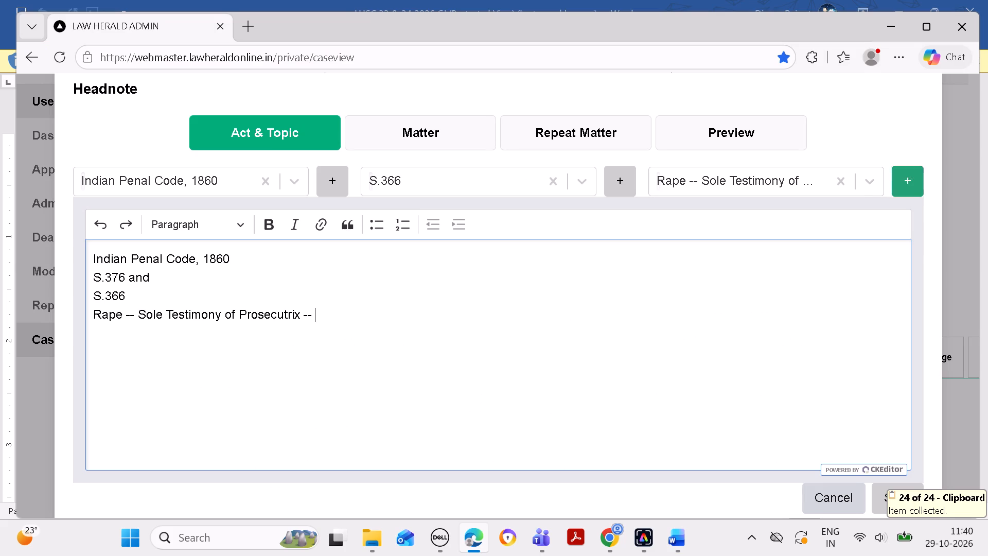
pyautogui.click(815, 176)
pyautogui.hotkey('ctrl', 'v')
pyautogui.click(848, 236)
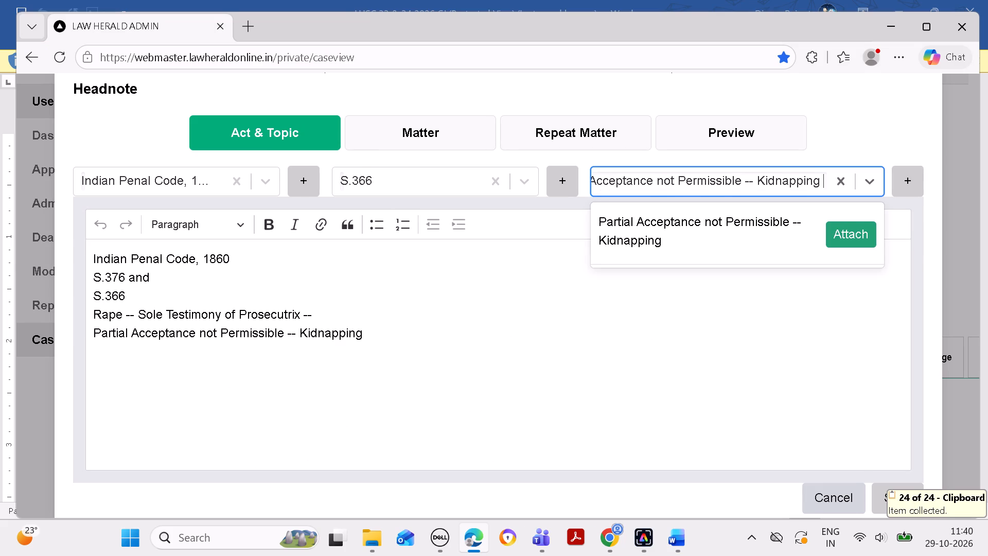
pyautogui.click(721, 333)
pyautogui.press('space')
# Copy headnote (B)'s text from "There cannot be partial rejection" through "(Para 27)" from Word into the headnote's matter, without bold.
pyautogui.click(688, 541)
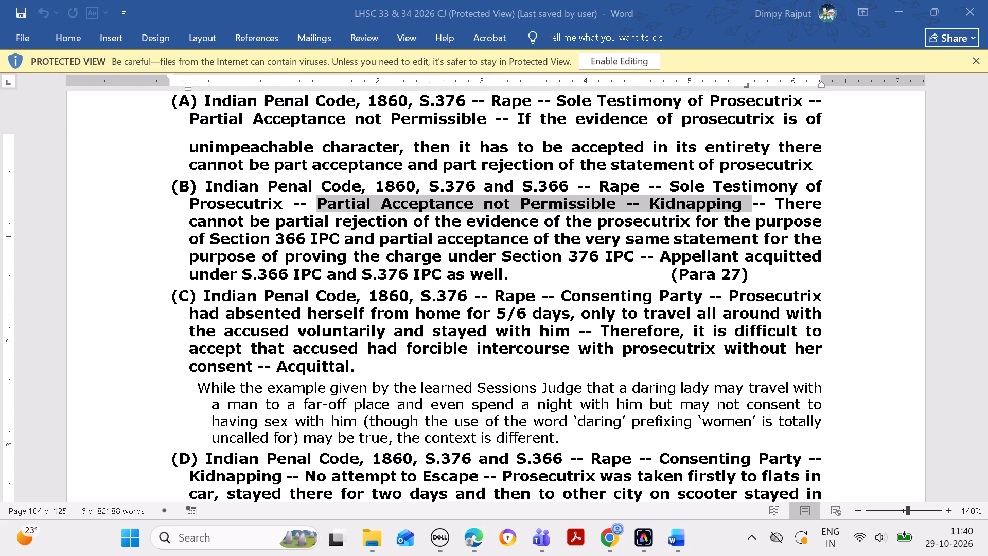
pyautogui.moveTo(779, 200); pyautogui.dragTo(784, 275)
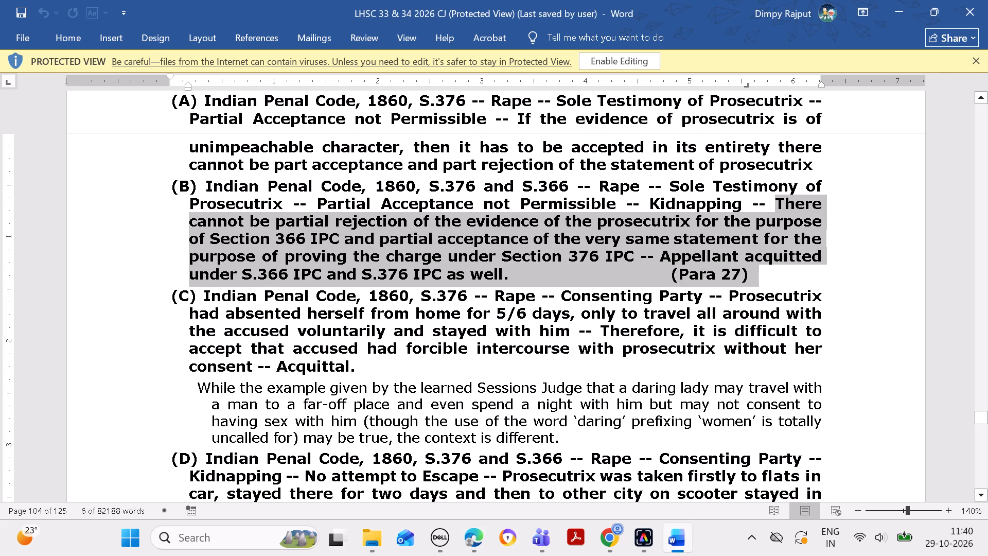
pyautogui.hotkey('ctrl', 'c')
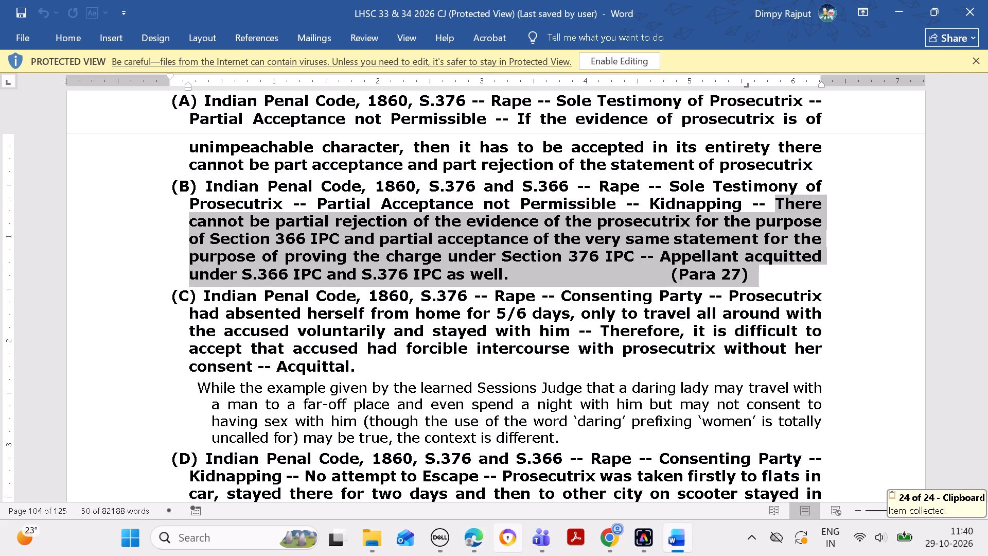
pyautogui.click(478, 535)
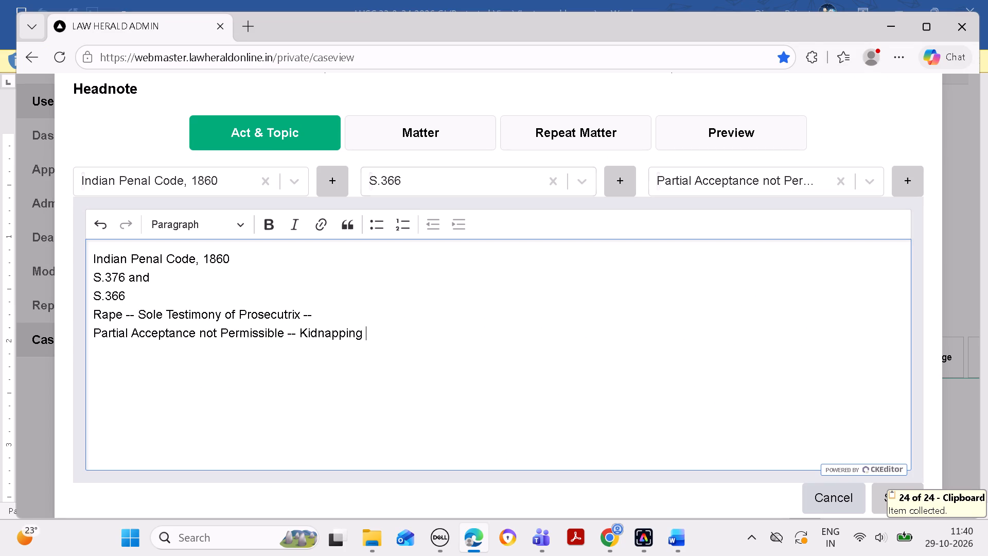
pyautogui.click(451, 127)
pyautogui.click(421, 312)
pyautogui.hotkey('ctrl', 'v')
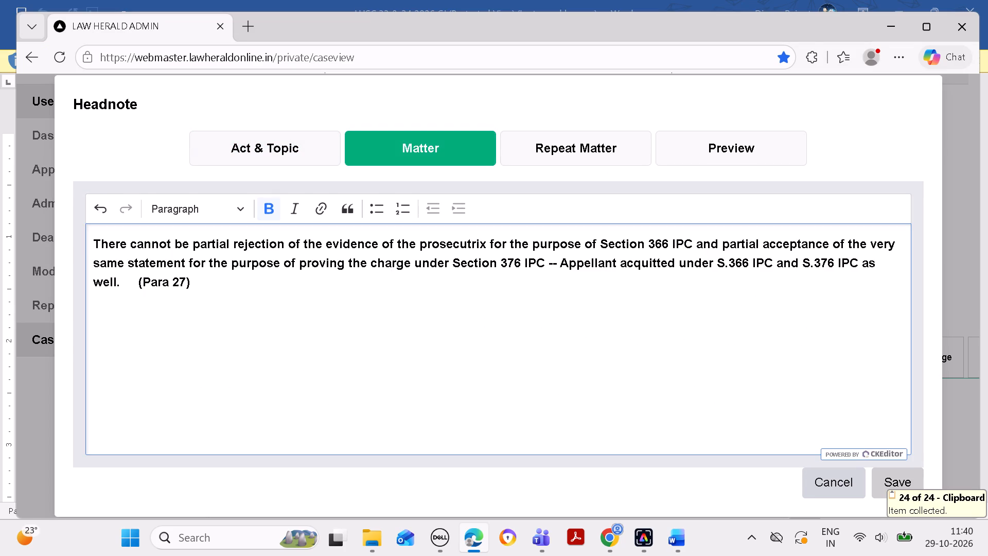
pyautogui.hotkey('ctrl', 'a')
pyautogui.hotkey('ctrl', 'b')
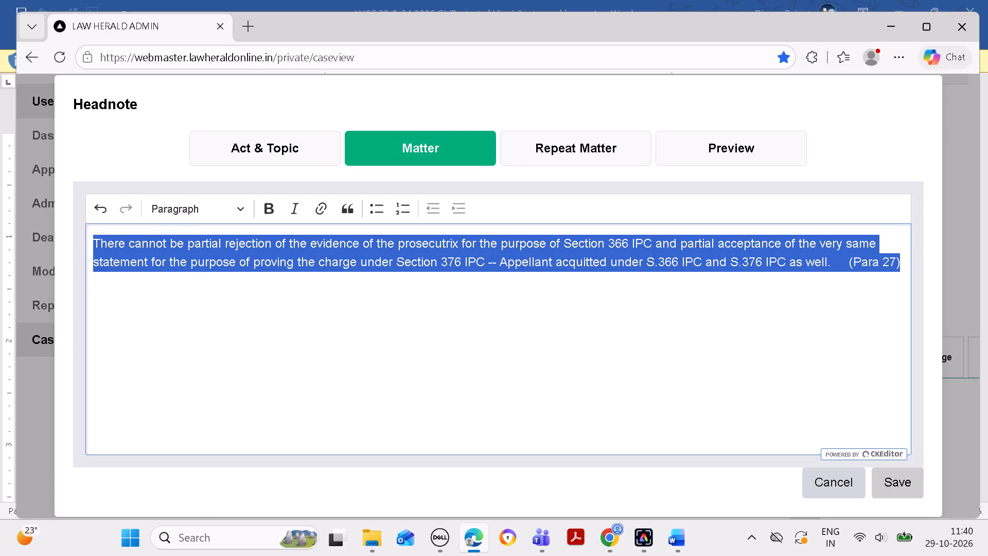
# Reduce the gap before "(Para 27)" in the matter text to a single space.
pyautogui.click(786, 388)
pyautogui.click(858, 343)
pyautogui.click(864, 328)
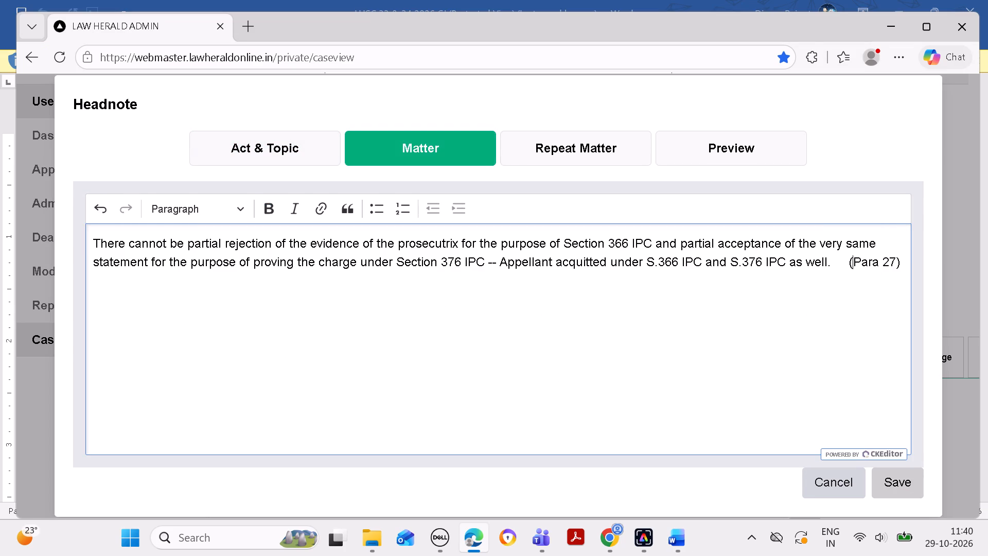
pyautogui.click(851, 266)
pyautogui.click(851, 274)
pyautogui.click(846, 271)
pyautogui.click(849, 274)
pyautogui.press('BackSpace')
pyautogui.press('BackSpace')
pyautogui.press('BackSpace')
pyautogui.press('BackSpace')
pyautogui.press('BackSpace')
pyautogui.press('space')
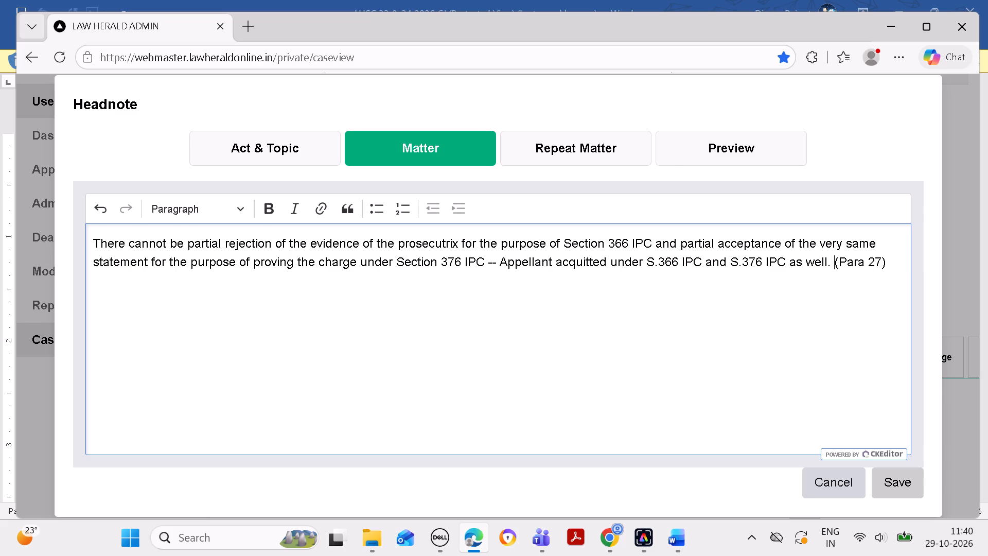
# Join the act, section and topic lines into one line, inserting "--" between "S.366" and "Rape".
pyautogui.click(311, 149)
pyautogui.click(90, 282)
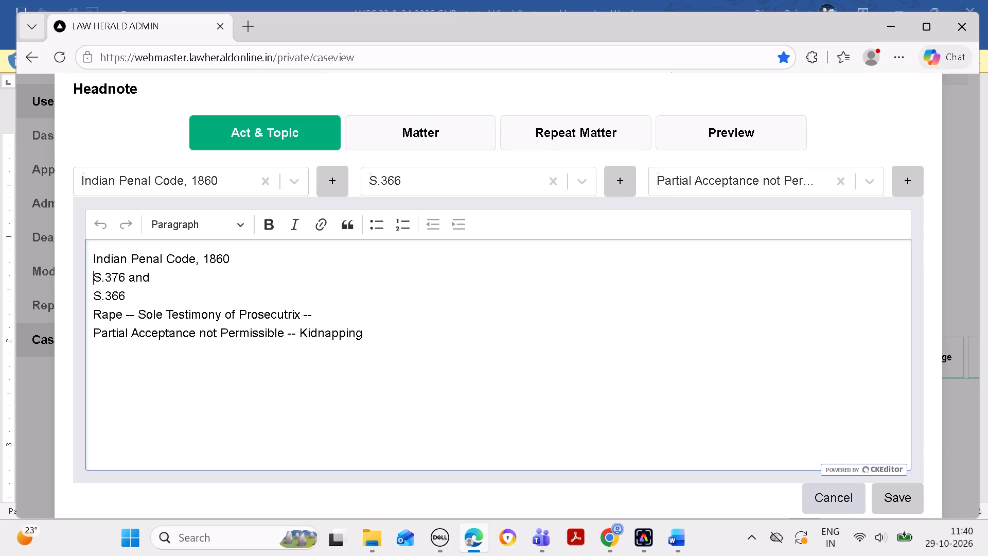
pyautogui.press('BackSpace')
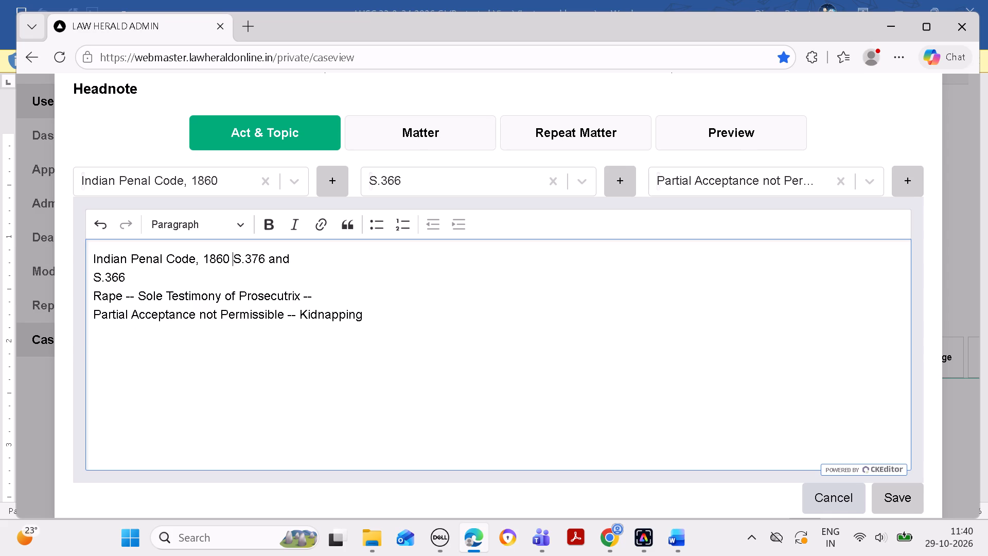
pyautogui.click(90, 284)
pyautogui.press('BackSpace')
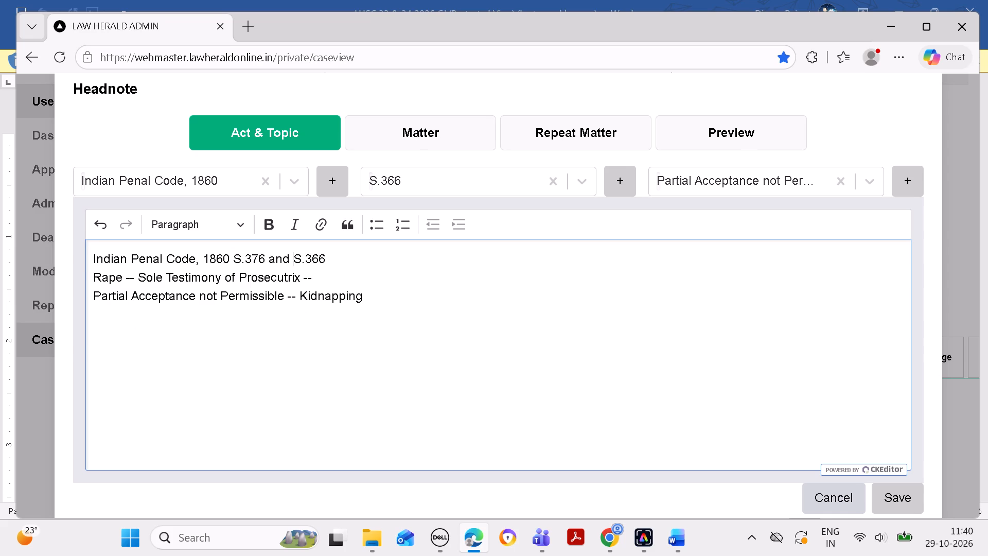
pyautogui.click(87, 276)
pyautogui.press('BackSpace')
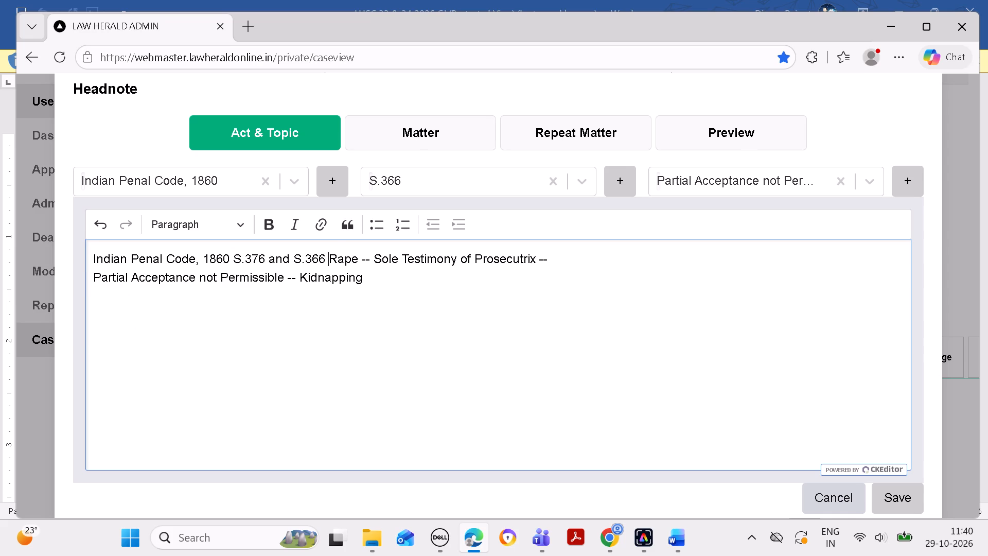
pyautogui.write('--')
pyautogui.press('space')
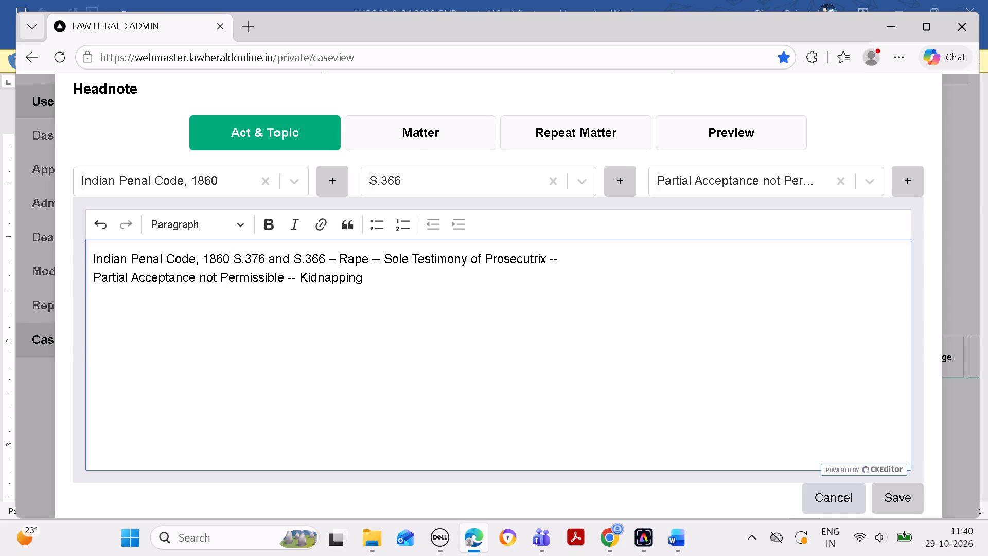
pyautogui.press('BackSpace')
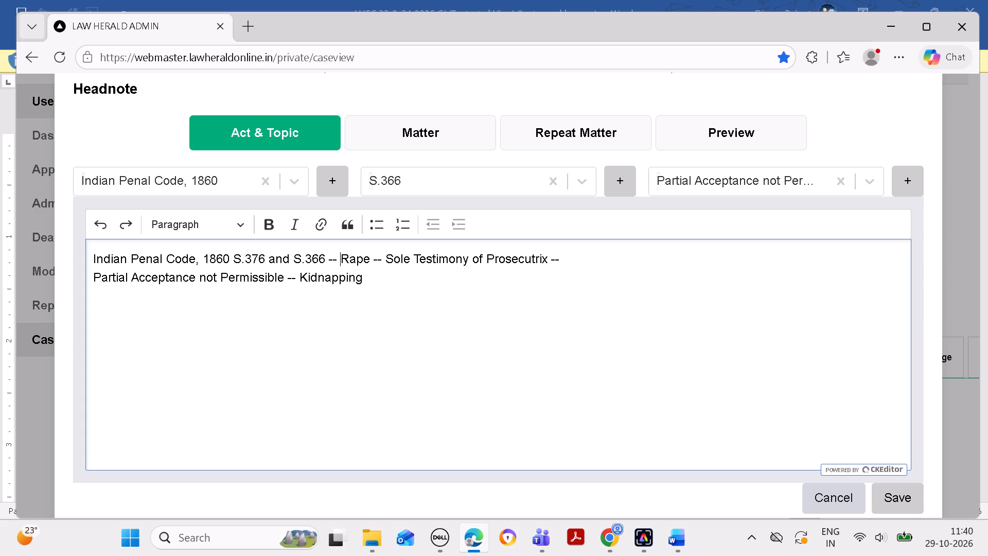
pyautogui.click(93, 282)
pyautogui.press('BackSpace')
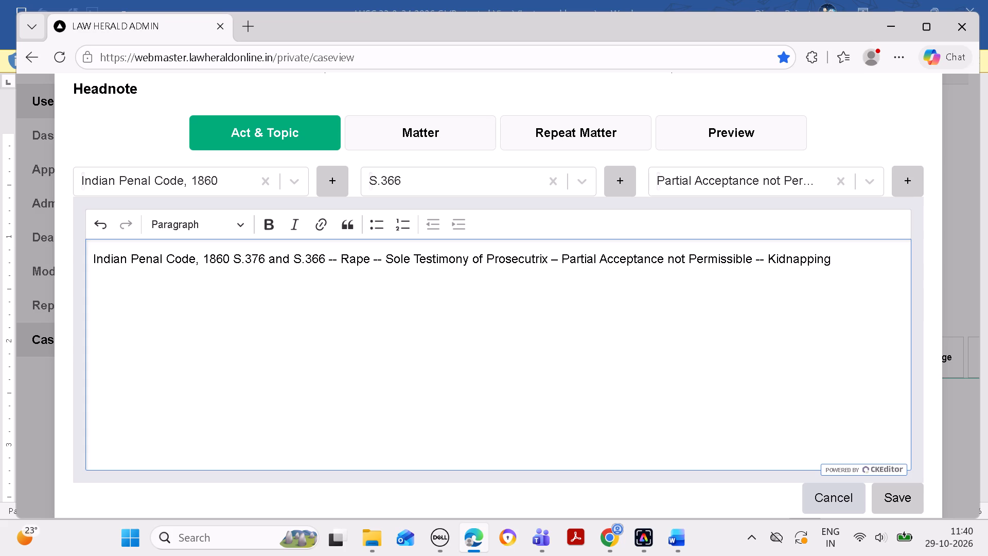
# Change the dash between "Sole Testimony of Prosecutrix" and "Partial Acceptance not Permissible" back to "--".
pyautogui.press('BackSpace')
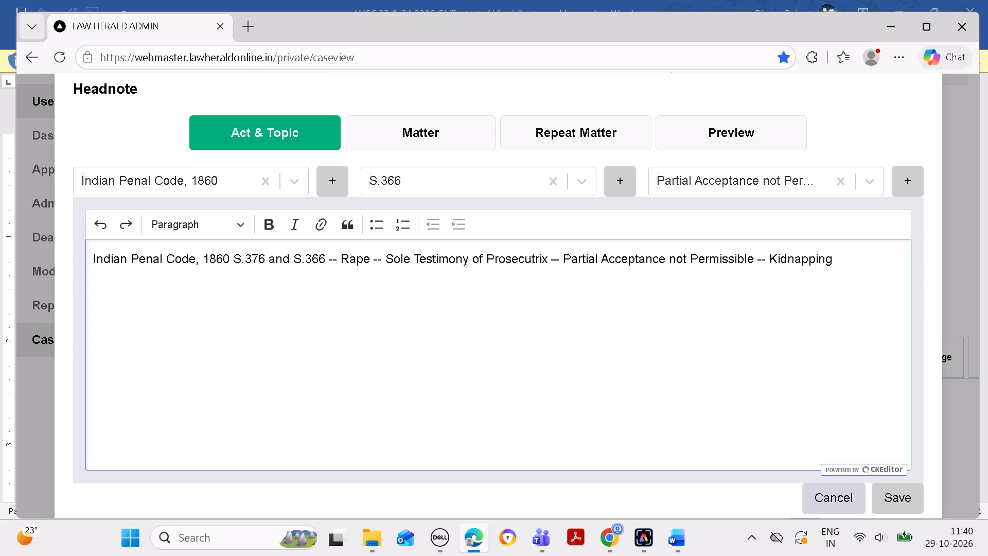
# Check headnote (B) against the Word text, enter "-" as its repeat matter and save the headnote.
pyautogui.click(686, 543)
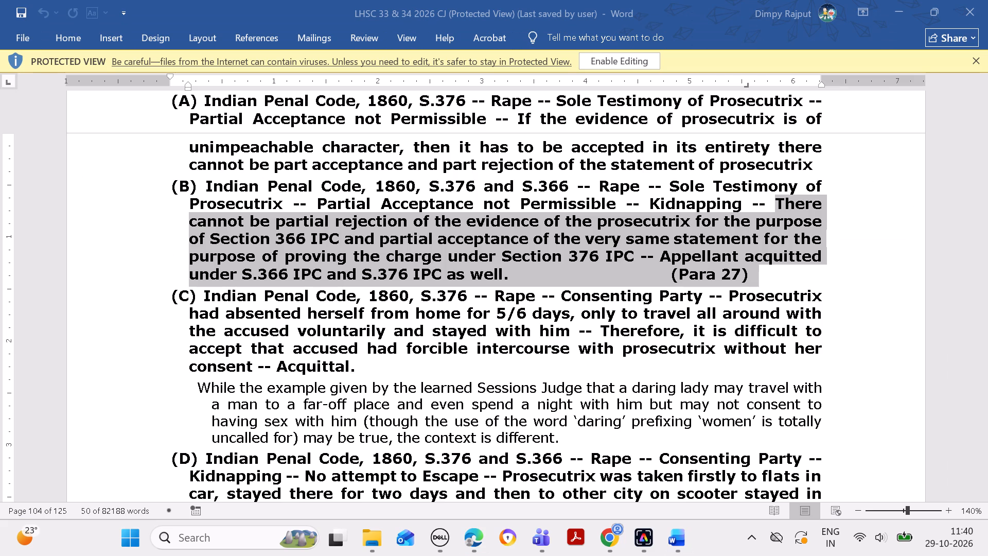
pyautogui.click(469, 540)
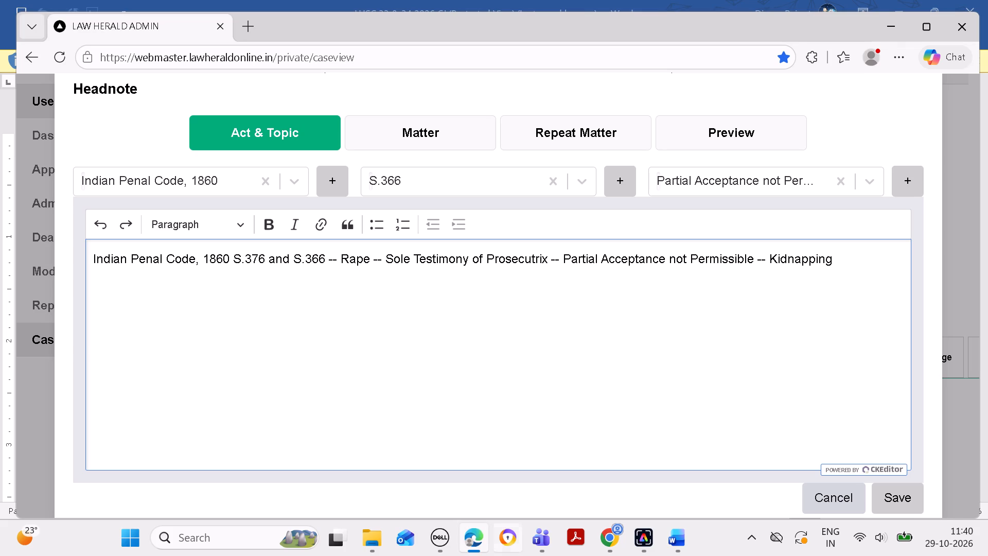
pyautogui.click(690, 540)
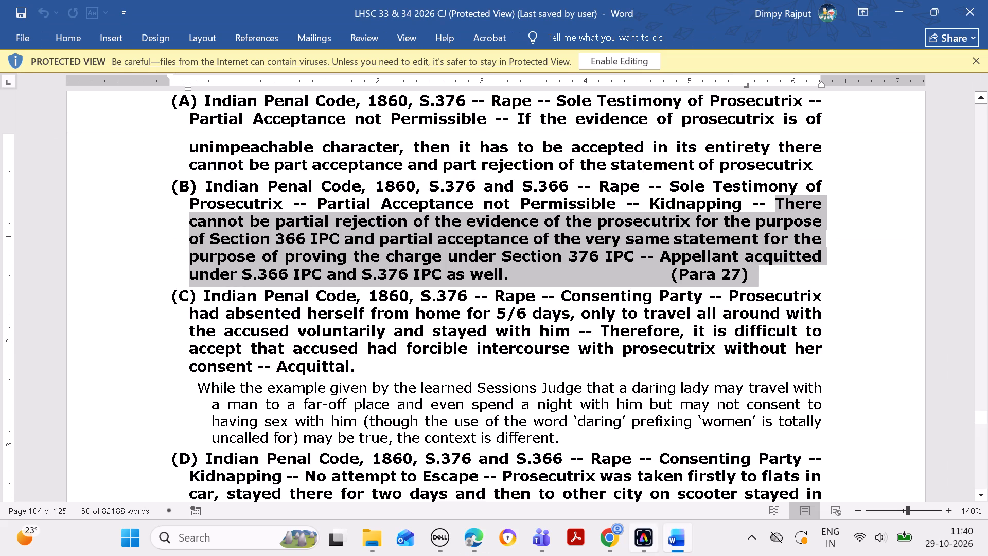
pyautogui.click(470, 542)
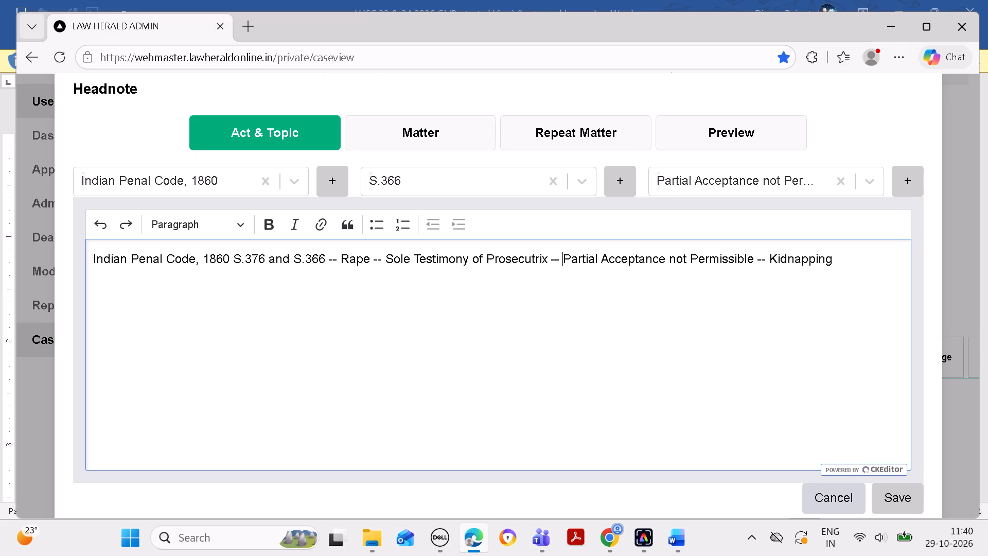
pyautogui.click(424, 136)
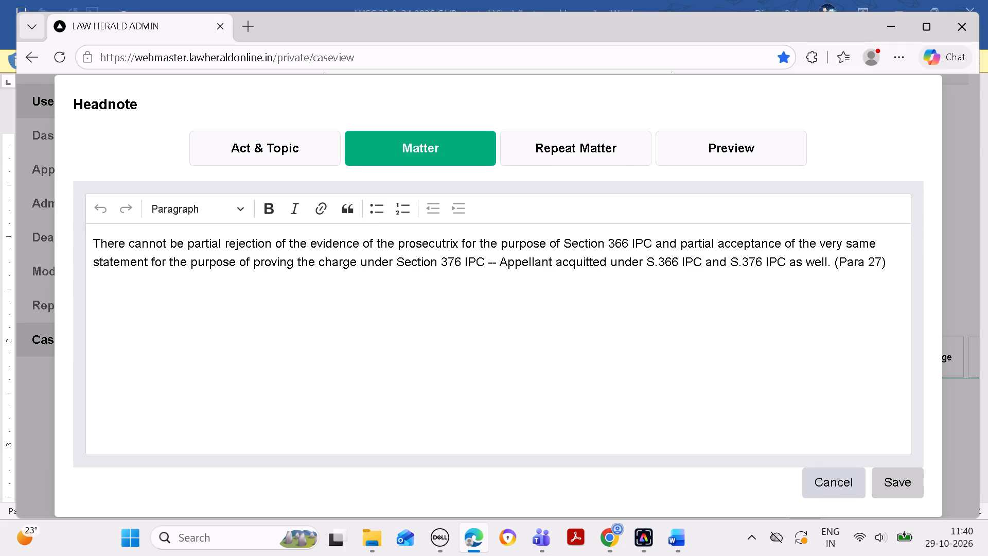
pyautogui.click(576, 141)
pyautogui.click(687, 548)
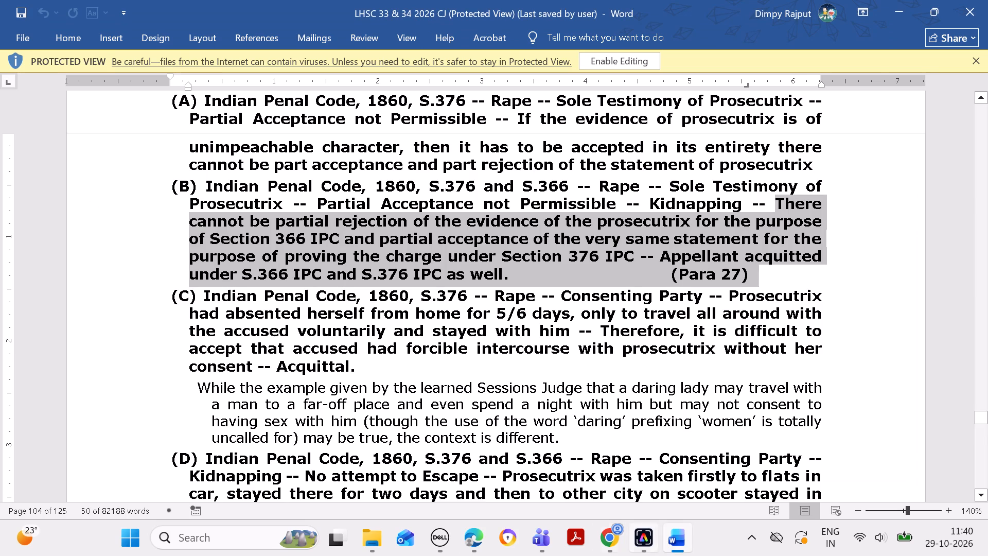
pyautogui.click(486, 536)
pyautogui.click(497, 384)
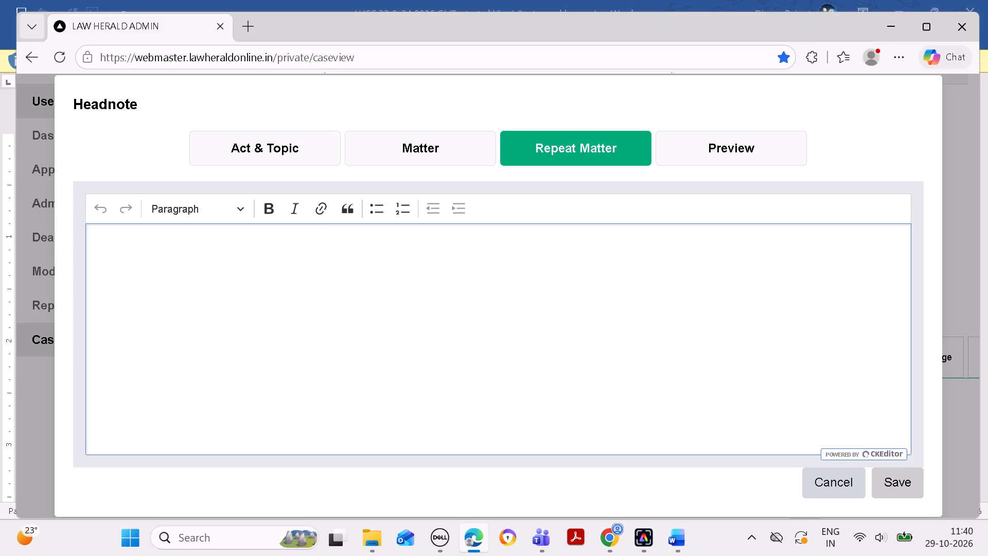
pyautogui.press('-')
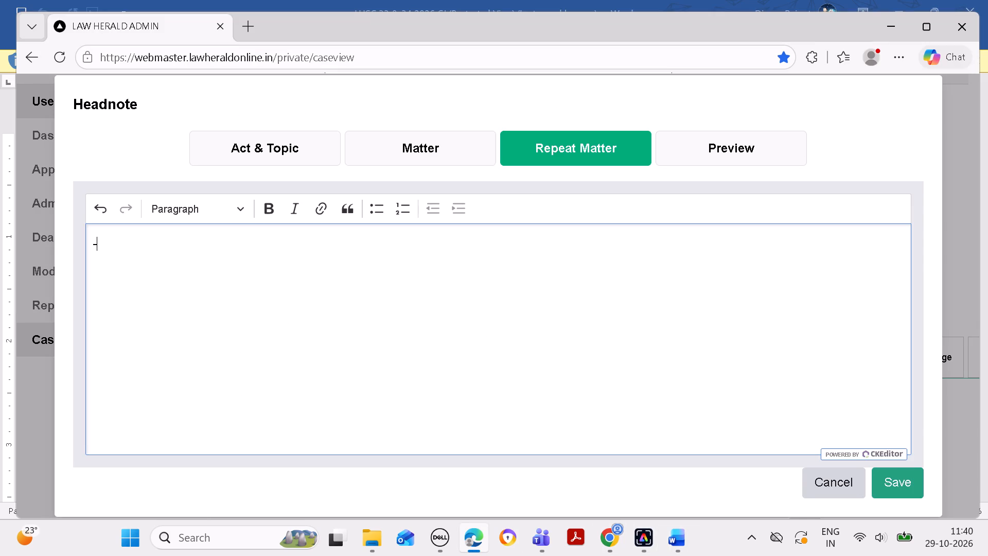
pyautogui.click(905, 486)
pyautogui.click(647, 174)
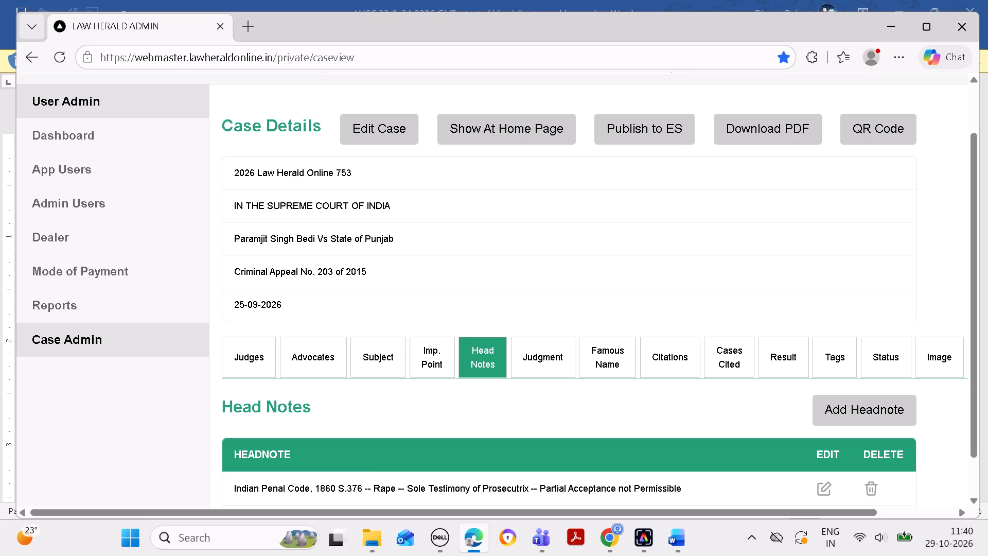
pyautogui.scroll(-5, 645, 360)
# Copy "Indian Penal Code, 1860" from Word headnote (C) and attach it as the act of a new headnote in the admin site.
pyautogui.click(682, 533)
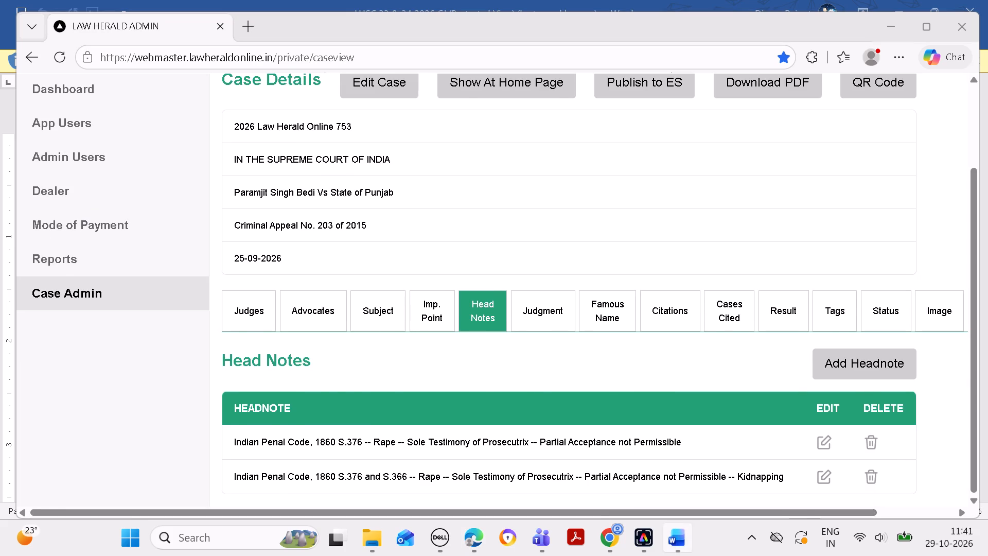
pyautogui.click(675, 535)
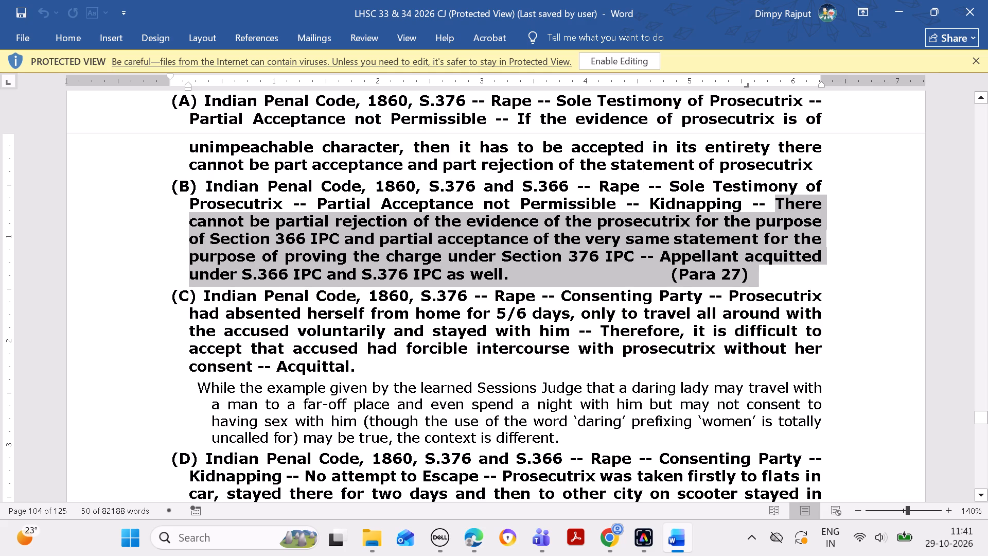
pyautogui.moveTo(202, 291); pyautogui.dragTo(379, 291)
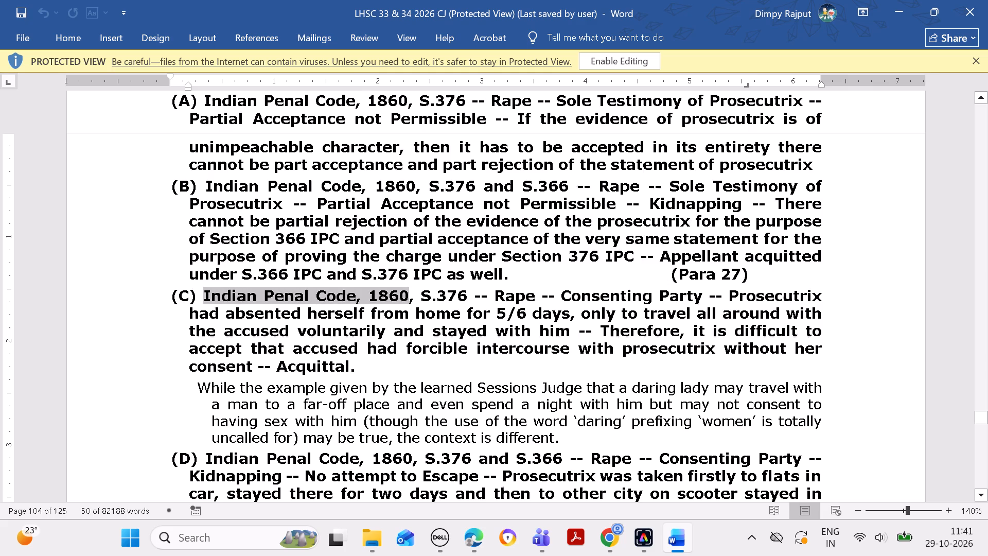
pyautogui.moveTo(379, 291); pyautogui.dragTo(382, 290)
pyautogui.hotkey('ctrl', 'c')
pyautogui.click(480, 542)
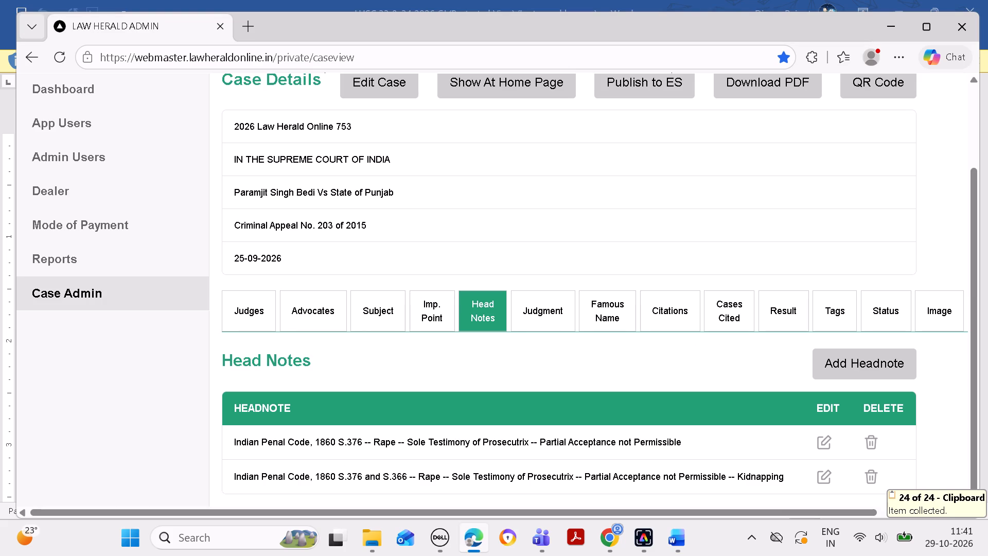
pyautogui.click(845, 358)
pyautogui.click(267, 182)
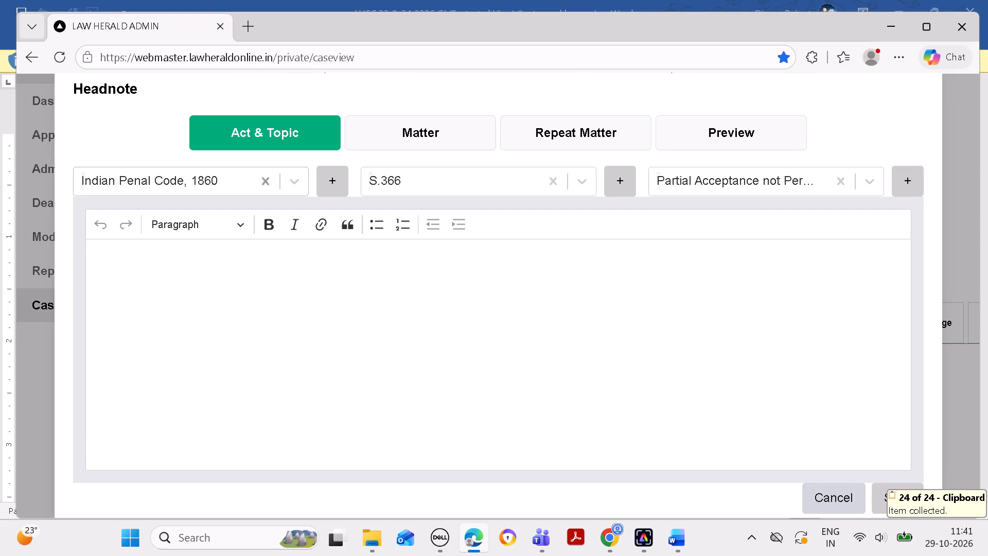
pyautogui.hotkey('ctrl', 'v')
pyautogui.click(278, 229)
pyautogui.click(492, 290)
pyautogui.press('space')
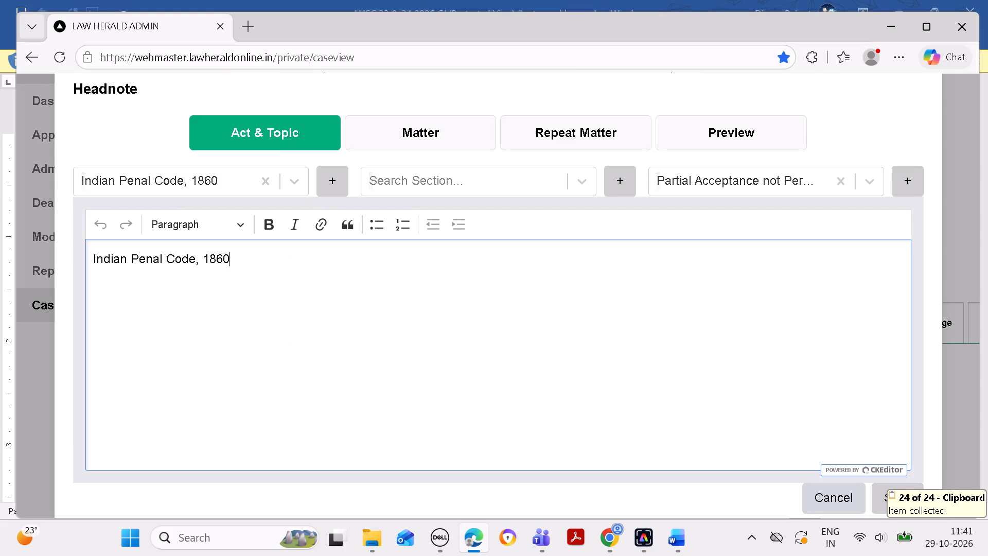
# Copy "S.376" from Word headnote (C) and attach it as the new headnote's section.
pyautogui.click(667, 536)
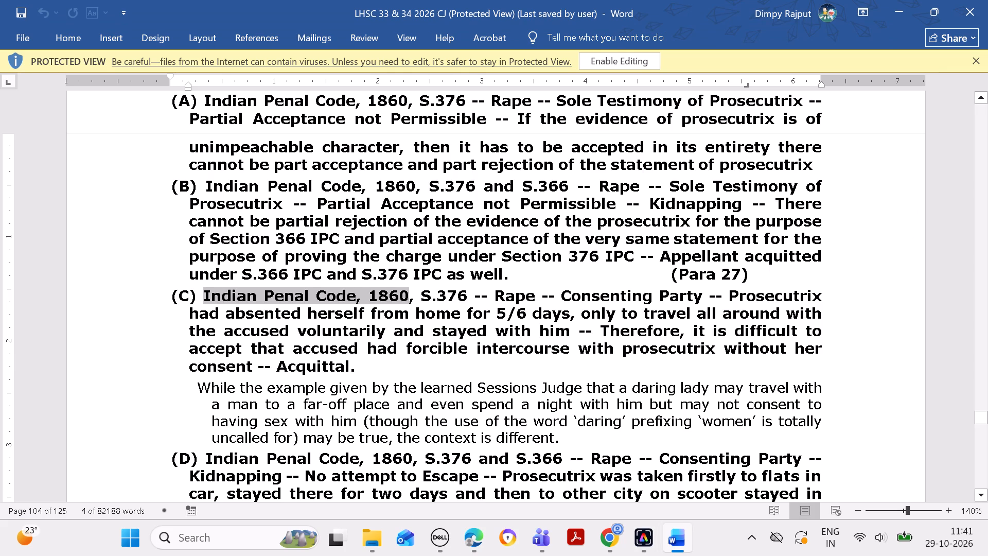
pyautogui.moveTo(423, 291); pyautogui.dragTo(452, 290)
pyautogui.hotkey('ctrl', 'c')
pyautogui.click(480, 537)
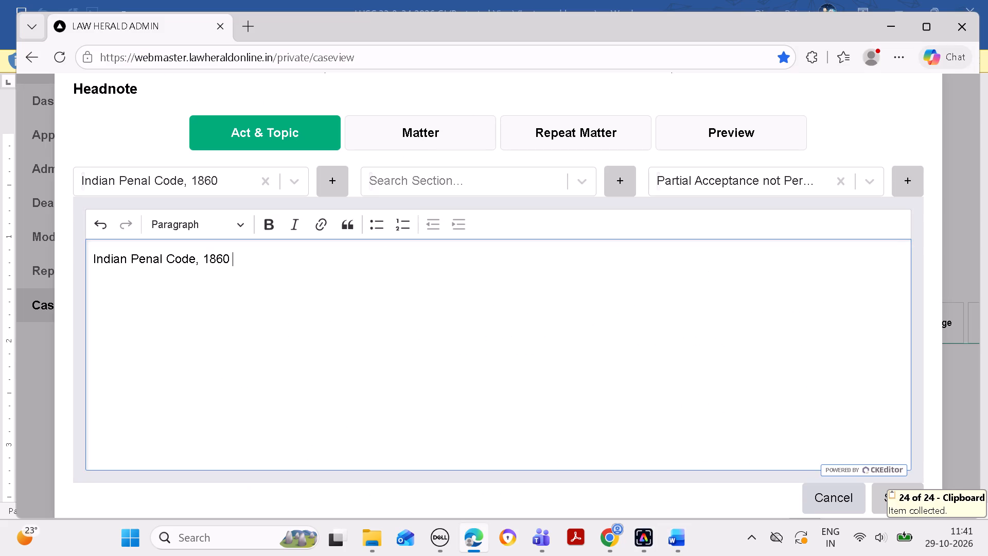
pyautogui.click(512, 181)
pyautogui.hotkey('ctrl', 'v')
pyautogui.click(542, 223)
pyautogui.click(701, 299)
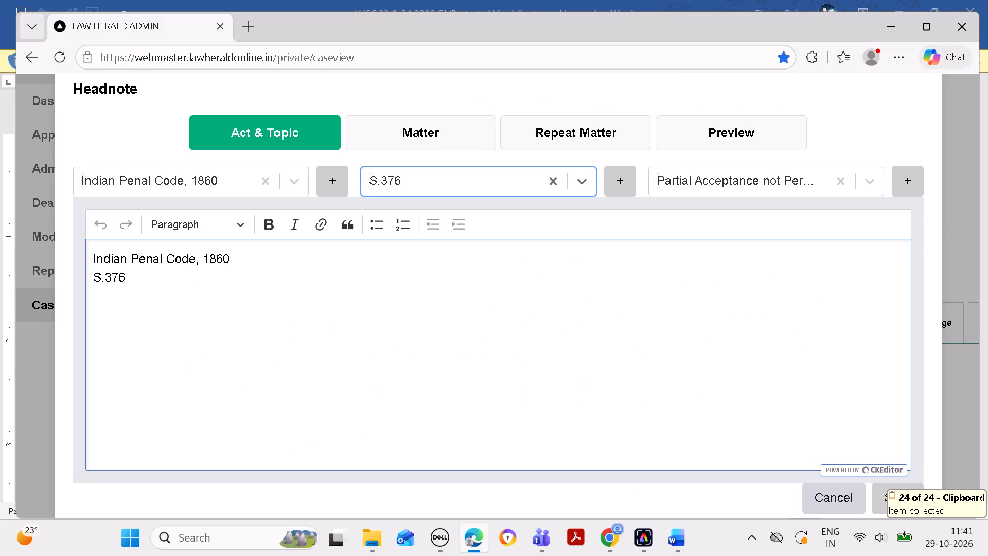
pyautogui.press('space')
# Copy "Rape -- Consenting Party" from Word headnote (C) and attach it as the new headnote's topic.
pyautogui.click(680, 550)
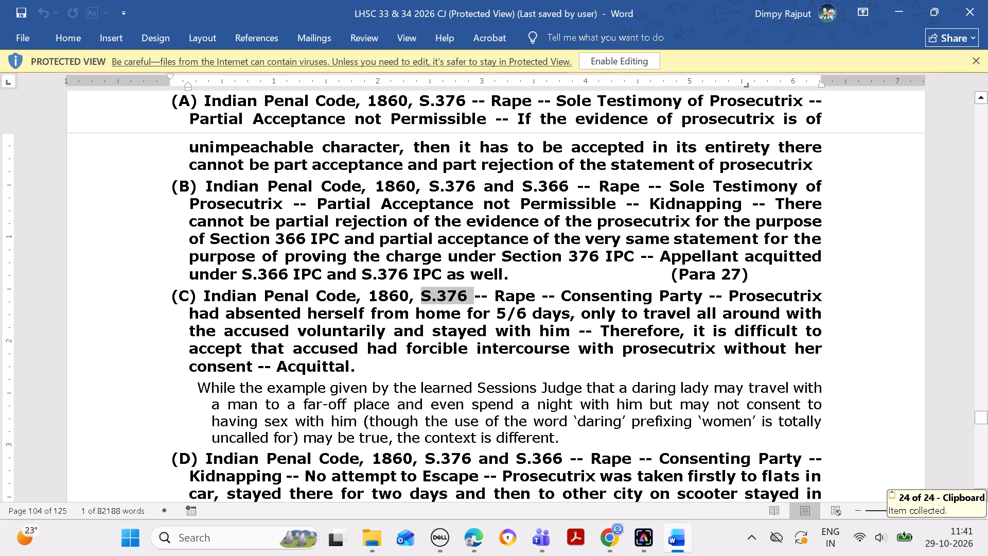
pyautogui.moveTo(497, 289); pyautogui.dragTo(669, 291)
pyautogui.hotkey('ctrl', 'c')
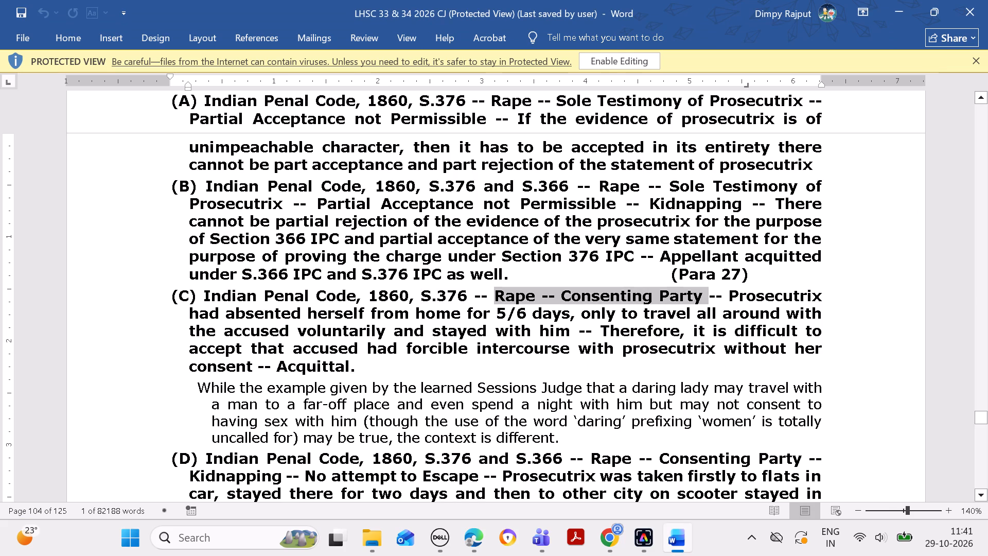
pyautogui.click(474, 531)
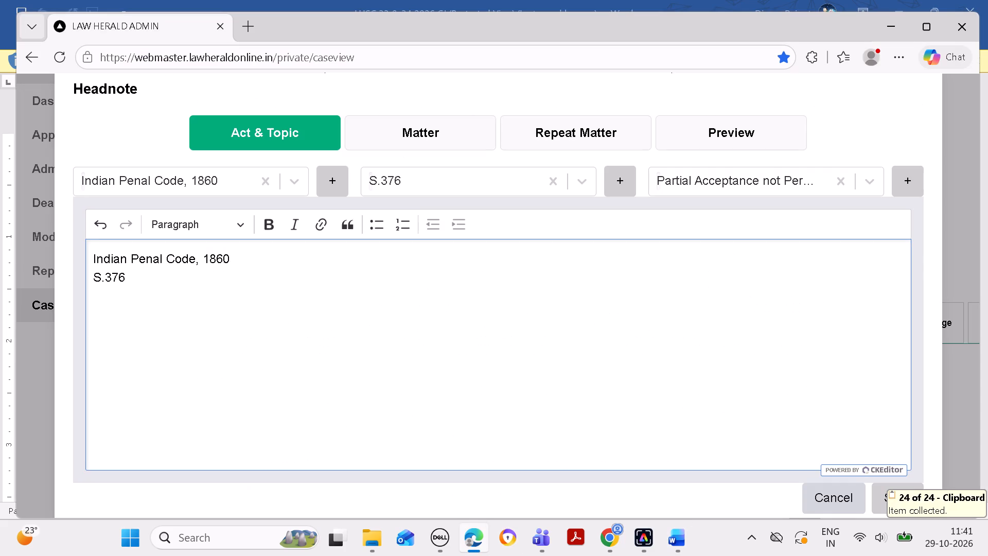
pyautogui.click(720, 180)
pyautogui.hotkey('ctrl', 'v')
pyautogui.click(846, 232)
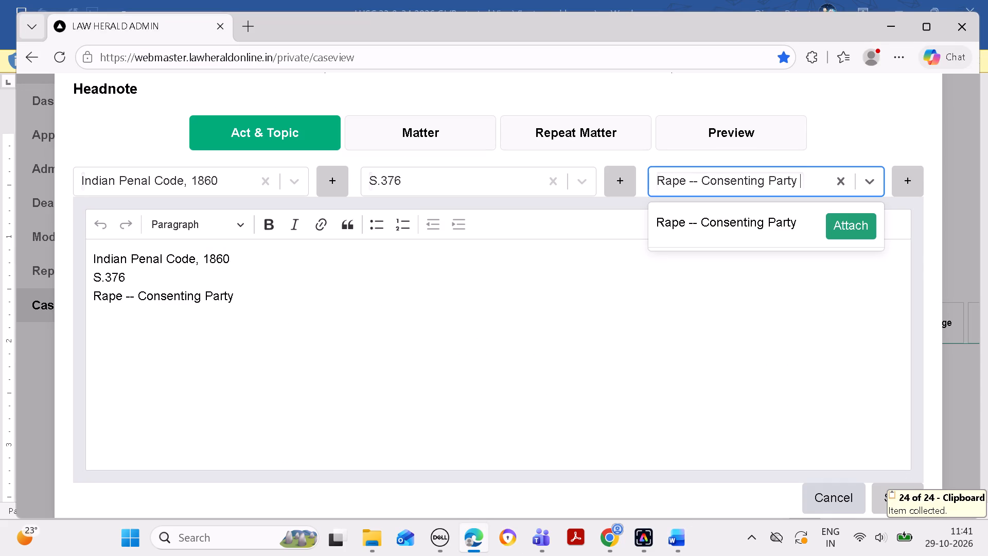
pyautogui.click(640, 392)
pyautogui.press('space')
# Copy headnote (C)'s text from "Prosecutrix had absented herself" through "Acquittal." from Word into the headnote's matter, without bold.
pyautogui.click(685, 533)
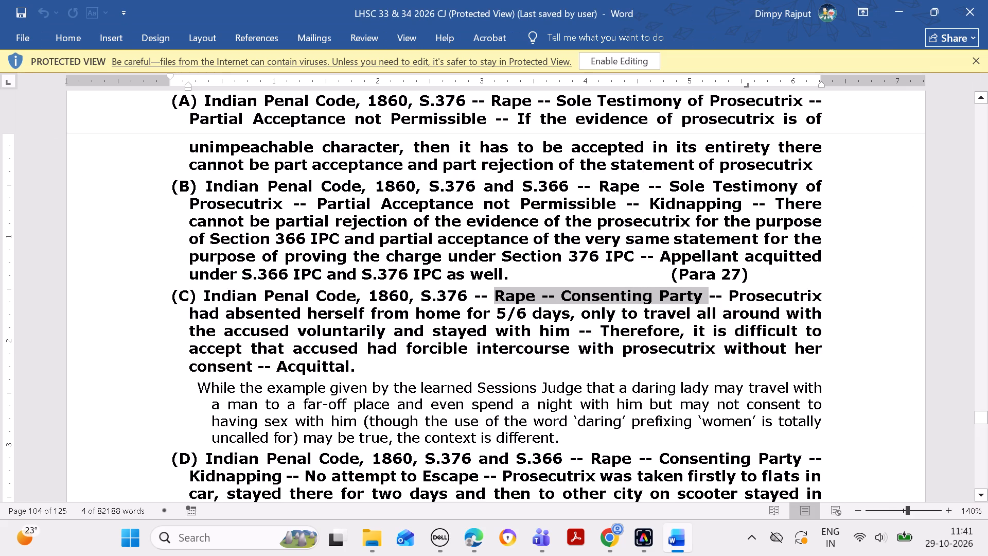
pyautogui.moveTo(735, 294); pyautogui.dragTo(757, 347)
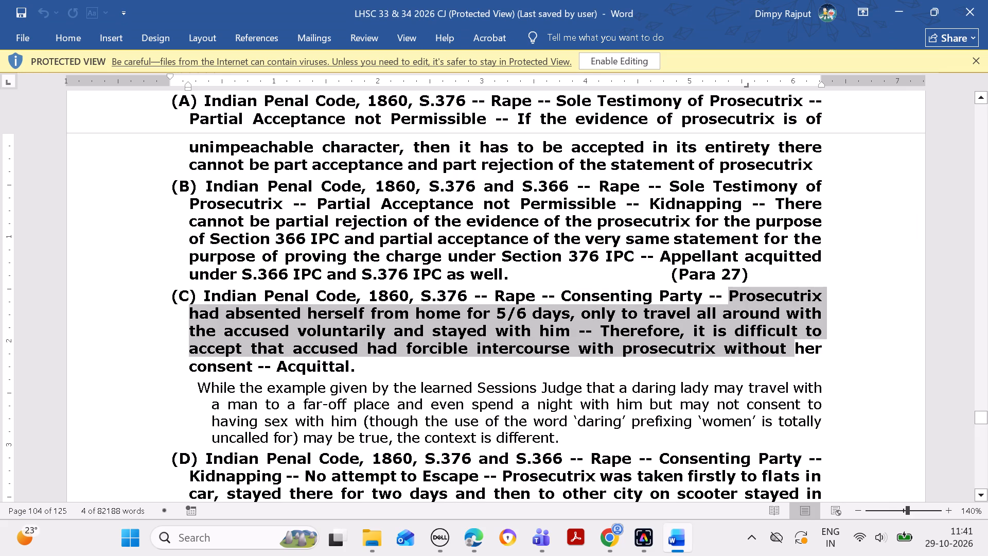
pyautogui.moveTo(757, 347); pyautogui.dragTo(760, 361)
pyautogui.hotkey('ctrl', 'c')
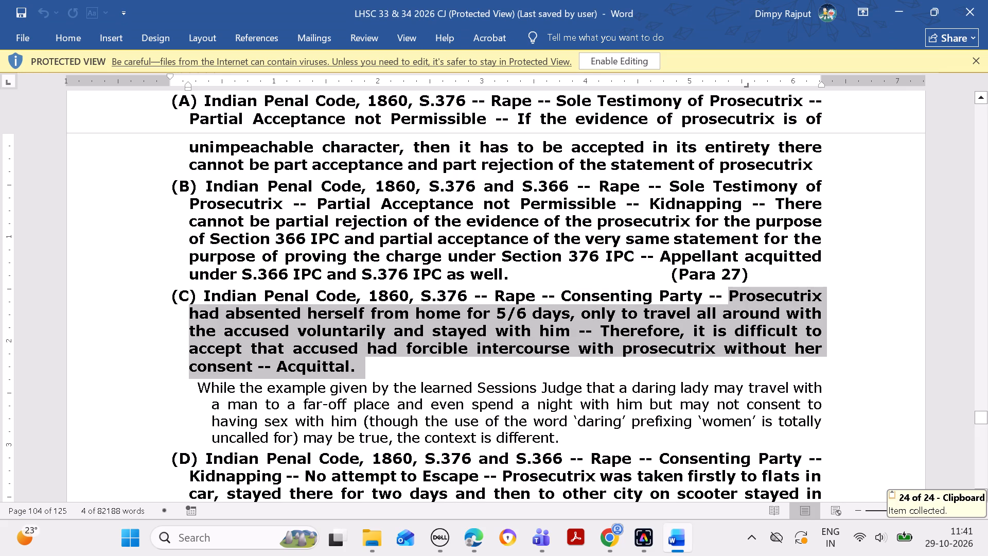
pyautogui.keyDown('ctrl'); pyautogui.click(482, 534); pyautogui.keyUp('ctrl')
pyautogui.keyDown('ctrl'); pyautogui.click(443, 131); pyautogui.keyUp('ctrl')
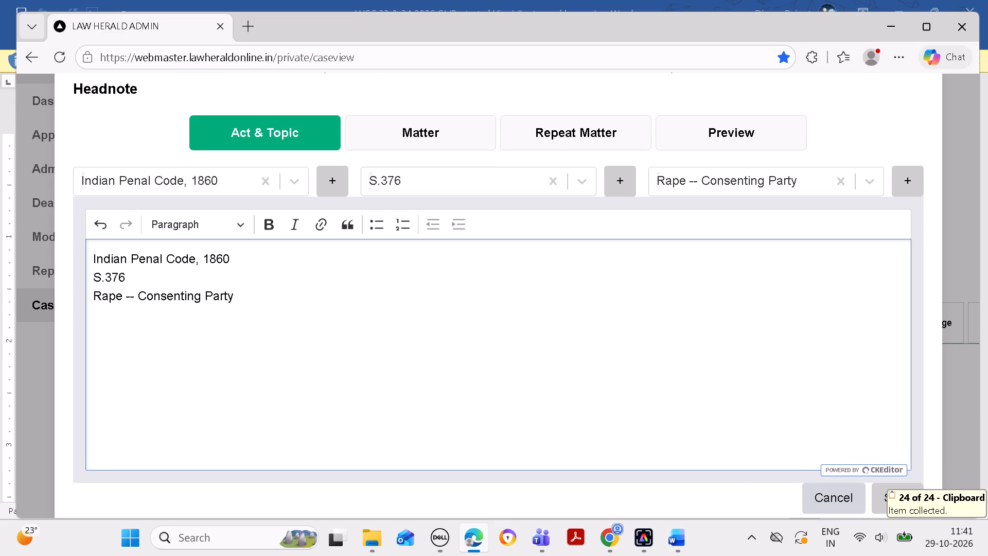
pyautogui.click(499, 262)
pyautogui.hotkey('ctrl', 'v')
pyautogui.hotkey('ctrl', 'a')
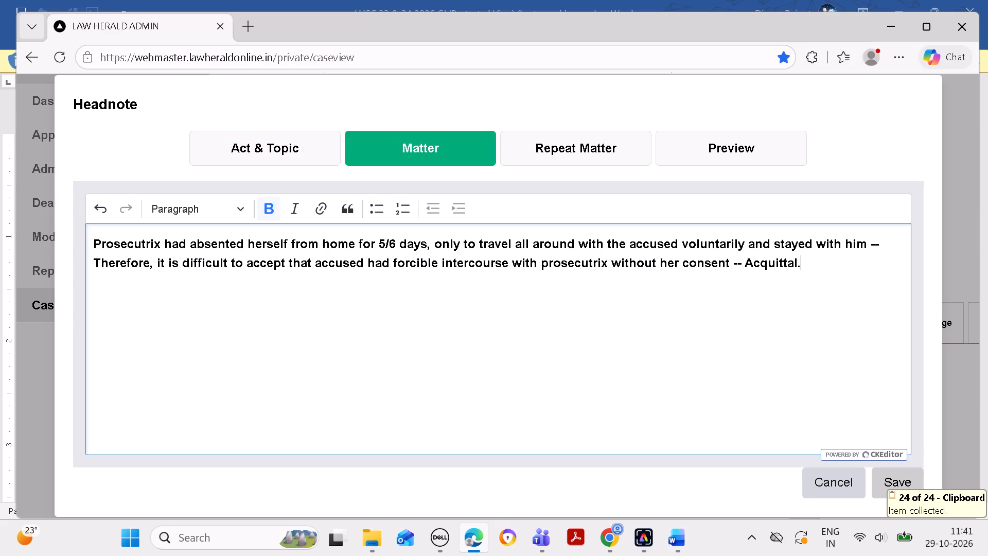
pyautogui.hotkey('ctrl', 'b')
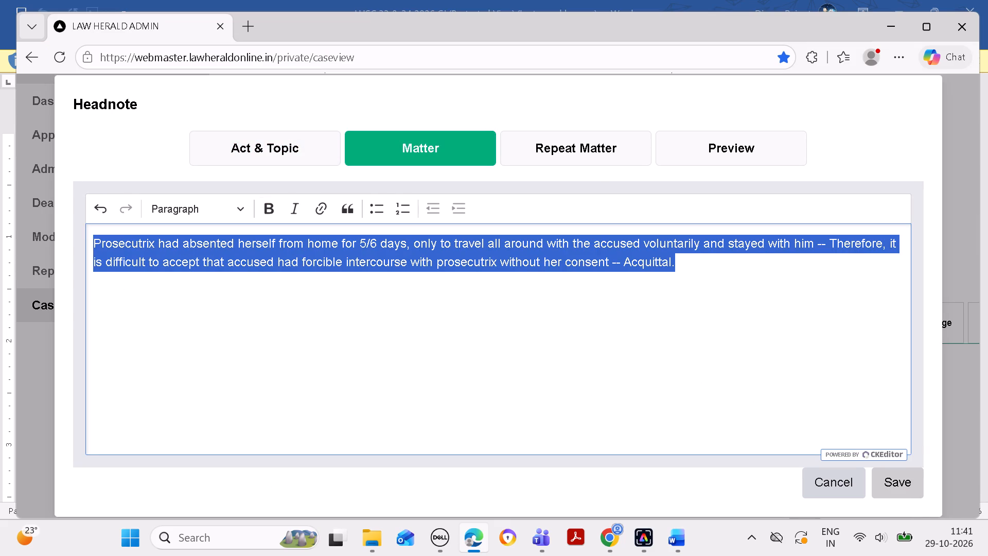
pyautogui.click(751, 337)
pyautogui.click(749, 306)
pyautogui.click(742, 278)
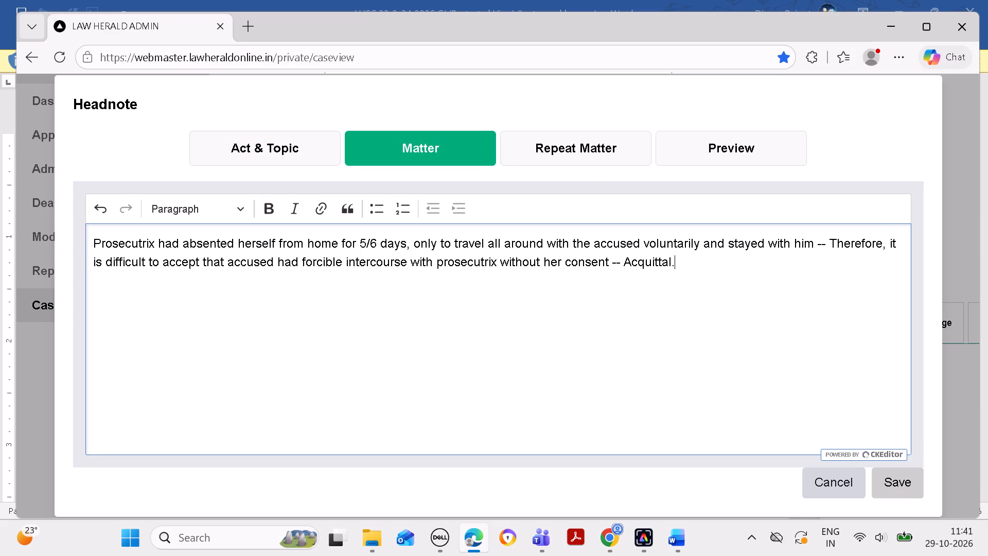
# Join the act, section and topic lines into one line, inserting "--" between "S.376" and "Rape".
pyautogui.click(317, 140)
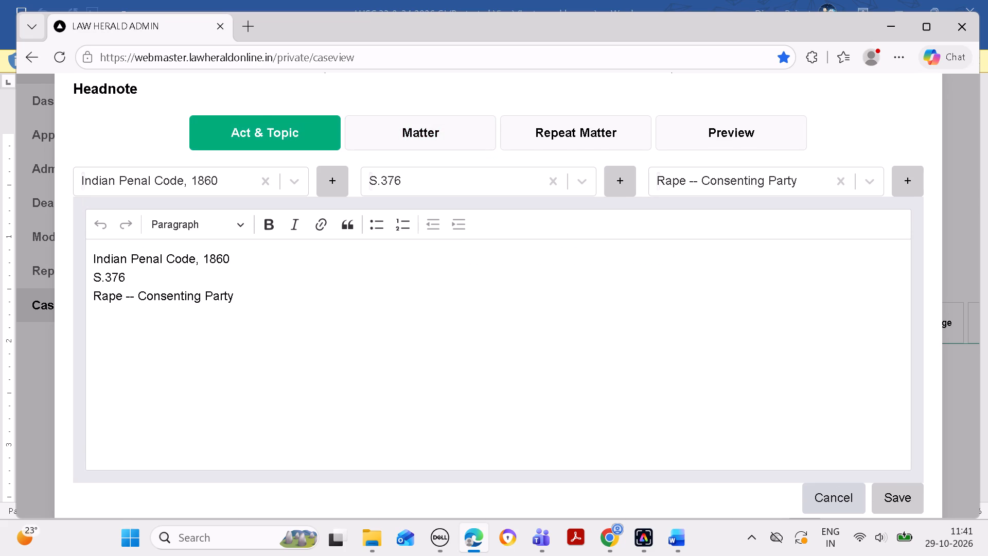
pyautogui.click(93, 277)
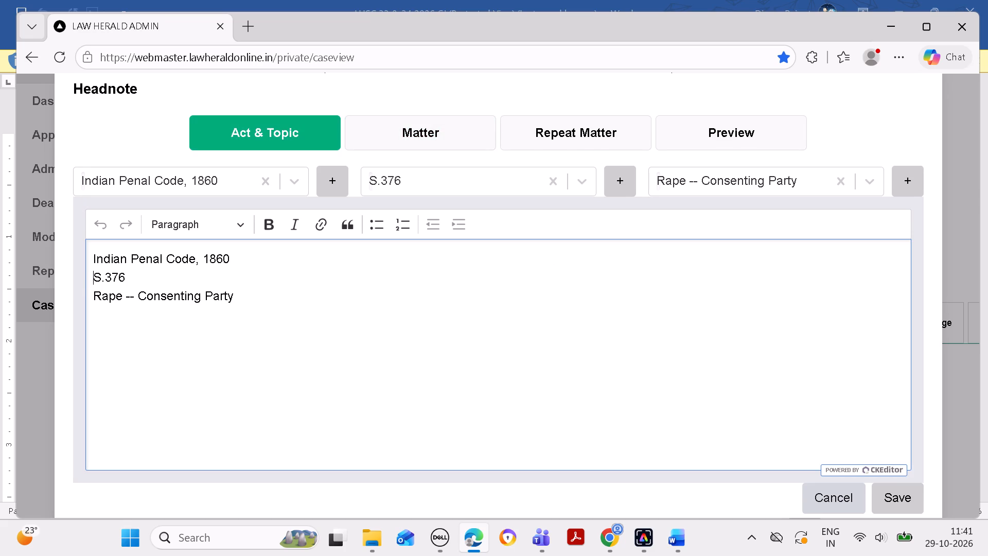
pyautogui.press('BackSpace')
pyautogui.click(85, 287)
pyautogui.press('BackSpace')
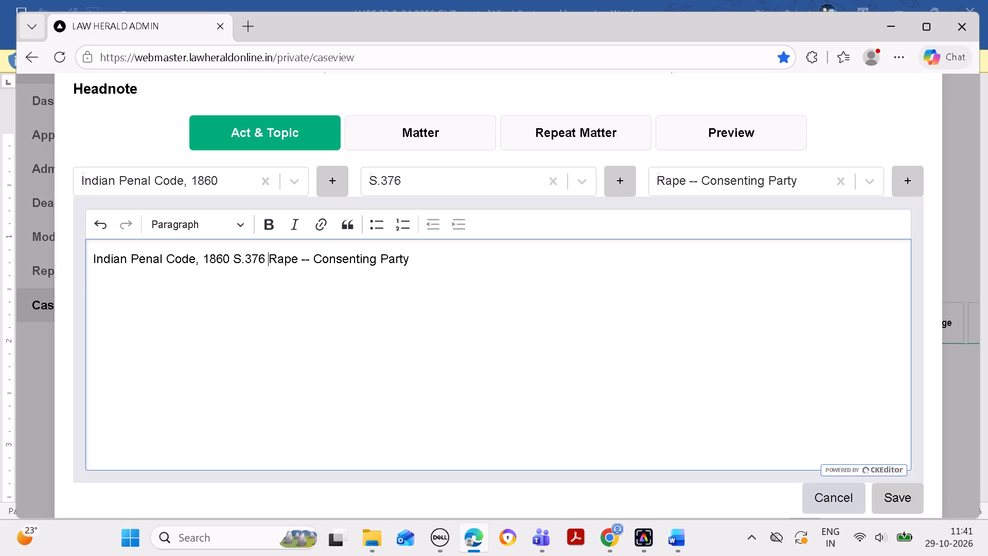
pyautogui.write('--')
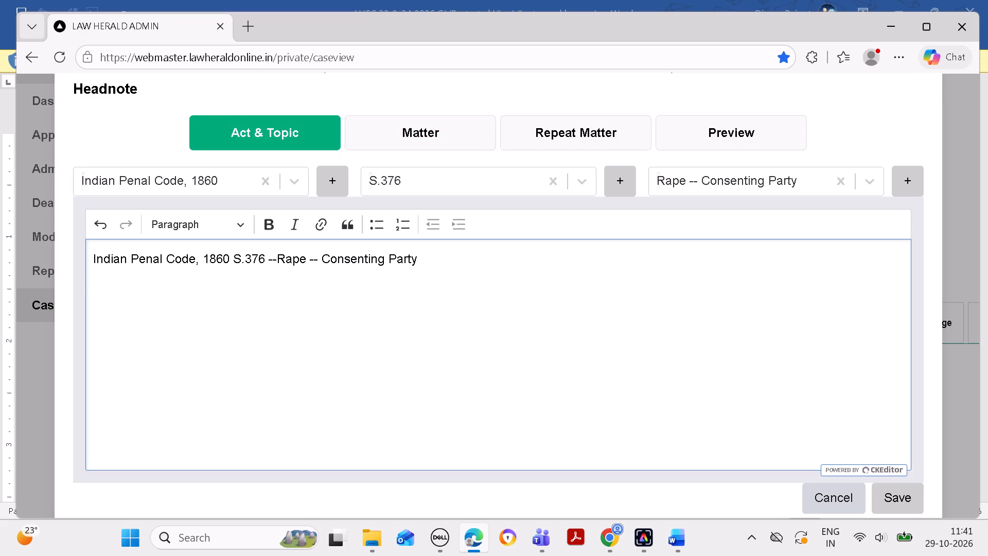
pyautogui.press('space')
pyautogui.press('BackSpace')
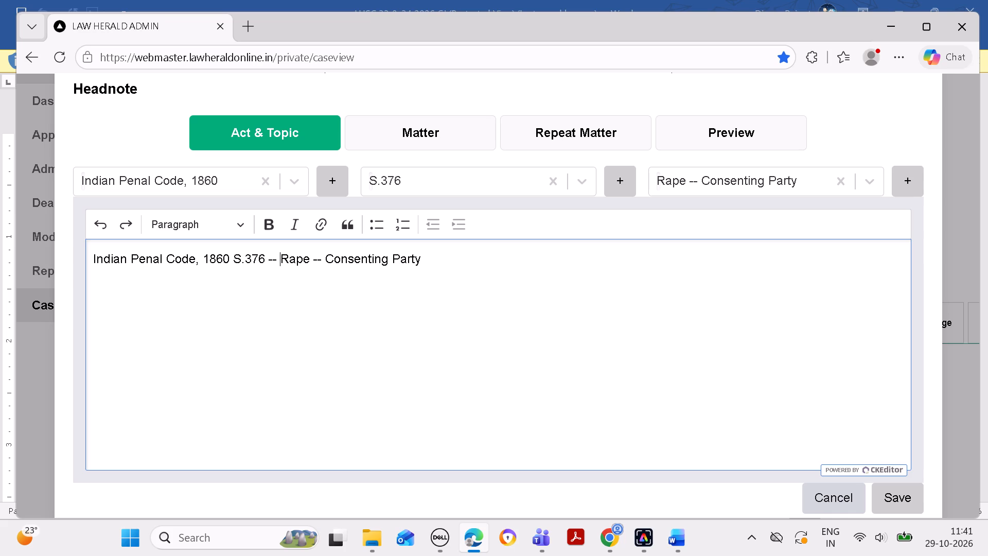
# Copy the paragraph from "While the example given" through "context is different." under headnote (C) from Word into the headnote's repeat matter.
pyautogui.click(455, 289)
pyautogui.click(449, 119)
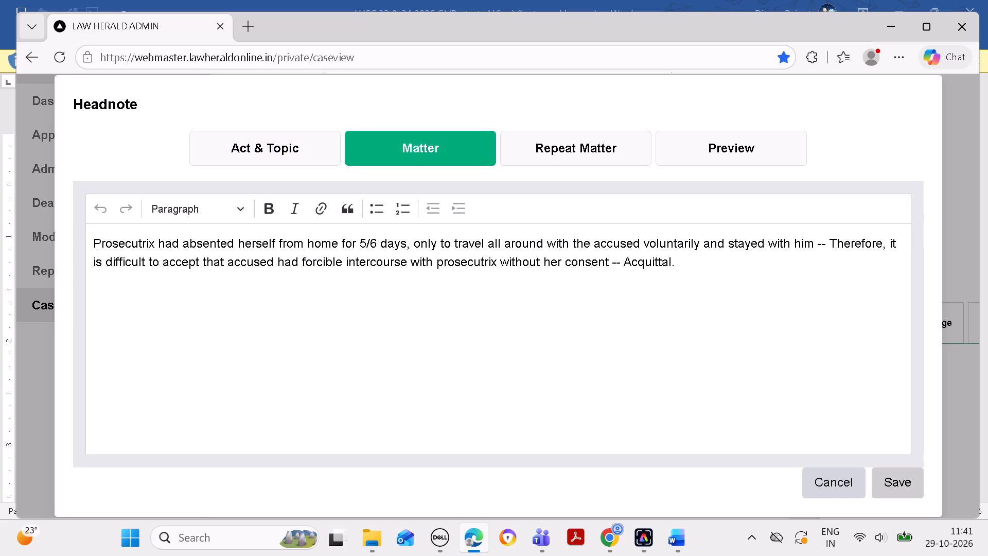
pyautogui.click(675, 525)
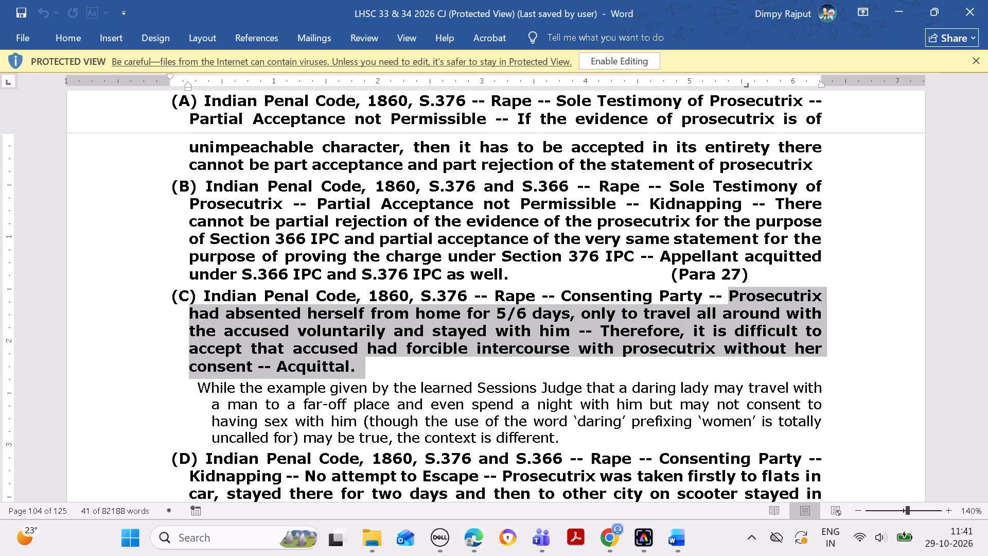
pyautogui.moveTo(202, 386); pyautogui.dragTo(555, 436)
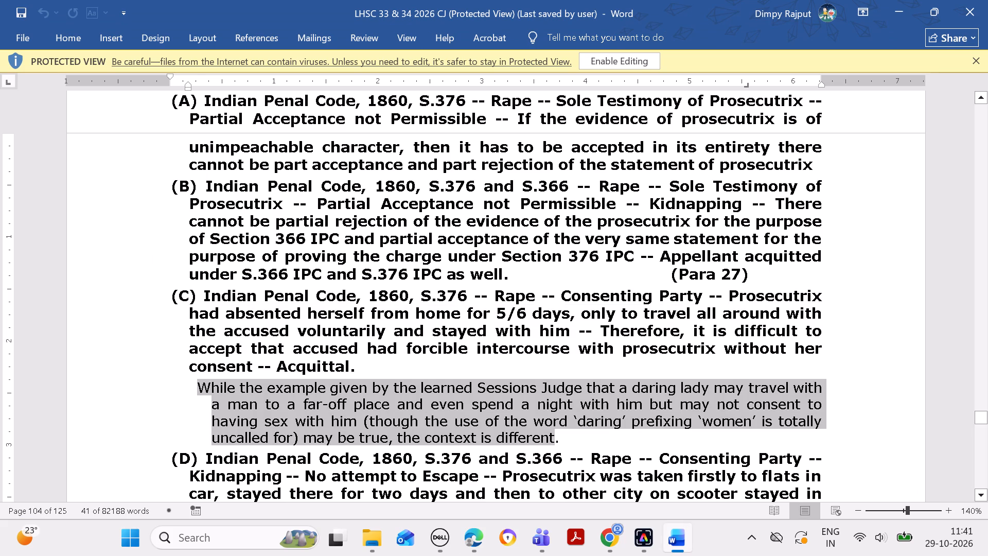
pyautogui.moveTo(555, 436); pyautogui.dragTo(559, 437)
pyautogui.hotkey('ctrl', 'c')
pyautogui.click(475, 531)
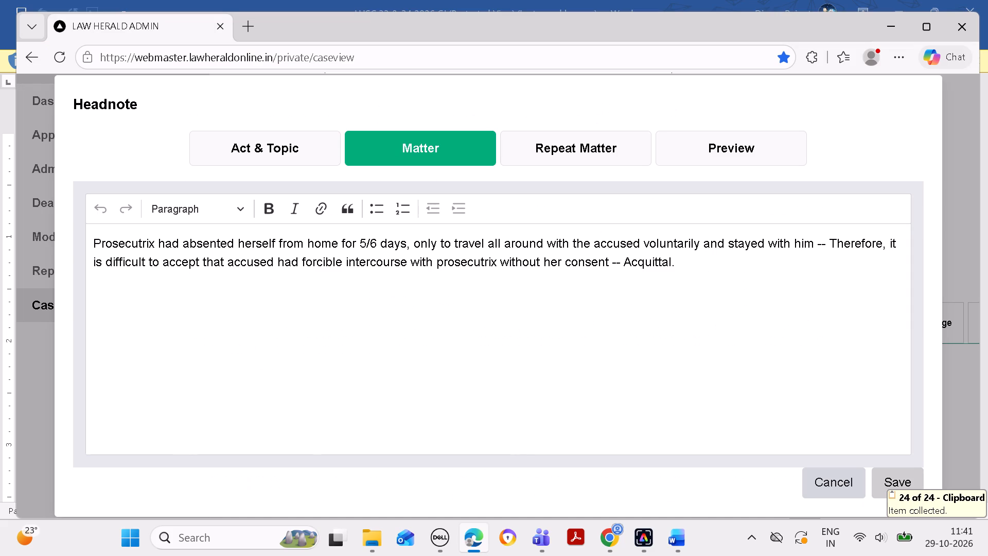
pyautogui.click(560, 145)
pyautogui.click(490, 304)
pyautogui.hotkey('ctrl', 'v')
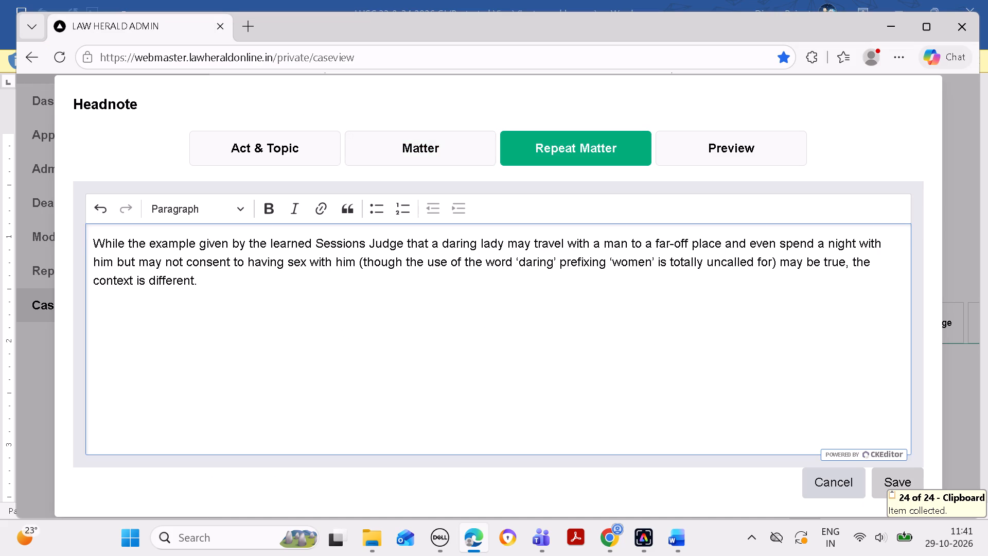
# Review headnote (C)'s matter and repeat matter, and save the headnote.
pyautogui.click(435, 155)
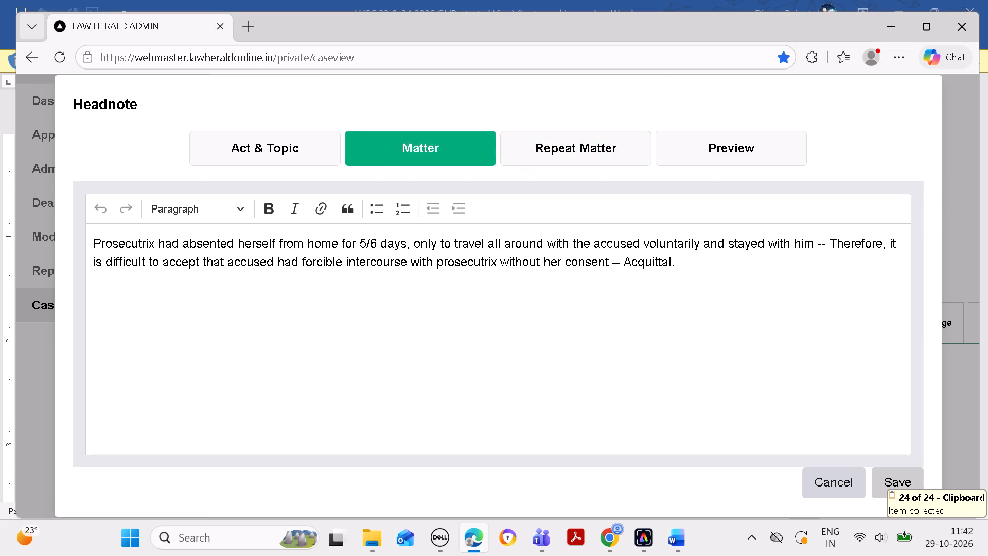
pyautogui.click(201, 152)
pyautogui.click(421, 129)
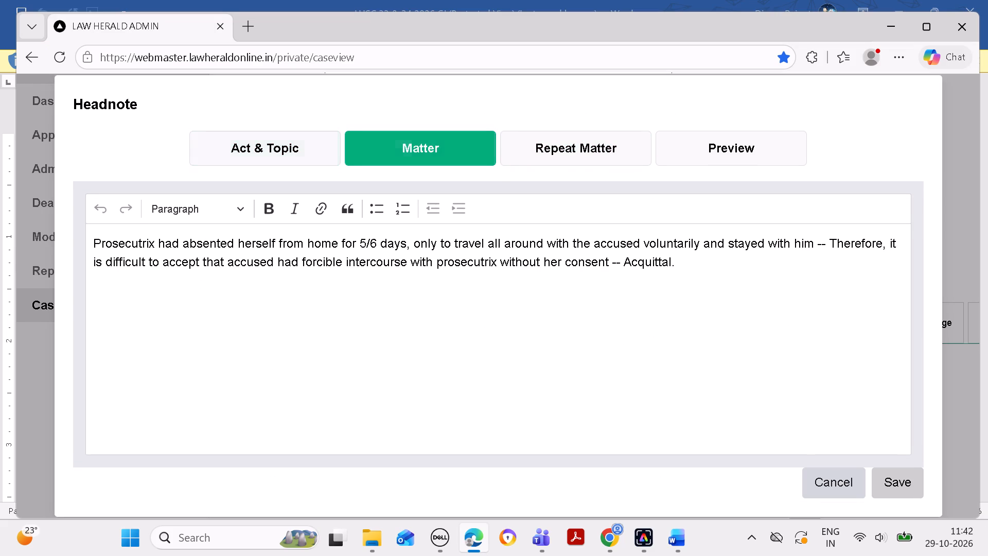
pyautogui.click(537, 136)
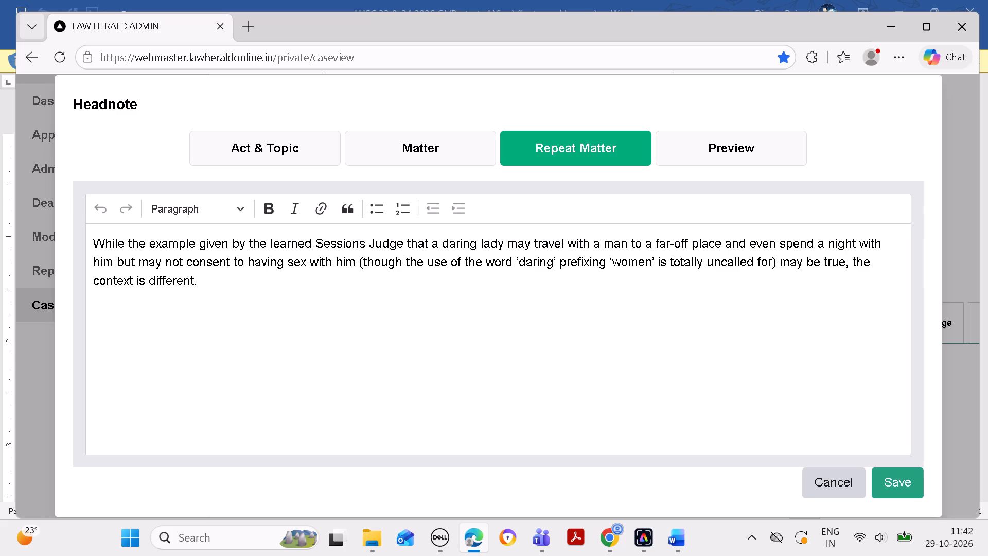
pyautogui.click(892, 488)
pyautogui.click(648, 161)
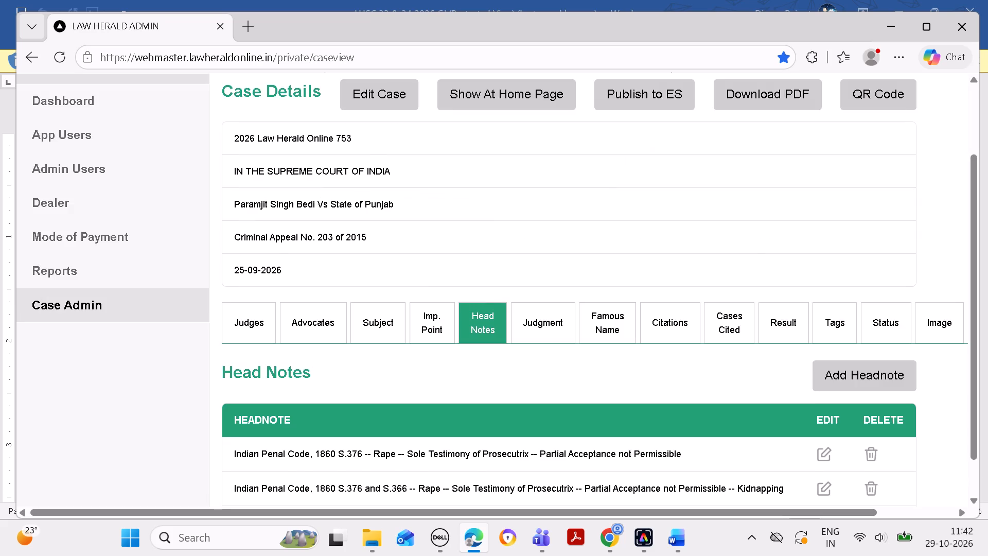
# Copy "Indian Penal Code, 1860" from Word headnote (D), start a new headnote and attach it as the act.
pyautogui.scroll(-4, 684, 309)
pyautogui.click(675, 530)
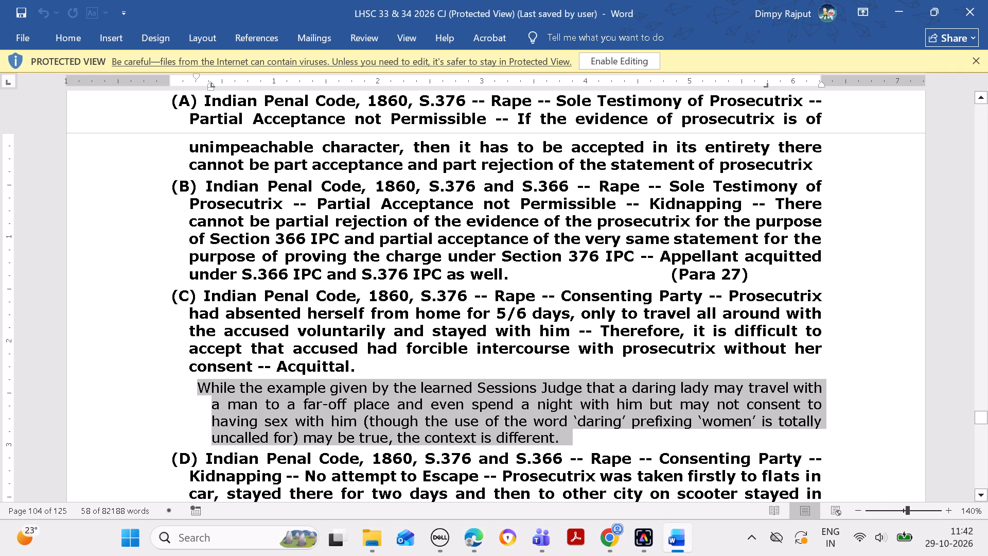
pyautogui.press('Down')
pyautogui.press('Down')
pyautogui.press('Down')
pyautogui.press('Down')
pyautogui.press('Down')
pyautogui.press('Down')
pyautogui.press('Down')
pyautogui.press('Down')
pyautogui.press('Down')
pyautogui.press('Down')
pyautogui.press('Down')
pyautogui.press('Down')
pyautogui.press('Down')
pyautogui.press('Down')
pyautogui.press('Down')
pyautogui.press('Down')
pyautogui.press('Down')
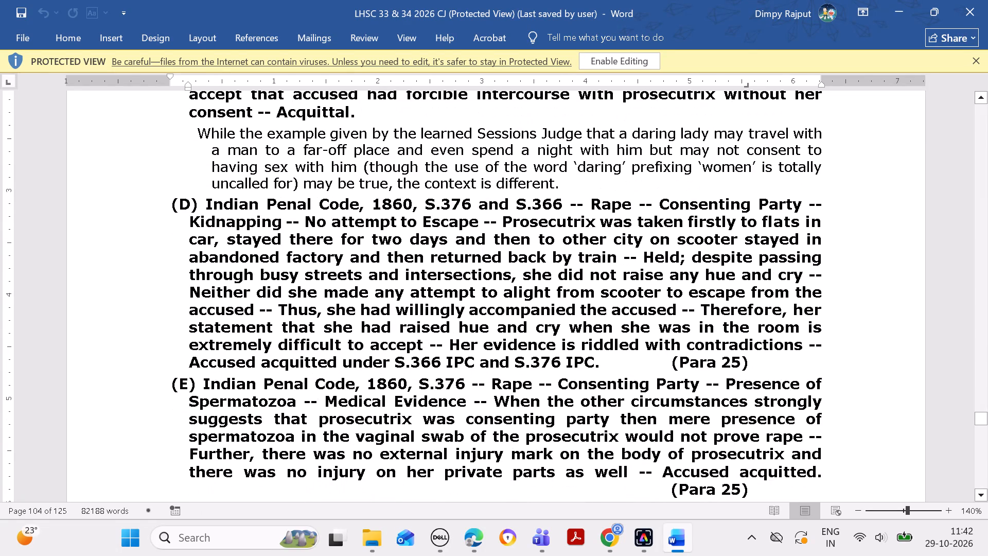
pyautogui.moveTo(205, 202); pyautogui.dragTo(334, 186)
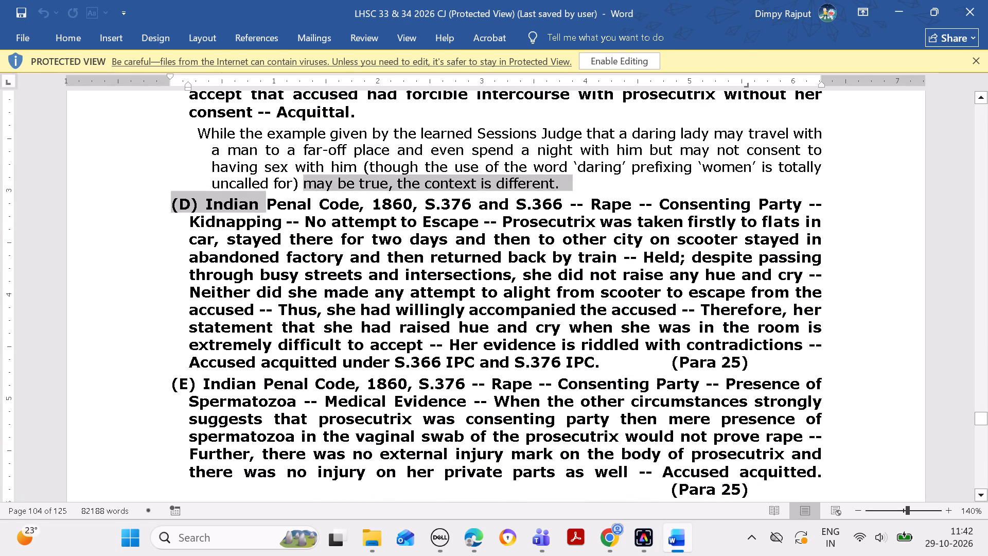
pyautogui.moveTo(334, 186); pyautogui.dragTo(397, 201)
pyautogui.hotkey('ctrl', 'v')
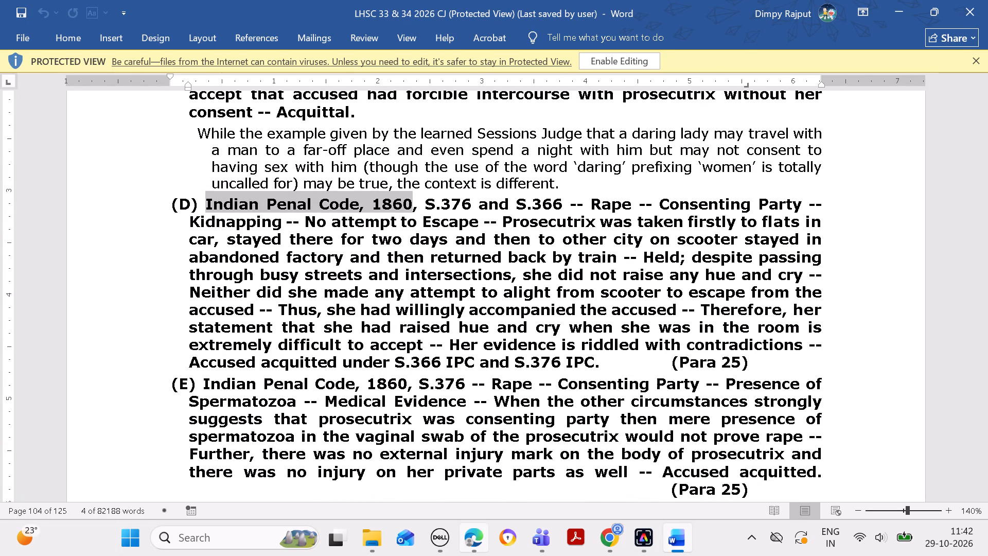
pyautogui.hotkey('ctrl', 'c')
pyautogui.click(476, 536)
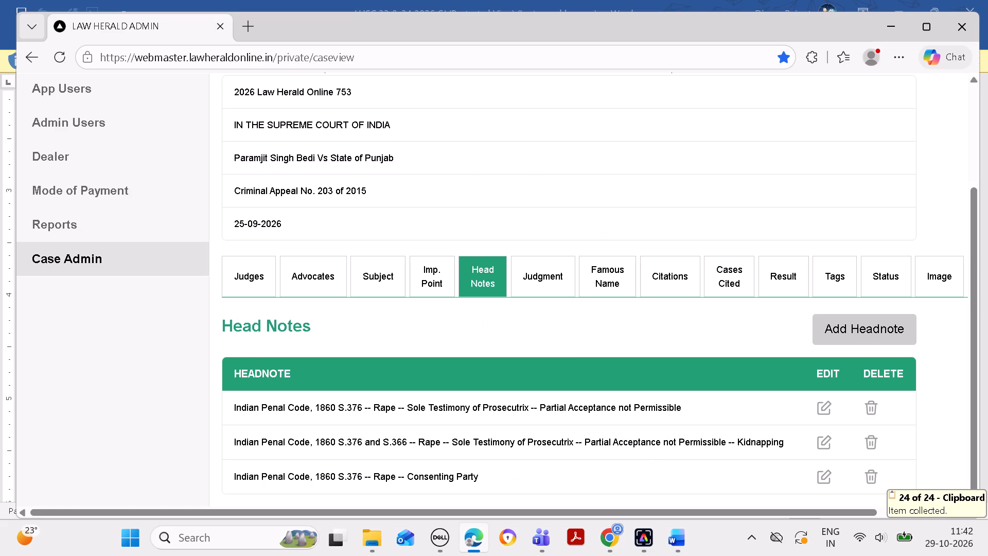
pyautogui.scroll(-3, 802, 324)
pyautogui.click(827, 324)
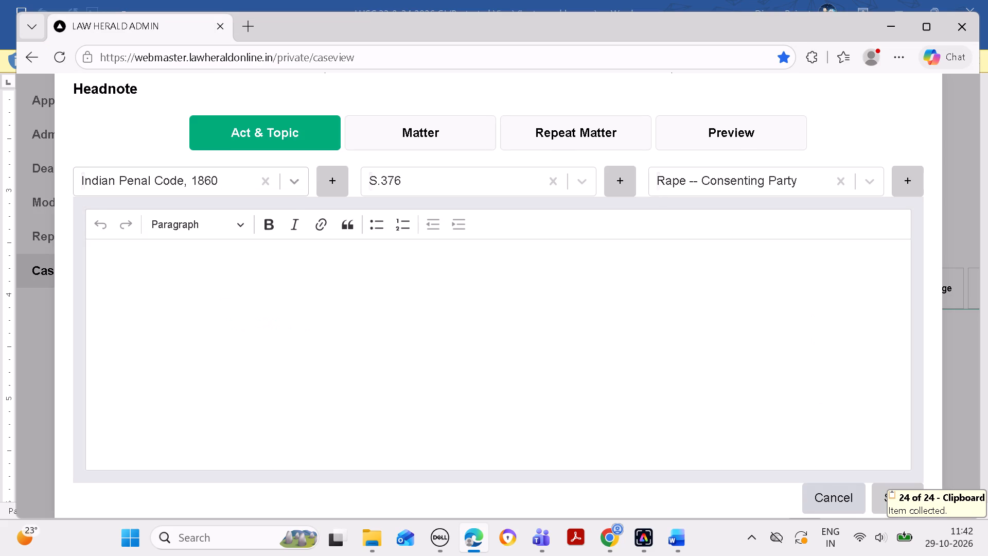
pyautogui.click(261, 177)
pyautogui.hotkey('ctrl', 'v')
pyautogui.click(278, 220)
pyautogui.click(477, 302)
pyautogui.press('space')
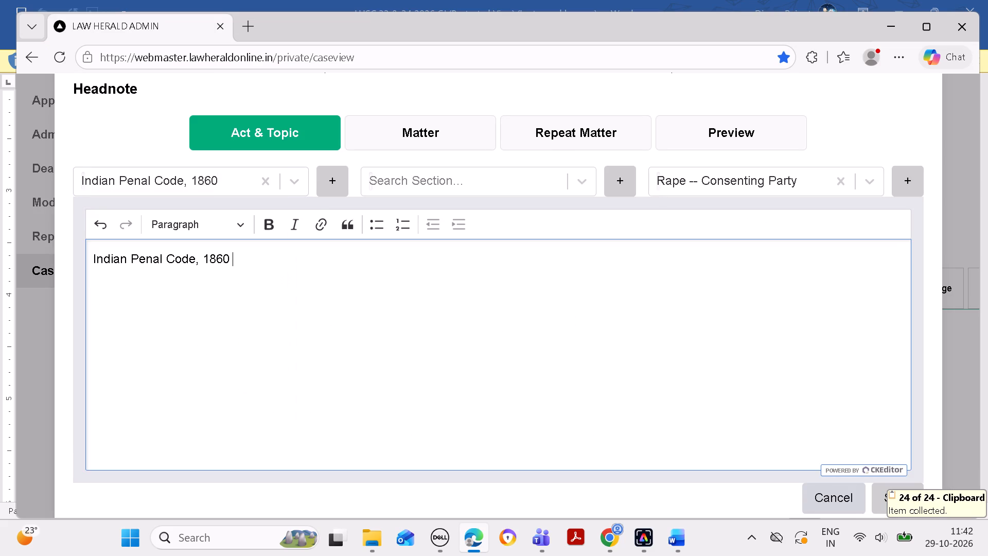
# Copy "S.376" from Word headnote (D), attach it as the new headnote's section and add "and" after it.
pyautogui.click(676, 541)
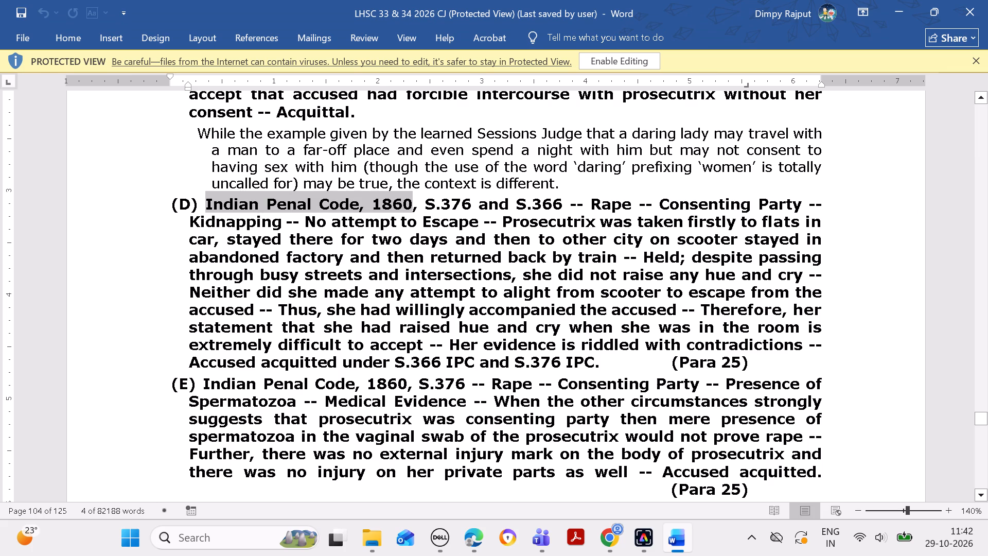
pyautogui.moveTo(424, 198); pyautogui.dragTo(464, 200)
pyautogui.hotkey('ctrl', 'c')
pyautogui.keyDown('ctrl'); pyautogui.click(473, 540); pyautogui.keyUp('ctrl')
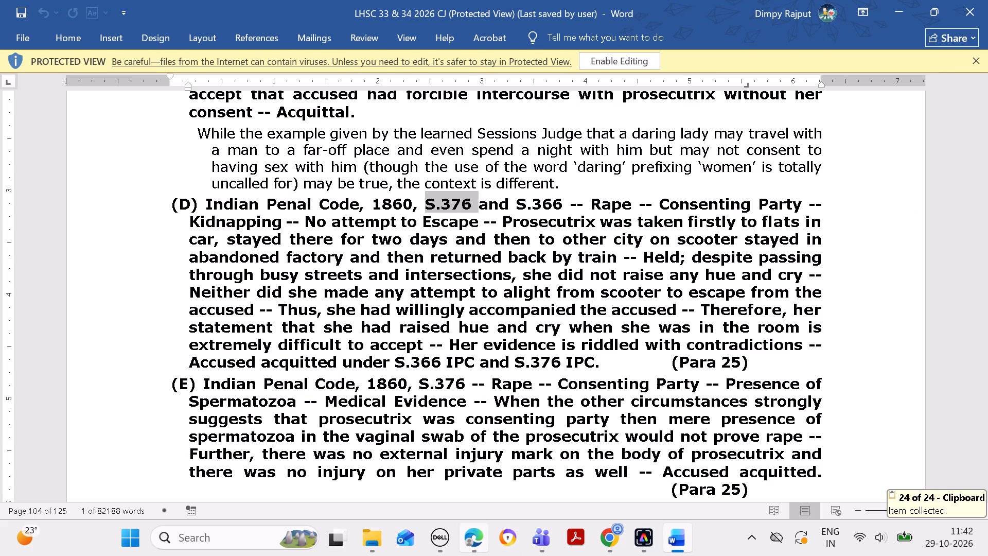
pyautogui.click(517, 179)
pyautogui.hotkey('ctrl', 'v')
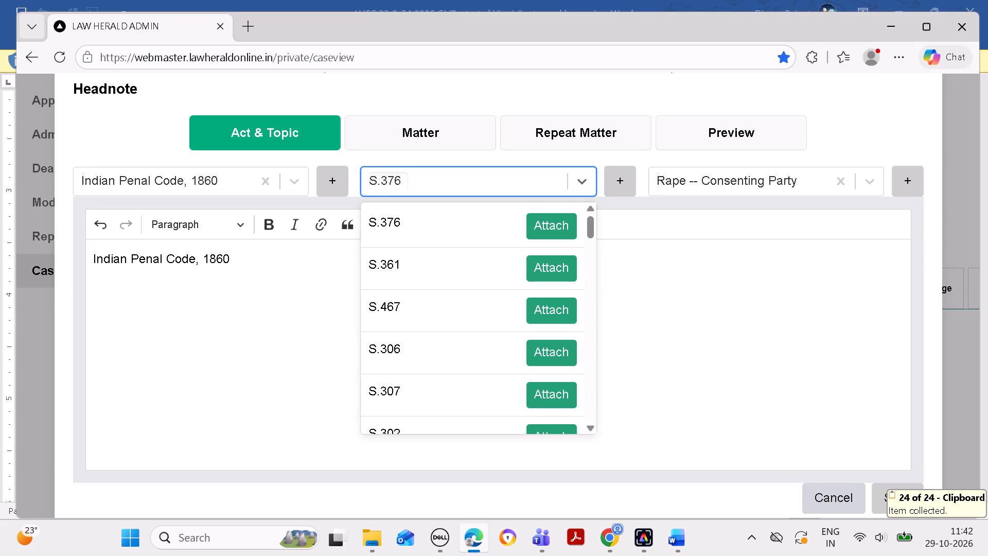
pyautogui.click(552, 222)
pyautogui.click(314, 334)
pyautogui.press('space')
pyautogui.press('a')
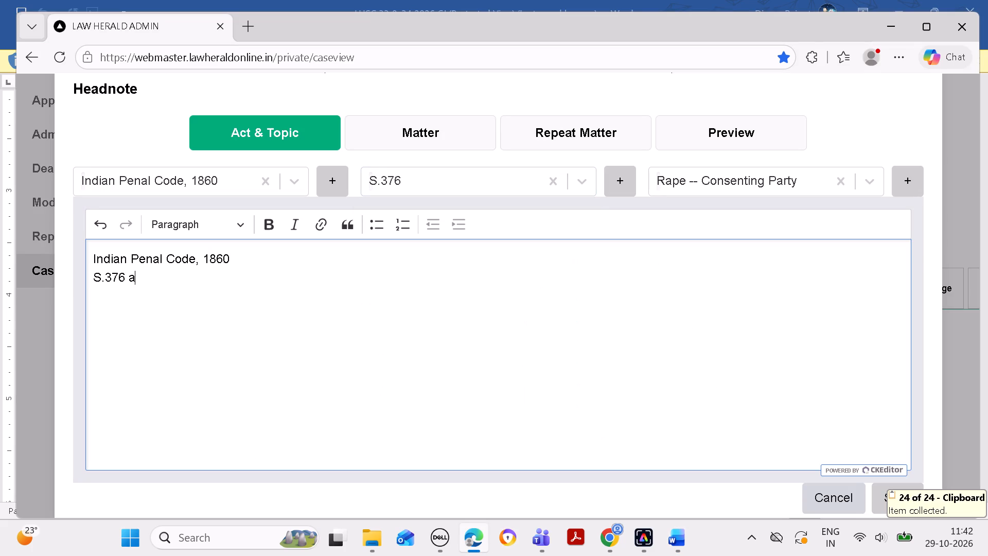
pyautogui.press('n')
pyautogui.press('d')
pyautogui.press('space')
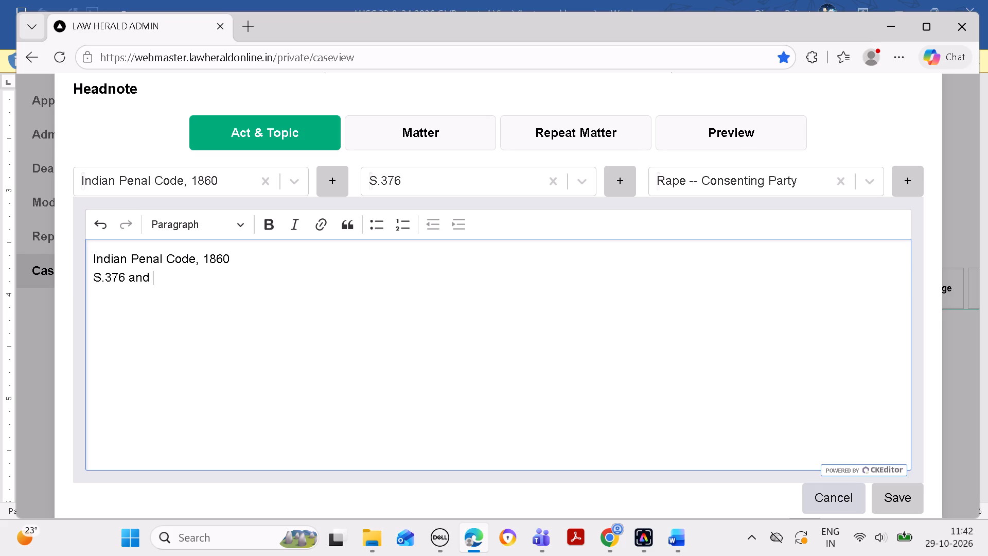
# Copy "S.366" from Word headnote (D) and attach it as the new headnote's second section.
pyautogui.click(677, 538)
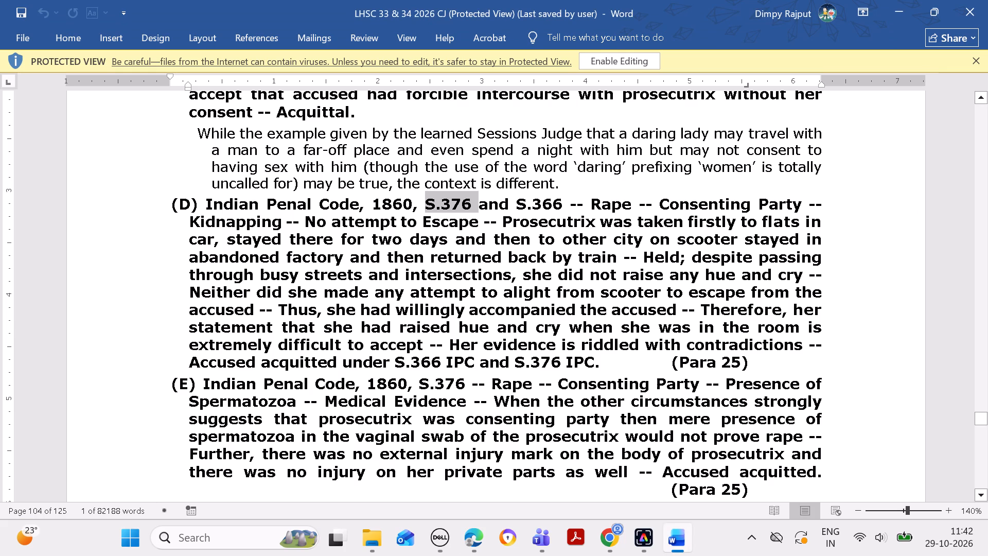
pyautogui.moveTo(517, 200); pyautogui.dragTo(544, 202)
pyautogui.hotkey('ctrl', 'c')
pyautogui.click(481, 531)
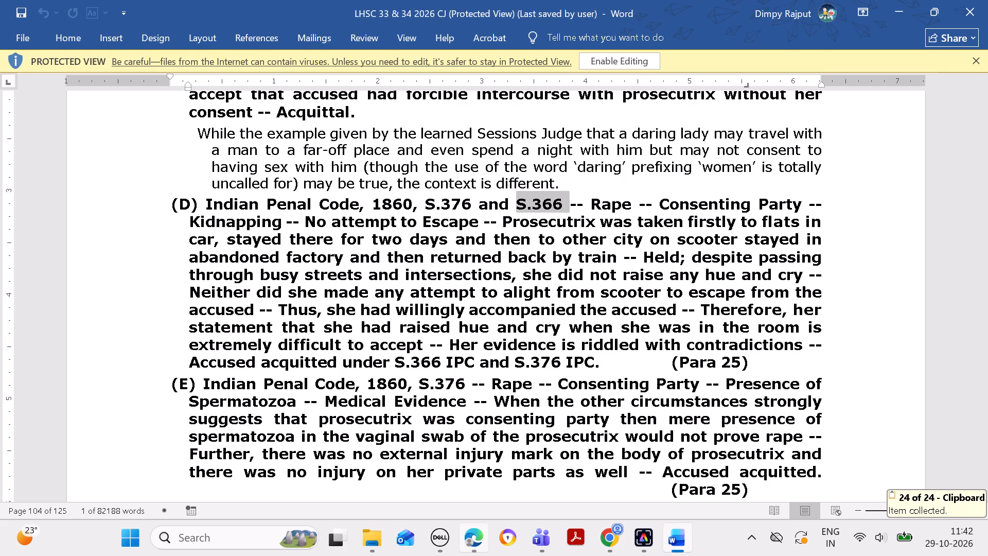
pyautogui.click(529, 178)
pyautogui.hotkey('ctrl', 'c')
pyautogui.hotkey('ctrl', 'v')
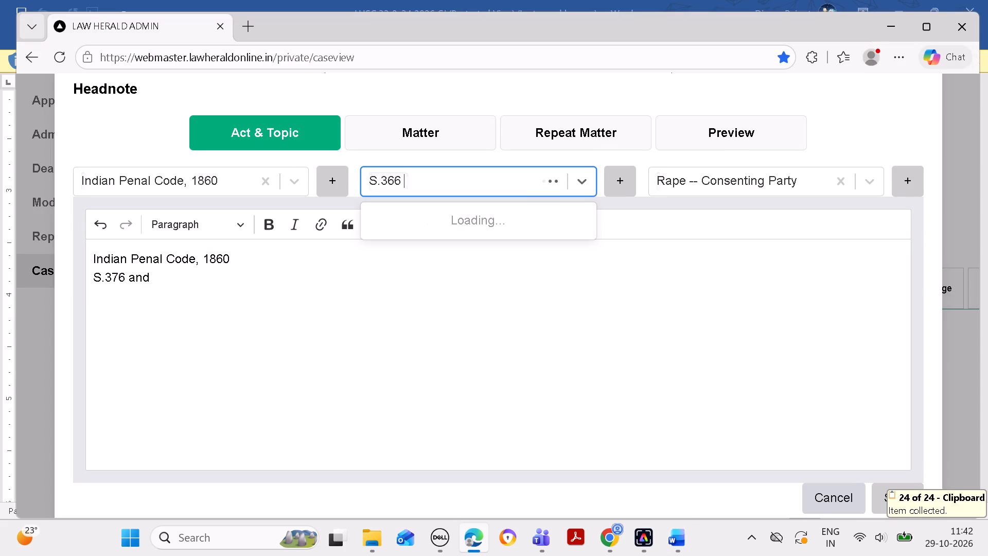
pyautogui.click(552, 232)
pyautogui.click(733, 305)
pyautogui.press('space')
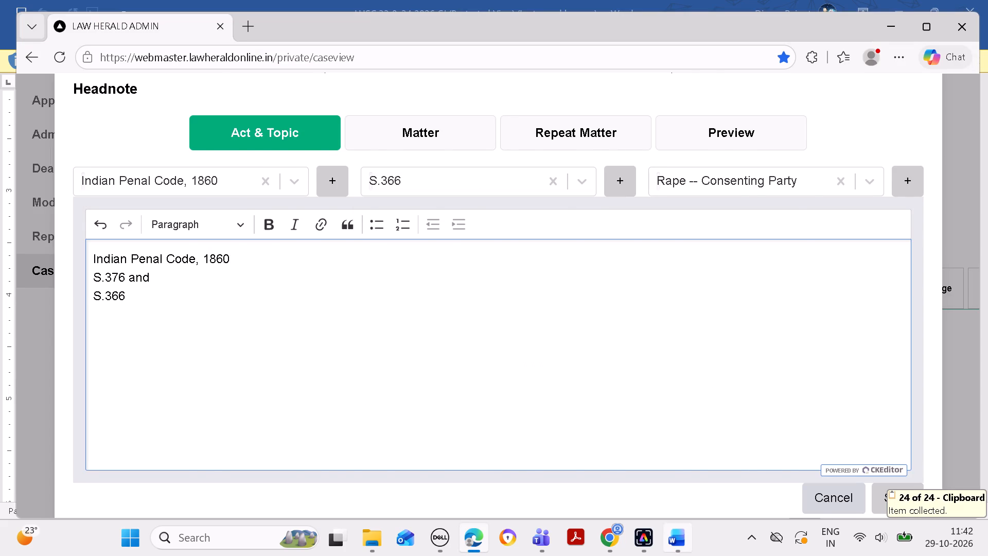
# Copy "Rape -- Consenting Party" from Word headnote (D) and attach it as the new headnote's topic.
pyautogui.click(678, 535)
pyautogui.moveTo(597, 198); pyautogui.dragTo(720, 201)
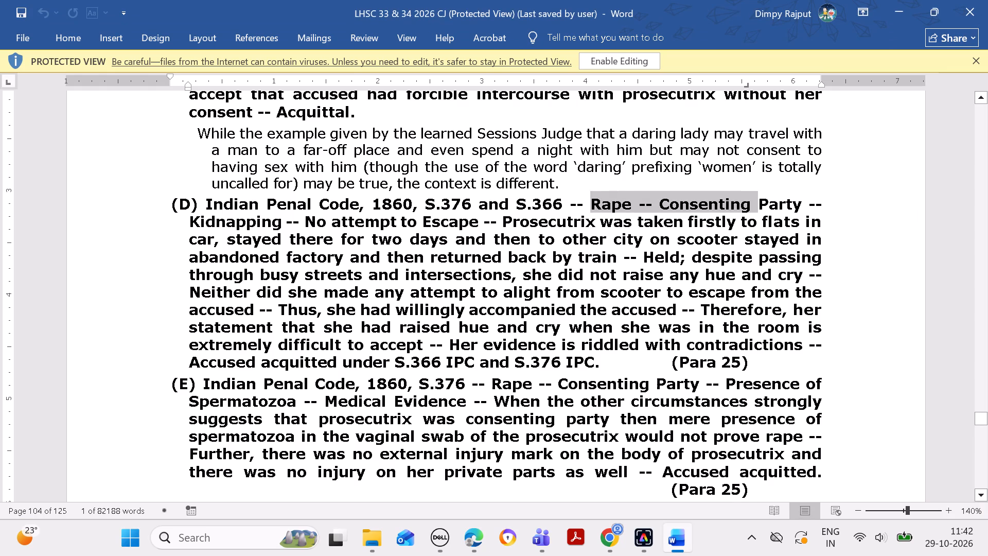
pyautogui.moveTo(720, 201); pyautogui.dragTo(724, 201)
pyautogui.keyDown('ctrl'); pyautogui.click(738, 203); pyautogui.keyUp('ctrl')
pyautogui.click(647, 205)
pyautogui.moveTo(595, 205); pyautogui.dragTo(708, 205)
pyautogui.moveTo(708, 205); pyautogui.dragTo(787, 205)
pyautogui.hotkey('ctrl', 'c')
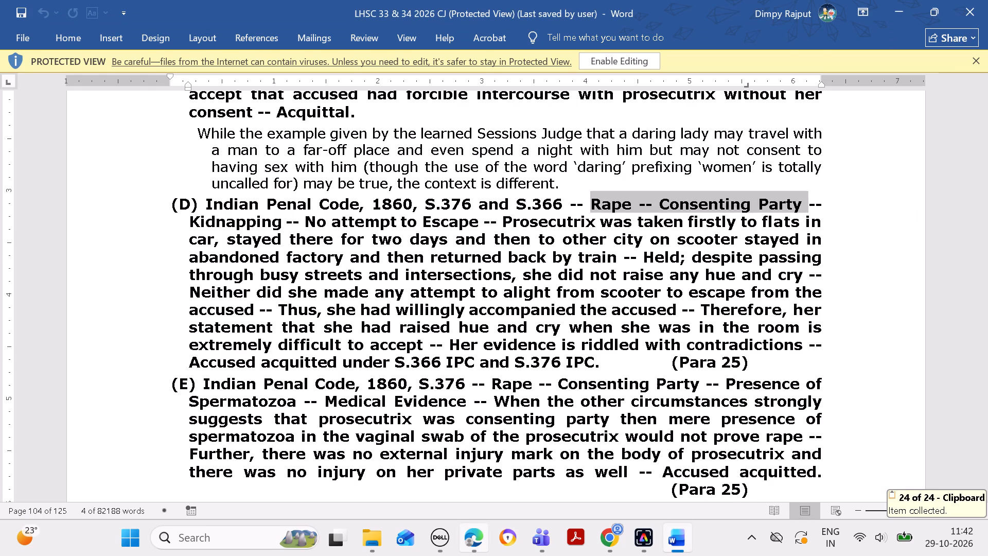
pyautogui.click(483, 536)
pyautogui.click(780, 169)
pyautogui.hotkey('ctrl', 'v')
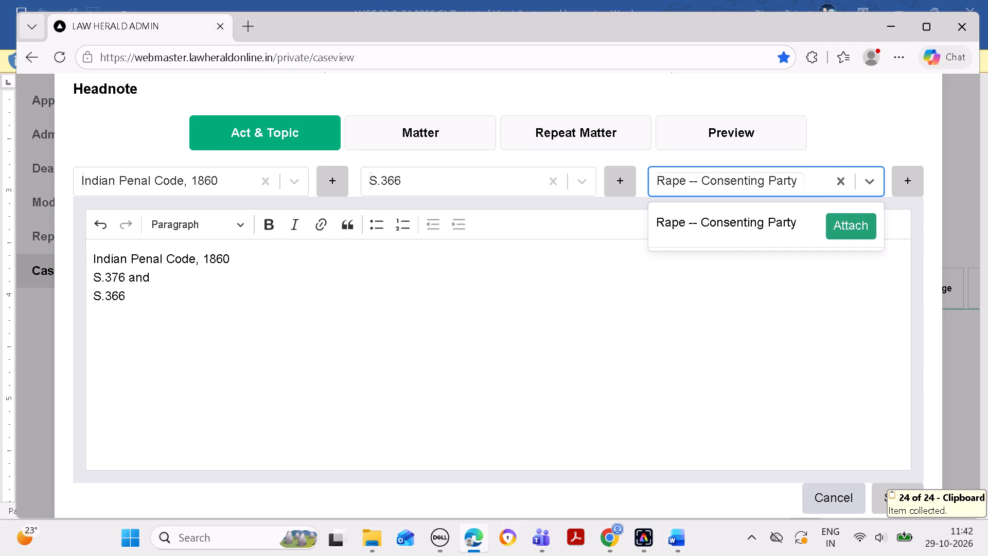
pyautogui.click(853, 226)
pyautogui.click(589, 370)
pyautogui.press('space')
# Copy "Kidnapping -- No attempt to Escape" from Word headnote (D) and save it as a new topic, without the trailing space.
pyautogui.click(692, 536)
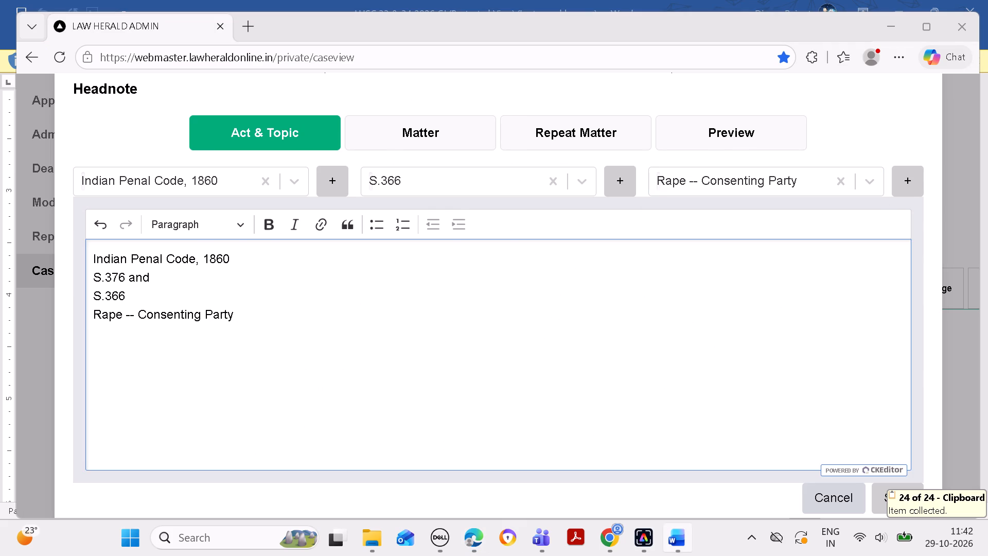
pyautogui.click(685, 538)
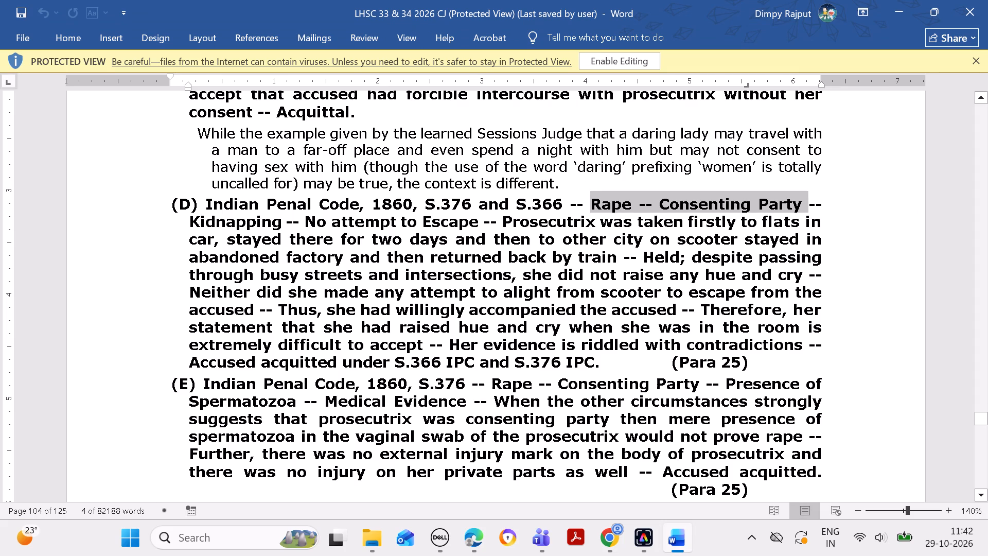
pyautogui.moveTo(193, 217); pyautogui.dragTo(461, 219)
pyautogui.hotkey('ctrl', 'c')
pyautogui.keyDown('ctrl'); pyautogui.click(479, 534); pyautogui.keyUp('ctrl')
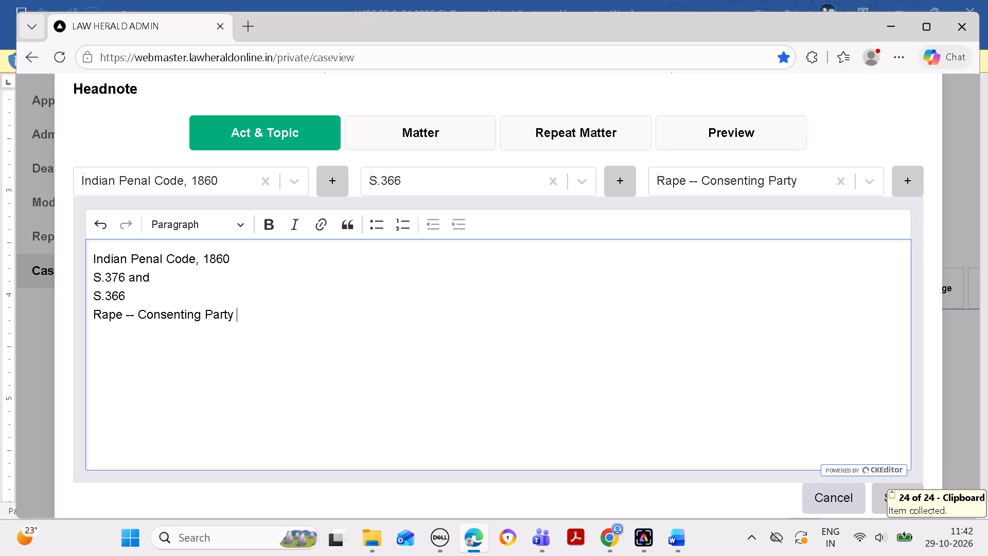
pyautogui.click(749, 172)
pyautogui.hotkey('ctrl', 'v')
pyautogui.click(896, 179)
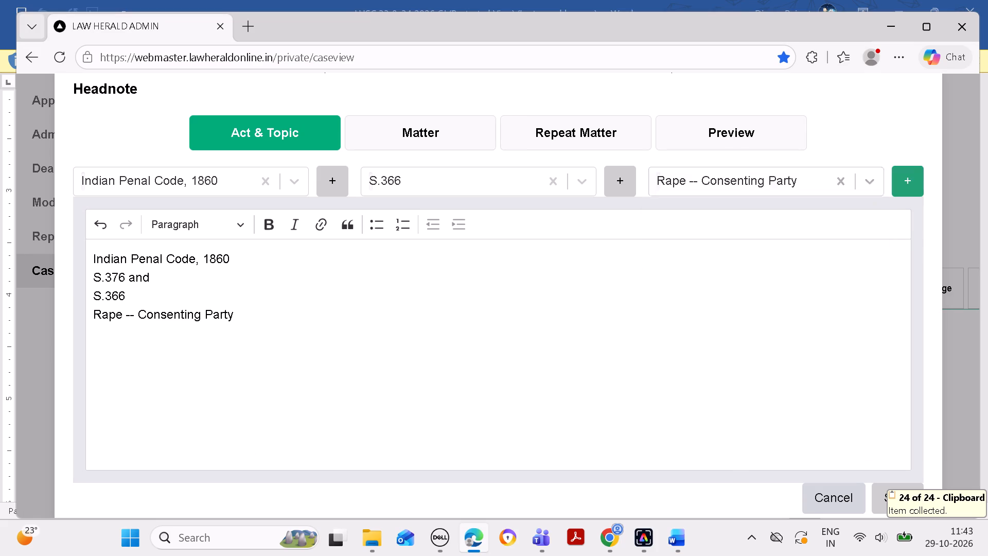
pyautogui.click(539, 300)
pyautogui.hotkey('ctrl', 'v')
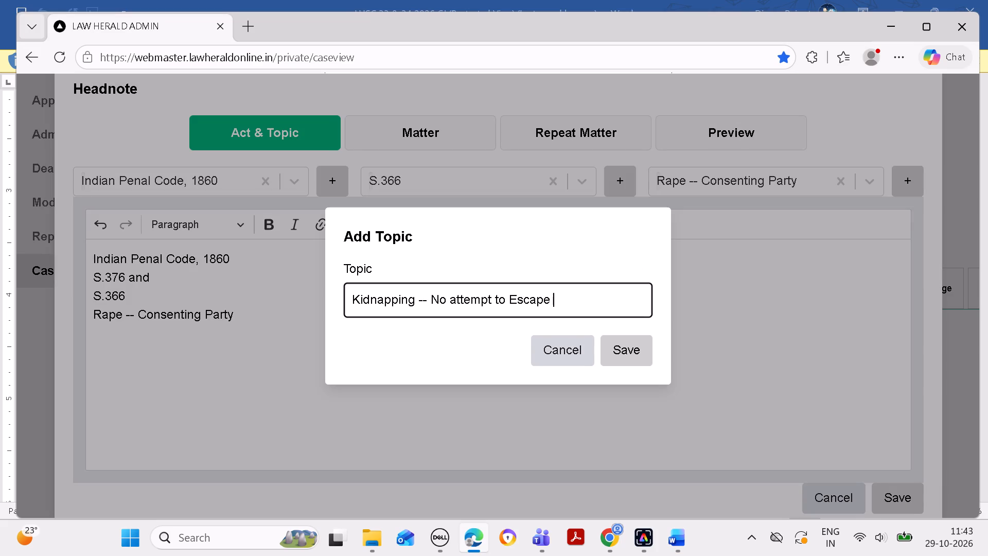
pyautogui.press('BackSpace')
pyautogui.click(643, 356)
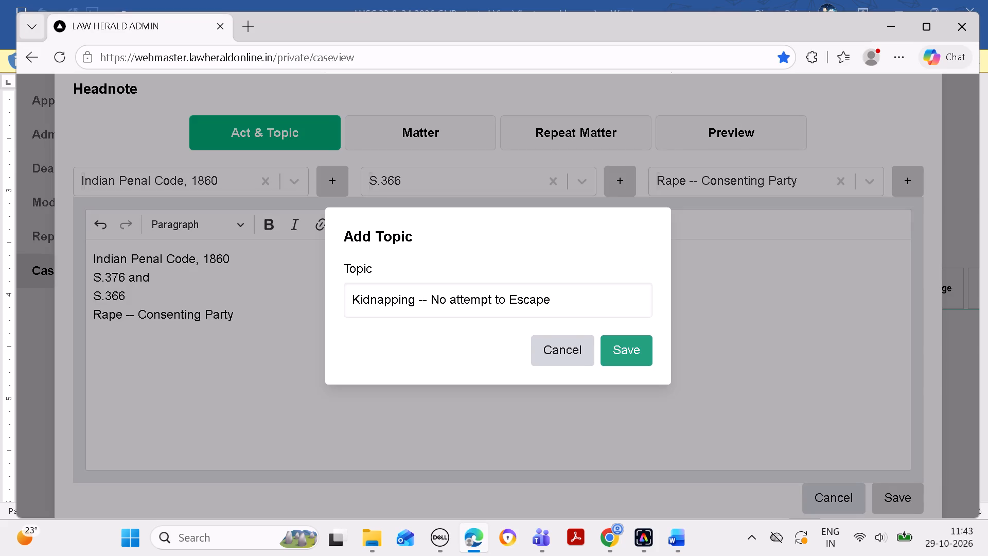
# Attach the topic "Kidnapping -- No attempt to Escape" to the new headnote and add a space after it.
pyautogui.click(646, 159)
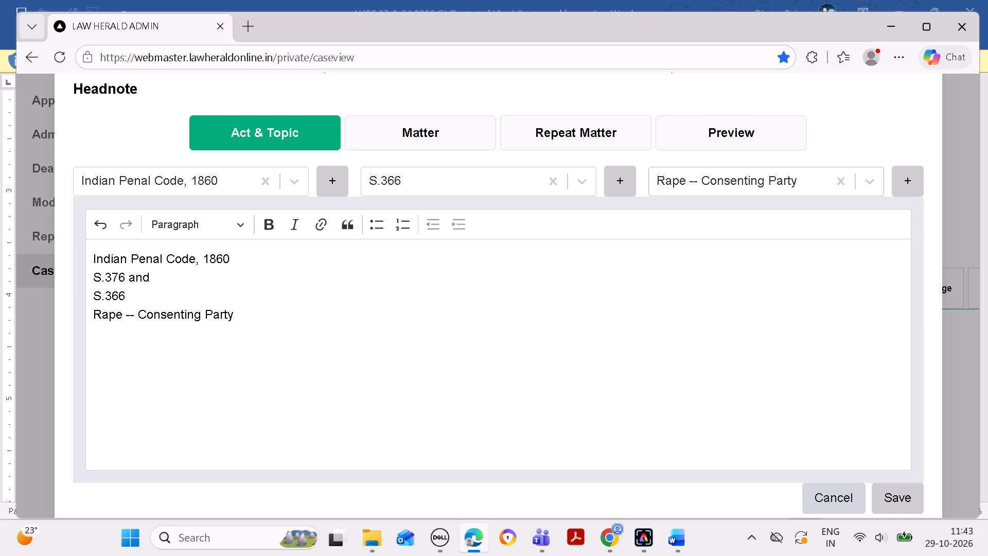
pyautogui.click(708, 179)
pyautogui.hotkey('ctrl', 'v')
pyautogui.press('BackSpace')
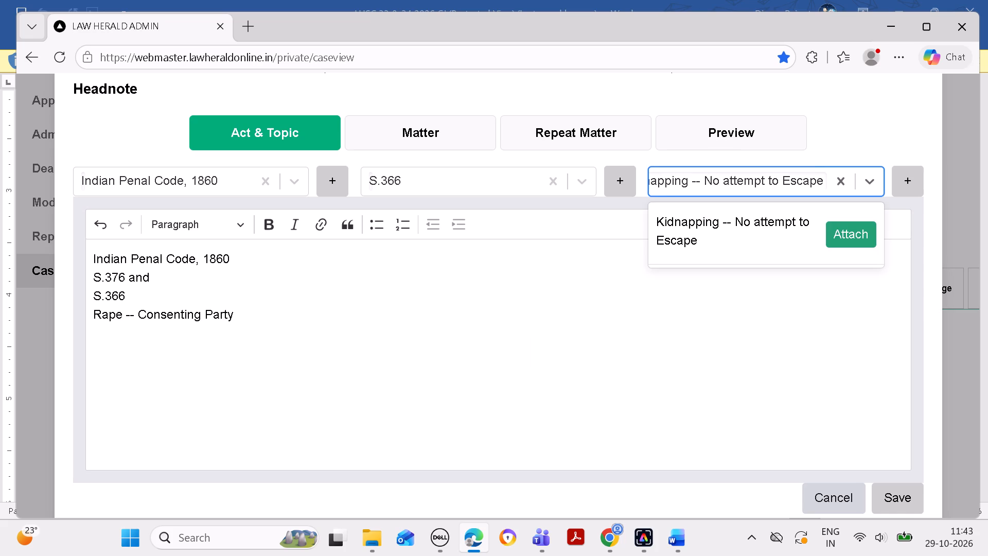
pyautogui.click(857, 229)
pyautogui.click(624, 378)
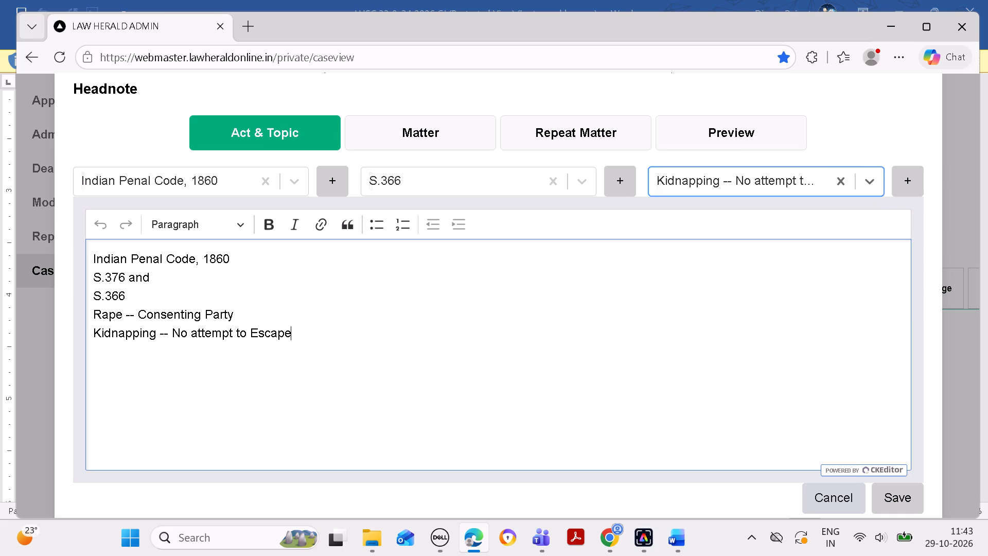
pyautogui.press('space')
# Copy headnote (D)'s text from "Prosecutrix was taken firstly" through "(Para 25)" from Word into the headnote's Matter and remove its bold formatting.
pyautogui.click(685, 532)
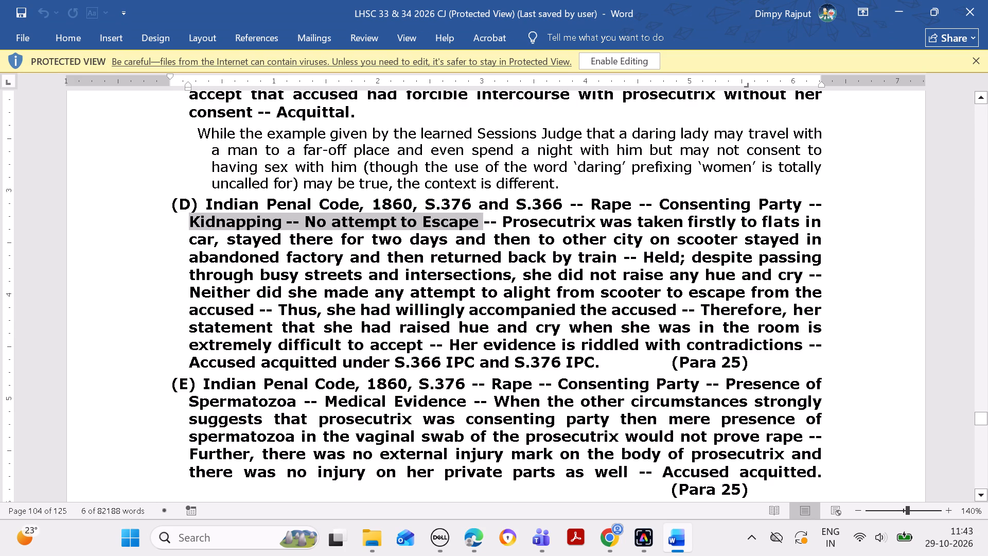
pyautogui.moveTo(503, 214); pyautogui.dragTo(749, 344)
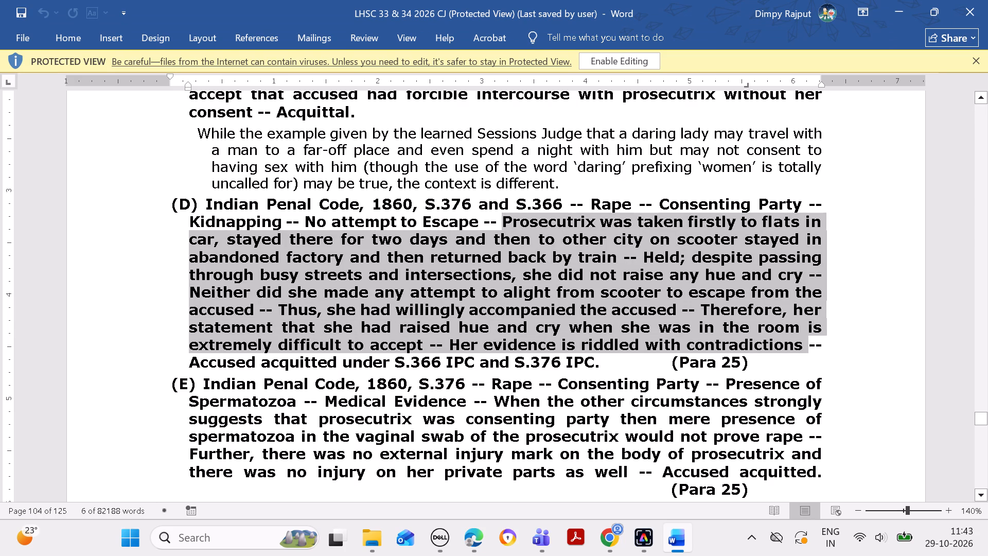
pyautogui.moveTo(749, 344); pyautogui.dragTo(761, 362)
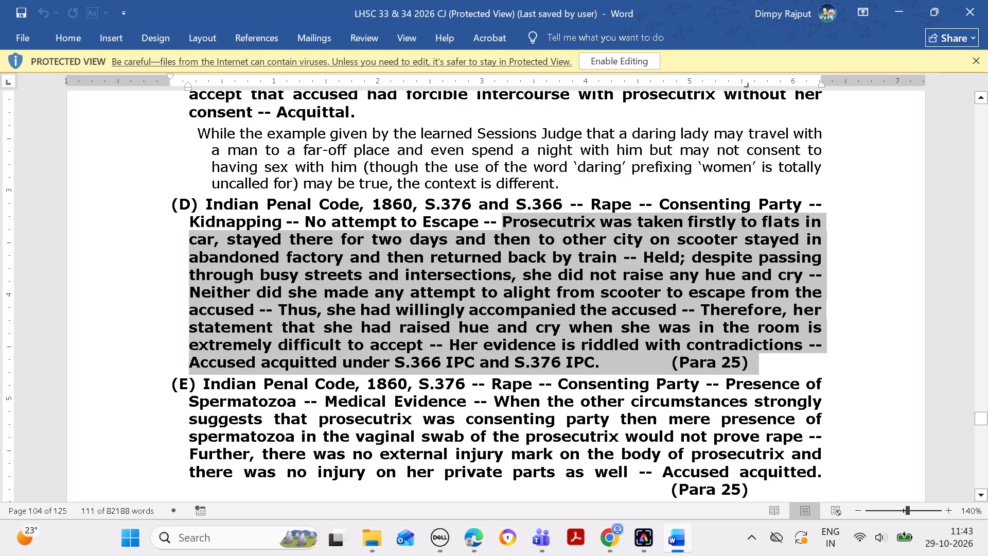
pyautogui.hotkey('ctrl', 'c')
pyautogui.click(475, 547)
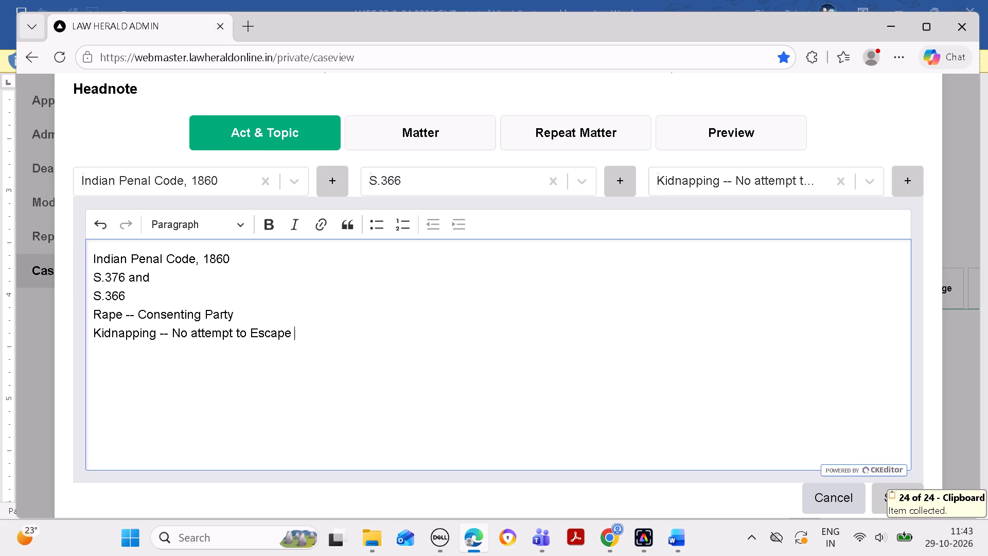
pyautogui.click(435, 130)
pyautogui.click(475, 272)
pyautogui.hotkey('ctrl', 'v')
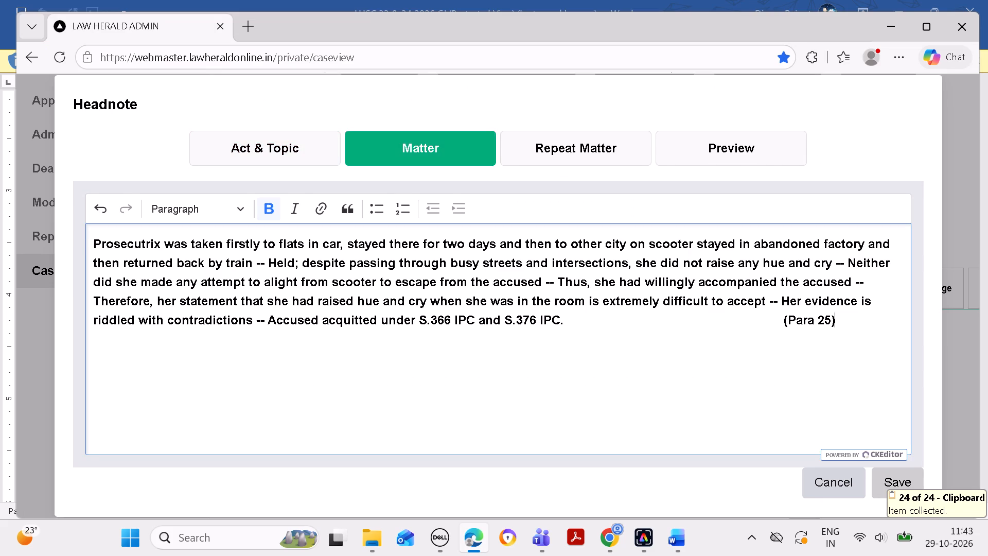
pyautogui.hotkey('ctrl', 'a')
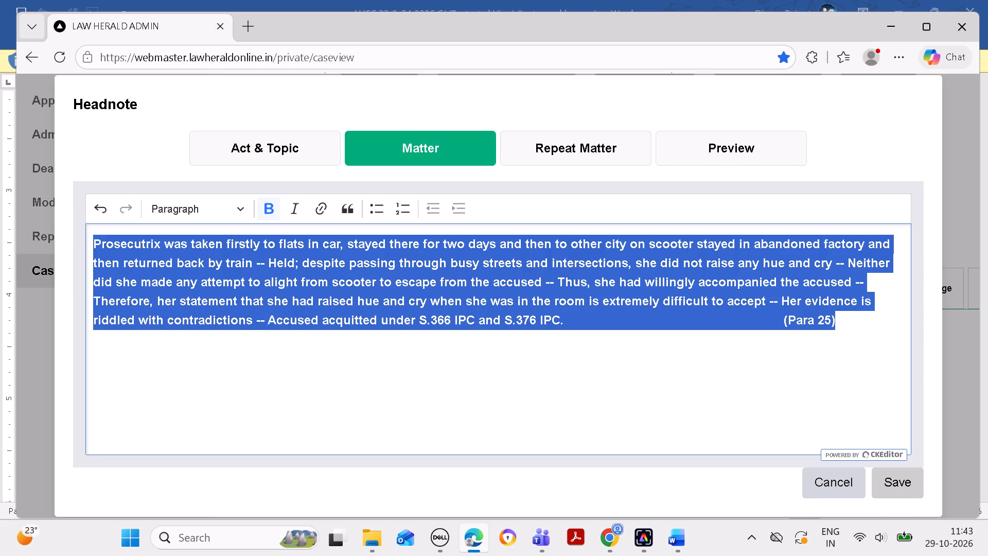
pyautogui.hotkey('ctrl', 'b')
pyautogui.click(627, 384)
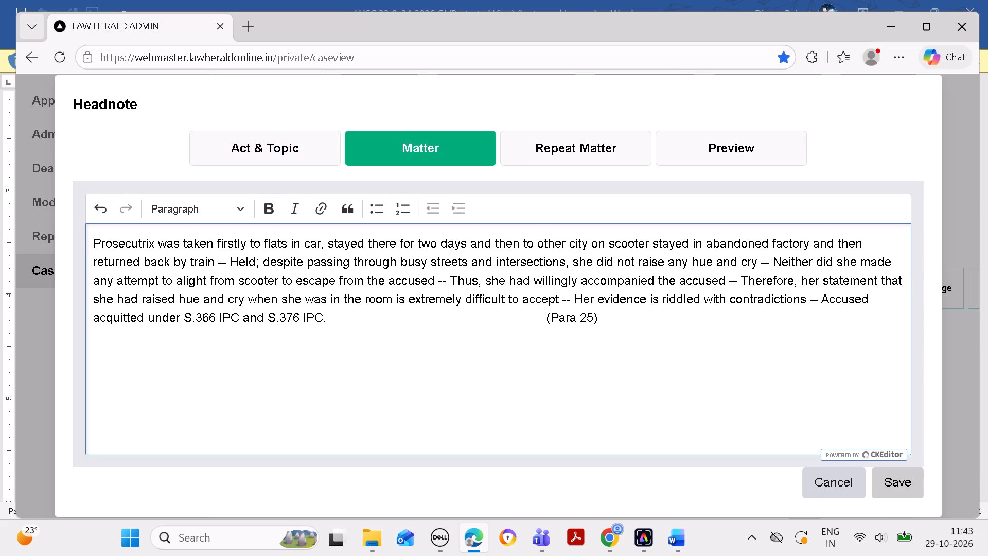
# Delete the extra spaces before "(Para 25)" in the Matter text, leaving a single space.
pyautogui.click(550, 325)
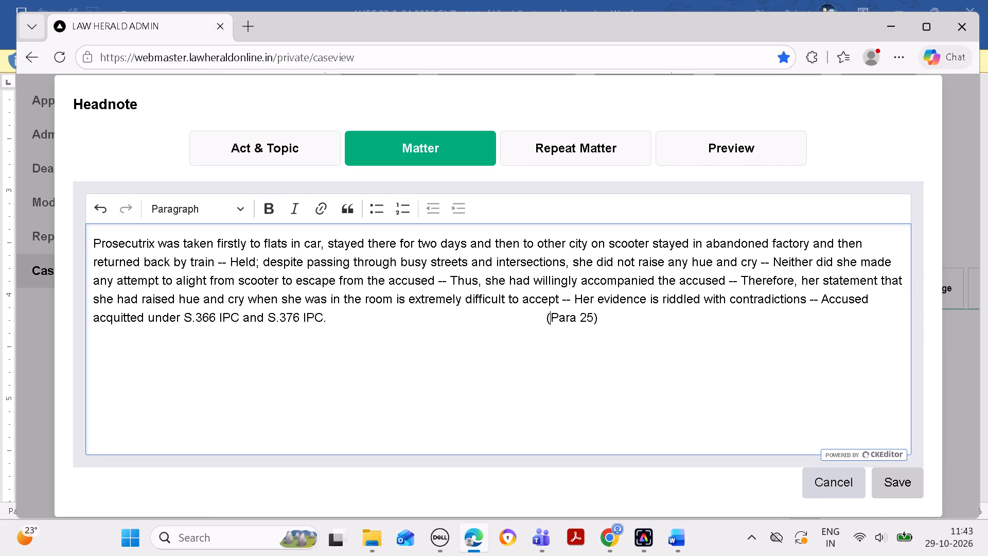
pyautogui.click(544, 328)
pyautogui.click(546, 329)
pyautogui.press('BackSpace')
pyautogui.press('BackSpace')
pyautogui.press('BackSpace')
pyautogui.press('BackSpace')
pyautogui.press('BackSpace')
pyautogui.press('BackSpace')
pyautogui.press('BackSpace')
pyautogui.press('BackSpace')
pyautogui.press('BackSpace')
pyautogui.press('BackSpace')
pyautogui.press('BackSpace')
pyautogui.press('BackSpace')
pyautogui.press('BackSpace')
pyautogui.press('BackSpace')
pyautogui.press('BackSpace')
pyautogui.press('BackSpace')
pyautogui.press('BackSpace')
pyautogui.press('BackSpace')
pyautogui.press('BackSpace')
pyautogui.press('BackSpace')
pyautogui.press('BackSpace')
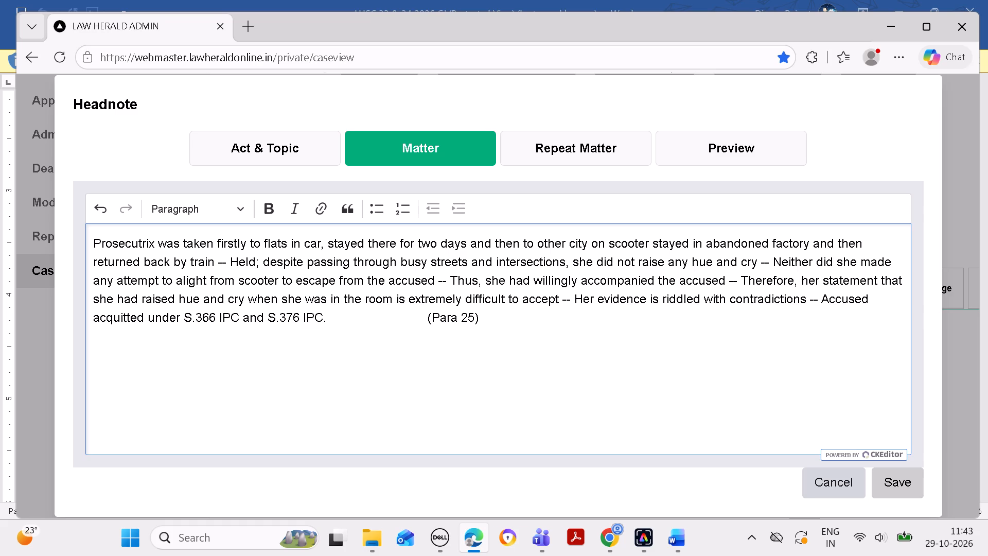
pyautogui.press('BackSpace')
pyautogui.press('BackSpace')
pyautogui.press('BackSpace')
pyautogui.press('BackSpace')
pyautogui.press('BackSpace')
pyautogui.press('BackSpace')
pyautogui.press('BackSpace')
pyautogui.press('BackSpace')
pyautogui.press('BackSpace')
pyautogui.press('BackSpace')
pyautogui.press('BackSpace')
pyautogui.press('BackSpace')
pyautogui.press('BackSpace')
pyautogui.press('BackSpace')
pyautogui.press('BackSpace')
pyautogui.press('BackSpace')
pyautogui.press('BackSpace')
pyautogui.press('BackSpace')
pyautogui.press('BackSpace')
pyautogui.press('BackSpace')
pyautogui.press('BackSpace')
pyautogui.press('BackSpace')
pyautogui.press('BackSpace')
pyautogui.press('BackSpace')
pyautogui.press('BackSpace')
pyautogui.press('BackSpace')
pyautogui.press('BackSpace')
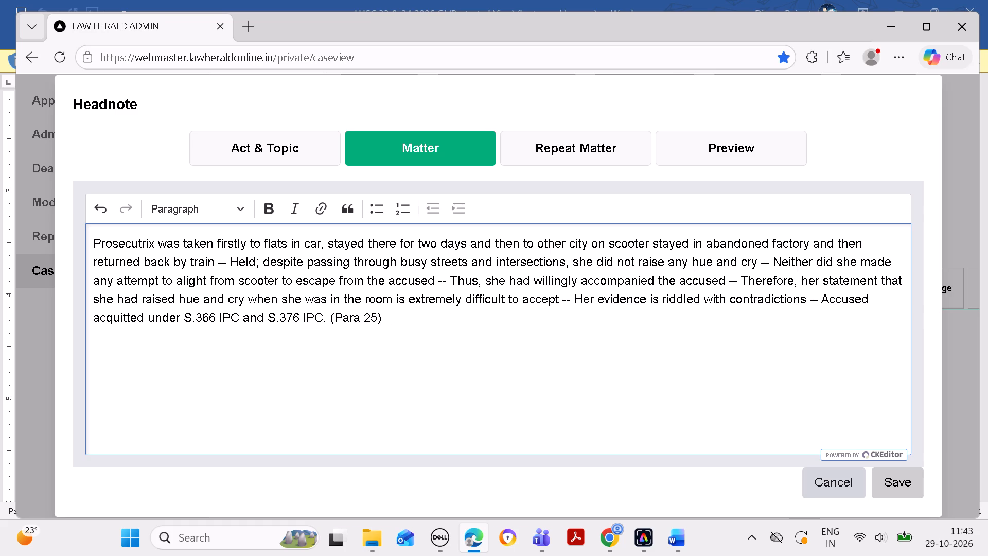
# Join the act, sections and topics into one line, adding "--" before "Rape" and before "Kidnapping".
pyautogui.click(291, 143)
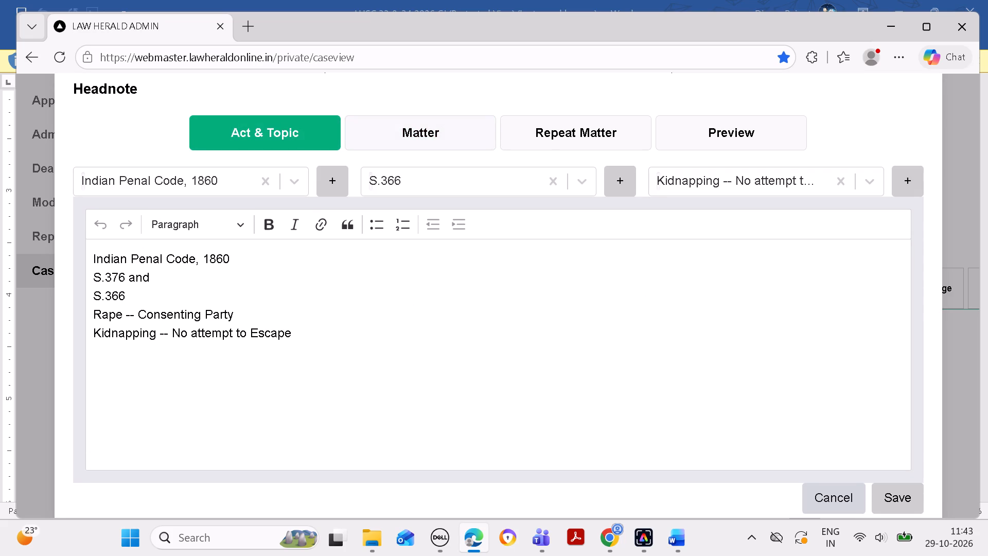
pyautogui.click(94, 285)
pyautogui.press('BackSpace')
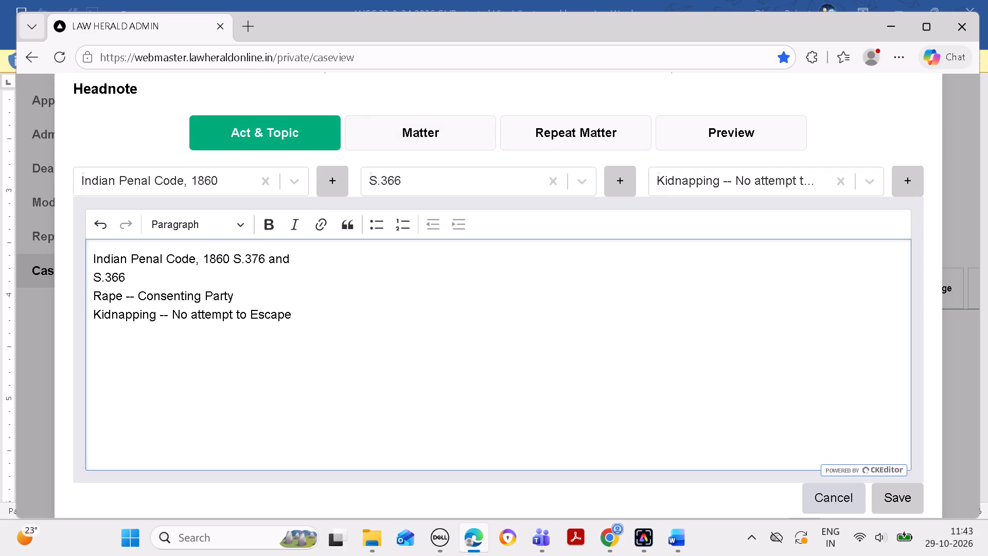
pyautogui.click(94, 279)
pyautogui.press('BackSpace')
pyautogui.click(94, 279)
pyautogui.press('BackSpace')
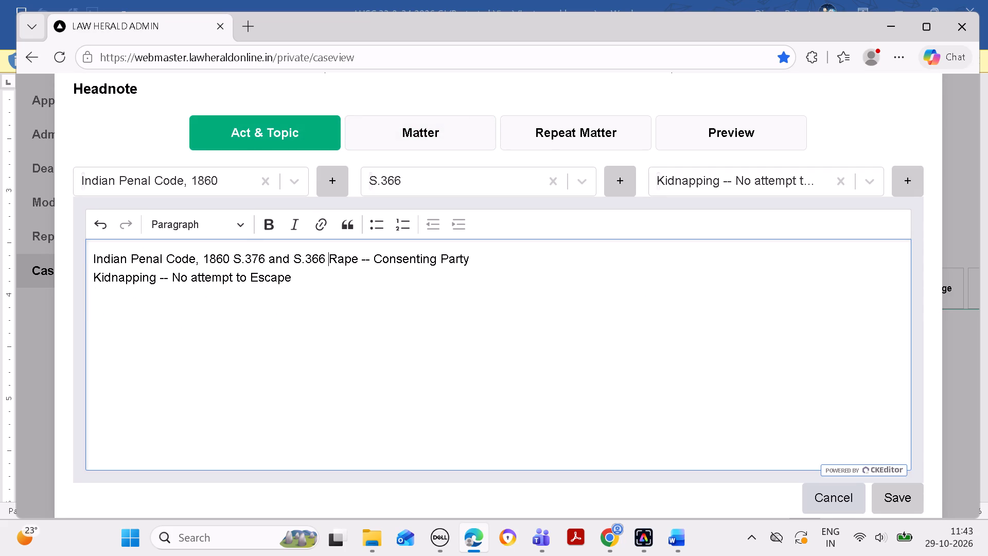
pyautogui.write('--')
pyautogui.press('space')
pyautogui.press('BackSpace')
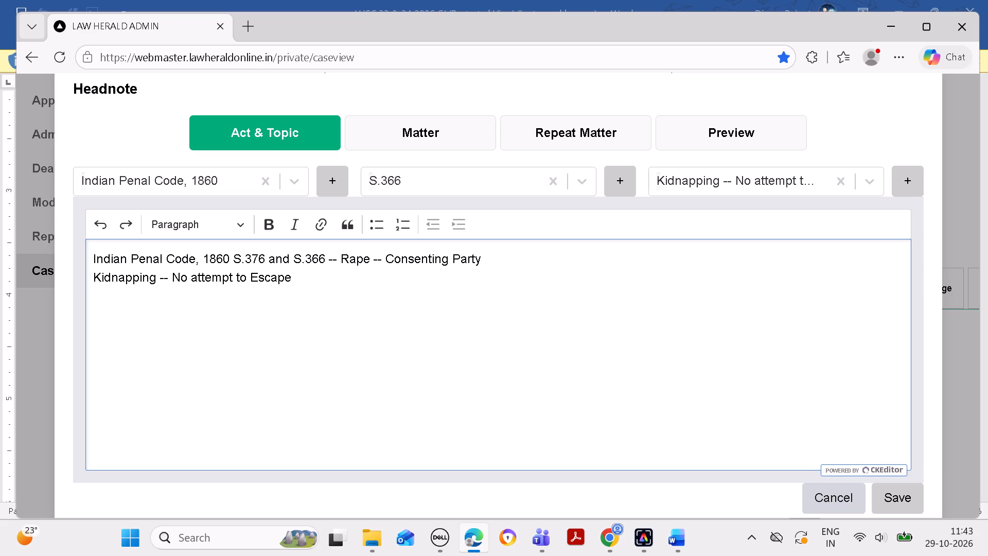
pyautogui.click(94, 283)
pyautogui.press('BackSpace')
pyautogui.write('--')
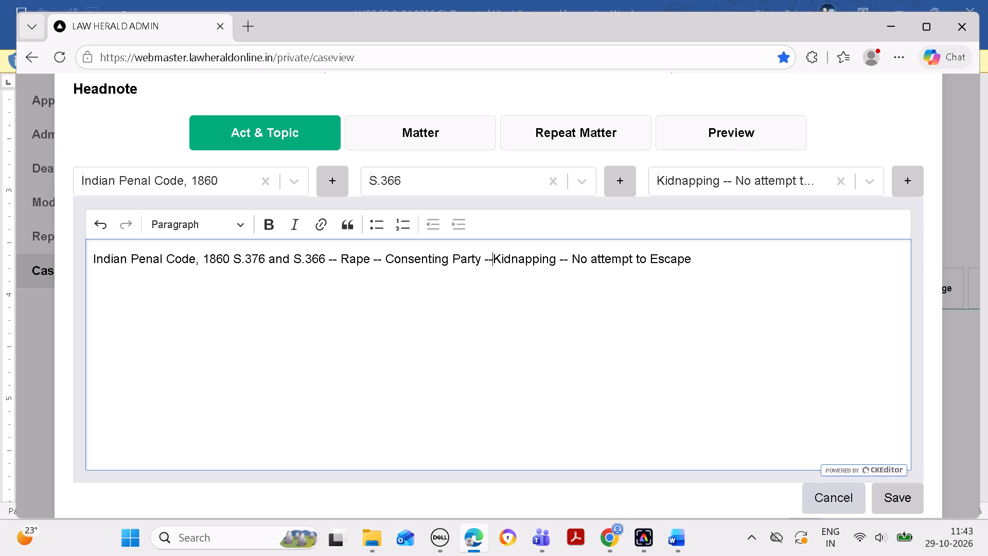
pyautogui.press('space')
pyautogui.press('BackSpace')
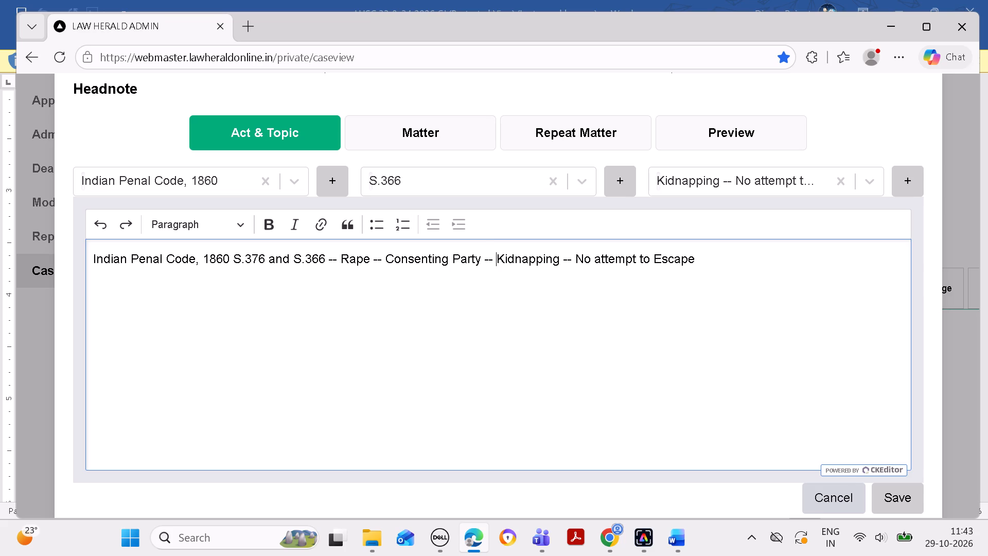
pyautogui.click(721, 262)
# Enter "-" as the headnote's Repeat Matter and save the headnote.
pyautogui.click(424, 137)
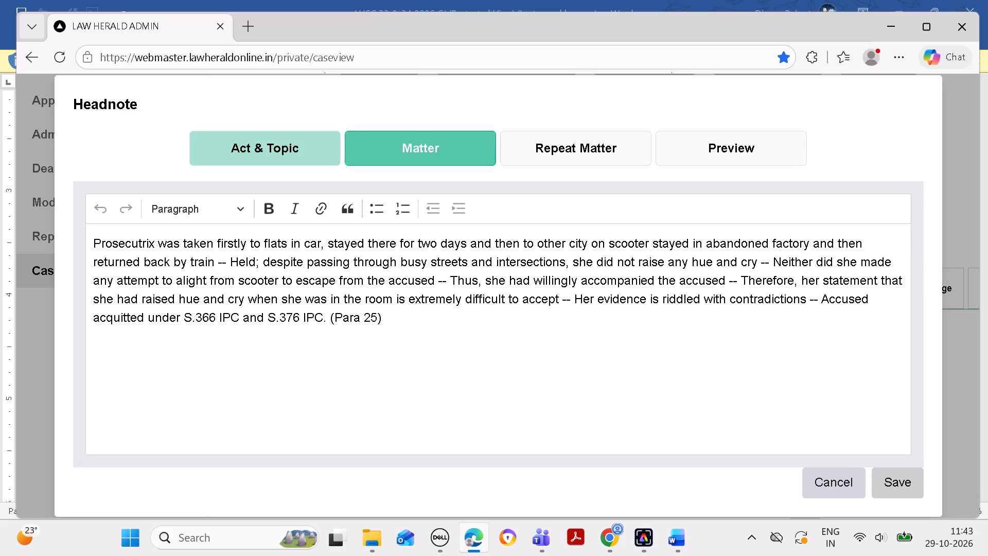
pyautogui.click(556, 144)
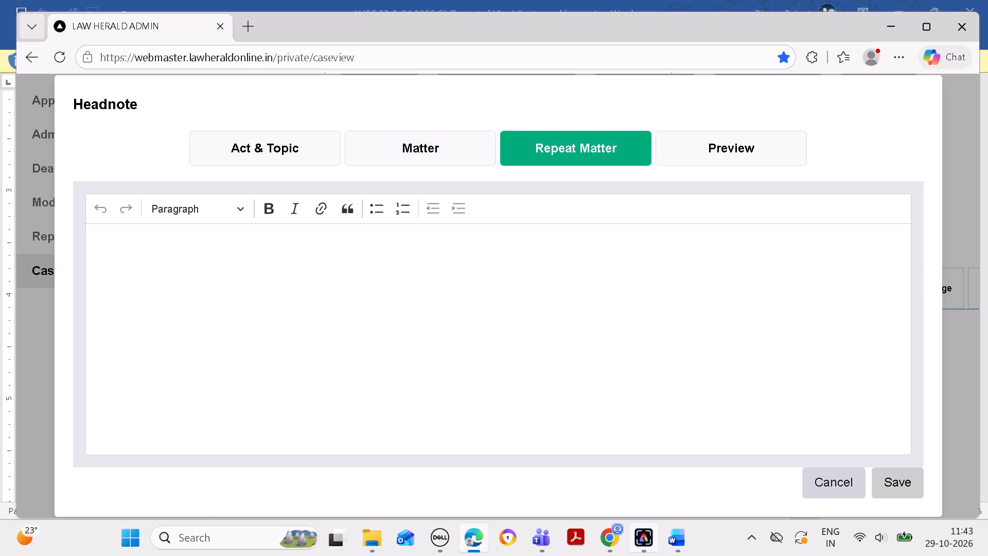
pyautogui.click(667, 539)
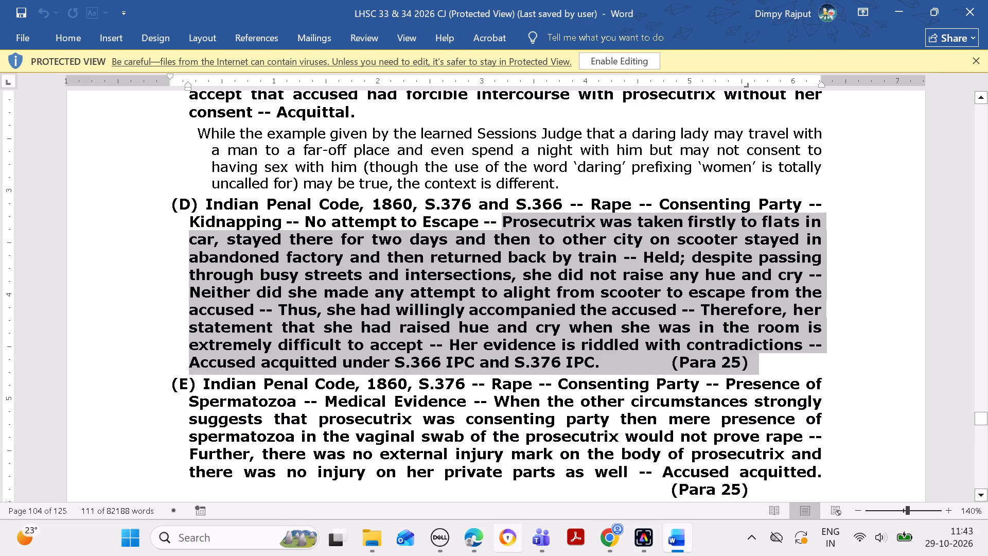
pyautogui.click(478, 536)
pyautogui.click(483, 347)
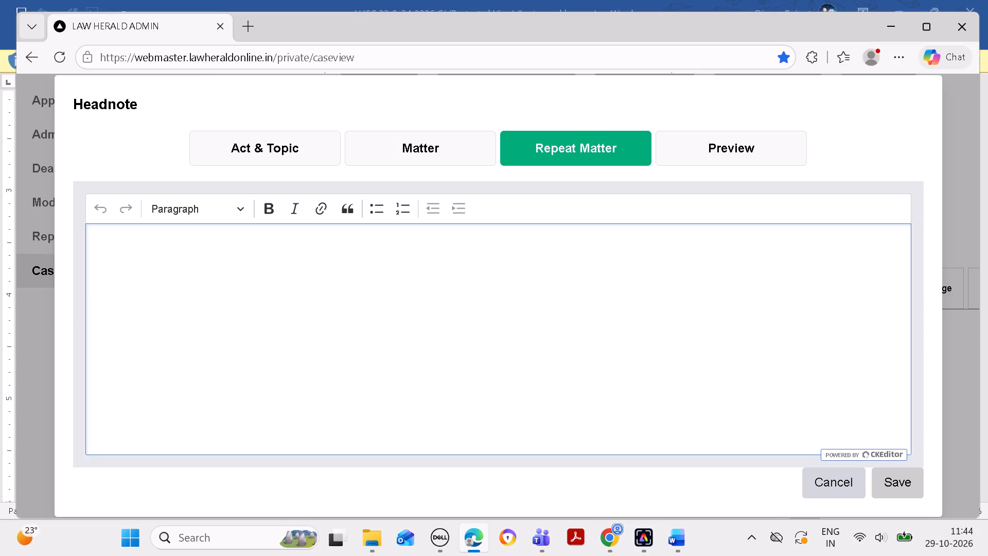
pyautogui.press('-')
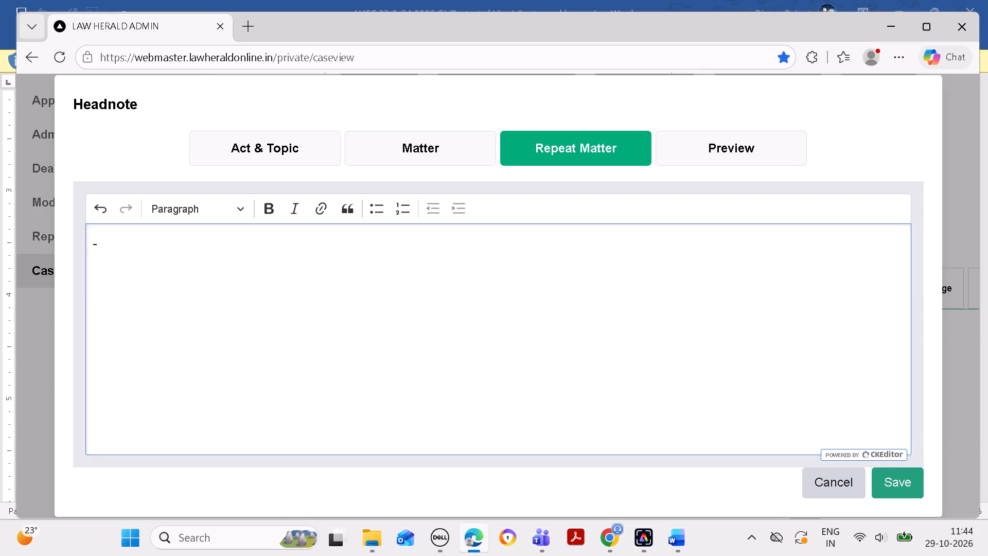
pyautogui.click(890, 494)
pyautogui.click(639, 171)
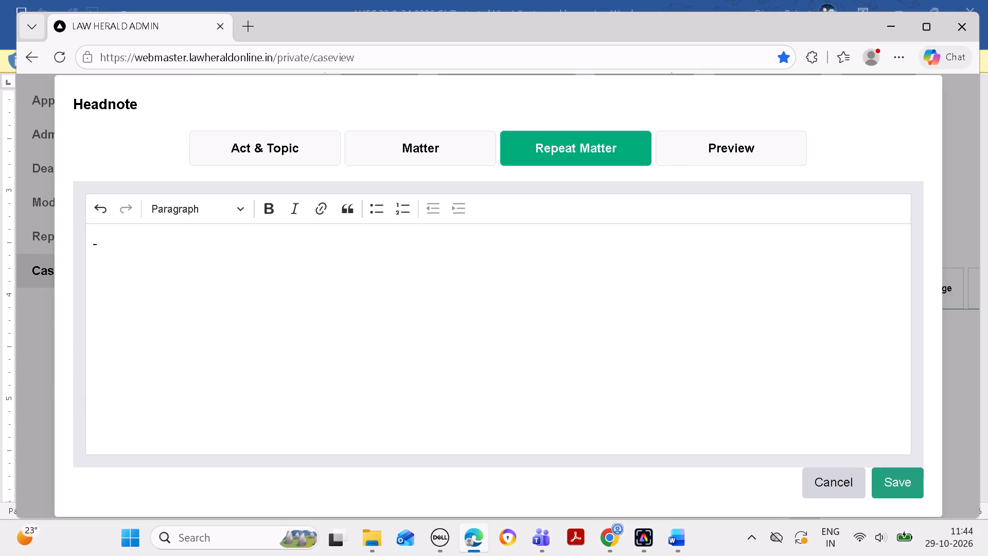
# Reopen the "Kidnapping -- No attempt to Escape" headnote for editing, check its Matter and Repeat Matter, and save it again.
pyautogui.scroll(-7, 641, 287)
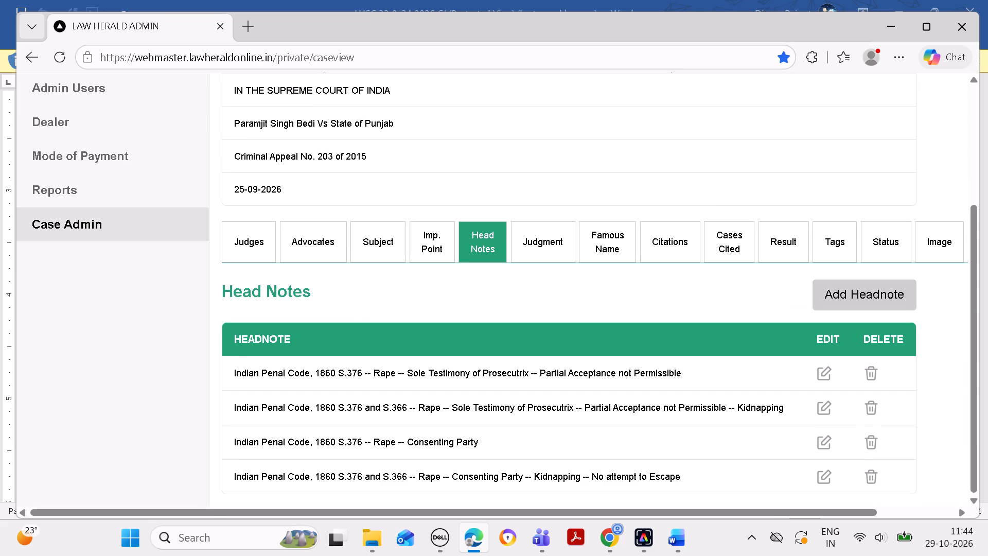
pyautogui.click(827, 485)
pyautogui.click(824, 485)
pyautogui.click(817, 479)
pyautogui.click(427, 124)
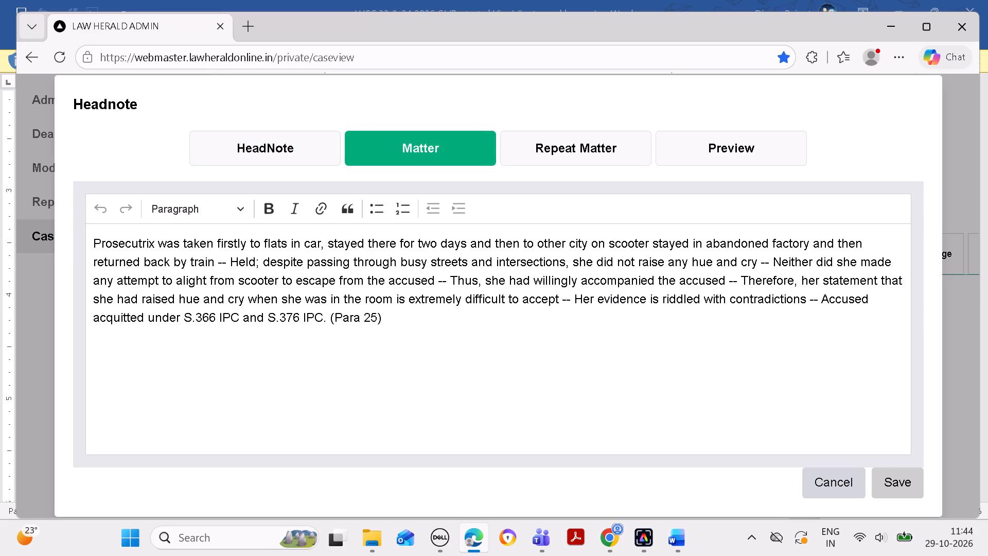
pyautogui.click(563, 148)
pyautogui.click(906, 491)
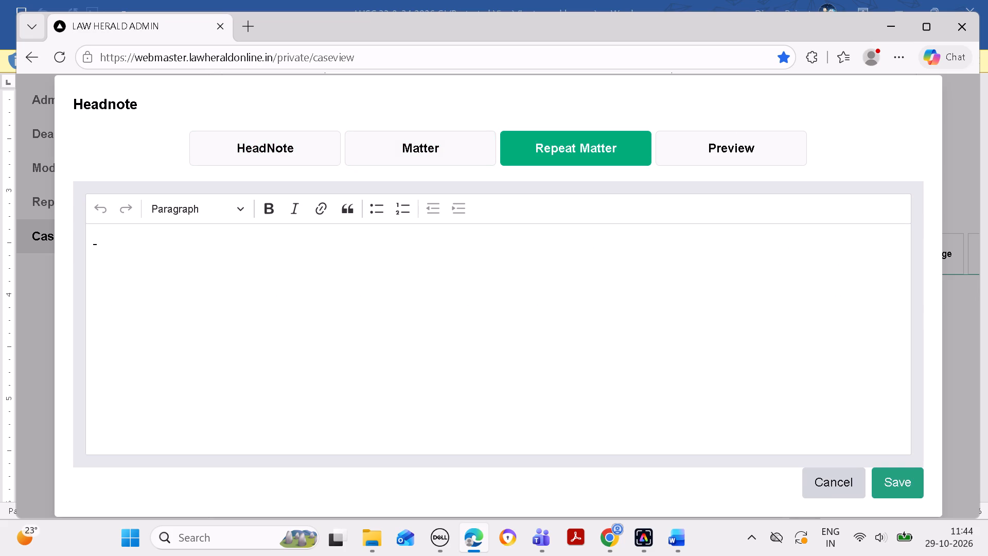
pyautogui.click(654, 171)
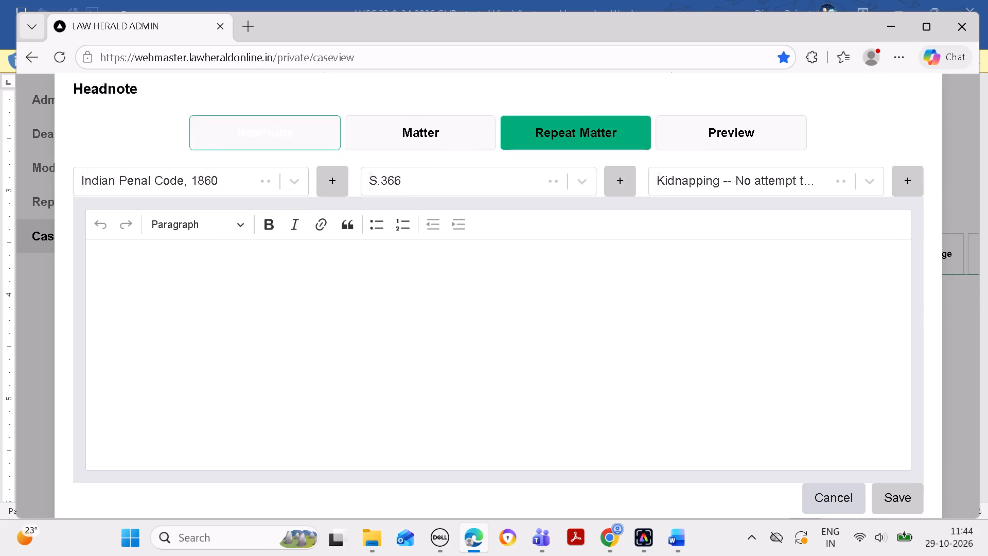
pyautogui.scroll(-5, 658, 301)
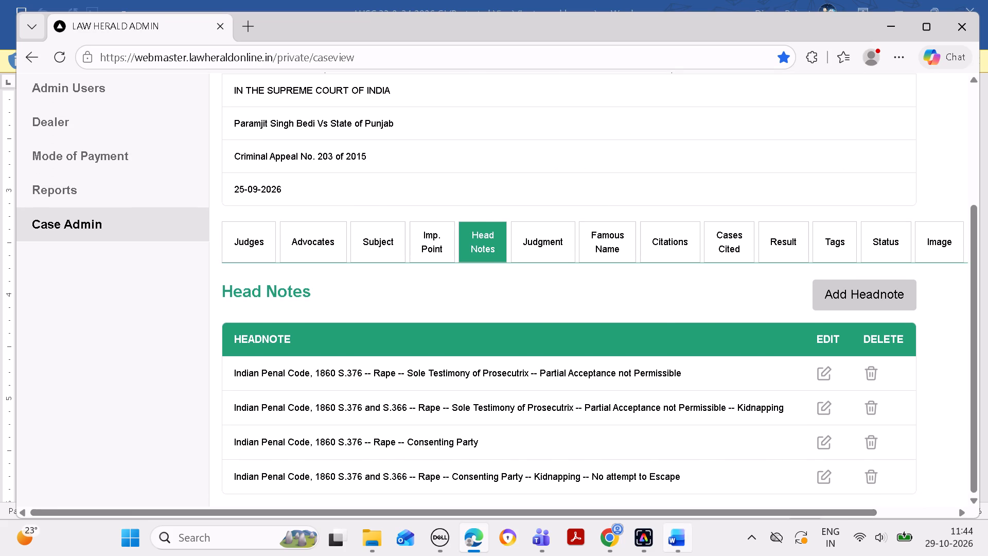
# Copy "Indian Penal Code, 1860" from headnote (E) in the Word document, add a new headnote on the admin site, and attach that act.
pyautogui.click(687, 543)
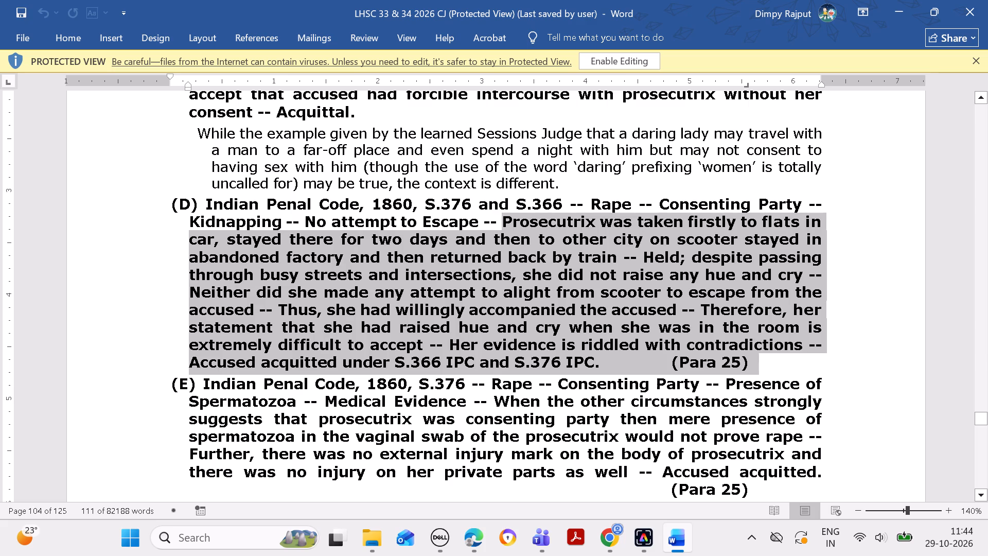
pyautogui.press('Down')
pyautogui.press('Down')
pyautogui.press('Down')
pyautogui.press('Down')
pyautogui.press('Down')
pyautogui.press('Down')
pyautogui.press('Down')
pyautogui.press('Down')
pyautogui.press('Down')
pyautogui.press('Down')
pyautogui.press('Down')
pyautogui.press('Down')
pyautogui.press('Down')
pyautogui.press('Down')
pyautogui.press('Down')
pyautogui.press('Down')
pyautogui.press('Down')
pyautogui.press('Down')
pyautogui.press('Down')
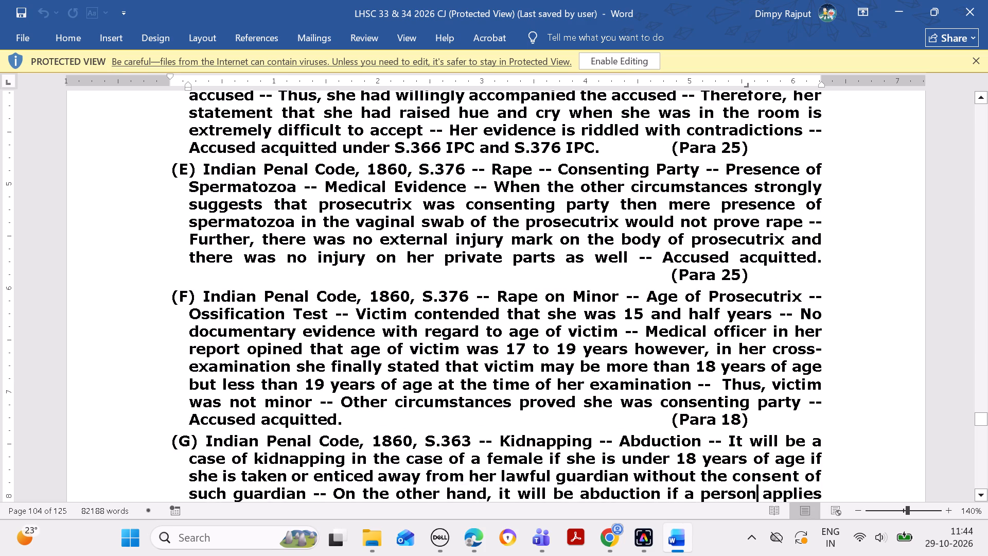
pyautogui.moveTo(207, 166); pyautogui.dragTo(377, 166)
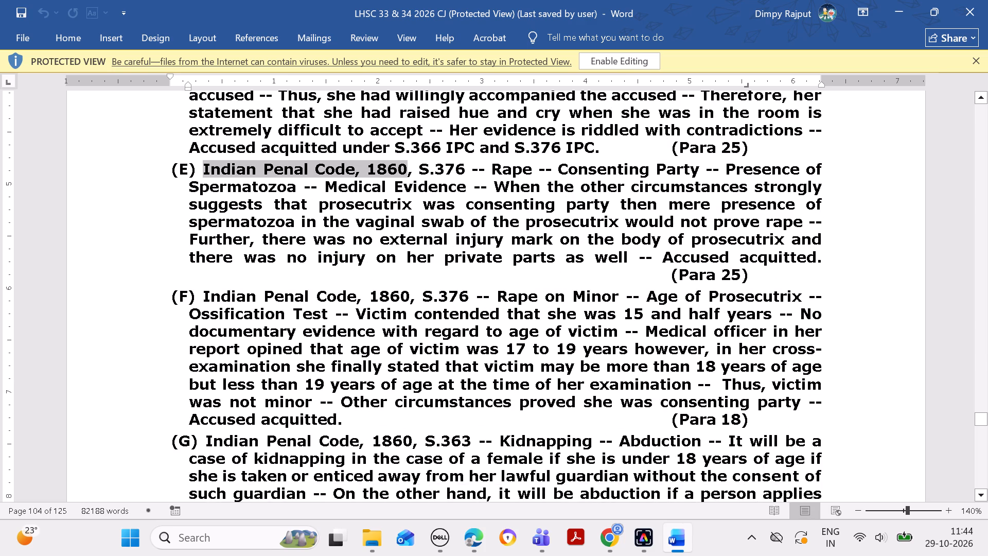
pyautogui.moveTo(377, 166); pyautogui.dragTo(382, 169)
pyautogui.hotkey('ctrl', 'c')
pyautogui.click(477, 538)
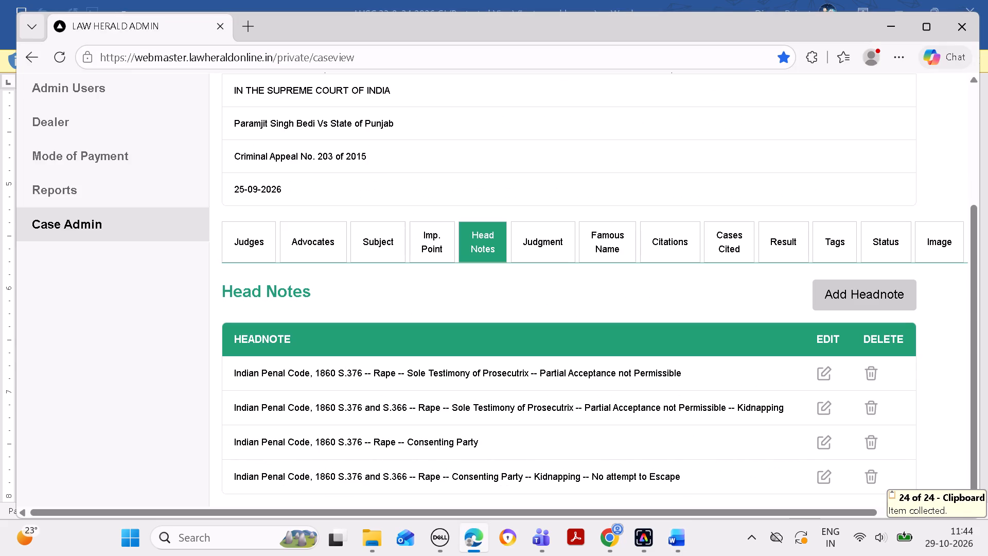
pyautogui.click(844, 285)
pyautogui.moveTo(283, 179); pyautogui.dragTo(280, 174)
pyautogui.hotkey('ctrl', 'v')
pyautogui.click(285, 229)
pyautogui.click(448, 289)
pyautogui.press('space')
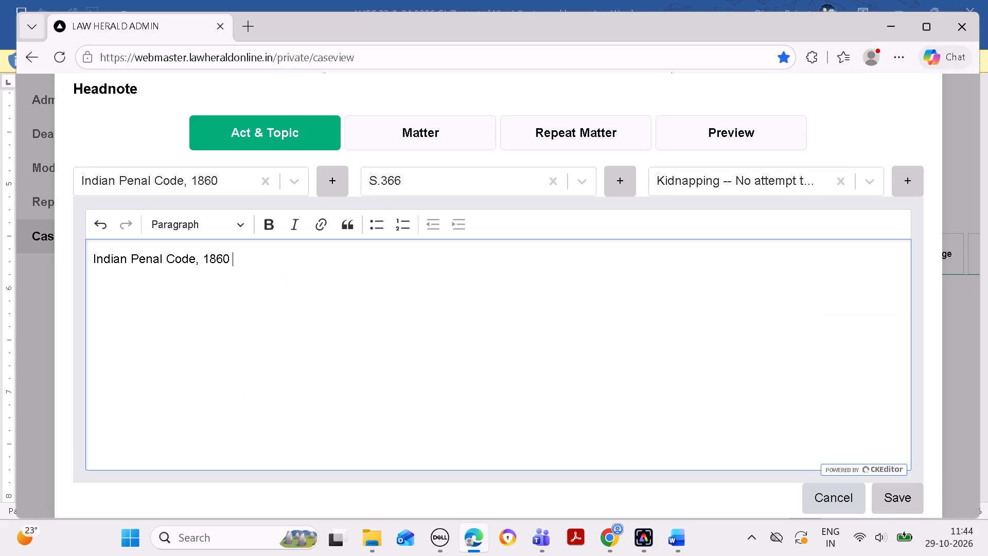
# Copy section S.376 from headnote (E) in Word and attach it to the new headnote in Edge.
pyautogui.click(674, 534)
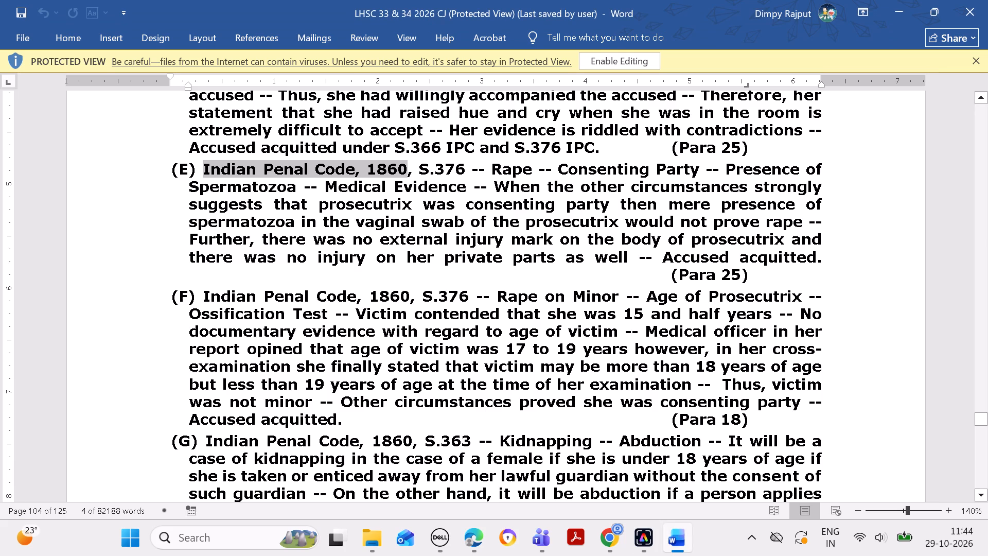
pyautogui.moveTo(422, 163); pyautogui.dragTo(456, 166)
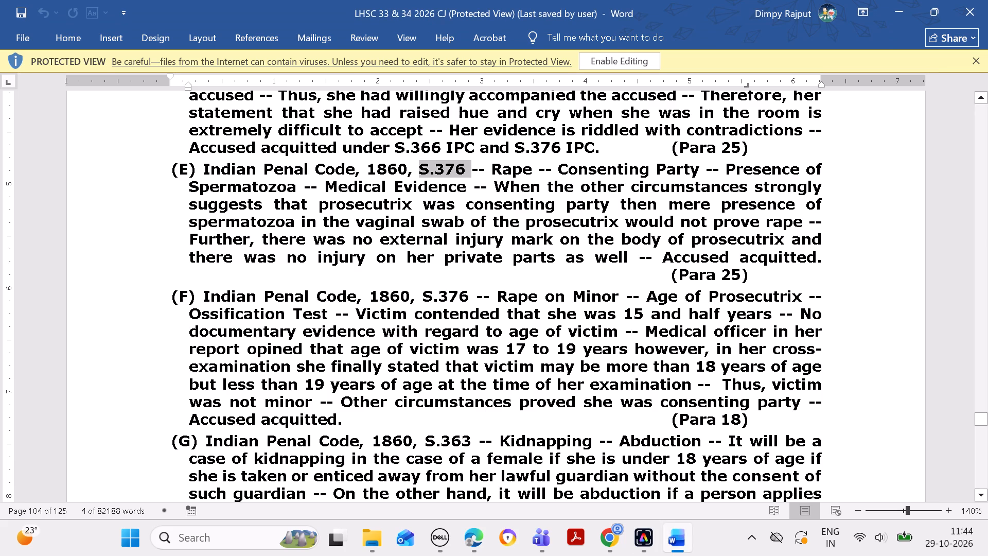
pyautogui.hotkey('ctrl', 'c')
pyautogui.click(473, 541)
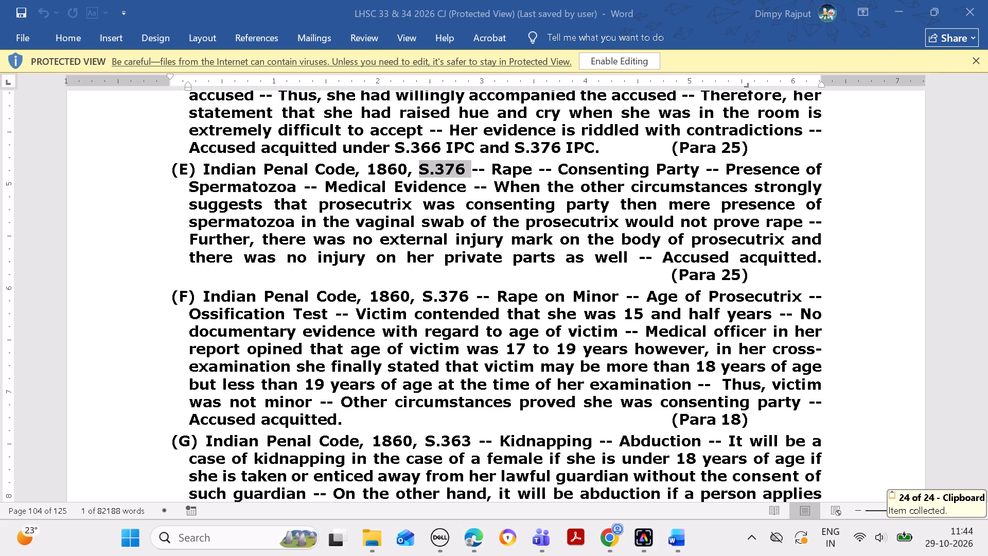
pyautogui.click(477, 548)
pyautogui.keyDown('ctrl'); pyautogui.click(503, 181); pyautogui.keyUp('ctrl')
pyautogui.hotkey('ctrl', 'v')
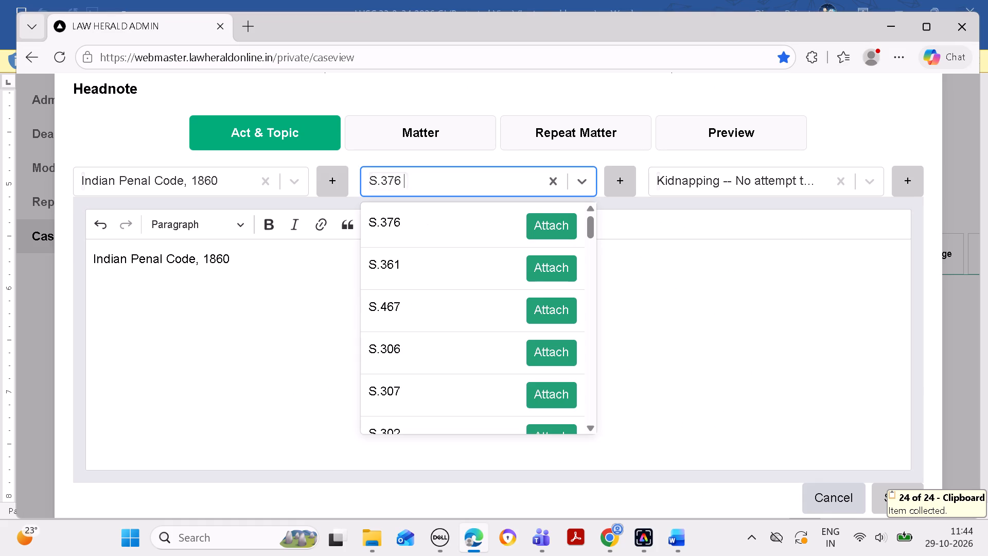
pyautogui.click(540, 225)
pyautogui.click(667, 274)
pyautogui.press('space')
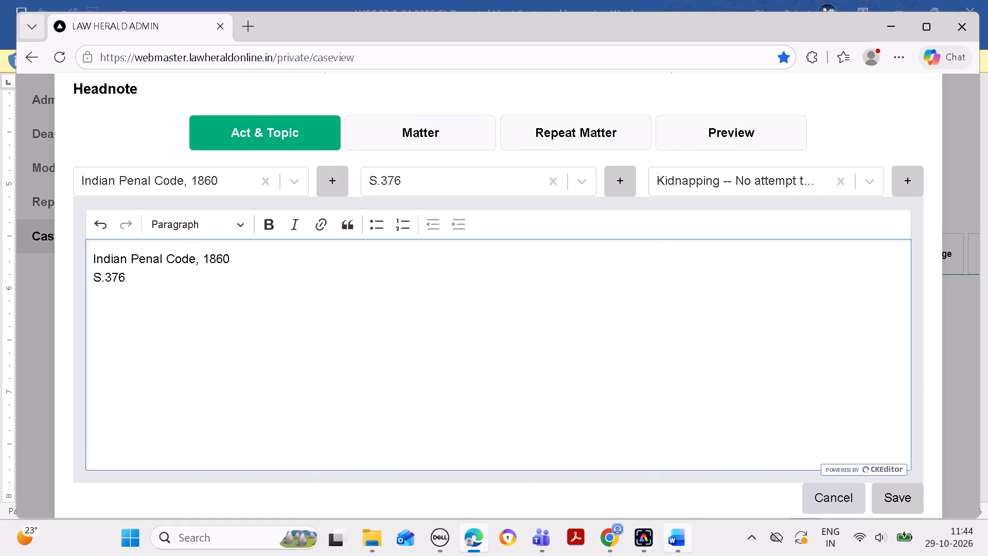
# Copy the topic "Rape -- Consenting Party" from headnote (E) in Word and attach it to the headnote in Edge.
pyautogui.click(673, 539)
pyautogui.moveTo(497, 164); pyautogui.dragTo(566, 165)
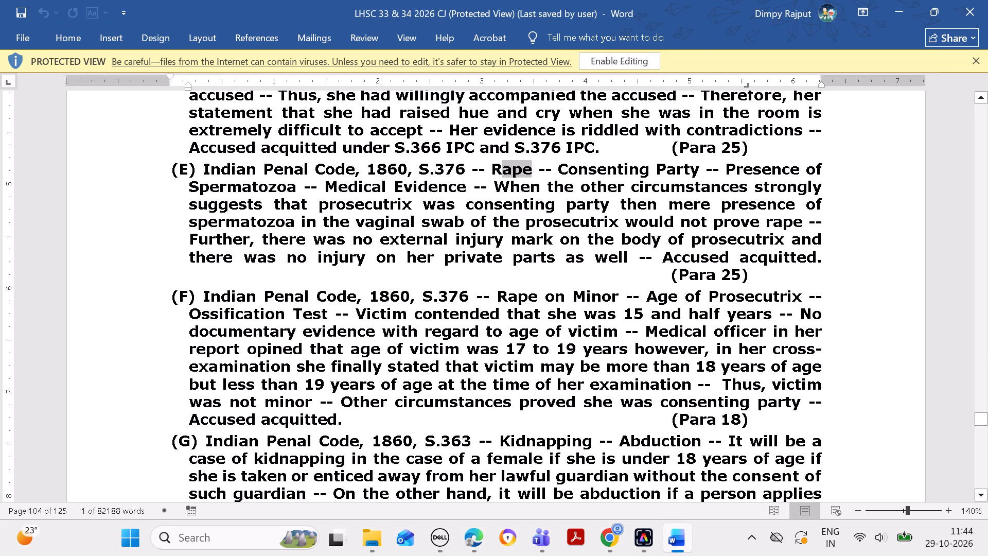
pyautogui.moveTo(566, 165); pyautogui.dragTo(677, 164)
pyautogui.hotkey('ctrl', 'c')
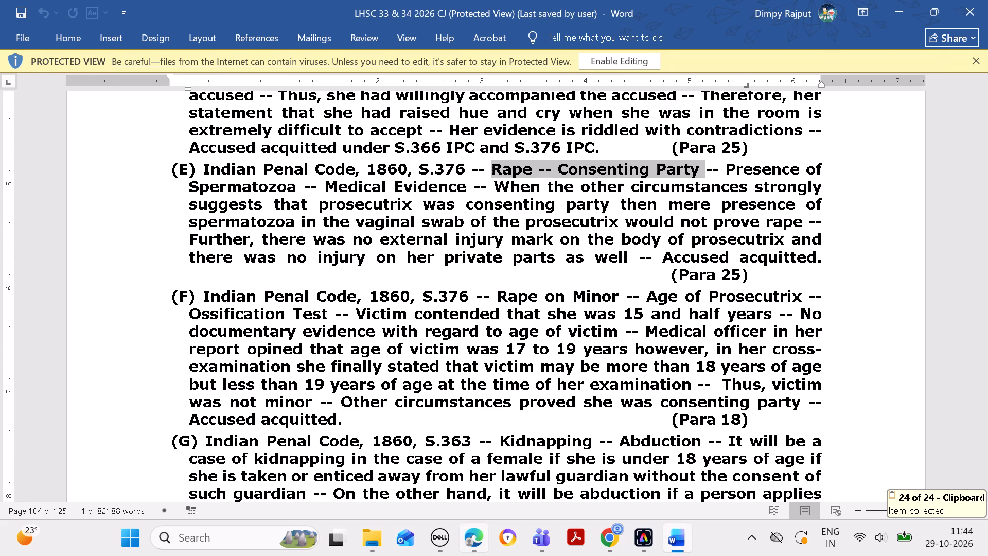
pyautogui.click(473, 538)
pyautogui.click(744, 183)
pyautogui.hotkey('ctrl', 'v')
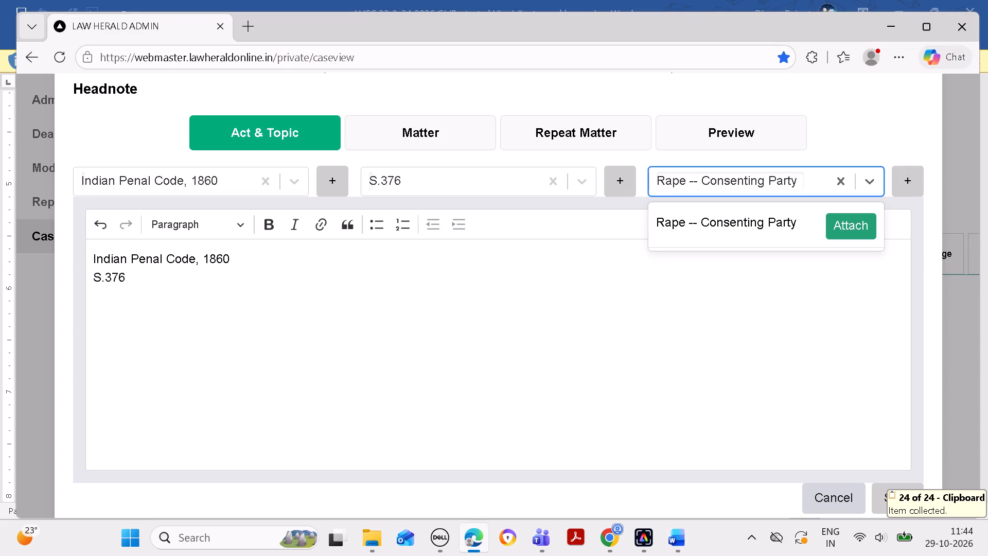
pyautogui.click(837, 229)
pyautogui.click(597, 394)
pyautogui.press('space')
# Copy "Presence of Spermatozoa -- Medical Evidence" from headnote (E) in Word and add it as a new topic on the admin site.
pyautogui.click(667, 540)
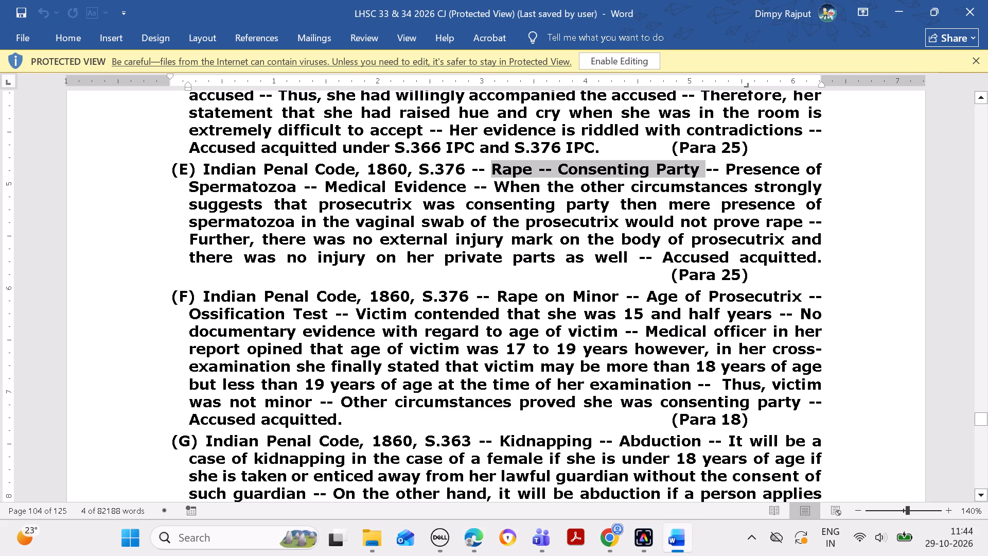
pyautogui.moveTo(728, 164); pyautogui.dragTo(637, 205)
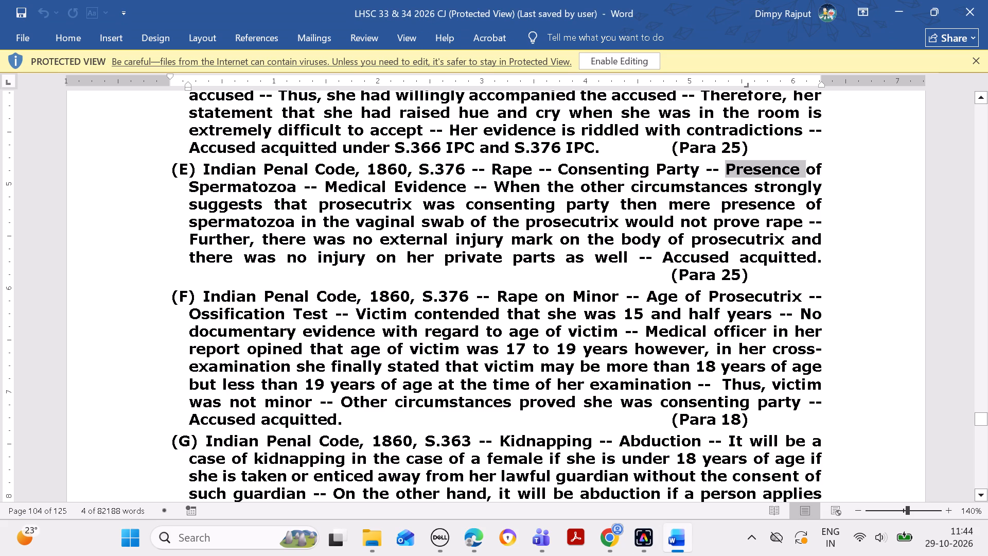
pyautogui.moveTo(637, 205); pyautogui.dragTo(469, 183)
pyautogui.hotkey('ctrl', 'c')
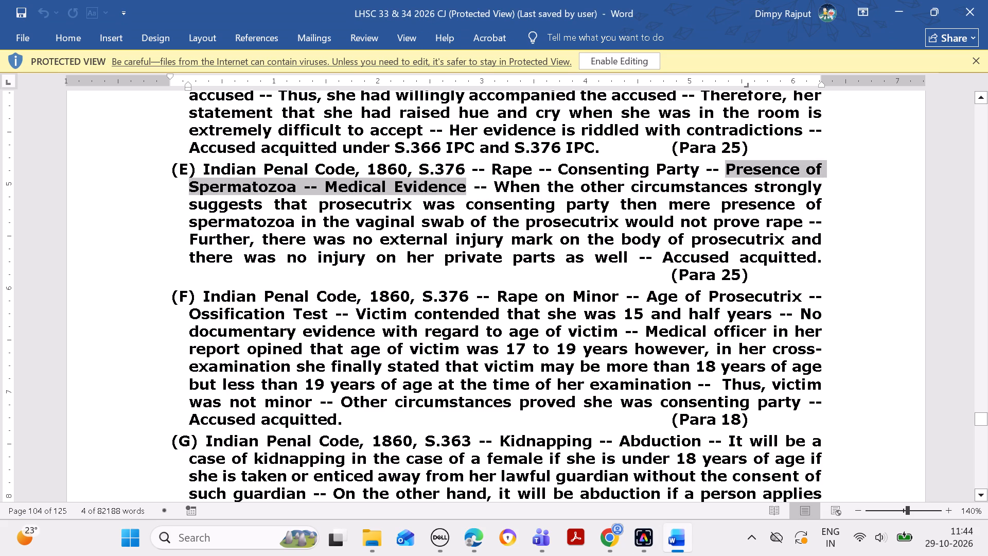
pyautogui.click(479, 530)
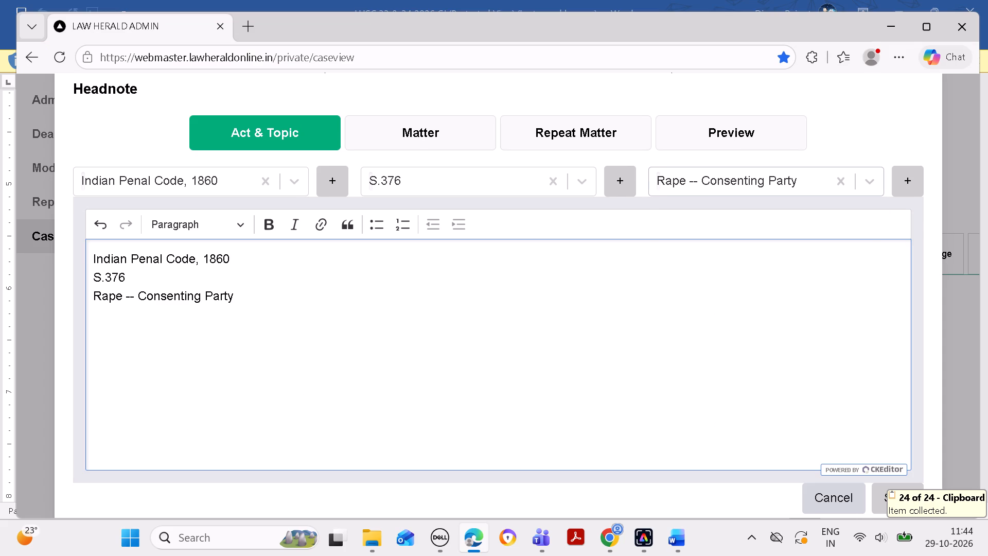
pyautogui.click(736, 181)
pyautogui.hotkey('ctrl', 'v')
pyautogui.click(906, 183)
pyautogui.click(598, 306)
pyautogui.hotkey('ctrl', 'v')
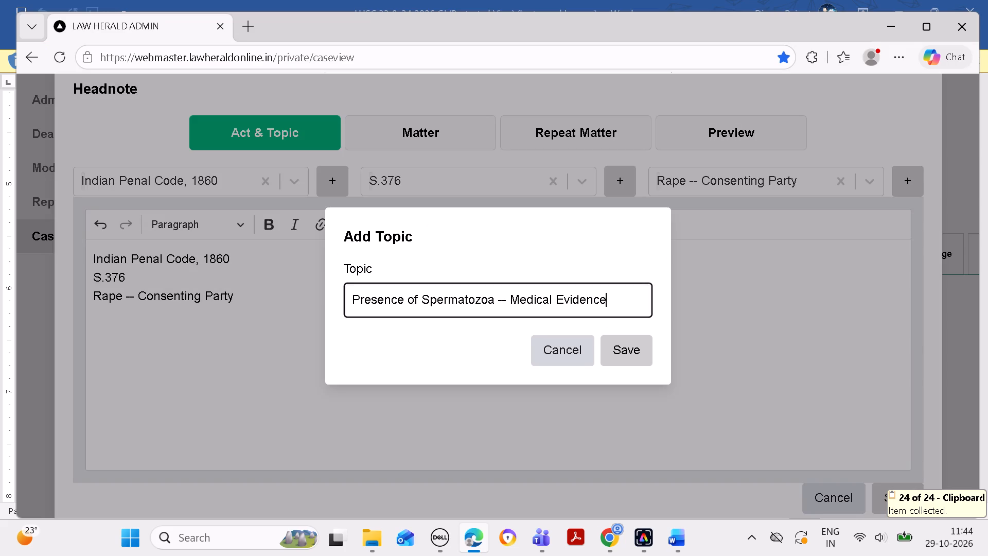
pyautogui.click(640, 351)
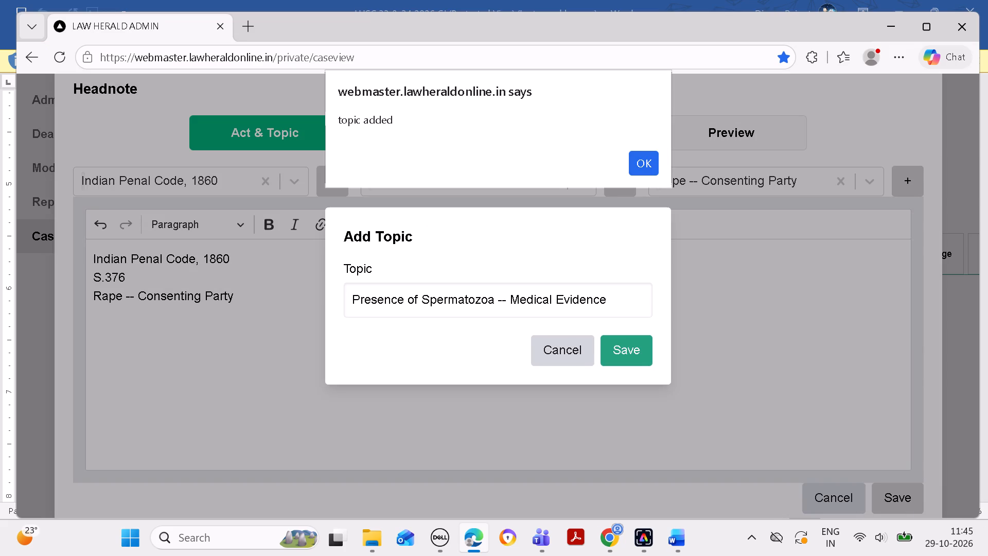
pyautogui.click(648, 158)
# Find the topic "Presence of Spermatozoa -- Medical Evidence" and attach it to the headnote.
pyautogui.click(707, 183)
pyautogui.hotkey('ctrl', 'v')
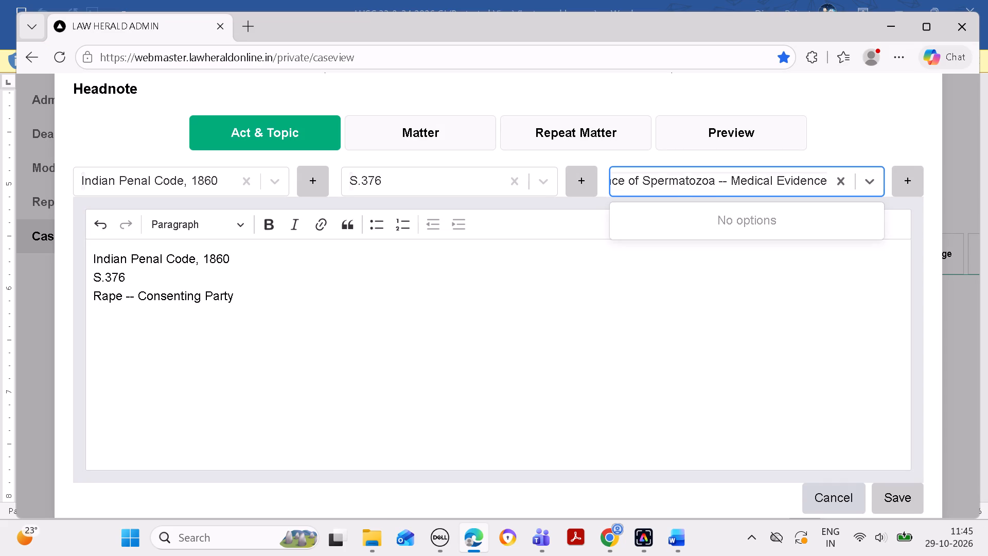
pyautogui.press('BackSpace')
pyautogui.click(862, 230)
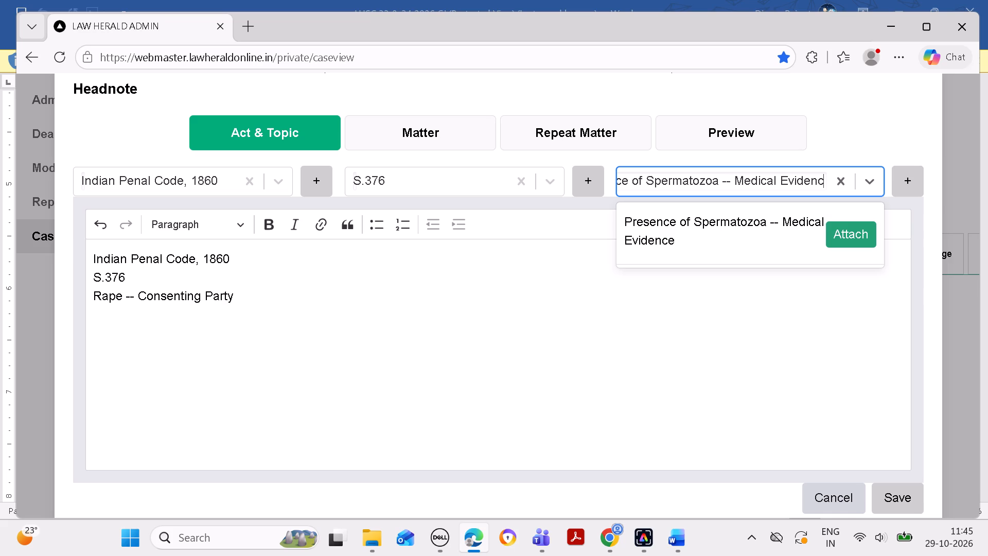
pyautogui.click(777, 334)
pyautogui.press('space')
# Copy headnote (E)'s text from "When the other circumstances" through "(Para 25)" in Word into the headnote's Matter and remove its bold formatting.
pyautogui.click(675, 543)
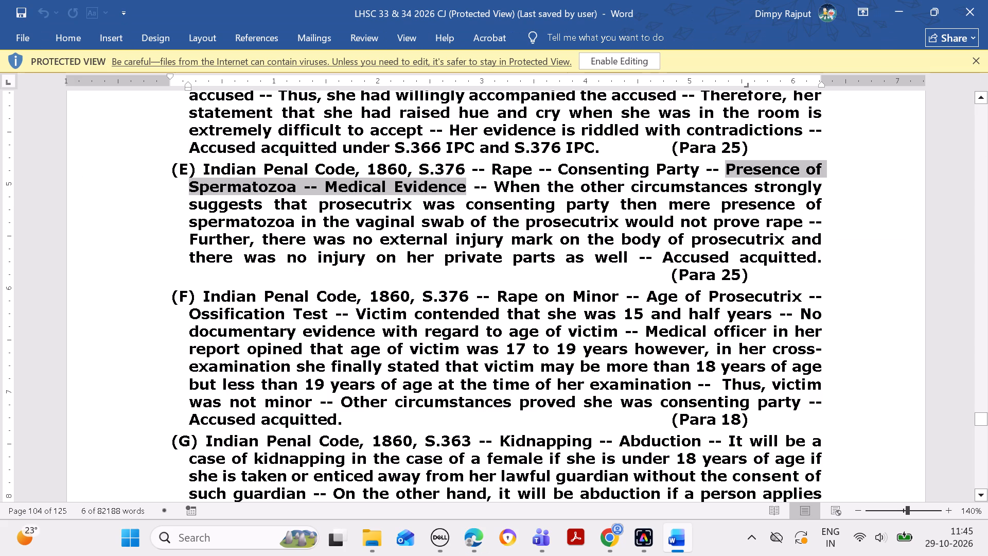
pyautogui.moveTo(498, 179); pyautogui.dragTo(650, 228)
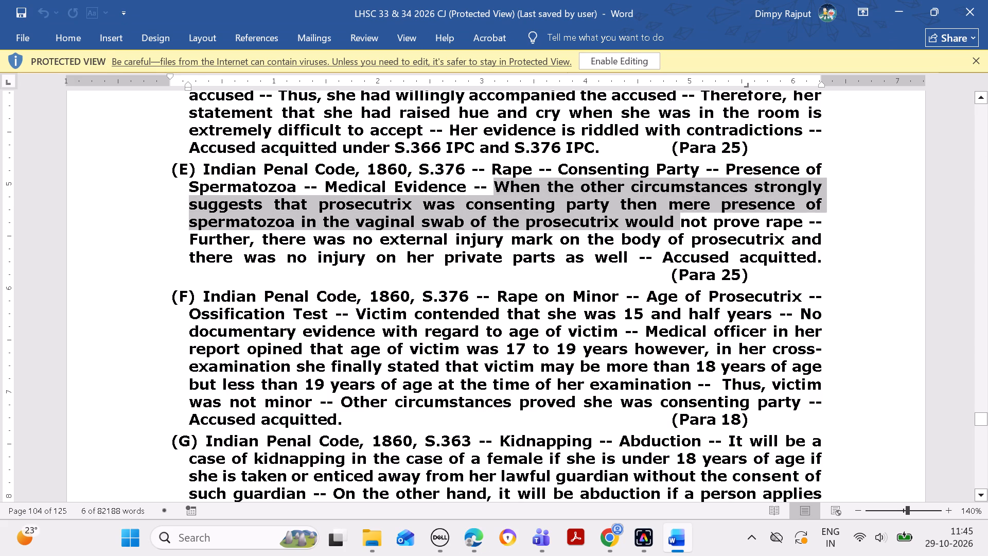
pyautogui.moveTo(650, 228); pyautogui.dragTo(764, 268)
pyautogui.hotkey('ctrl', 'c')
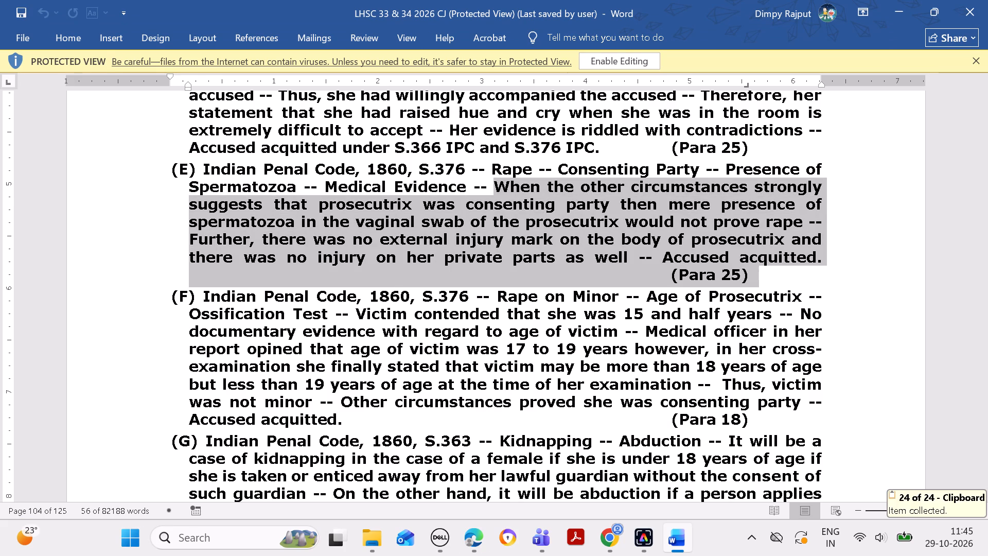
pyautogui.click(484, 537)
pyautogui.click(452, 126)
pyautogui.click(470, 251)
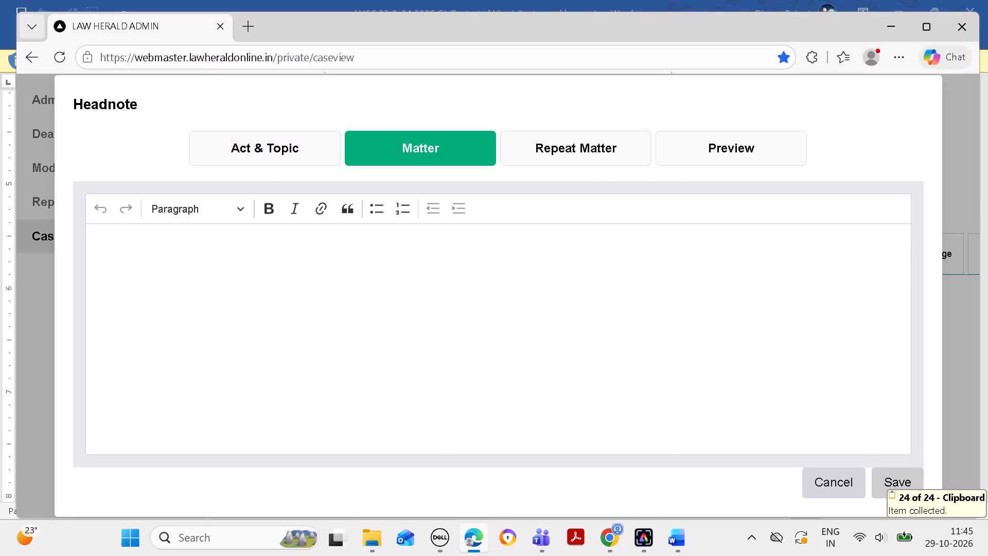
pyautogui.hotkey('ctrl', 'v')
pyautogui.hotkey('ctrl', 'a')
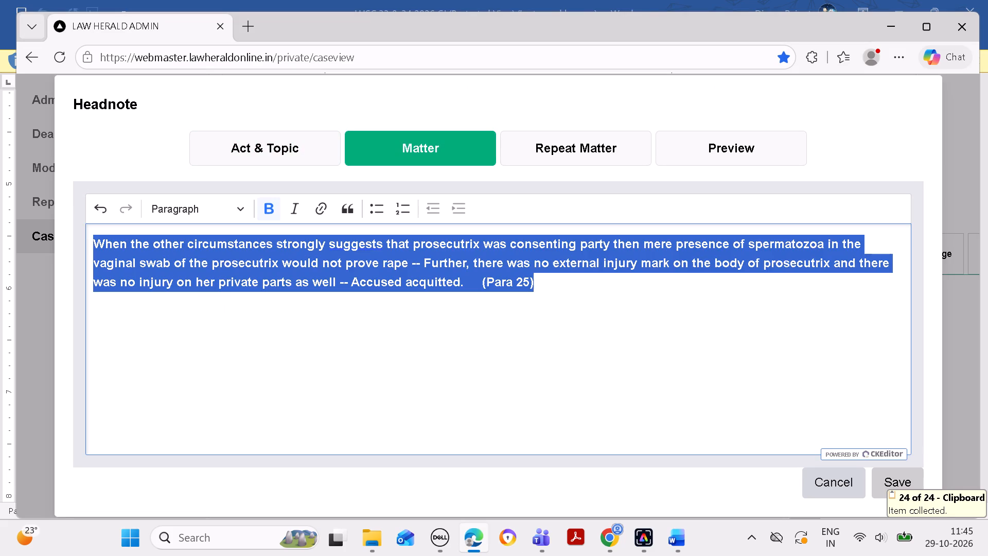
pyautogui.hotkey('ctrl', 'b')
pyautogui.click(500, 356)
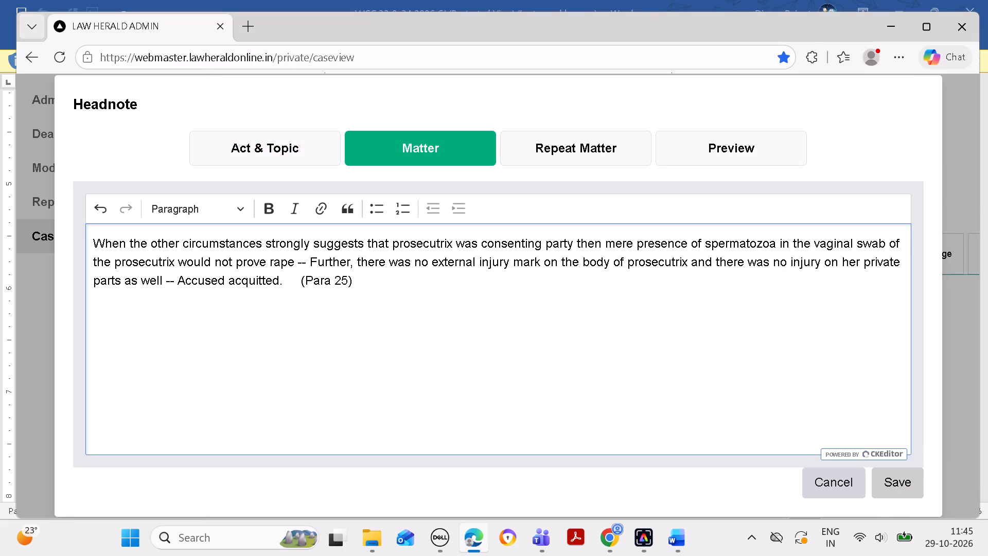
# Delete the extra spaces before "(Para 25)" in the Matter text, leaving a single space.
pyautogui.click(302, 284)
pyautogui.press('BackSpace')
pyautogui.press('BackSpace')
pyautogui.press('BackSpace')
pyautogui.press('BackSpace')
pyautogui.press('BackSpace')
pyautogui.press('space')
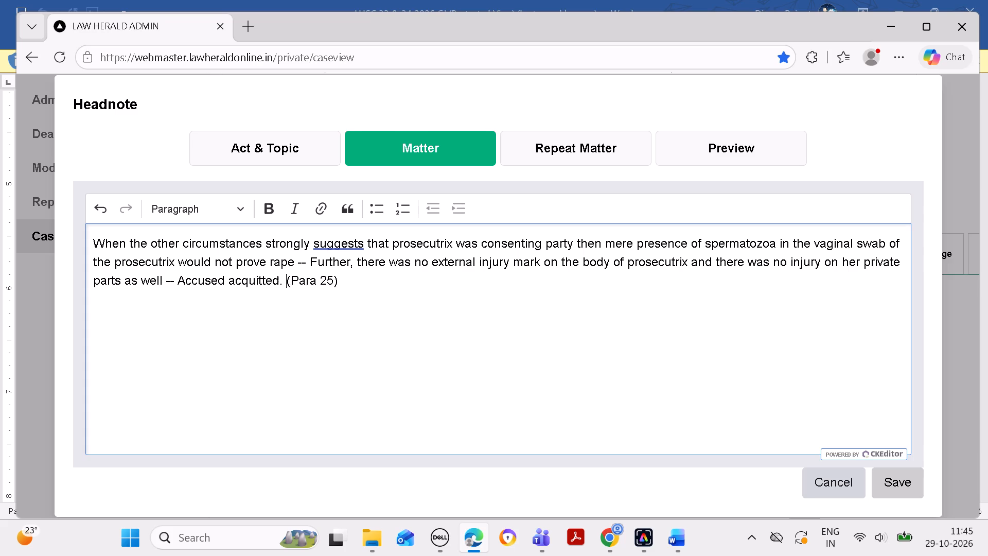
# Join the four Act & Topic lines into one line, with "--" before "Rape" and before "Presence of Spermatozoa".
pyautogui.click(270, 142)
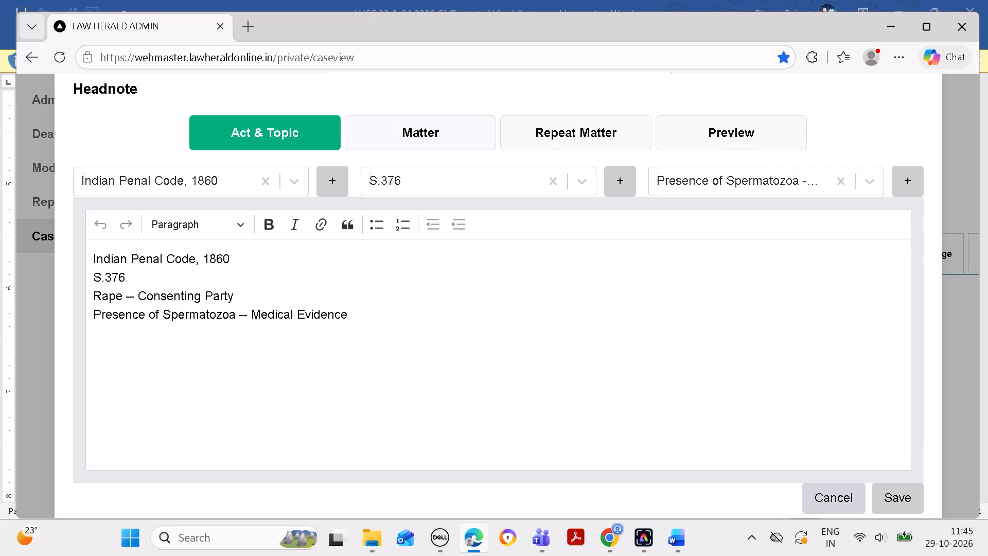
pyautogui.click(95, 279)
pyautogui.press('BackSpace')
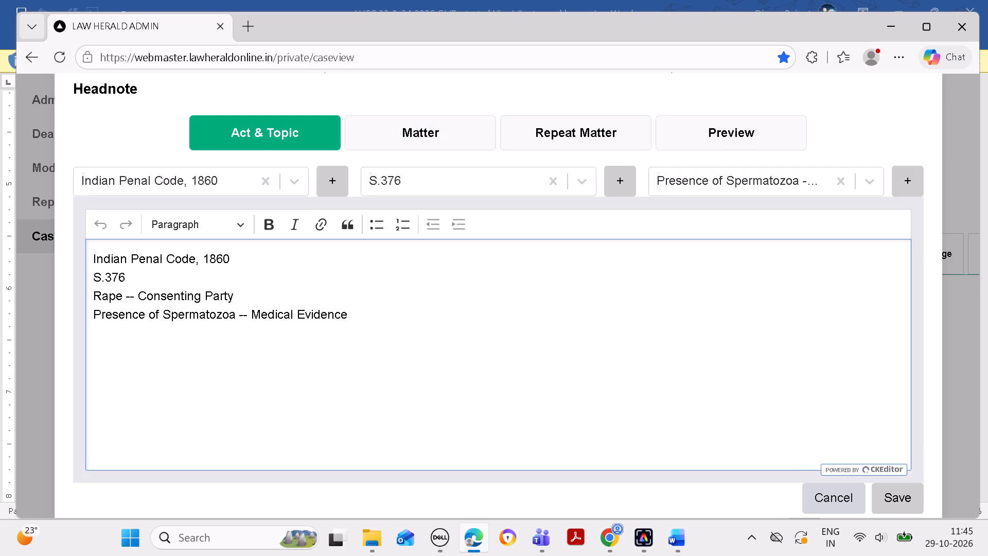
pyautogui.click(91, 280)
pyautogui.press('BackSpace')
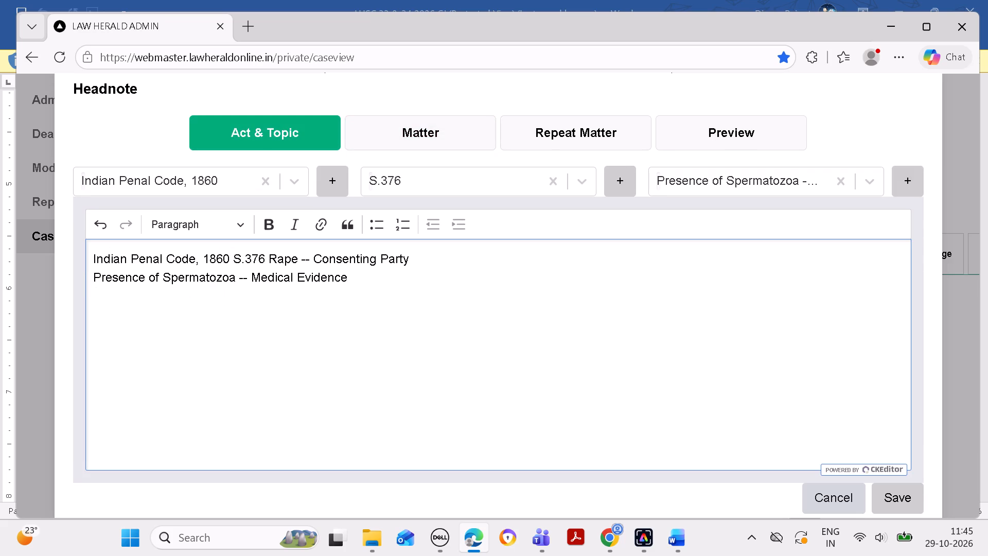
pyautogui.write('--')
pyautogui.press('space')
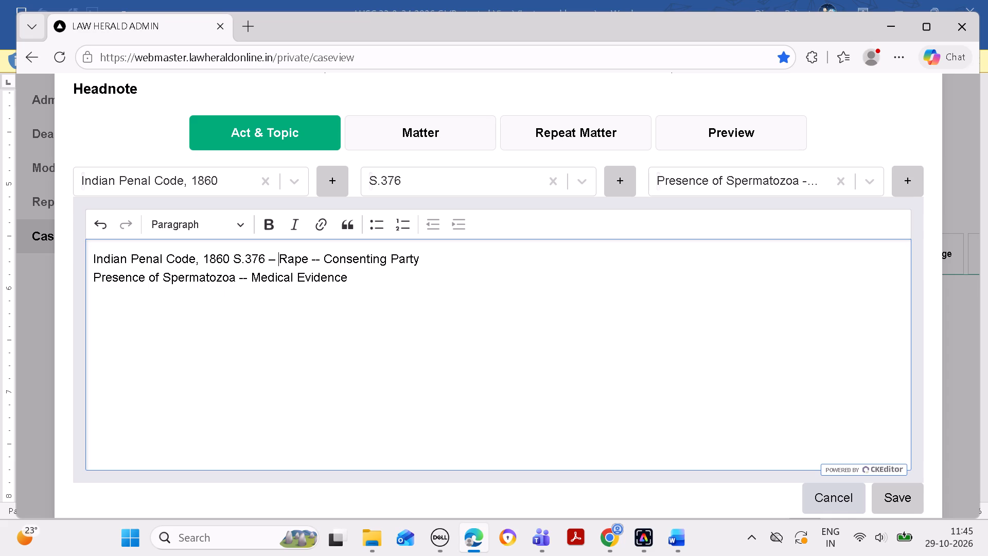
pyautogui.press('BackSpace')
pyautogui.click(86, 285)
pyautogui.press('BackSpace')
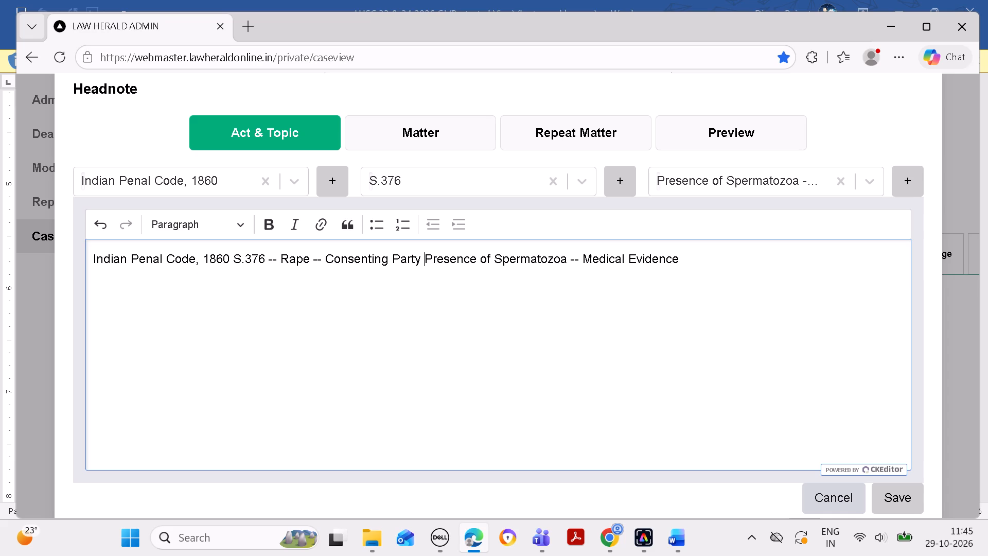
pyautogui.write('--')
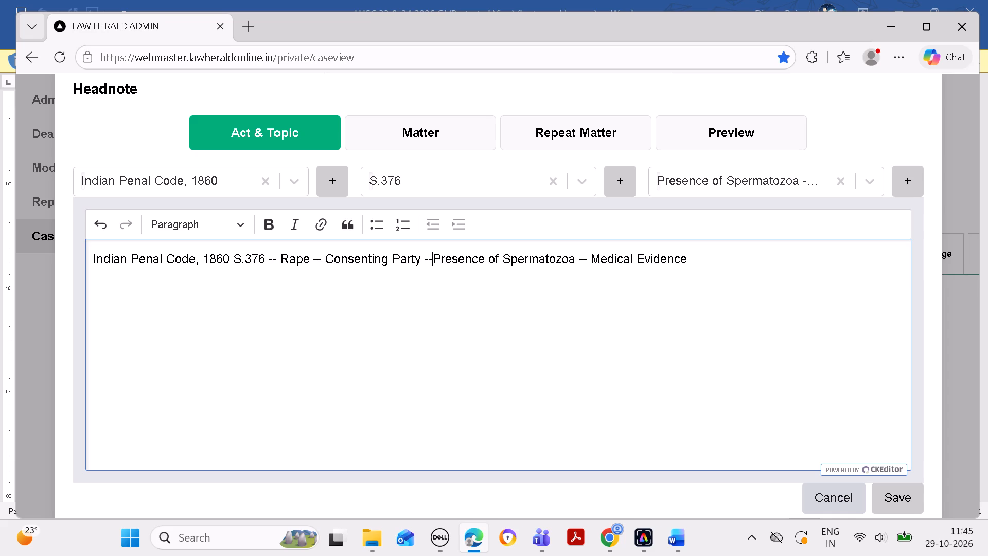
pyautogui.press('space')
pyautogui.press('BackSpace')
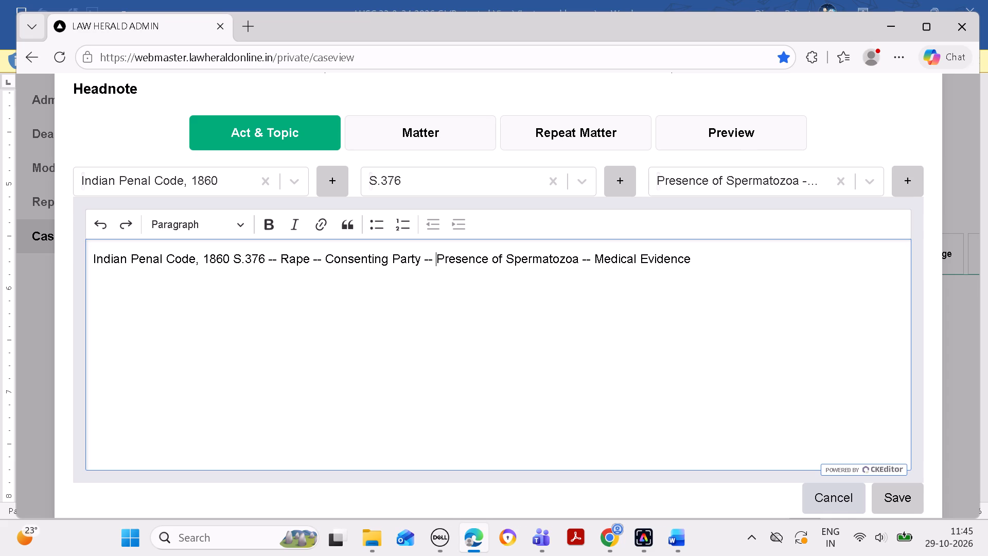
pyautogui.click(709, 261)
# Enter "-" as the headnote's Repeat Matter and save the headnote.
pyautogui.click(429, 141)
pyautogui.click(549, 146)
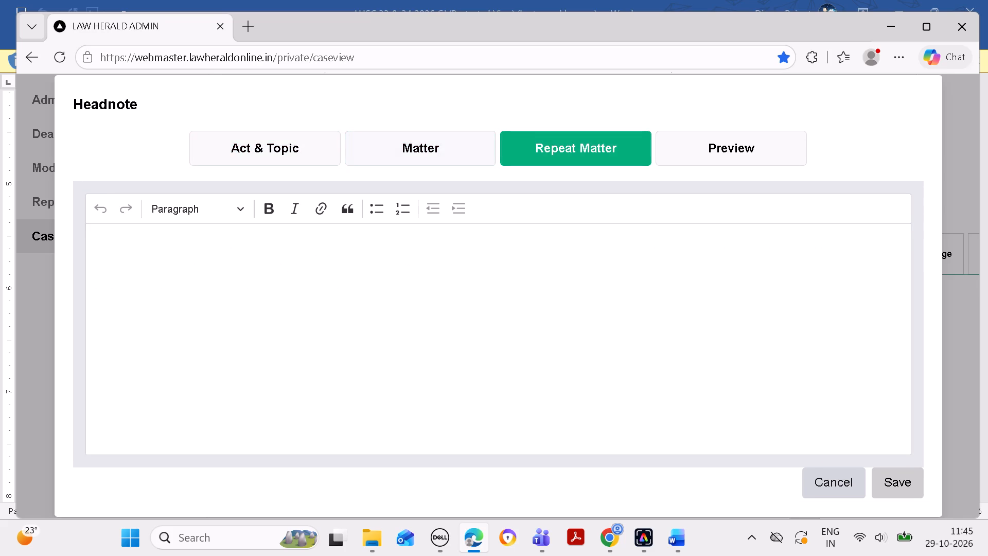
pyautogui.click(681, 531)
pyautogui.click(676, 533)
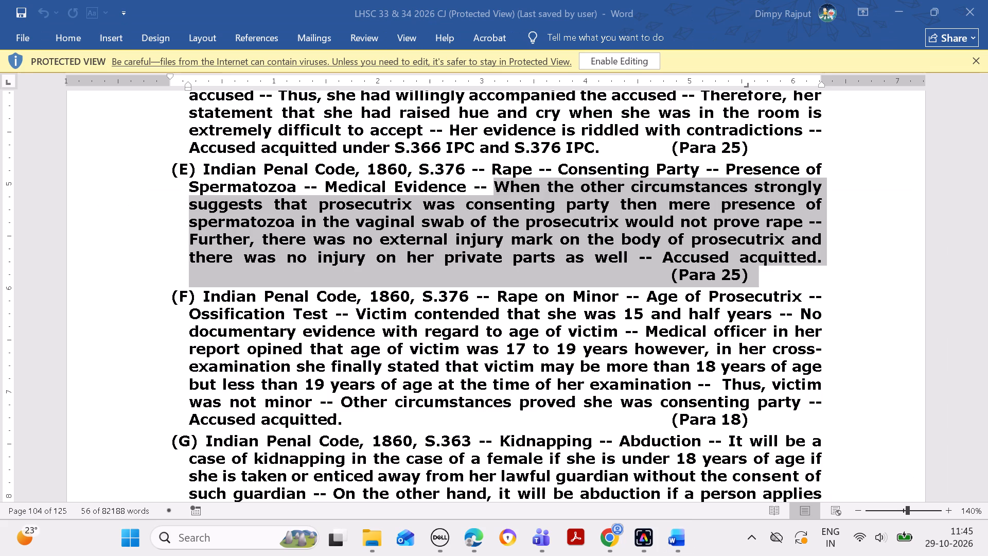
pyautogui.click(484, 542)
pyautogui.click(473, 296)
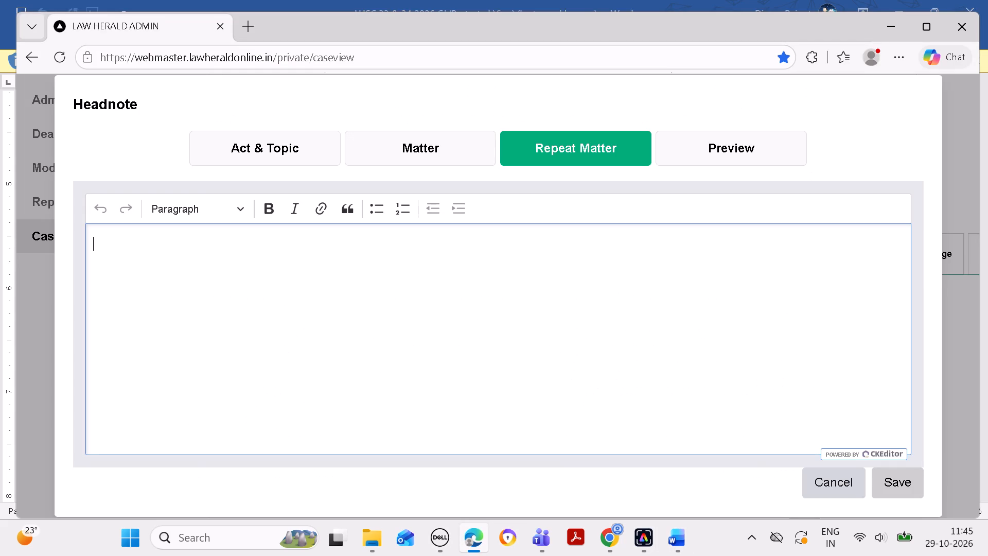
pyautogui.press('-')
pyautogui.click(407, 151)
pyautogui.click(539, 154)
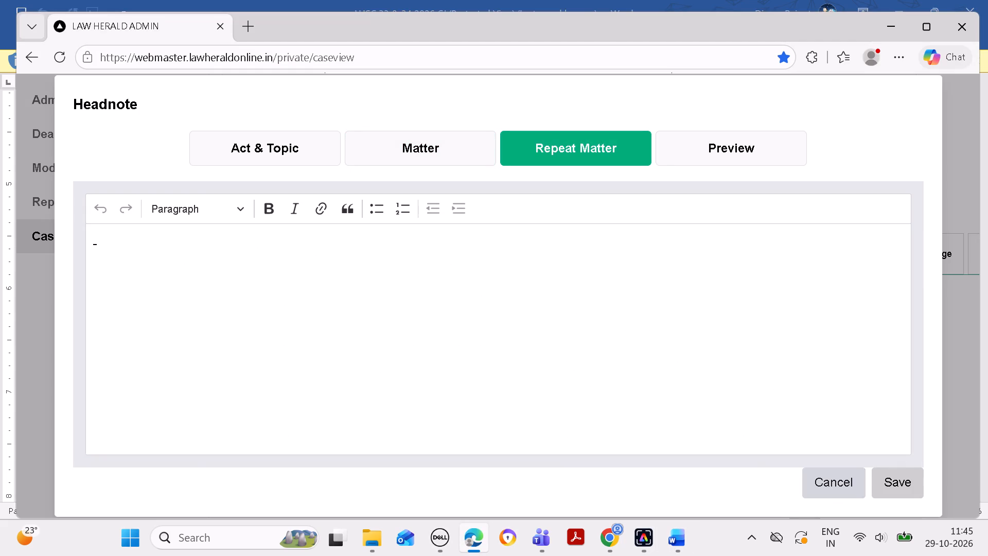
pyautogui.click(894, 489)
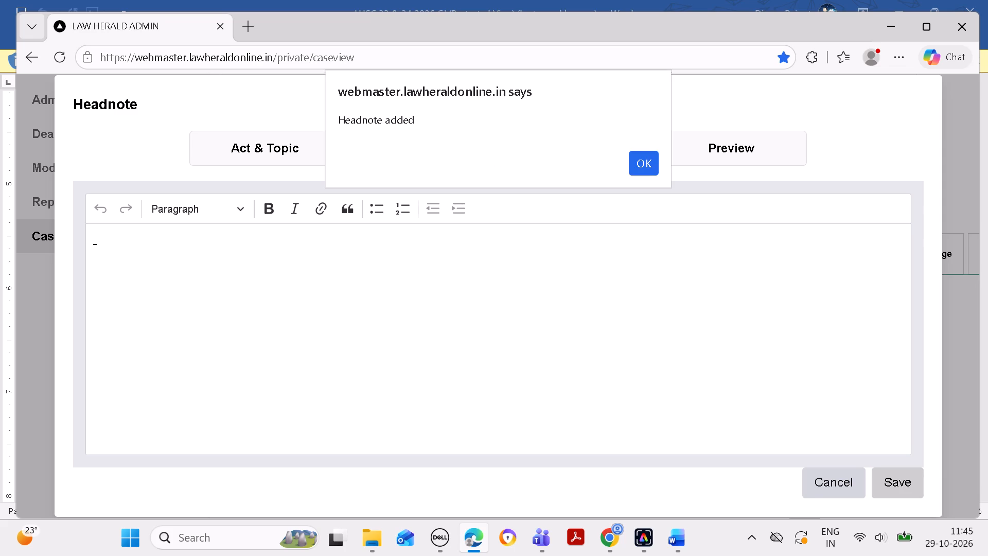
pyautogui.click(651, 165)
# Copy "Indian Penal Code, 1860" from headnote (F) in Word, start a new headnote on the admin site and attach that act.
pyautogui.scroll(-4, 653, 279)
pyautogui.click(678, 549)
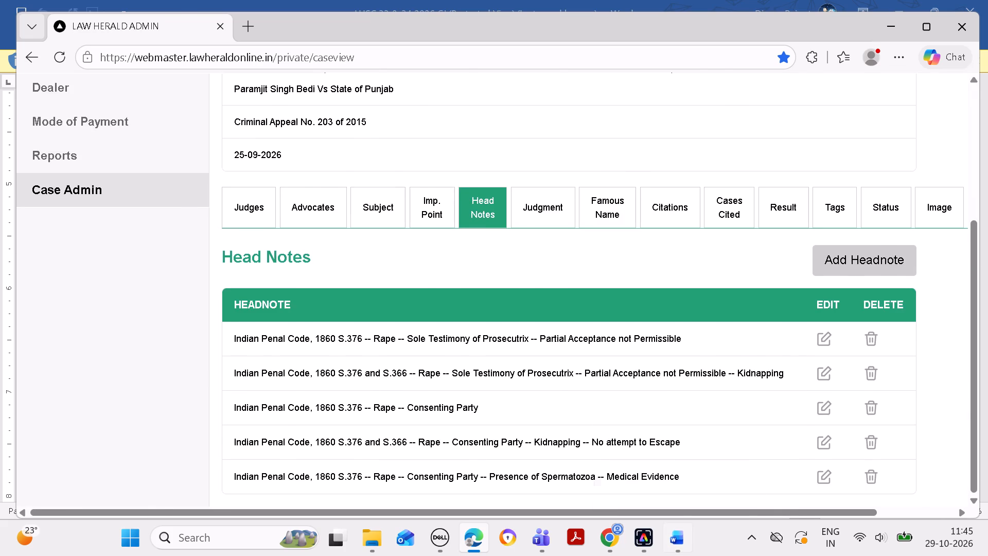
pyautogui.moveTo(204, 291); pyautogui.dragTo(240, 294)
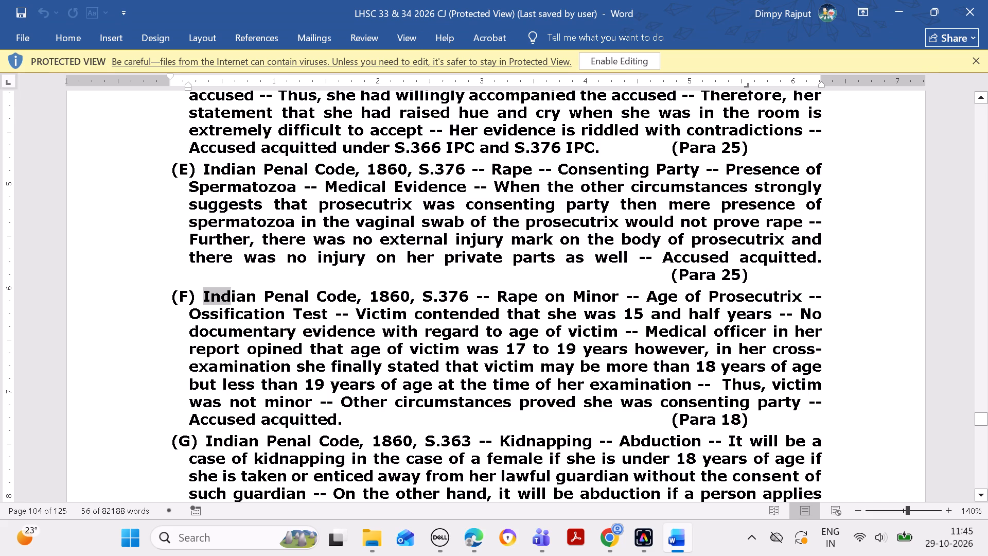
pyautogui.moveTo(240, 294); pyautogui.dragTo(391, 291)
pyautogui.hotkey('ctrl', 'c')
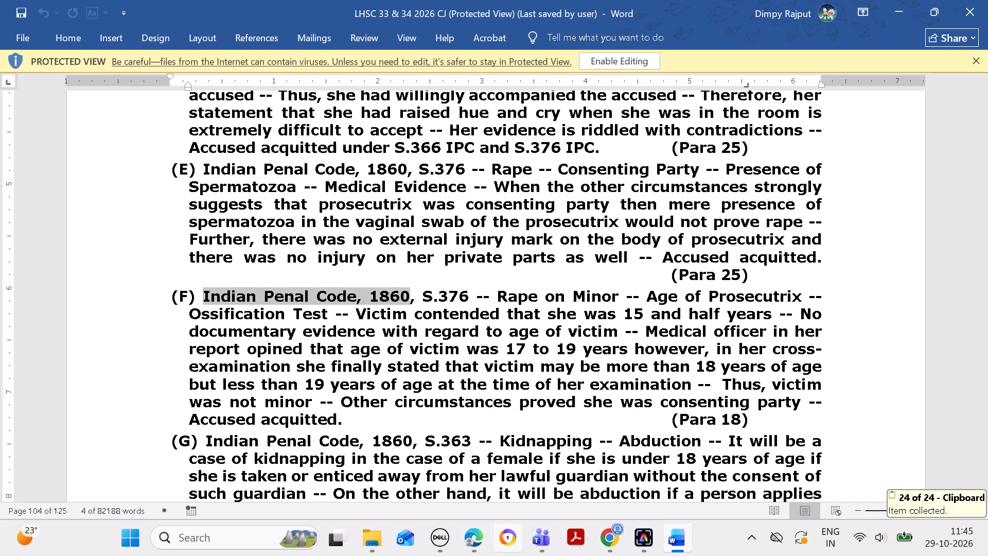
pyautogui.click(481, 540)
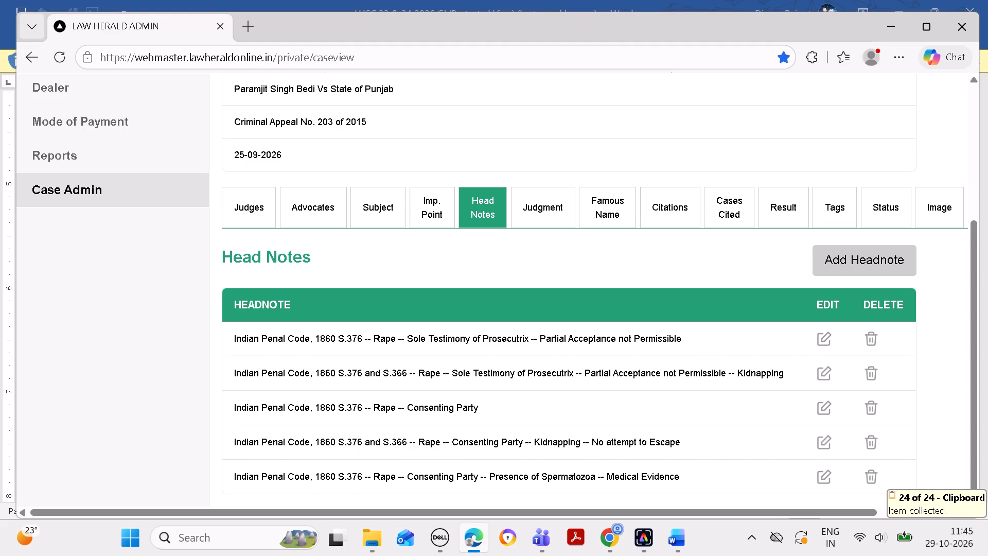
pyautogui.click(842, 260)
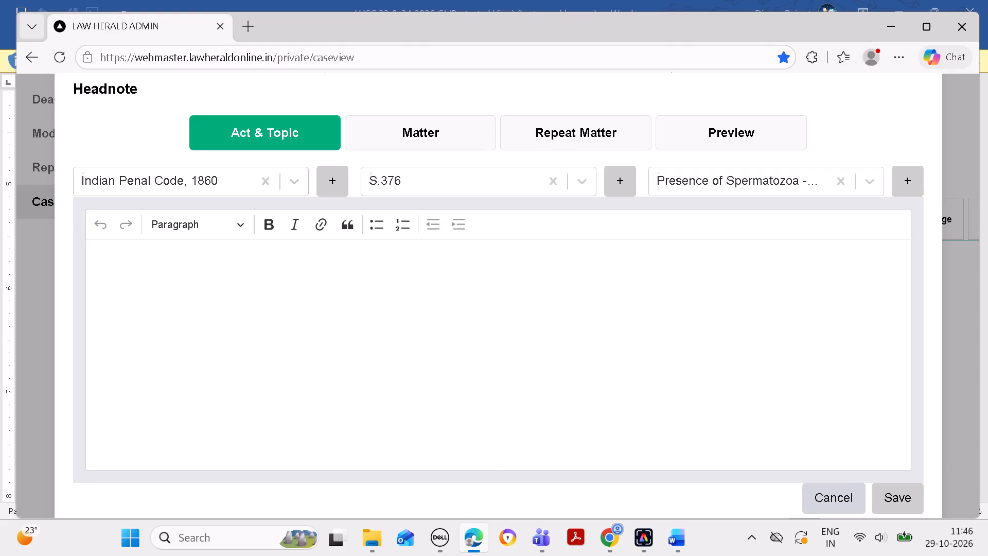
pyautogui.click(266, 179)
pyautogui.hotkey('ctrl', 'v')
pyautogui.click(277, 220)
pyautogui.click(450, 273)
pyautogui.press('space')
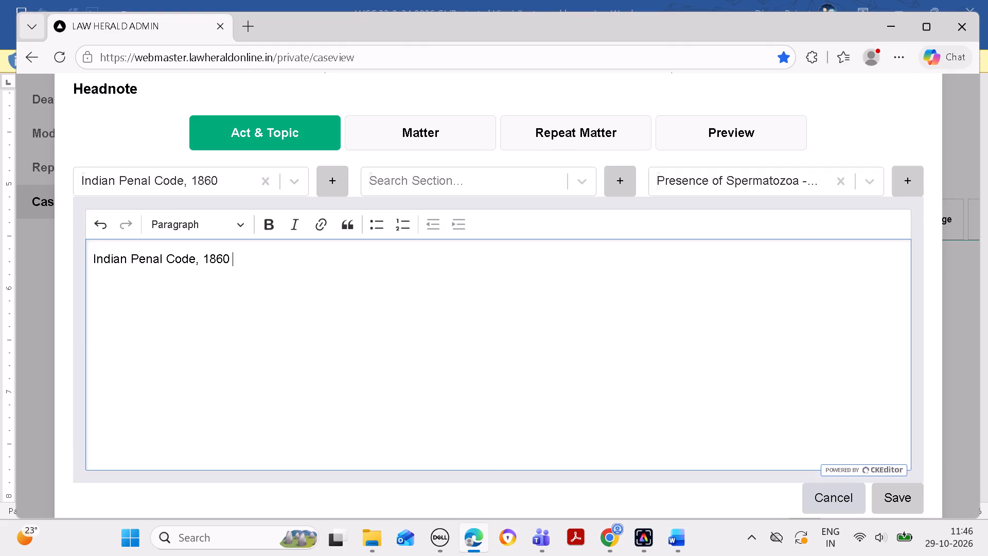
# Copy "S.376" from headnote (F) in Word and attach that section to the new headnote.
pyautogui.click(685, 543)
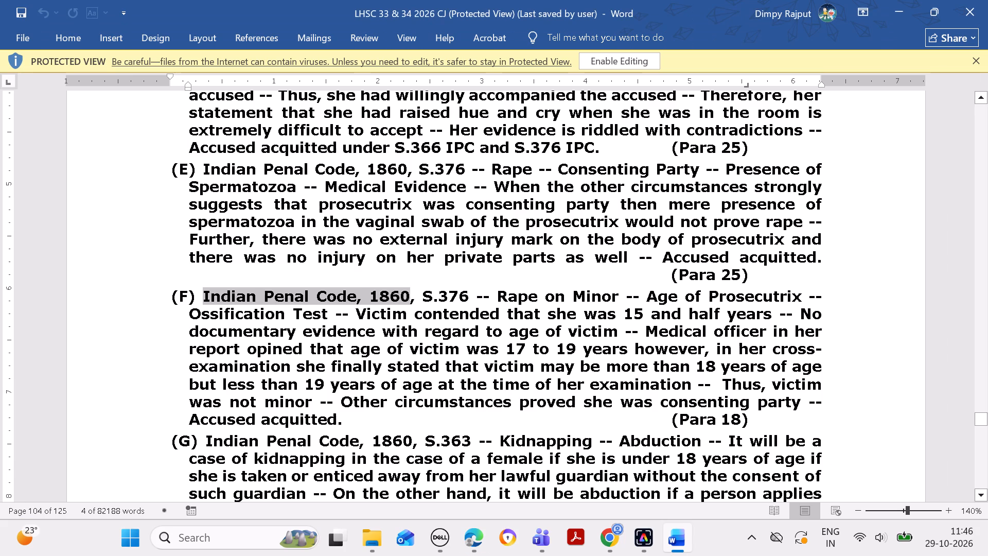
pyautogui.moveTo(422, 289); pyautogui.dragTo(449, 289)
pyautogui.hotkey('ctrl', 'c')
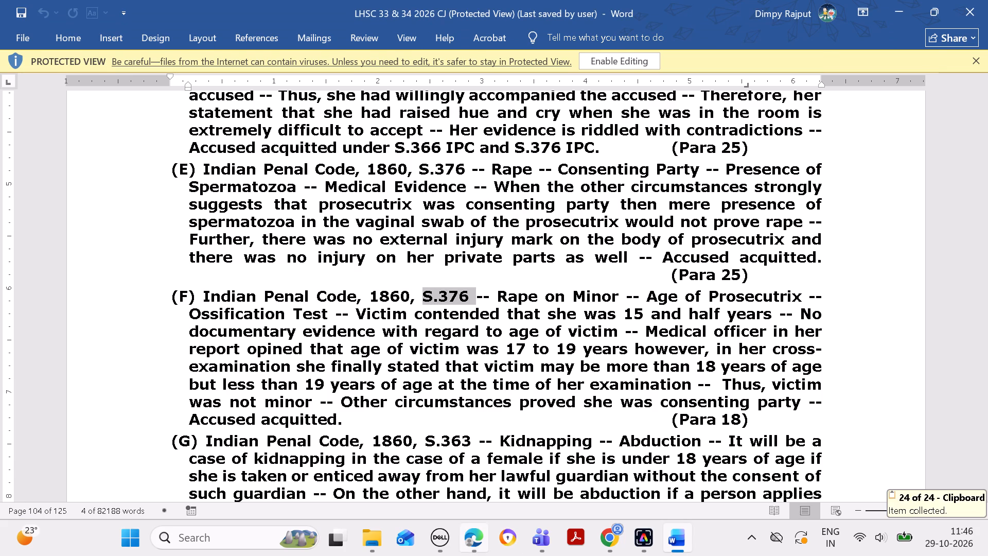
pyautogui.click(477, 533)
pyautogui.click(514, 192)
pyautogui.hotkey('ctrl', 'v')
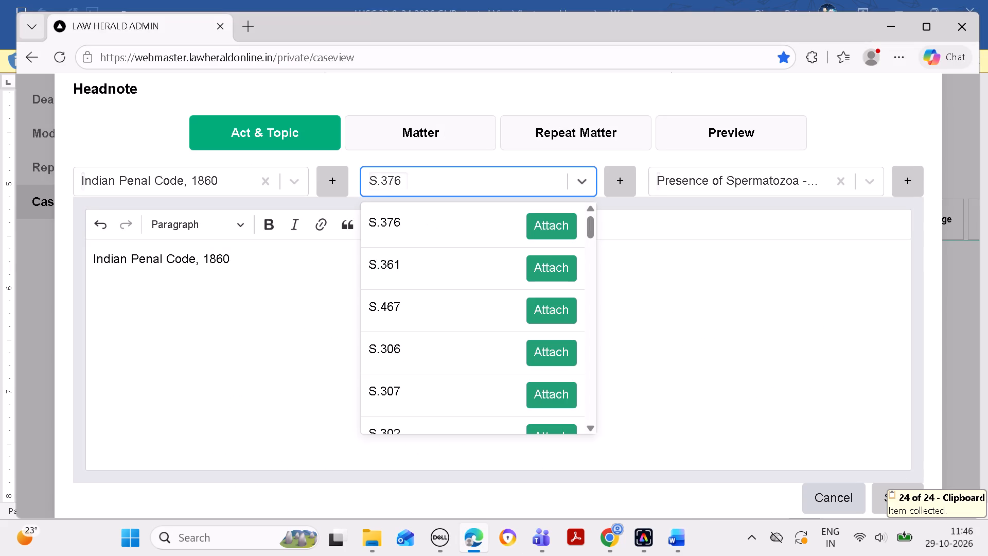
pyautogui.click(551, 224)
pyautogui.click(706, 276)
pyautogui.press('space')
# Copy "Rape on Minor -- Age of Prosecutrix" from headnote (F) in Word and attach that topic to the headnote.
pyautogui.click(677, 538)
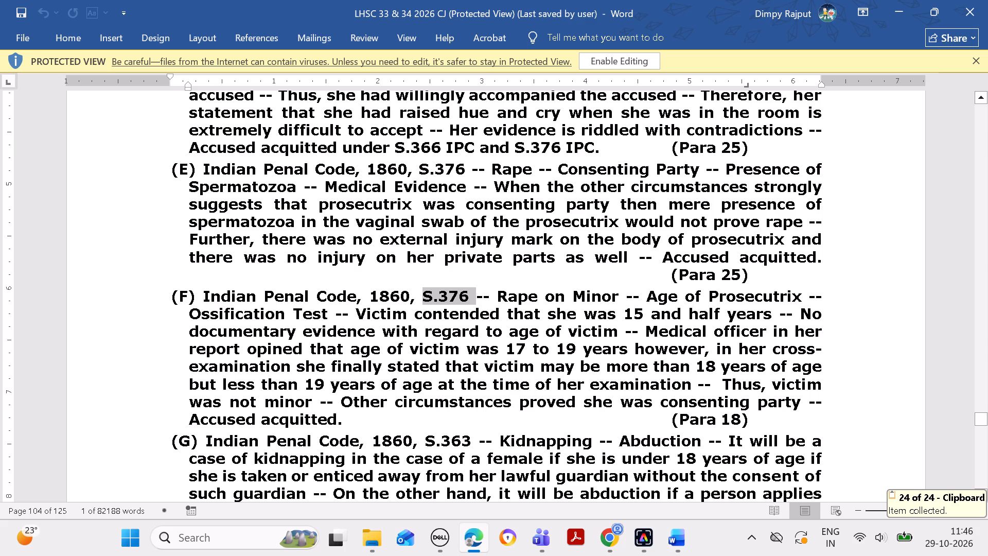
pyautogui.moveTo(499, 294); pyautogui.dragTo(749, 294)
pyautogui.hotkey('ctrl', 'c')
pyautogui.click(482, 527)
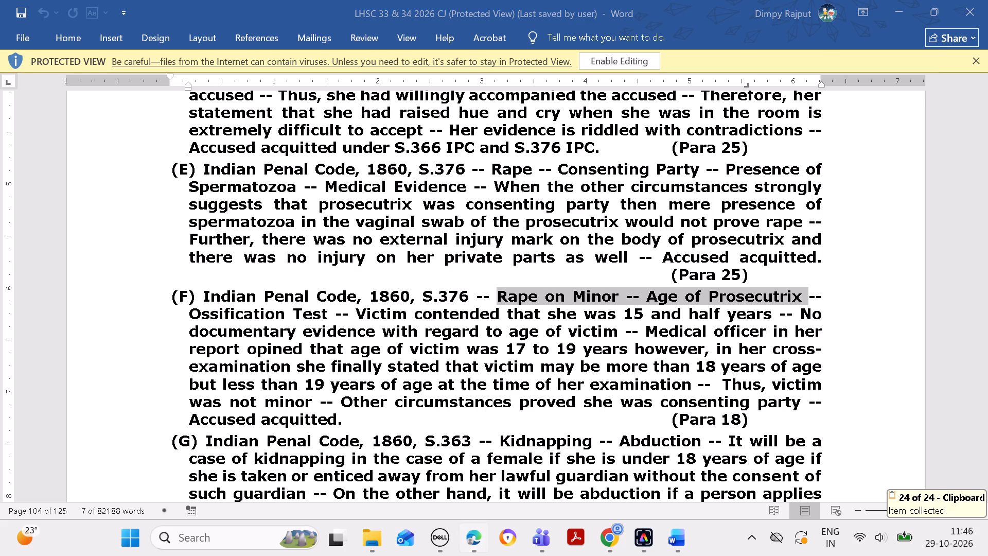
pyautogui.click(773, 168)
pyautogui.hotkey('ctrl', 'v')
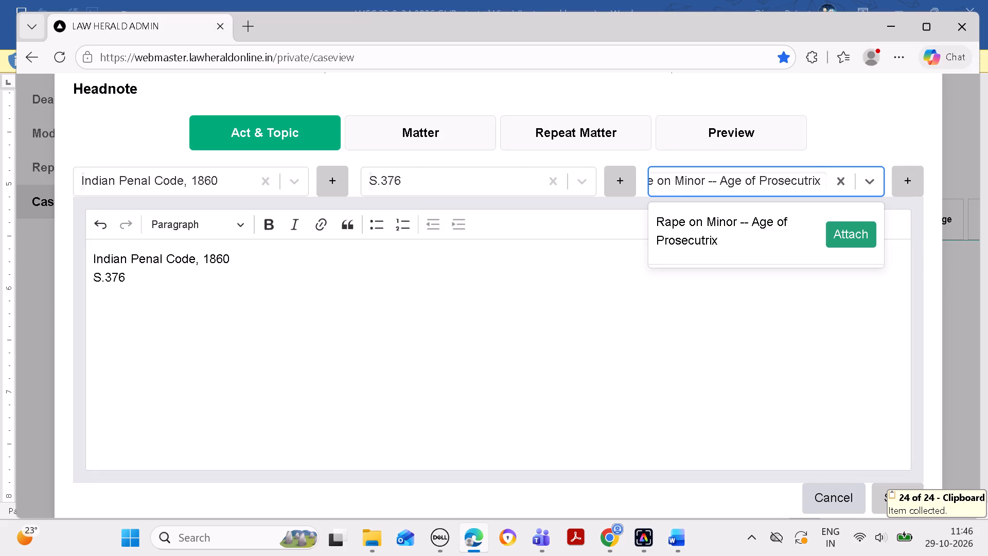
pyautogui.click(860, 230)
pyautogui.click(566, 370)
pyautogui.press('space')
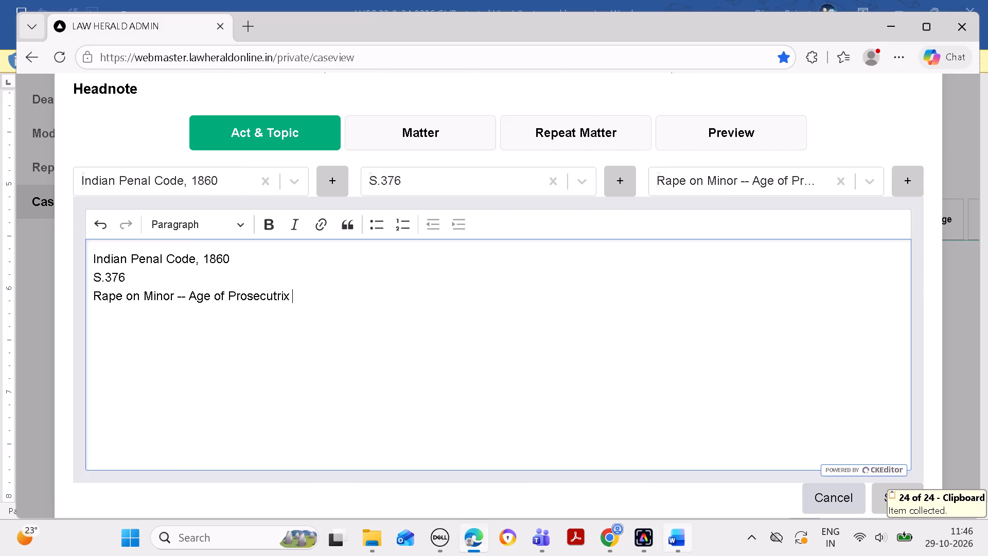
# Copy "Ossification Test" from headnote (F) in Word and return to the admin site.
pyautogui.click(678, 540)
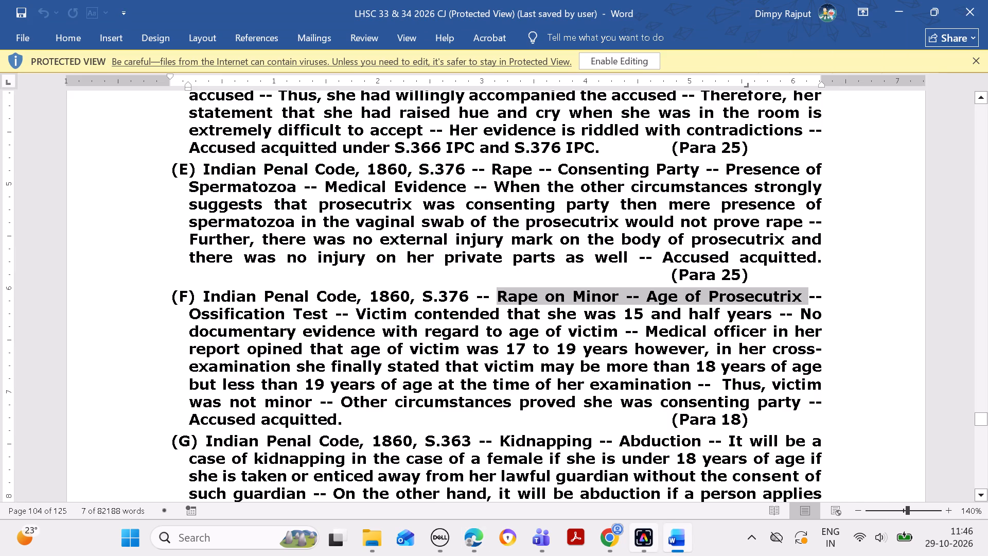
pyautogui.moveTo(188, 307); pyautogui.dragTo(326, 311)
pyautogui.hotkey('ctrl', 'c')
pyautogui.click(481, 548)
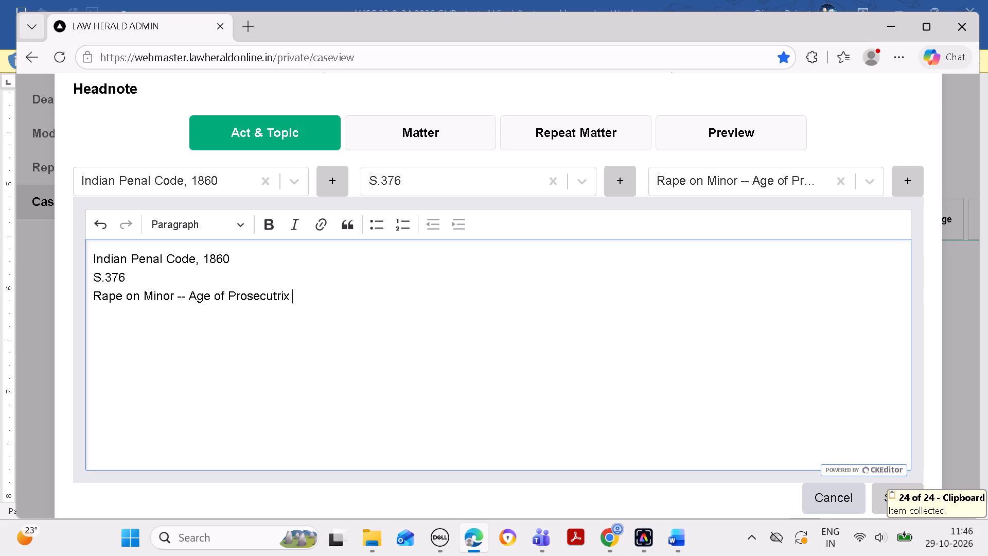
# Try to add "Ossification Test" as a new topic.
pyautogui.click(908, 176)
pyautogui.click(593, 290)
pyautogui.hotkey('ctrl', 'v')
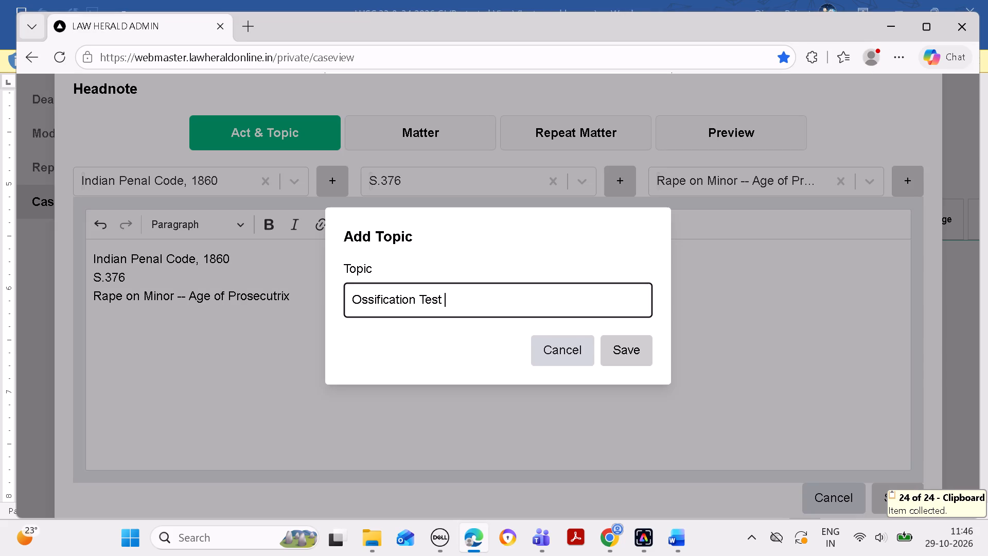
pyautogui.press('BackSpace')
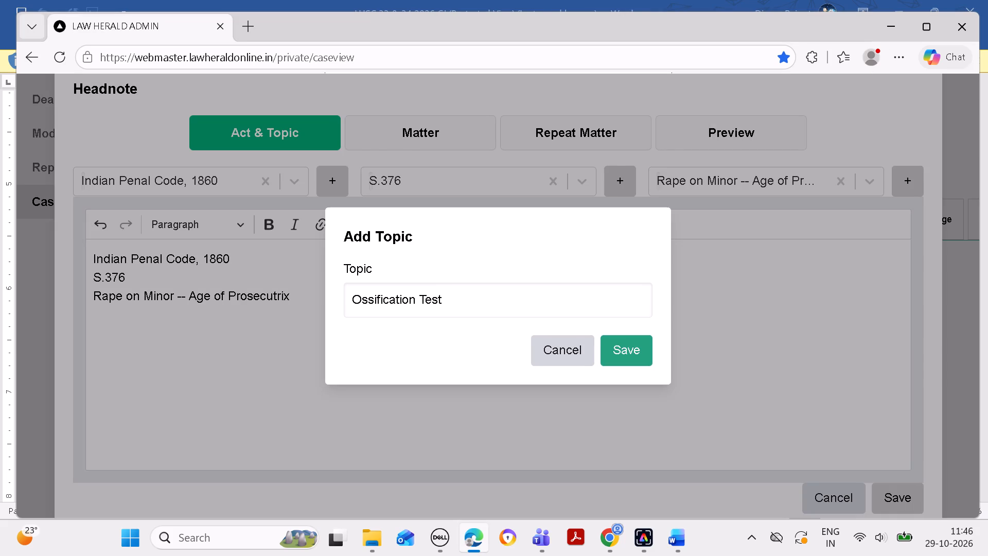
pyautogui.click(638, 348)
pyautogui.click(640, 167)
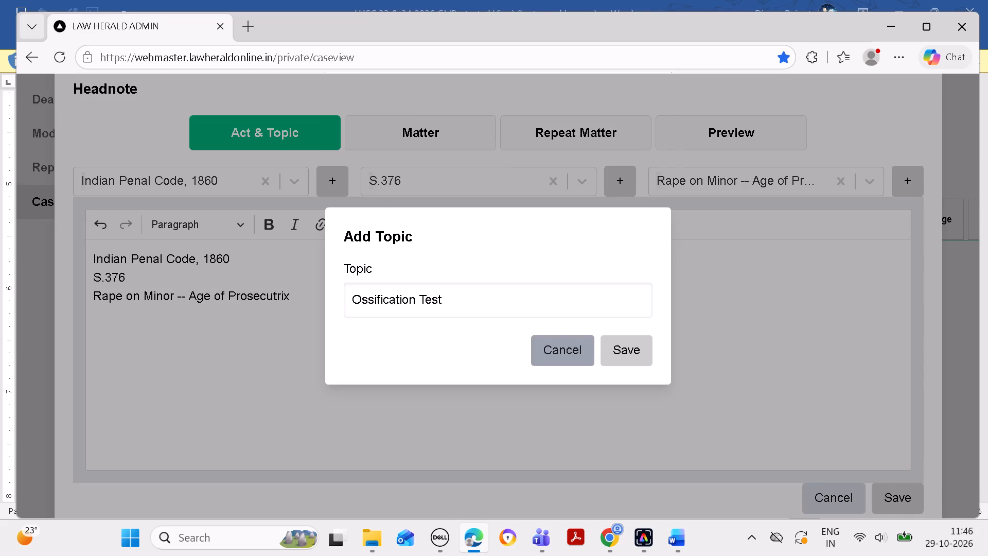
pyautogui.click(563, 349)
# Find the existing topic "Ossification Test" and attach it to the headnote.
pyautogui.click(735, 180)
pyautogui.hotkey('ctrl', 'v')
pyautogui.click(841, 227)
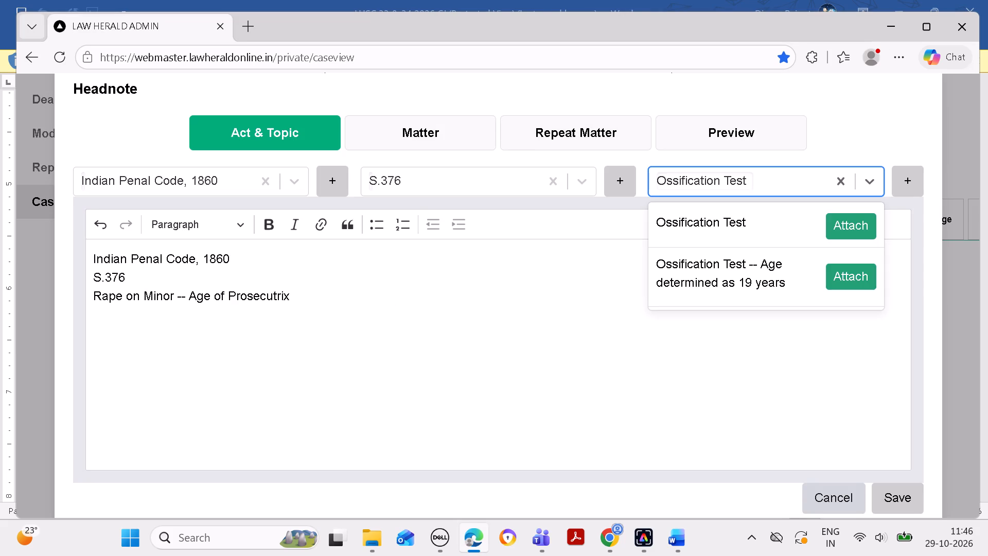
pyautogui.click(504, 362)
pyautogui.press('space')
# Copy headnote (F)'s text from "Victim contended" to "(Para 18)" in Word and paste it as the matter in the admin site.
pyautogui.click(680, 532)
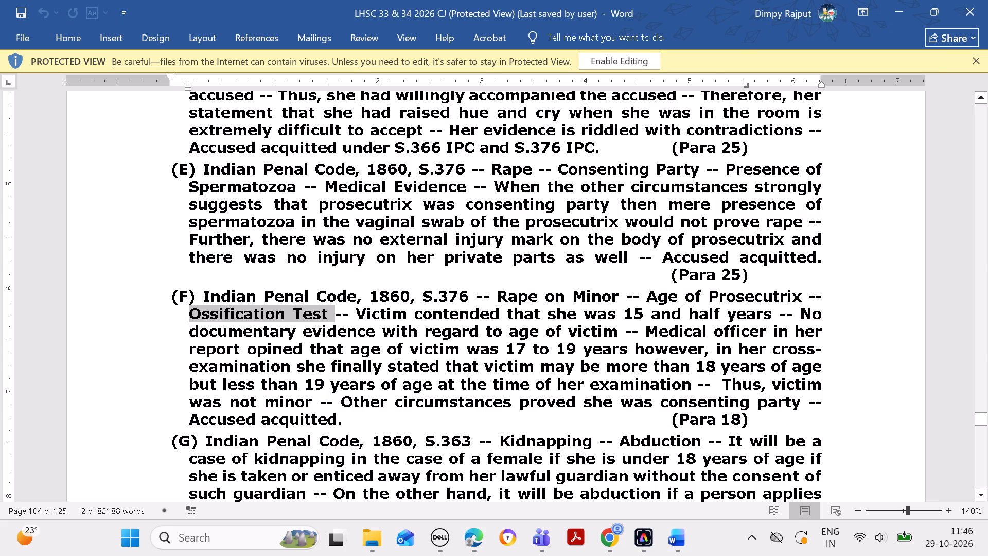
pyautogui.moveTo(362, 309); pyautogui.dragTo(749, 415)
pyautogui.hotkey('ctrl', 'c')
pyautogui.keyDown('ctrl'); pyautogui.click(468, 542); pyautogui.keyUp('ctrl')
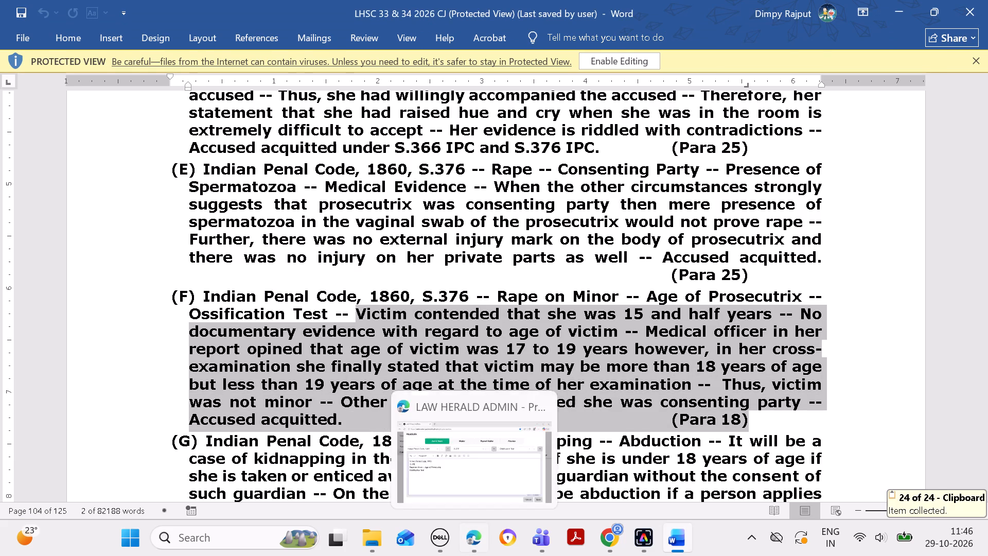
pyautogui.keyDown('ctrl'); pyautogui.click(438, 136); pyautogui.keyUp('ctrl')
pyautogui.click(442, 261)
pyautogui.hotkey('ctrl', 'v')
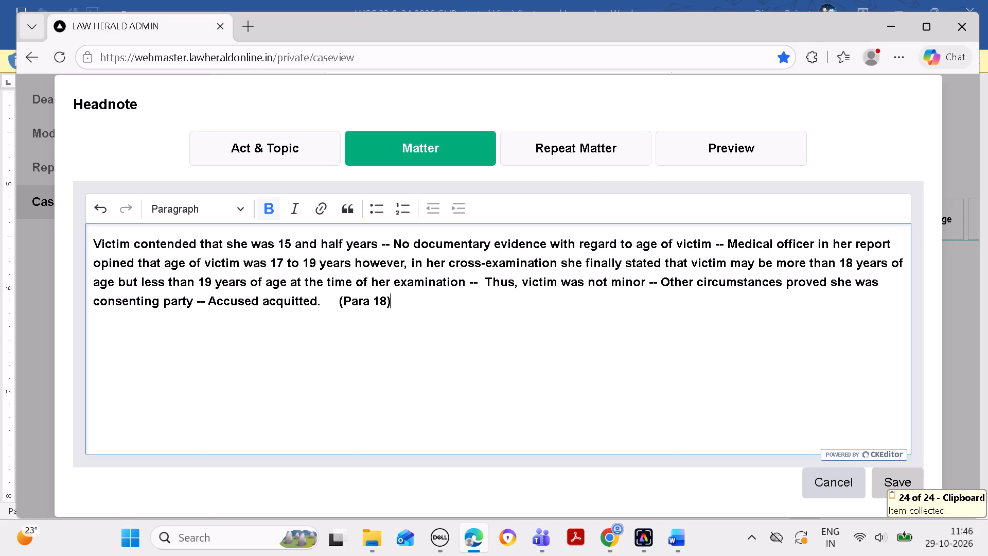
# Remove the bold formatting from the entire pasted matter text.
pyautogui.hotkey('ctrl', 'a')
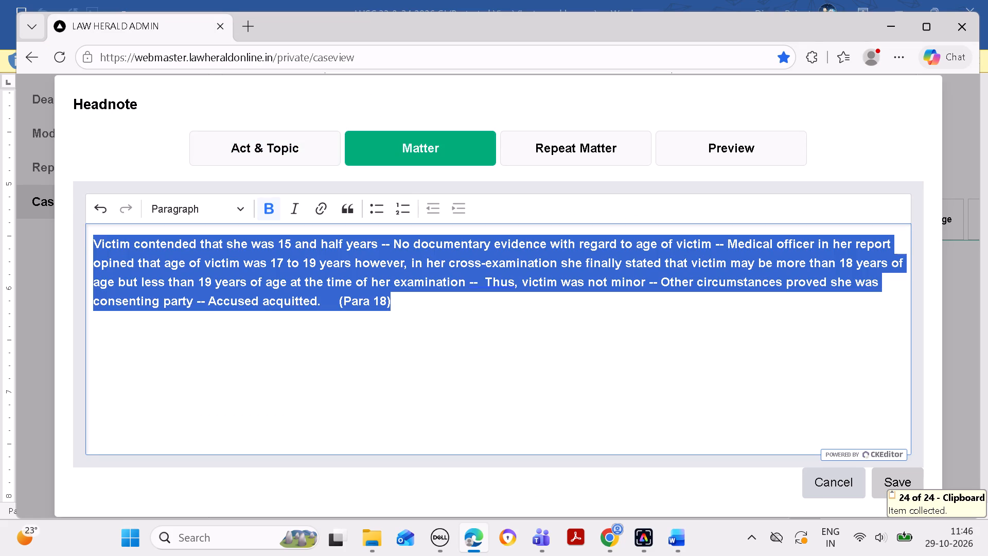
pyautogui.hotkey('ctrl', 'b')
pyautogui.click(426, 335)
pyautogui.click(396, 327)
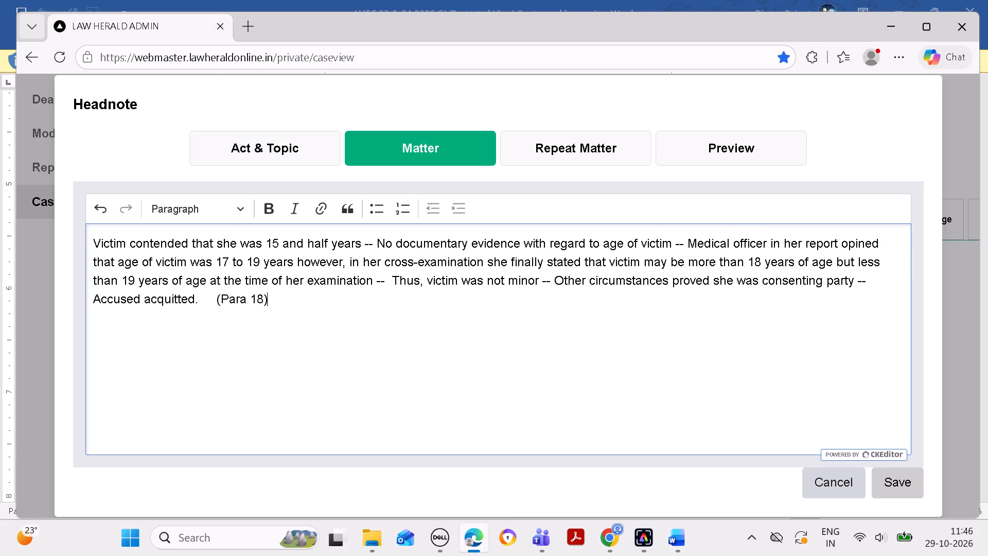
# Delete the extra spaces before "(Para 18)" and before "Thus" in the matter text.
pyautogui.click(219, 315)
pyautogui.click(219, 315)
pyautogui.click(214, 306)
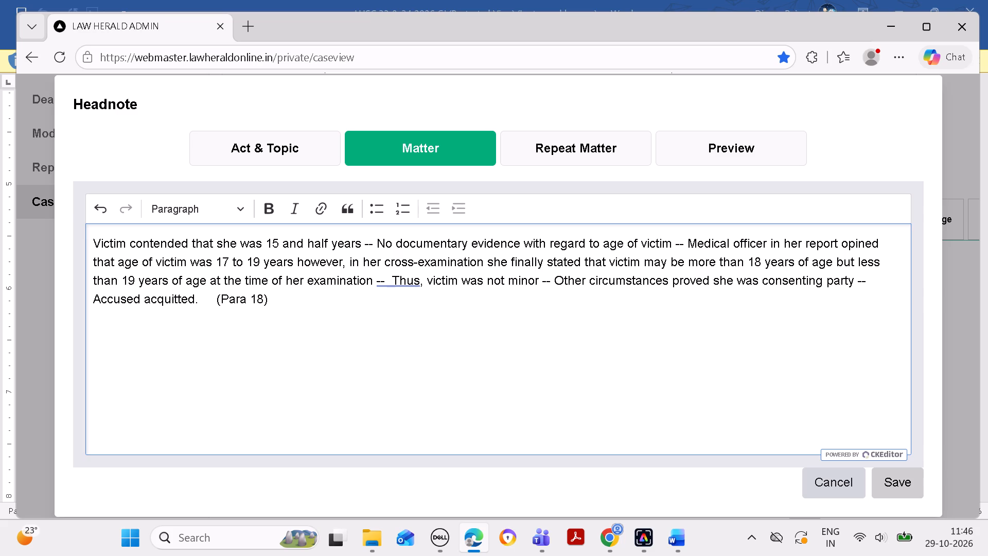
pyautogui.click(220, 313)
pyautogui.click(215, 308)
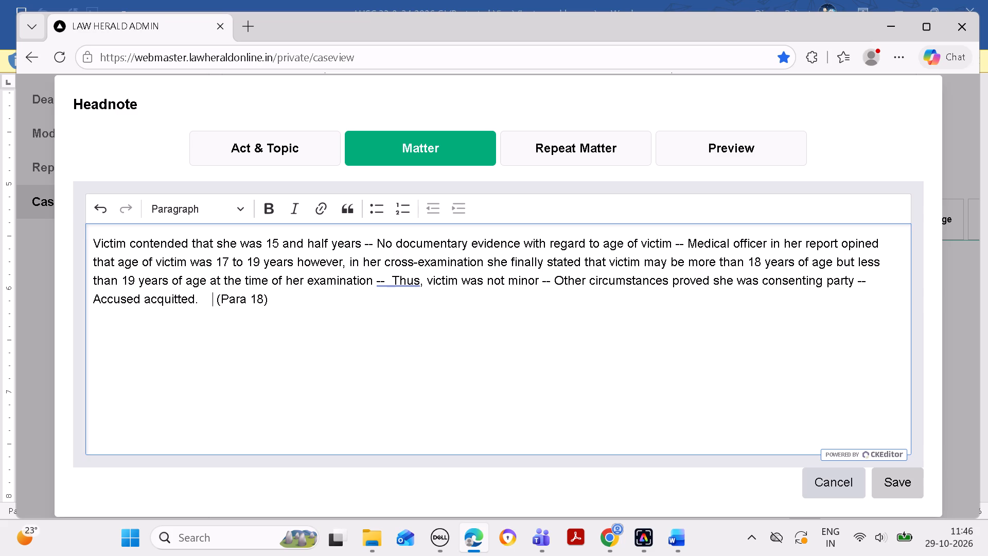
pyautogui.press('BackSpace')
pyautogui.click(212, 308)
pyautogui.press('BackSpace')
pyautogui.press('BackSpace')
pyautogui.press('BackSpace')
pyautogui.click(395, 286)
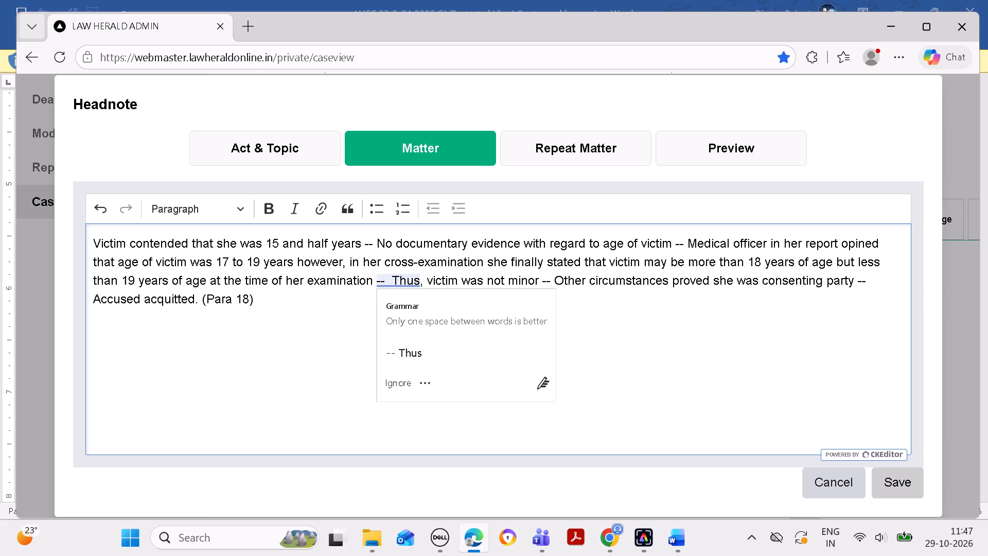
pyautogui.press('BackSpace')
pyautogui.press('BackSpace')
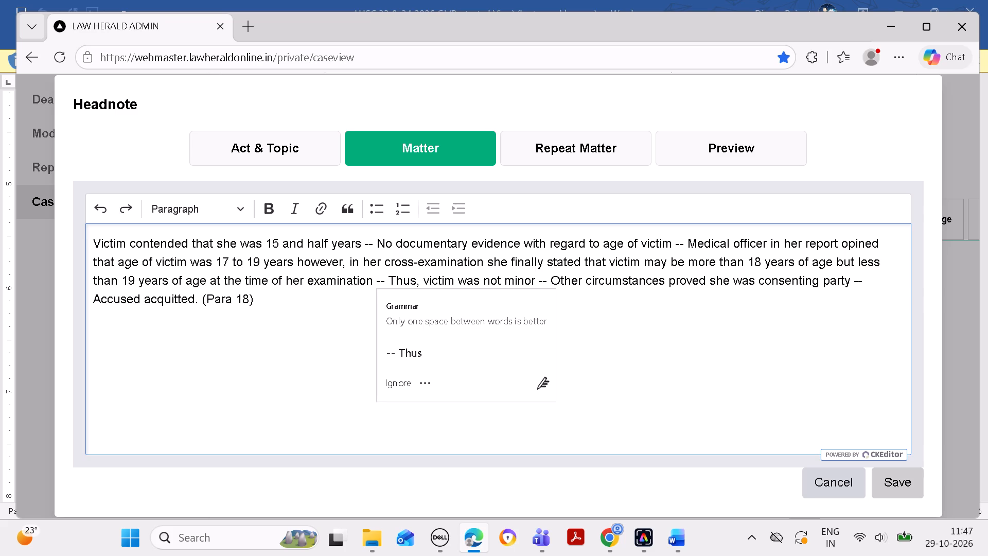
pyautogui.click(629, 318)
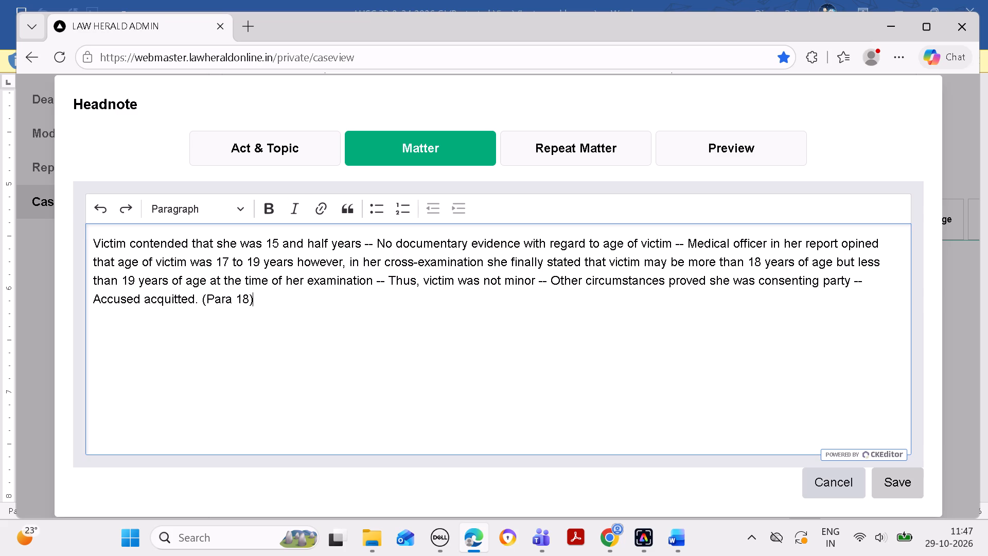
# Join the act, section and topics into one line, with "--" before "Rape on Minor" and before "Ossification Test".
pyautogui.click(271, 150)
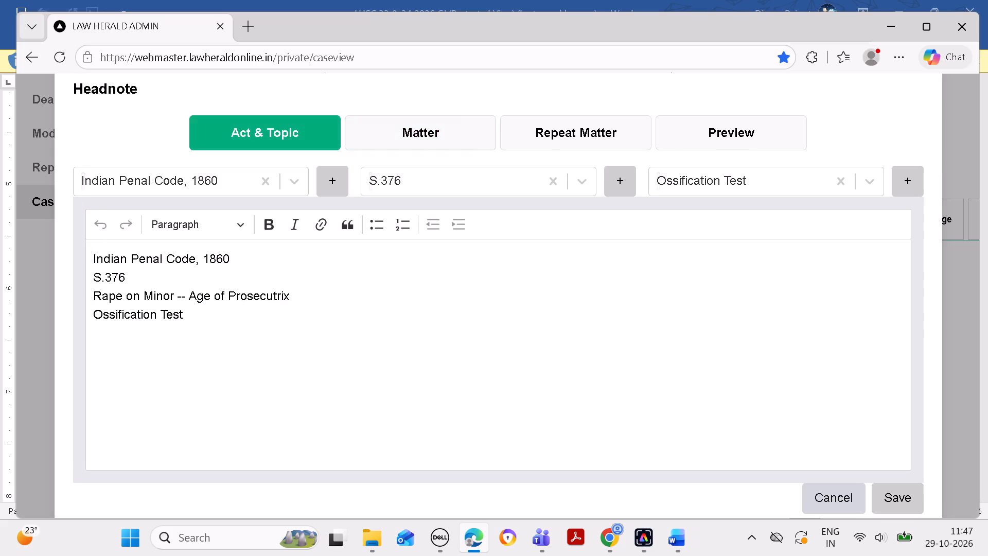
pyautogui.click(94, 277)
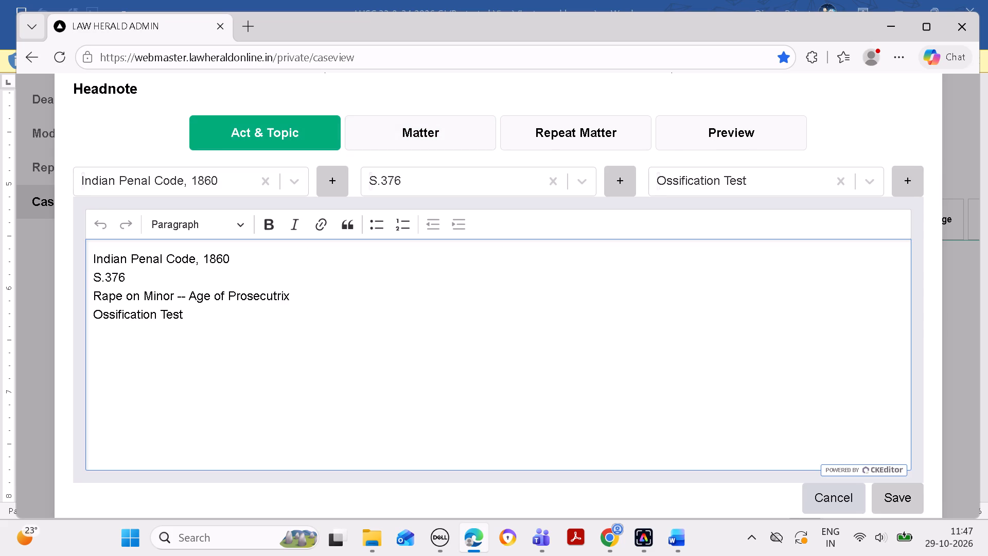
pyautogui.press('BackSpace')
pyautogui.click(92, 281)
pyautogui.press('BackSpace')
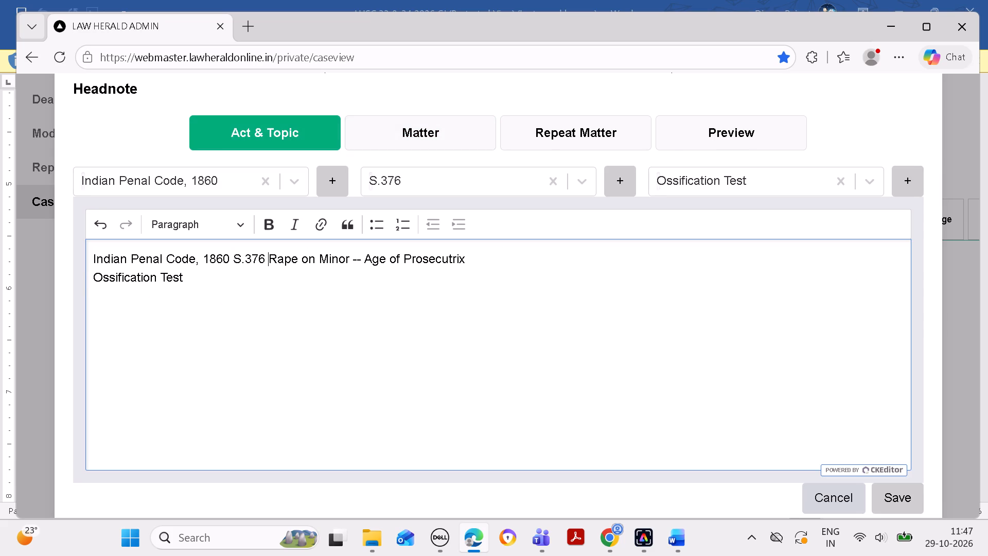
pyautogui.write('--')
pyautogui.press('space')
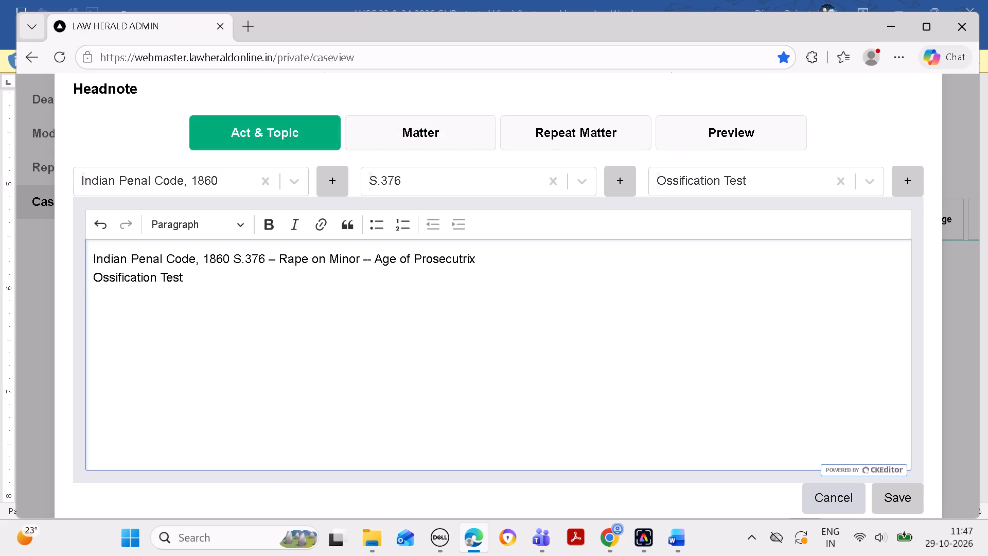
pyautogui.press('BackSpace')
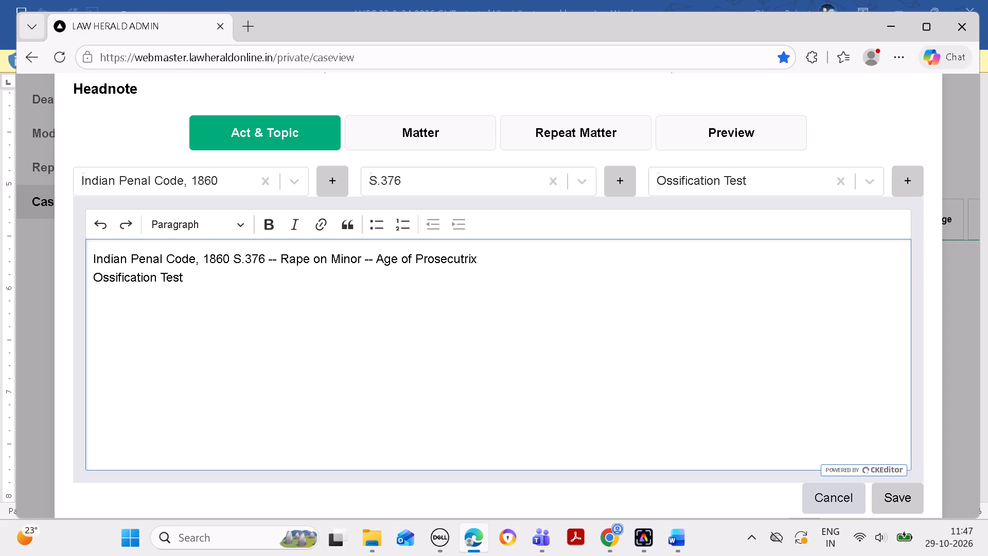
pyautogui.click(94, 286)
pyautogui.press('BackSpace')
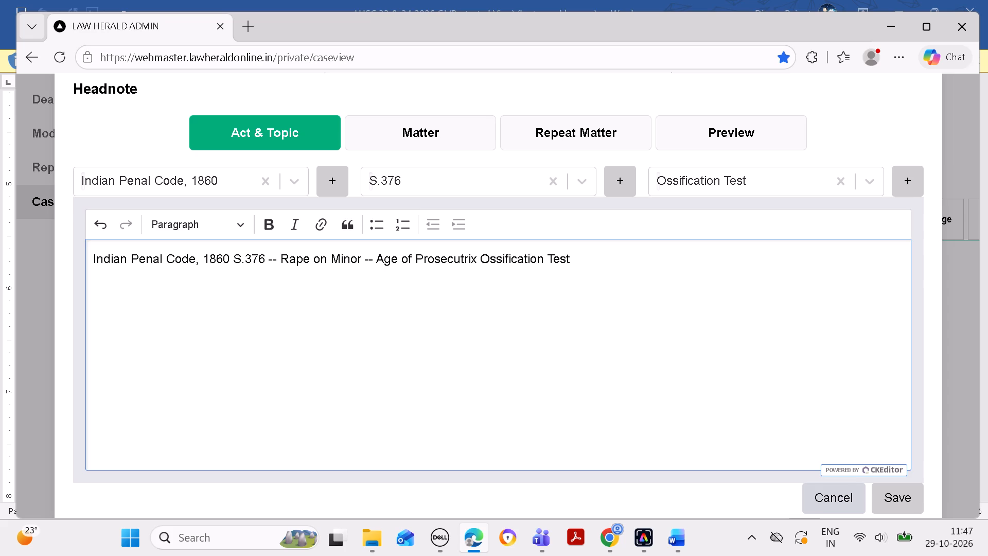
pyautogui.write('--')
pyautogui.press('space')
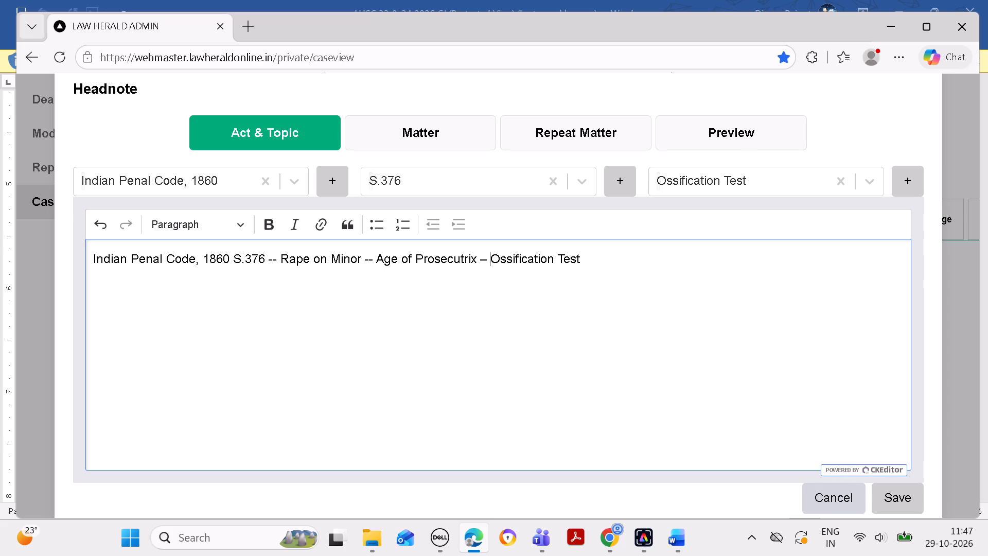
pyautogui.press('BackSpace')
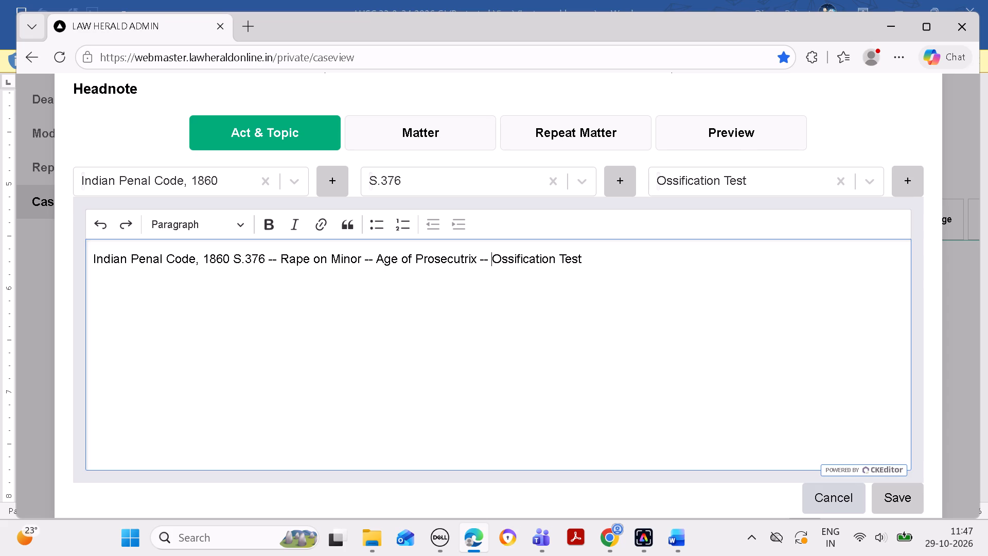
# Enter "-" as the repeat matter and save the headnote.
pyautogui.click(430, 131)
pyautogui.click(557, 148)
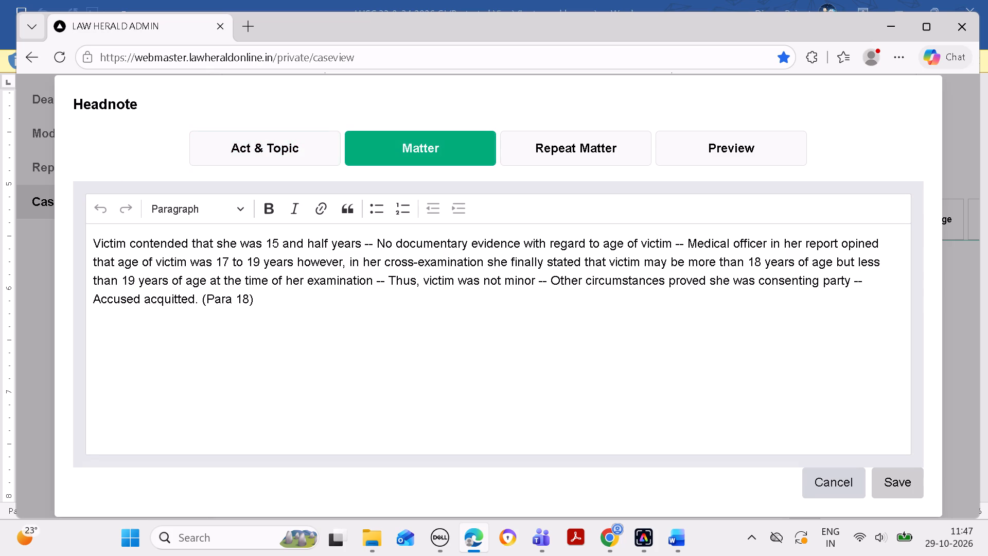
pyautogui.click(672, 533)
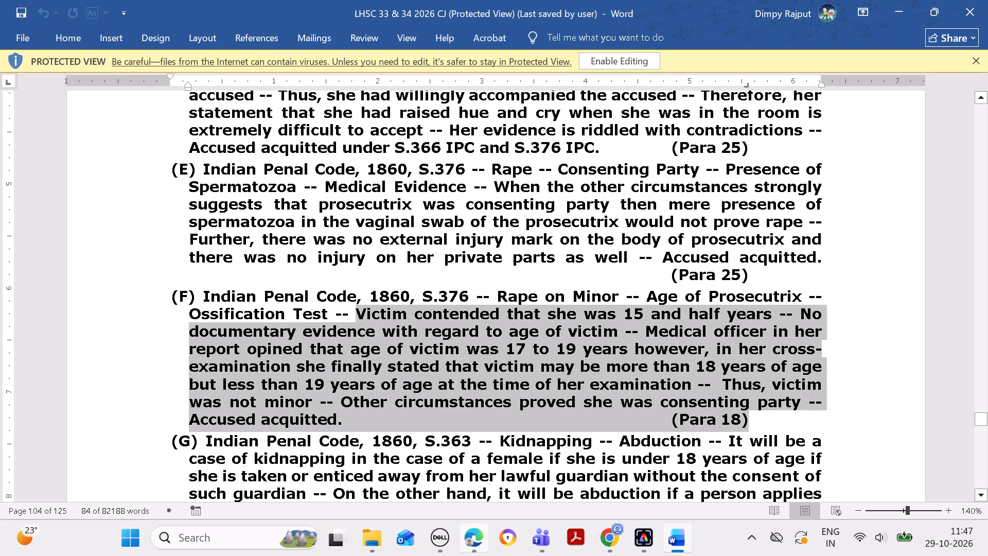
pyautogui.click(468, 541)
pyautogui.click(518, 353)
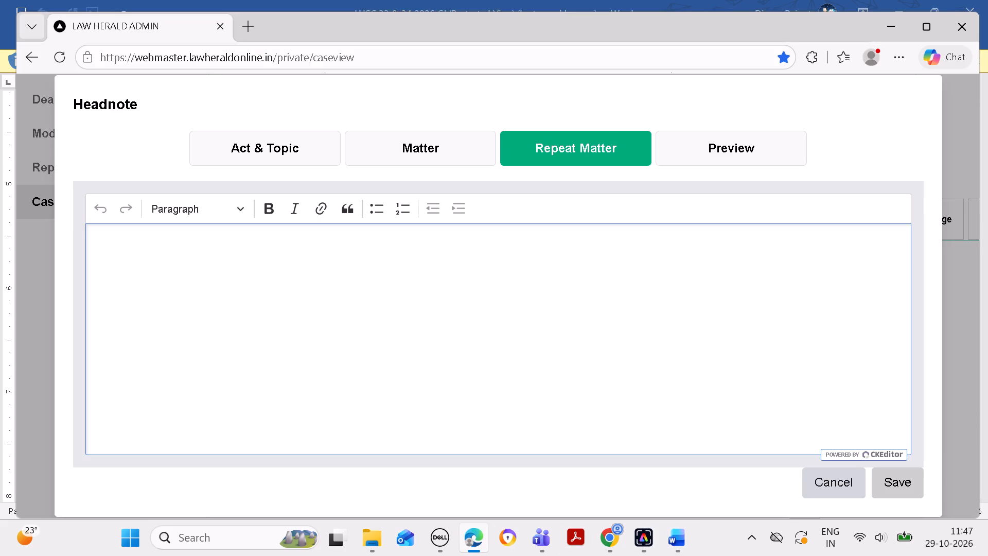
pyautogui.press('-')
pyautogui.click(901, 472)
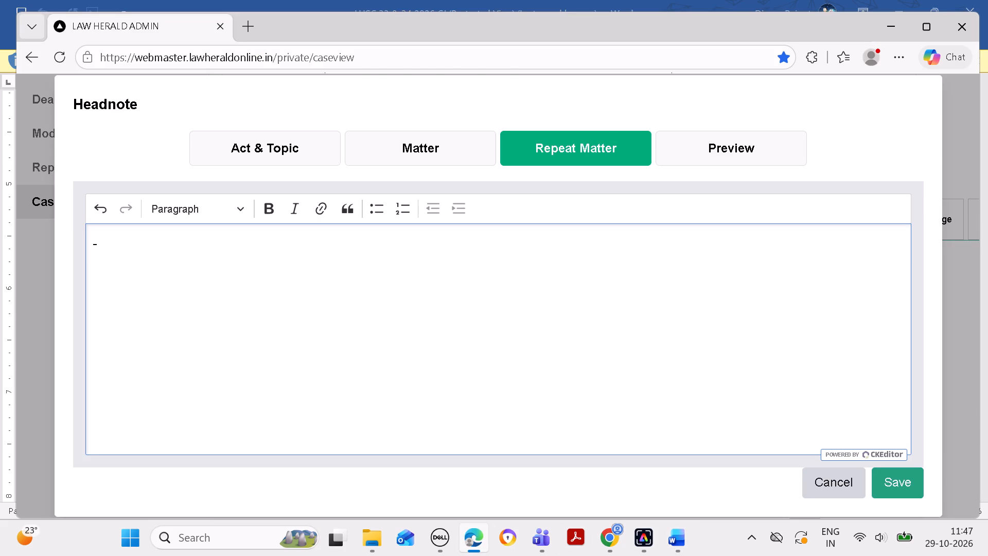
pyautogui.click(648, 168)
# Copy "Indian Penal Code, 1860" from headnote (G) in Word and return to the admin site.
pyautogui.scroll(-5, 656, 321)
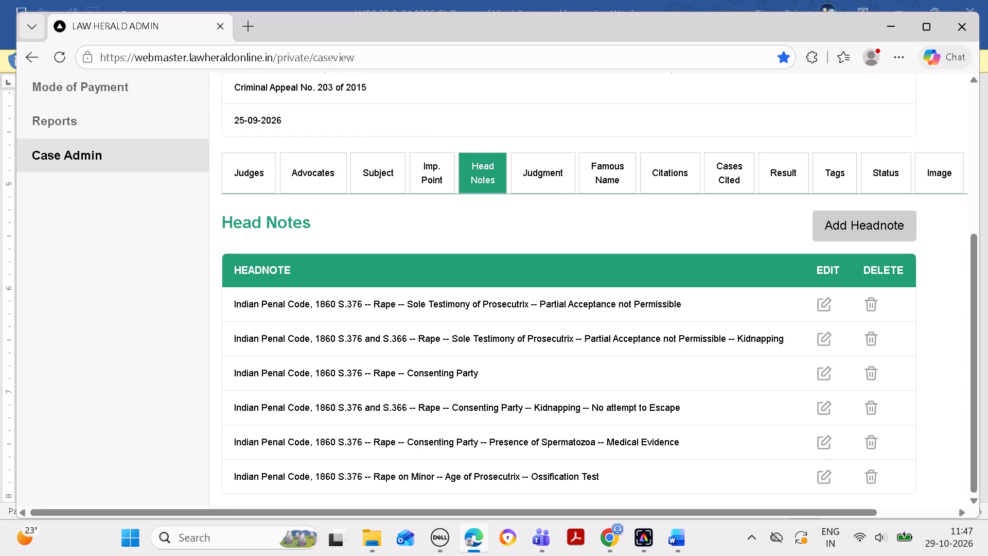
pyautogui.scroll(-4, 645, 362)
pyautogui.click(678, 545)
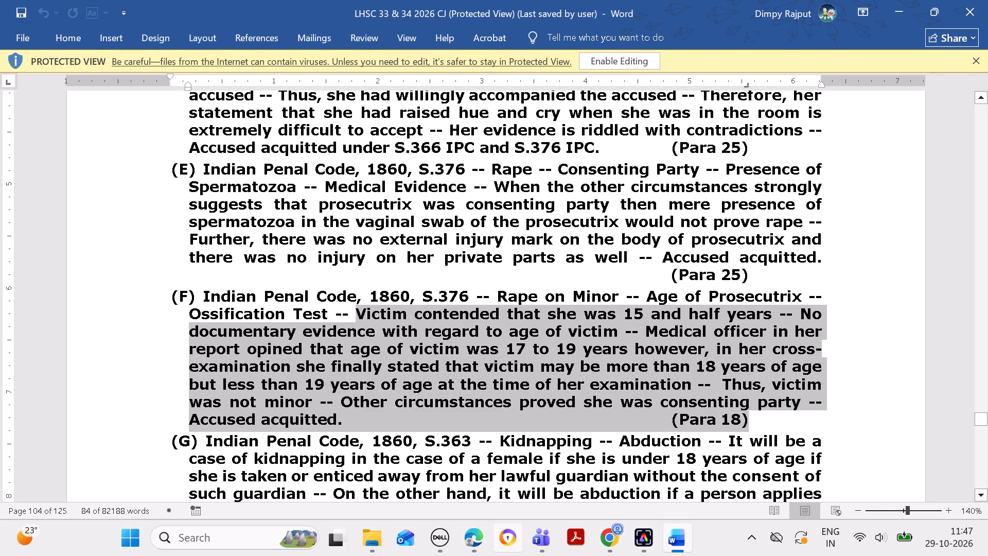
pyautogui.click(477, 546)
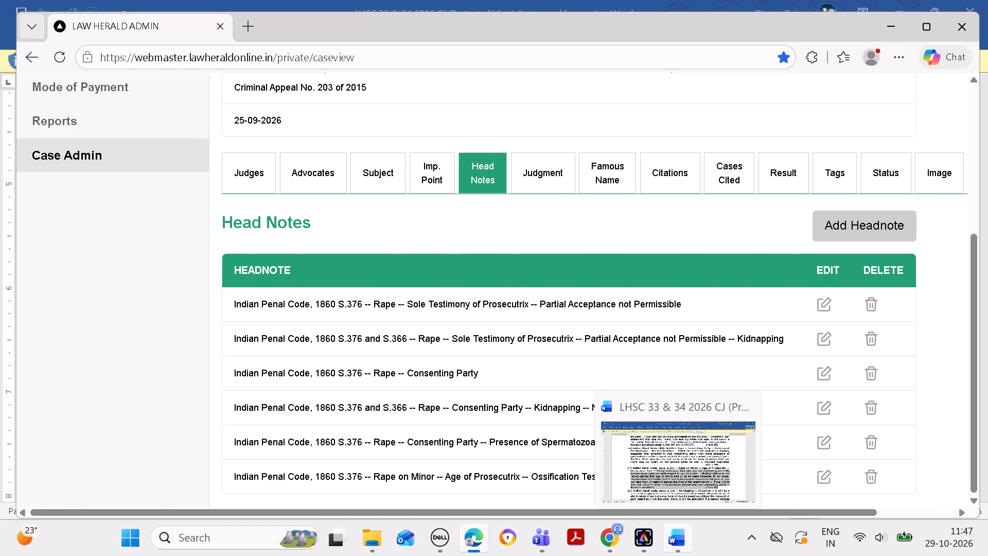
pyautogui.click(671, 546)
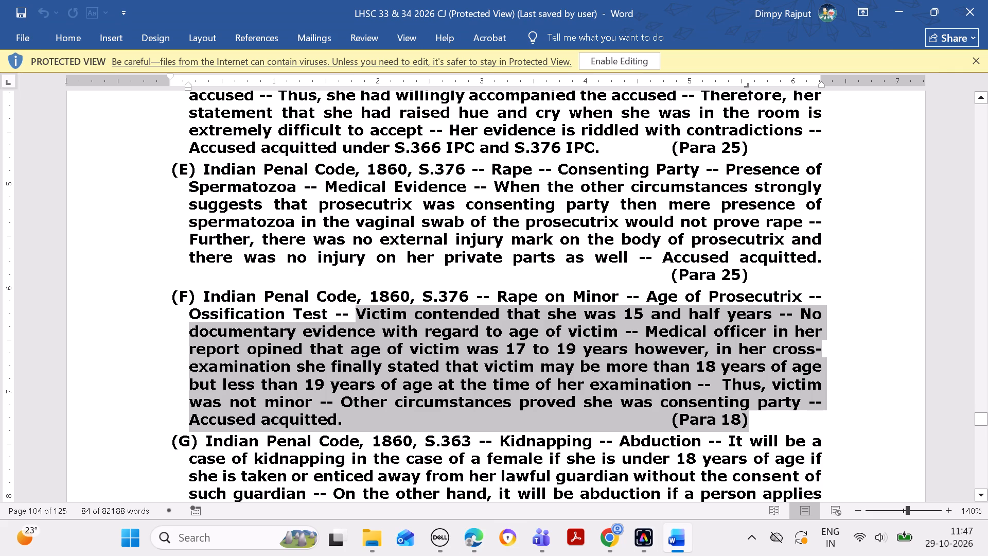
pyautogui.press('Down')
pyautogui.press('Down')
pyautogui.press('Down')
pyautogui.press('Down')
pyautogui.press('Down')
pyautogui.press('Down')
pyautogui.press('Down')
pyautogui.press('Down')
pyautogui.press('Down')
pyautogui.press('Down')
pyautogui.press('Down')
pyautogui.press('Down')
pyautogui.press('Down')
pyautogui.press('Down')
pyautogui.press('Down')
pyautogui.press('Down')
pyautogui.press('Down')
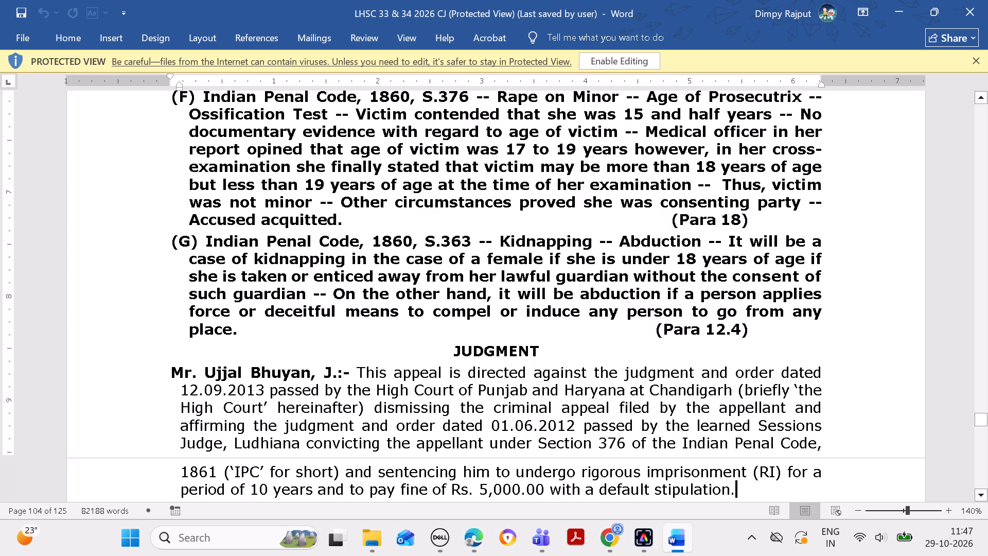
pyautogui.moveTo(210, 179); pyautogui.dragTo(339, 182)
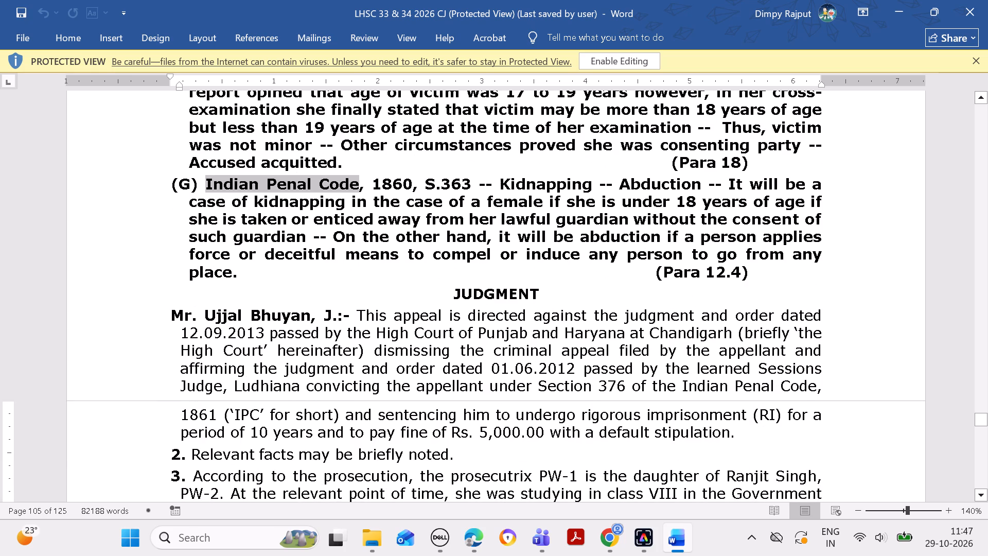
pyautogui.moveTo(339, 182); pyautogui.dragTo(390, 181)
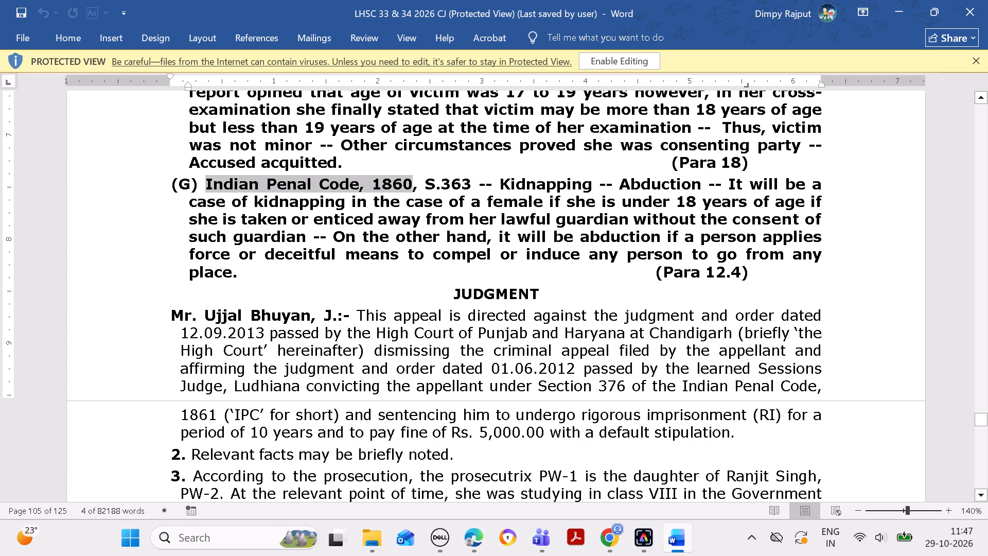
pyautogui.hotkey('ctrl', 'c')
pyautogui.click(475, 538)
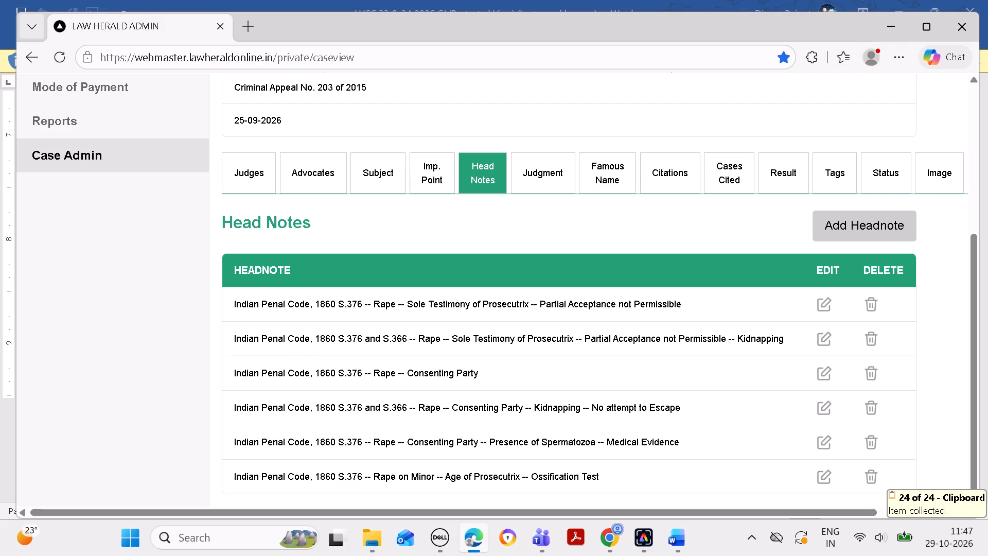
# Start a new headnote, attach the act "Indian Penal Code, 1860" and add a space after it in the text.
pyautogui.click(831, 227)
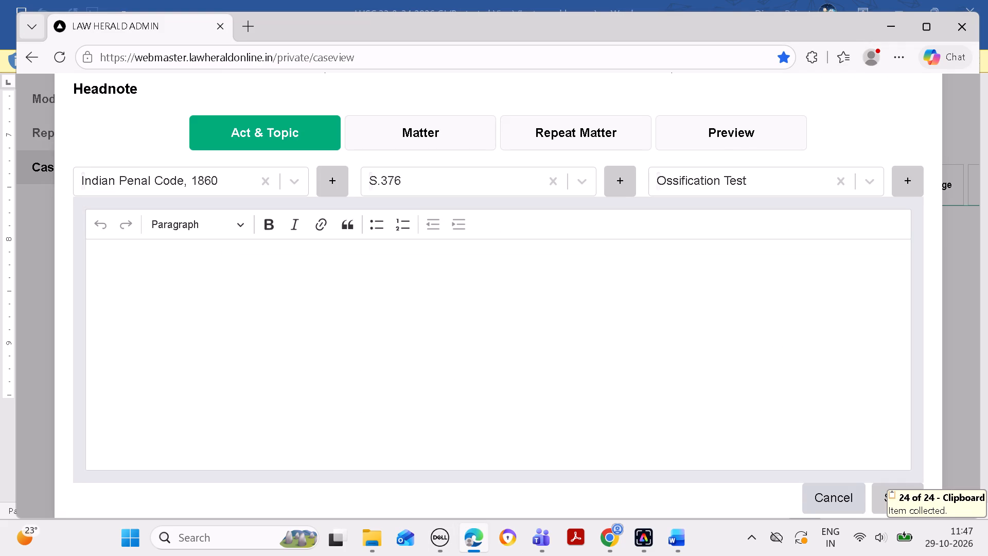
pyautogui.click(254, 181)
pyautogui.hotkey('ctrl', 'v')
pyautogui.click(272, 217)
pyautogui.click(517, 249)
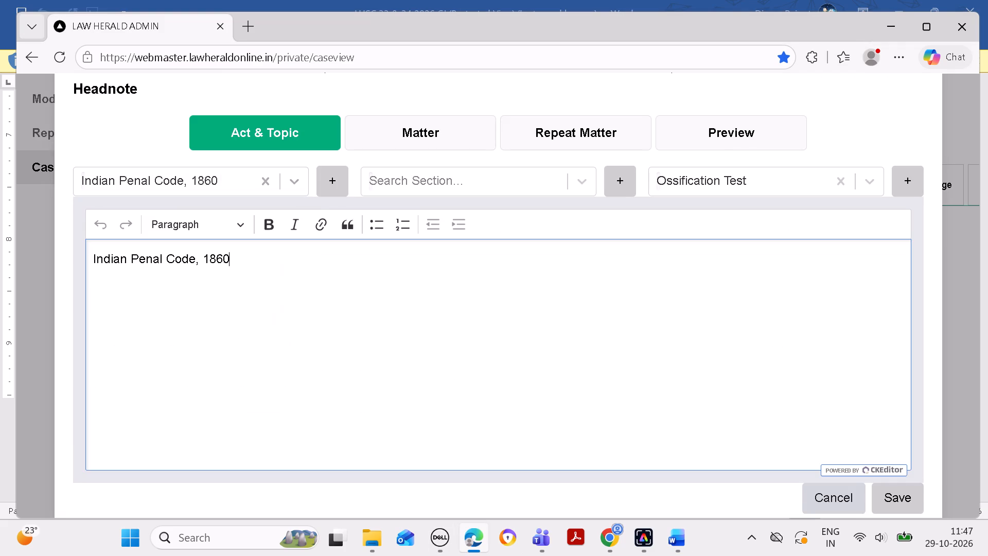
pyautogui.press('space')
# Copy "S.363" from headnote (G) in Word, attach it as the section in the admin site, and add a space after it.
pyautogui.click(684, 542)
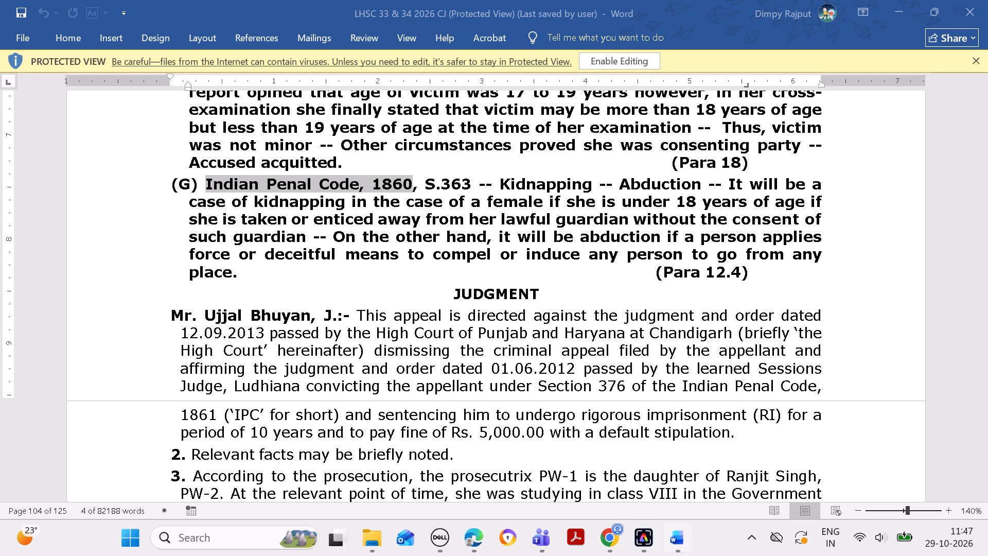
pyautogui.moveTo(428, 179); pyautogui.dragTo(448, 179)
pyautogui.hotkey('ctrl', 'c')
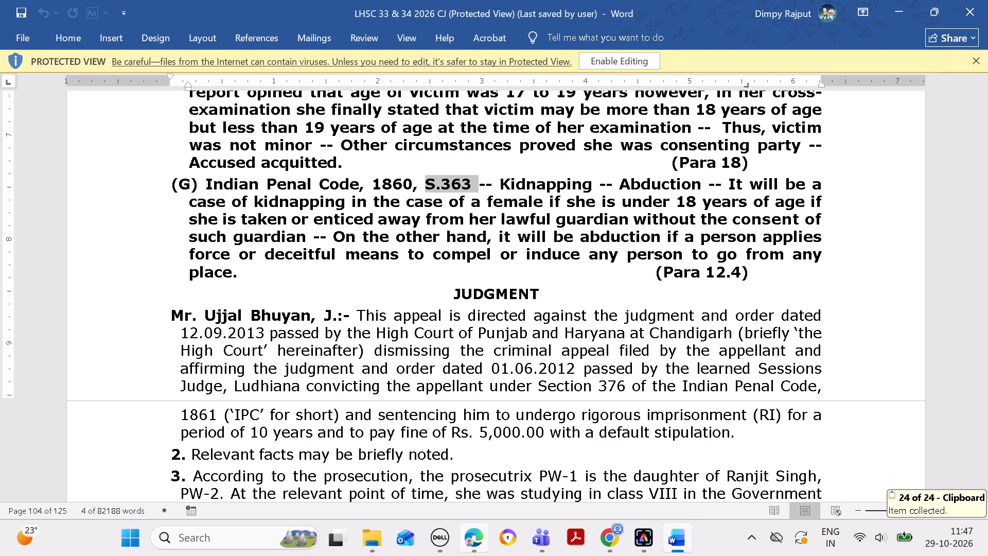
pyautogui.click(480, 537)
pyautogui.click(511, 185)
pyautogui.hotkey('ctrl', 'v')
pyautogui.click(547, 222)
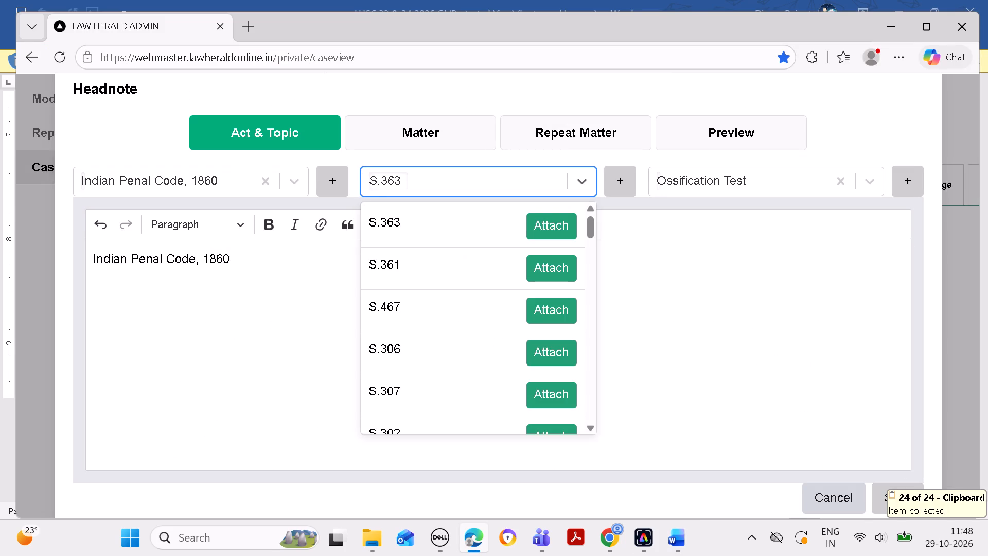
pyautogui.click(730, 302)
pyautogui.press('space')
# Copy "Kidnapping -- Abduction" from headnote (G) in Word and search the admin site's topics for it.
pyautogui.click(673, 536)
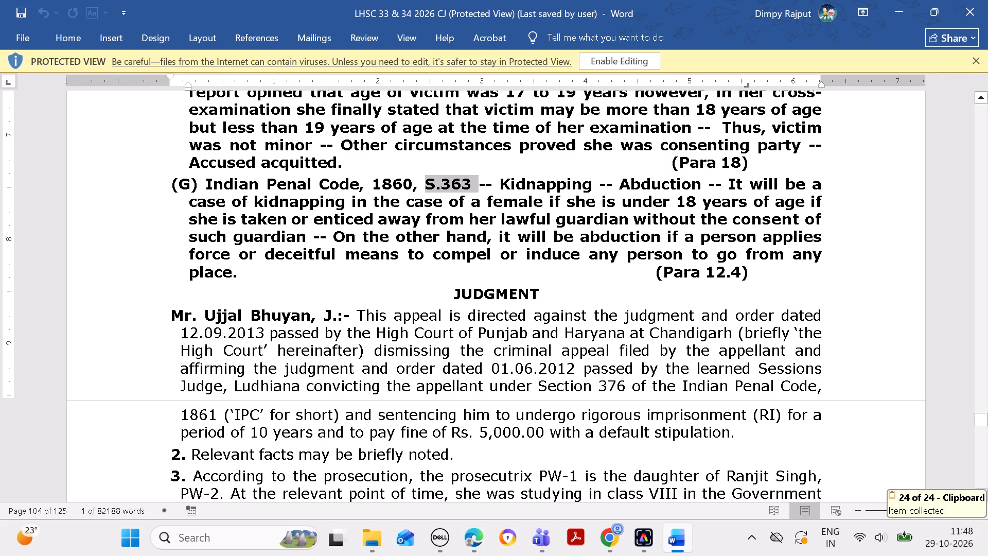
pyautogui.moveTo(500, 177); pyautogui.dragTo(642, 180)
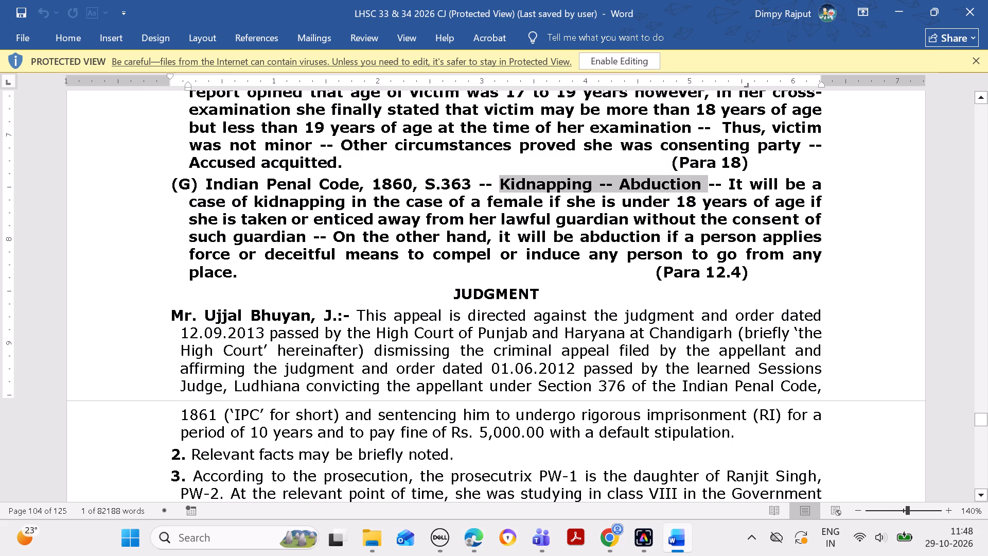
pyautogui.moveTo(642, 180); pyautogui.dragTo(642, 181)
pyautogui.hotkey('ctrl', 'c')
pyautogui.click(471, 544)
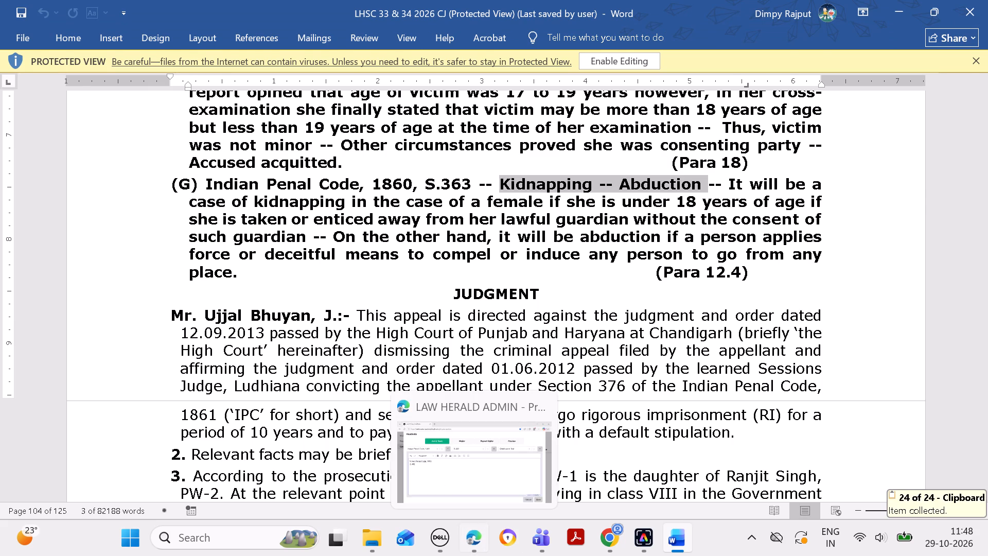
pyautogui.click(783, 171)
pyautogui.hotkey('ctrl', 'v')
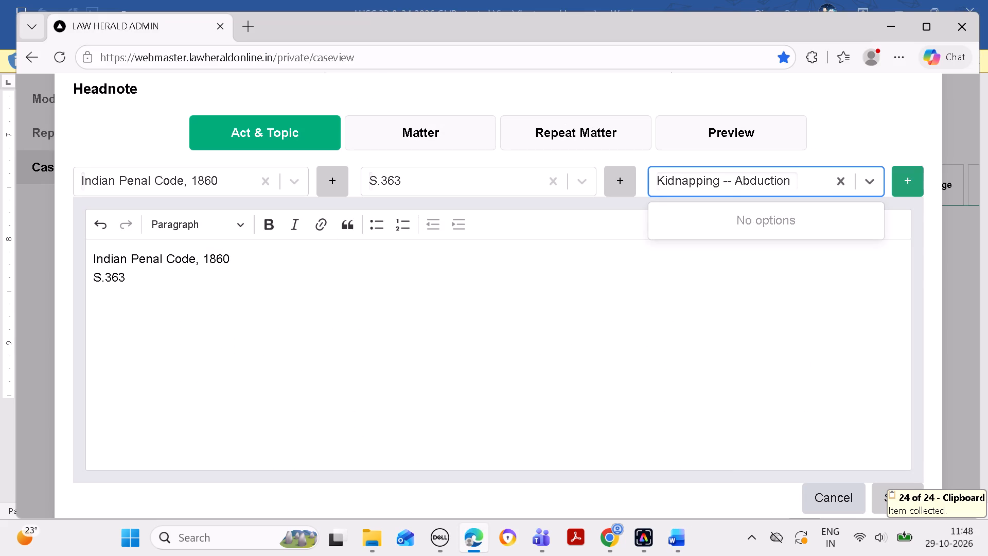
# Add "Kidnapping -- Abduction" as a new topic, without a trailing space.
pyautogui.click(909, 179)
pyautogui.click(589, 305)
pyautogui.hotkey('ctrl', 'v')
pyautogui.moveTo(592, 302); pyautogui.dragTo(350, 328)
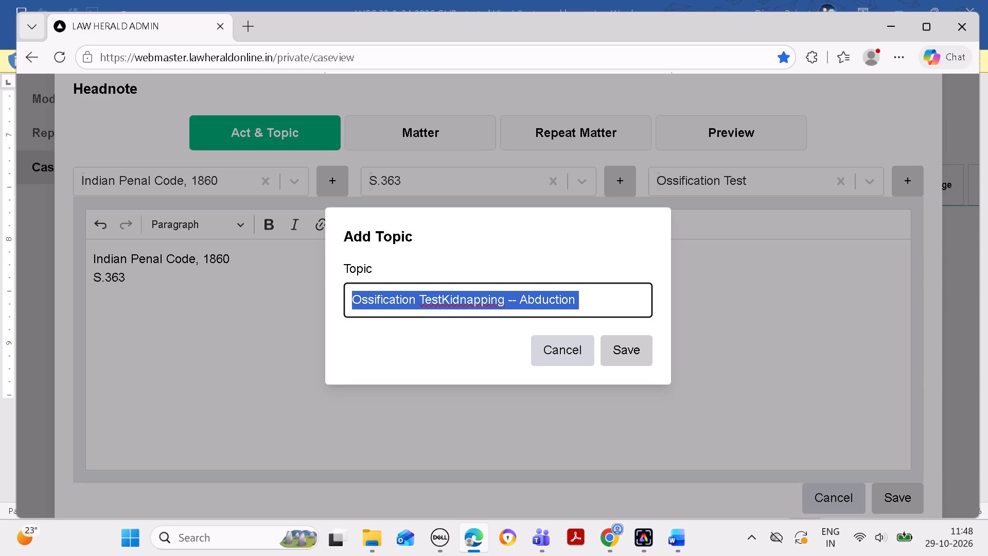
pyautogui.moveTo(350, 328); pyautogui.dragTo(339, 328)
pyautogui.press('BackSpace')
pyautogui.hotkey('ctrl', 'v')
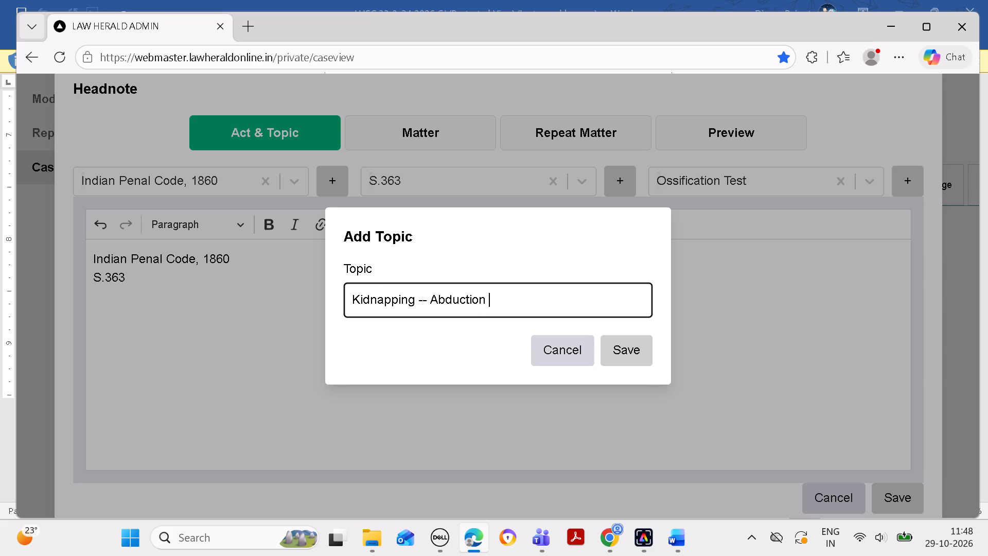
pyautogui.press('BackSpace')
pyautogui.click(620, 353)
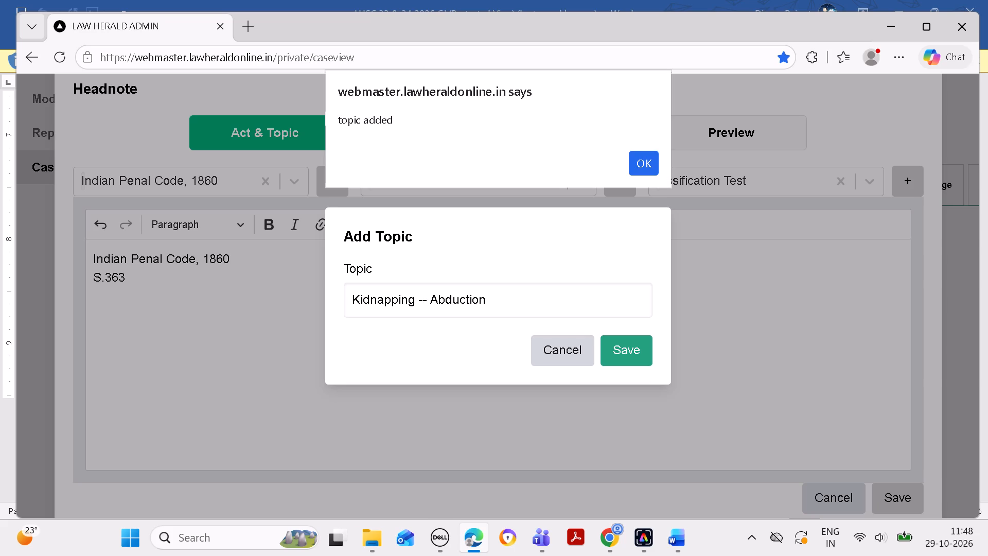
pyautogui.click(643, 161)
# Attach the topic "Kidnapping -- Abduction" to the headnote and add a space after it in the text.
pyautogui.click(740, 168)
pyautogui.hotkey('ctrl', 'v')
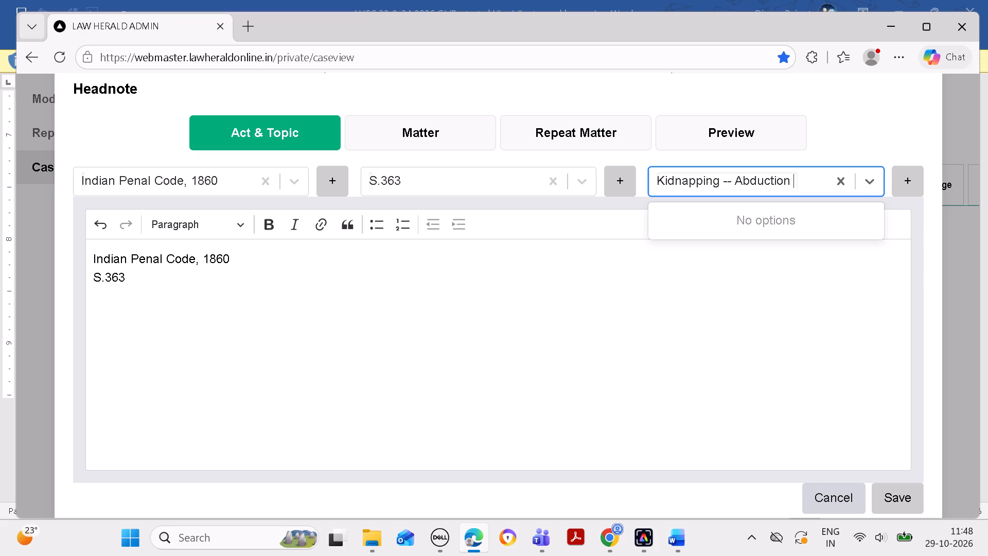
pyautogui.press('BackSpace')
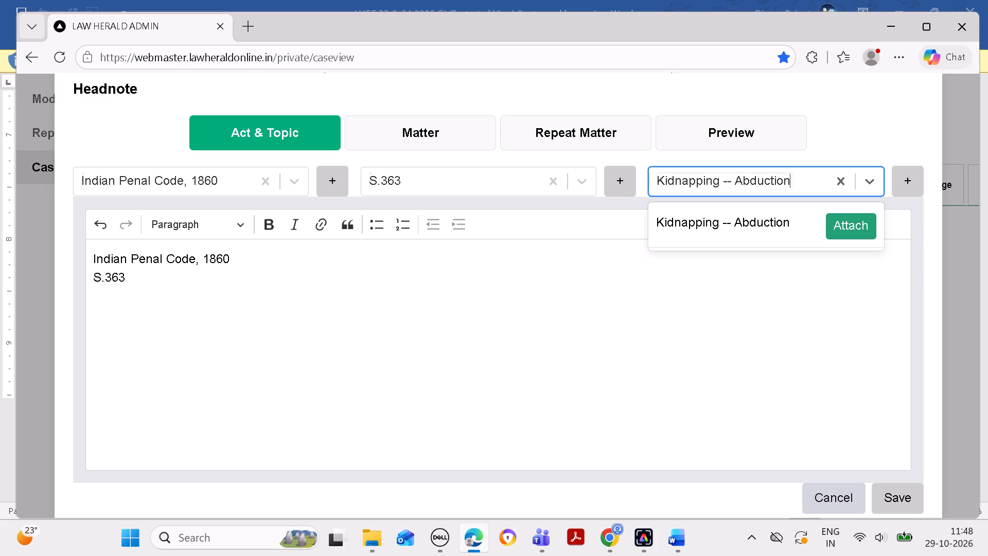
pyautogui.click(856, 229)
pyautogui.click(692, 359)
pyautogui.press('space')
# Copy headnote (G)'s text from "It will be a case" through "(Para 12.4)" in Word into the headnote's matter, without bold.
pyautogui.click(689, 533)
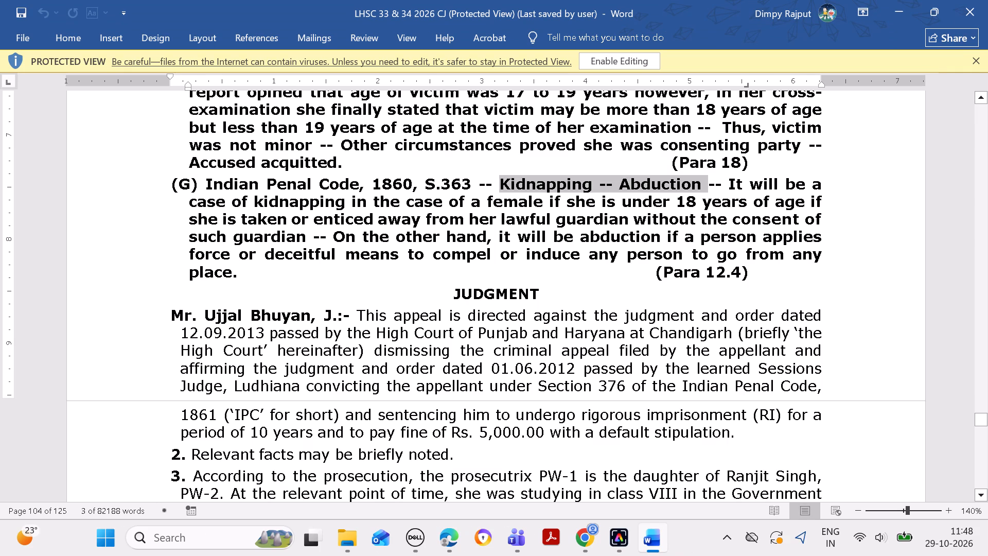
pyautogui.moveTo(731, 177); pyautogui.dragTo(760, 279)
pyautogui.hotkey('ctrl', 'c')
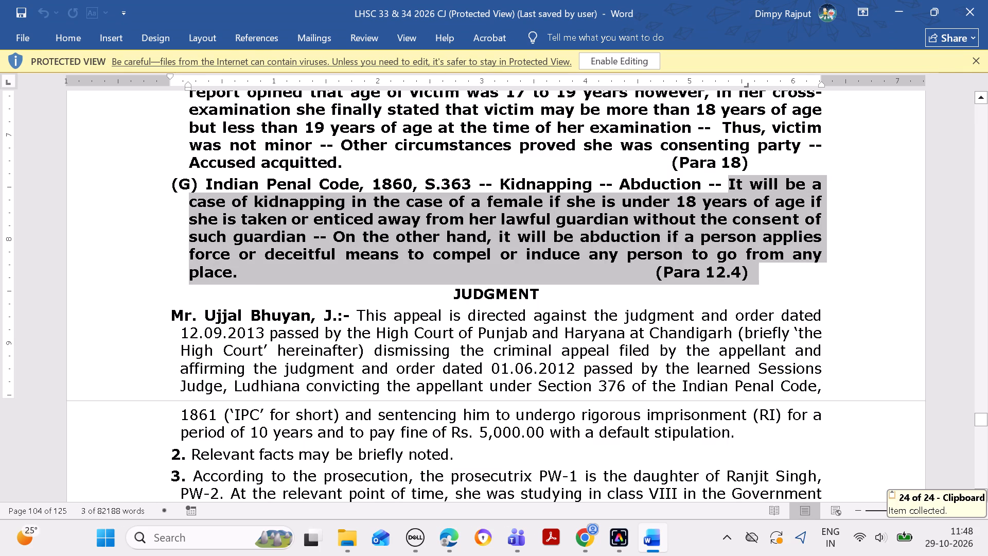
pyautogui.click(456, 533)
pyautogui.click(434, 131)
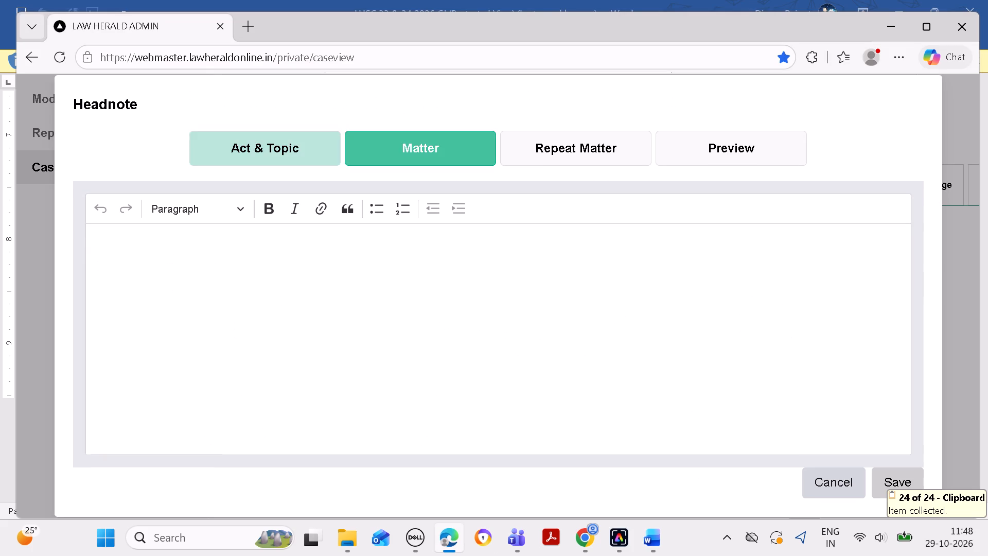
pyautogui.click(433, 279)
pyautogui.hotkey('ctrl', 'v')
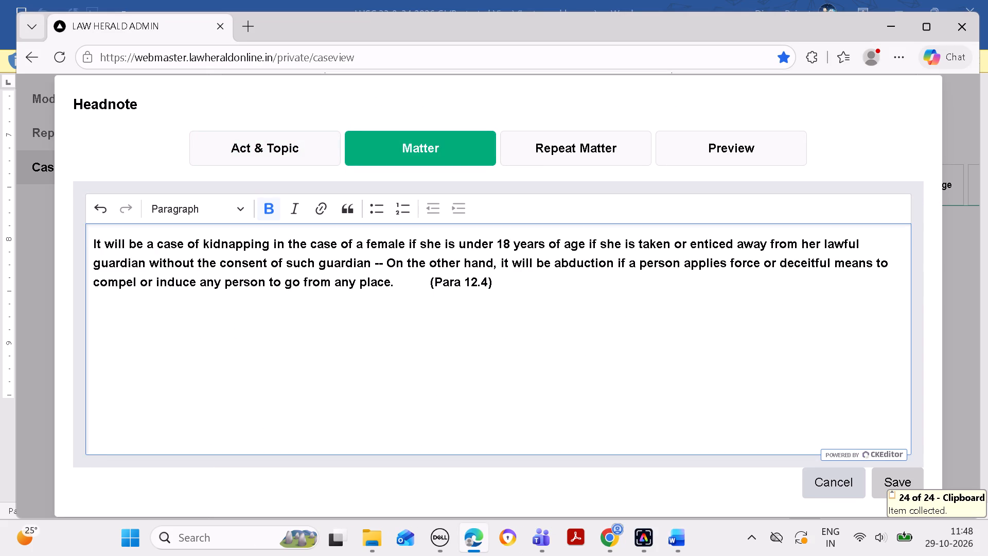
pyautogui.hotkey('ctrl', 'a')
pyautogui.hotkey('ctrl', 'b')
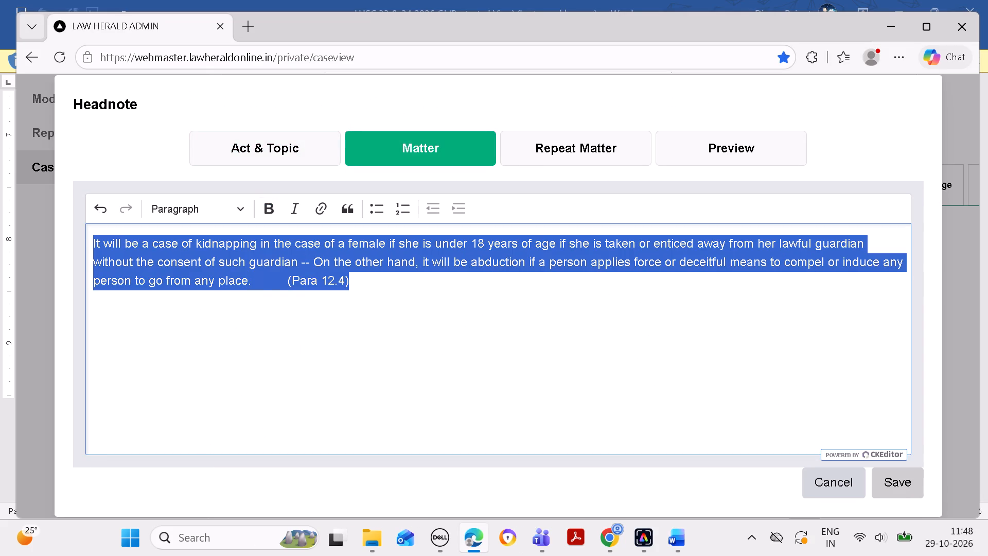
# Delete the extra spaces before "(Para 12.4)" in the matter text.
pyautogui.click(493, 321)
pyautogui.click(288, 290)
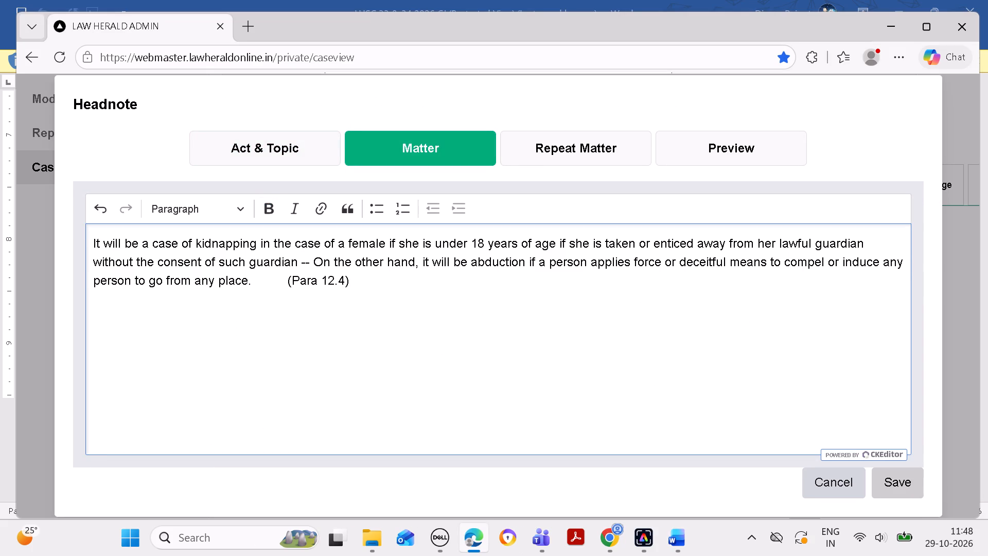
pyautogui.press('BackSpace')
pyautogui.press('BackSpace')
pyautogui.press('BackSpace')
pyautogui.press('BackSpace')
pyautogui.press('BackSpace')
pyautogui.press('BackSpace')
pyautogui.press('BackSpace')
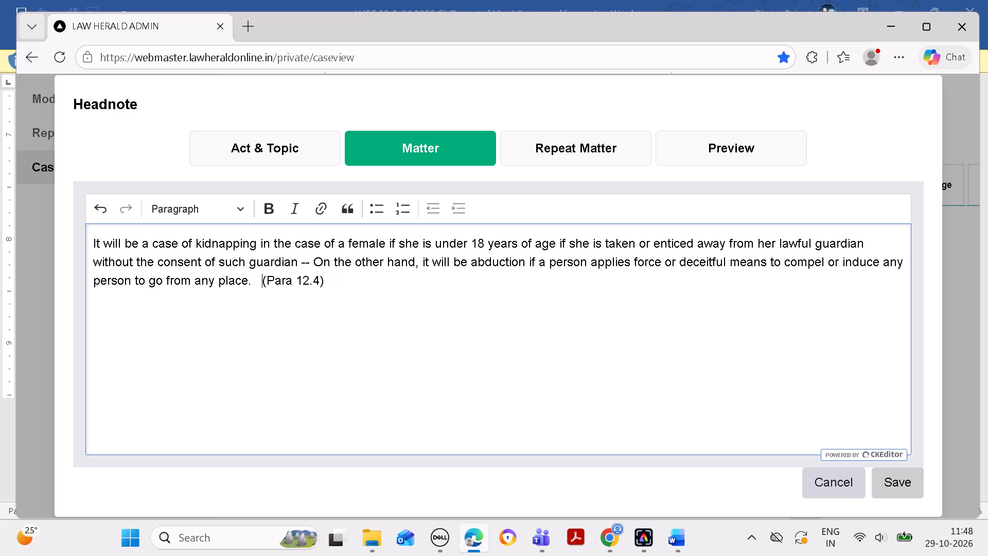
pyautogui.press('BackSpace')
pyautogui.press('BackSpace')
# Join the act, section and topic into one line, with "--" before "Kidnapping".
pyautogui.click(298, 139)
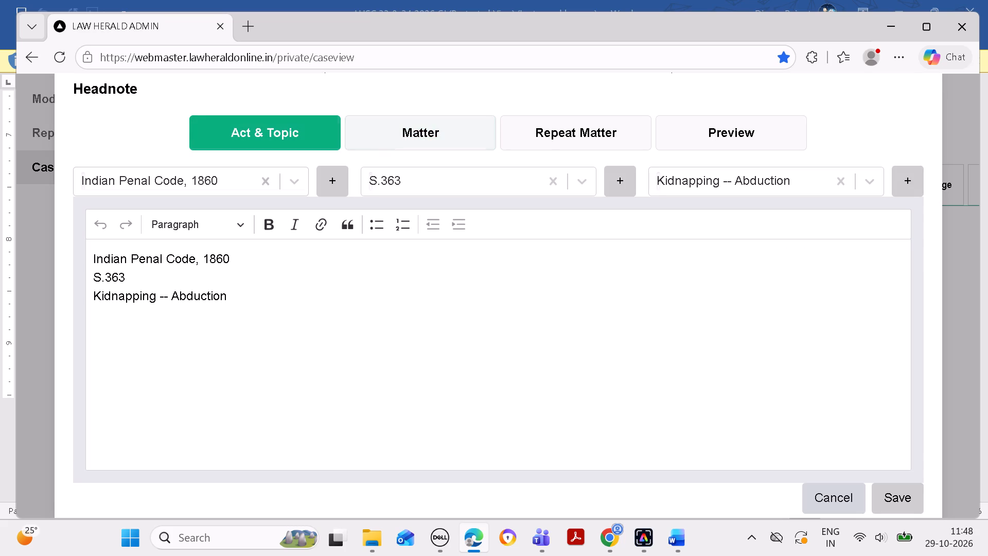
pyautogui.click(93, 274)
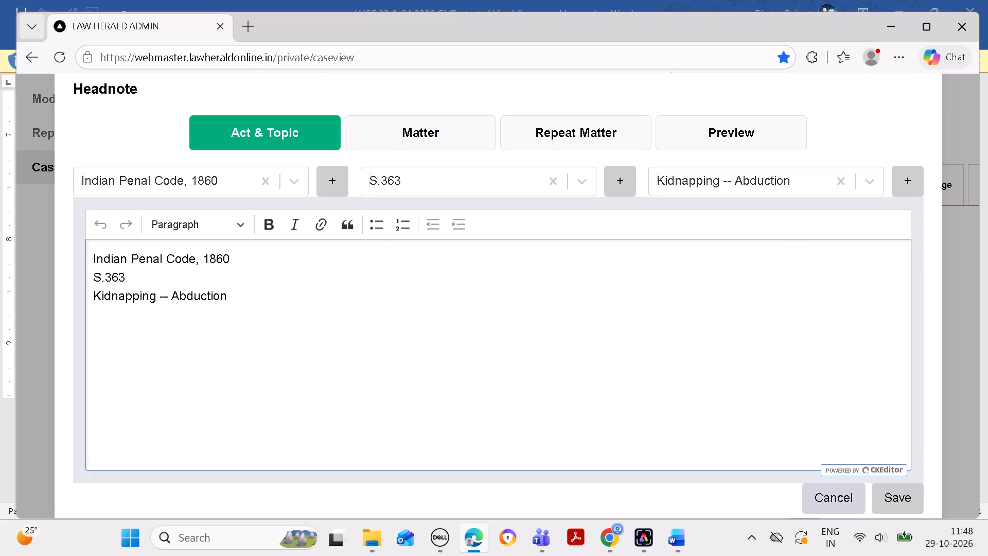
pyautogui.press('BackSpace')
pyautogui.click(89, 290)
pyautogui.press('BackSpace')
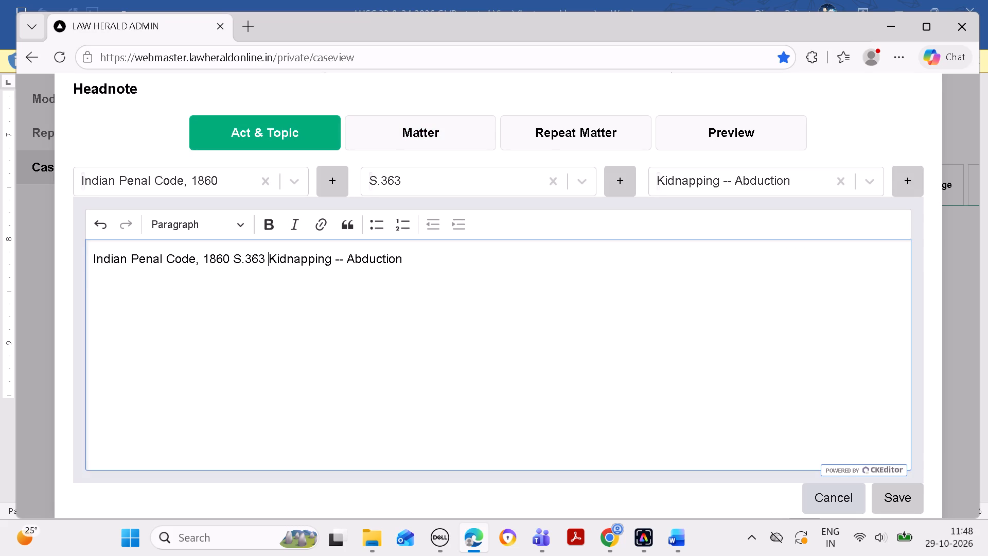
pyautogui.write('--')
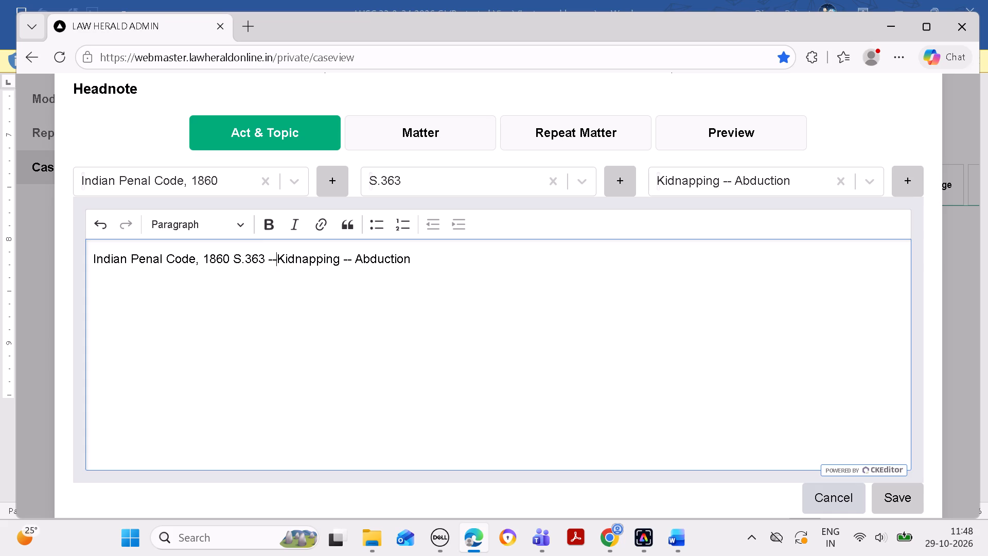
pyautogui.press('space')
pyautogui.press('BackSpace')
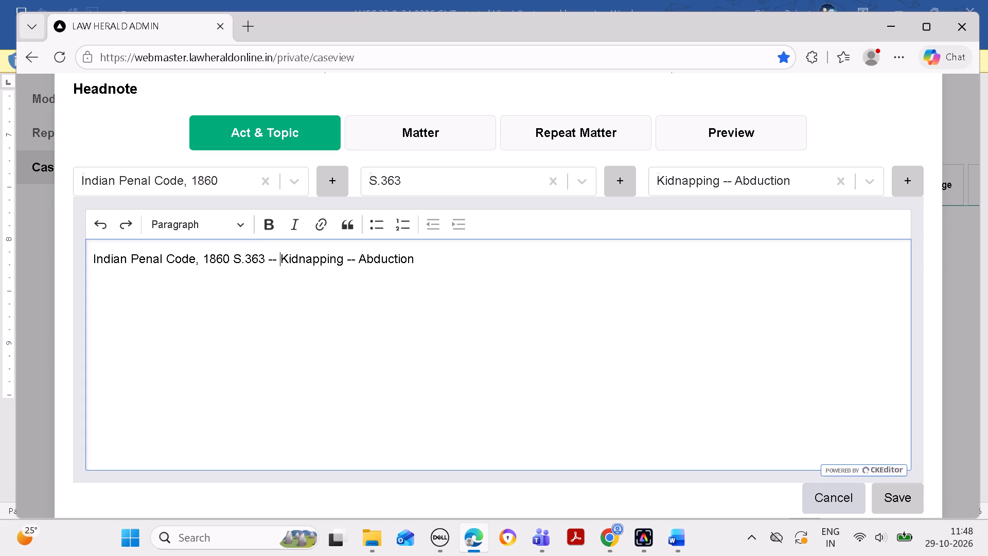
# Enter "-" as the repeat matter and save the headnote.
pyautogui.click(455, 127)
pyautogui.click(568, 153)
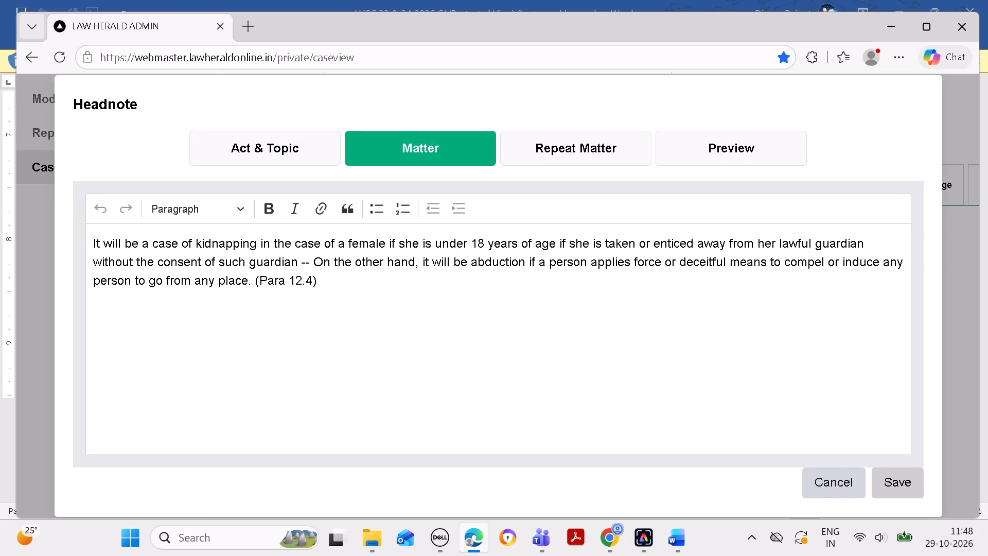
pyautogui.click(674, 535)
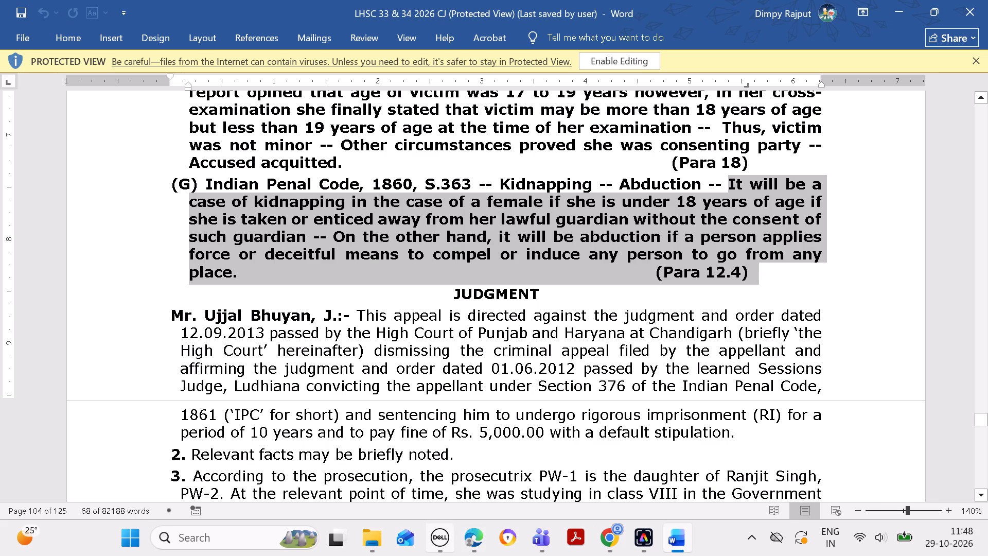
pyautogui.click(478, 544)
pyautogui.click(470, 537)
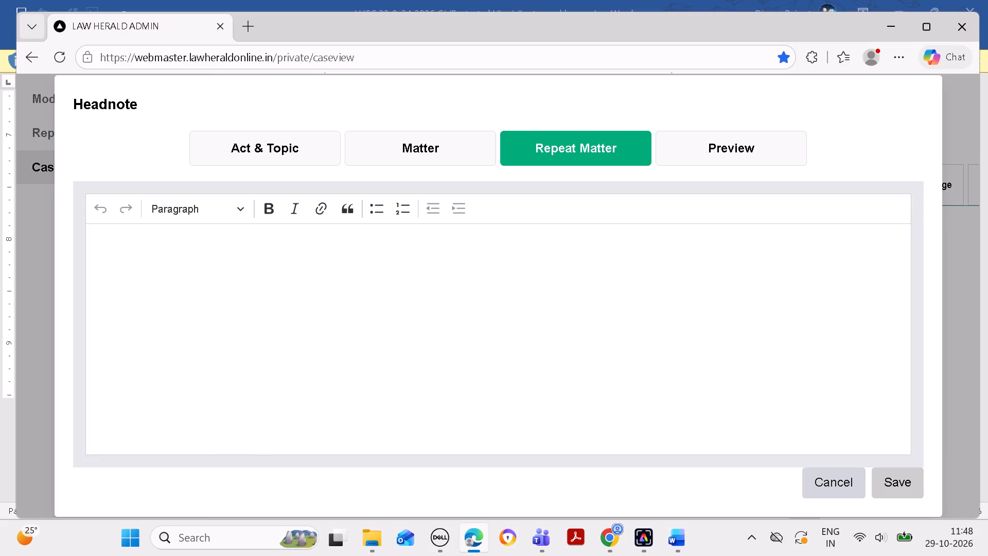
pyautogui.click(477, 335)
pyautogui.press('-')
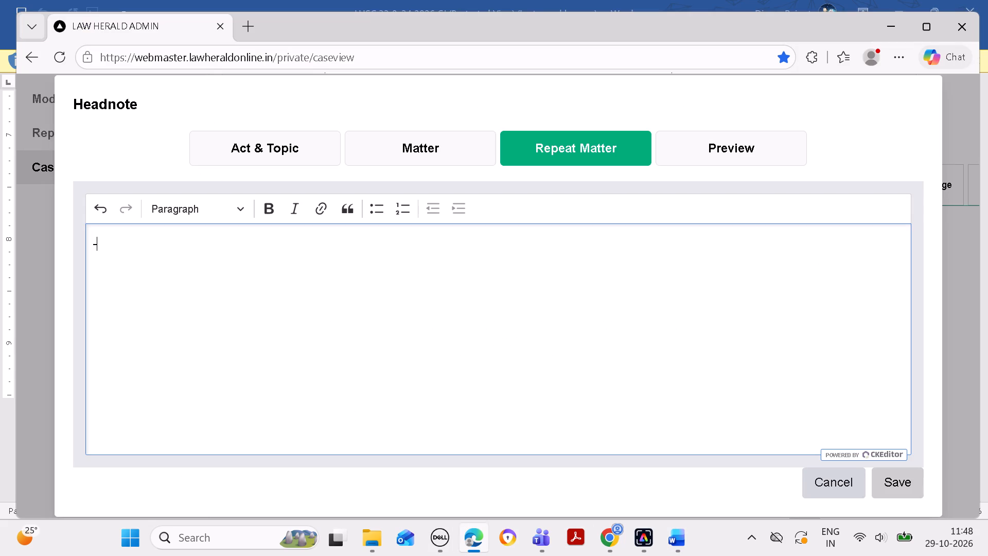
pyautogui.click(883, 484)
pyautogui.click(645, 170)
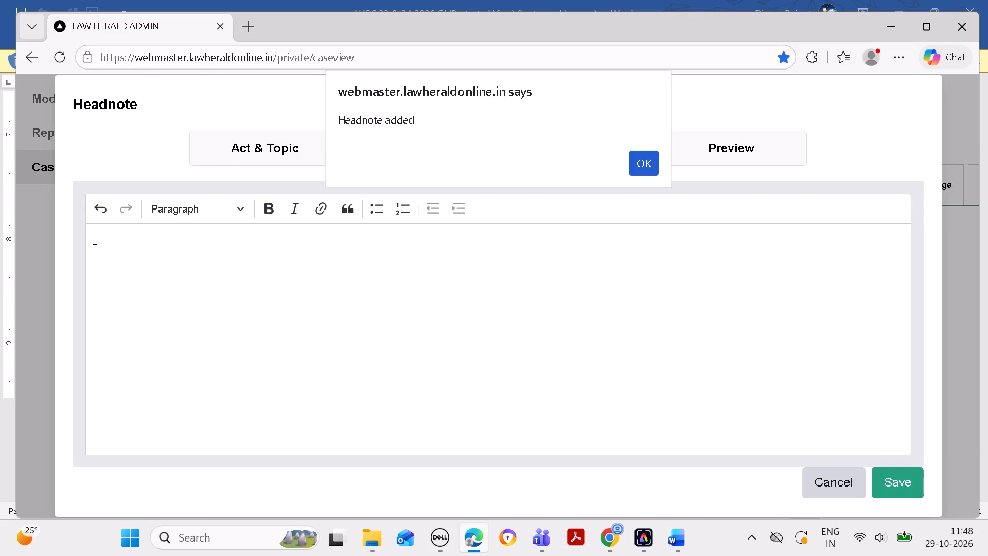
# Switch to Word and copy the judgment from the "JUDGMENT" heading through the dashed line after paragraph 31.
pyautogui.scroll(-5, 628, 277)
pyautogui.scroll(-2, 621, 344)
pyautogui.click(684, 537)
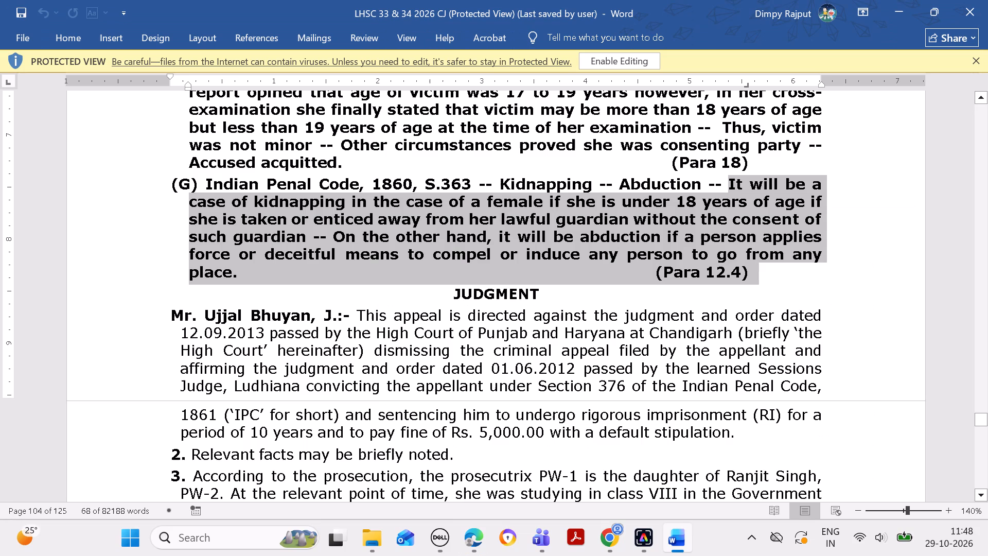
pyautogui.moveTo(456, 289); pyautogui.dragTo(602, 503)
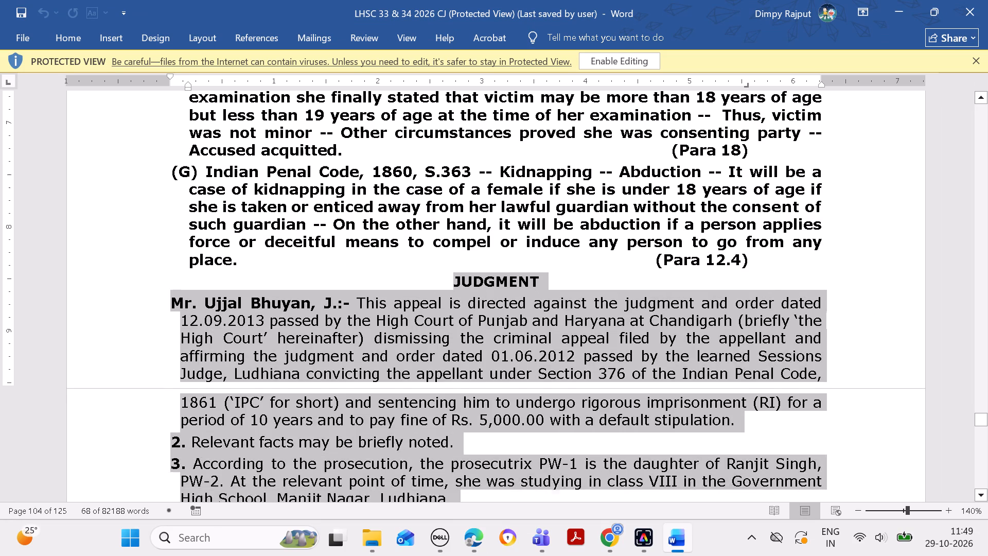
pyautogui.moveTo(602, 503); pyautogui.dragTo(617, 510)
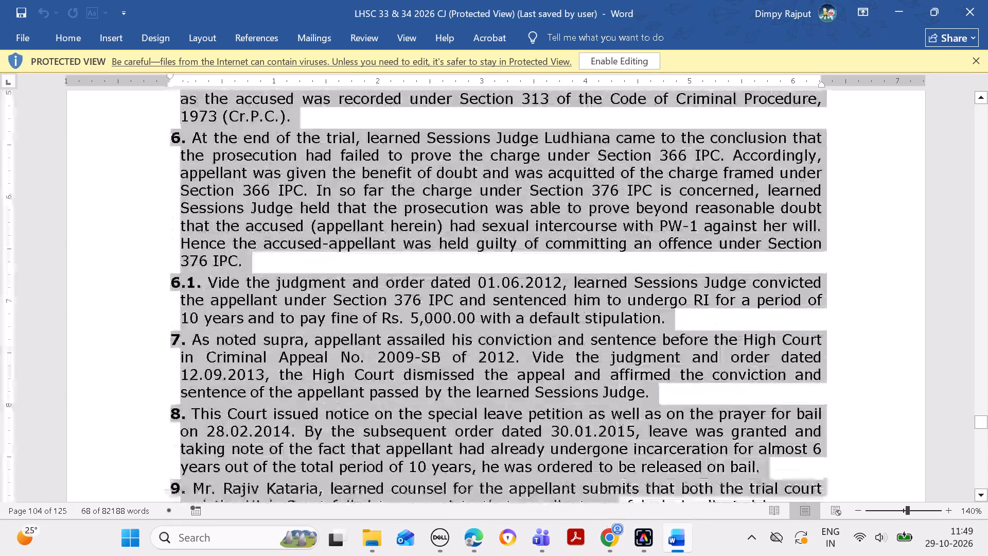
pyautogui.moveTo(617, 510); pyautogui.dragTo(637, 515)
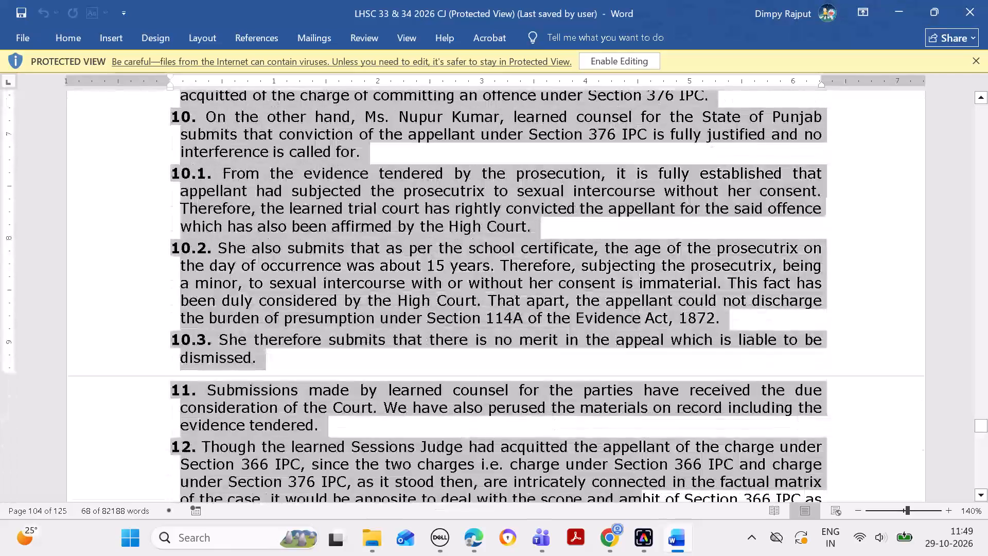
pyautogui.moveTo(637, 515); pyautogui.dragTo(636, 513)
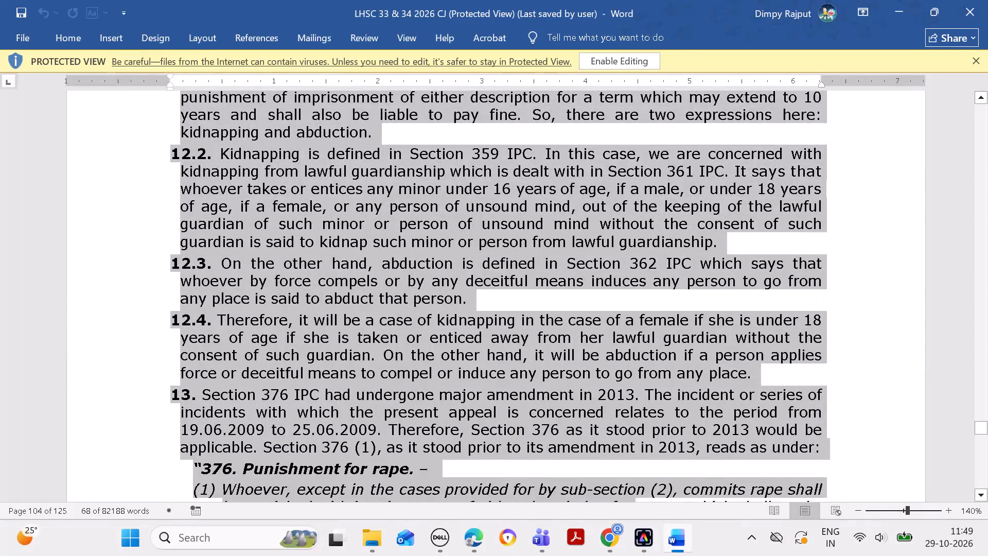
pyautogui.moveTo(636, 513); pyautogui.dragTo(636, 512)
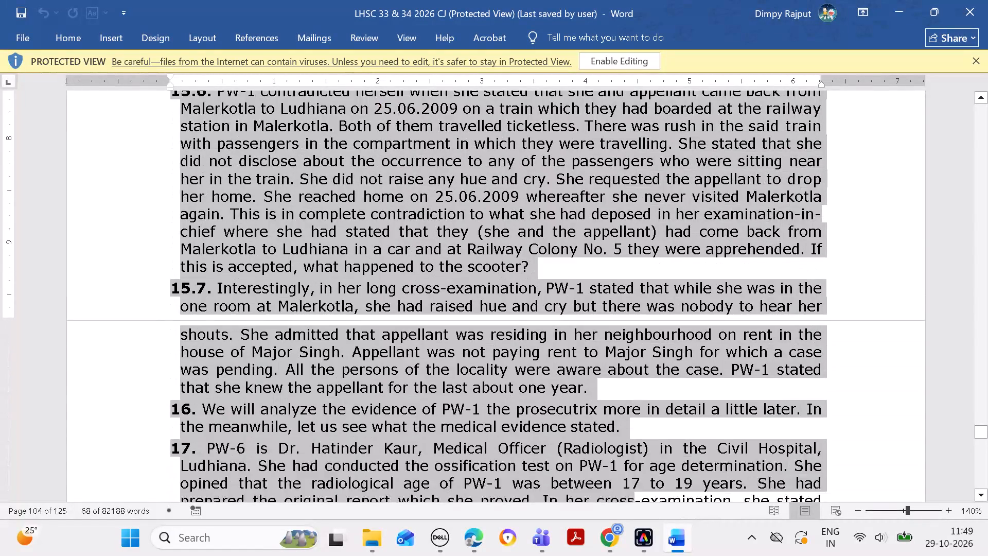
pyautogui.moveTo(636, 512); pyautogui.dragTo(637, 508)
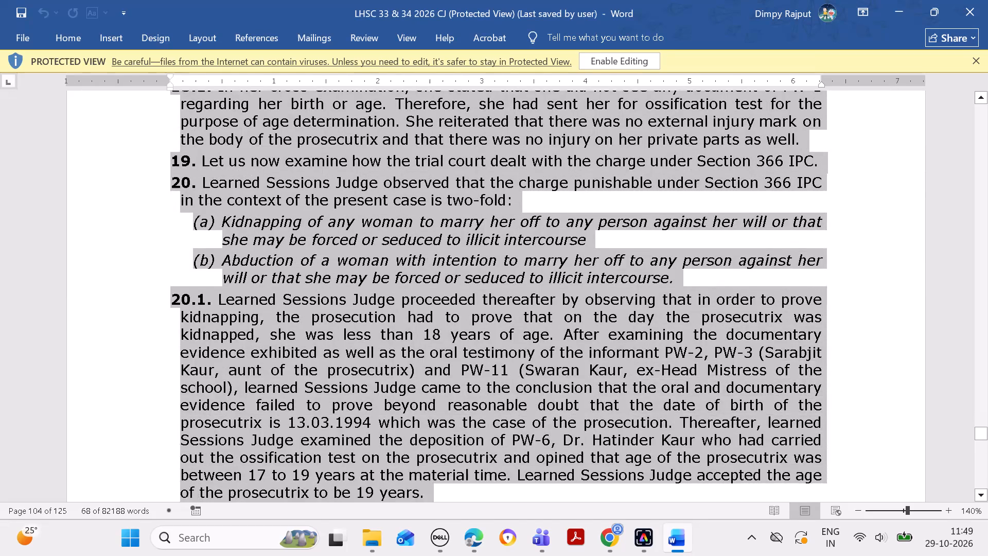
pyautogui.moveTo(637, 508); pyautogui.dragTo(696, 496)
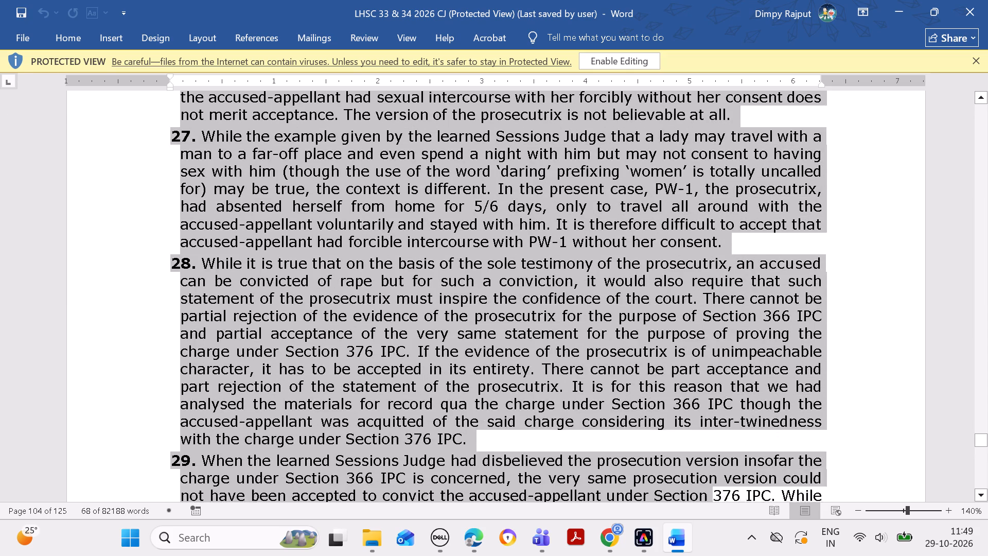
pyautogui.moveTo(696, 496); pyautogui.dragTo(691, 479)
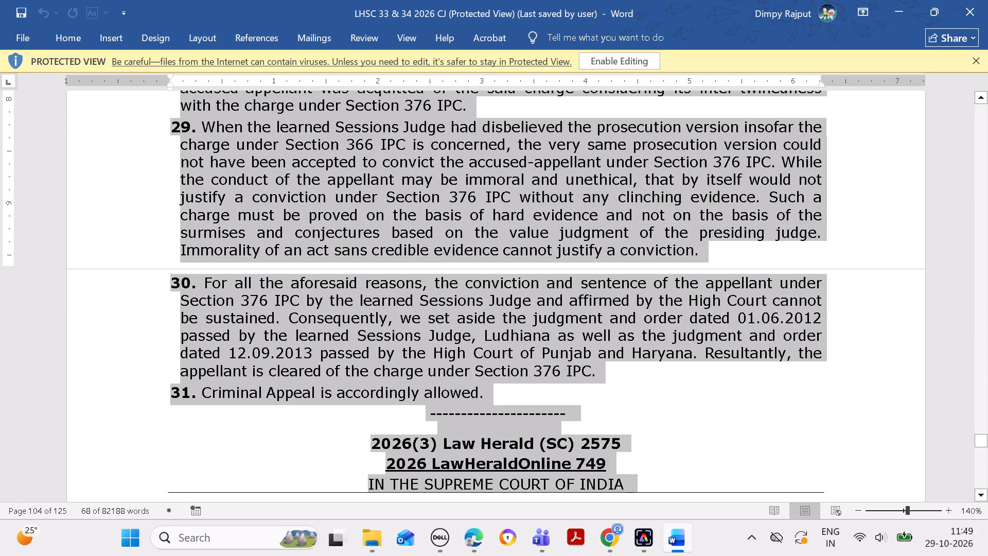
pyautogui.moveTo(691, 479); pyautogui.dragTo(669, 406)
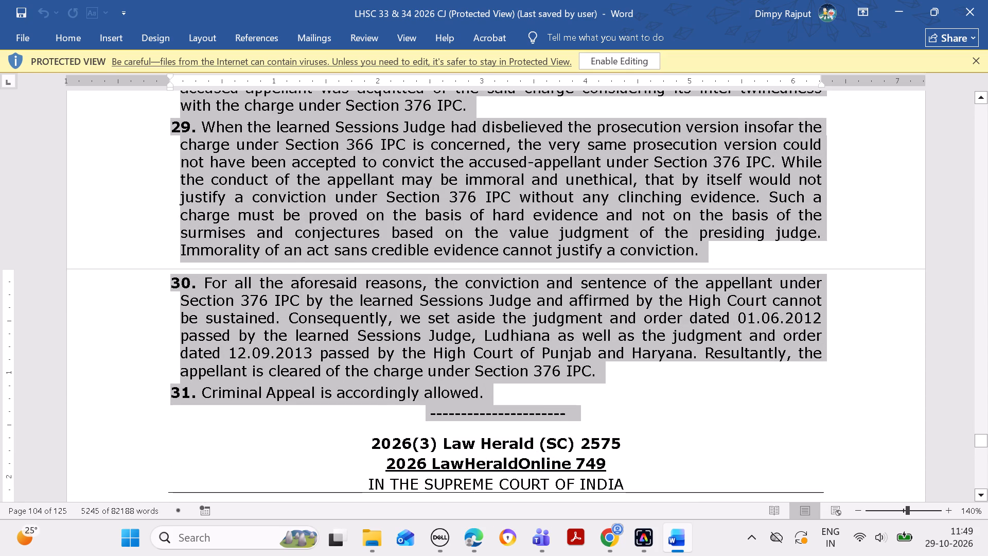
pyautogui.hotkey('ctrl', 'c')
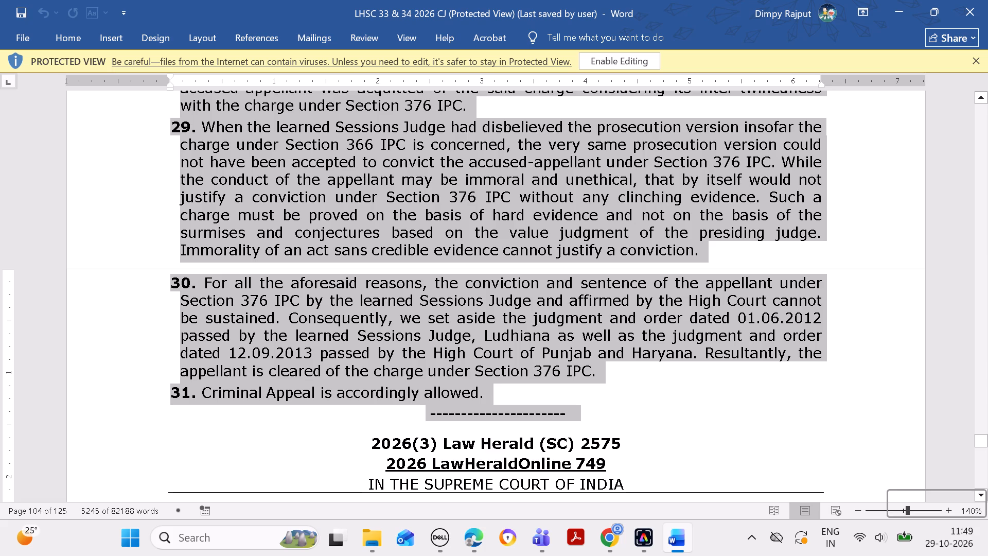
# Paste the copied text as the judgment of 2026 Law Herald Online 753 in the Law Herald admin site.
pyautogui.click(472, 539)
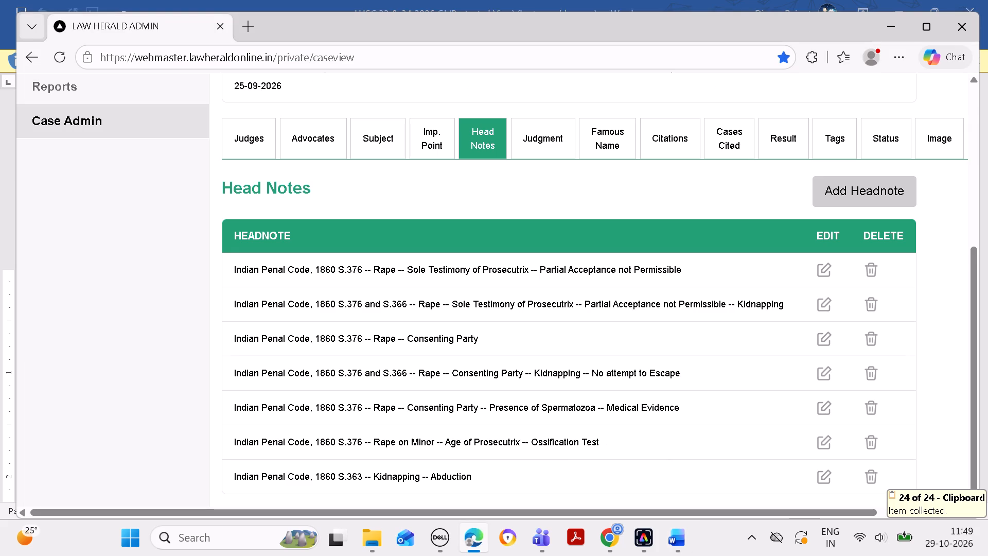
pyautogui.scroll(-2, 559, 177)
pyautogui.click(557, 142)
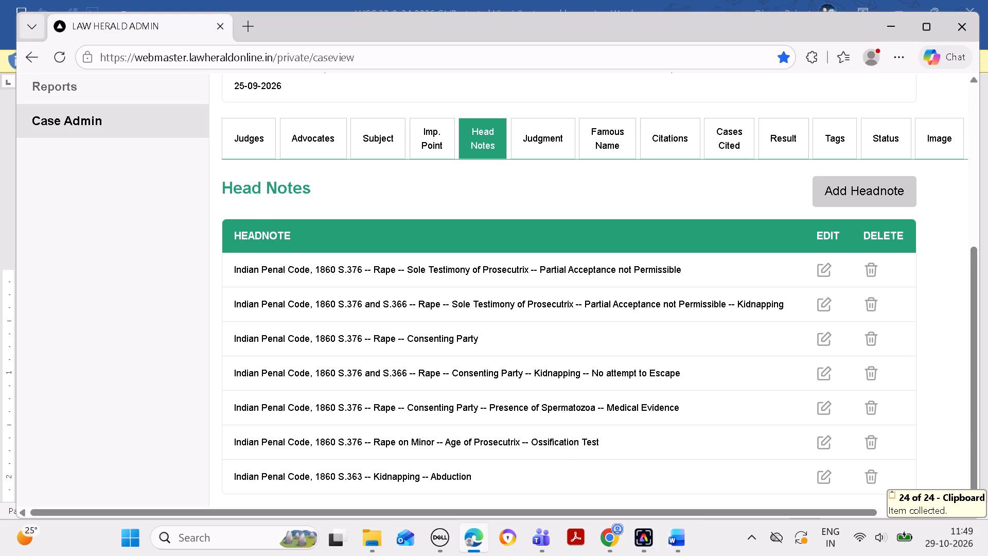
pyautogui.click(536, 250)
pyautogui.hotkey('ctrl', 'v')
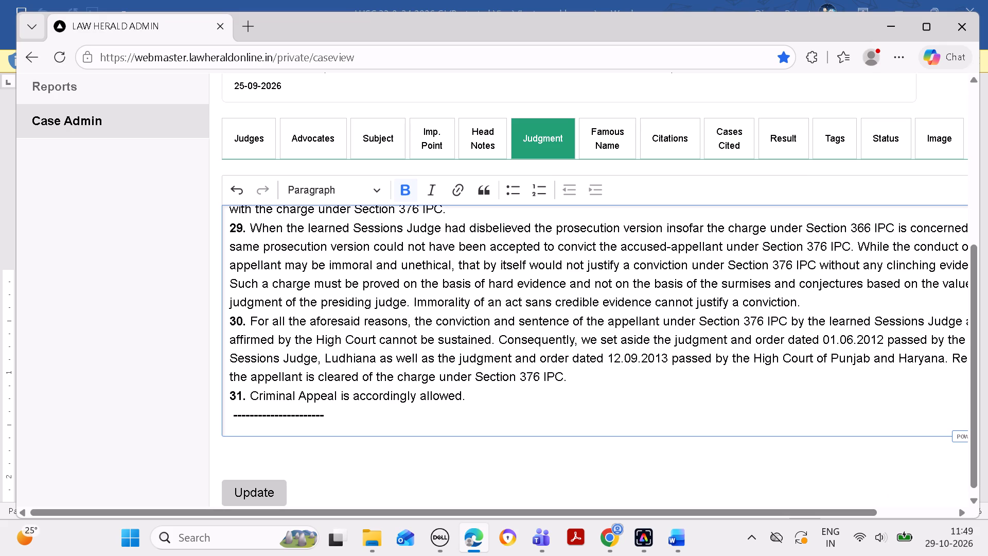
# Lengthen the dashed line below paragraph 31 of the judgment with more hyphens and remove its bold formatting.
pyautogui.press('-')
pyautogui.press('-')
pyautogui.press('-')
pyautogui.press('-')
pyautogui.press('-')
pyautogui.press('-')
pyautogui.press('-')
pyautogui.moveTo(373, 420); pyautogui.dragTo(372, 420)
pyautogui.moveTo(372, 420); pyautogui.dragTo(222, 447)
pyautogui.hotkey('ctrl', 'b')
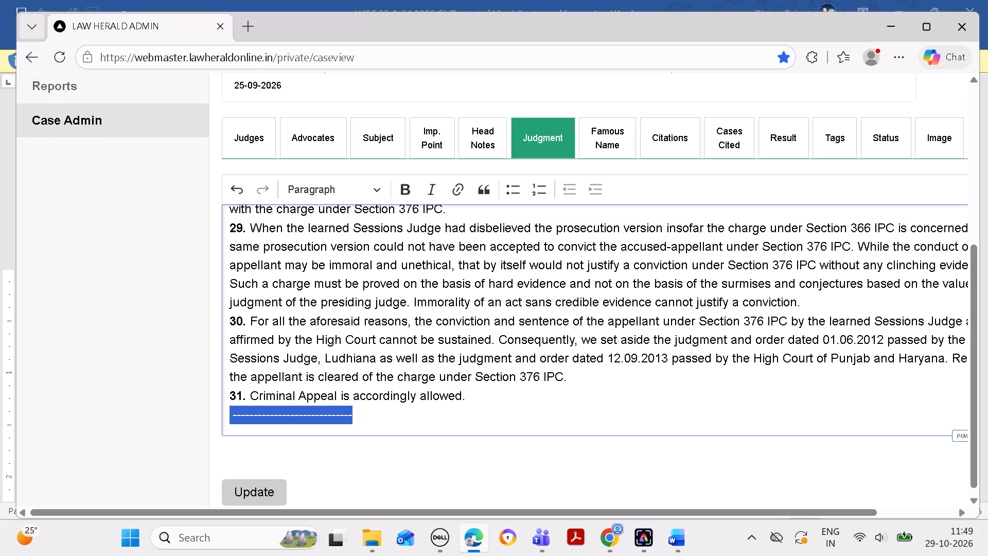
pyautogui.click(494, 416)
# Look over the judgment text from its heading to the closing dashed line and save the judgment.
pyautogui.scroll(6, 506, 395)
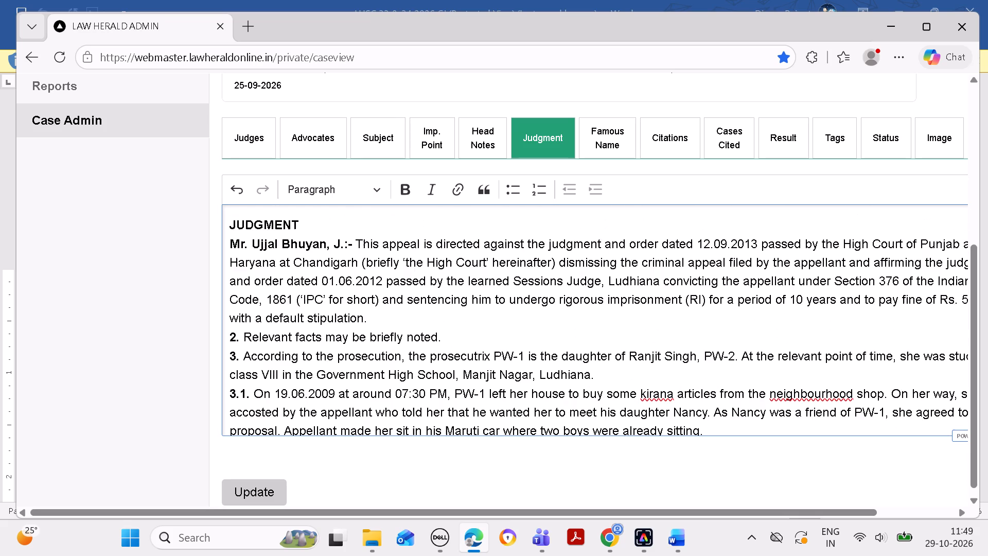
pyautogui.scroll(-11, 519, 361)
pyautogui.click(258, 492)
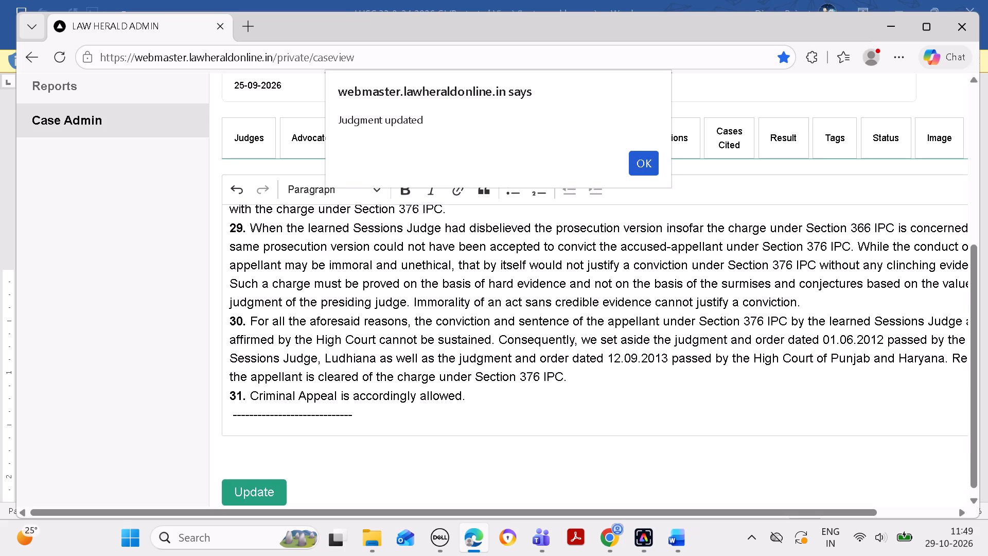
pyautogui.click(640, 166)
# Review the saved judgment, subject, important points, citation and advocates of 2026 Law Herald Online 753.
pyautogui.scroll(9, 638, 310)
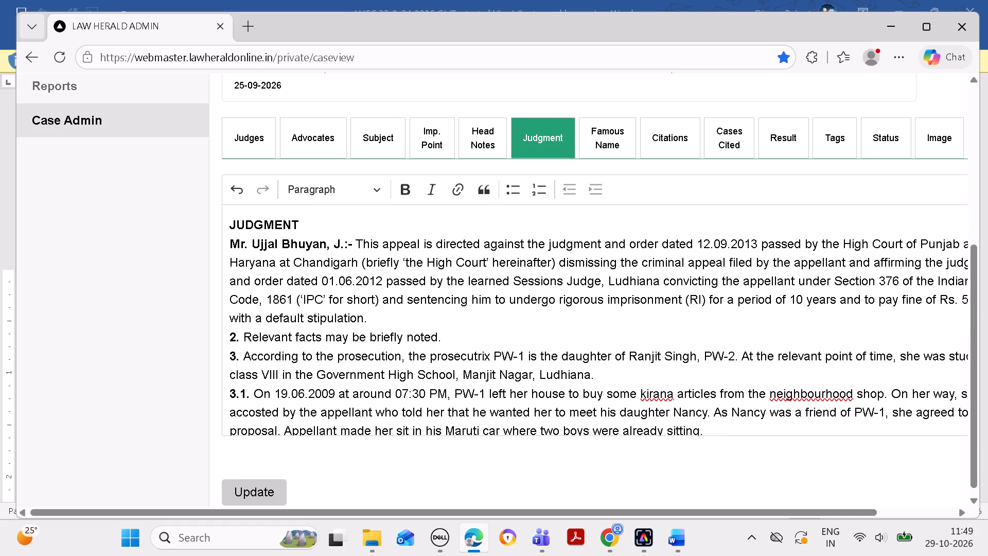
pyautogui.click(376, 146)
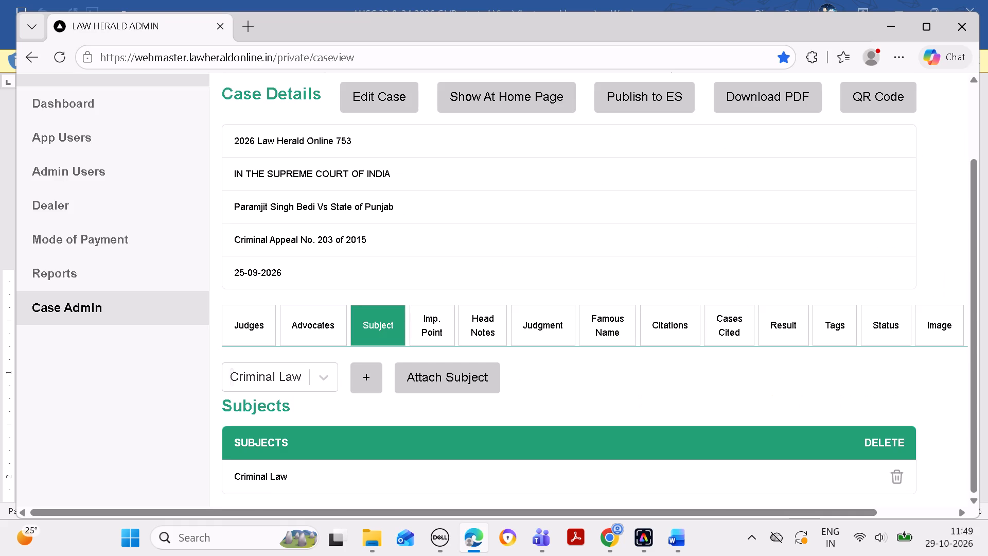
pyautogui.click(446, 316)
pyautogui.scroll(-3, 467, 305)
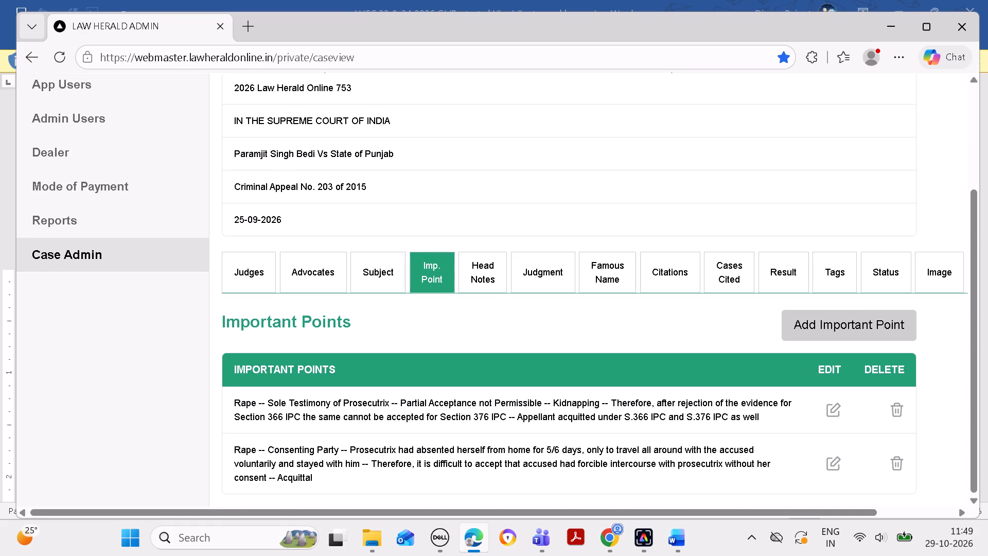
pyautogui.click(678, 269)
pyautogui.click(550, 349)
pyautogui.scroll(-3, 631, 283)
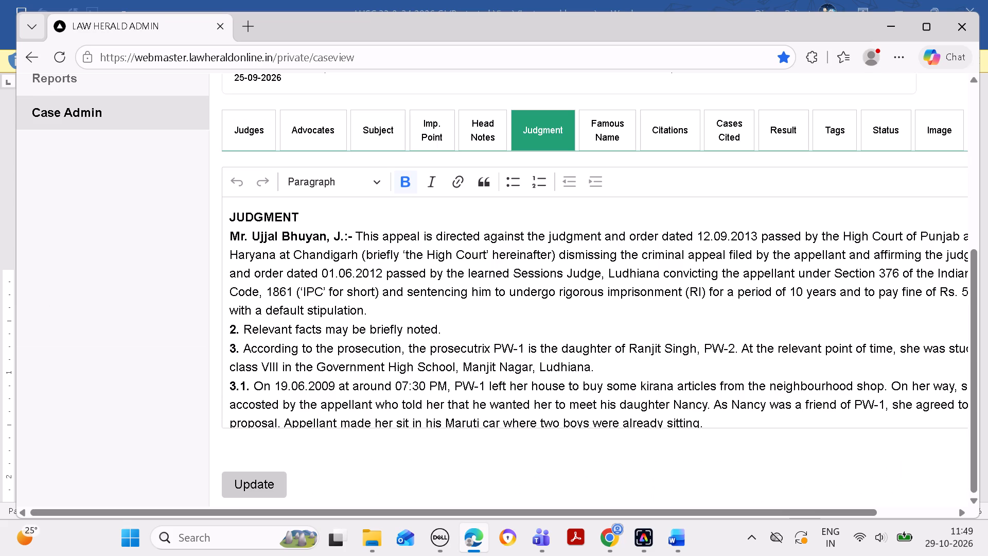
pyautogui.scroll(2, 713, 270)
pyautogui.click(684, 408)
pyautogui.scroll(-2, 673, 345)
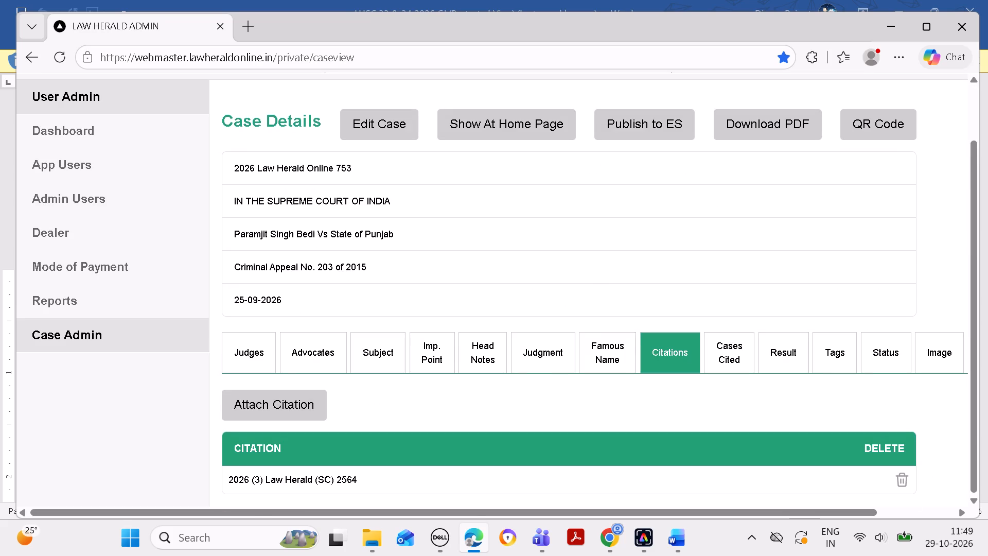
pyautogui.click(338, 351)
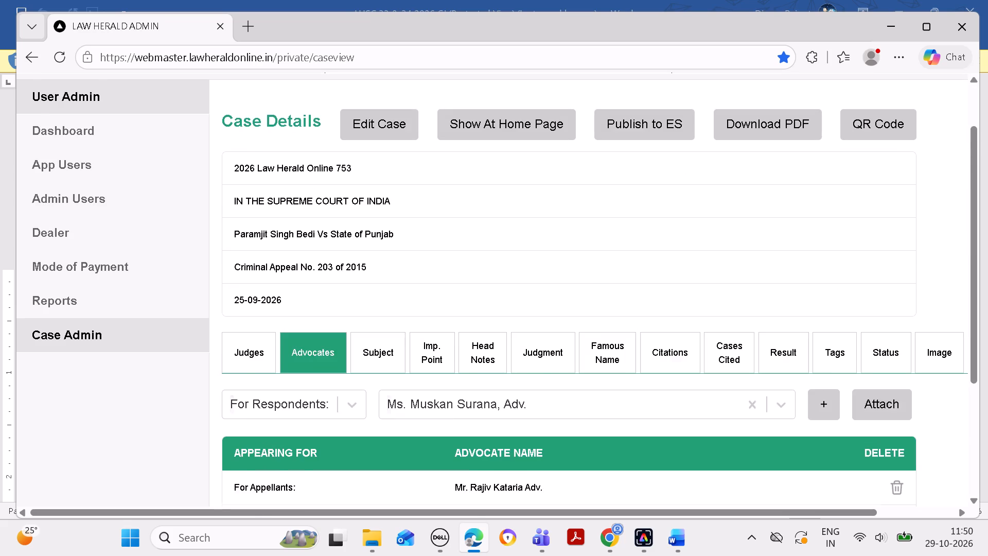
pyautogui.scroll(-3, 411, 327)
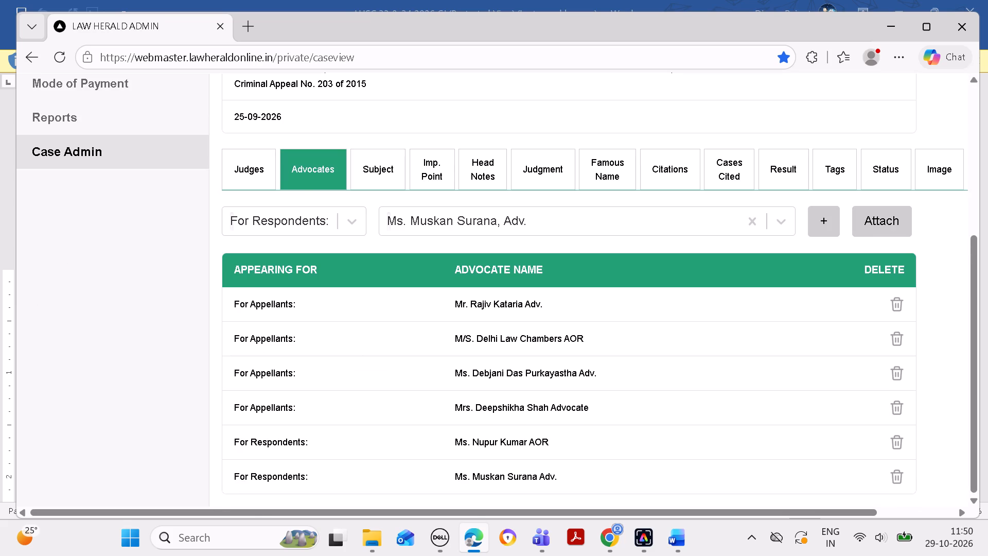
pyautogui.scroll(2, 647, 420)
pyautogui.click(686, 413)
pyautogui.scroll(-2, 675, 347)
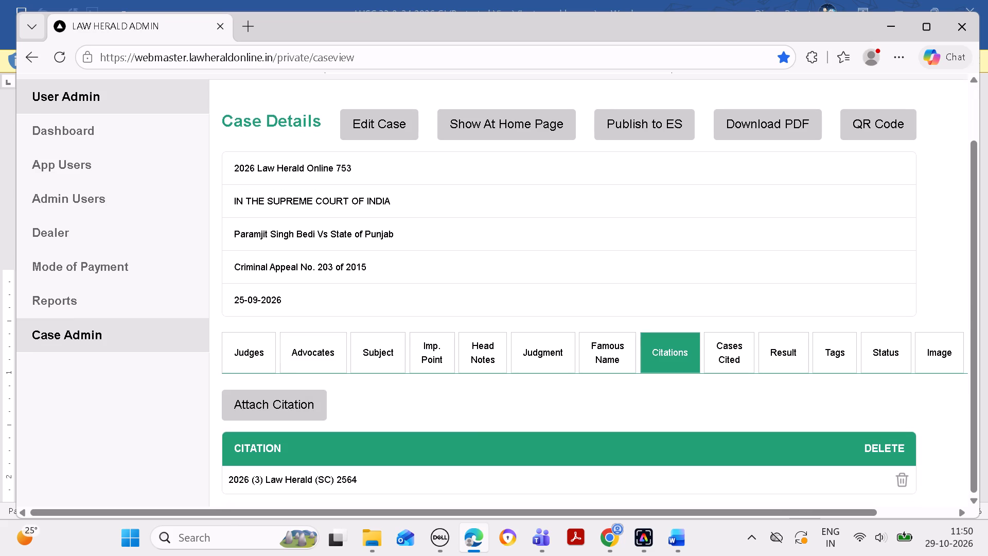
# Publish 2026 Law Herald Online 753 to ES.
pyautogui.click(650, 127)
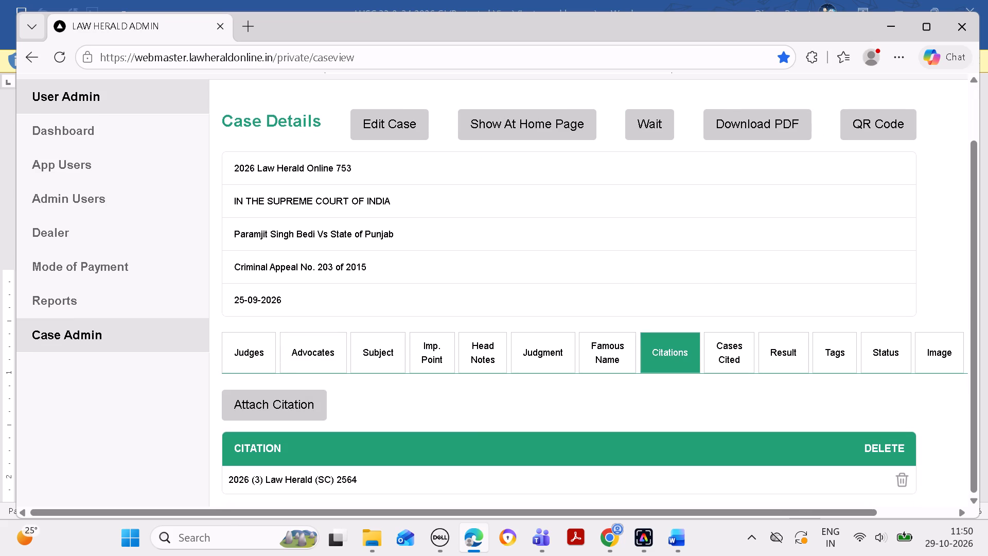
pyautogui.click(648, 165)
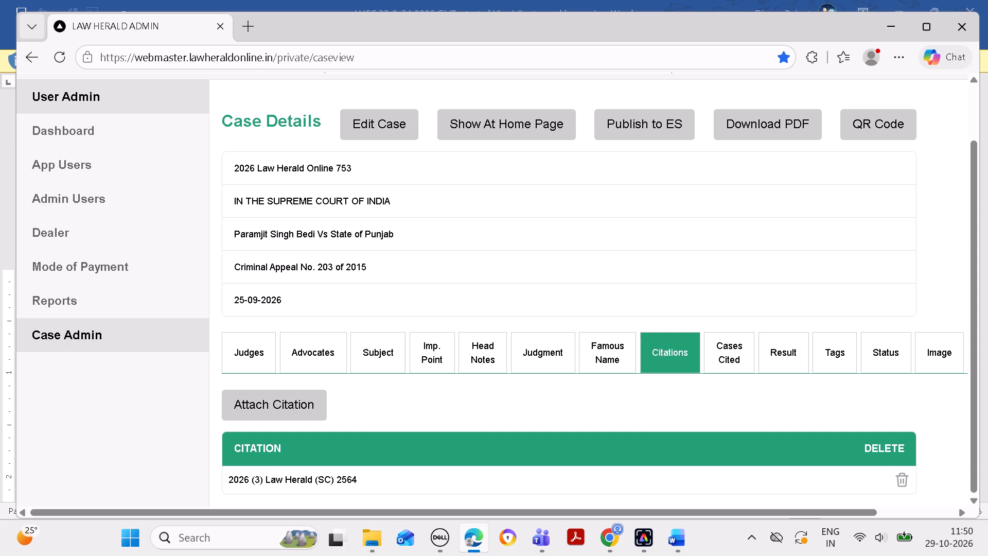
# Switch to the Word document at the end of the copied judgment, where case 2026 LawHeraldOnline 749 begins.
pyautogui.press('`')
# In Word, copy "4414 of 2026" from the criminal appeal line of the next case, 2026 LawHeraldOnline 749.
pyautogui.click(679, 543)
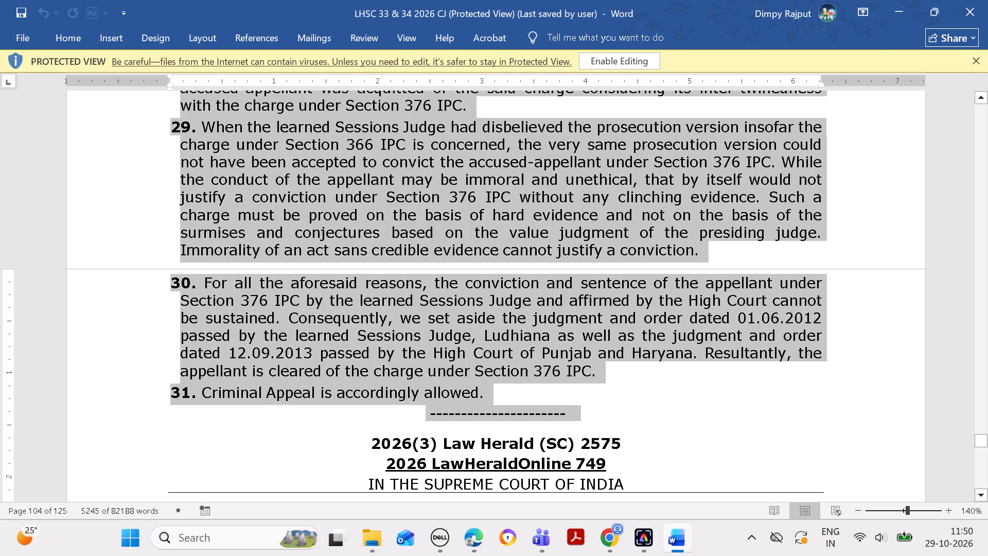
pyautogui.click(707, 465)
pyautogui.press('Down')
pyautogui.press('Down')
pyautogui.press('Down')
pyautogui.press('Down')
pyautogui.press('Down')
pyautogui.press('Down')
pyautogui.press('Down')
pyautogui.press('Down')
pyautogui.press('Down')
pyautogui.press('Down')
pyautogui.press('Down')
pyautogui.press('Down')
pyautogui.press('Down')
pyautogui.press('Down')
pyautogui.press('Down')
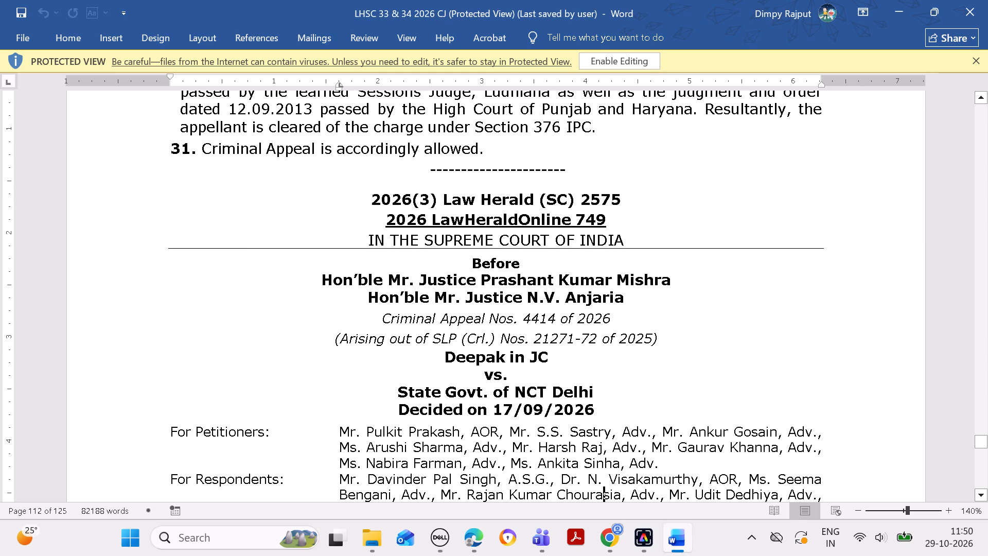
pyautogui.moveTo(525, 316); pyautogui.dragTo(597, 321)
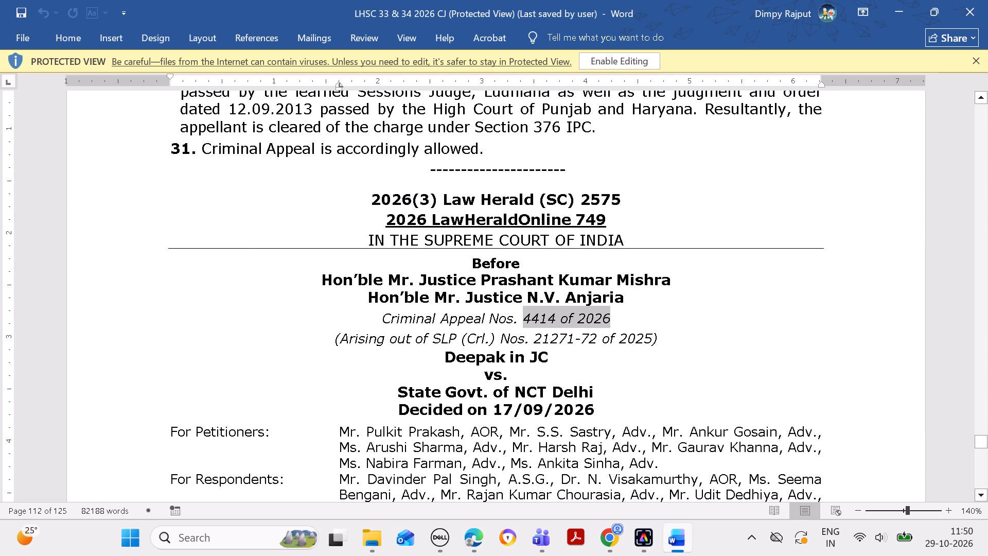
pyautogui.moveTo(597, 321); pyautogui.dragTo(597, 321)
pyautogui.hotkey('ctrl', 'c')
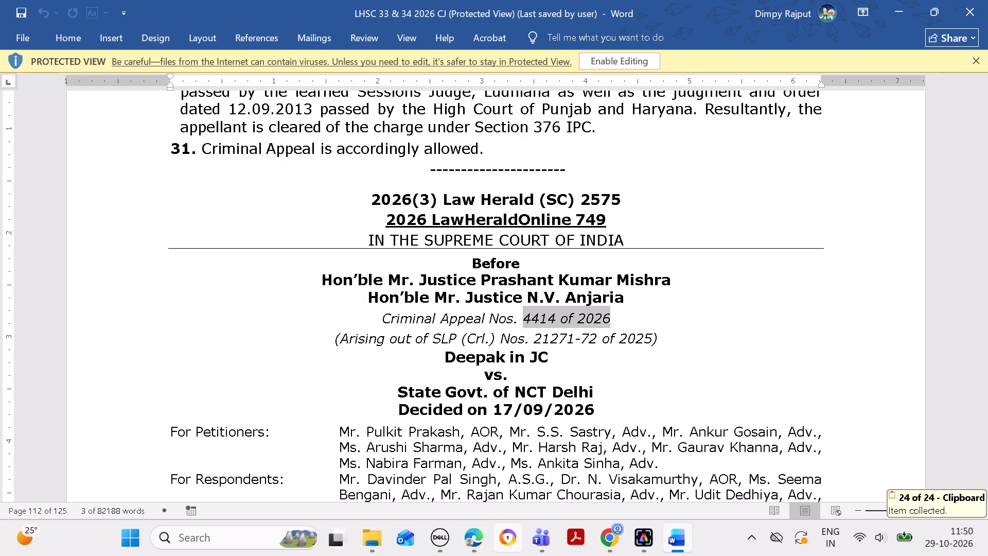
# In the Law Herald admin site, search for case number 4414 of year 2026 and open the matching case.
pyautogui.click(481, 534)
pyautogui.click(99, 338)
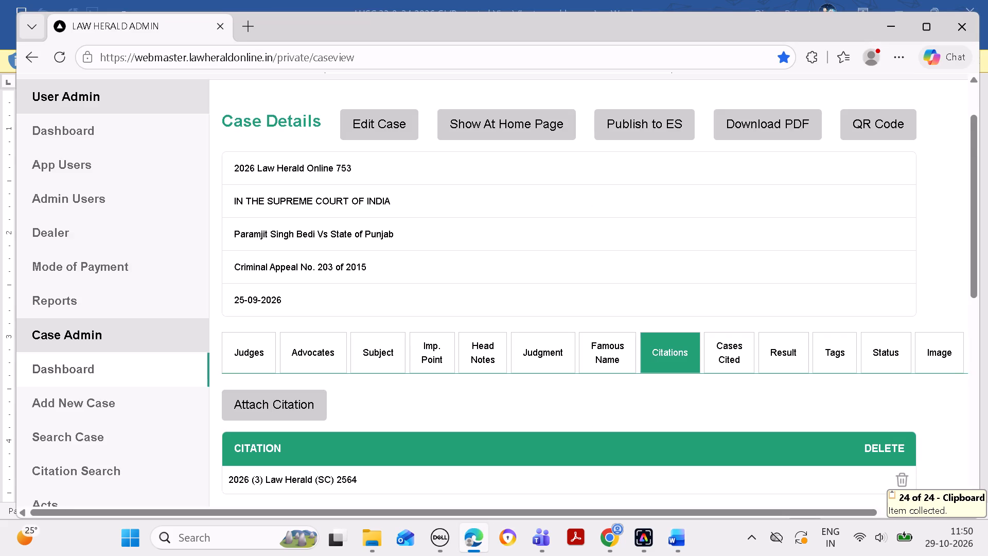
pyautogui.click(75, 434)
pyautogui.click(339, 189)
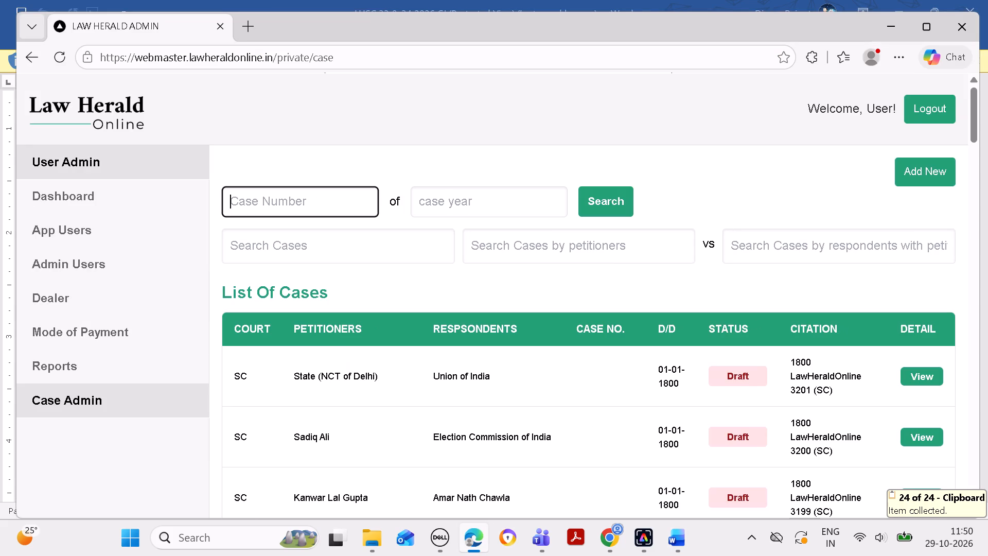
pyautogui.hotkey('ctrl', 'v')
pyautogui.click(426, 208)
pyautogui.hotkey('ctrl', 'v')
pyautogui.click(464, 214)
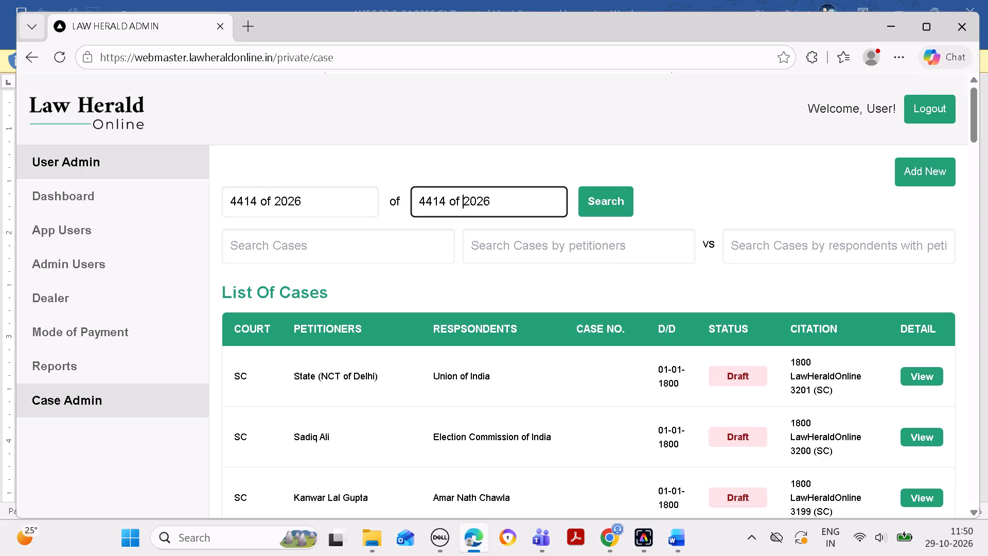
pyautogui.press('BackSpace')
pyautogui.press('BackSpace')
pyautogui.press('BackSpace')
pyautogui.press('BackSpace')
pyautogui.press('BackSpace')
pyautogui.press('BackSpace')
pyautogui.press('BackSpace')
pyautogui.press('BackSpace')
pyautogui.press('BackSpace')
pyautogui.press('BackSpace')
pyautogui.press('BackSpace')
pyautogui.press('BackSpace')
pyautogui.press('BackSpace')
pyautogui.press('BackSpace')
pyautogui.press('BackSpace')
pyautogui.press('BackSpace')
pyautogui.press('BackSpace')
pyautogui.press('BackSpace')
pyautogui.click(332, 201)
pyautogui.press('BackSpace')
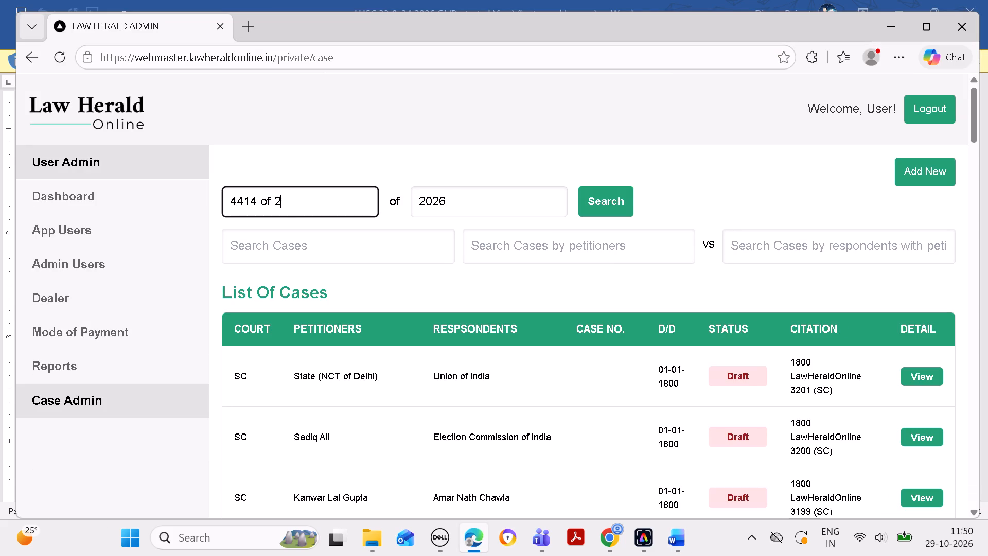
pyautogui.press('BackSpace')
pyautogui.press('BackSpace')
pyautogui.press('BackSpace')
pyautogui.press('BackSpace')
pyautogui.press('BackSpace')
pyautogui.click(597, 208)
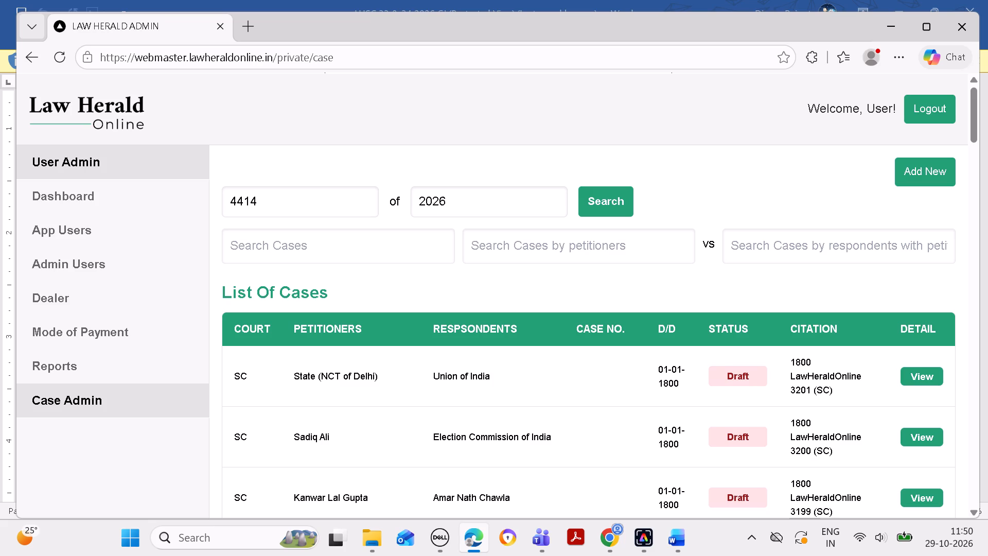
pyautogui.click(924, 371)
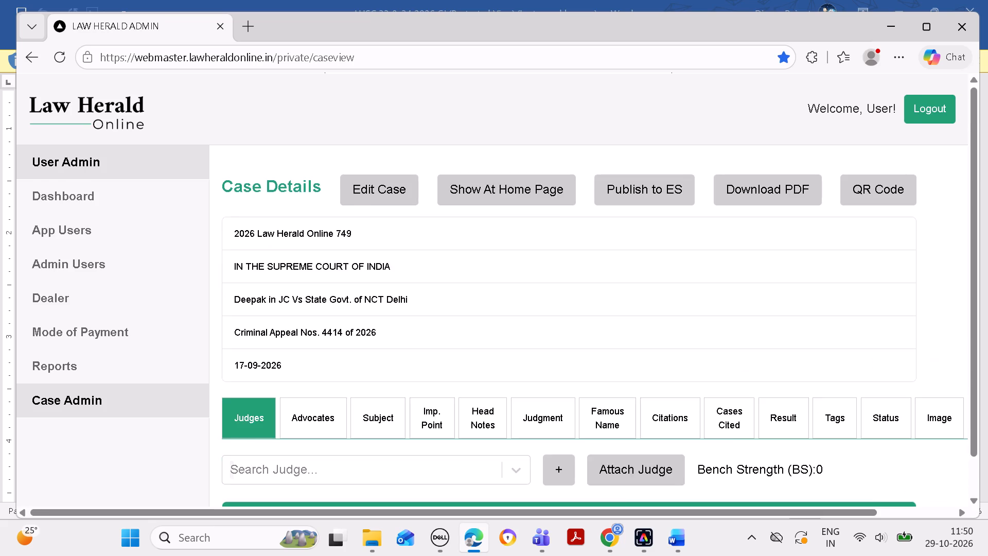
# Copy the first judge's name, Prashant Kumar Mishra, from Word and attach that judge to the case.
pyautogui.scroll(-3, 736, 323)
pyautogui.click(679, 537)
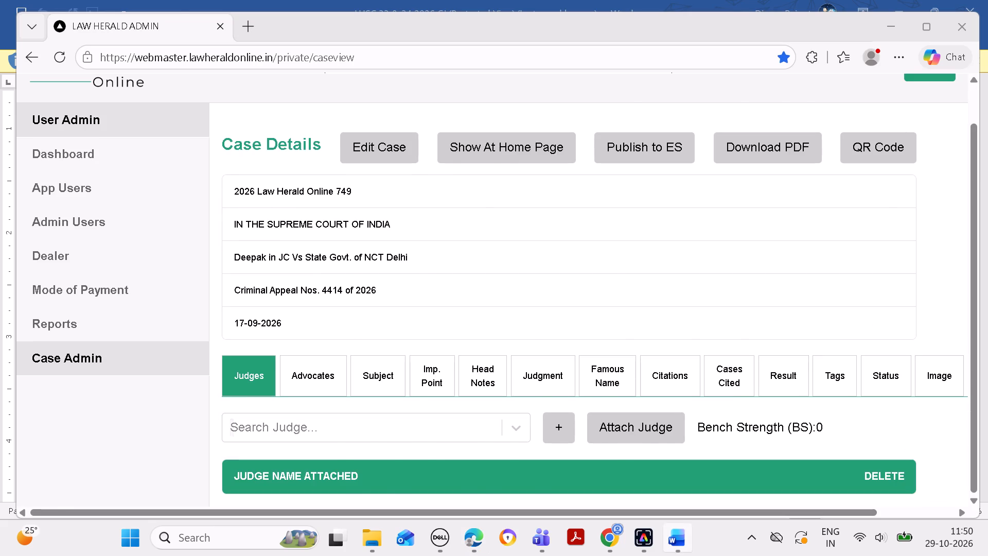
pyautogui.click(689, 546)
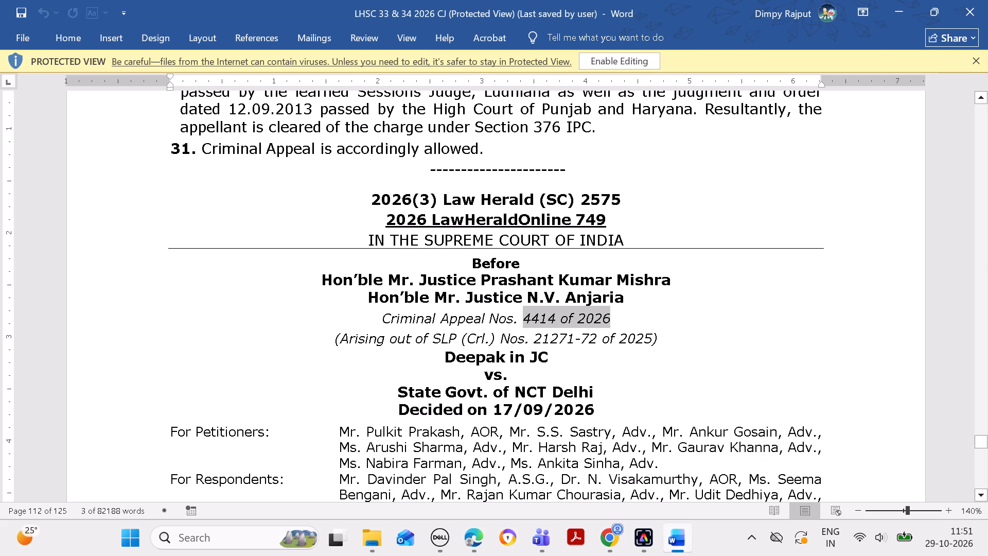
pyautogui.moveTo(483, 277); pyautogui.dragTo(679, 282)
pyautogui.hotkey('ctrl', 'c')
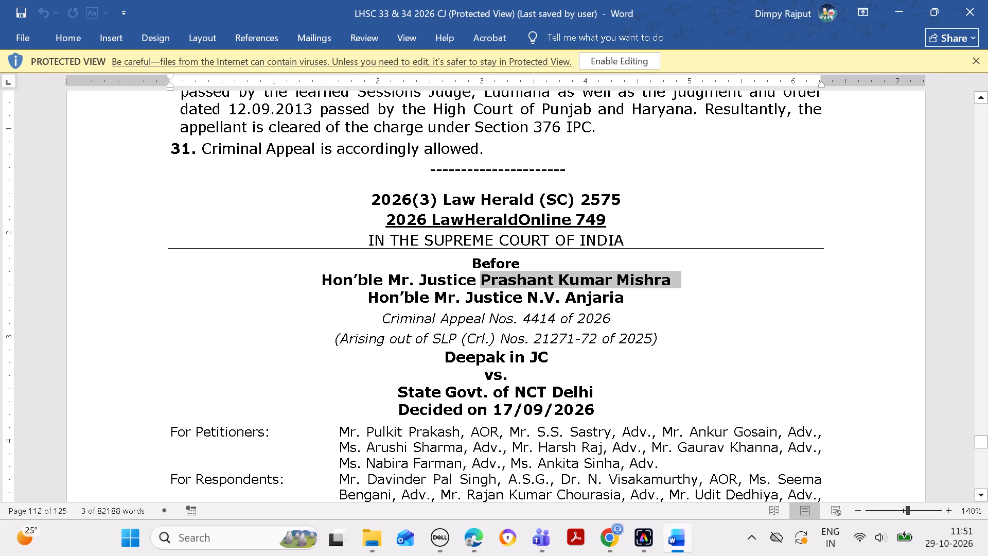
pyautogui.click(471, 555)
pyautogui.click(322, 431)
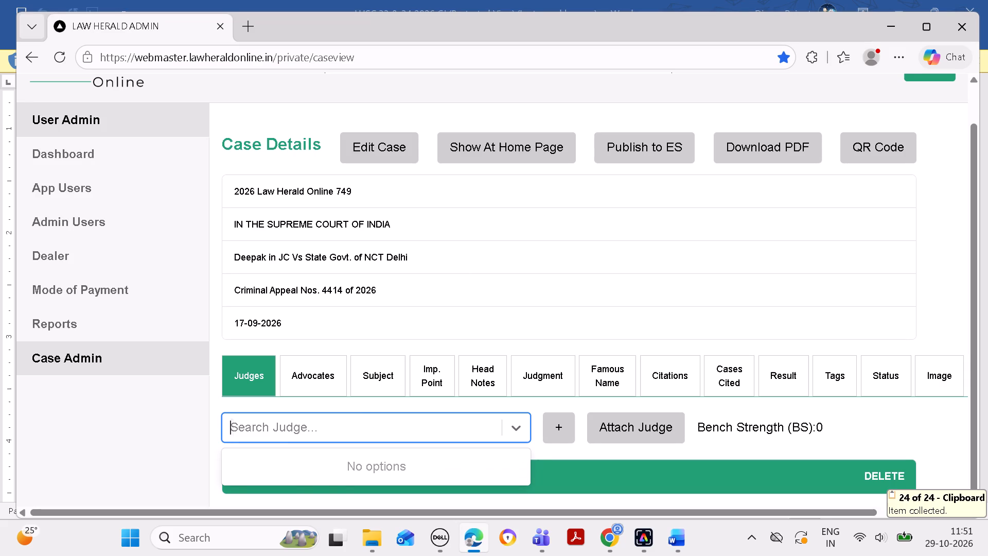
pyautogui.hotkey('ctrl', 'v')
pyautogui.click(380, 457)
pyautogui.click(616, 433)
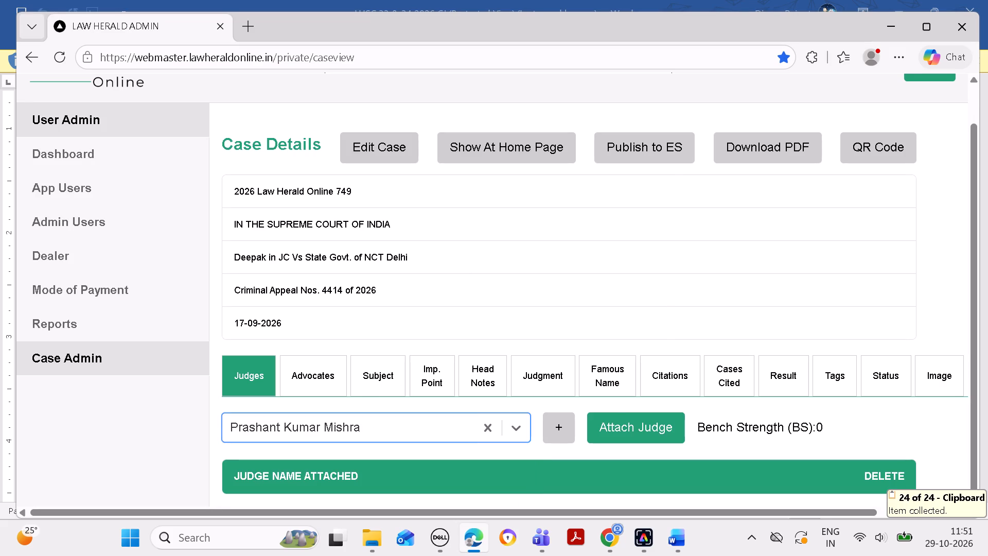
pyautogui.click(640, 171)
pyautogui.scroll(-2, 628, 289)
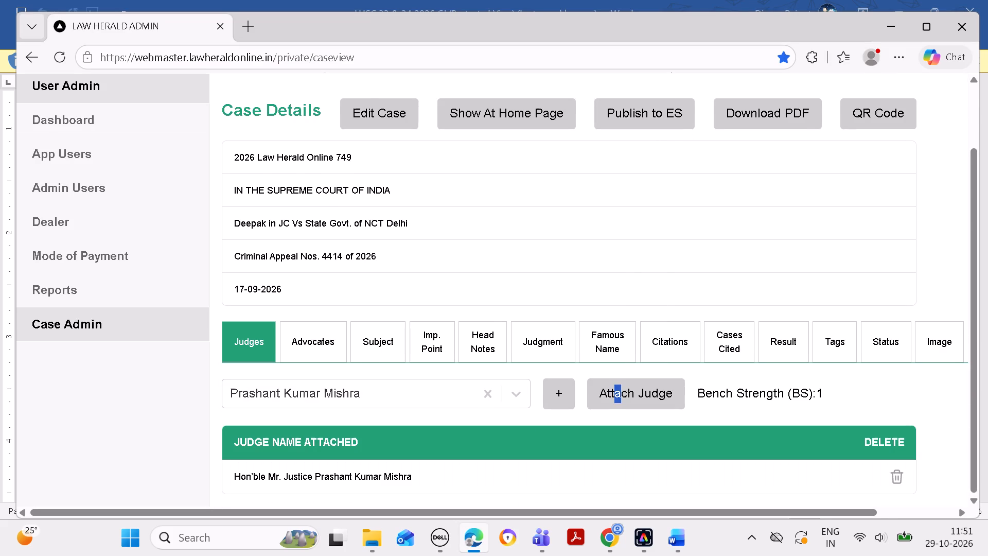
pyautogui.scroll(-3, 630, 304)
# Copy the second judge's name, N.V. Anjaria, from Word and attach that judge to the case in the admin site.
pyautogui.click(671, 540)
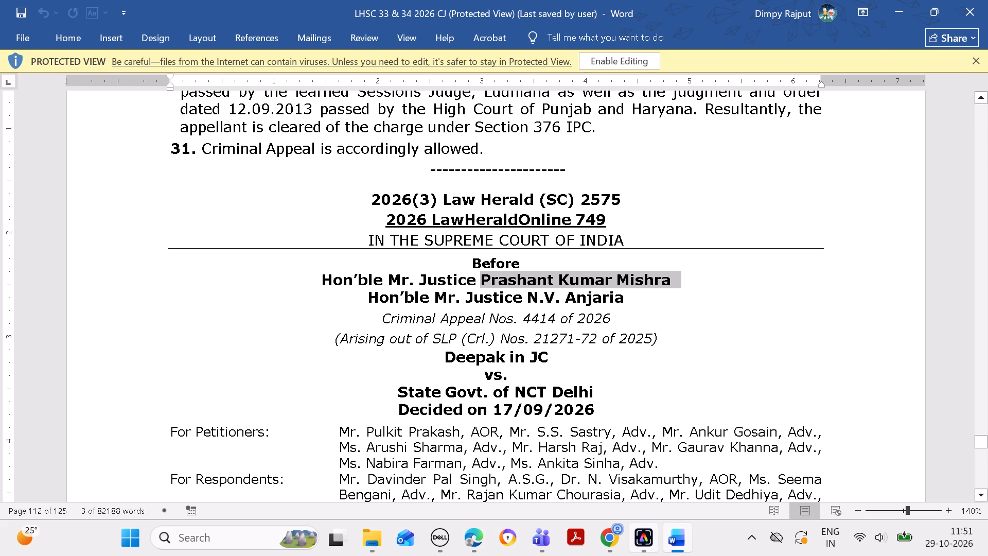
pyautogui.moveTo(527, 303); pyautogui.dragTo(612, 306)
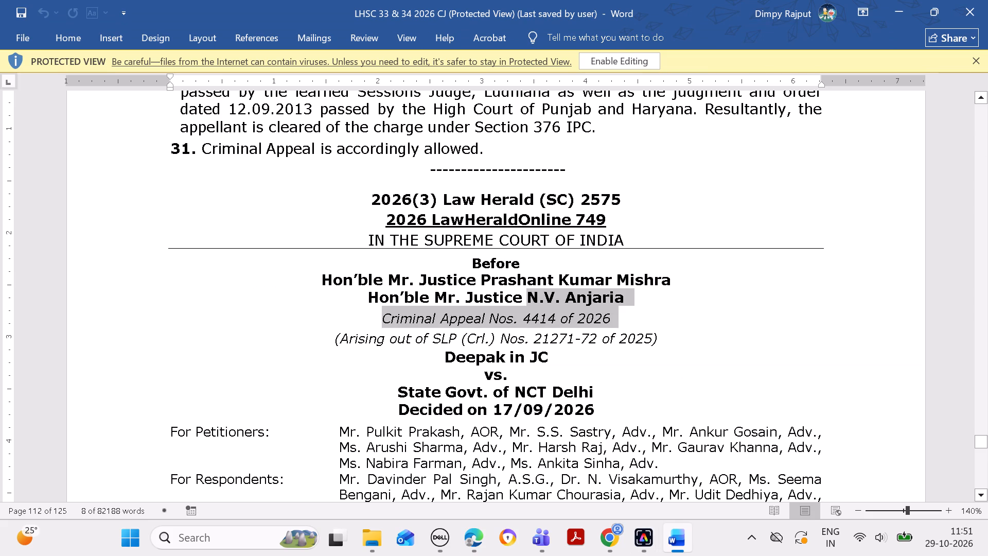
pyautogui.click(665, 299)
pyautogui.moveTo(532, 296); pyautogui.dragTo(593, 296)
pyautogui.click(631, 296)
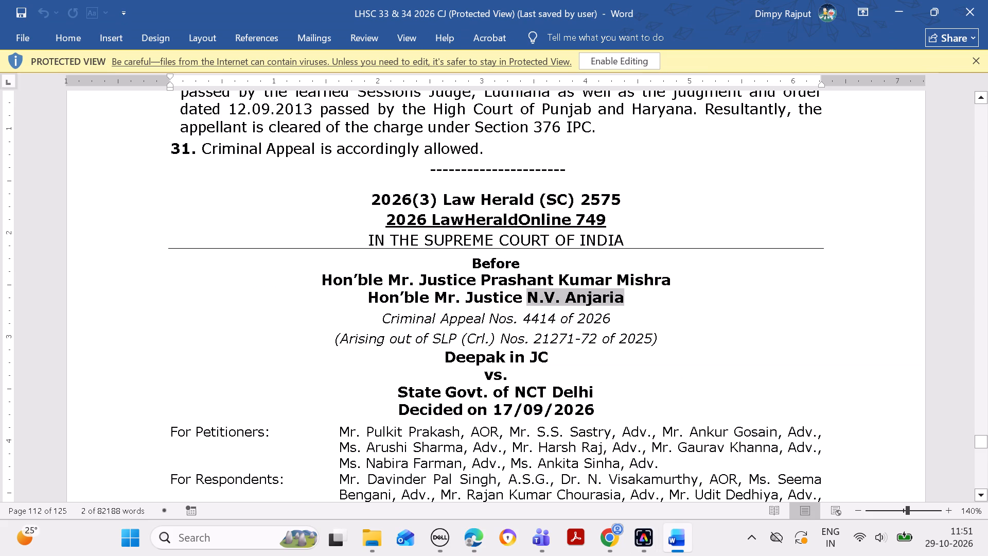
pyautogui.hotkey('ctrl', 'c')
pyautogui.click(474, 536)
pyautogui.click(479, 389)
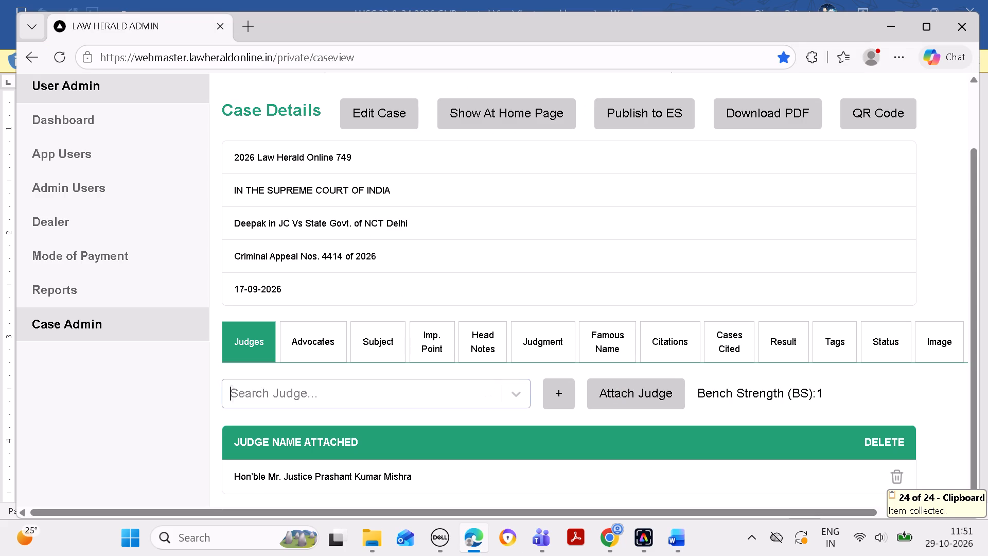
# Attach N.V. Anjaria to the case as the second judge.
pyautogui.hotkey('ctrl', 'v')
pyautogui.click(448, 424)
pyautogui.click(637, 383)
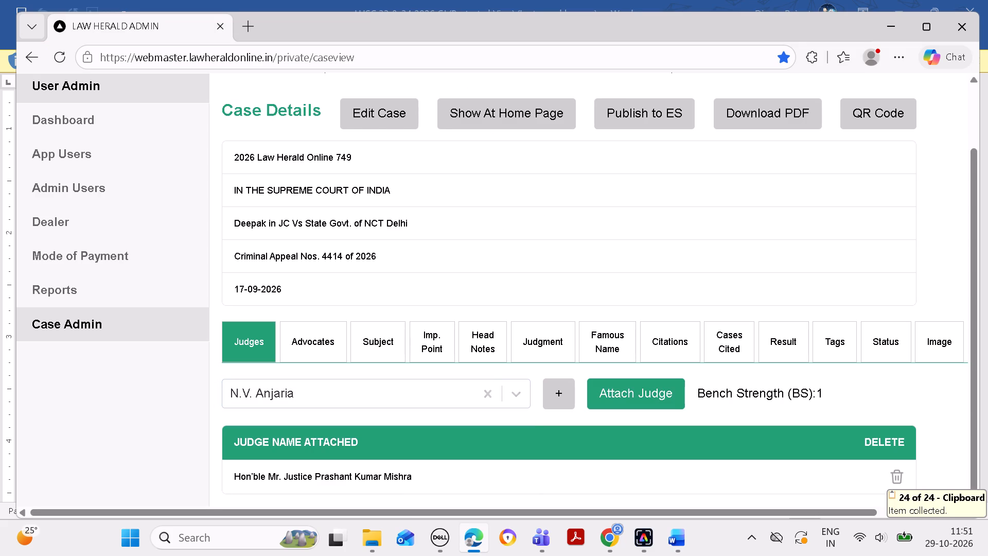
pyautogui.click(644, 164)
pyautogui.scroll(-6, 644, 184)
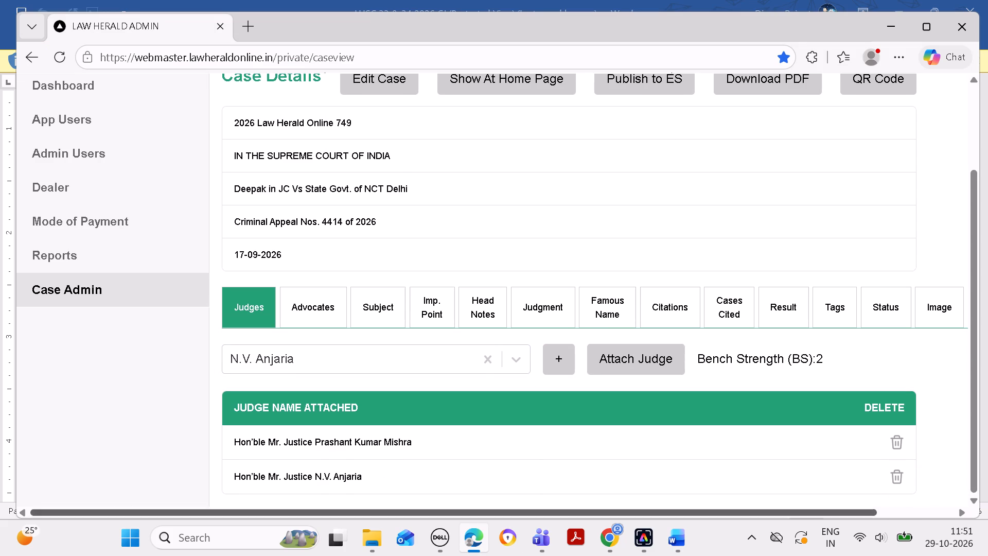
# Copy page number 2575 from case 749's Law Herald (SC) citation in Word and enter it as the page of a new citation in Edge.
pyautogui.click(678, 530)
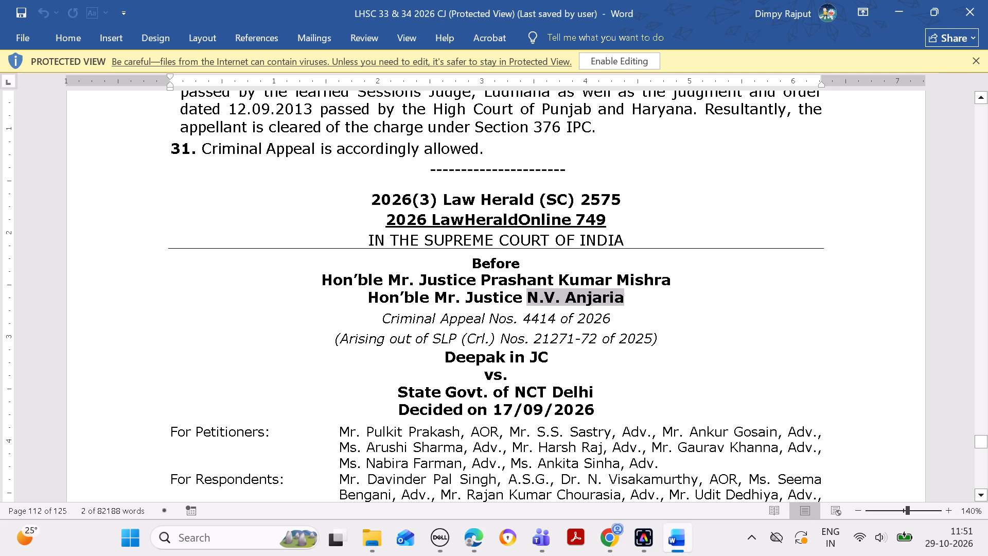
pyautogui.moveTo(583, 195); pyautogui.dragTo(623, 196)
pyautogui.hotkey('ctrl', 'c')
pyautogui.click(474, 534)
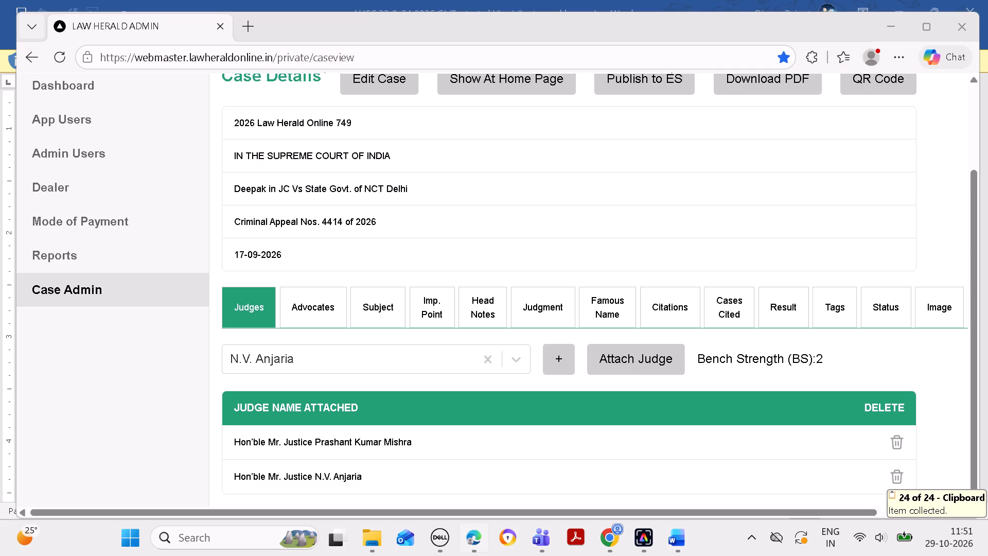
pyautogui.click(673, 309)
pyautogui.scroll(-4, 673, 309)
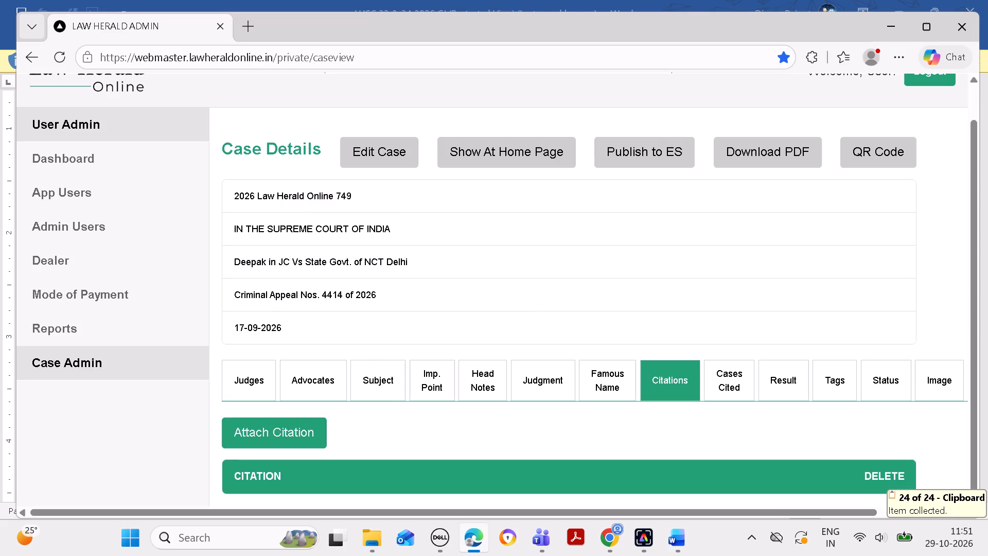
pyautogui.click(306, 437)
pyautogui.click(650, 305)
pyautogui.hotkey('ctrl', 'v')
# Set the new citation's volume to 3 and its year to 2026.
pyautogui.click(508, 298)
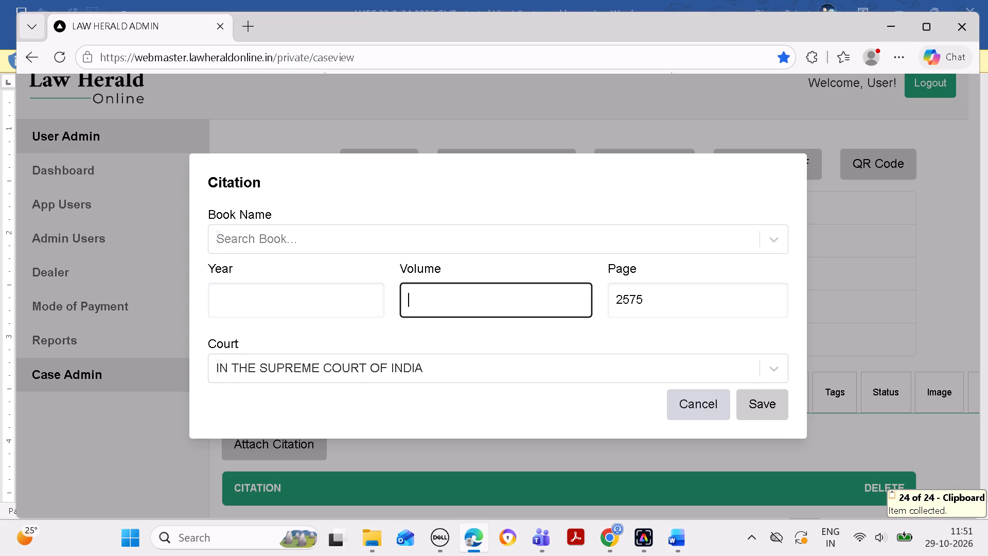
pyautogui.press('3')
pyautogui.click(329, 310)
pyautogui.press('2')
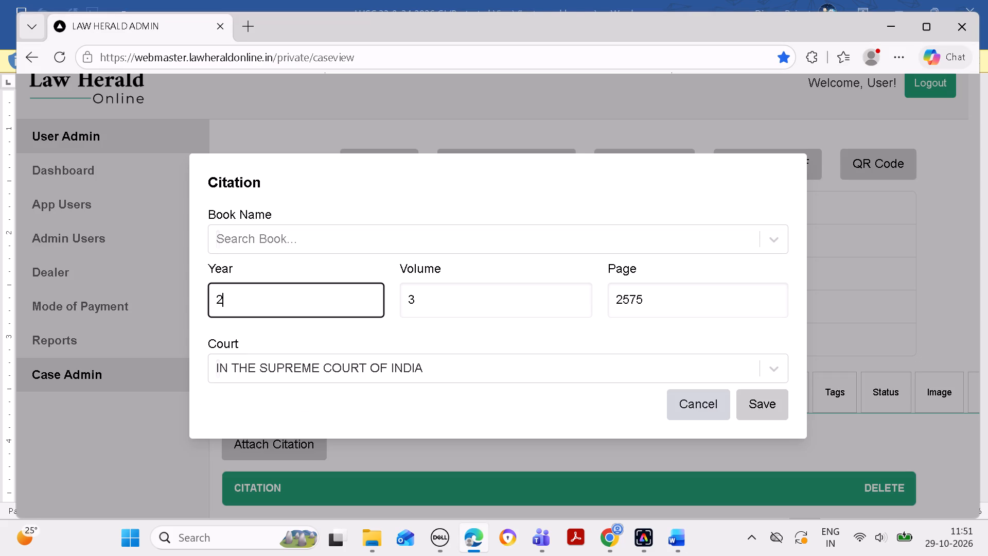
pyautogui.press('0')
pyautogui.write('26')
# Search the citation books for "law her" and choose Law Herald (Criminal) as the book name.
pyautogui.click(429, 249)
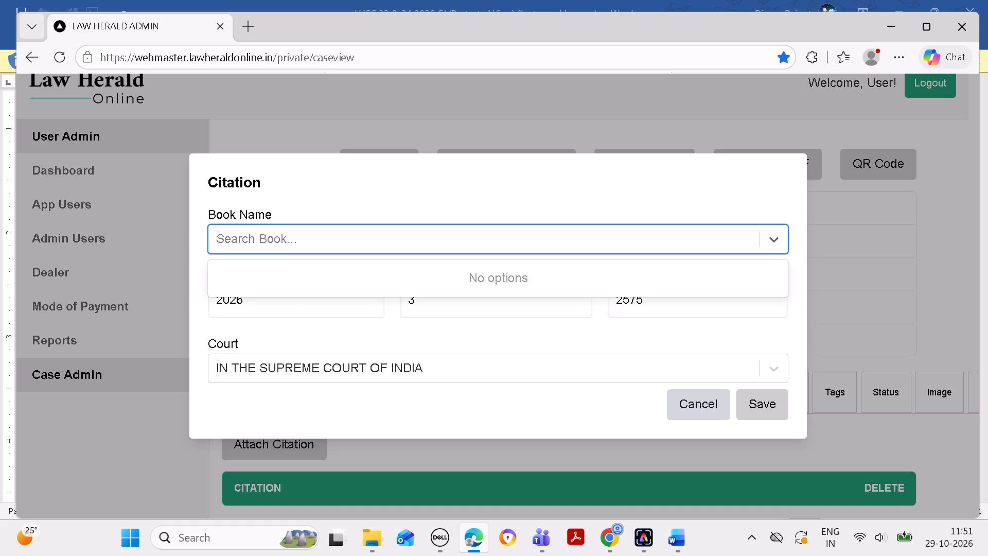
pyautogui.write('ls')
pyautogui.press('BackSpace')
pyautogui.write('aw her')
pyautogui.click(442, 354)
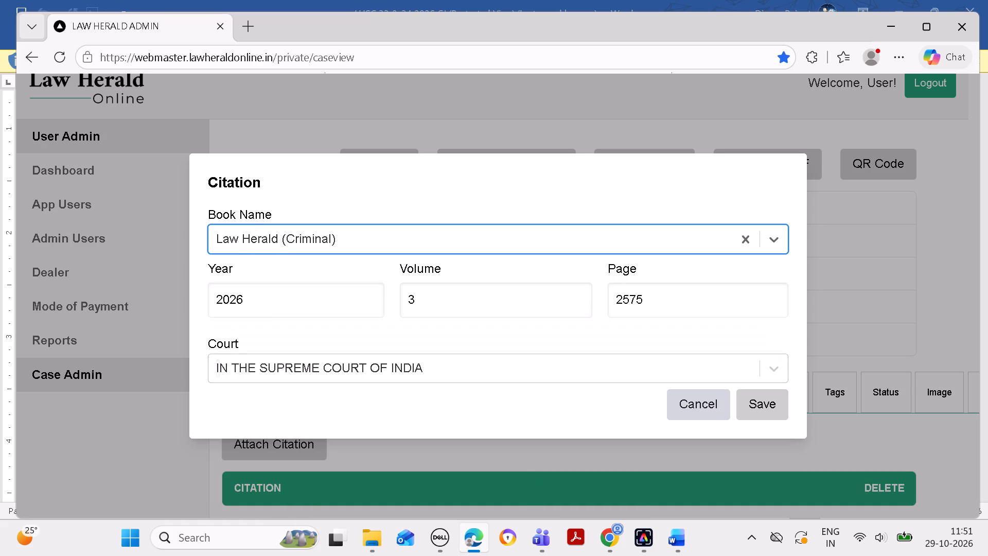
# Search the citation books again to replace the chosen book name.
pyautogui.click(502, 235)
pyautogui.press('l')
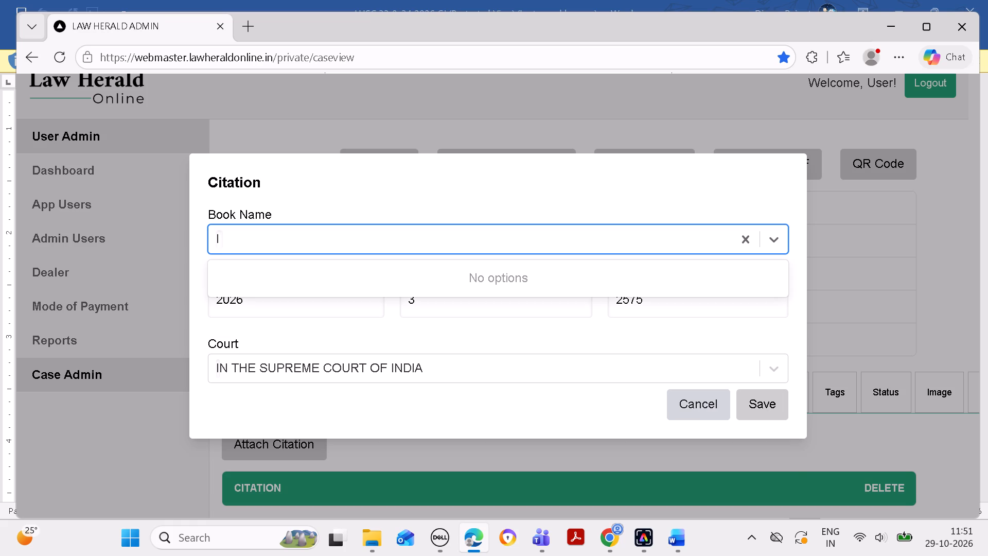
# Attach the citation 2026 (3) Law Herald (SC) 2575, choosing the book Law Herald (SC) and the blank court option ( ).
pyautogui.write('aw h')
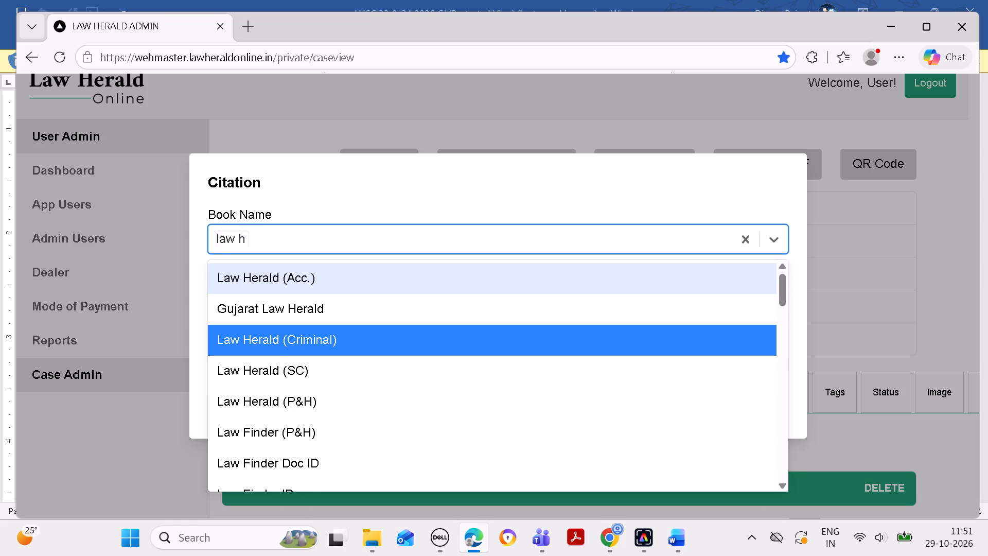
pyautogui.write('er')
pyautogui.click(452, 376)
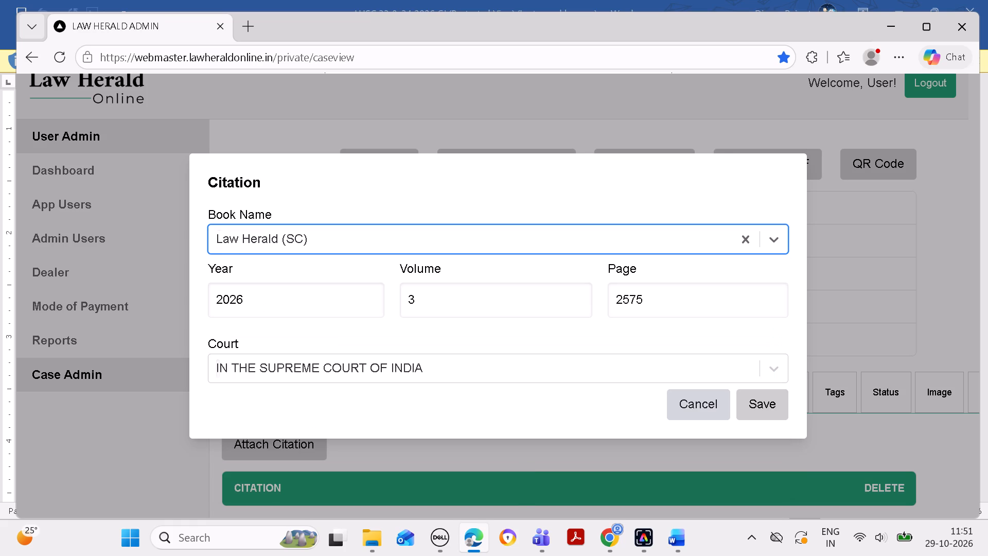
pyautogui.click(458, 372)
pyautogui.click(451, 407)
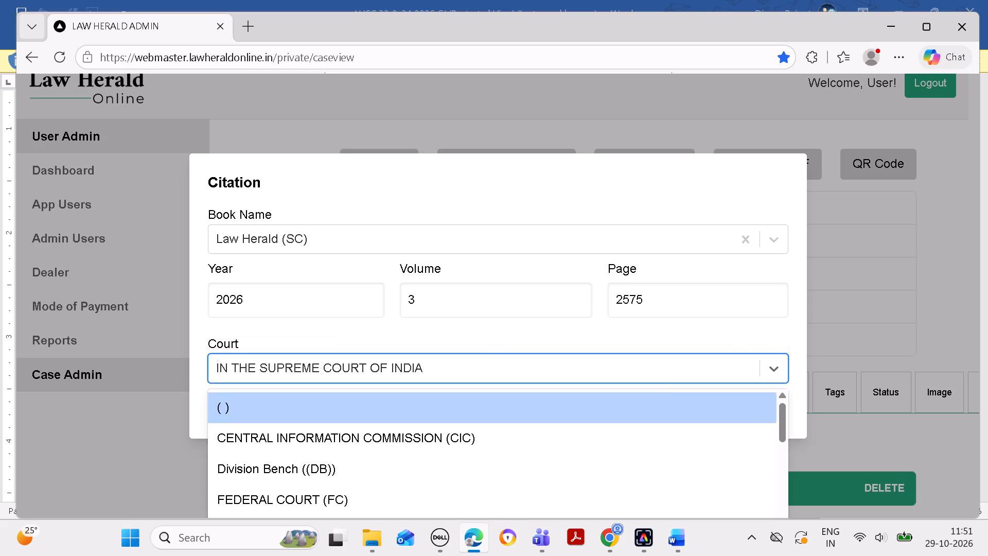
pyautogui.click(776, 406)
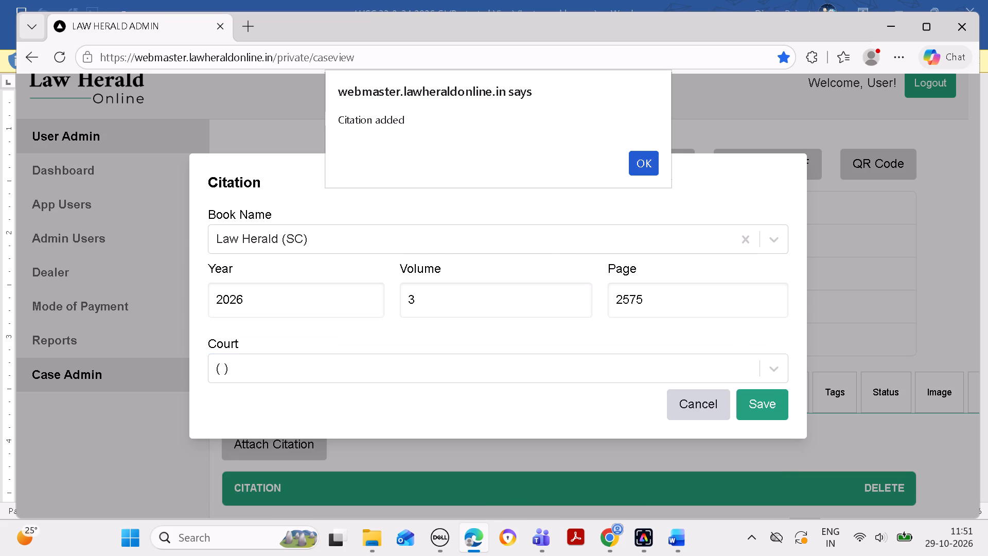
pyautogui.click(651, 169)
# Check the advocates' listing in Word and set the case's advocate appearance to For Petitioners in the admin site.
pyautogui.scroll(-7, 612, 219)
pyautogui.scroll(-5, 599, 266)
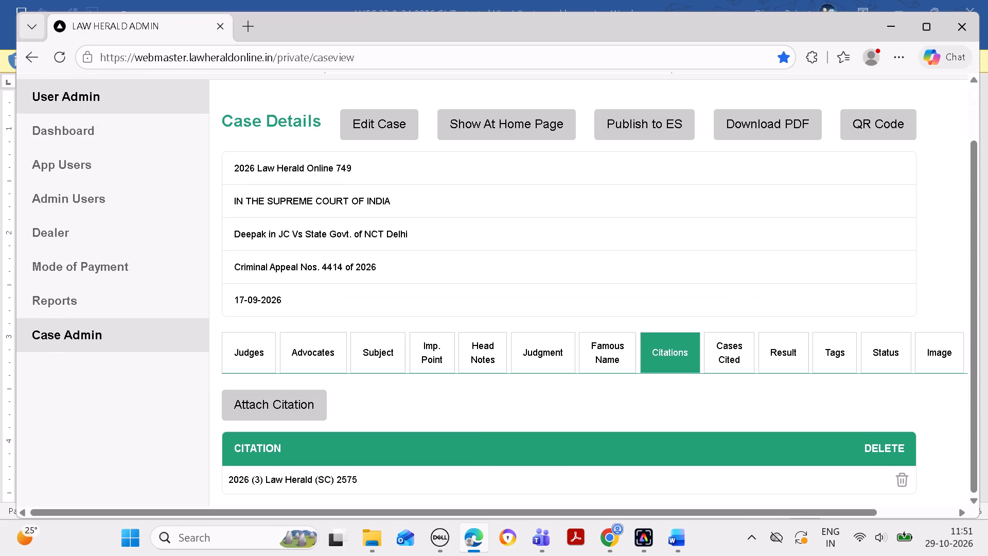
pyautogui.click(318, 343)
pyautogui.scroll(-4, 449, 415)
pyautogui.click(687, 536)
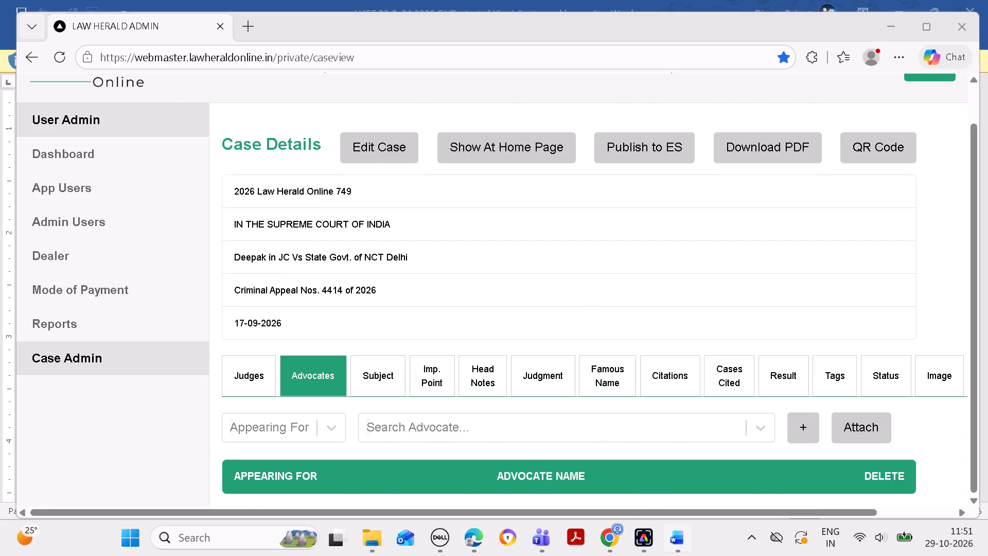
pyautogui.press('Down')
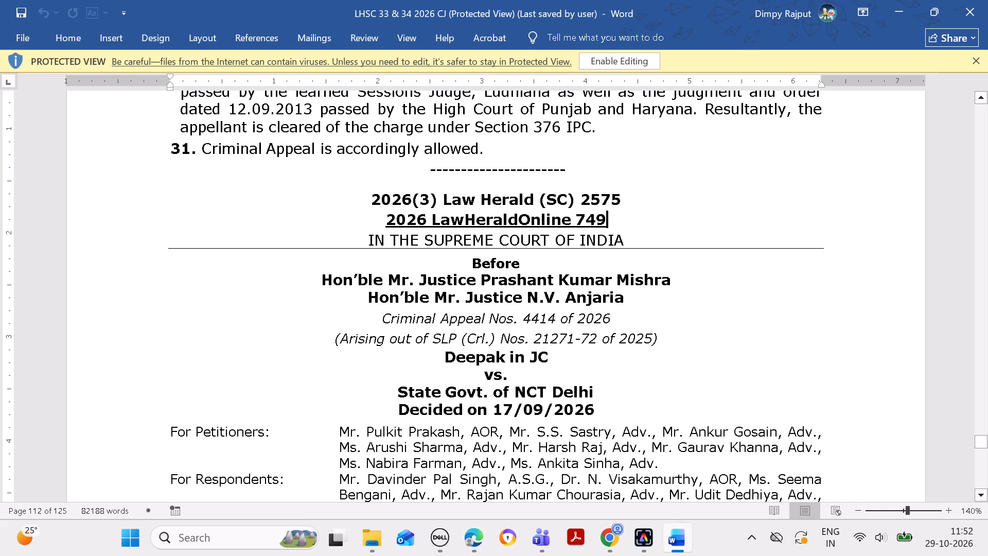
pyautogui.click(477, 528)
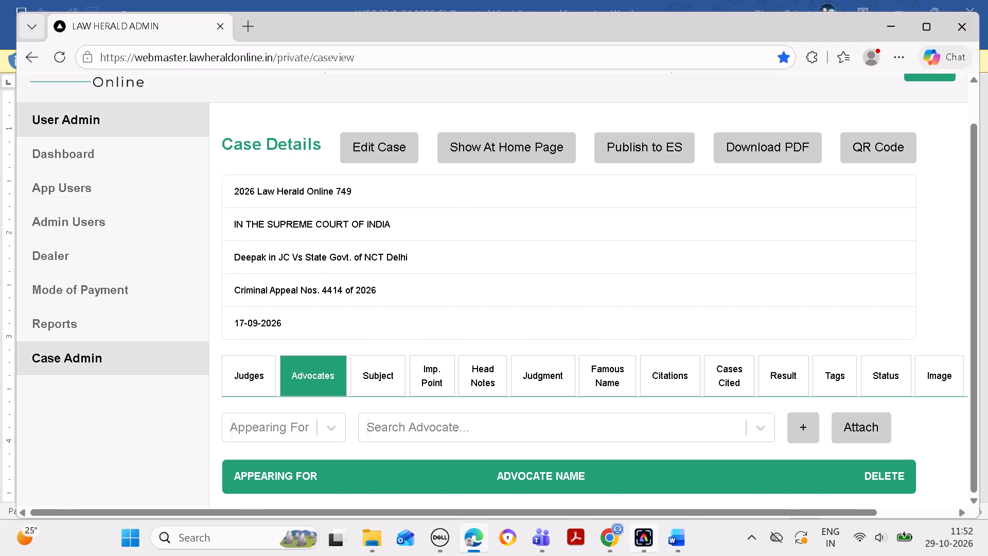
pyautogui.click(685, 538)
pyautogui.press('Down')
pyautogui.press('Down')
pyautogui.press('Down')
pyautogui.press('Down')
pyautogui.press('Down')
pyautogui.press('Down')
pyautogui.press('Down')
pyautogui.press('Down')
pyautogui.press('Down')
pyautogui.press('Down')
pyautogui.press('Down')
pyautogui.press('Down')
pyautogui.press('Down')
pyautogui.press('Down')
pyautogui.press('Down')
pyautogui.press('Down')
pyautogui.press('Down')
pyautogui.press('Down')
pyautogui.press('Down')
pyautogui.press('Down')
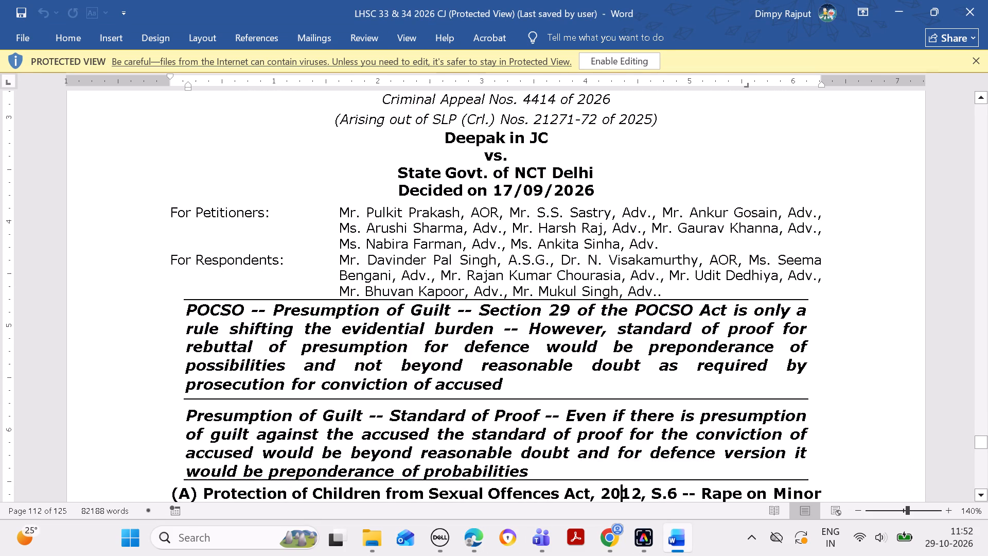
pyautogui.click(467, 534)
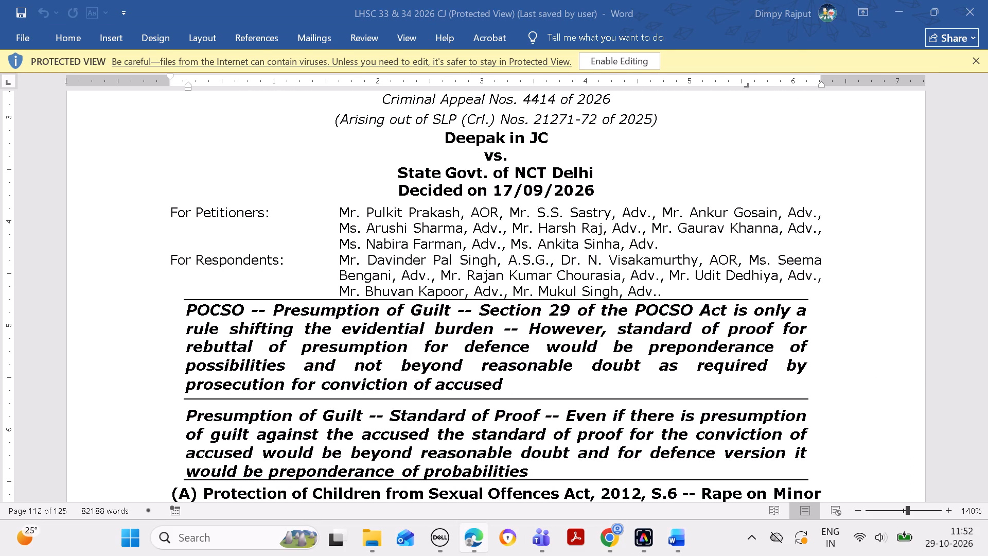
pyautogui.click(474, 544)
pyautogui.click(328, 429)
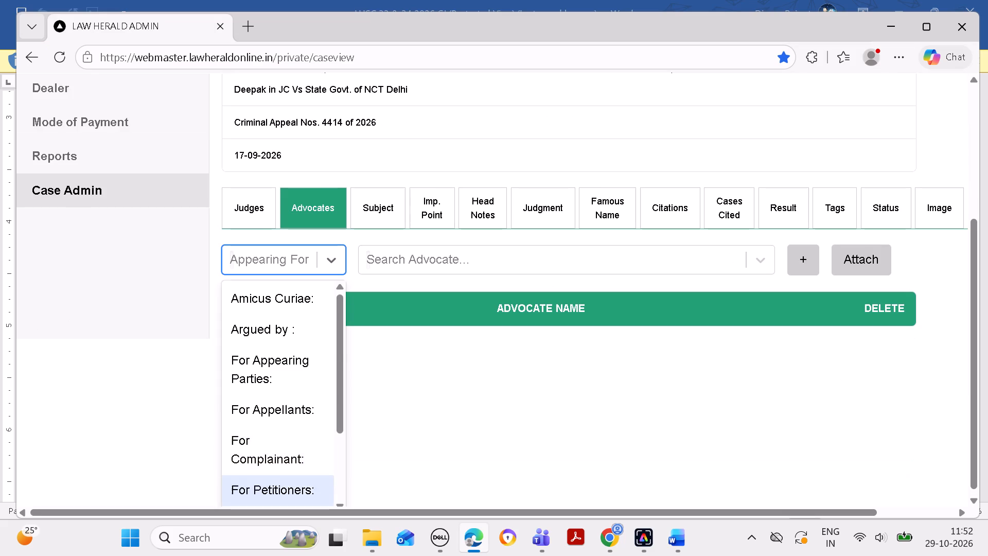
pyautogui.click(308, 490)
# Copy the name of the first petitioners' advocate (AOR) from Word and attach the matching existing advocate to the case under For Petitioners.
pyautogui.click(684, 541)
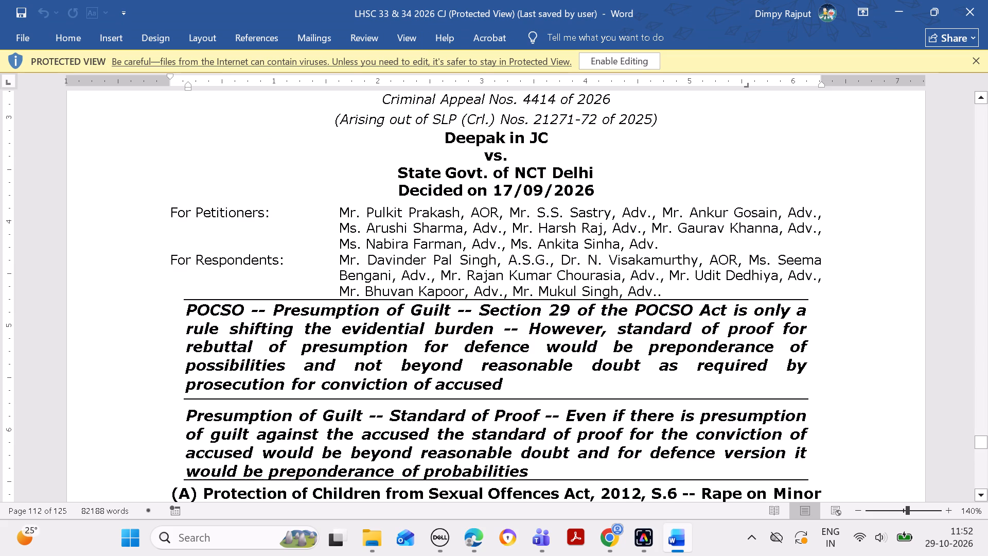
pyautogui.moveTo(368, 207); pyautogui.dragTo(435, 212)
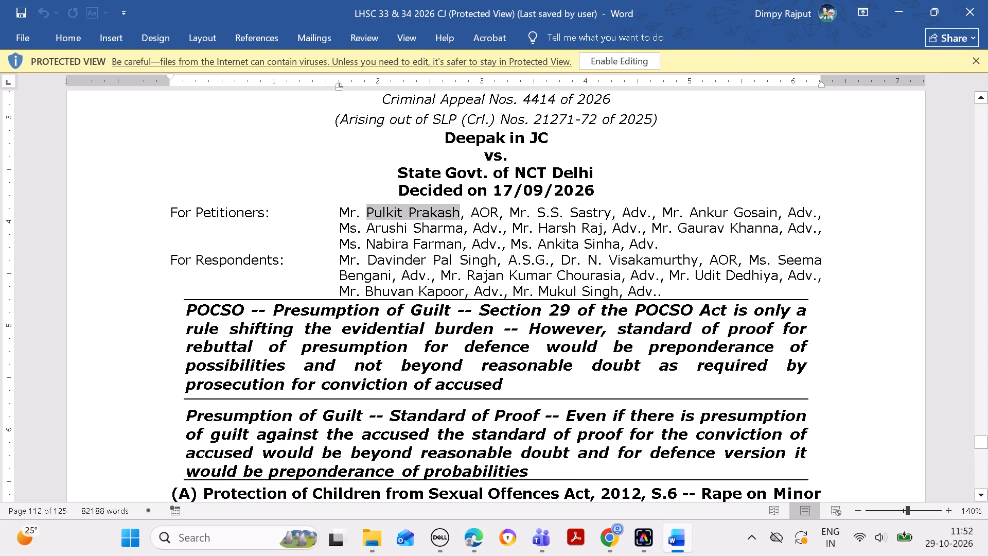
pyautogui.hotkey('ctrl', 'c')
pyautogui.click(476, 535)
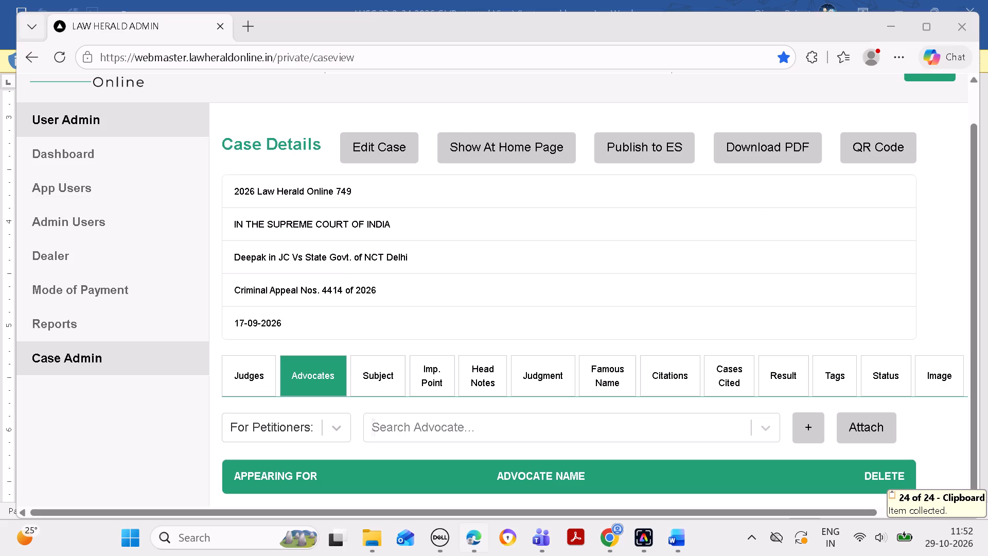
pyautogui.click(559, 423)
pyautogui.hotkey('ctrl', 'v')
pyautogui.click(549, 461)
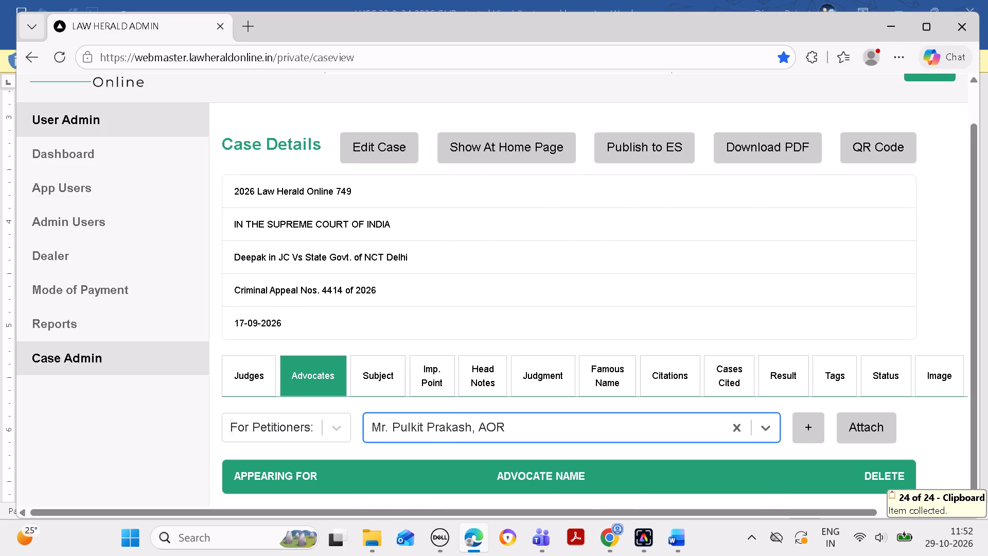
pyautogui.click(868, 424)
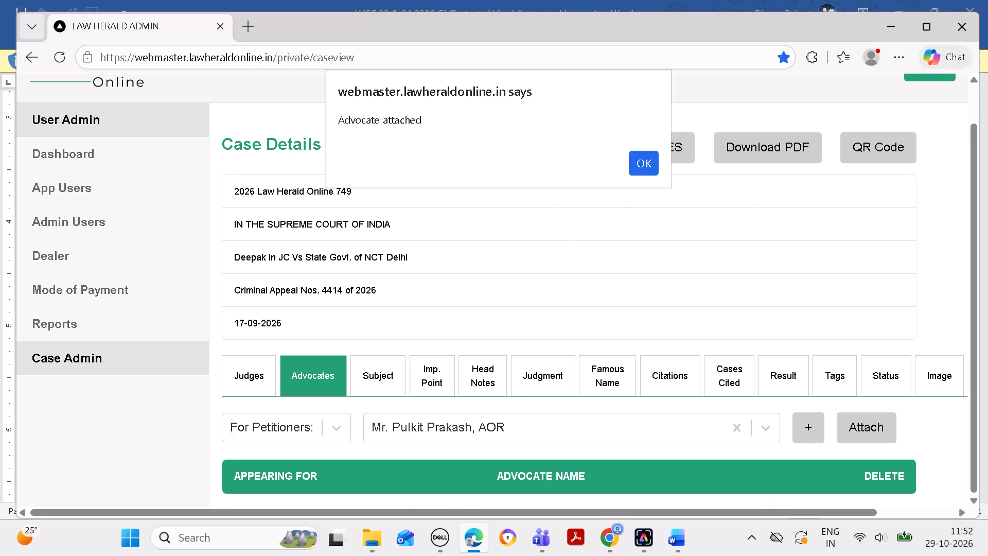
pyautogui.click(646, 165)
# Copy the second petitioners' advocate's name from Word, add it as a new advocate with prefix Mr. and designation ADV, and attach it to the case.
pyautogui.scroll(-5, 636, 297)
pyautogui.click(676, 531)
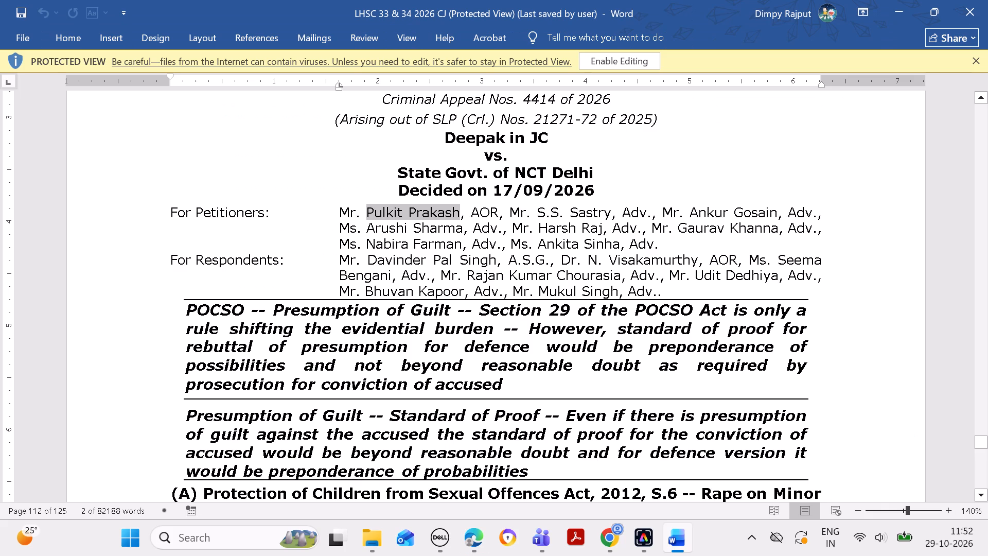
pyautogui.moveTo(539, 207); pyautogui.dragTo(574, 208)
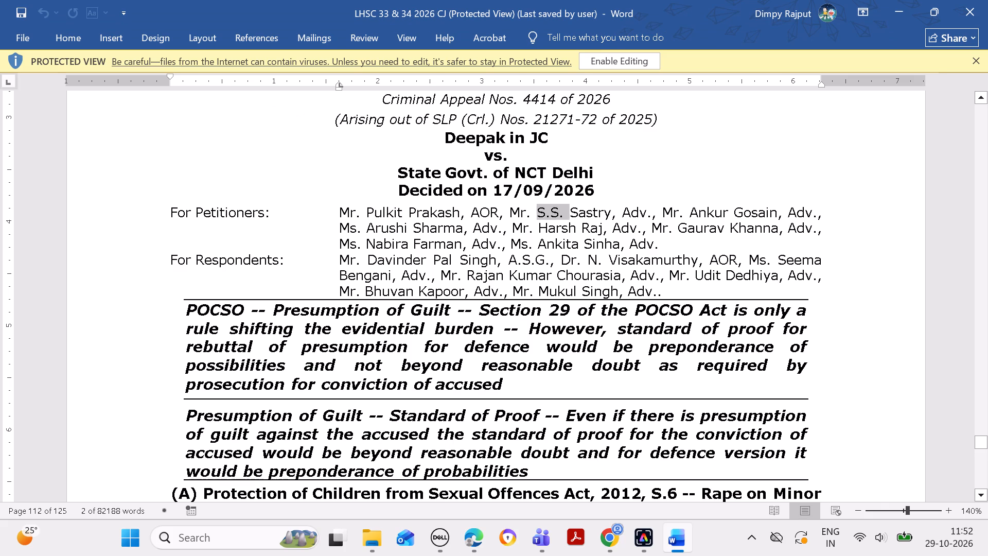
pyautogui.moveTo(574, 208); pyautogui.dragTo(585, 208)
pyautogui.hotkey('ctrl', 'c')
pyautogui.click(469, 539)
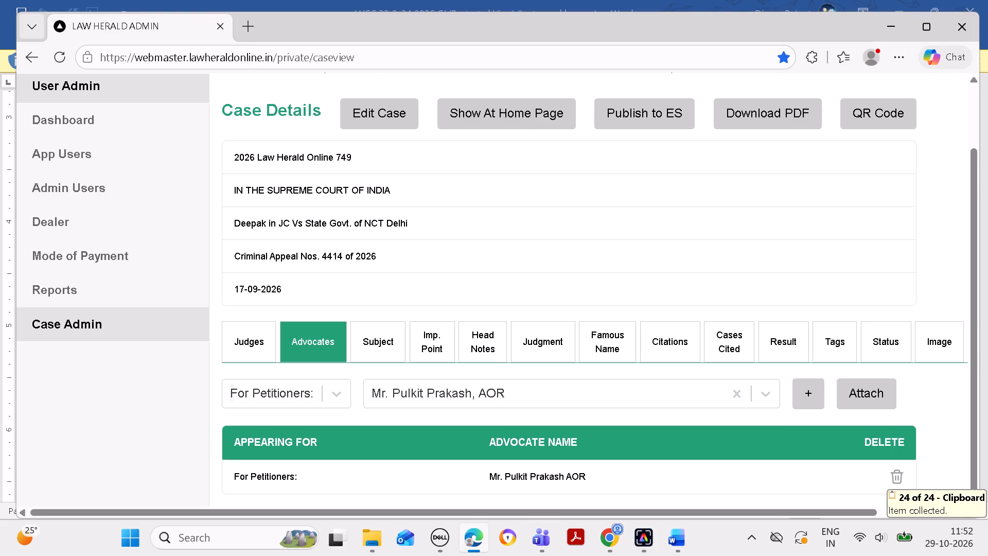
pyautogui.click(643, 398)
pyautogui.hotkey('ctrl', 'v')
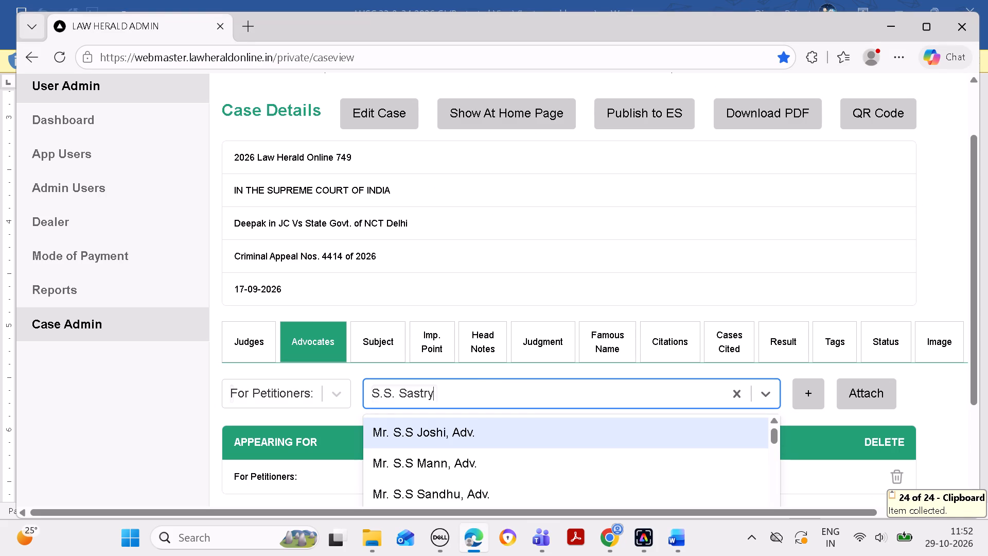
pyautogui.click(816, 395)
pyautogui.click(635, 408)
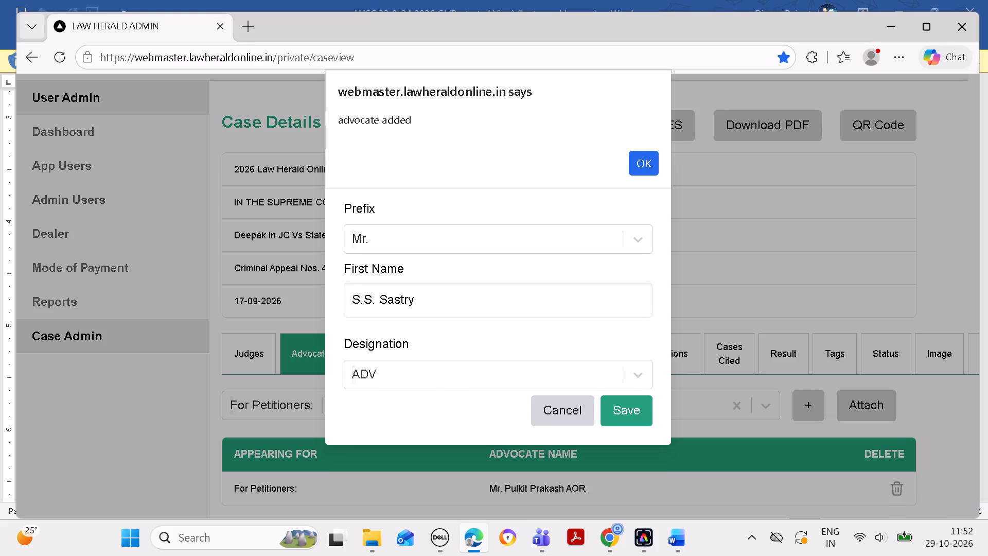
pyautogui.click(654, 164)
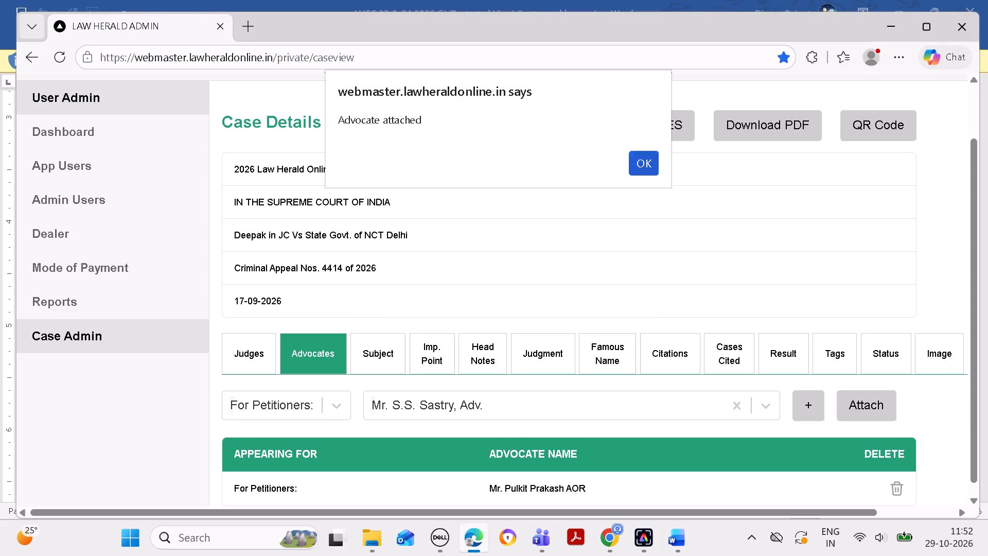
pyautogui.click(652, 164)
# Copy the third petitioners' advocate's name from Word, add it as a new Mr. advocate with designation ADV, and attach it to the case.
pyautogui.scroll(-5, 647, 243)
pyautogui.click(671, 536)
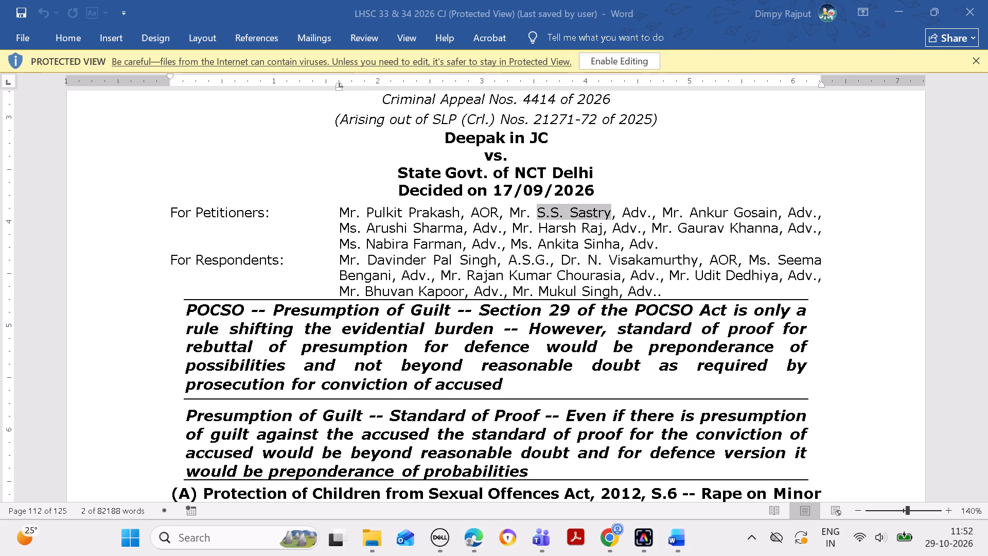
pyautogui.moveTo(691, 206); pyautogui.dragTo(757, 212)
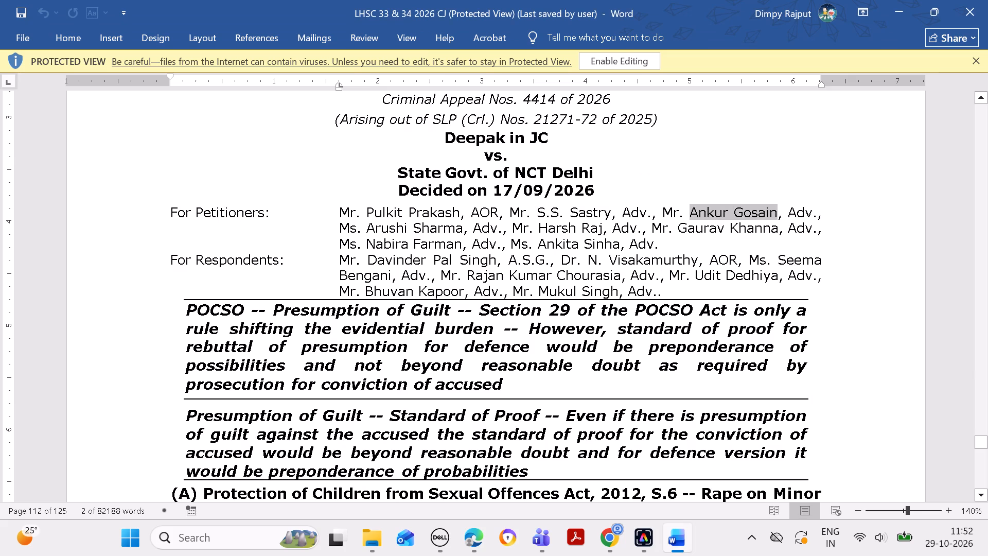
pyautogui.hotkey('ctrl', 'c')
pyautogui.click(469, 535)
pyautogui.click(483, 538)
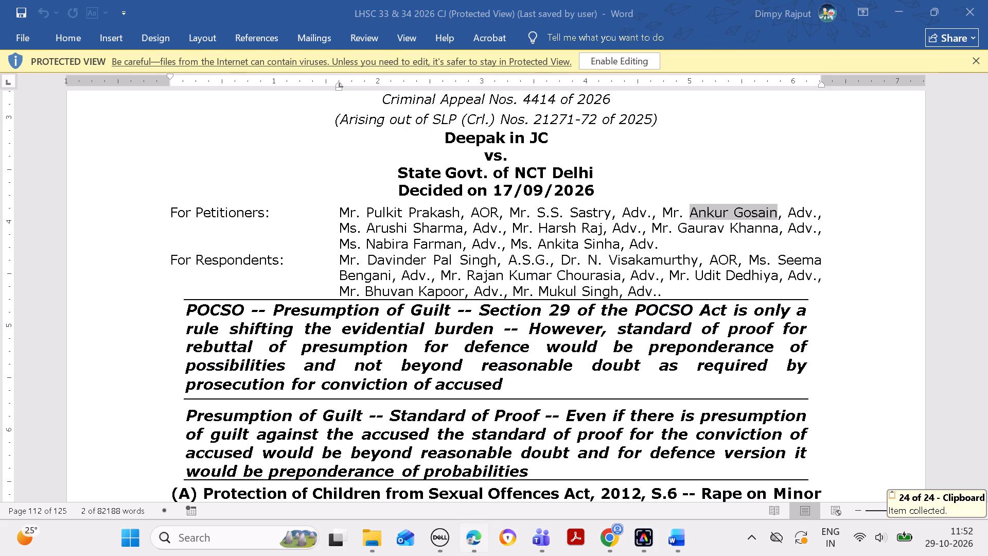
pyautogui.click(730, 357)
pyautogui.hotkey('ctrl', 'v')
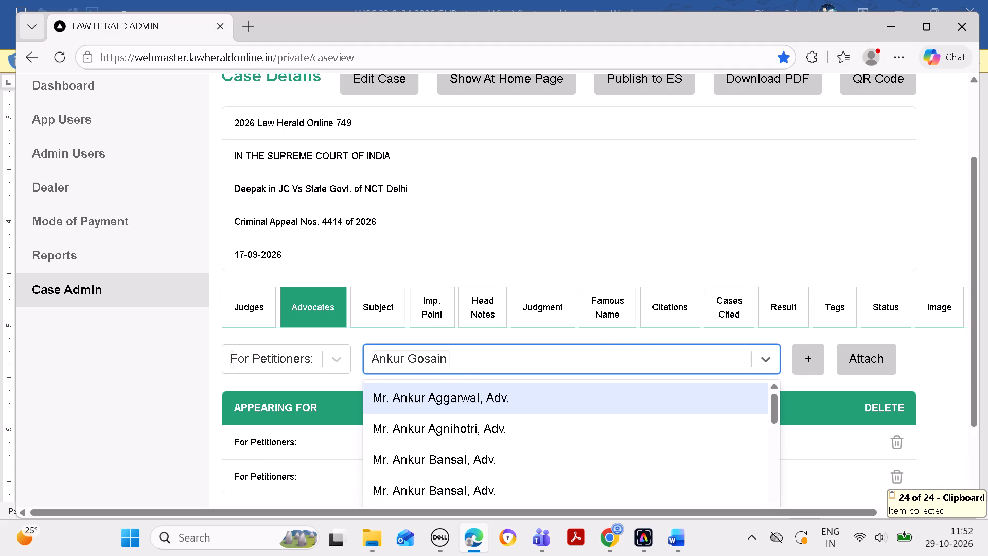
pyautogui.click(797, 359)
pyautogui.click(629, 409)
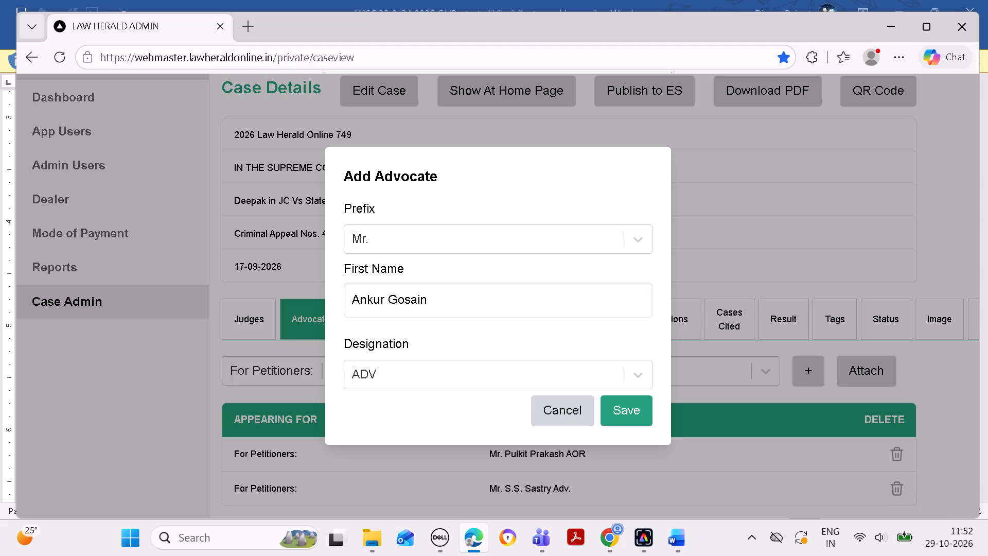
pyautogui.click(641, 165)
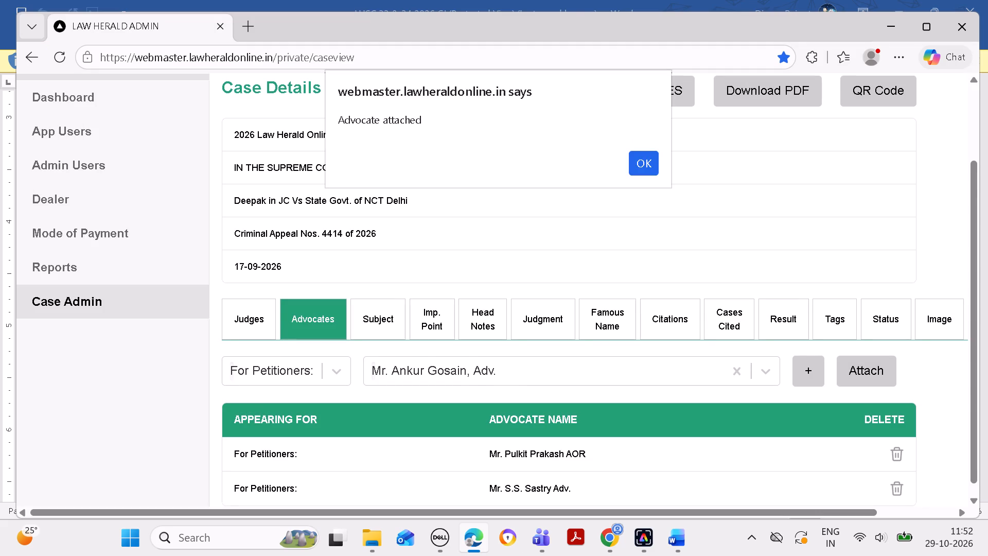
pyautogui.click(655, 162)
# Copy the fourth petitioners' advocate's name, the first one listed as Ms., from Word and attach the matching existing advocate to the case.
pyautogui.scroll(-5, 659, 311)
pyautogui.click(674, 538)
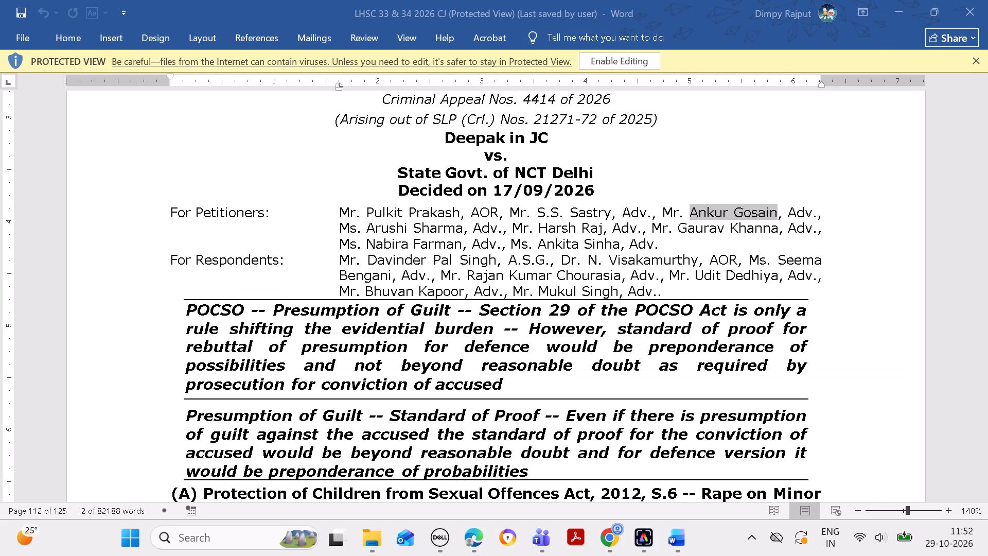
pyautogui.moveTo(366, 224); pyautogui.dragTo(377, 224)
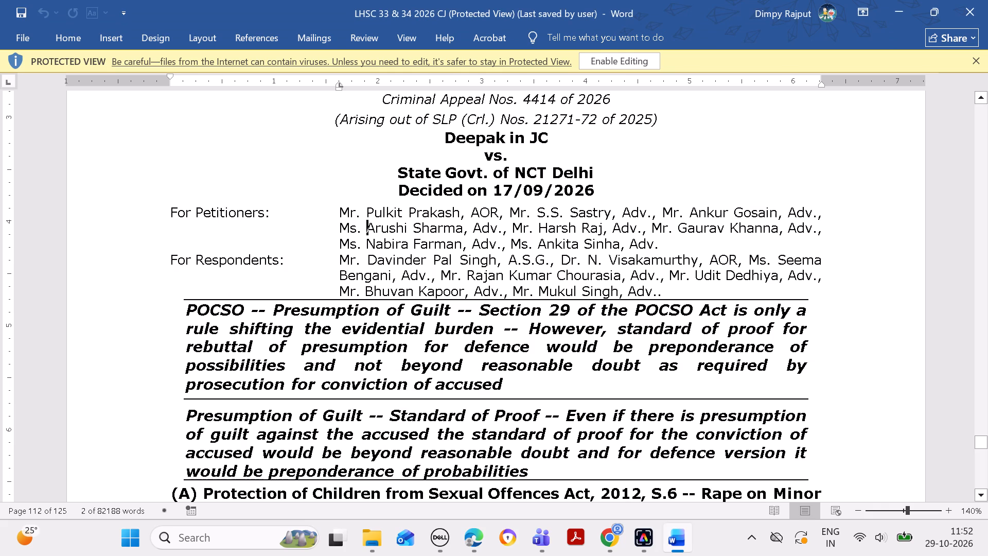
pyautogui.moveTo(377, 224); pyautogui.dragTo(436, 228)
pyautogui.hotkey('ctrl', 'c')
pyautogui.click(473, 530)
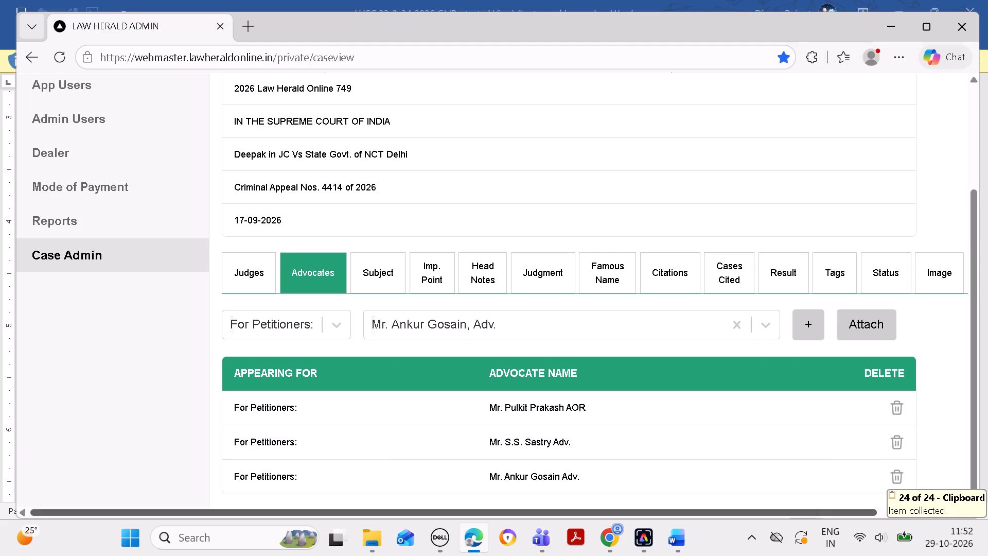
pyautogui.click(729, 322)
pyautogui.hotkey('ctrl', 'v')
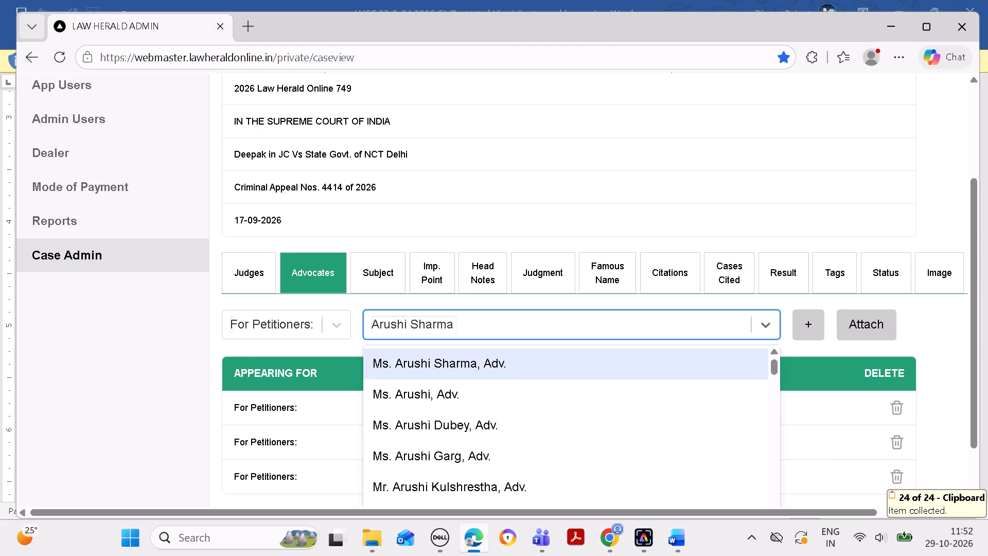
pyautogui.click(629, 359)
pyautogui.click(851, 324)
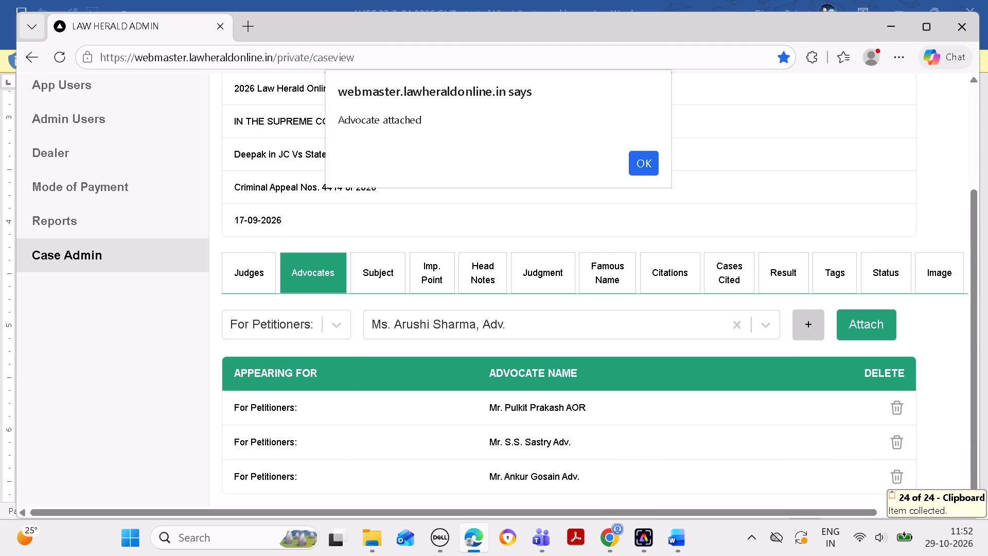
pyautogui.click(642, 169)
# Copy the fifth petitioners' advocate's name from Word, add it as a new Mr. advocate with designation ADV, and attach it to the case.
pyautogui.scroll(-8, 647, 194)
pyautogui.click(687, 534)
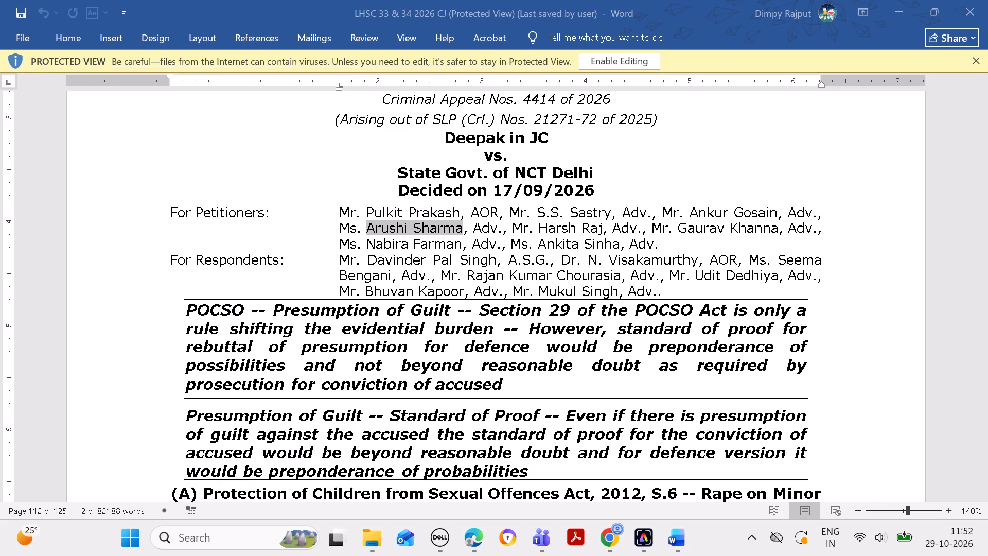
pyautogui.moveTo(541, 225); pyautogui.dragTo(602, 226)
pyautogui.hotkey('ctrl', 'c')
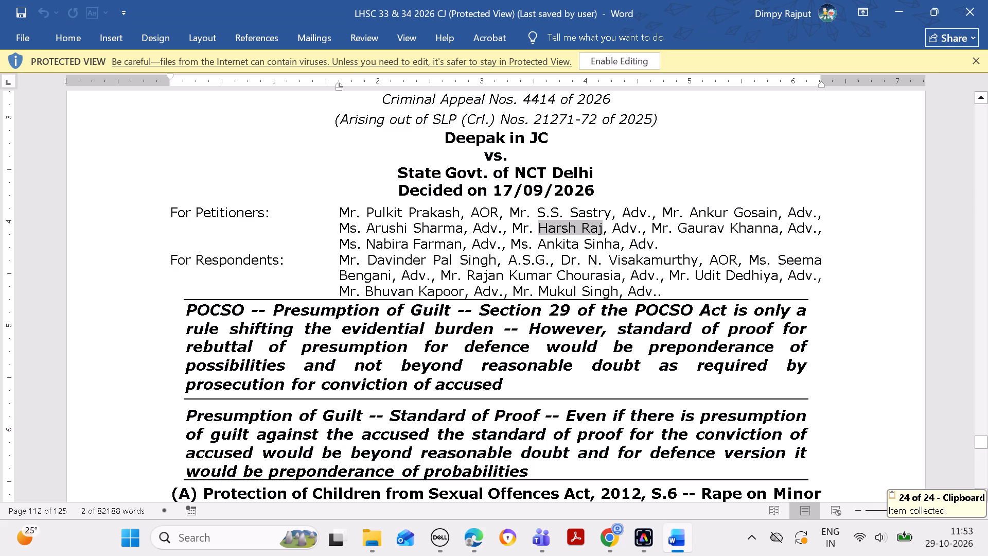
pyautogui.click(476, 536)
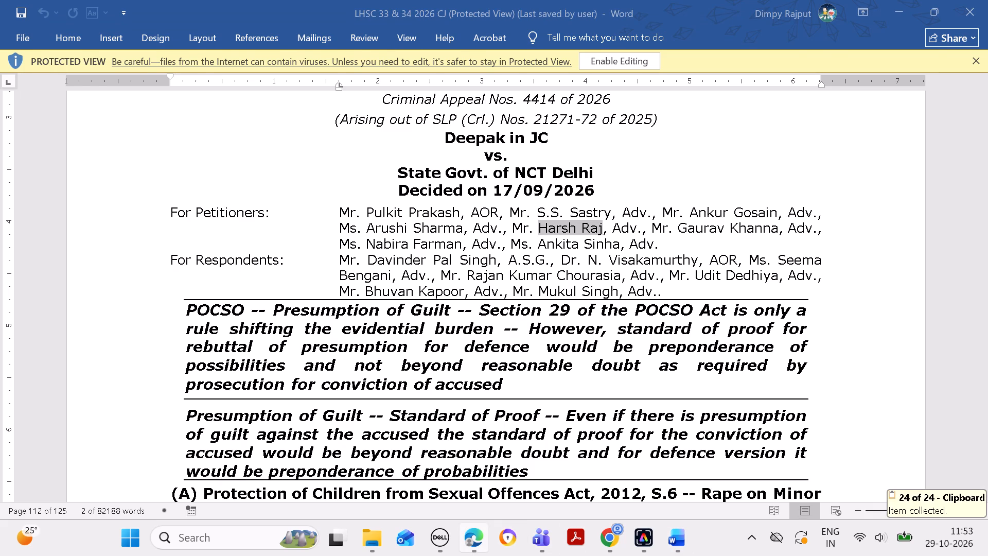
pyautogui.click(482, 540)
pyautogui.click(732, 291)
pyautogui.hotkey('ctrl', 'v')
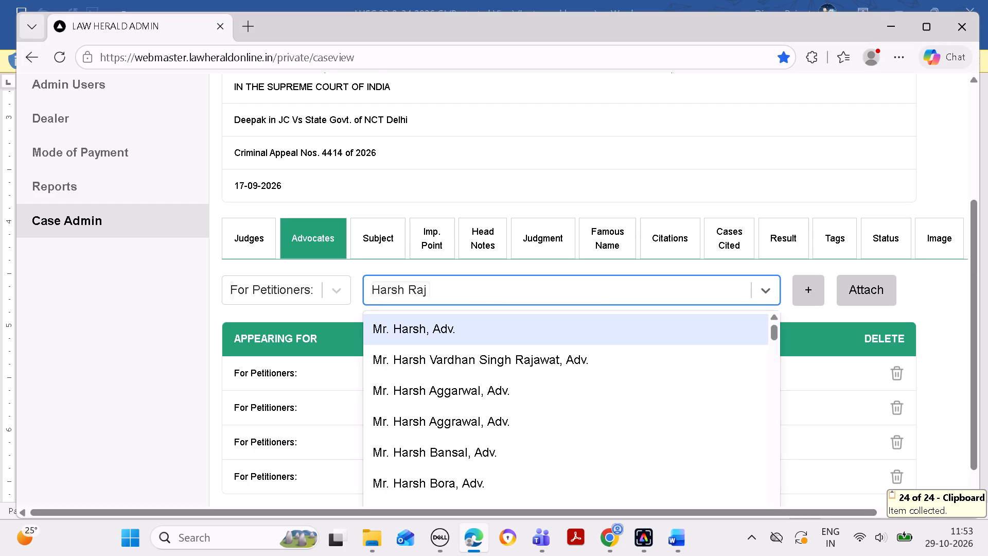
pyautogui.click(815, 286)
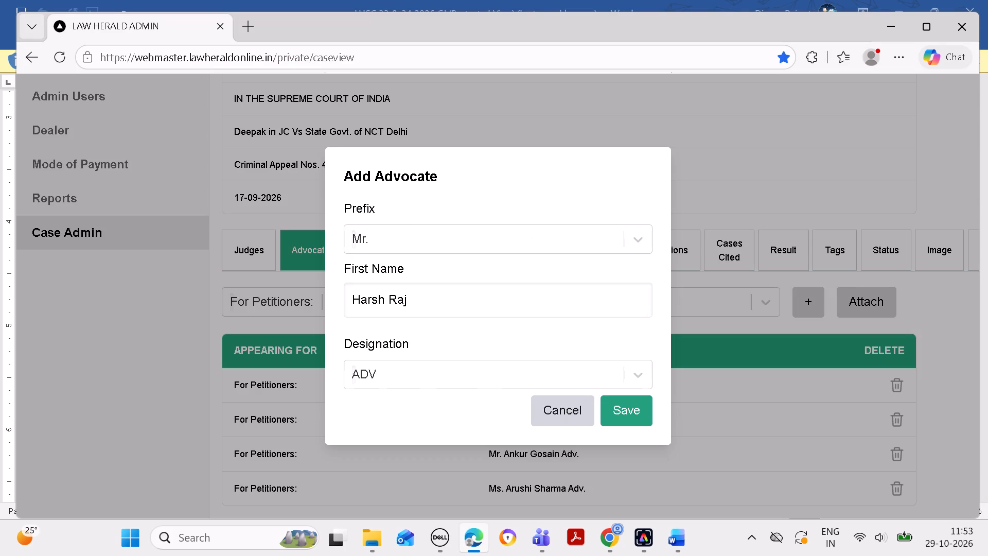
pyautogui.click(631, 419)
pyautogui.click(644, 169)
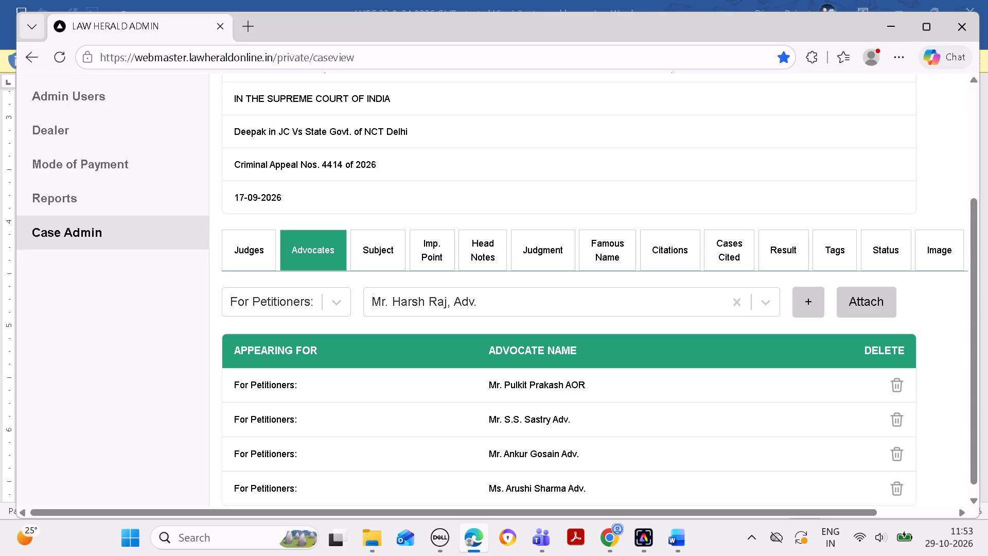
pyautogui.click(647, 161)
pyautogui.click(646, 161)
# Copy the sixth petitioners' advocate's name from Word and select the matching Mr., Adv. entry for the case.
pyautogui.scroll(-5, 645, 170)
pyautogui.click(672, 532)
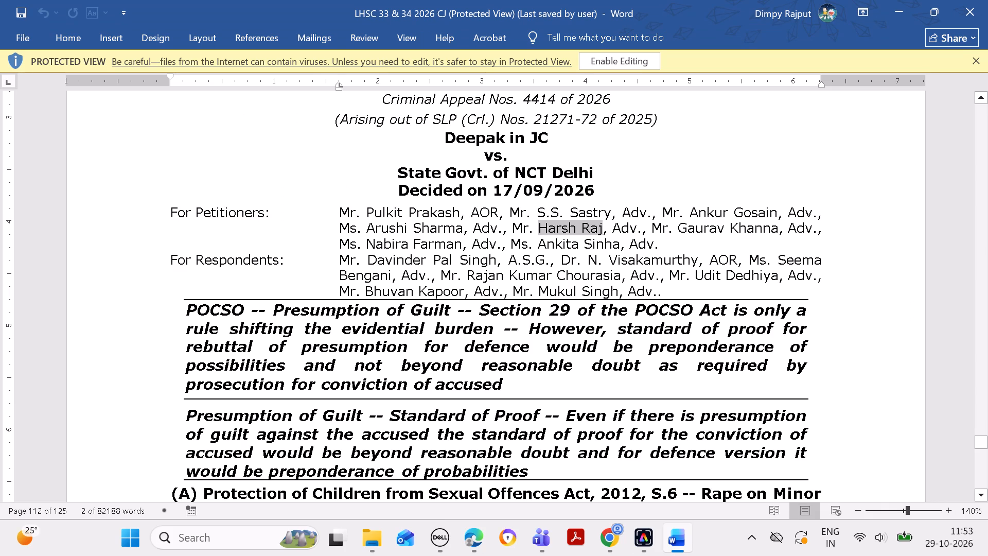
pyautogui.moveTo(681, 224); pyautogui.dragTo(742, 228)
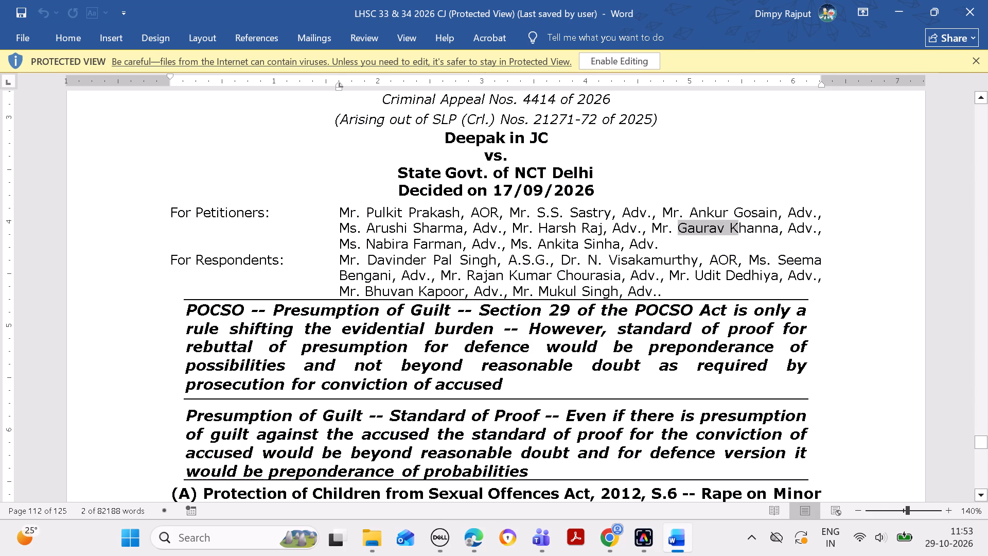
pyautogui.moveTo(742, 228); pyautogui.dragTo(760, 228)
pyautogui.hotkey('ctrl', 'c')
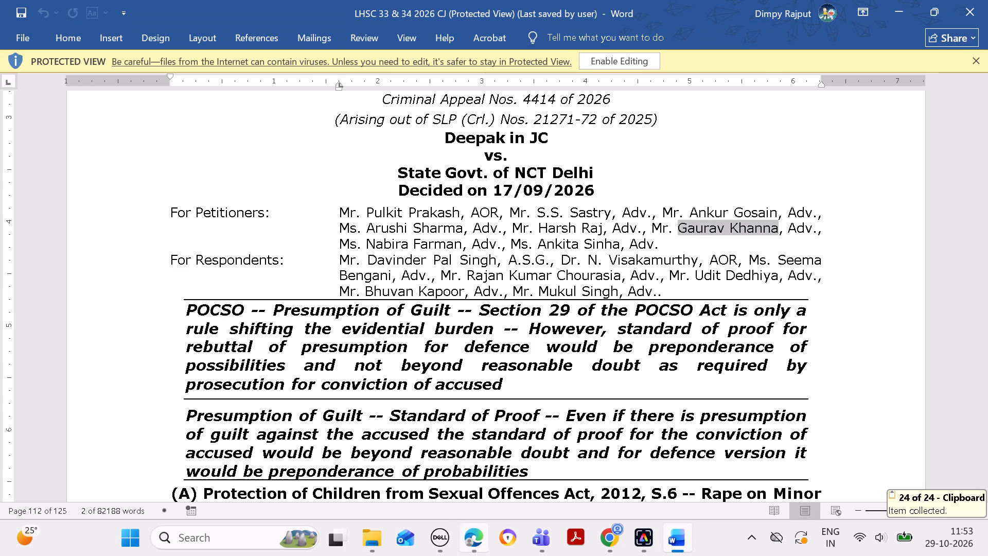
pyautogui.click(485, 533)
pyautogui.click(493, 535)
pyautogui.click(479, 540)
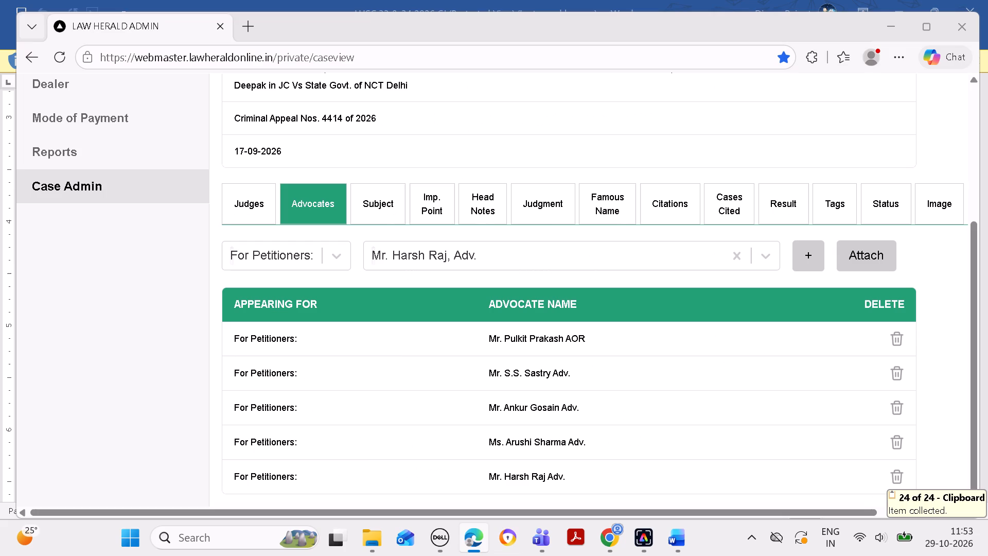
pyautogui.click(737, 246)
pyautogui.hotkey('ctrl', 'v')
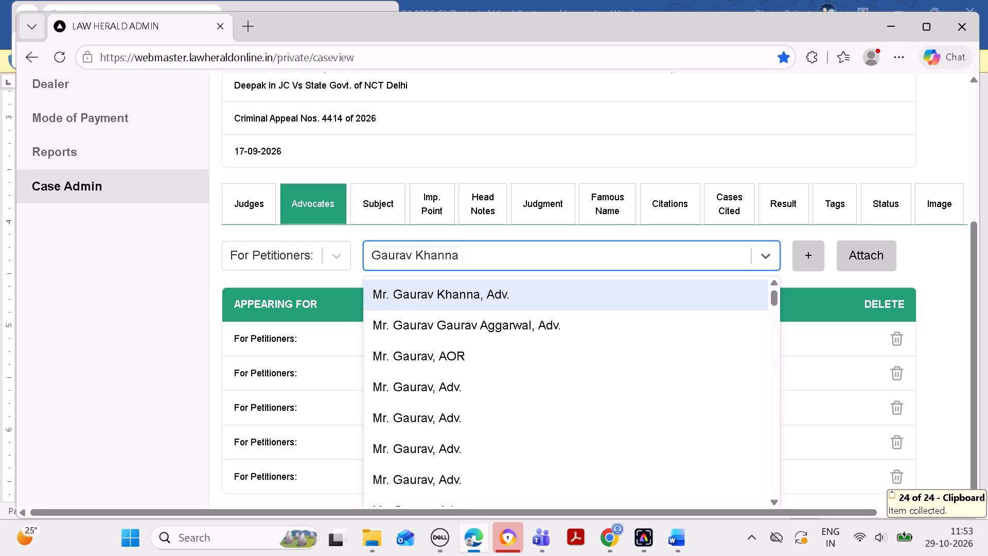
pyautogui.click(724, 270)
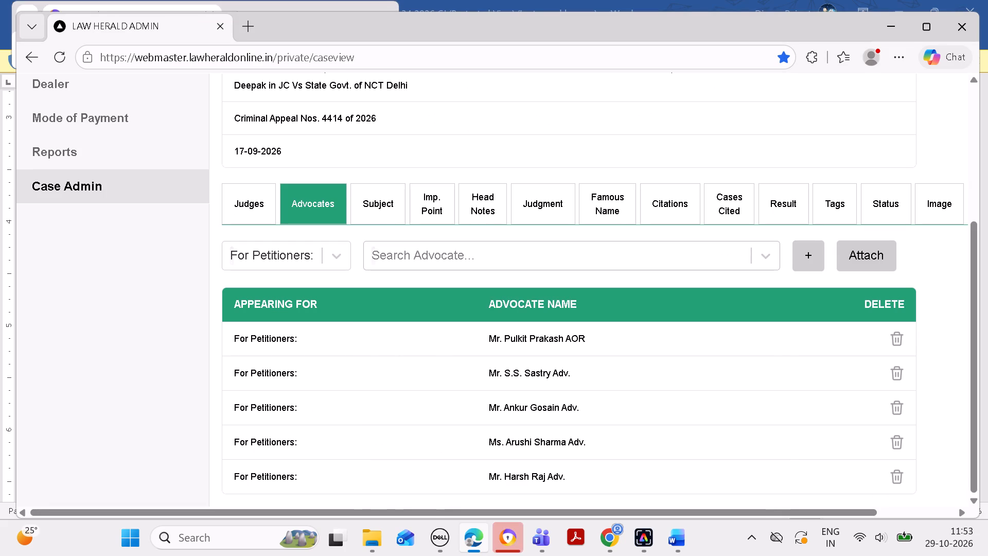
pyautogui.click(727, 250)
pyautogui.hotkey('ctrl', 'v')
pyautogui.click(620, 282)
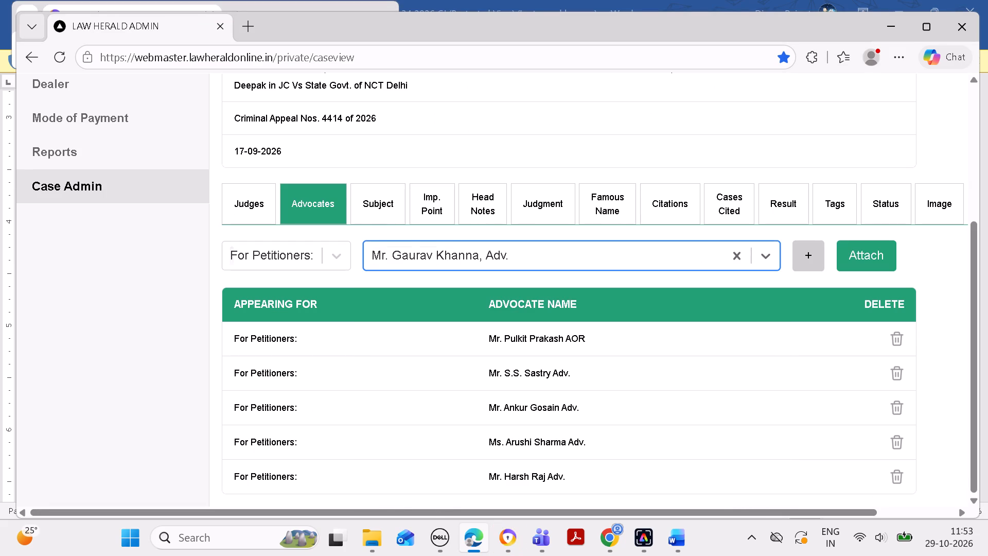
# Attach the selected sixth petitioners' advocate to the case.
pyautogui.click(880, 251)
pyautogui.click(653, 166)
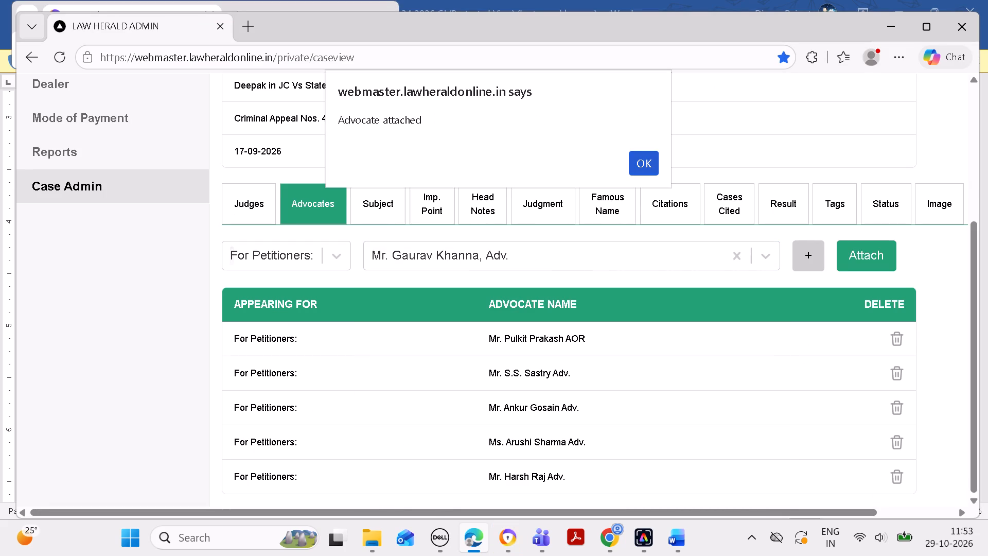
# Copy the seventh petitioners' advocate's name from Word, add it as a new advocate with prefix Ms. and designation ADV, and attach it.
pyautogui.scroll(-5, 679, 284)
pyautogui.click(679, 537)
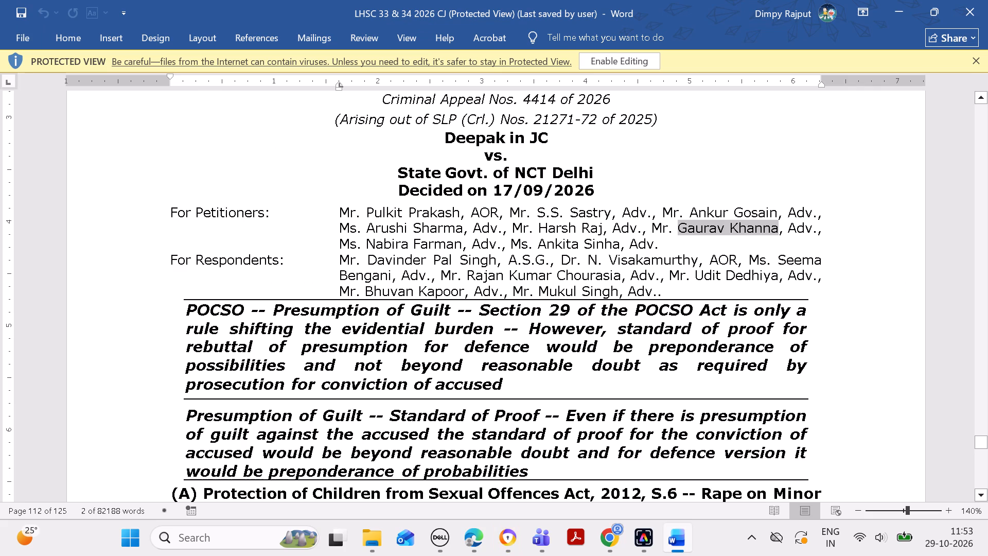
pyautogui.moveTo(365, 242); pyautogui.dragTo(370, 242)
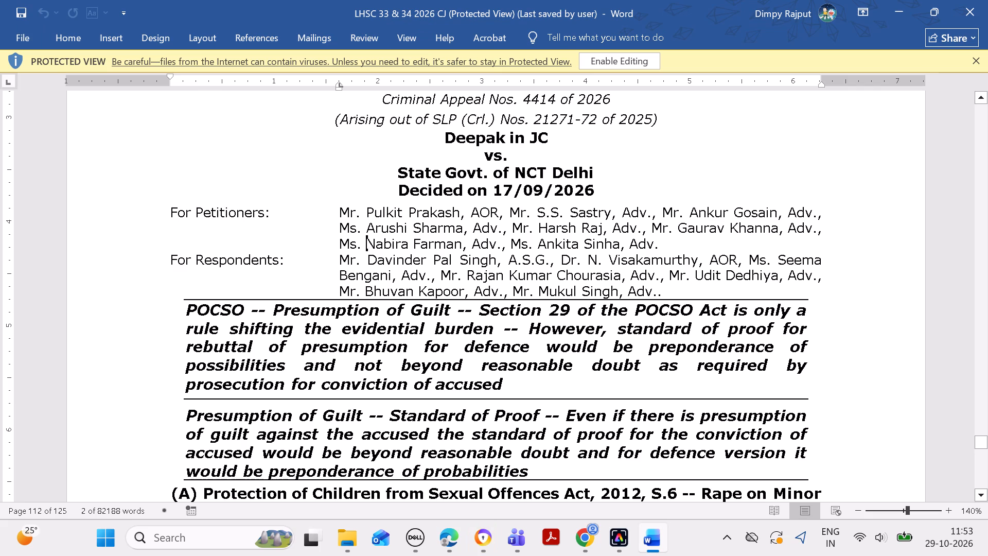
pyautogui.moveTo(370, 242); pyautogui.dragTo(448, 243)
pyautogui.hotkey('ctrl', 'c')
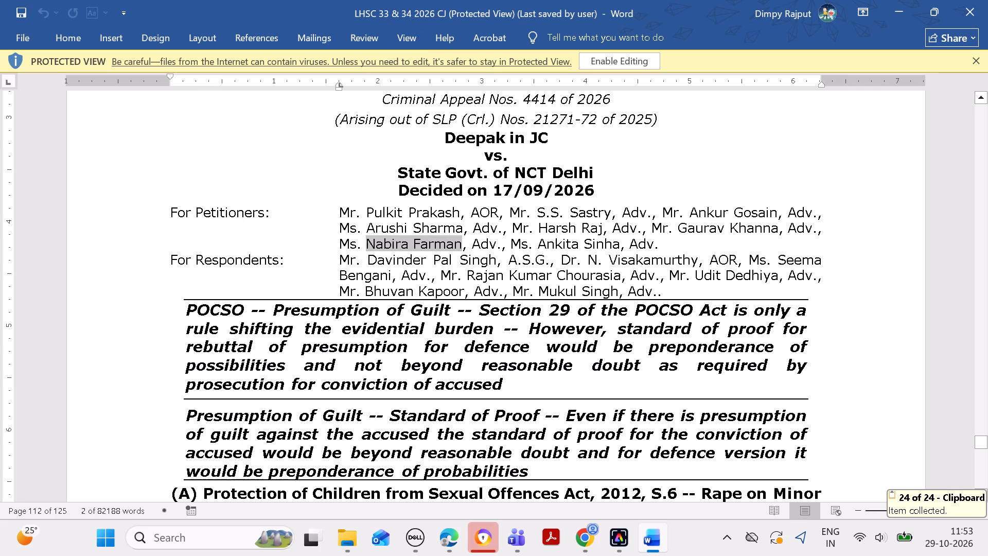
pyautogui.click(452, 537)
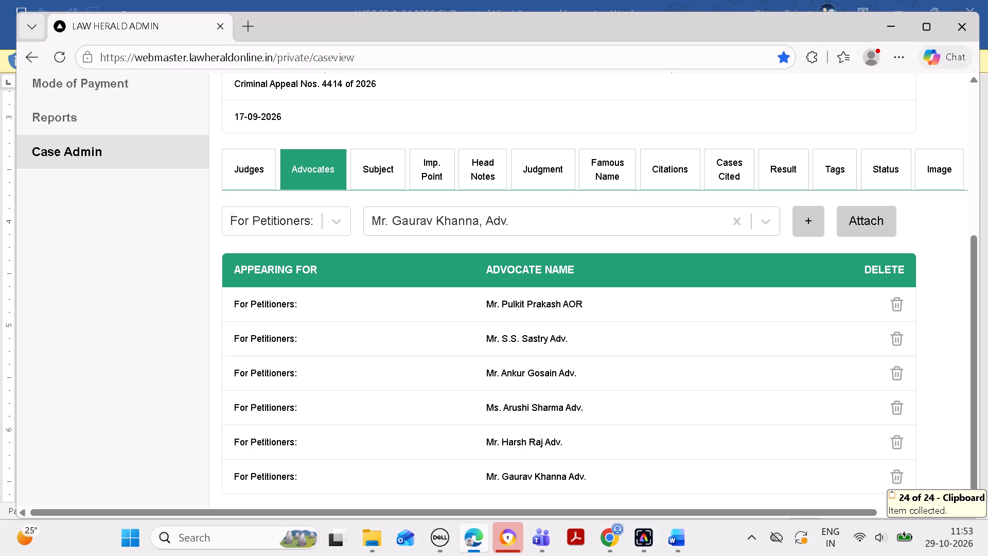
pyautogui.click(738, 221)
pyautogui.hotkey('ctrl', 'v')
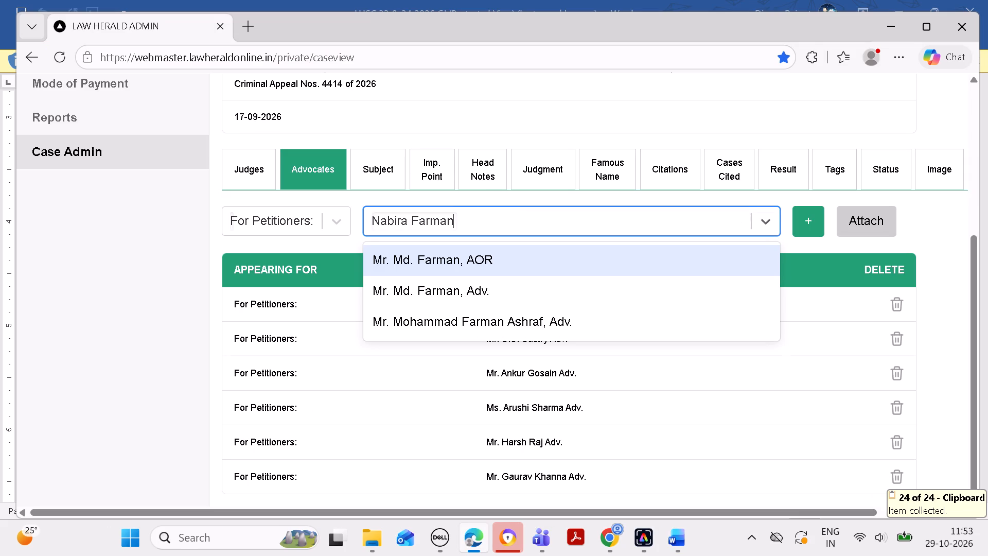
pyautogui.click(803, 218)
pyautogui.click(633, 238)
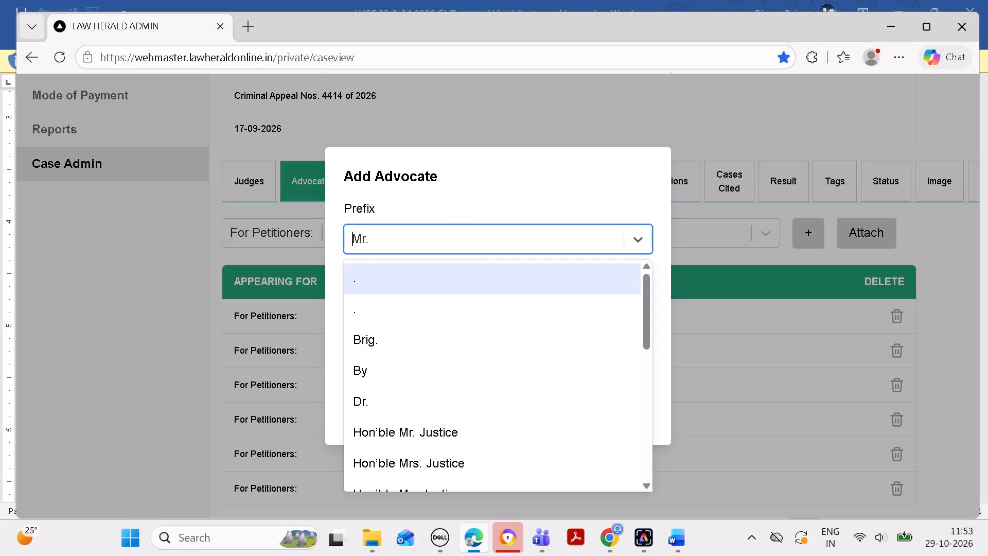
pyautogui.scroll(-2, 581, 319)
pyautogui.click(559, 338)
pyautogui.click(643, 411)
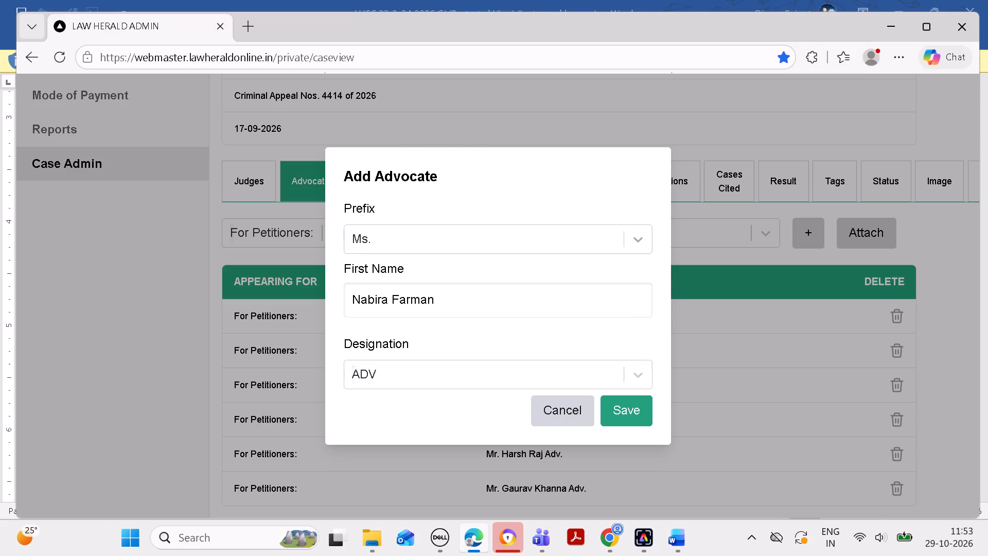
pyautogui.click(635, 162)
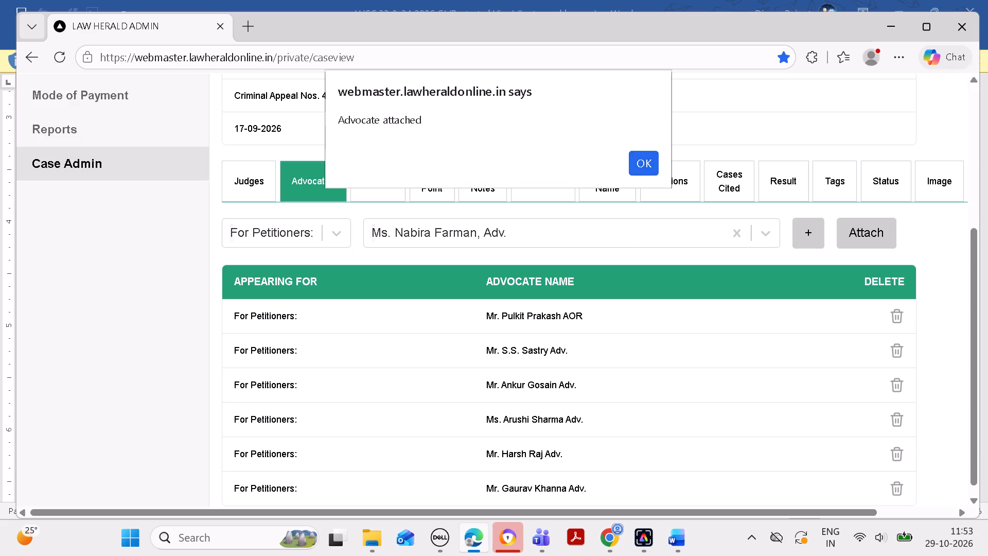
pyautogui.click(646, 165)
# Copy the eighth petitioners' advocate's name from Word, select the matching Ms., Adv. entry in the admin site, and attach it to the case.
pyautogui.scroll(-5, 643, 276)
pyautogui.click(675, 535)
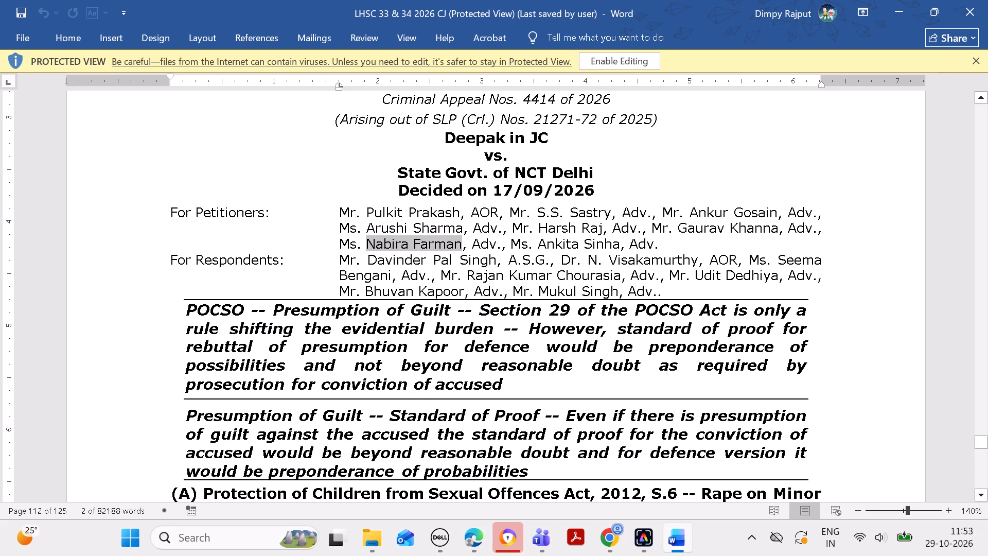
pyautogui.moveTo(540, 242); pyautogui.dragTo(598, 247)
pyautogui.hotkey('ctrl', 'c')
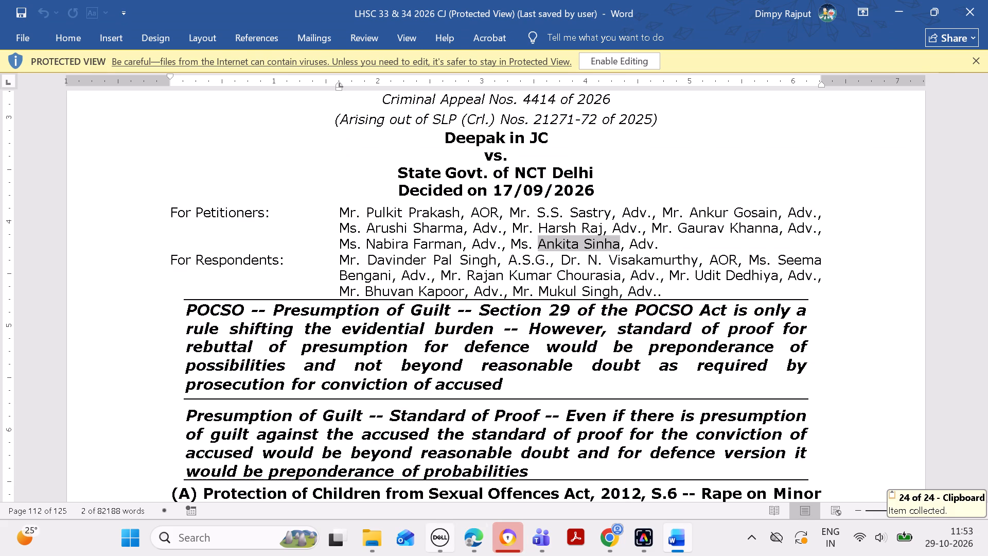
pyautogui.click(466, 536)
pyautogui.click(732, 188)
pyautogui.hotkey('ctrl', 'v')
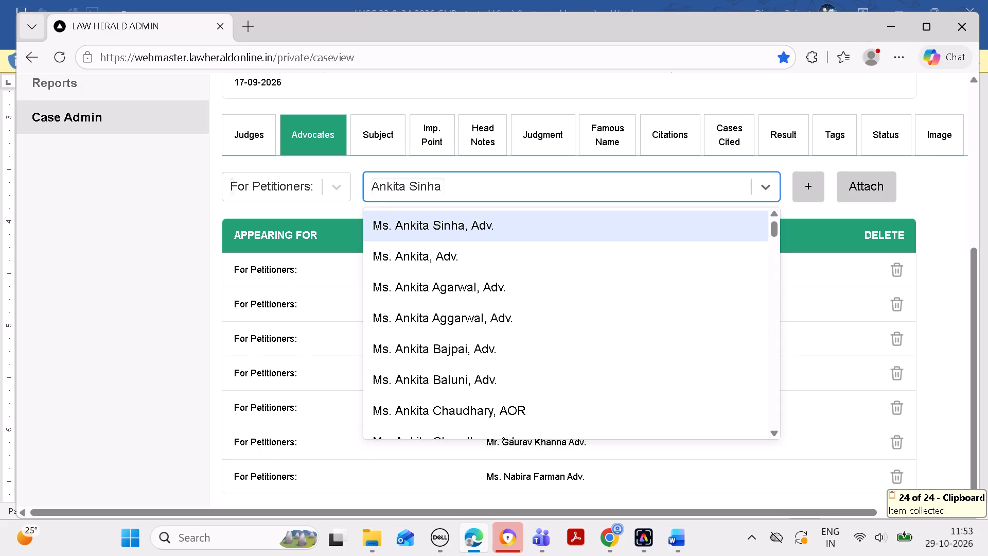
pyautogui.click(614, 211)
pyautogui.click(854, 187)
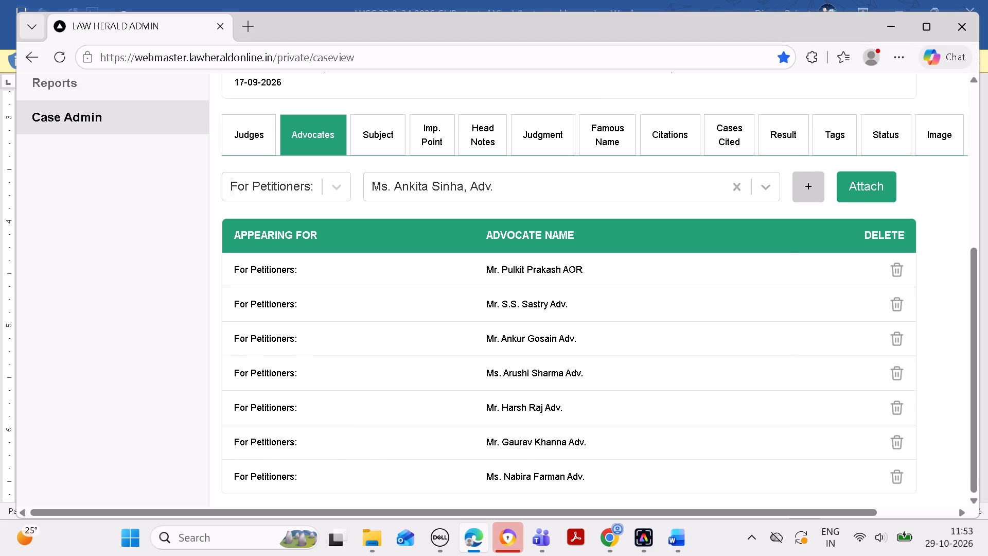
pyautogui.click(647, 153)
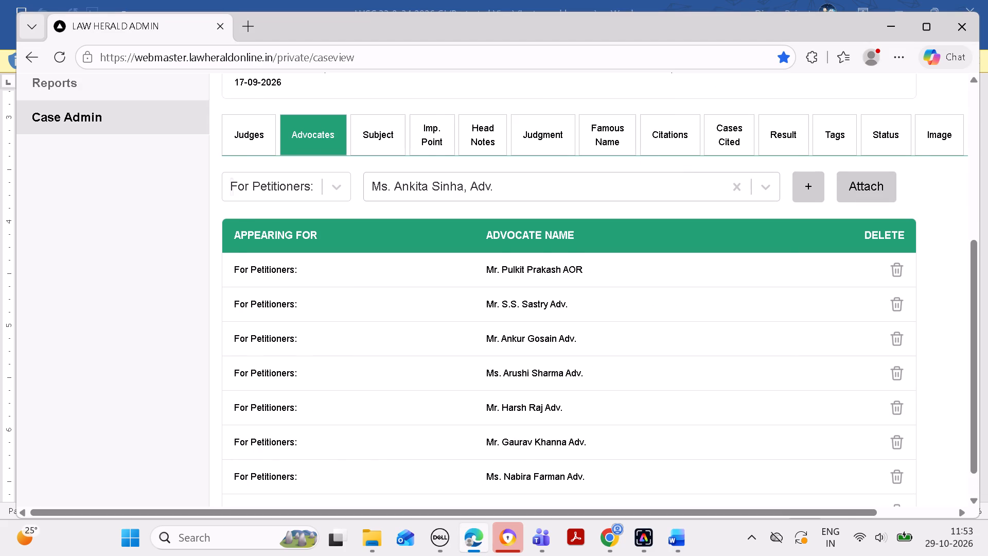
pyautogui.scroll(-5, 674, 339)
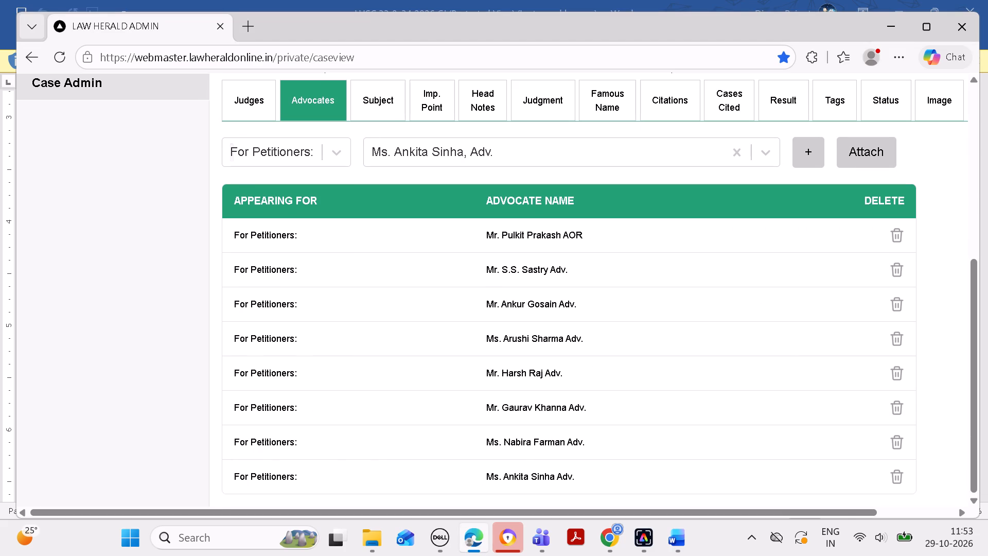